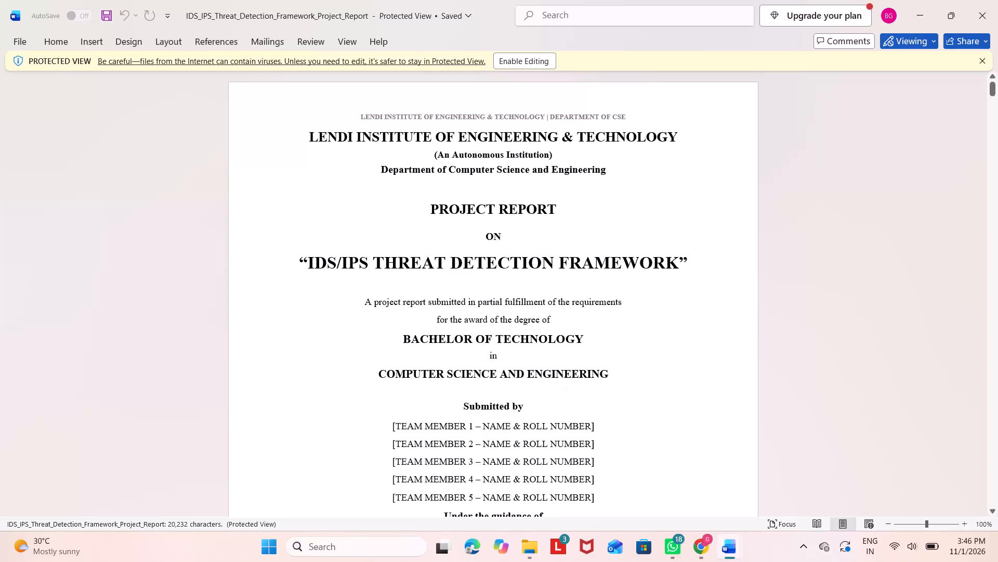
Enable editing for the protected IDS/IPS Threat Detection Framework project report.
{"action": "scroll", "coordinate": [556, 388], "scroll_direction": "down", "scroll_amount": 2}
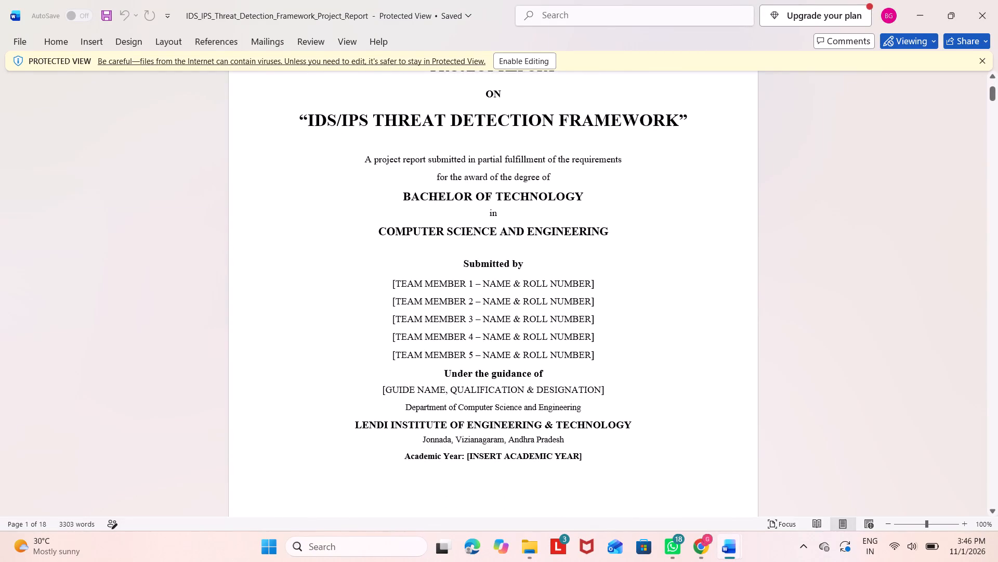
{"action": "scroll", "coordinate": [499, 354], "scroll_direction": "down", "scroll_amount": 1}
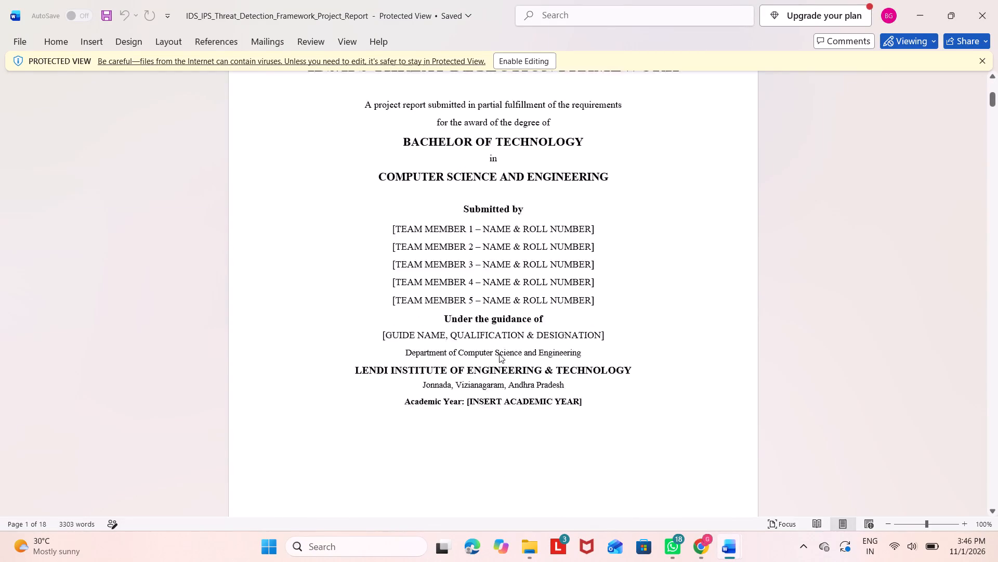
{"action": "scroll", "coordinate": [499, 354], "scroll_direction": "down", "scroll_amount": 4}
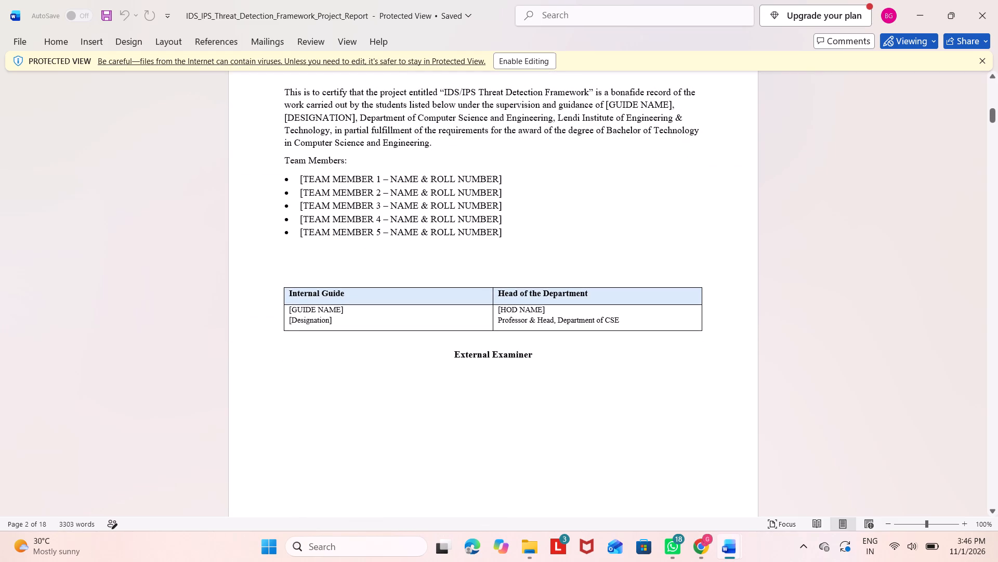
{"action": "scroll", "coordinate": [499, 354], "scroll_direction": "down", "scroll_amount": 1}
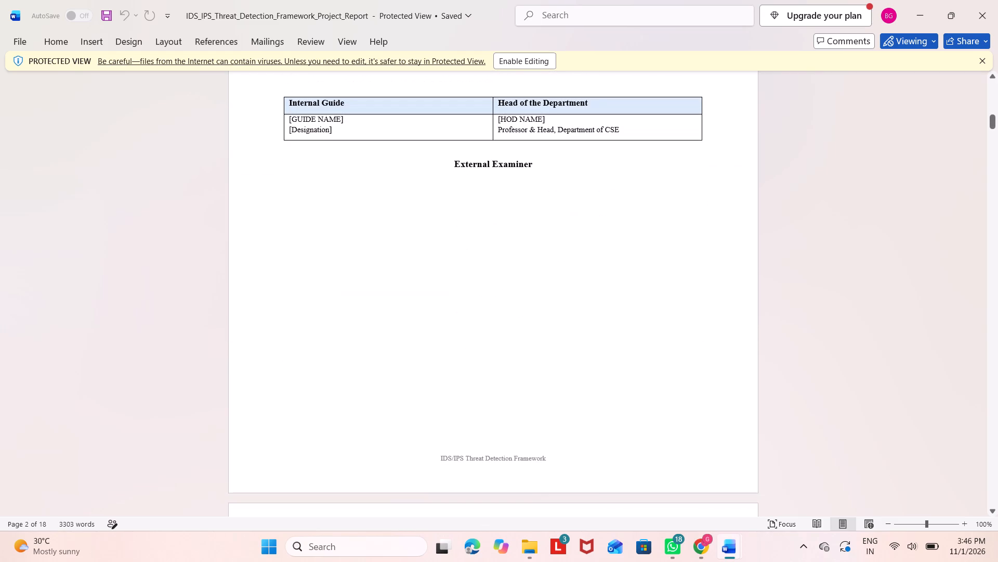
{"action": "scroll", "coordinate": [499, 354], "scroll_direction": "down", "scroll_amount": 2}
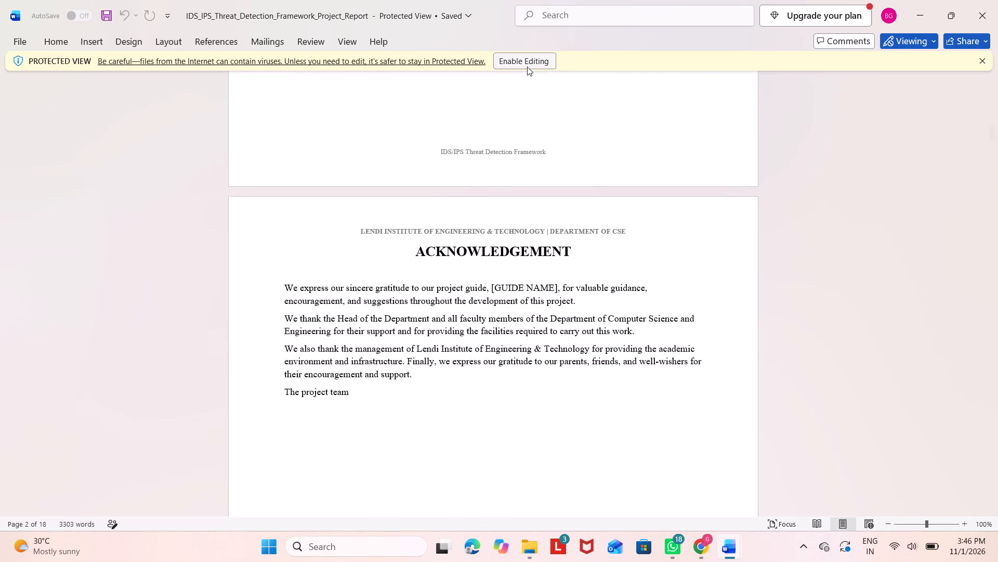
{"action": "left_click", "coordinate": [527, 67]}
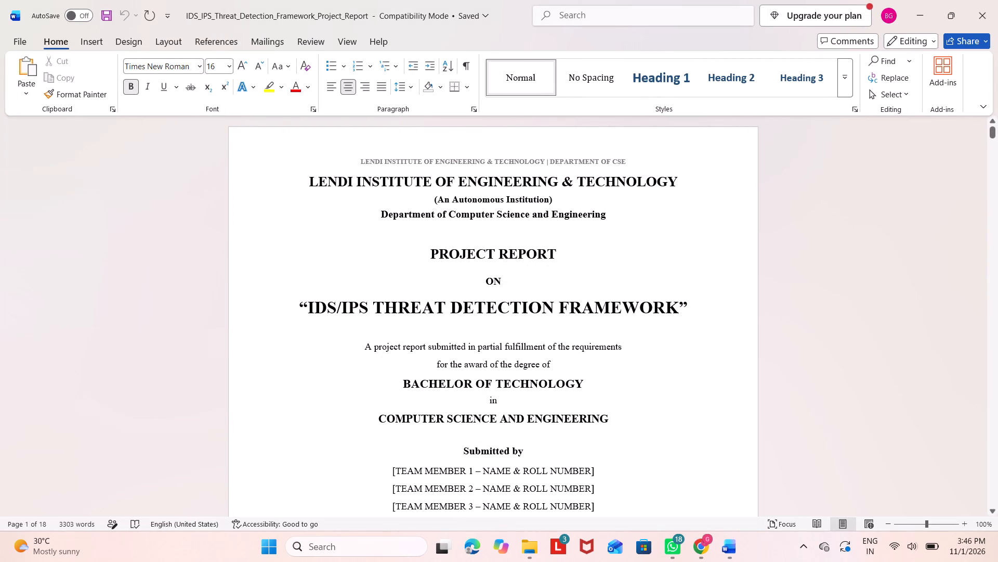
Review the report's front matter from the title page through the acknowledgement and abstract to the table of contents.
{"action": "scroll", "coordinate": [417, 377], "scroll_direction": "down", "scroll_amount": 1}
{"action": "scroll", "coordinate": [417, 377], "scroll_direction": "up", "scroll_amount": 2}
{"action": "scroll", "coordinate": [399, 337], "scroll_direction": "down", "scroll_amount": 7}
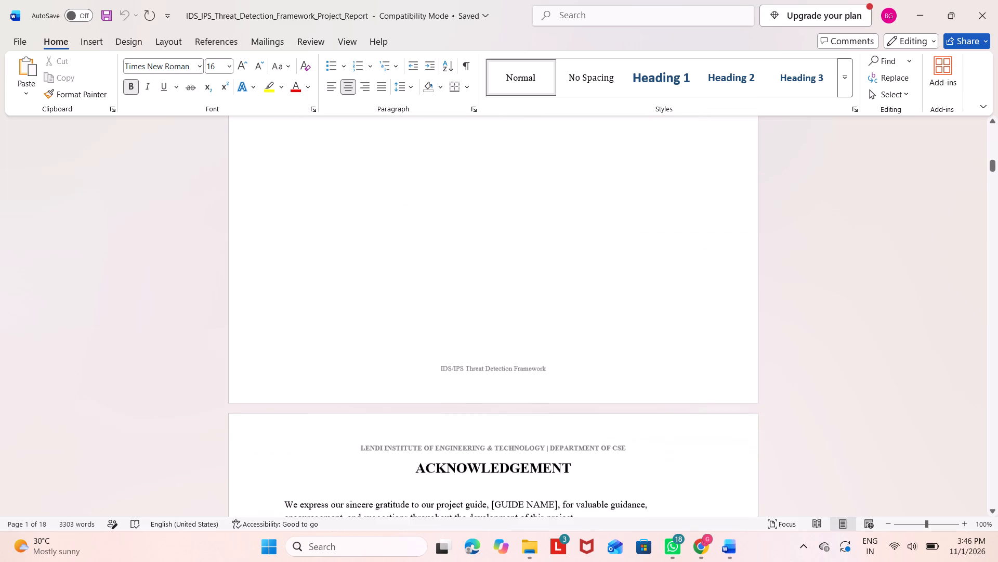
{"action": "scroll", "coordinate": [399, 337], "scroll_direction": "down", "scroll_amount": 4}
{"action": "scroll", "coordinate": [399, 337], "scroll_direction": "up", "scroll_amount": 1}
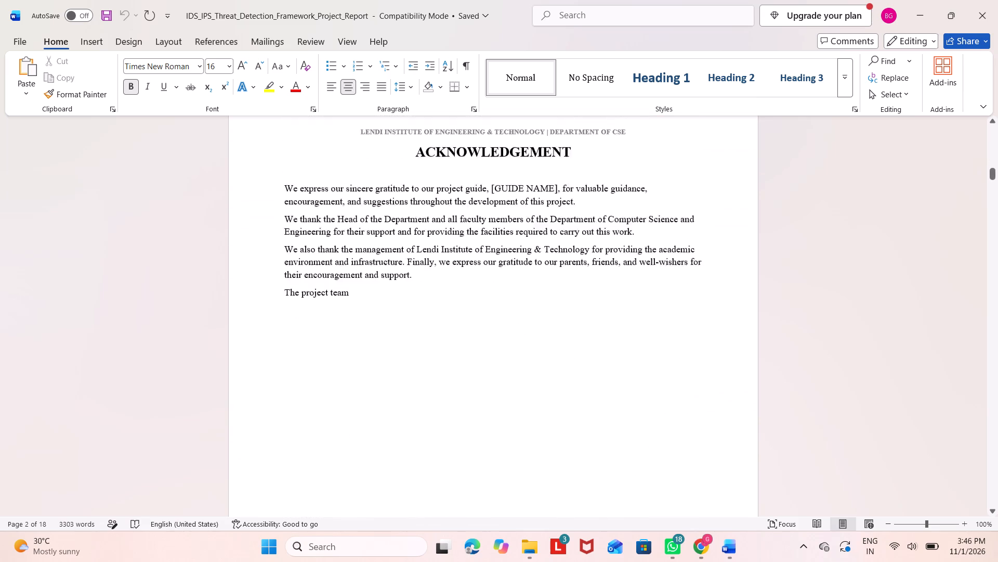
{"action": "scroll", "coordinate": [399, 337], "scroll_direction": "up", "scroll_amount": 1}
{"action": "scroll", "coordinate": [399, 337], "scroll_direction": "down", "scroll_amount": 13}
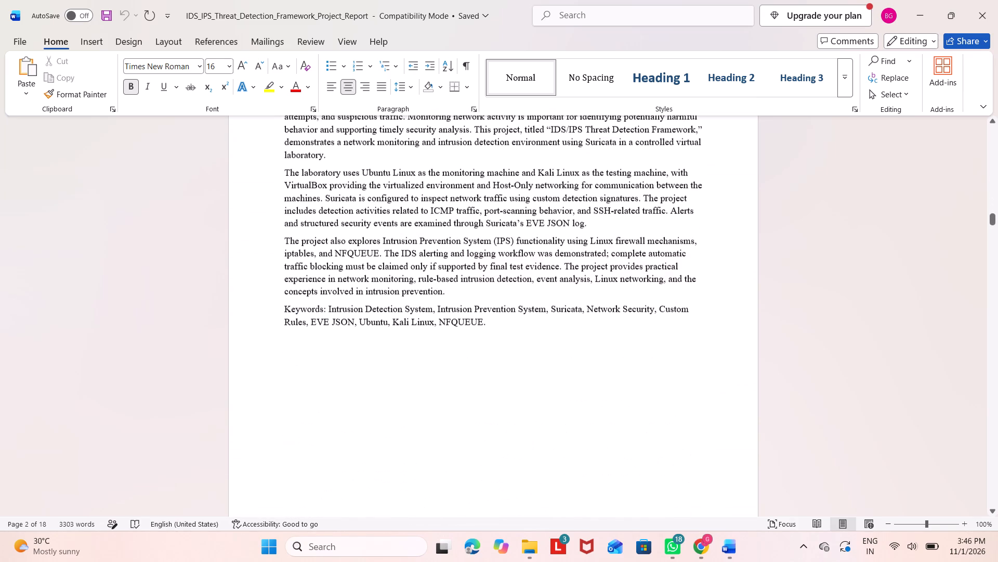
{"action": "scroll", "coordinate": [399, 337], "scroll_direction": "up", "scroll_amount": 1}
{"action": "scroll", "coordinate": [399, 337], "scroll_direction": "down", "scroll_amount": 1}
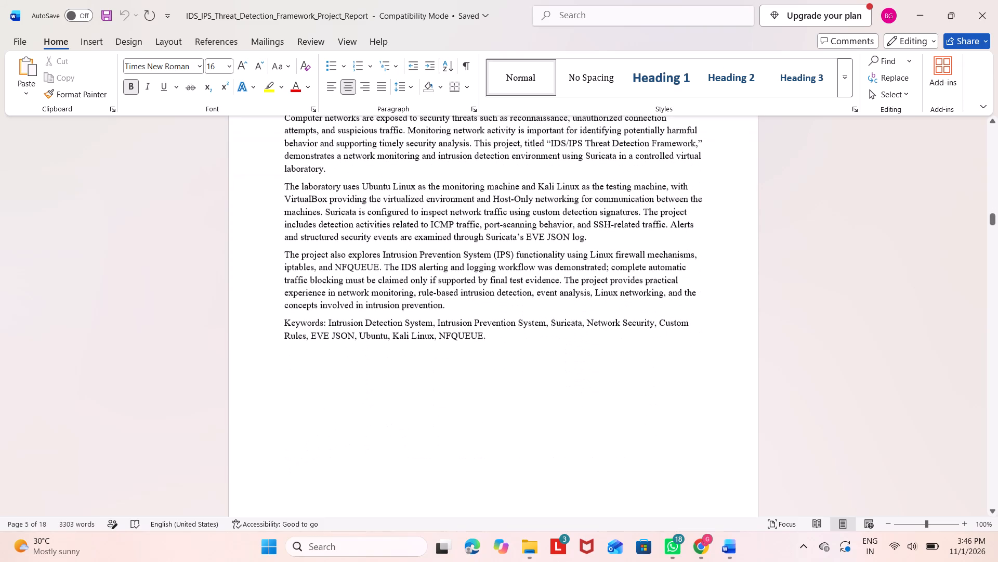
{"action": "scroll", "coordinate": [399, 337], "scroll_direction": "down", "scroll_amount": 5}
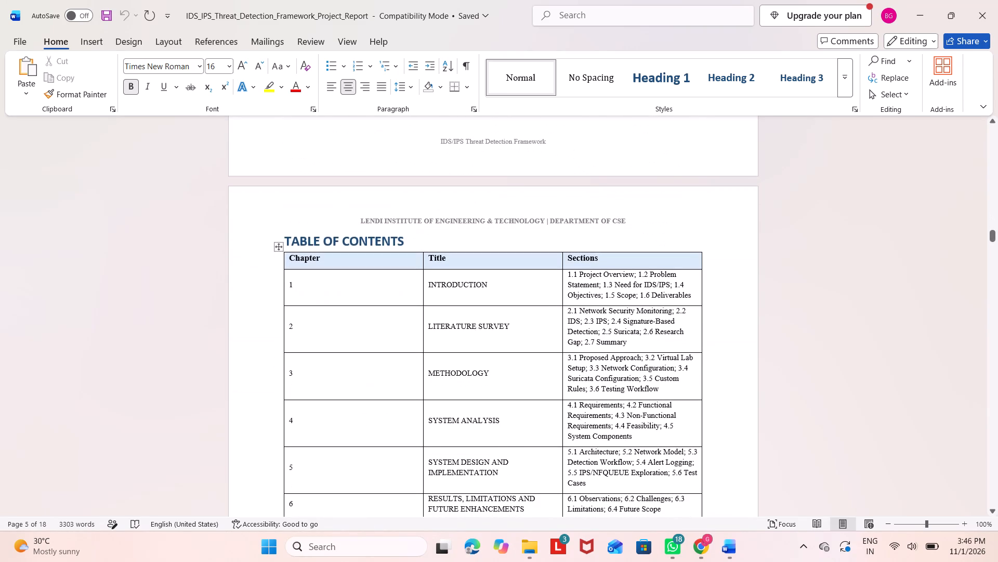
{"action": "scroll", "coordinate": [399, 337], "scroll_direction": "down", "scroll_amount": 3}
Re-examine the title page, bonafide certificate and acknowledgement for placeholders such as team member and guide names.
{"action": "scroll", "coordinate": [399, 337], "scroll_direction": "up", "scroll_amount": 17}
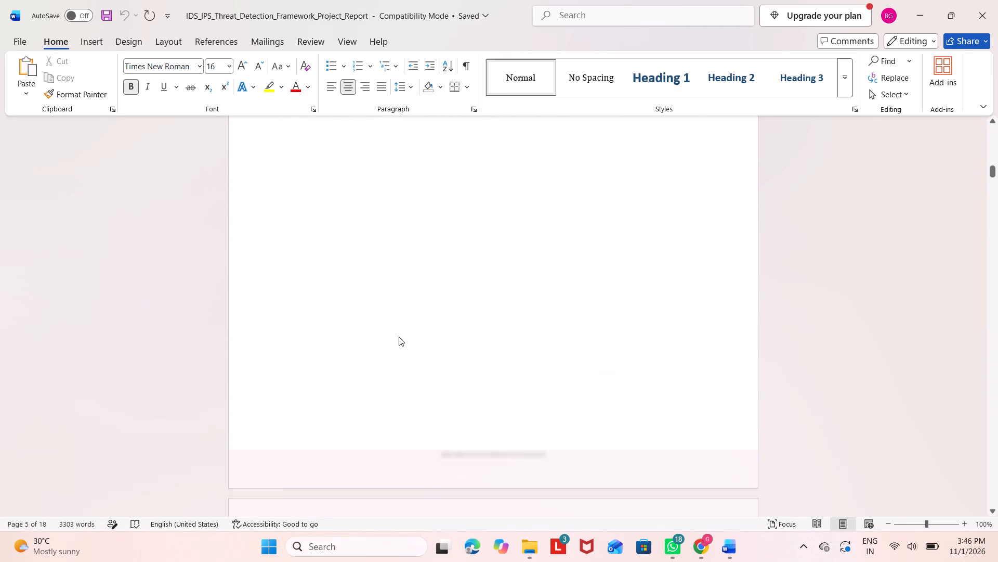
{"action": "scroll", "coordinate": [399, 337], "scroll_direction": "up", "scroll_amount": 6}
{"action": "scroll", "coordinate": [399, 337], "scroll_direction": "down", "scroll_amount": 2}
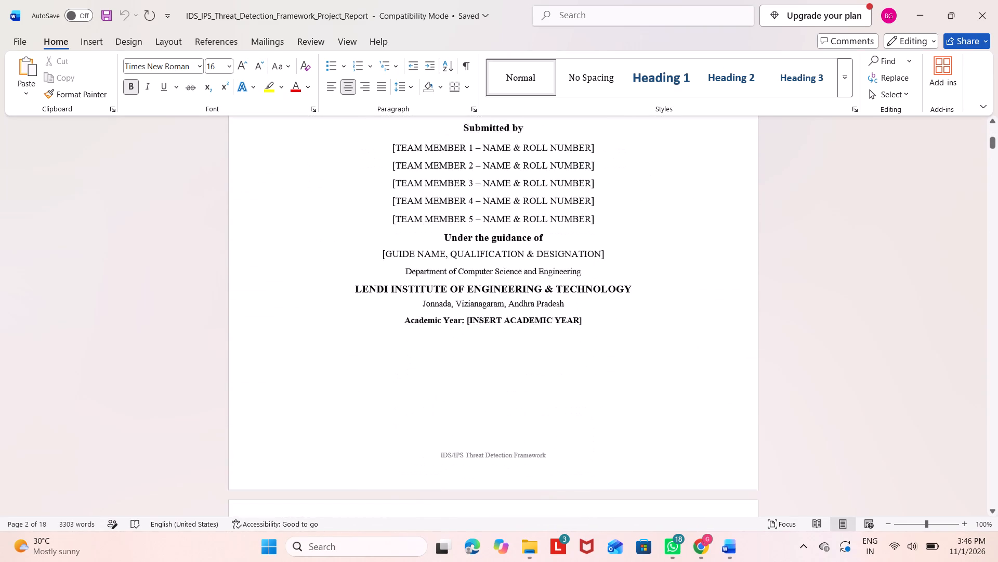
{"action": "scroll", "coordinate": [399, 337], "scroll_direction": "down", "scroll_amount": 4}
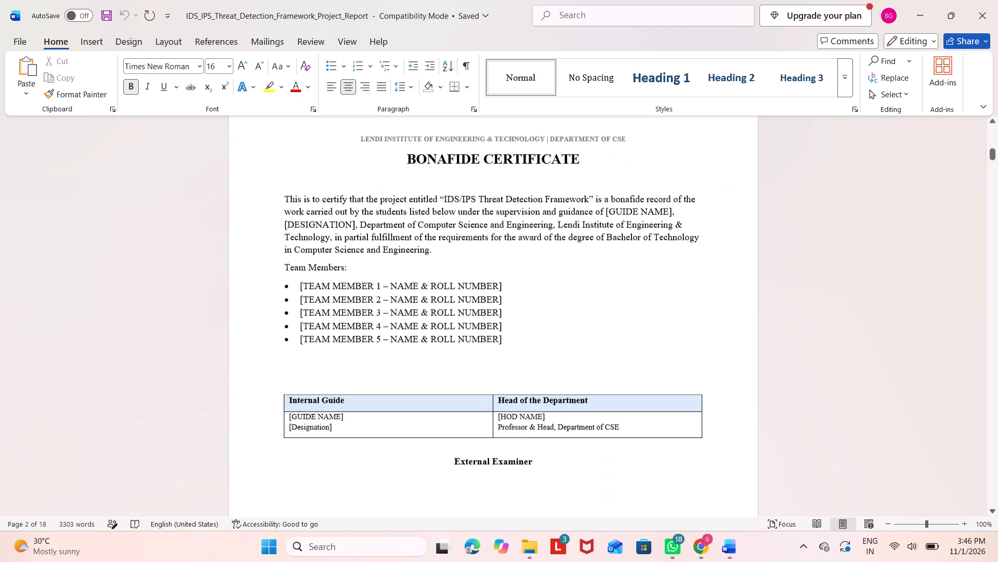
{"action": "scroll", "coordinate": [399, 337], "scroll_direction": "down", "scroll_amount": 2}
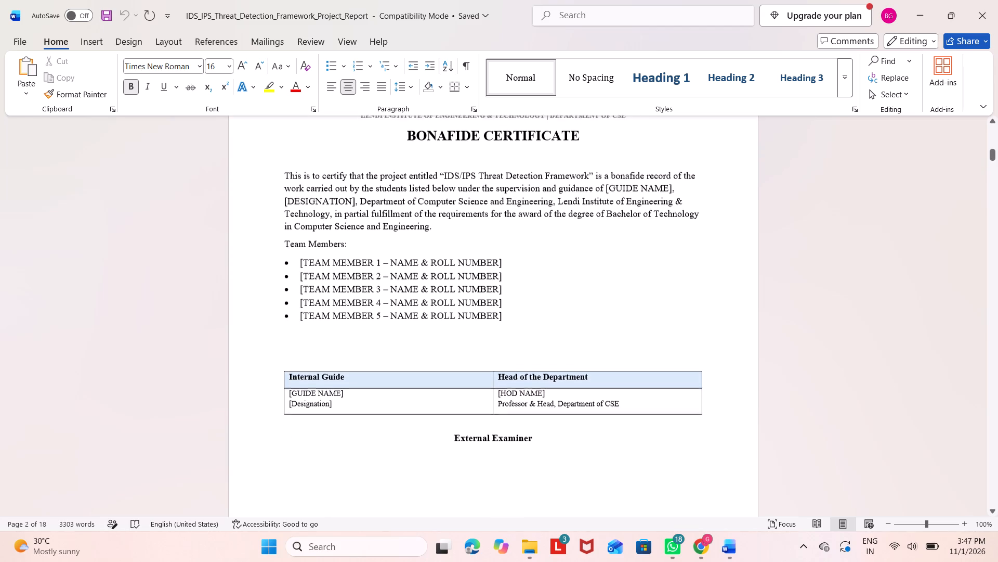
{"action": "scroll", "coordinate": [399, 337], "scroll_direction": "down", "scroll_amount": 5}
{"action": "scroll", "coordinate": [399, 337], "scroll_direction": "up", "scroll_amount": 1}
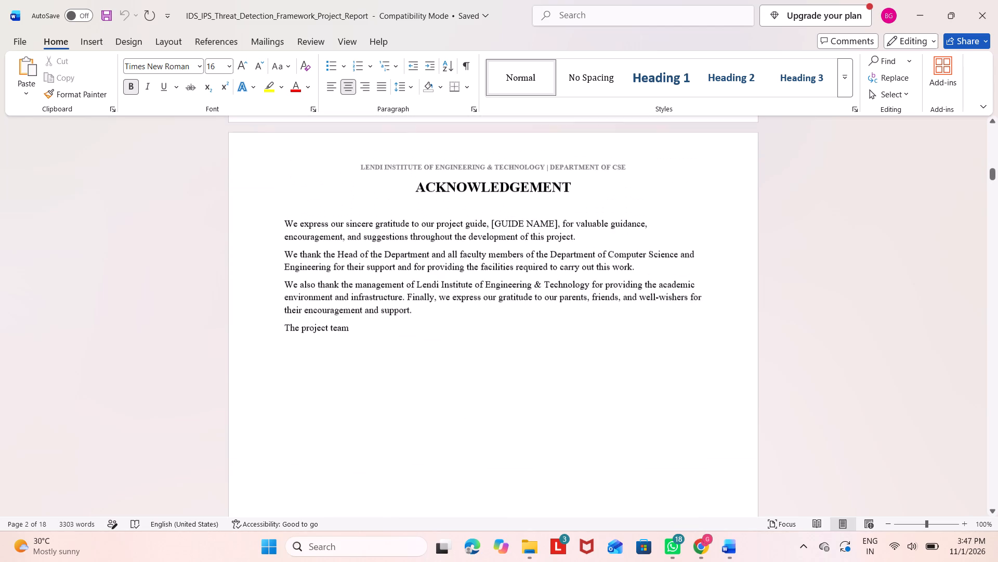
{"action": "scroll", "coordinate": [399, 337], "scroll_direction": "up", "scroll_amount": 1}
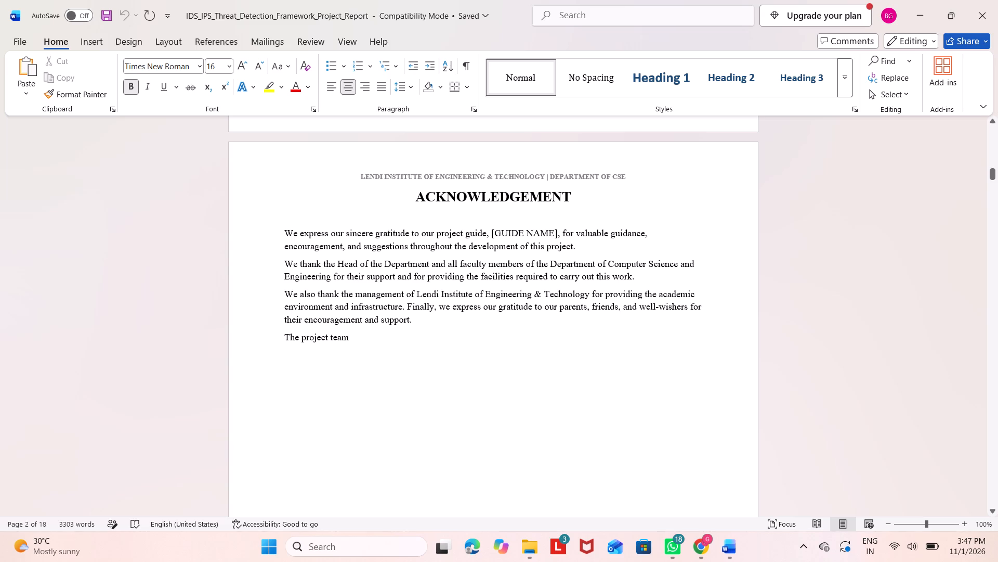
Delete all the body text under the ACKNOWLEDGEMENT heading, from the opening gratitude paragraph through the "The project team" line.
{"action": "left_click_drag", "start_coordinate": [284, 231], "coordinate": [345, 333]}
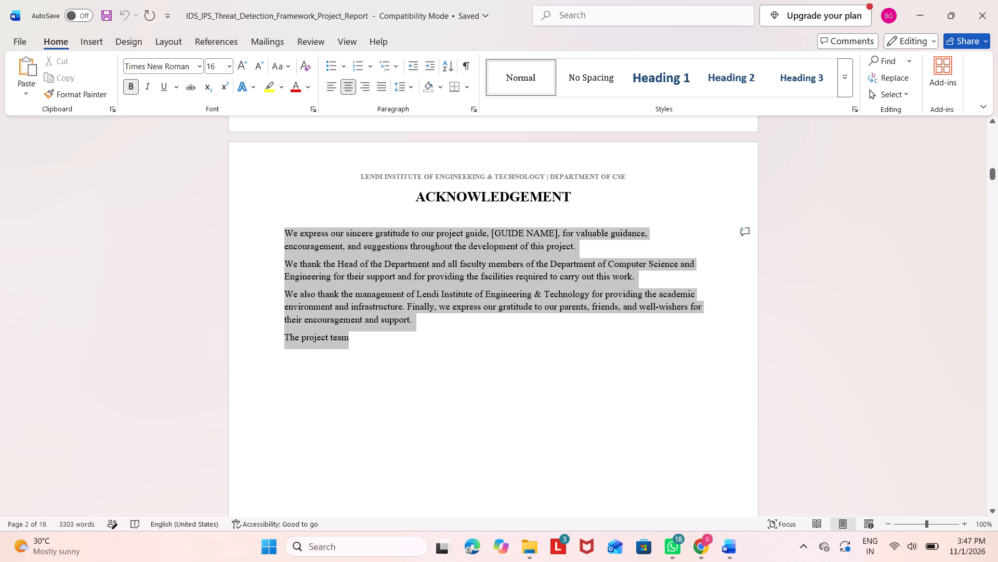
{"action": "left_click_drag", "start_coordinate": [345, 333], "coordinate": [348, 340]}
{"action": "key", "text": "BackSpace"}
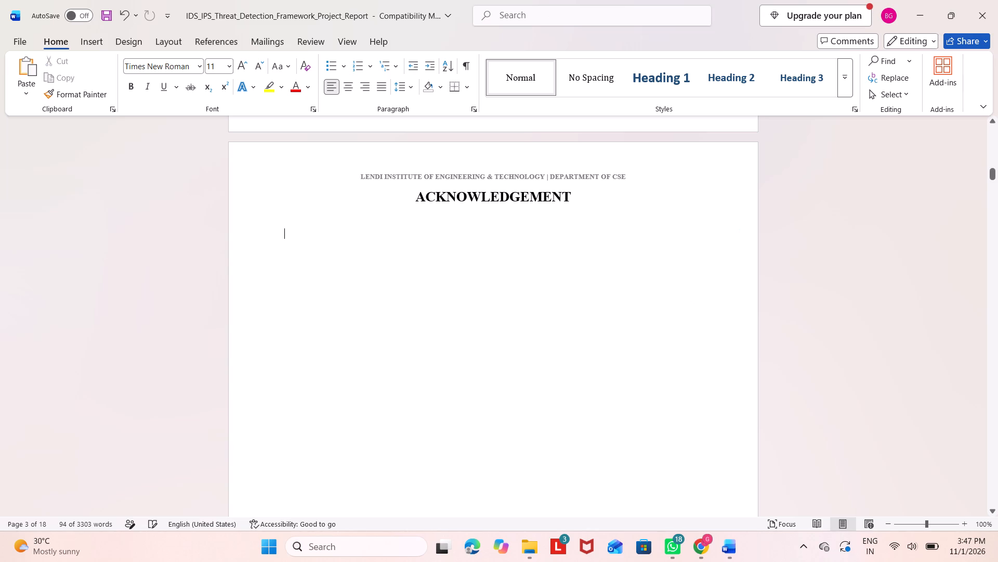
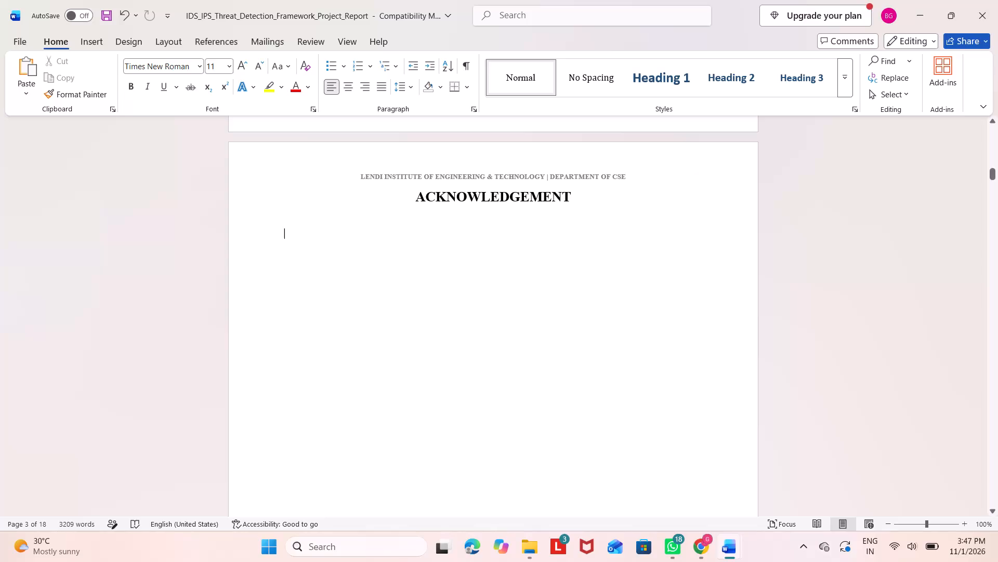
Paste the replacement acknowledgement text under the ACKNOWLEDGEMENT heading and delete the extra short line above its first paragraph.
{"action": "key", "text": "ctrl+v"}
{"action": "scroll", "coordinate": [444, 269], "scroll_direction": "up", "scroll_amount": 2}
{"action": "left_click_drag", "start_coordinate": [399, 400], "coordinate": [270, 399]}
{"action": "key", "text": "BackSpace"}
{"action": "key", "text": "BackSpace"}
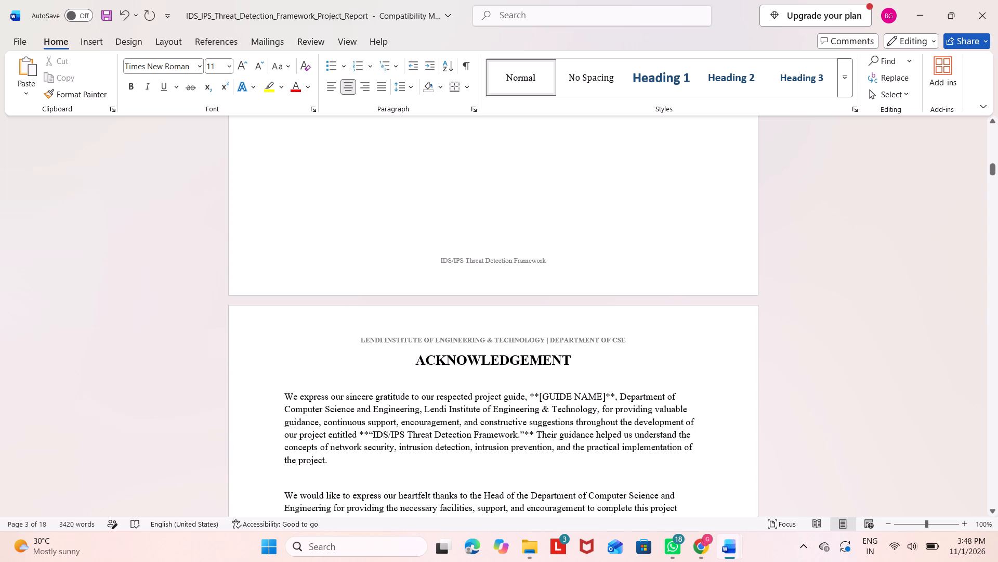
{"action": "scroll", "coordinate": [334, 398], "scroll_direction": "down", "scroll_amount": 3}
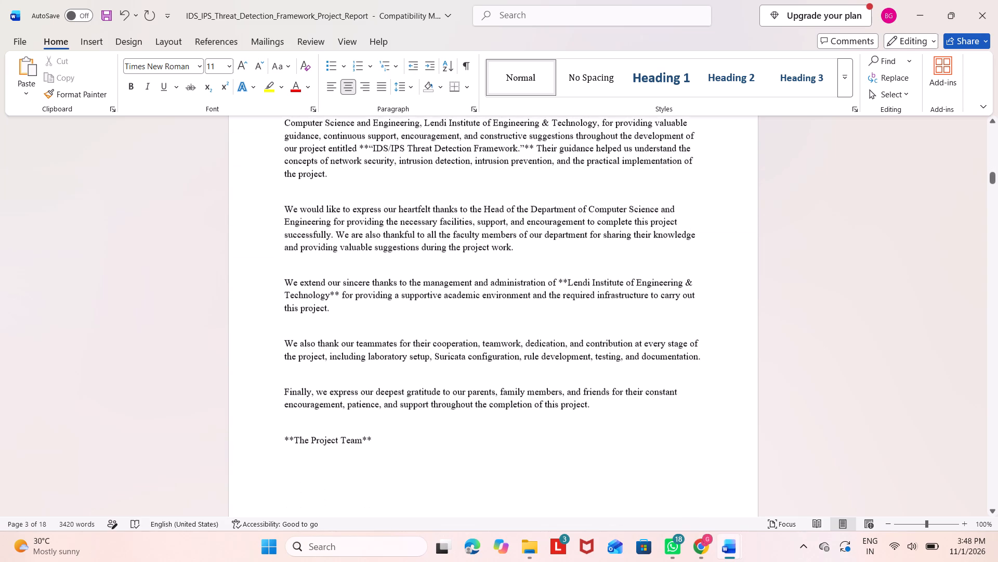
{"action": "scroll", "coordinate": [334, 398], "scroll_direction": "down", "scroll_amount": 1}
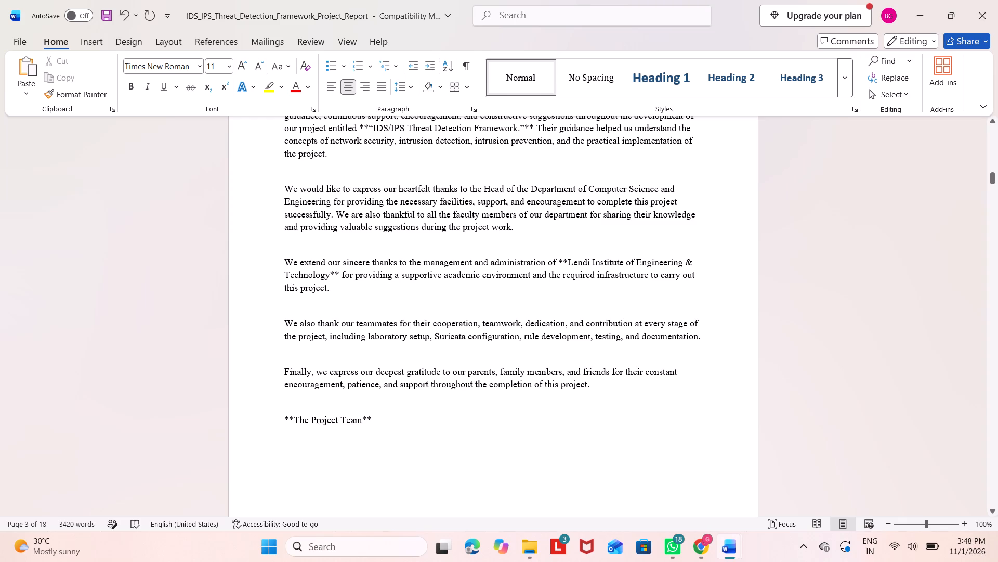
Delete the "**The Project Team**" sign-off at the end of the acknowledgement.
{"action": "left_click_drag", "start_coordinate": [373, 418], "coordinate": [244, 423]}
{"action": "key", "text": "BackSpace"}
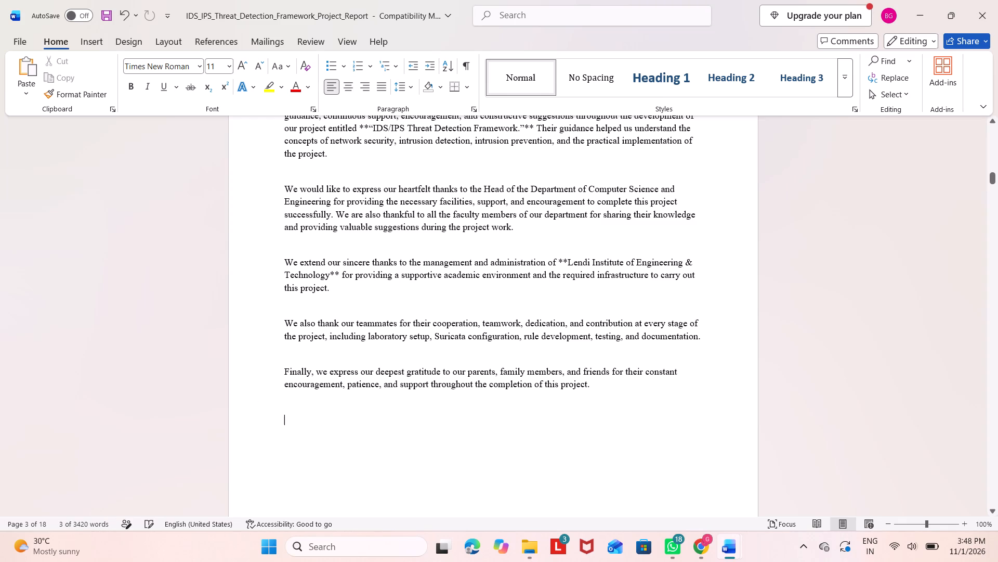
Format all the acknowledgement body text below the heading as 12 pt Times New Roman.
{"action": "scroll", "coordinate": [346, 342], "scroll_direction": "up", "scroll_amount": 1}
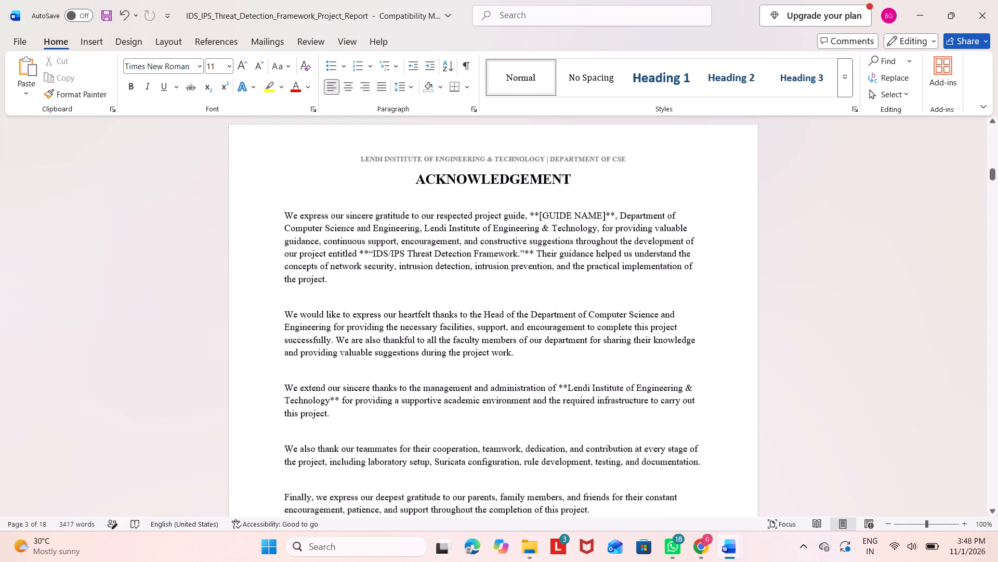
{"action": "scroll", "coordinate": [346, 342], "scroll_direction": "up", "scroll_amount": 1}
{"action": "left_click_drag", "start_coordinate": [284, 250], "coordinate": [285, 274]}
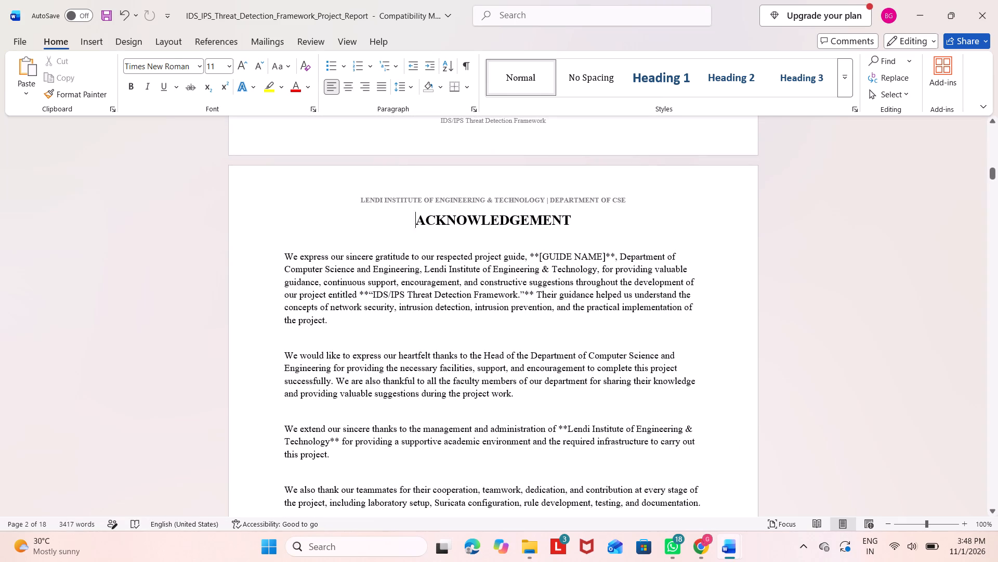
{"action": "left_click_drag", "start_coordinate": [285, 274], "coordinate": [335, 348]}
{"action": "left_click", "coordinate": [335, 348]}
{"action": "left_click_drag", "start_coordinate": [285, 251], "coordinate": [389, 456]}
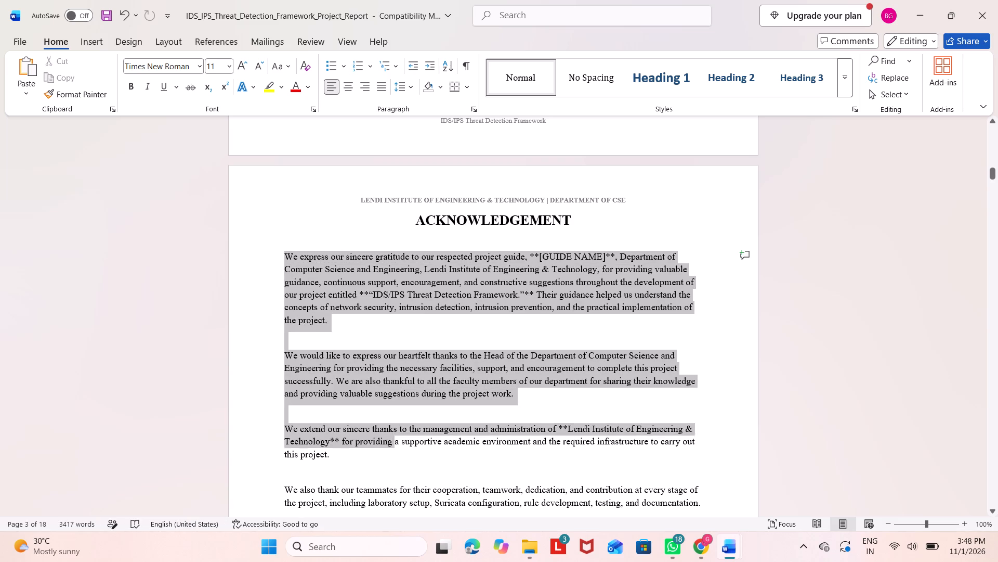
{"action": "left_click_drag", "start_coordinate": [389, 456], "coordinate": [412, 508]}
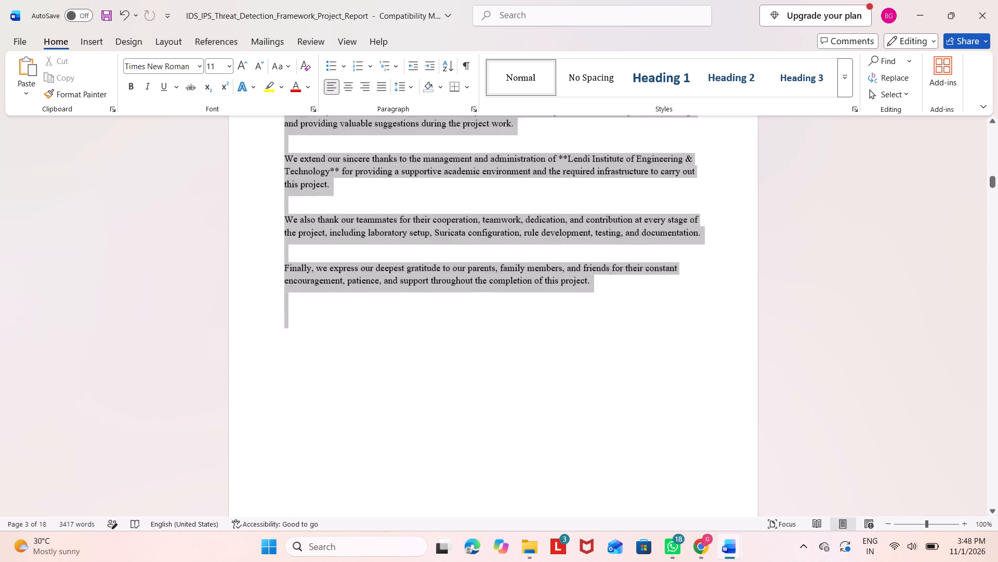
{"action": "left_click_drag", "start_coordinate": [412, 508], "coordinate": [450, 278]}
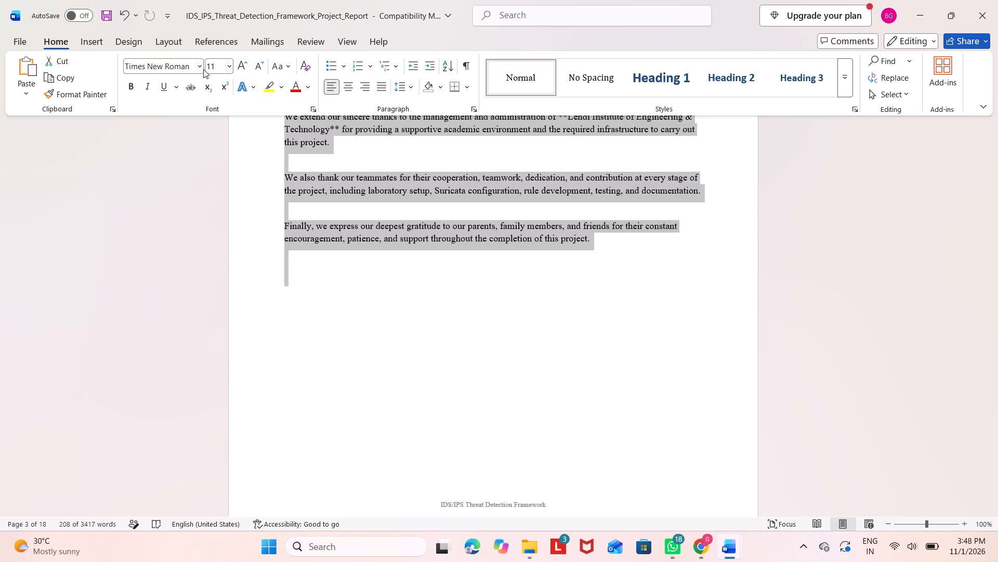
{"action": "left_click", "coordinate": [230, 66]}
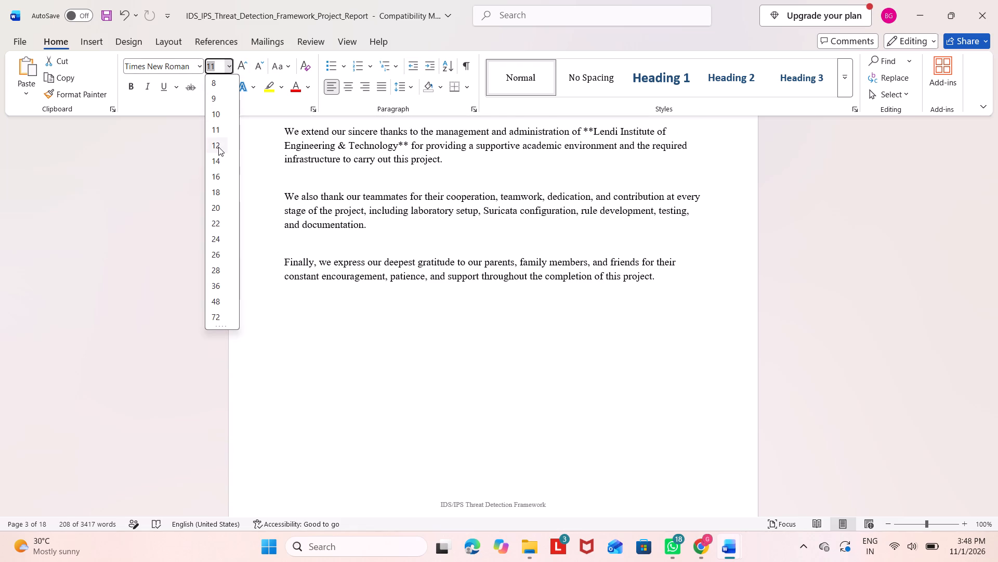
{"action": "left_click", "coordinate": [218, 147]}
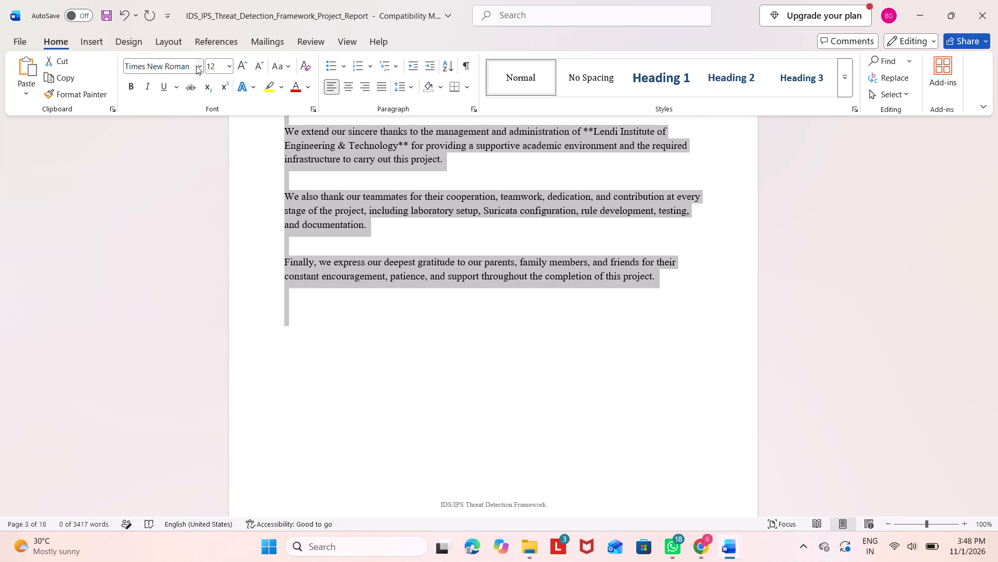
{"action": "left_click", "coordinate": [198, 70]}
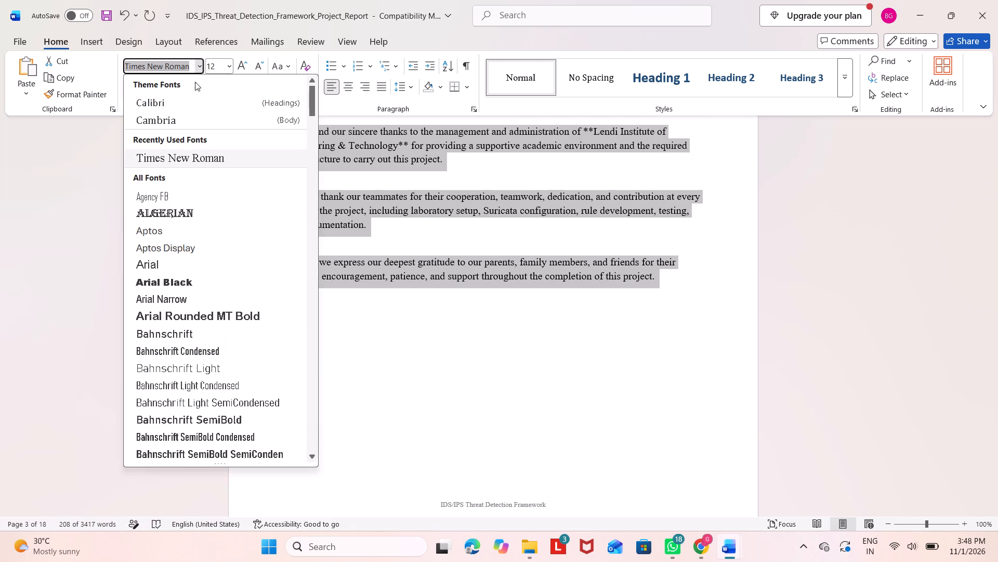
{"action": "left_click", "coordinate": [191, 155]}
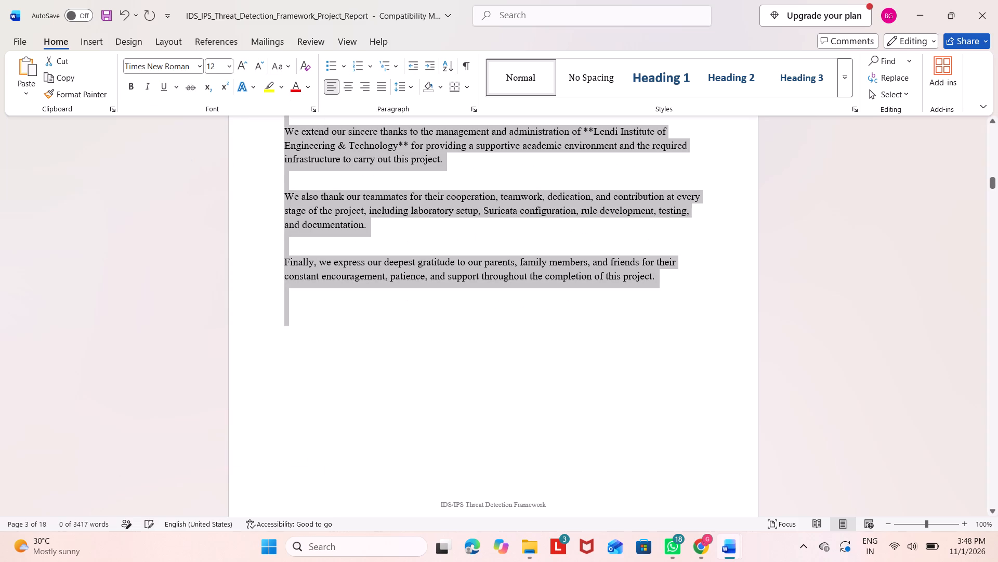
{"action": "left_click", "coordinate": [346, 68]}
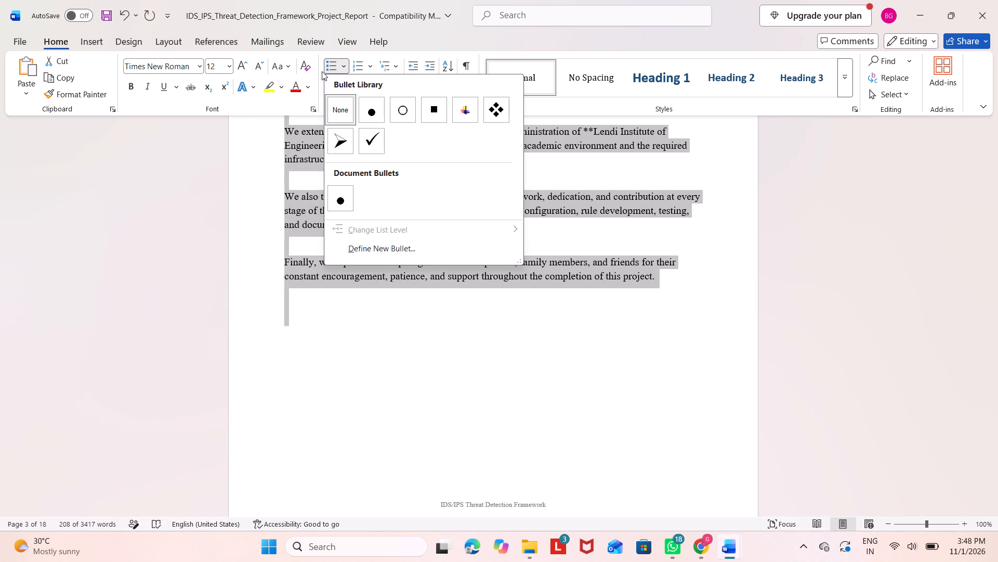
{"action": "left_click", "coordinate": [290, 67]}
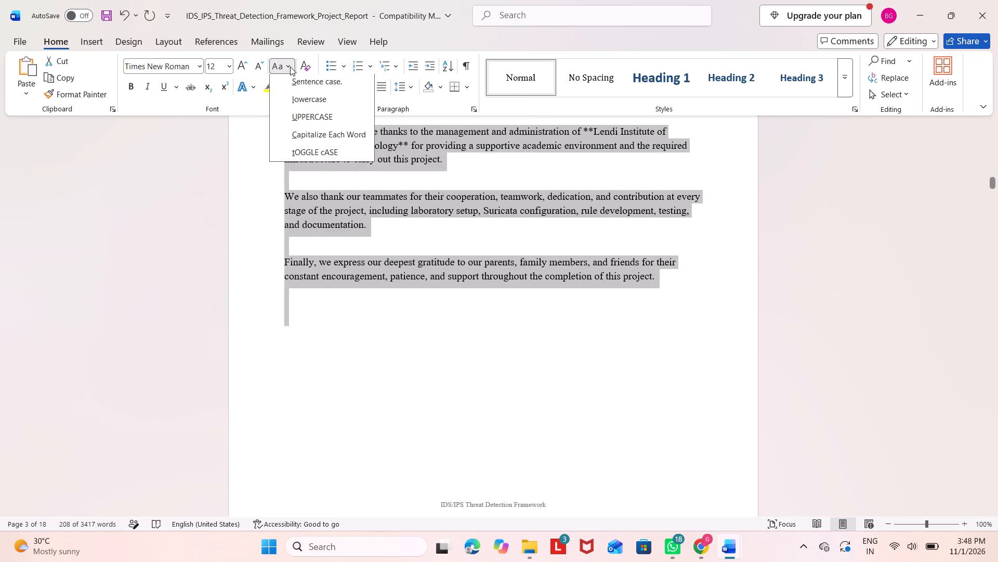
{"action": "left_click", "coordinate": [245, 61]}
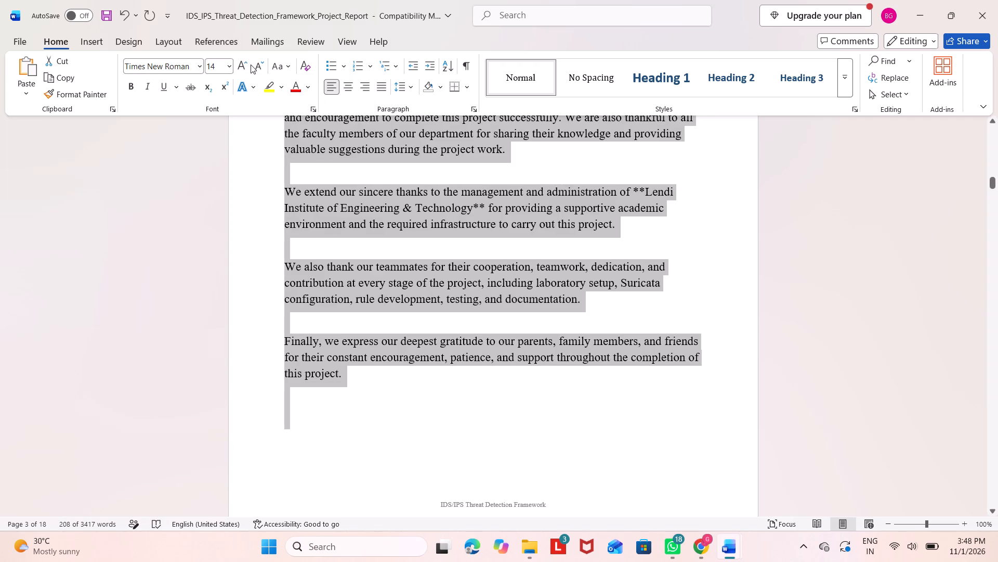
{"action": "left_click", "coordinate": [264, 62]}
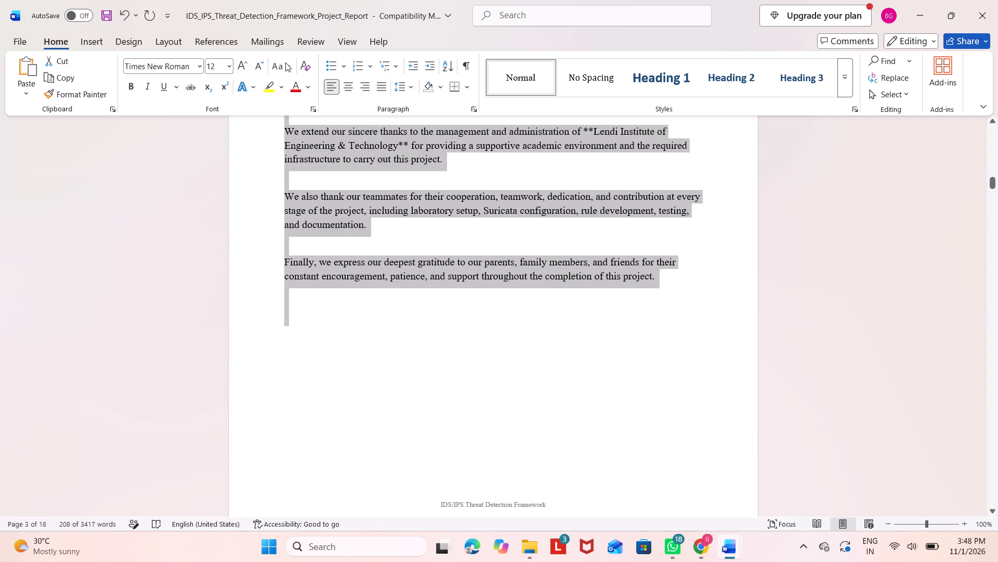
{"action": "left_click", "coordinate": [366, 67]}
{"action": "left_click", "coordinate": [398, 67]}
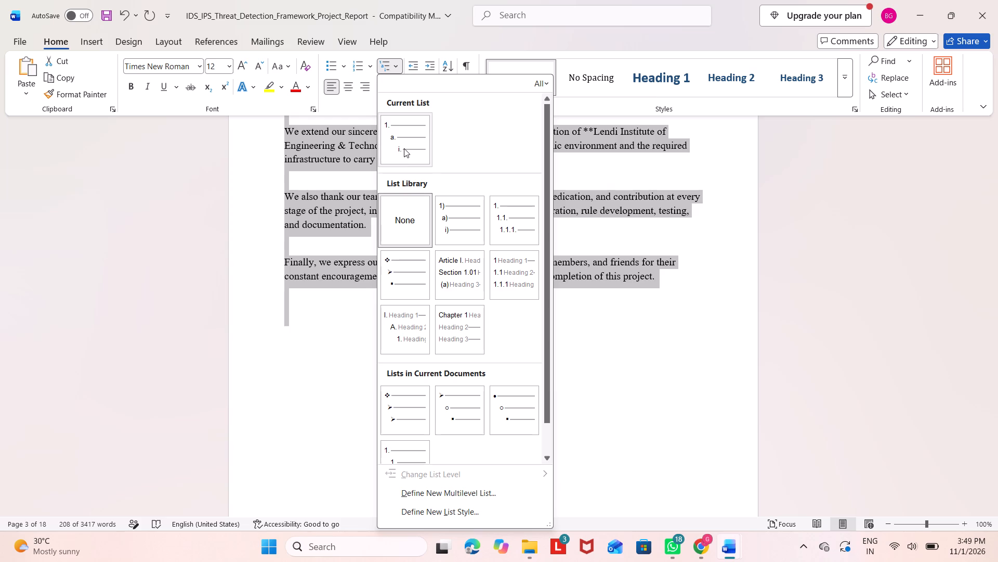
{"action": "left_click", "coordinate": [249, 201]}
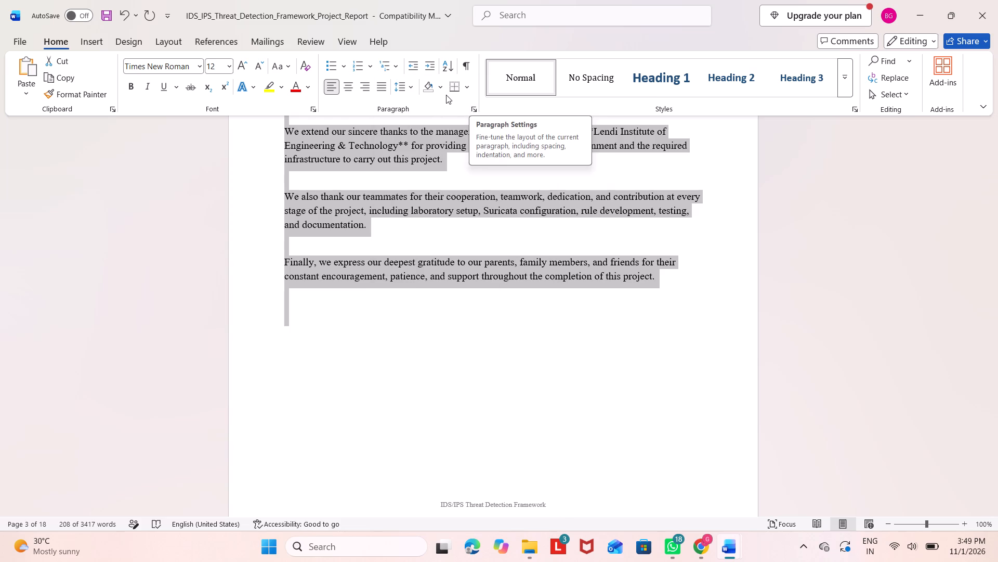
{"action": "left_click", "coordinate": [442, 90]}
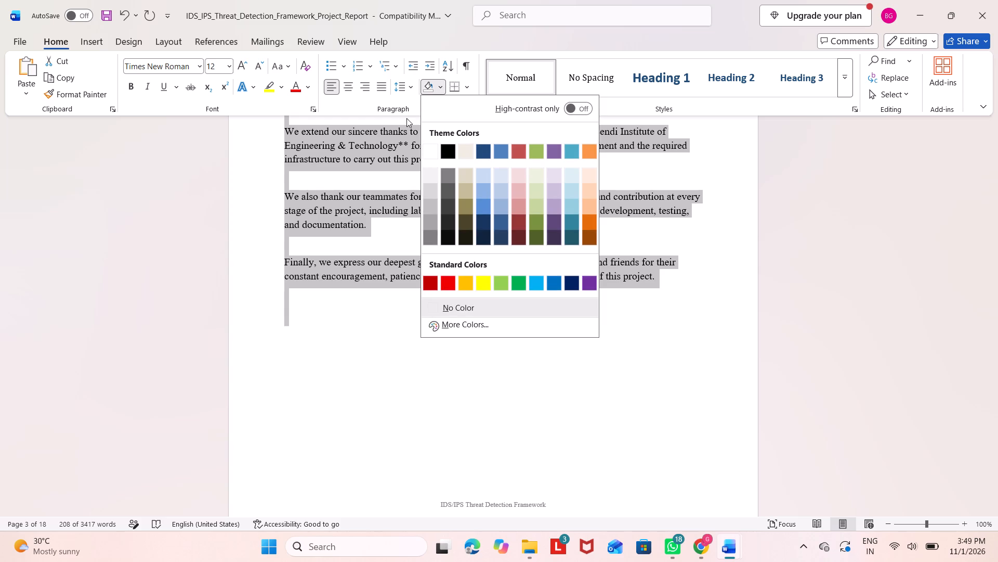
Set the line spacing of the acknowledgement body text to 1.5.
{"action": "left_click", "coordinate": [409, 88]}
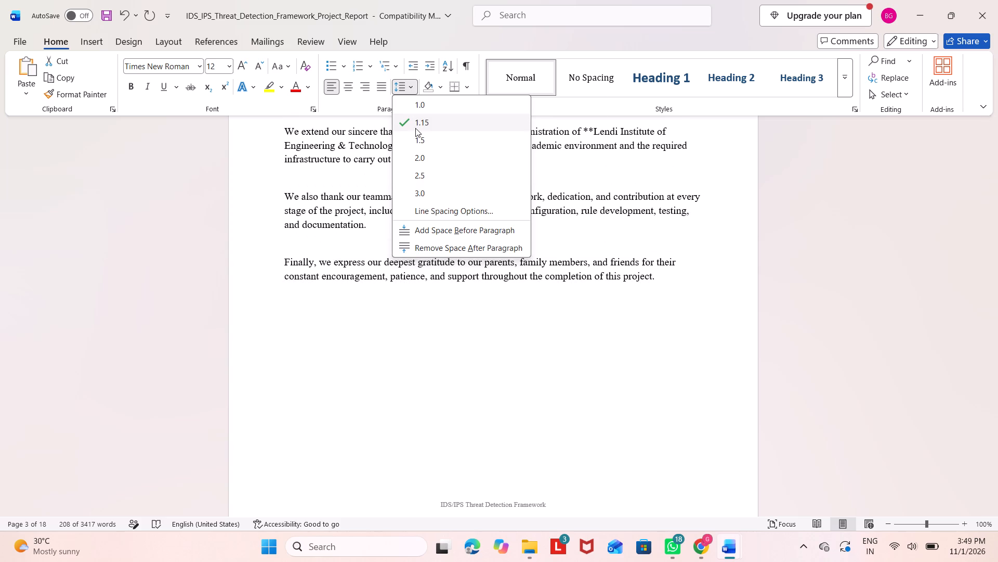
{"action": "left_click", "coordinate": [418, 125]}
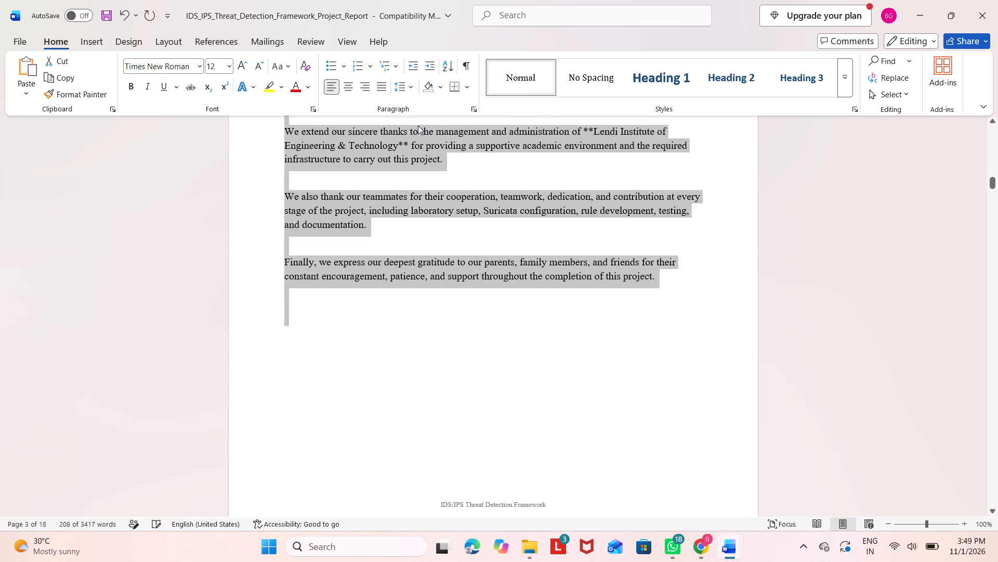
{"action": "left_click", "coordinate": [407, 88]}
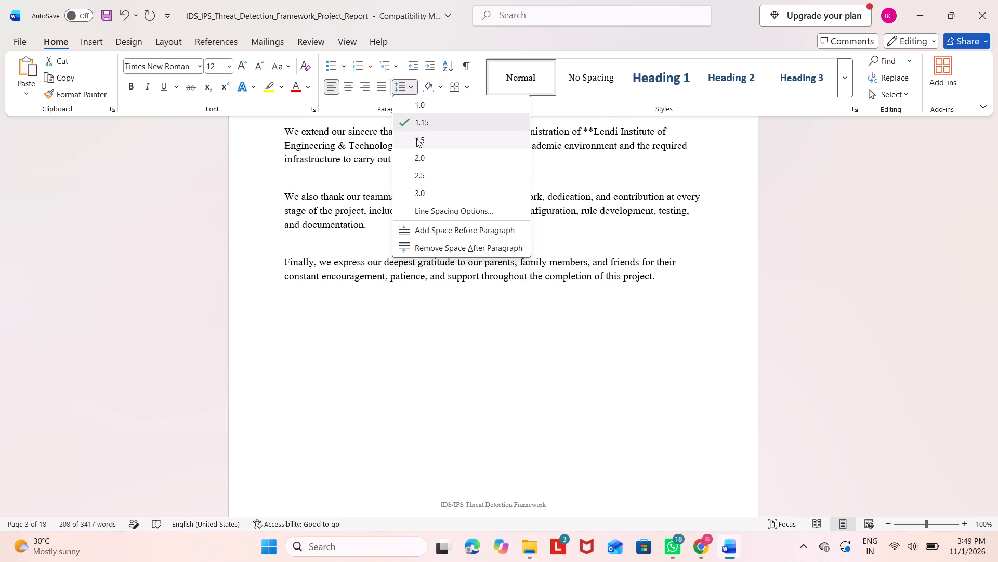
{"action": "left_click", "coordinate": [416, 141]}
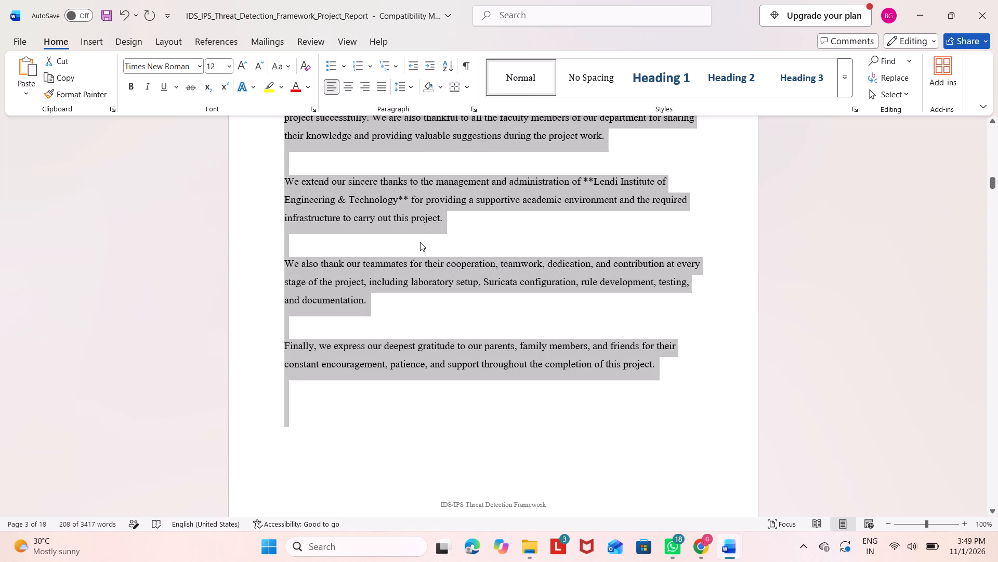
{"action": "left_click", "coordinate": [420, 242]}
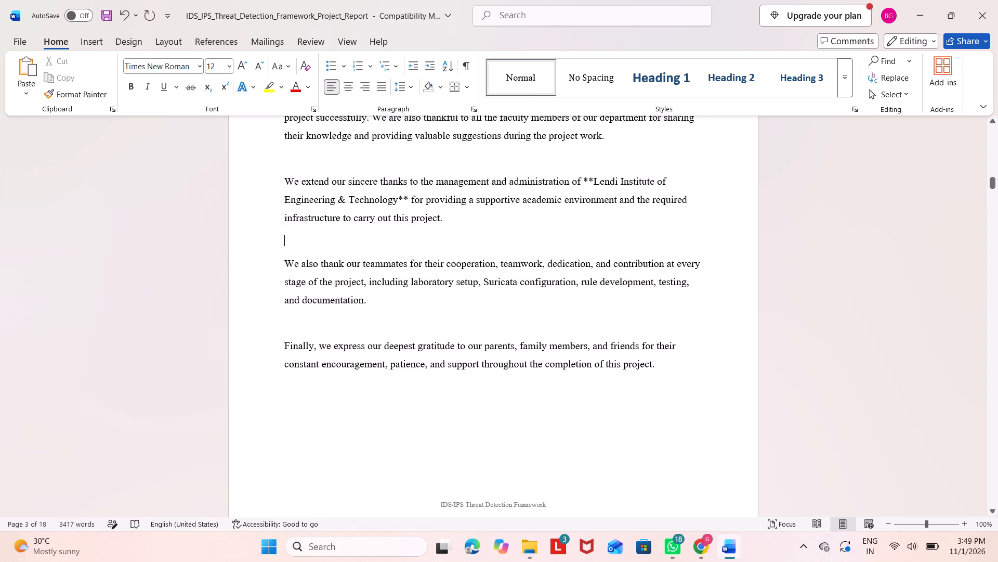
Remove the double asterisks around "Lendi Institute of Engineering & Technology" in the acknowledgement's third paragraph.
{"action": "left_click", "coordinate": [409, 200]}
{"action": "key", "text": "BackSpace"}
{"action": "key", "text": "BackSpace"}
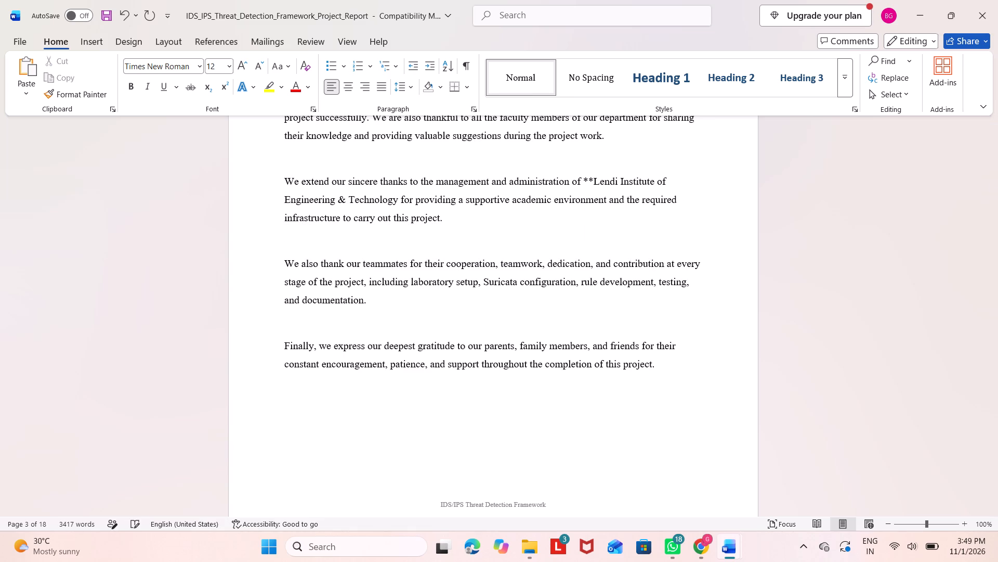
{"action": "left_click", "coordinate": [409, 200]}
{"action": "scroll", "coordinate": [409, 200], "scroll_direction": "up", "scroll_amount": 1}
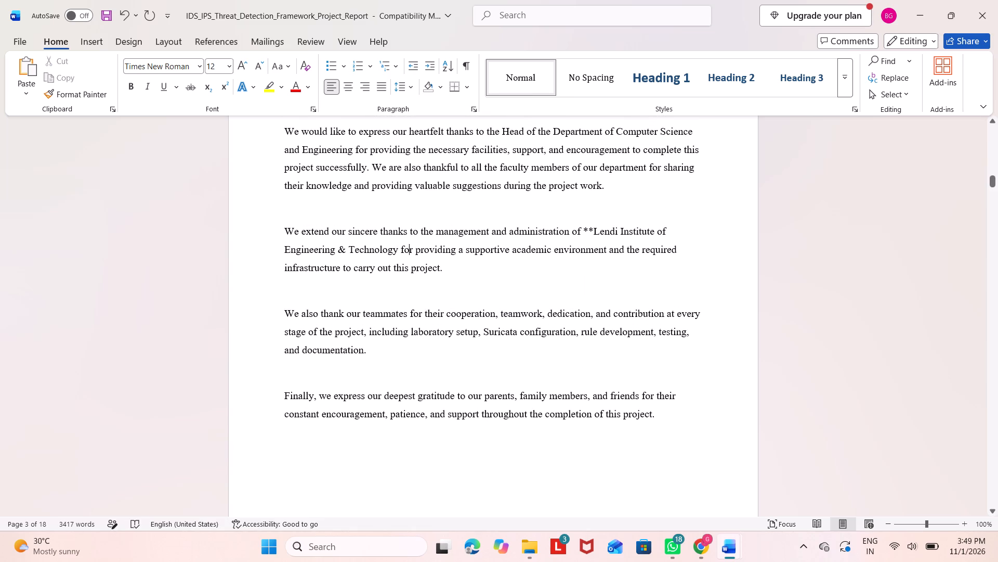
{"action": "left_click", "coordinate": [593, 227]}
{"action": "key", "text": "BackSpace"}
{"action": "key", "text": "BackSpace"}
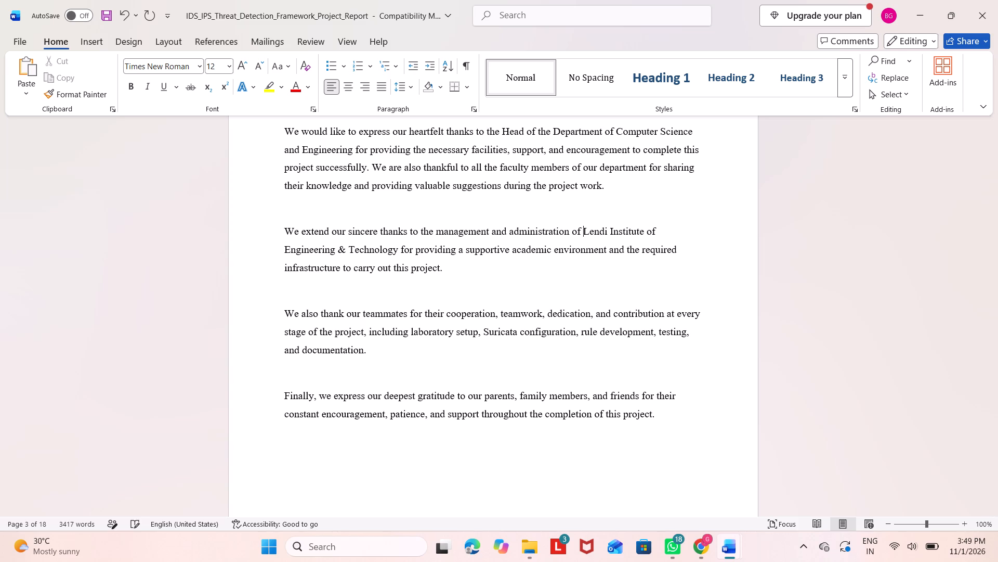
Delete the blank lines separating the five acknowledgement paragraphs.
{"action": "left_click", "coordinate": [429, 207]}
{"action": "key", "text": "BackSpace"}
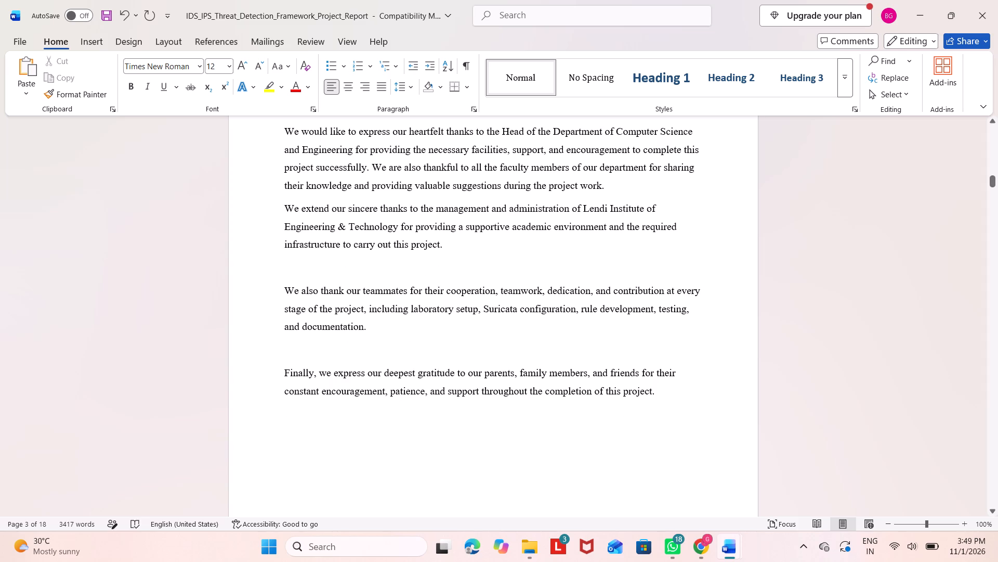
{"action": "left_click", "coordinate": [390, 264]}
{"action": "key", "text": "BackSpace"}
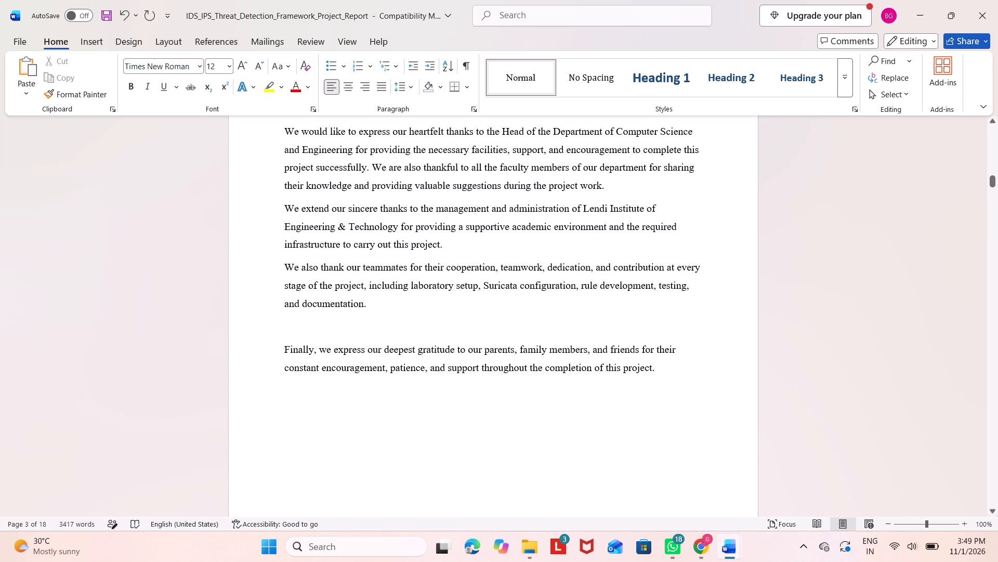
{"action": "left_click", "coordinate": [351, 329]}
{"action": "key", "text": "BackSpace"}
{"action": "scroll", "coordinate": [351, 329], "scroll_direction": "up", "scroll_amount": 2}
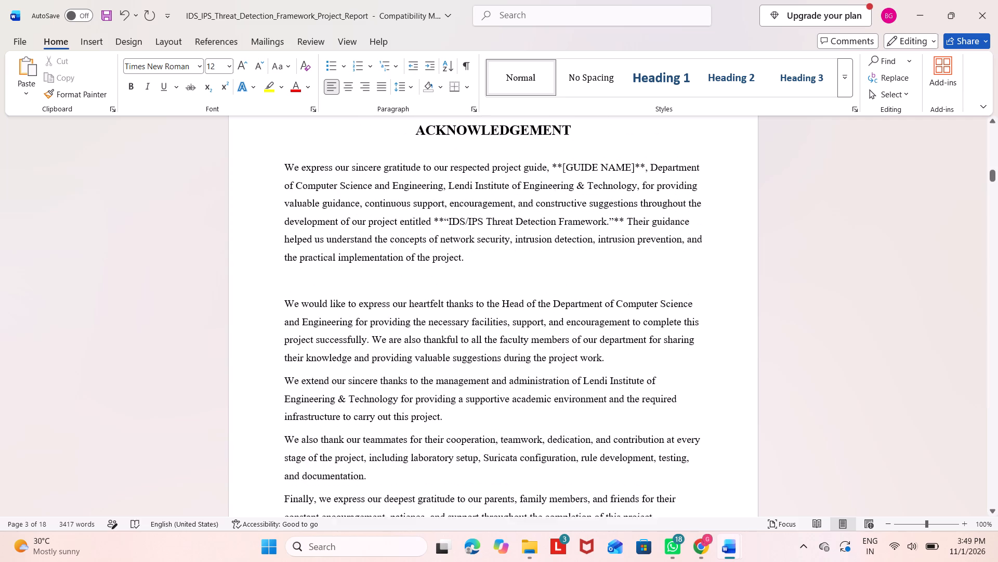
{"action": "left_click", "coordinate": [331, 291]}
{"action": "key", "text": "BackSpace"}
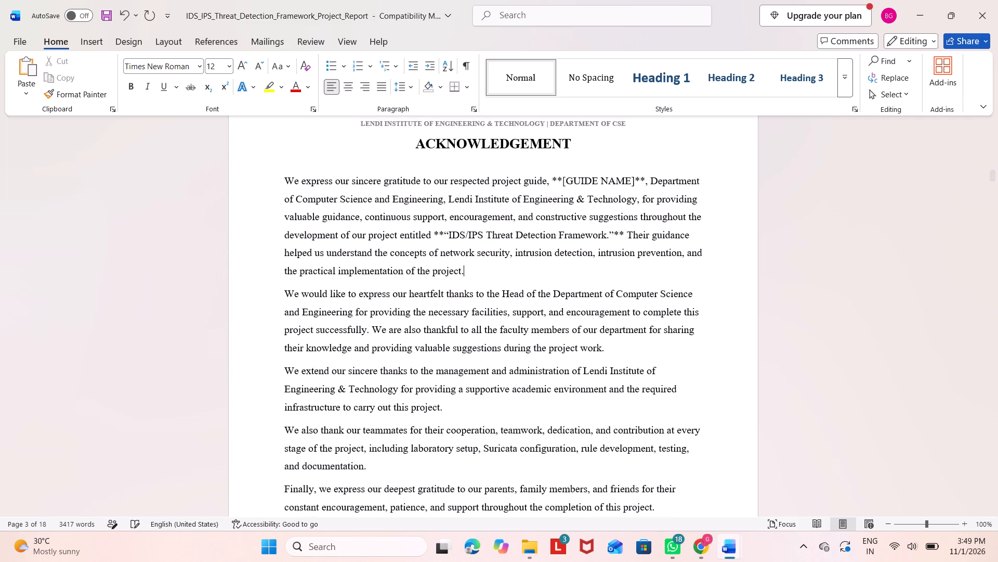
Format the declaration paragraph above the team member list at 12 pt with 1.5 line spacing.
{"action": "scroll", "coordinate": [342, 241], "scroll_direction": "up", "scroll_amount": 1}
{"action": "scroll", "coordinate": [342, 241], "scroll_direction": "down", "scroll_amount": 1}
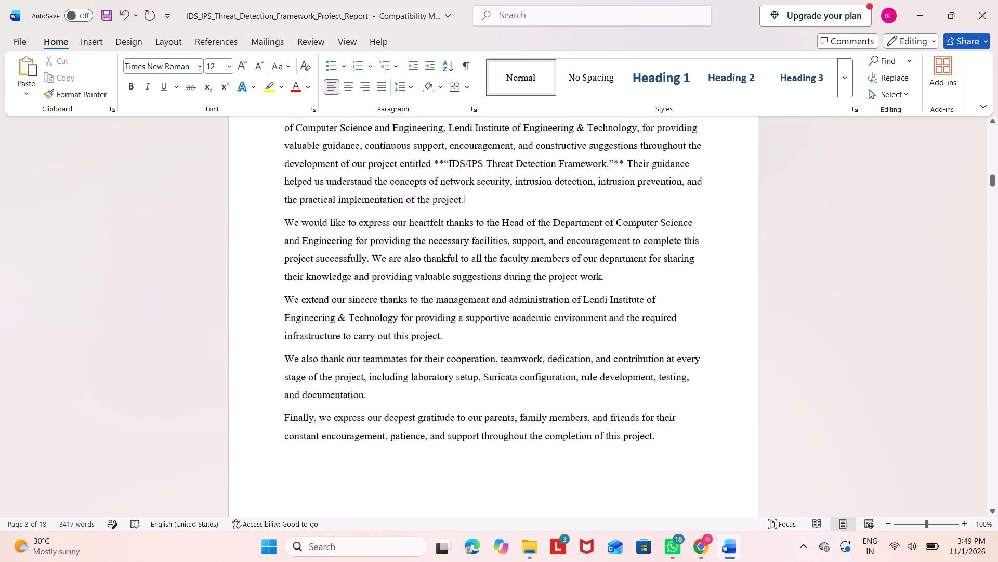
{"action": "scroll", "coordinate": [342, 241], "scroll_direction": "down", "scroll_amount": 4}
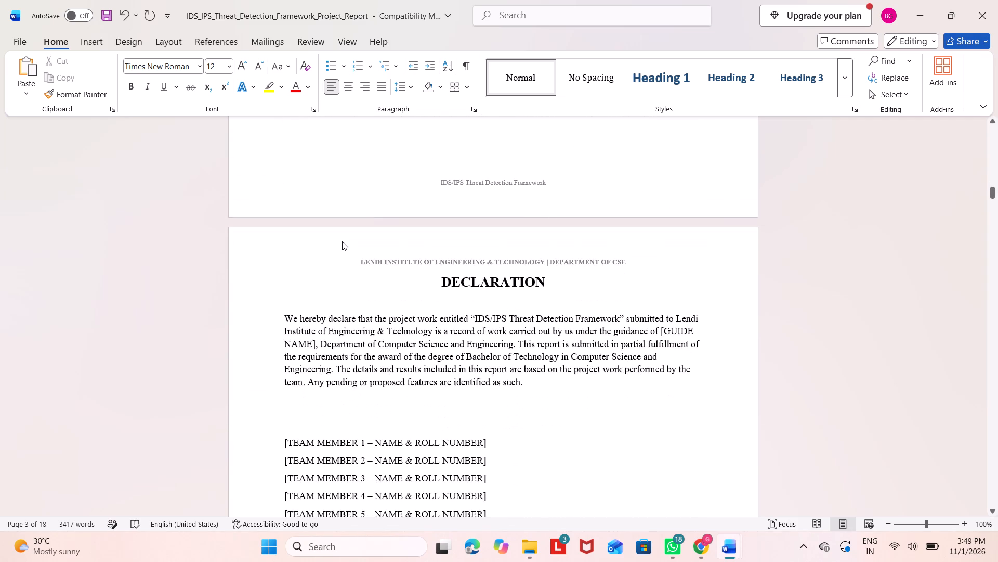
{"action": "scroll", "coordinate": [342, 241], "scroll_direction": "down", "scroll_amount": 1}
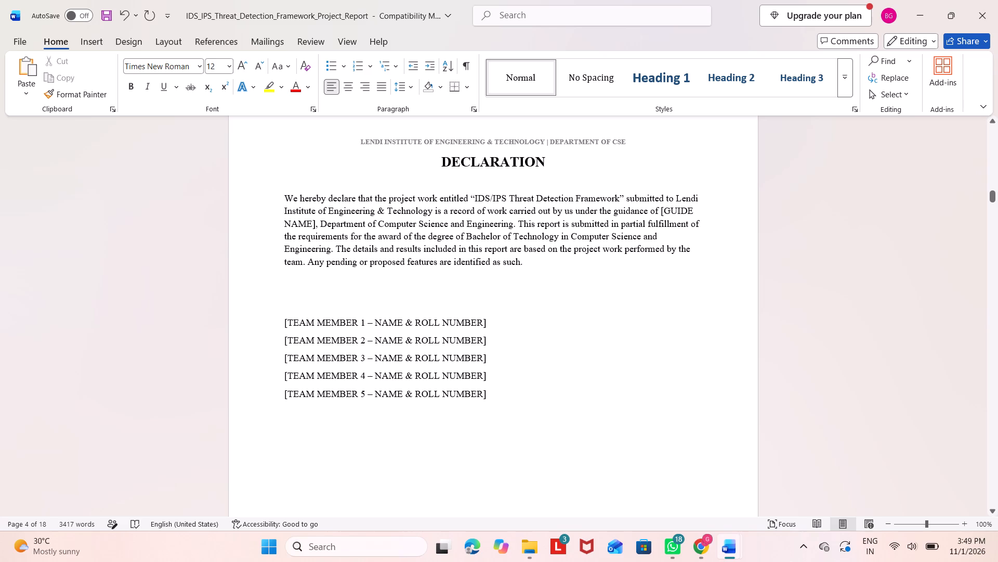
{"action": "left_click_drag", "start_coordinate": [282, 196], "coordinate": [348, 215]}
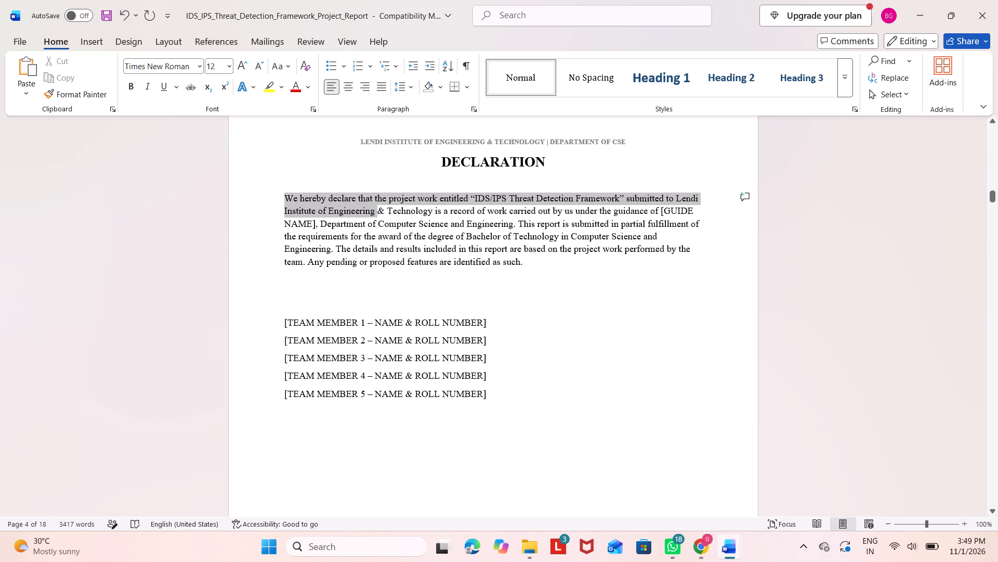
{"action": "left_click_drag", "start_coordinate": [348, 215], "coordinate": [514, 272]}
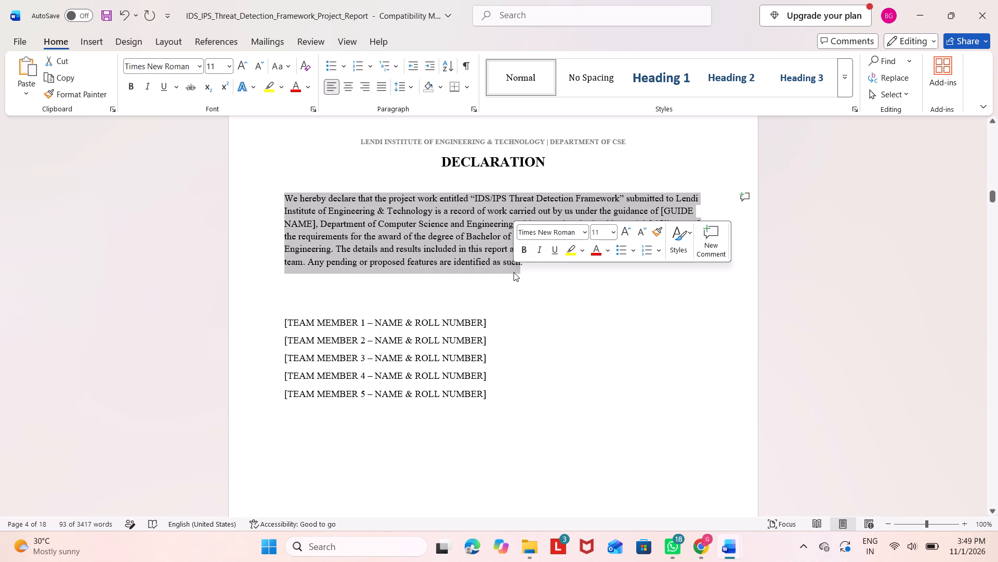
{"action": "left_click", "coordinate": [229, 68]}
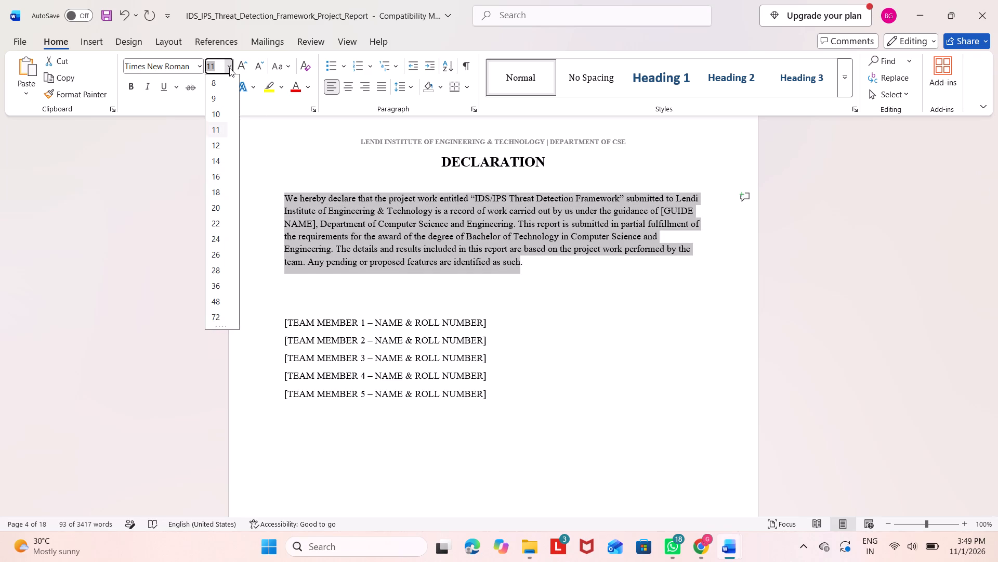
{"action": "left_click", "coordinate": [217, 144]}
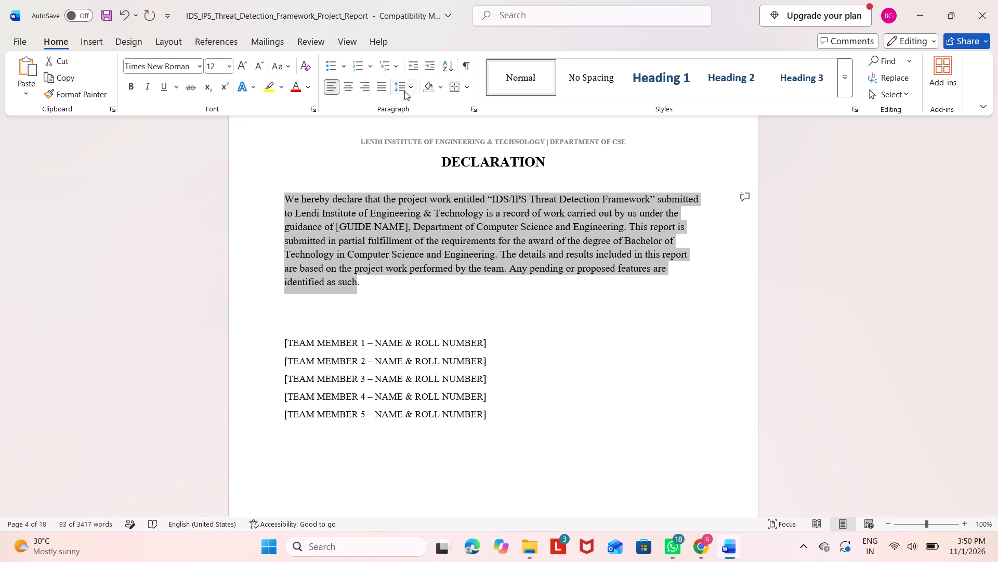
{"action": "left_click", "coordinate": [411, 86]}
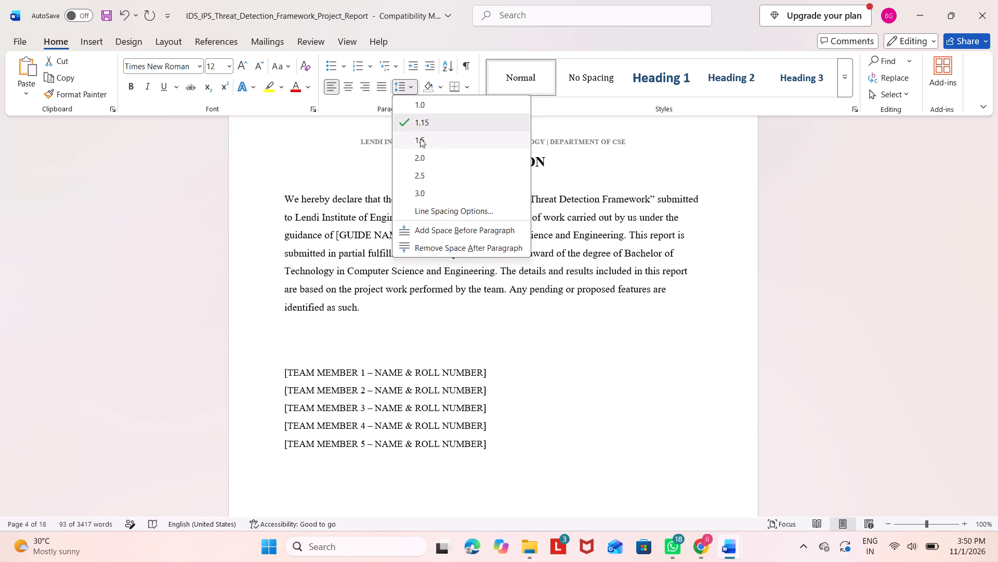
{"action": "left_click", "coordinate": [420, 138]}
{"action": "left_click", "coordinate": [426, 322]}
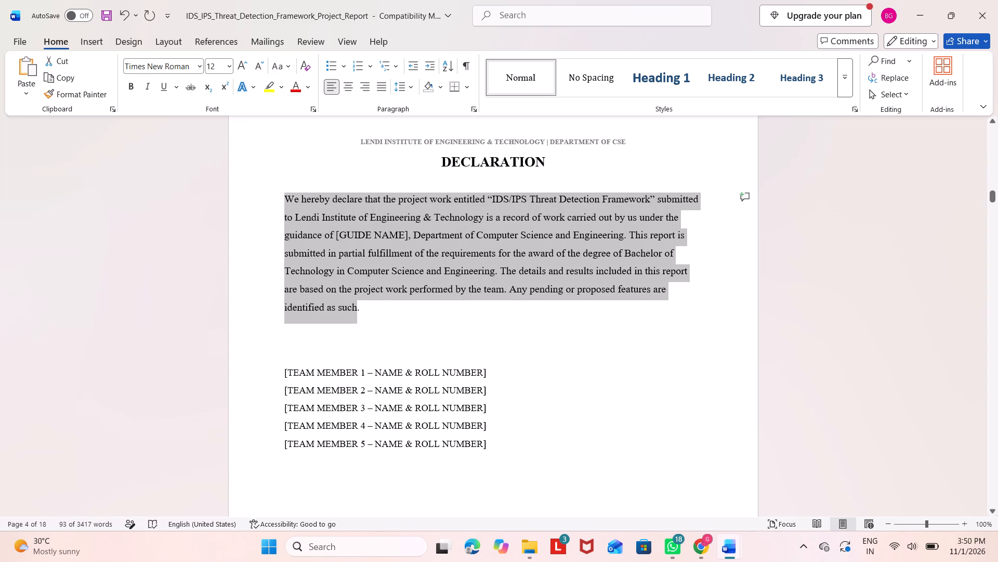
Change the font colour of the ABSTRACT heading to black.
{"action": "scroll", "coordinate": [426, 322], "scroll_direction": "down", "scroll_amount": 3}
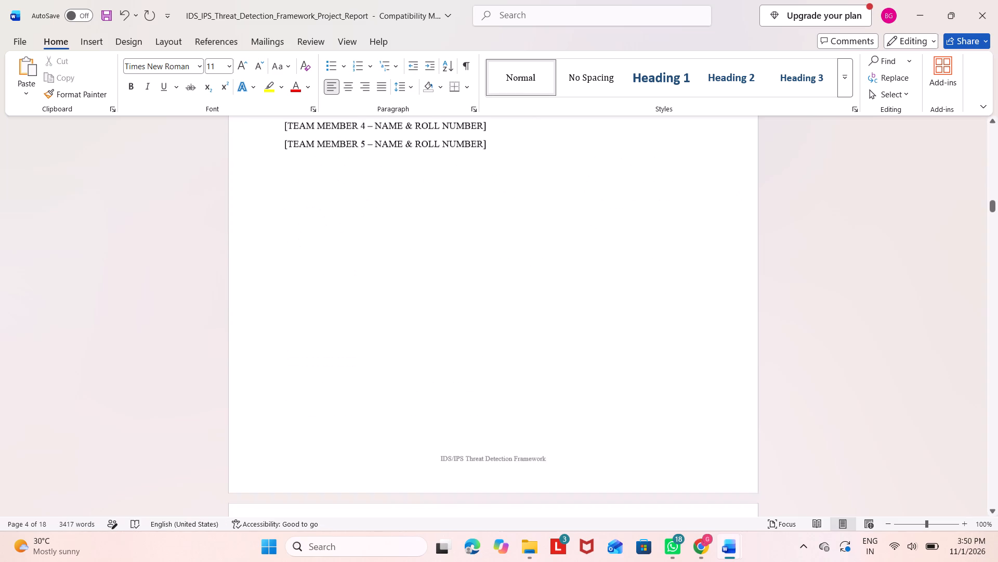
{"action": "scroll", "coordinate": [426, 322], "scroll_direction": "down", "scroll_amount": 2}
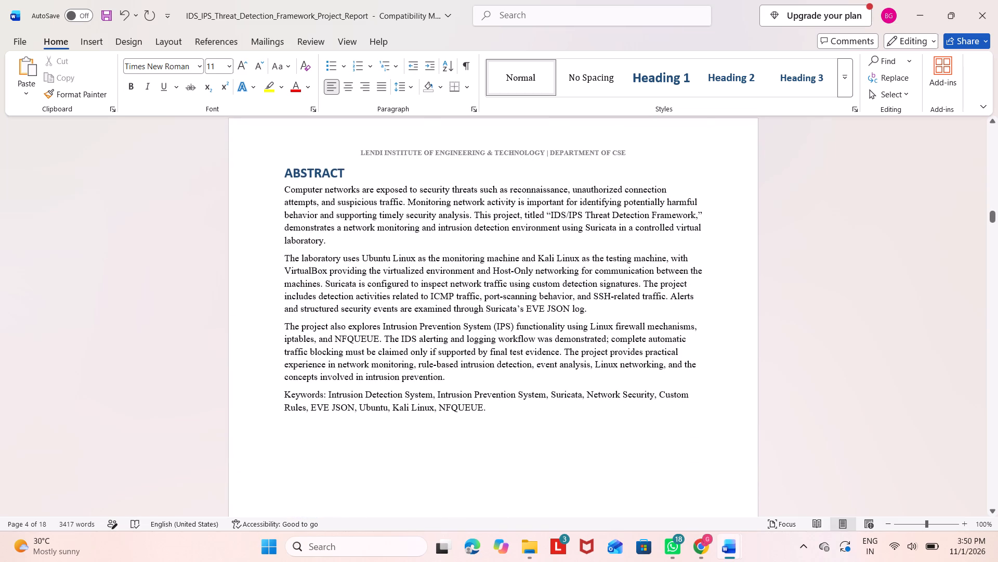
{"action": "left_click_drag", "start_coordinate": [286, 174], "coordinate": [340, 165]}
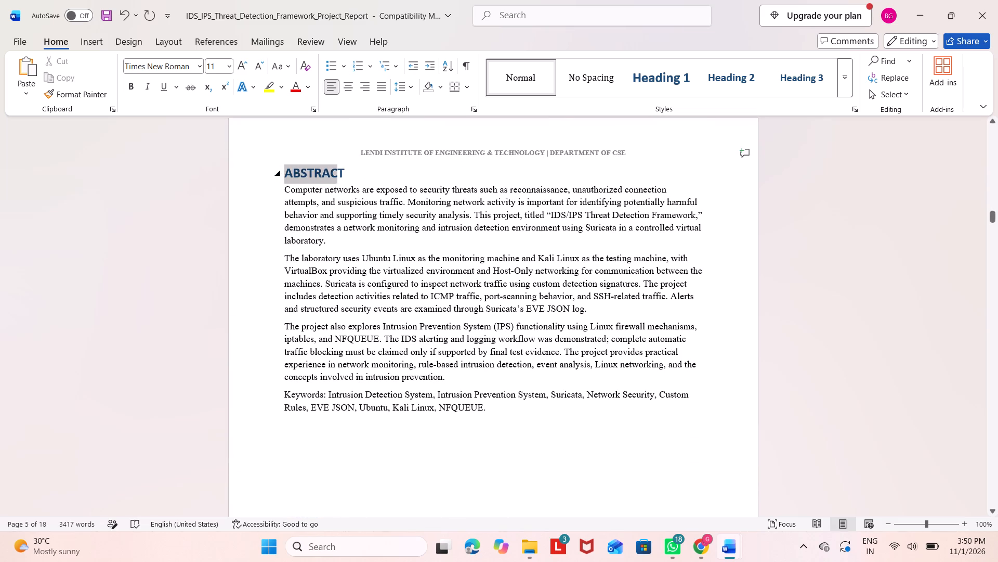
{"action": "left_click_drag", "start_coordinate": [340, 165], "coordinate": [346, 166]}
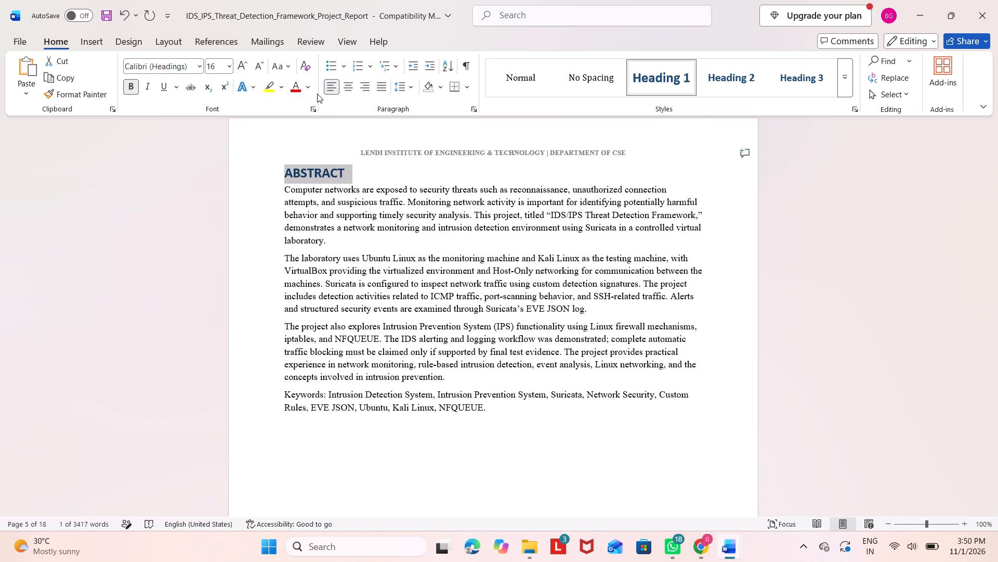
{"action": "left_click", "coordinate": [308, 90]}
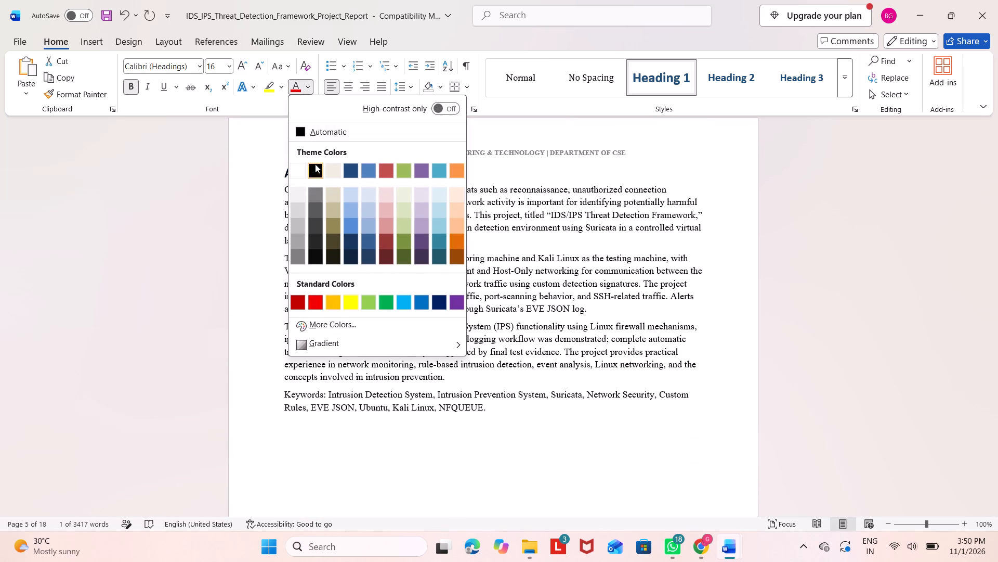
{"action": "left_click", "coordinate": [314, 168]}
{"action": "left_click", "coordinate": [323, 215]}
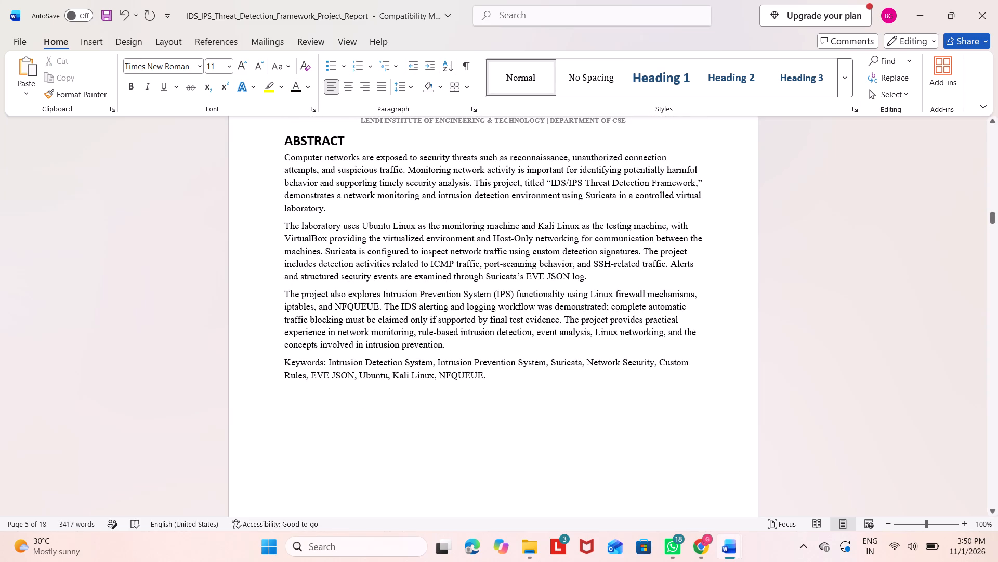
Delete all the abstract body text below the heading, including the Keywords paragraph.
{"action": "left_click_drag", "start_coordinate": [285, 157], "coordinate": [330, 221]}
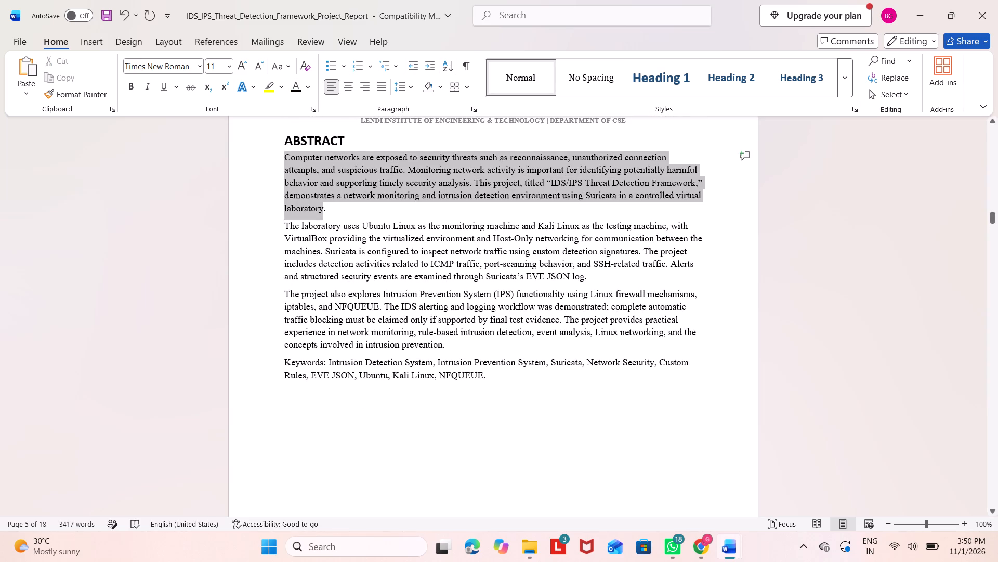
{"action": "left_click_drag", "start_coordinate": [330, 221], "coordinate": [498, 376]}
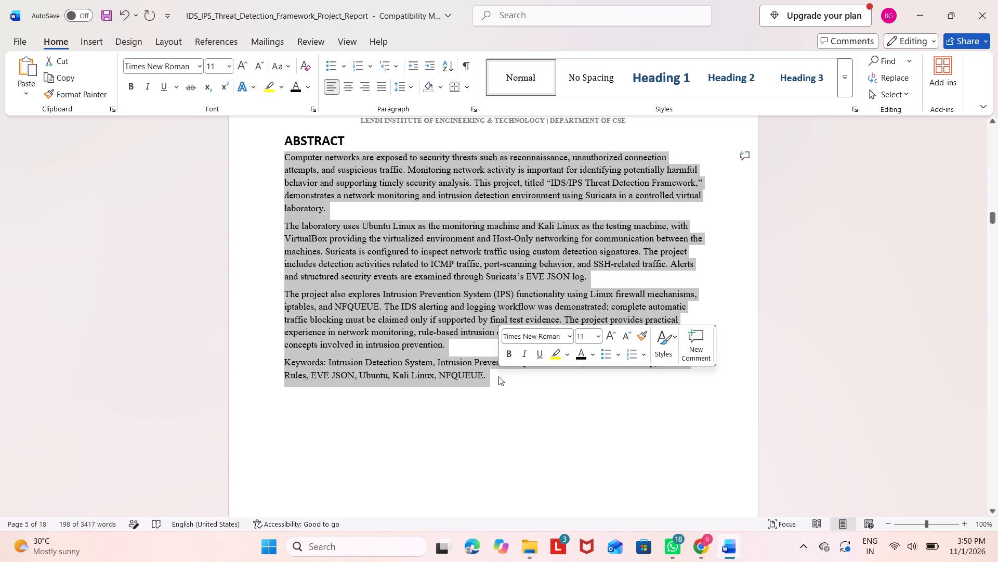
{"action": "key", "text": "BackSpace"}
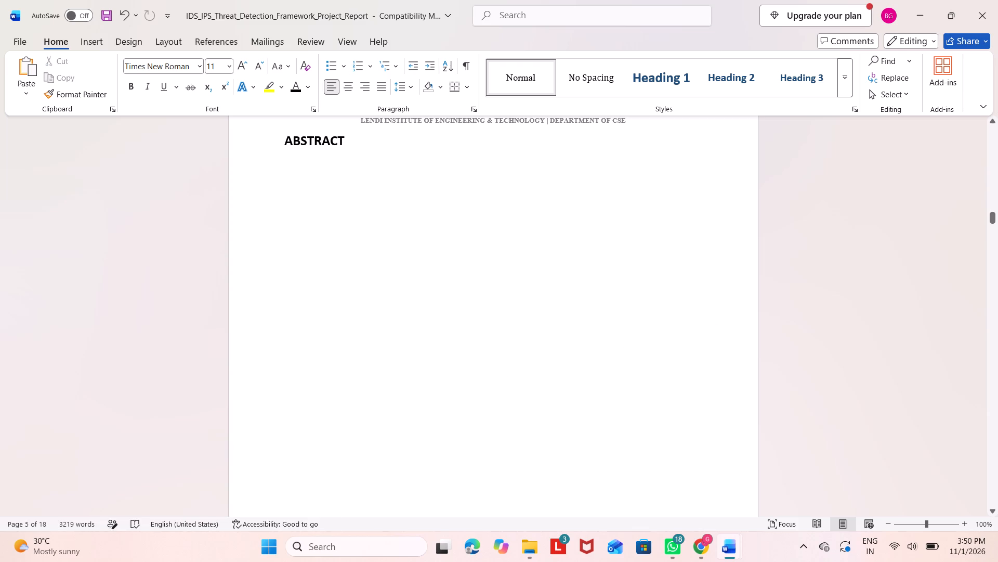
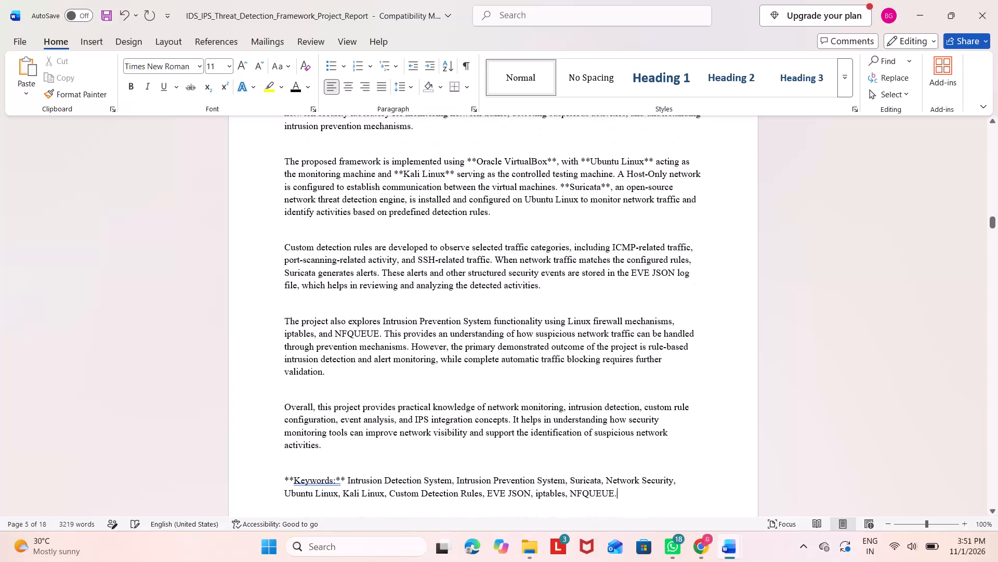
Delete the duplicate "# ABSTRACT" line and its empty paragraph directly below the ABSTRACT heading.
{"action": "scroll", "coordinate": [506, 301], "scroll_direction": "up", "scroll_amount": 2}
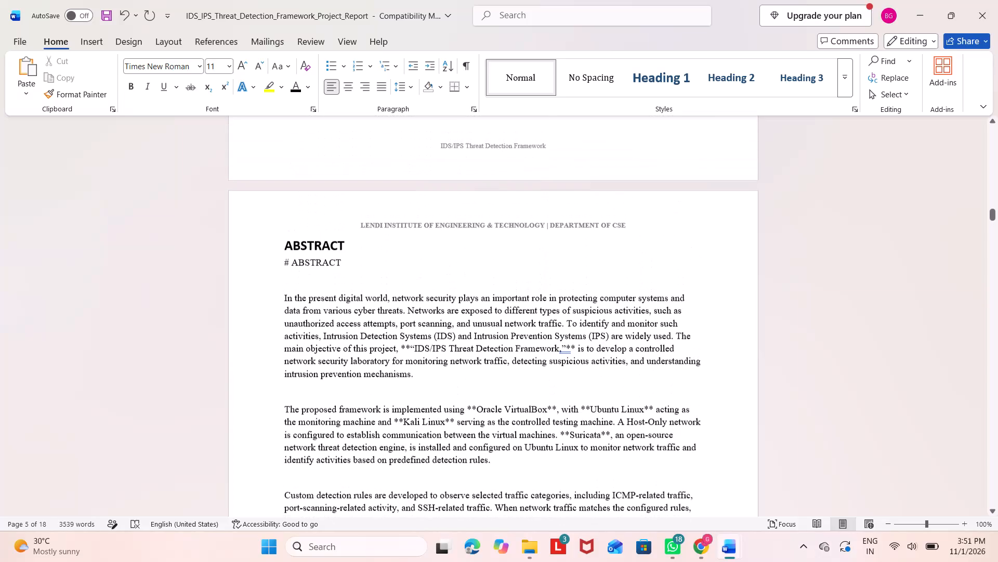
{"action": "left_click", "coordinate": [358, 271]}
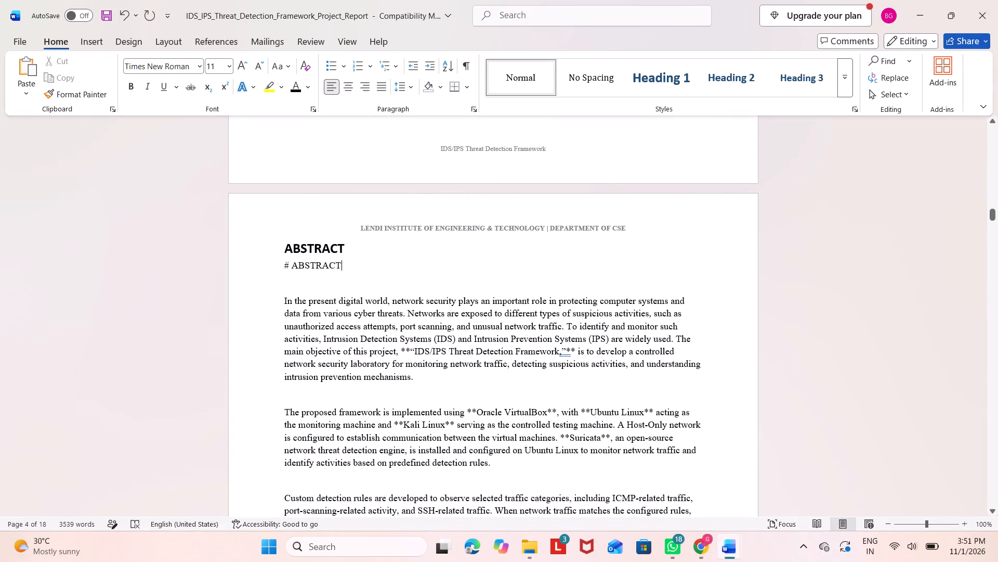
{"action": "key", "text": "BackSpace"}
{"action": "key", "text": "BackSpace"}
{"action": "key", "text": "BackSpace"}
{"action": "key", "text": "BackSpace"}
{"action": "key", "text": "BackSpace"}
{"action": "key", "text": "BackSpace"}
{"action": "key", "text": "BackSpace"}
{"action": "key", "text": "BackSpace"}
{"action": "key", "text": "BackSpace"}
{"action": "key", "text": "BackSpace"}
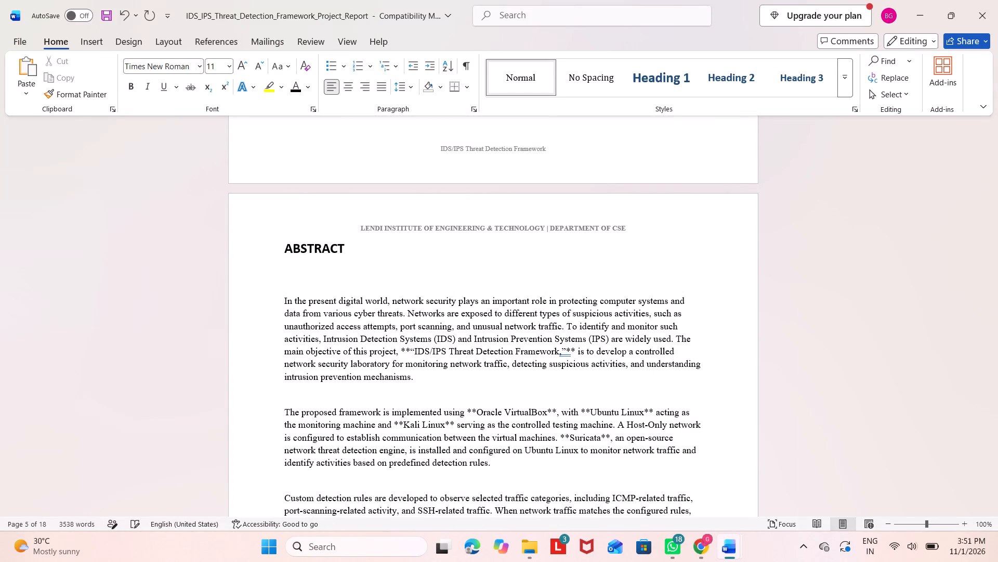
{"action": "key", "text": "BackSpace"}
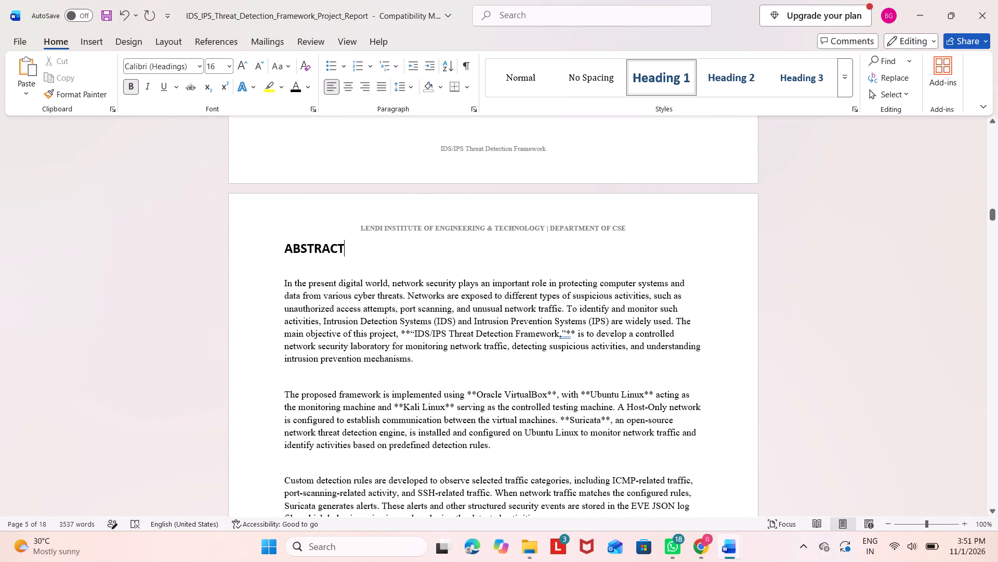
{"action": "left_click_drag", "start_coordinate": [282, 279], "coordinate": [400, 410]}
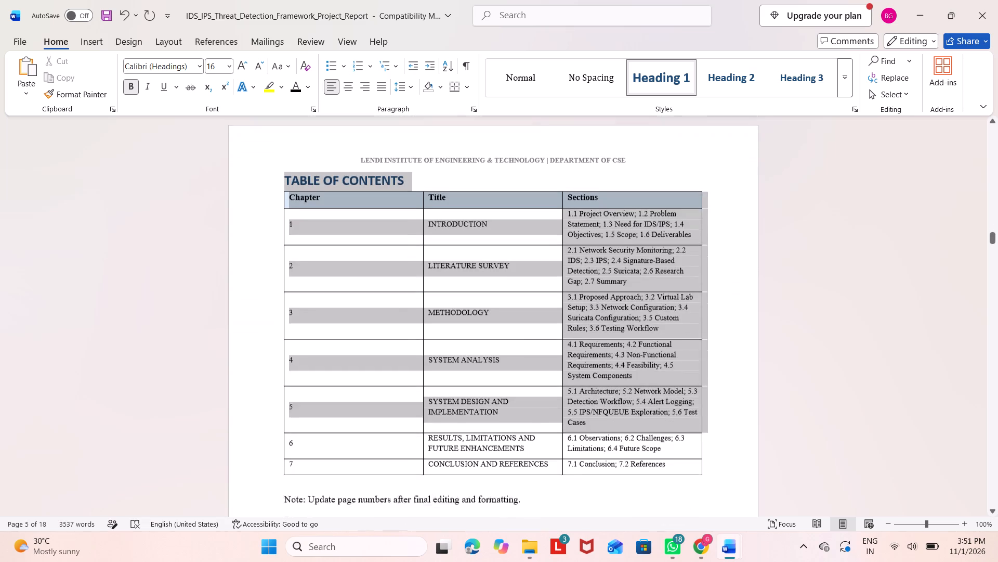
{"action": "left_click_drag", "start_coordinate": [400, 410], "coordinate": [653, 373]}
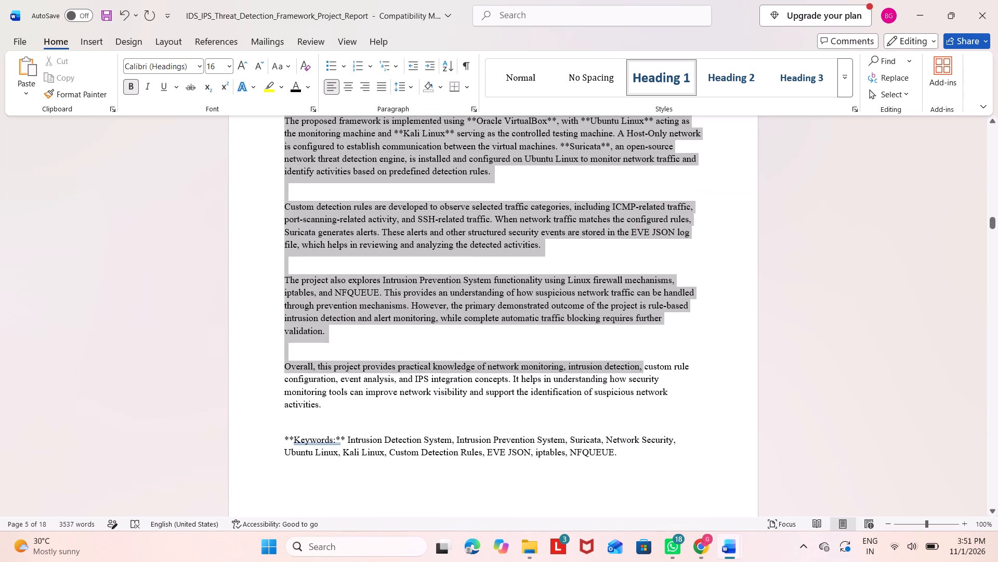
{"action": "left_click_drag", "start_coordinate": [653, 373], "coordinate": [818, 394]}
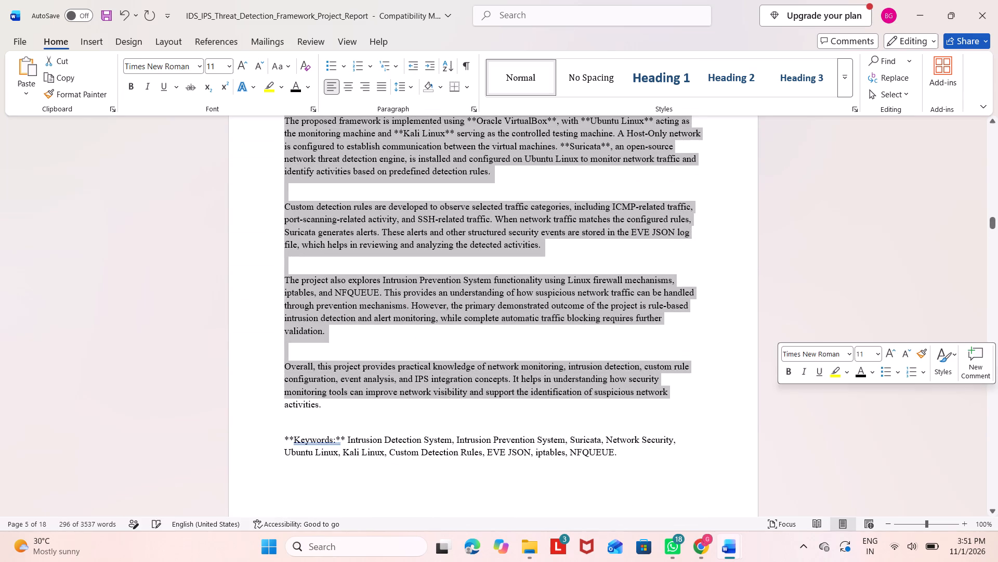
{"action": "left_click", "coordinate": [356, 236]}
Format the five abstract body paragraphs above the Keywords line at 12 pt with 1.5 line spacing.
{"action": "scroll", "coordinate": [364, 265], "scroll_direction": "up", "scroll_amount": 2}
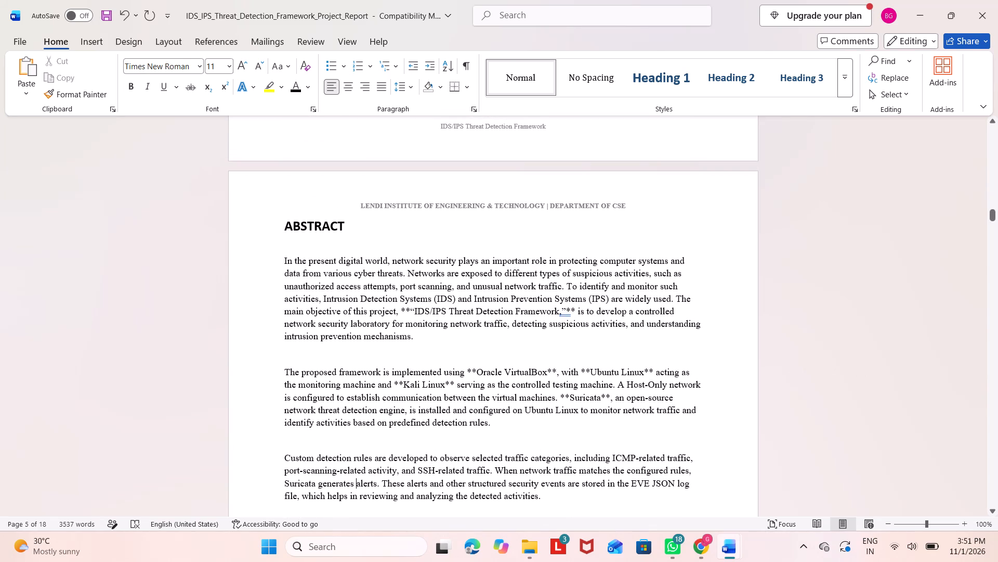
{"action": "left_click_drag", "start_coordinate": [283, 260], "coordinate": [396, 521]}
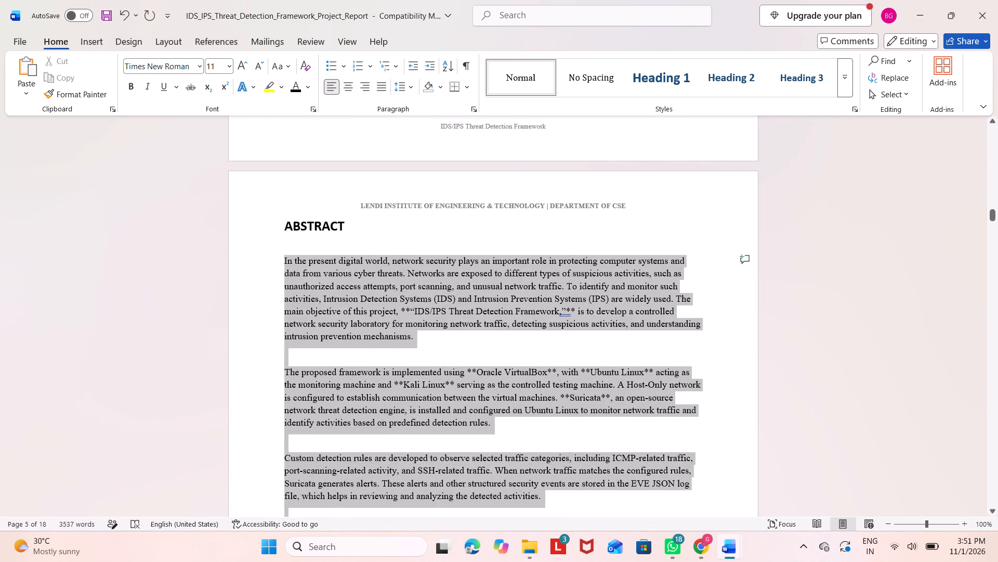
{"action": "left_click_drag", "start_coordinate": [396, 521], "coordinate": [288, 366]}
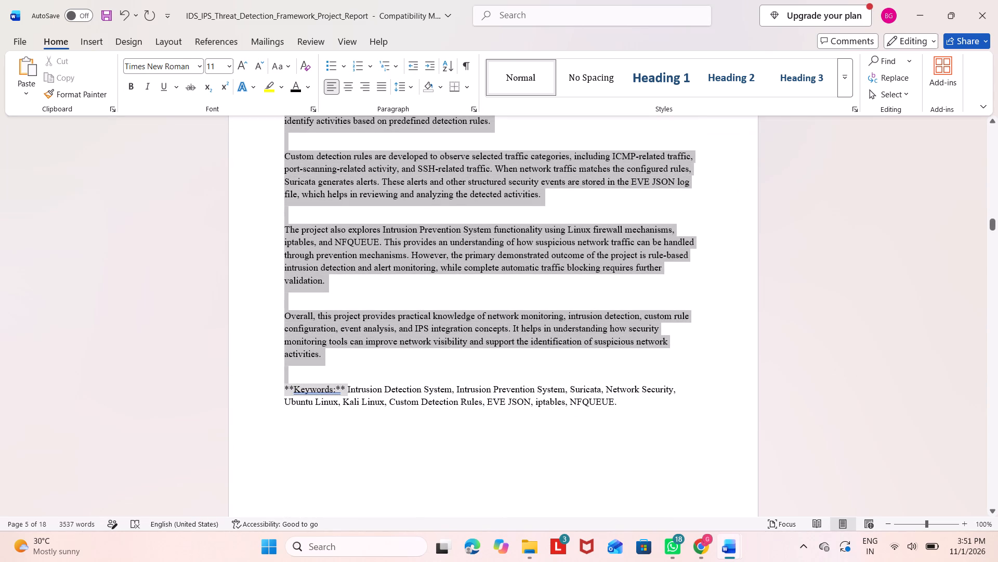
{"action": "left_click_drag", "start_coordinate": [288, 366], "coordinate": [324, 355]}
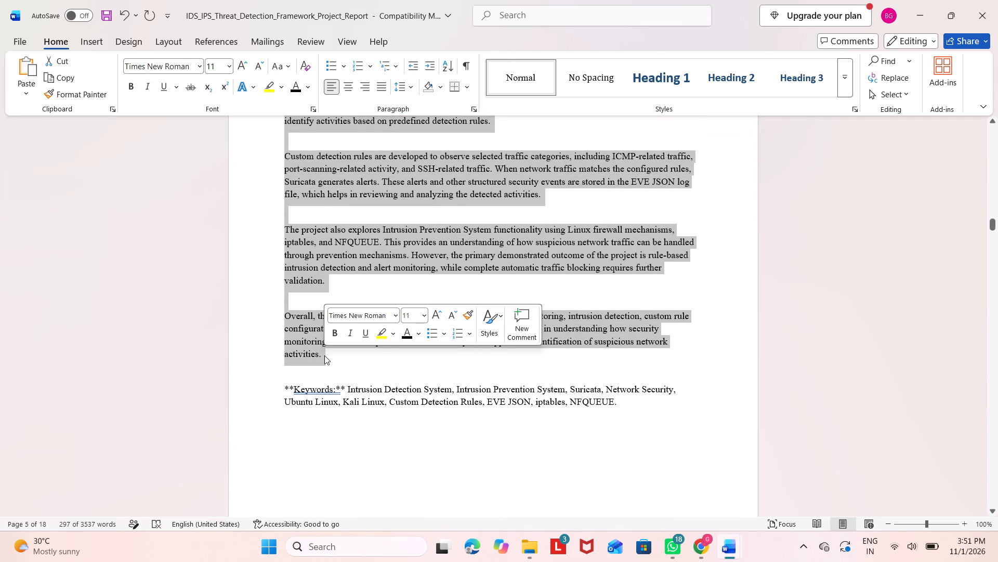
{"action": "left_click", "coordinate": [311, 90]}
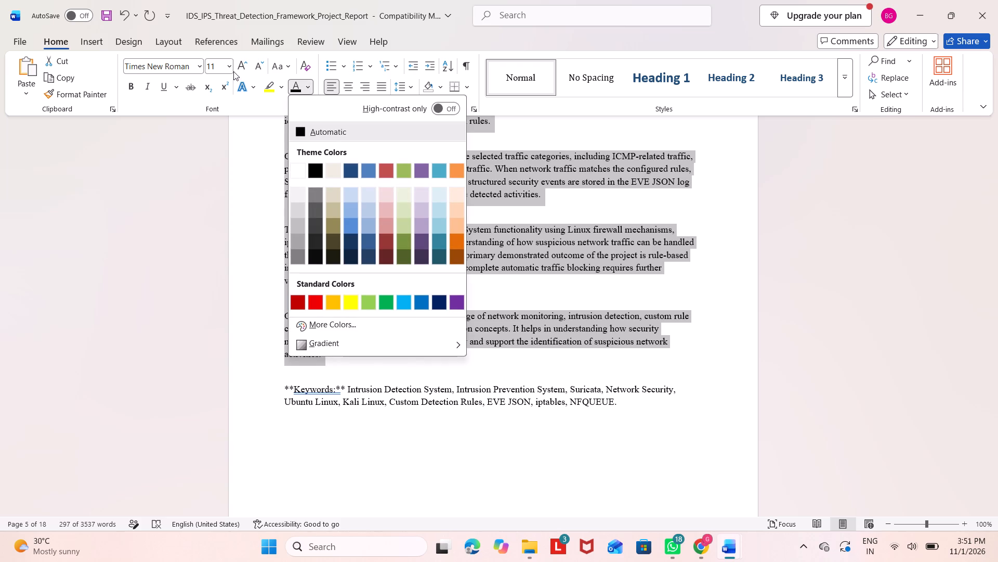
{"action": "left_click", "coordinate": [228, 67]}
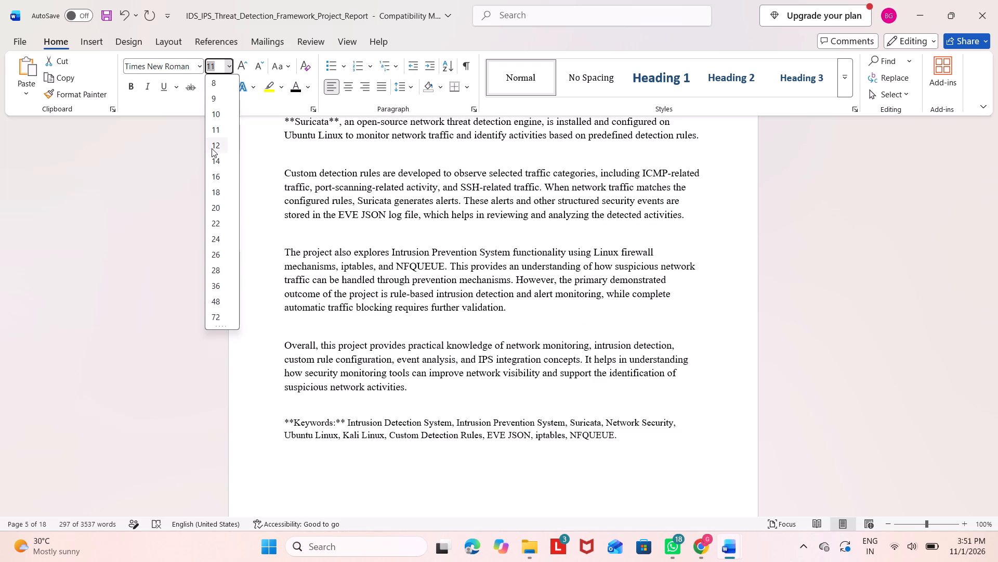
{"action": "left_click", "coordinate": [212, 148]}
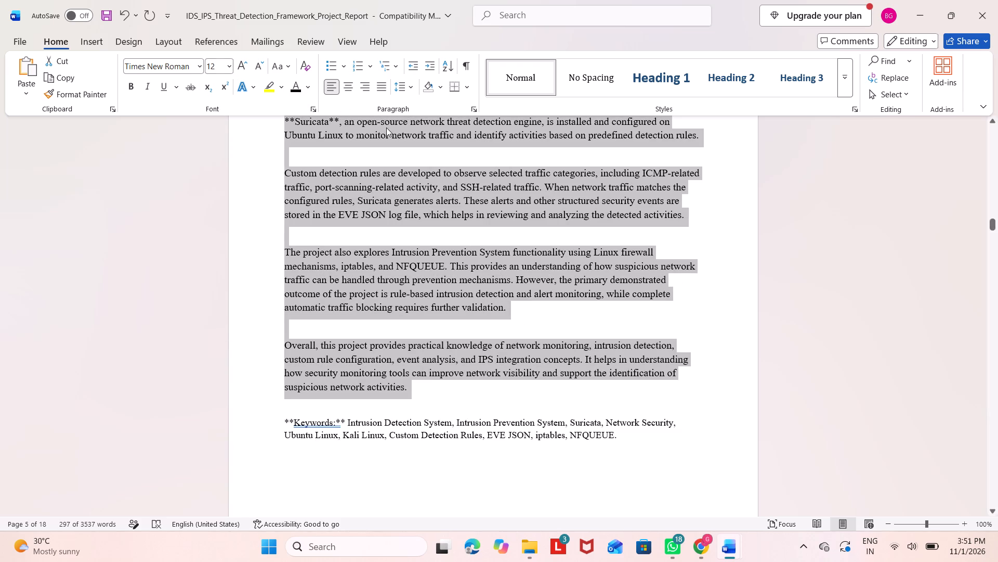
{"action": "left_click", "coordinate": [413, 83]}
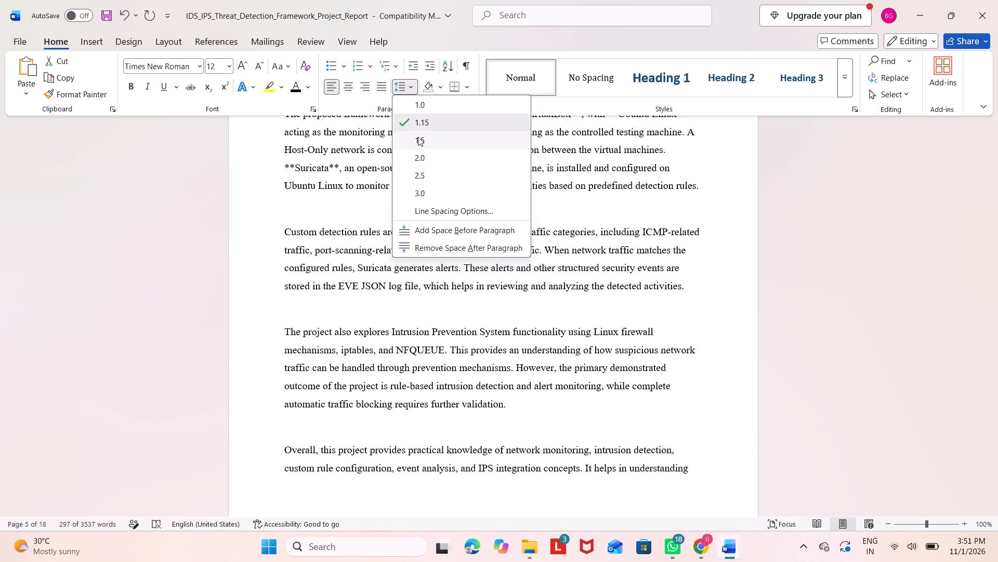
{"action": "left_click", "coordinate": [418, 137]}
Review the abstract's page layout, the table of contents and the Chapter 1 introduction pages.
{"action": "scroll", "coordinate": [418, 137], "scroll_direction": "up", "scroll_amount": 2}
{"action": "scroll", "coordinate": [418, 137], "scroll_direction": "down", "scroll_amount": 4}
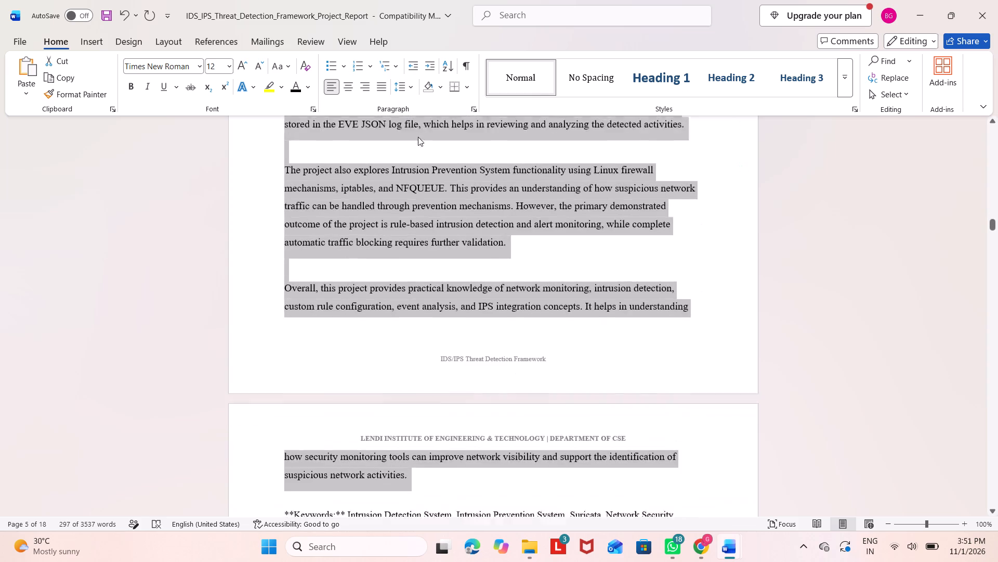
{"action": "scroll", "coordinate": [418, 137], "scroll_direction": "down", "scroll_amount": 5}
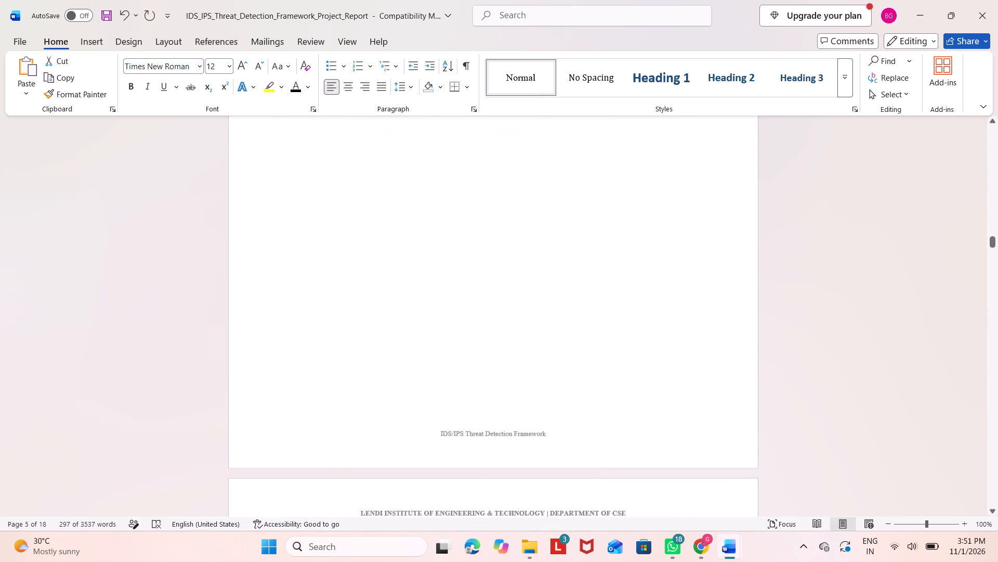
{"action": "scroll", "coordinate": [418, 137], "scroll_direction": "down", "scroll_amount": 2}
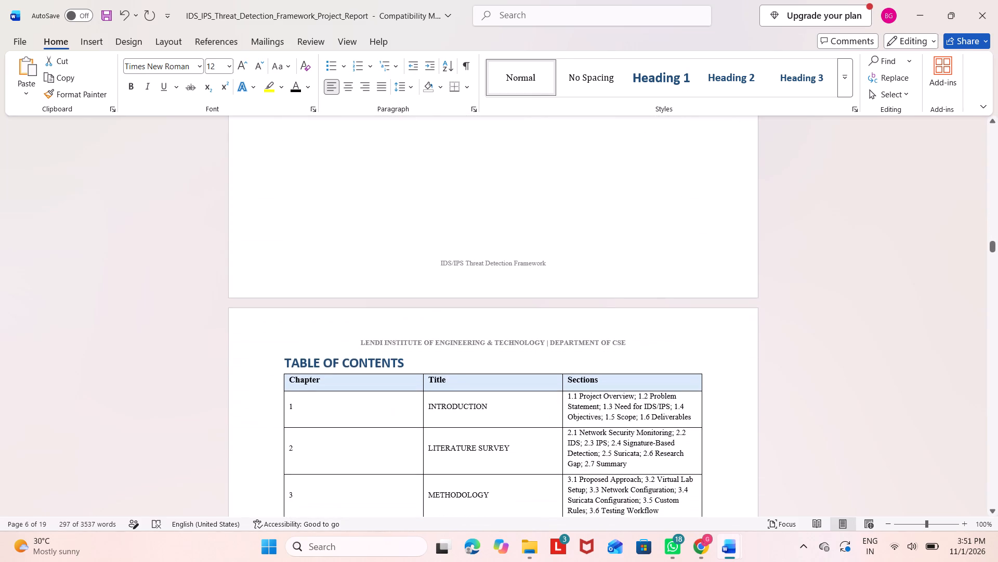
{"action": "scroll", "coordinate": [418, 137], "scroll_direction": "down", "scroll_amount": 1}
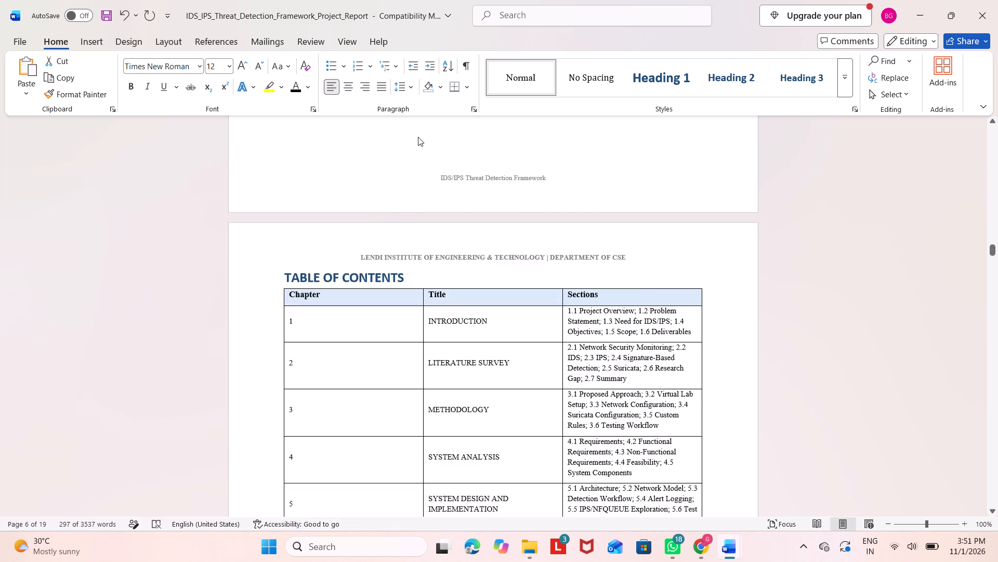
{"action": "scroll", "coordinate": [418, 137], "scroll_direction": "down", "scroll_amount": 1}
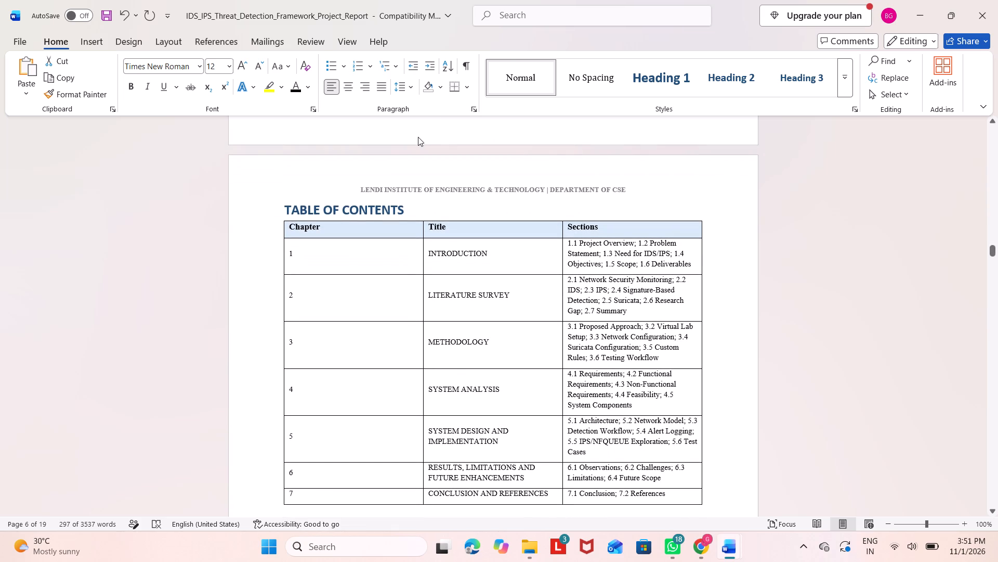
{"action": "scroll", "coordinate": [418, 137], "scroll_direction": "down", "scroll_amount": 1}
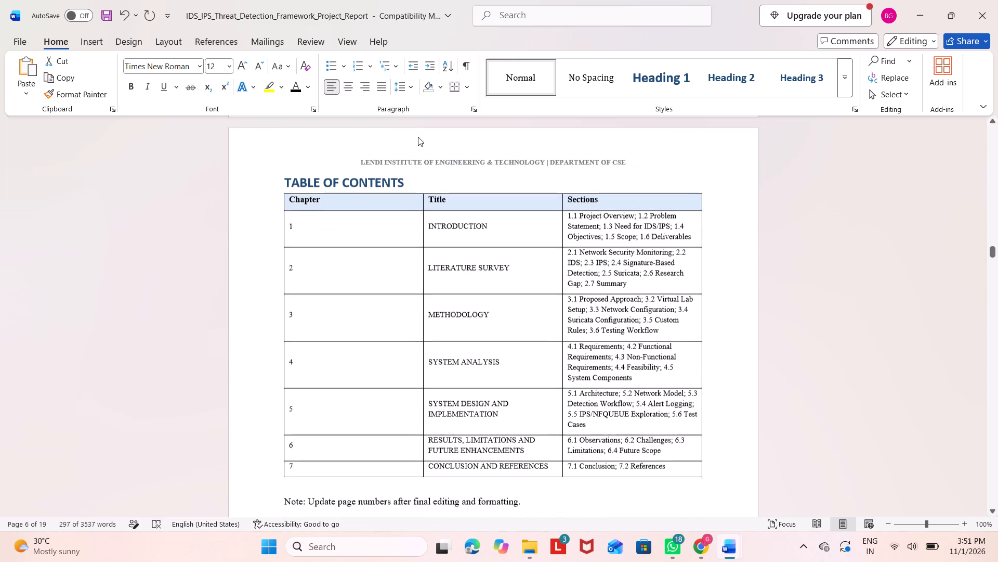
{"action": "scroll", "coordinate": [418, 137], "scroll_direction": "down", "scroll_amount": 1}
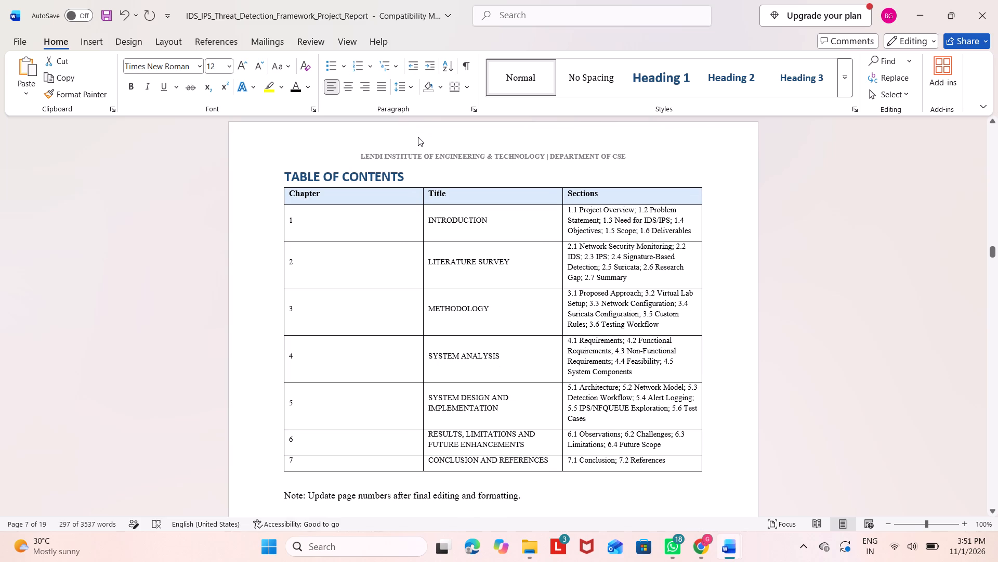
{"action": "scroll", "coordinate": [418, 137], "scroll_direction": "down", "scroll_amount": 4}
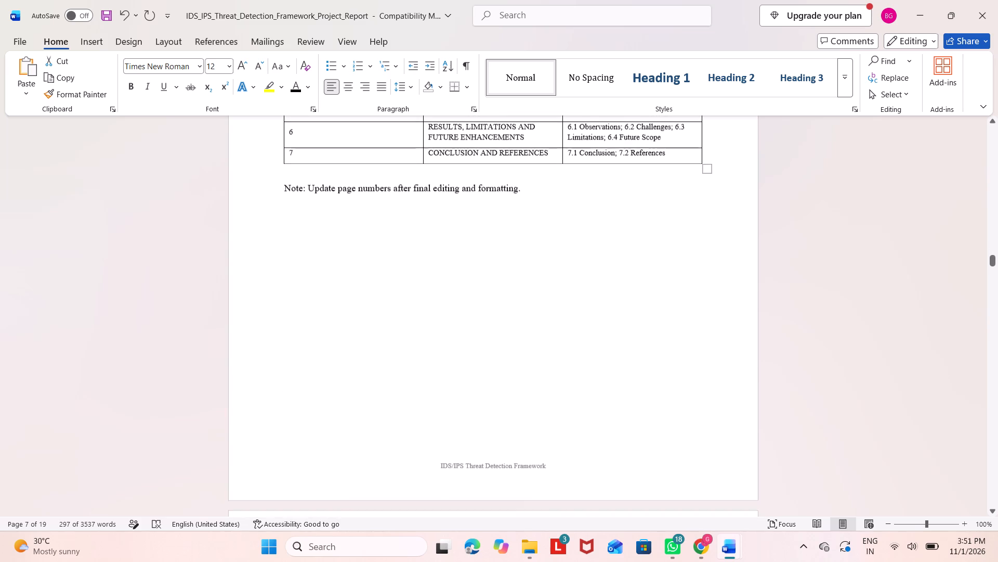
{"action": "scroll", "coordinate": [418, 137], "scroll_direction": "down", "scroll_amount": 4}
{"action": "scroll", "coordinate": [418, 137], "scroll_direction": "up", "scroll_amount": 1}
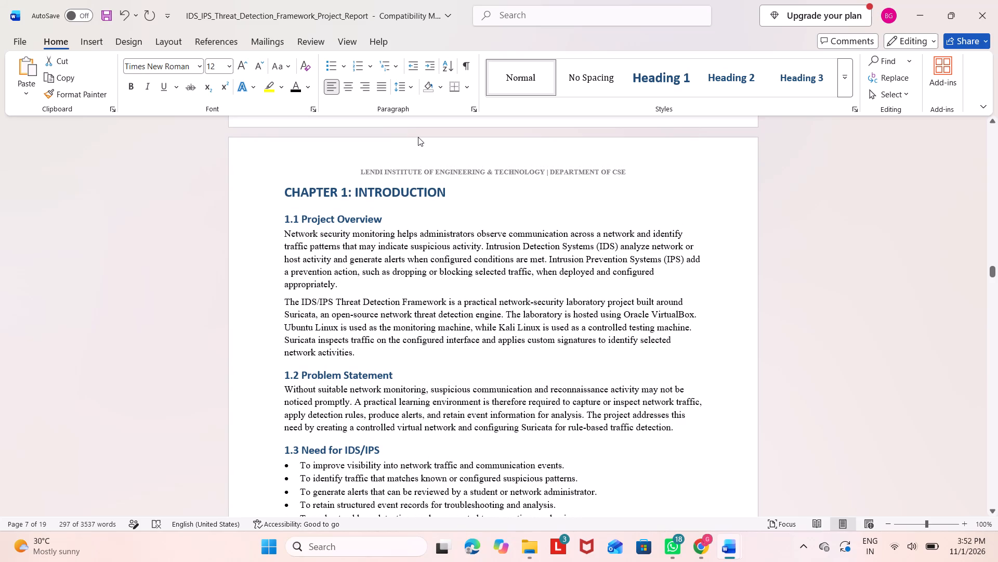
{"action": "scroll", "coordinate": [418, 137], "scroll_direction": "down", "scroll_amount": 2}
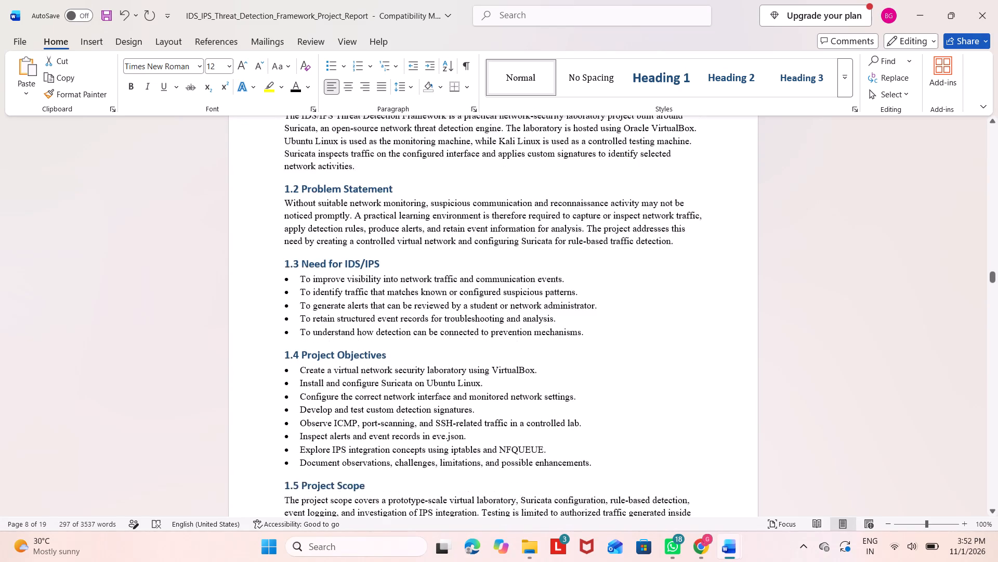
{"action": "scroll", "coordinate": [418, 137], "scroll_direction": "down", "scroll_amount": 2}
{"action": "scroll", "coordinate": [418, 137], "scroll_direction": "up", "scroll_amount": 4}
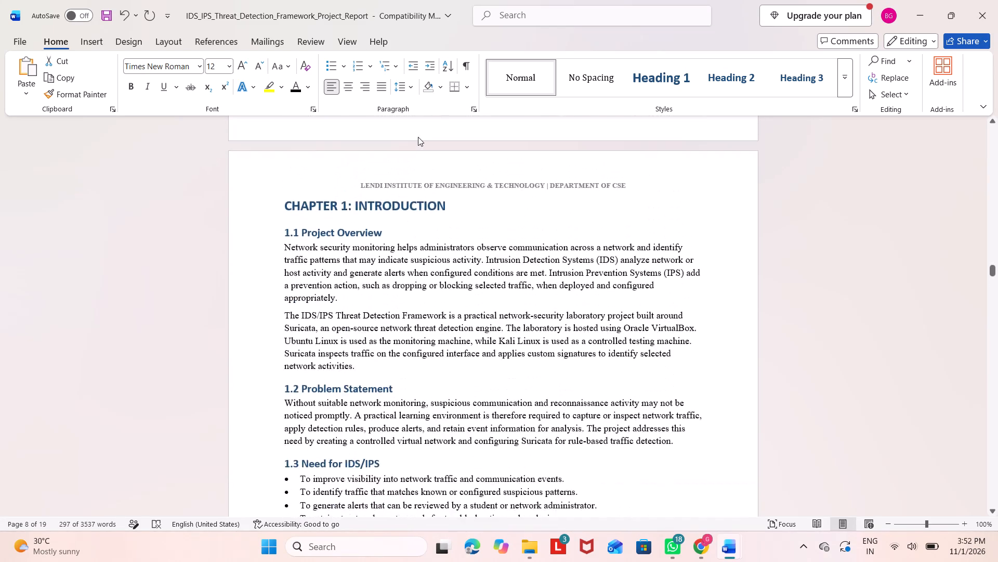
{"action": "scroll", "coordinate": [418, 137], "scroll_direction": "up", "scroll_amount": 3}
{"action": "scroll", "coordinate": [418, 137], "scroll_direction": "down", "scroll_amount": 2}
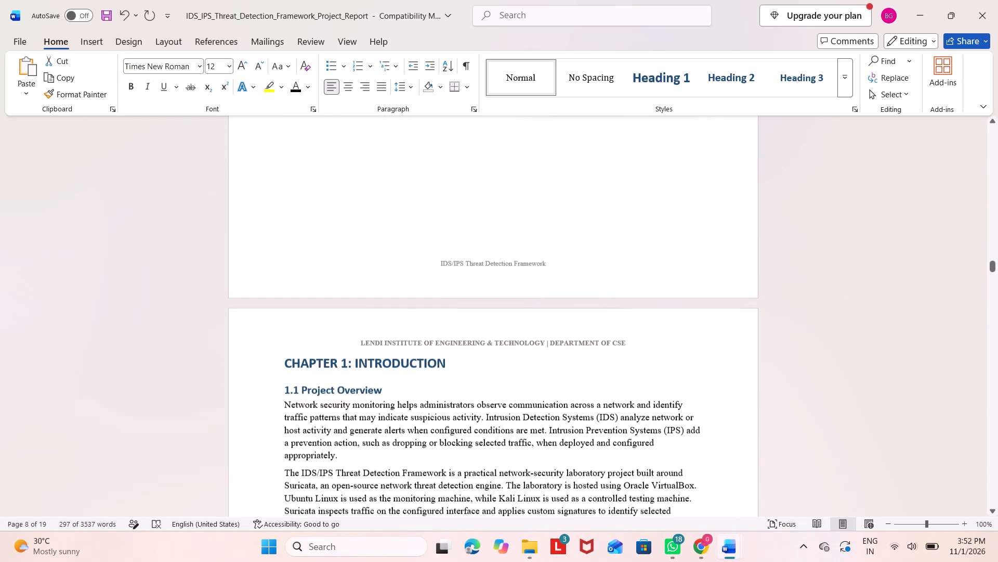
{"action": "scroll", "coordinate": [418, 137], "scroll_direction": "down", "scroll_amount": 3}
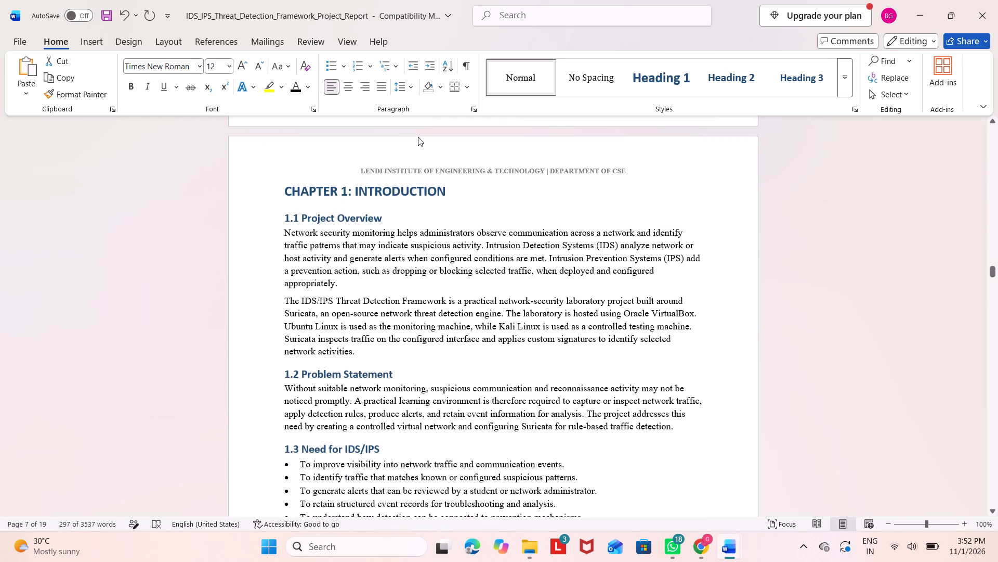
{"action": "scroll", "coordinate": [418, 137], "scroll_direction": "up", "scroll_amount": 6}
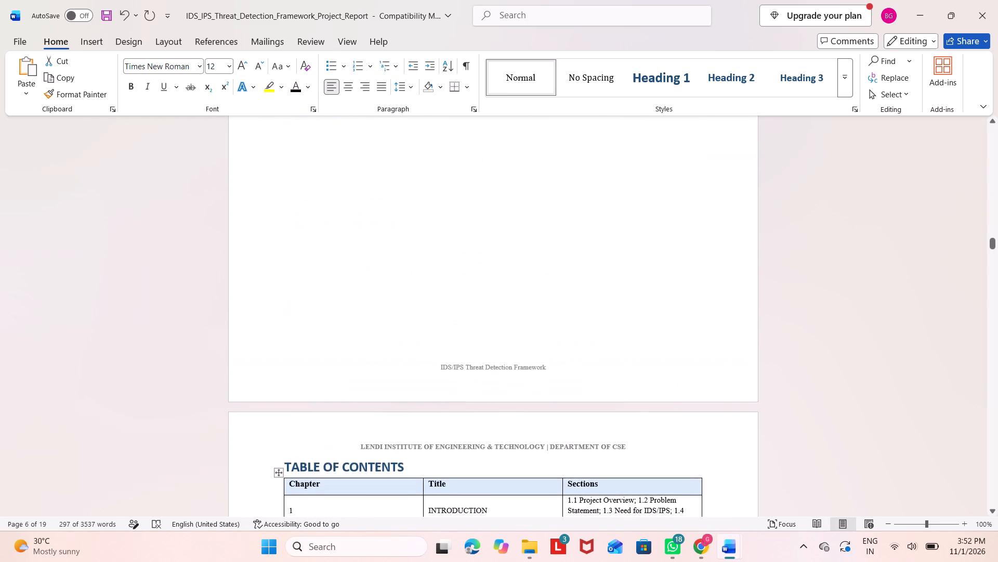
{"action": "scroll", "coordinate": [418, 137], "scroll_direction": "up", "scroll_amount": 5}
{"action": "scroll", "coordinate": [418, 137], "scroll_direction": "down", "scroll_amount": 1}
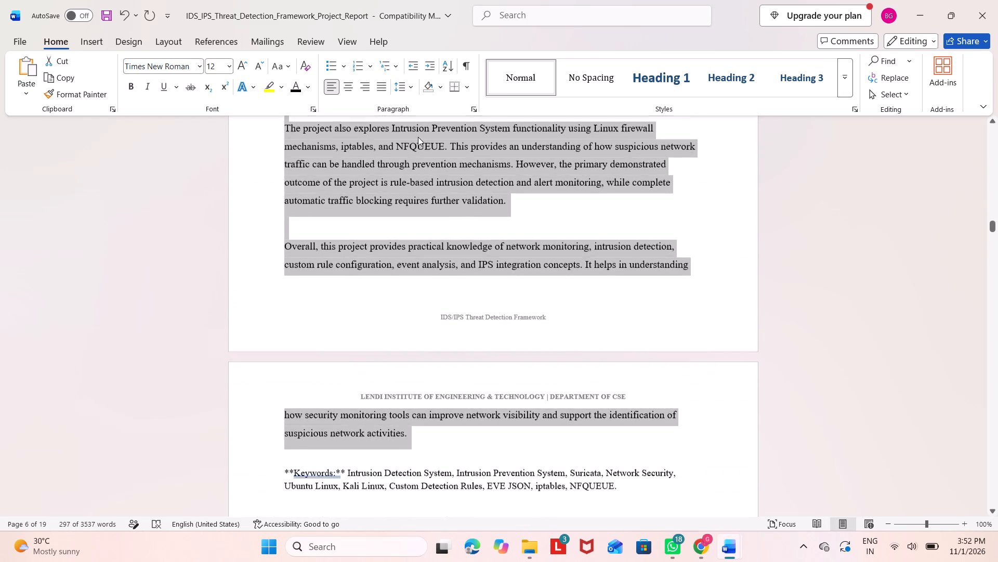
{"action": "scroll", "coordinate": [418, 137], "scroll_direction": "down", "scroll_amount": 1}
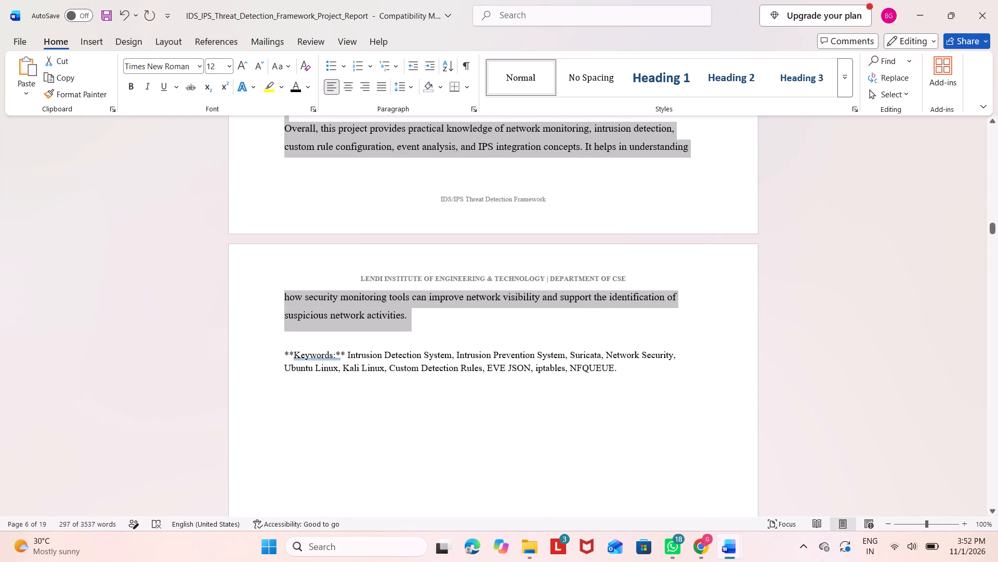
Remove the empty paragraphs separating the abstract's body paragraphs.
{"action": "scroll", "coordinate": [284, 354], "scroll_direction": "up", "scroll_amount": 3}
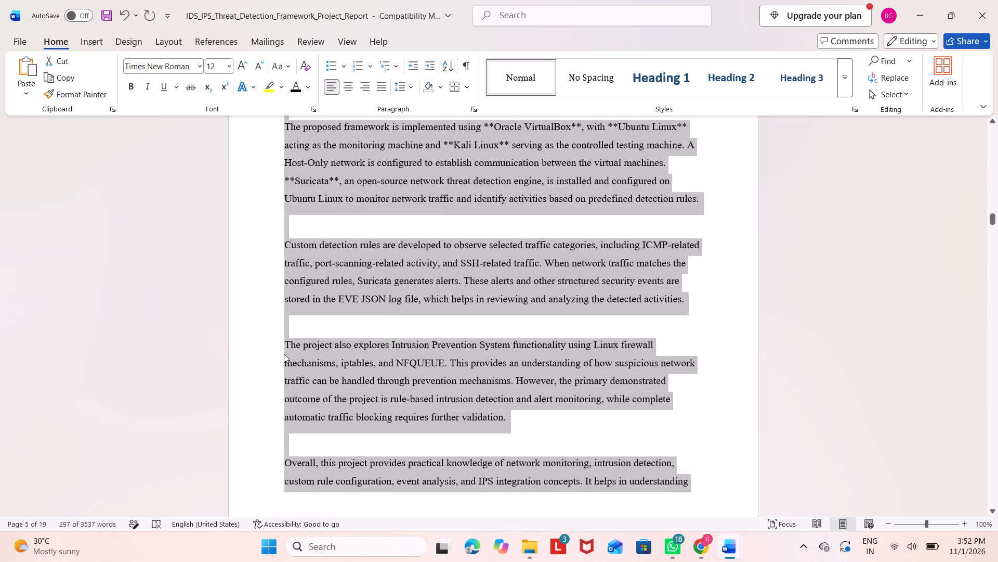
{"action": "scroll", "coordinate": [284, 354], "scroll_direction": "up", "scroll_amount": 3}
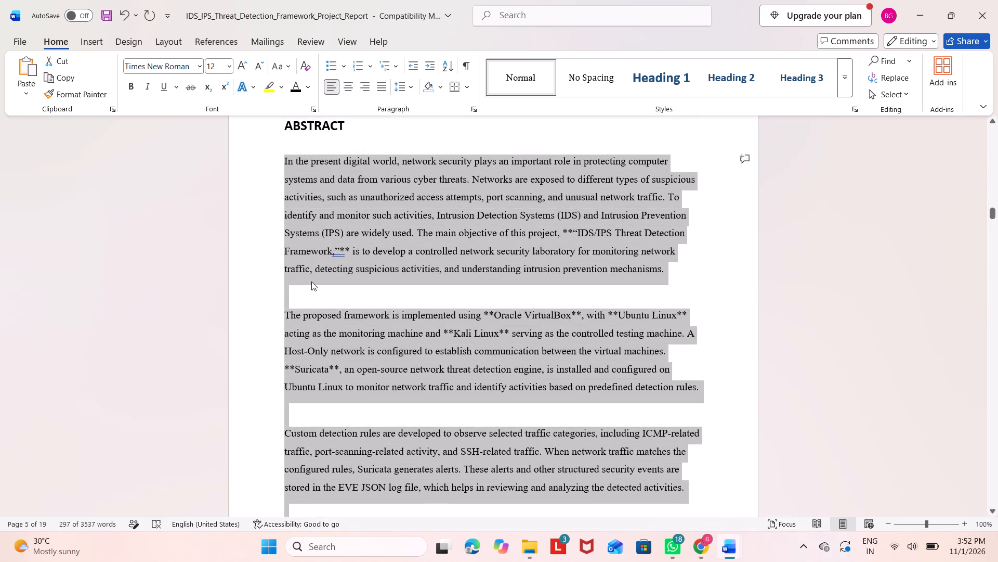
{"action": "left_click", "coordinate": [311, 282]}
{"action": "left_click", "coordinate": [311, 291]}
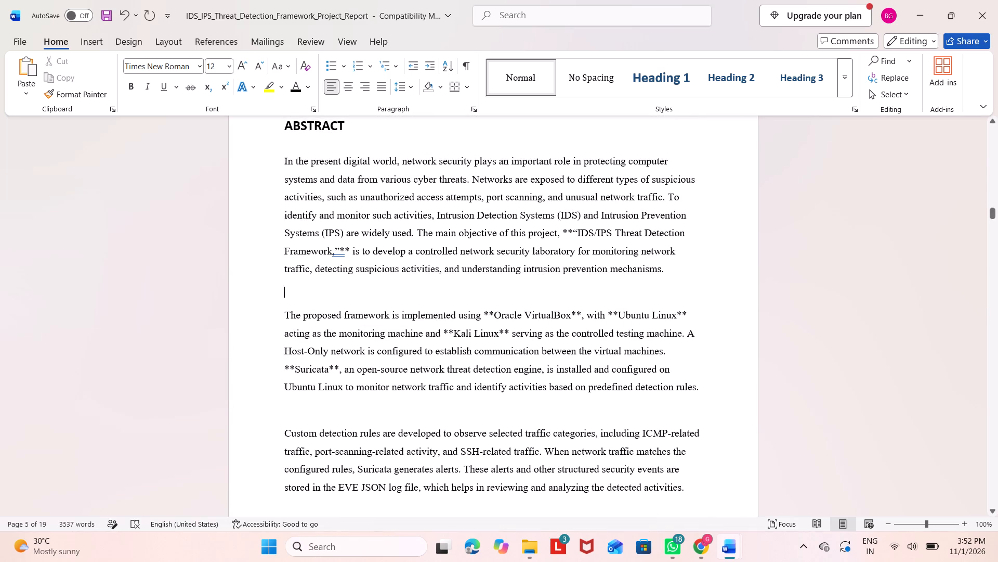
{"action": "key", "text": "BackSpace"}
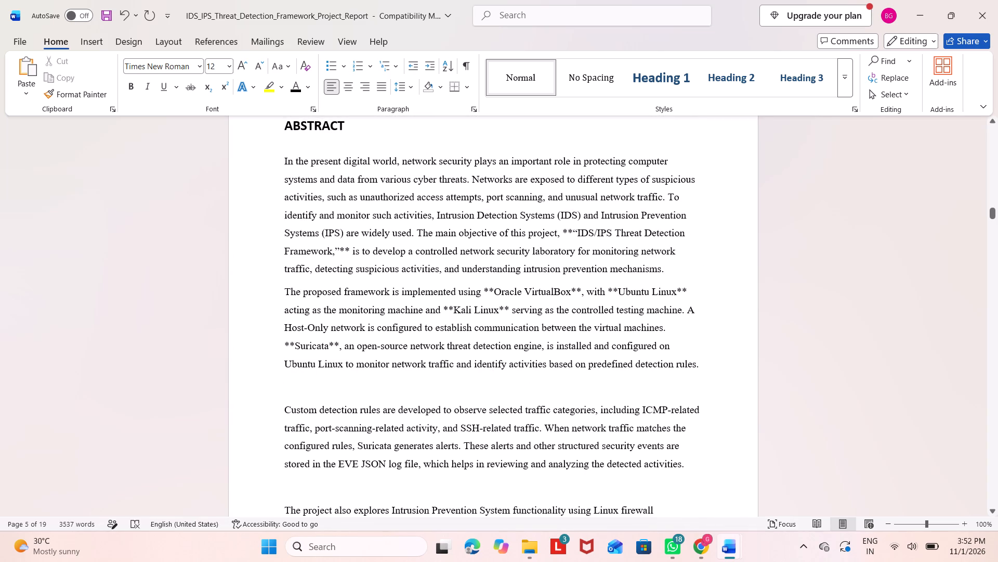
{"action": "left_click", "coordinate": [303, 387]}
{"action": "key", "text": "BackSpace"}
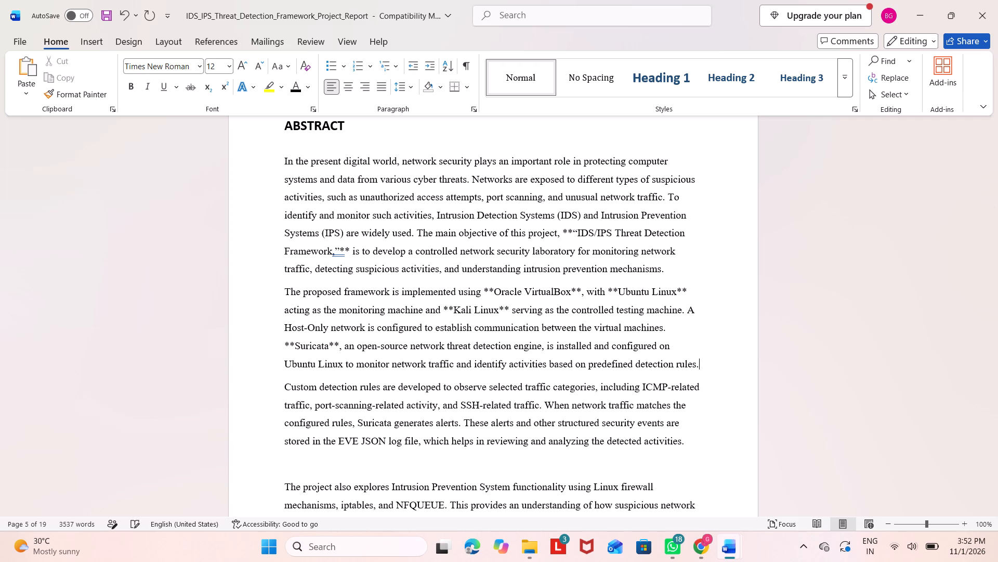
Remove the empty paragraph above the abstract paragraph beginning "The project also explores".
{"action": "left_click", "coordinate": [304, 467]}
{"action": "key", "text": "BackSpace"}
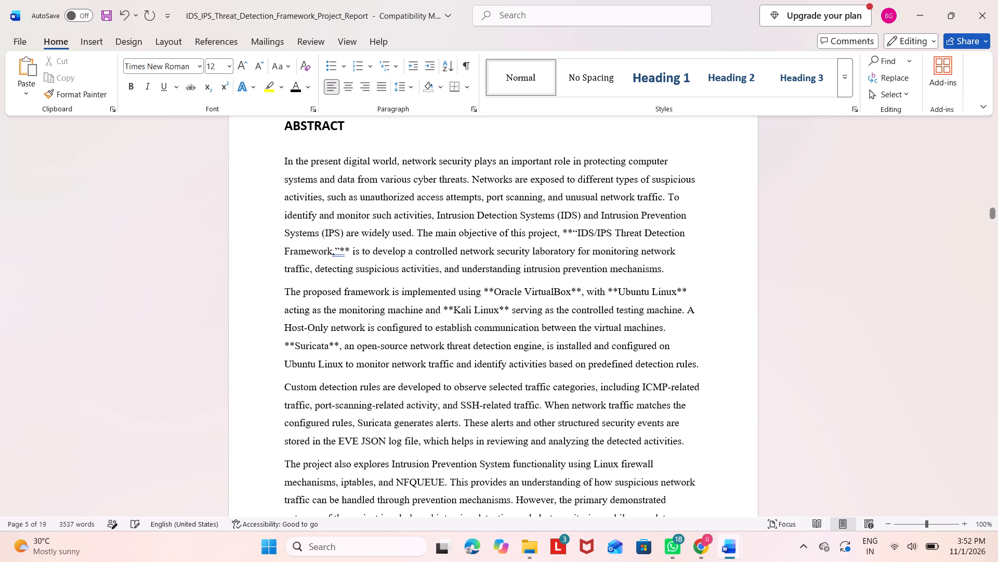
Delete the double asterisks around “IDS/IPS Threat Detection Framework,” in the first abstract paragraph, along with the space after the closing pair.
{"action": "left_click", "coordinate": [352, 250]}
{"action": "key", "text": "BackSpace"}
{"action": "key", "text": "BackSpace"}
{"action": "key", "text": "BackSpace"}
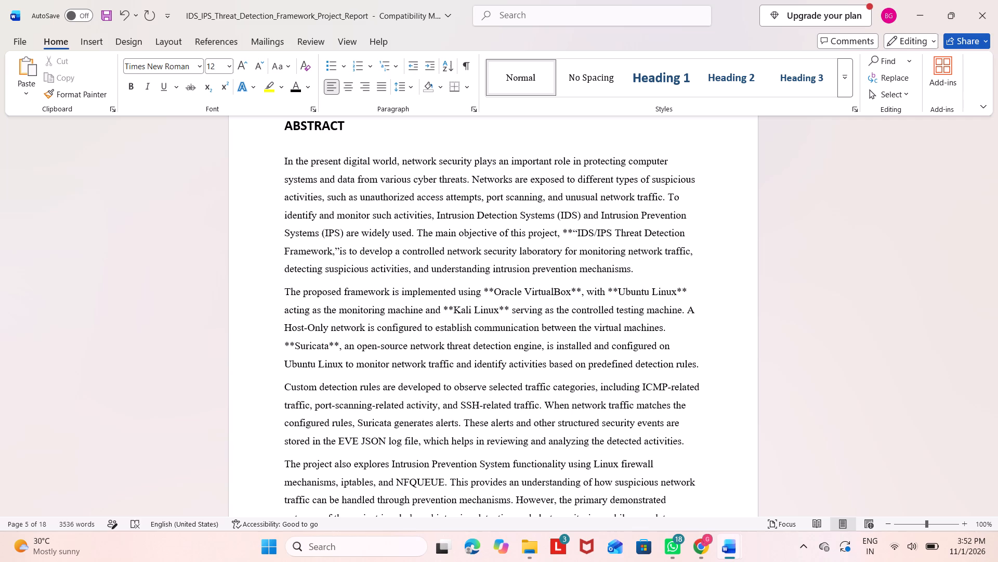
{"action": "left_click", "coordinate": [573, 228]}
{"action": "key", "text": "BackSpace"}
{"action": "key", "text": "BackSpace"}
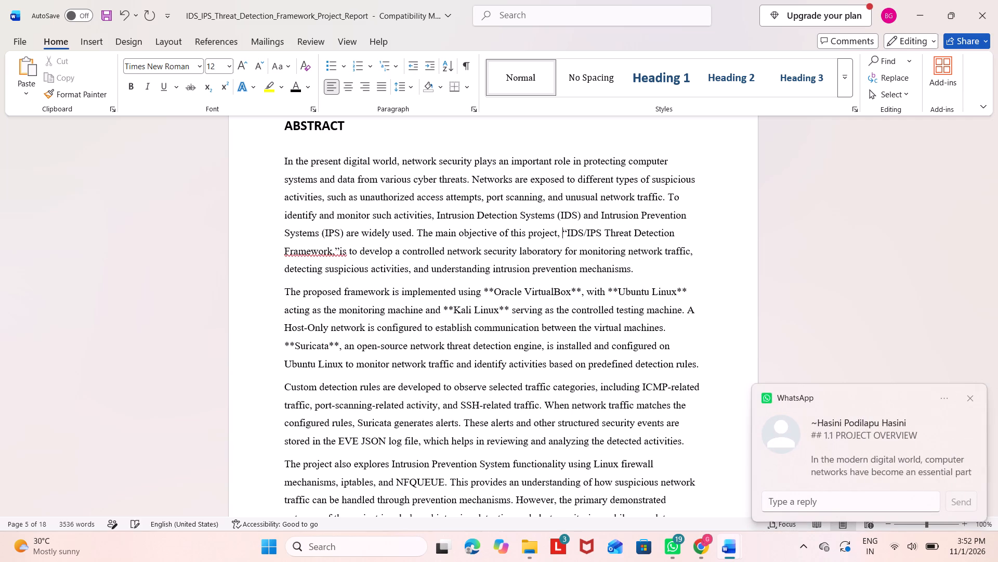
Remove the empty paragraphs above the abstract's "Overall, this project" paragraph and above the Keywords line.
{"action": "scroll", "coordinate": [572, 316], "scroll_direction": "down", "scroll_amount": 2}
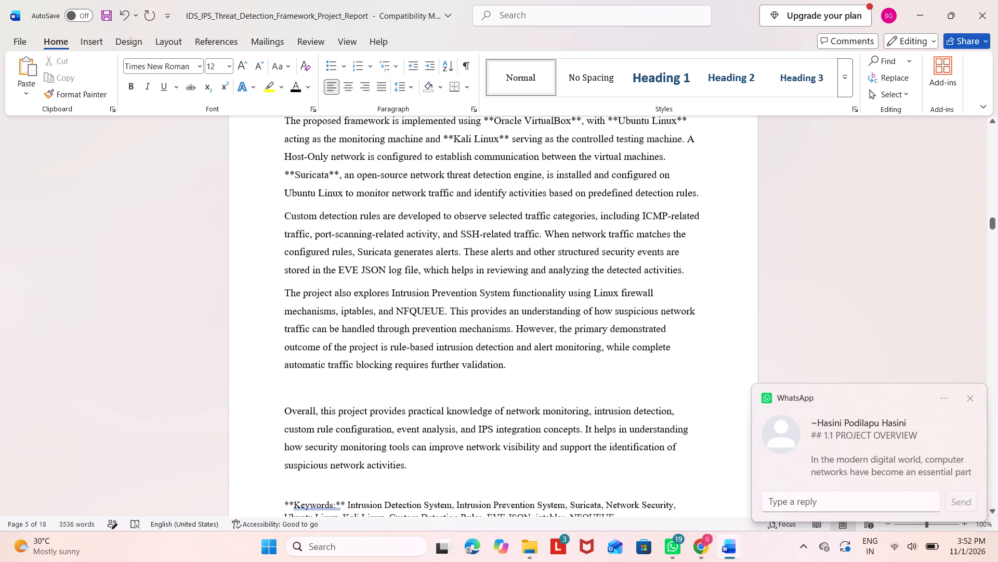
{"action": "left_click", "coordinate": [474, 394]}
{"action": "key", "text": "BackSpace"}
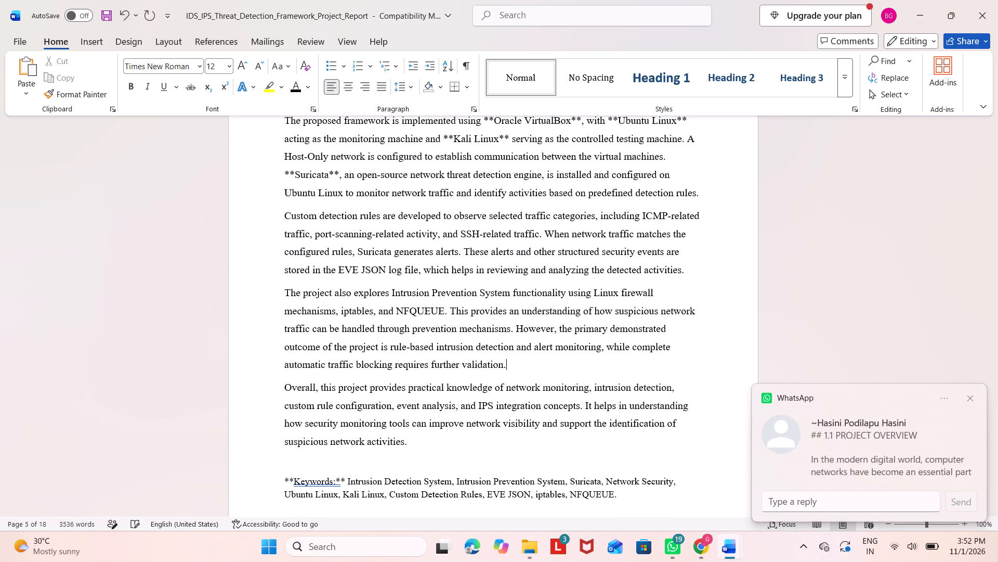
{"action": "left_click", "coordinate": [413, 465]}
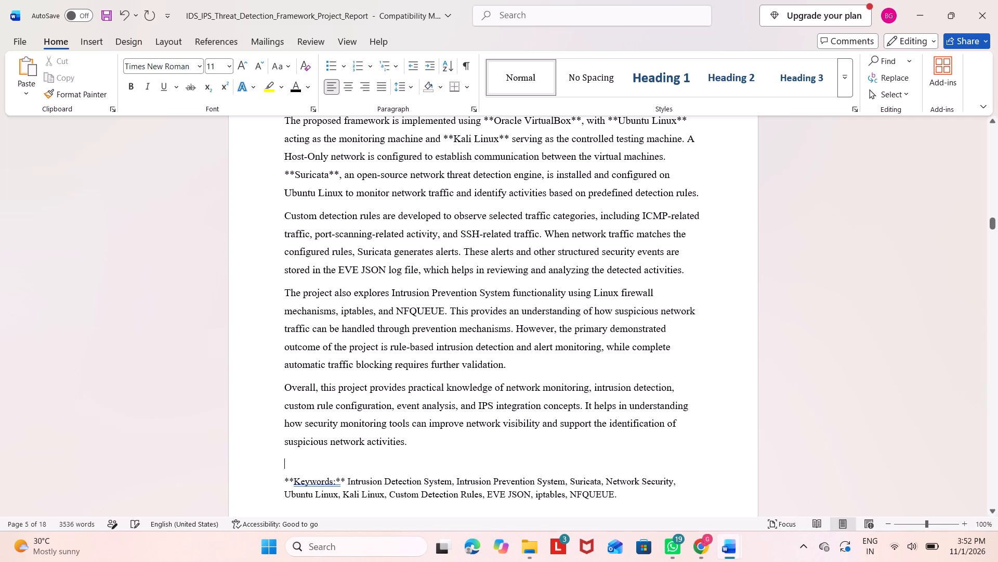
{"action": "key", "text": "BackSpace"}
Set the whole Keywords paragraph below the abstract to 12 pt and open its line spacing choices.
{"action": "scroll", "coordinate": [413, 465], "scroll_direction": "down", "scroll_amount": 1}
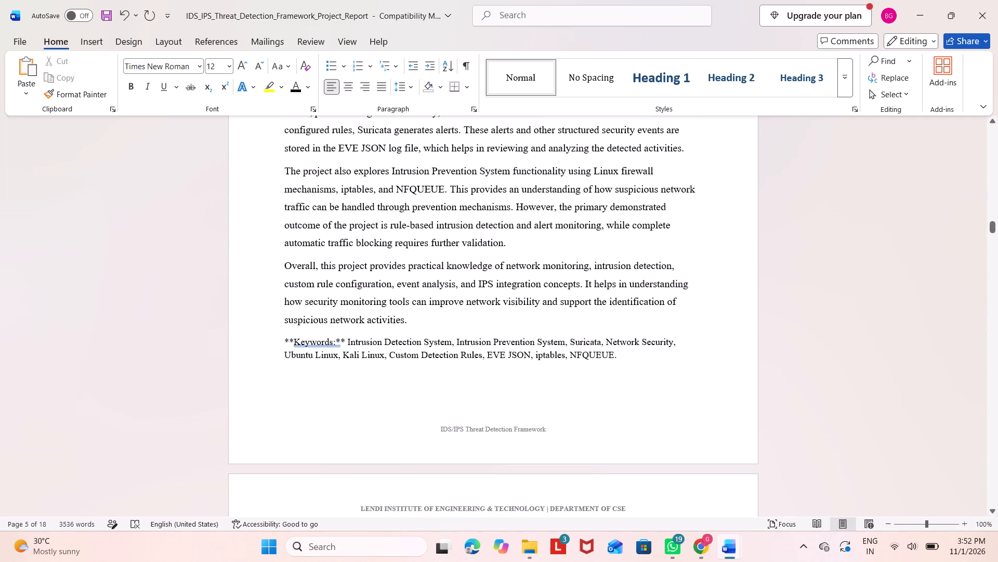
{"action": "left_click_drag", "start_coordinate": [283, 341], "coordinate": [601, 378]}
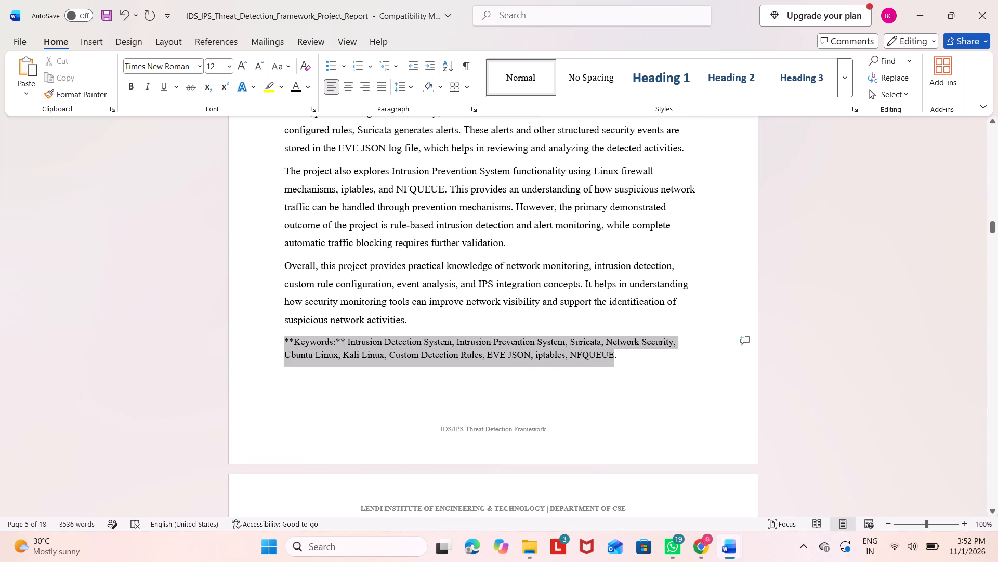
{"action": "left_click_drag", "start_coordinate": [601, 378], "coordinate": [653, 375]}
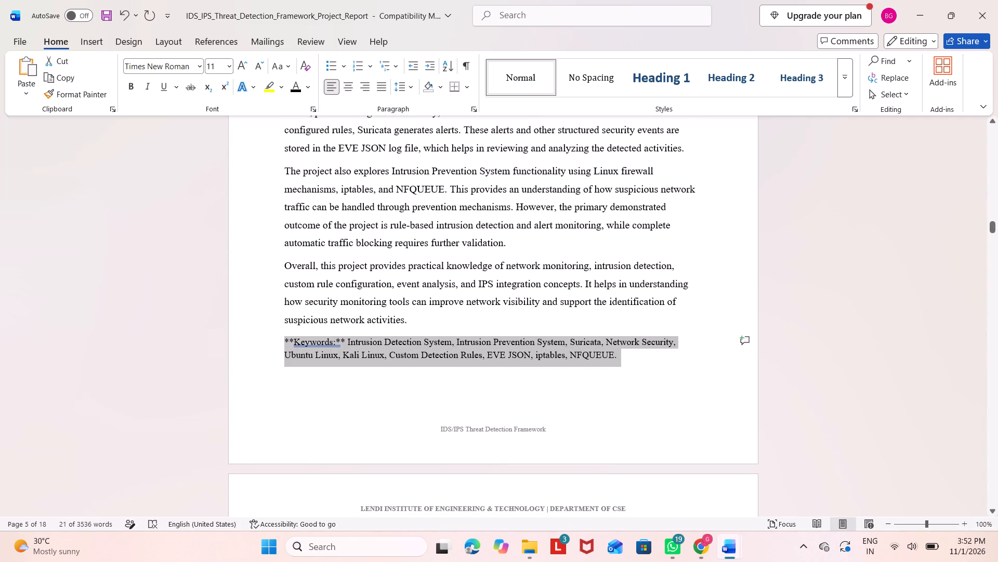
{"action": "left_click", "coordinate": [226, 69]}
{"action": "left_click", "coordinate": [216, 140]}
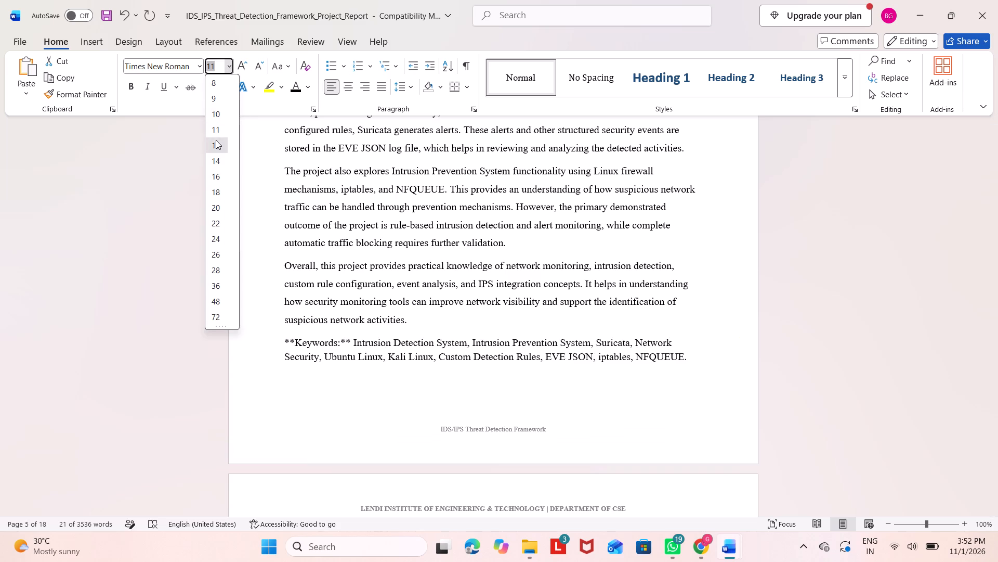
{"action": "left_click", "coordinate": [411, 87]}
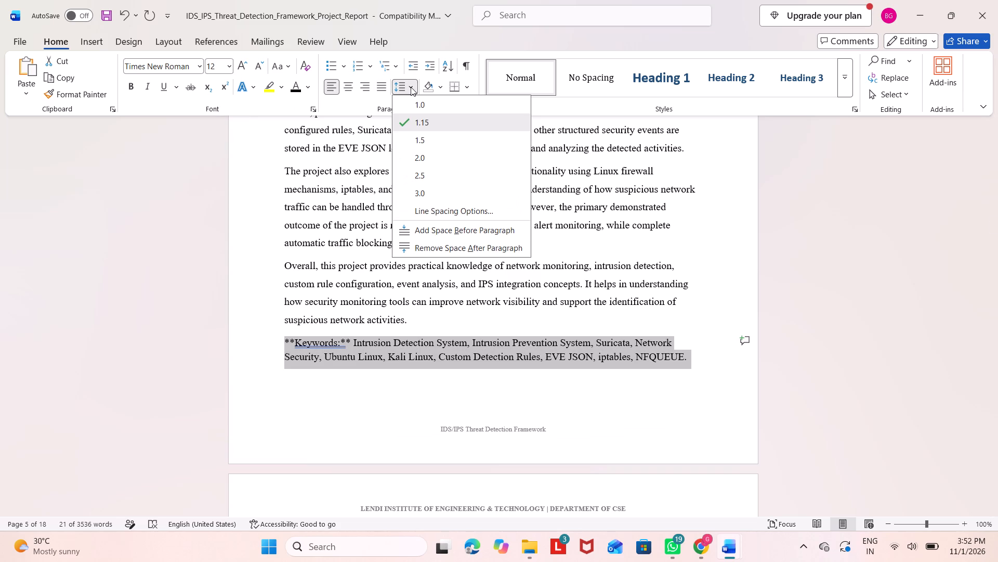
Set the line spacing of the abstract's Keywords paragraph to 1.5.
{"action": "left_click", "coordinate": [422, 142]}
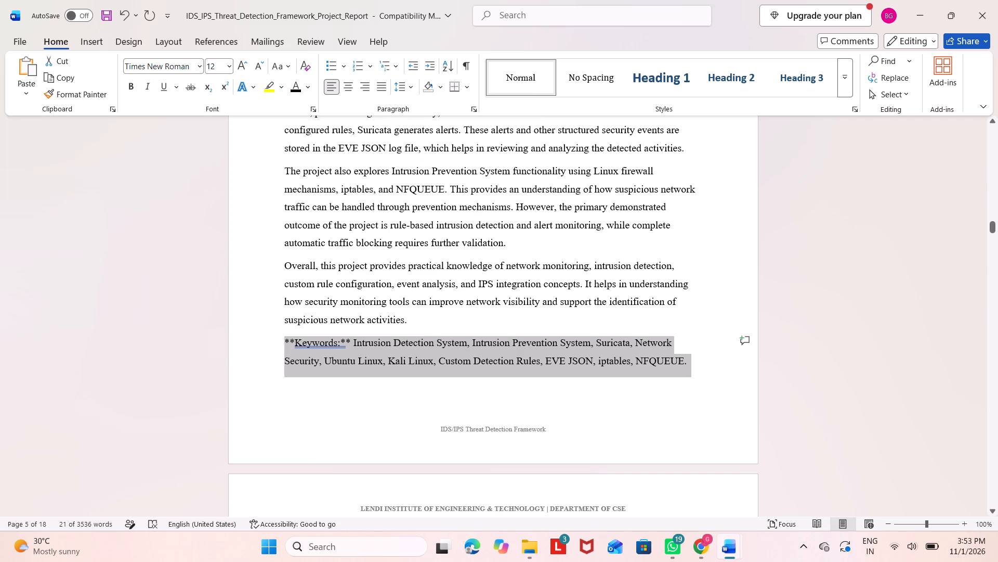
{"action": "left_click", "coordinate": [434, 295]}
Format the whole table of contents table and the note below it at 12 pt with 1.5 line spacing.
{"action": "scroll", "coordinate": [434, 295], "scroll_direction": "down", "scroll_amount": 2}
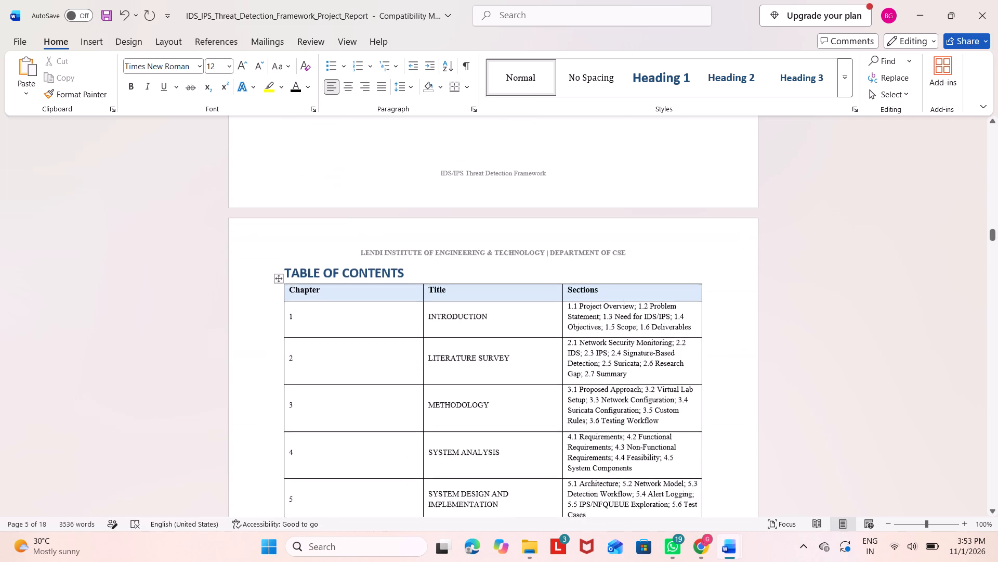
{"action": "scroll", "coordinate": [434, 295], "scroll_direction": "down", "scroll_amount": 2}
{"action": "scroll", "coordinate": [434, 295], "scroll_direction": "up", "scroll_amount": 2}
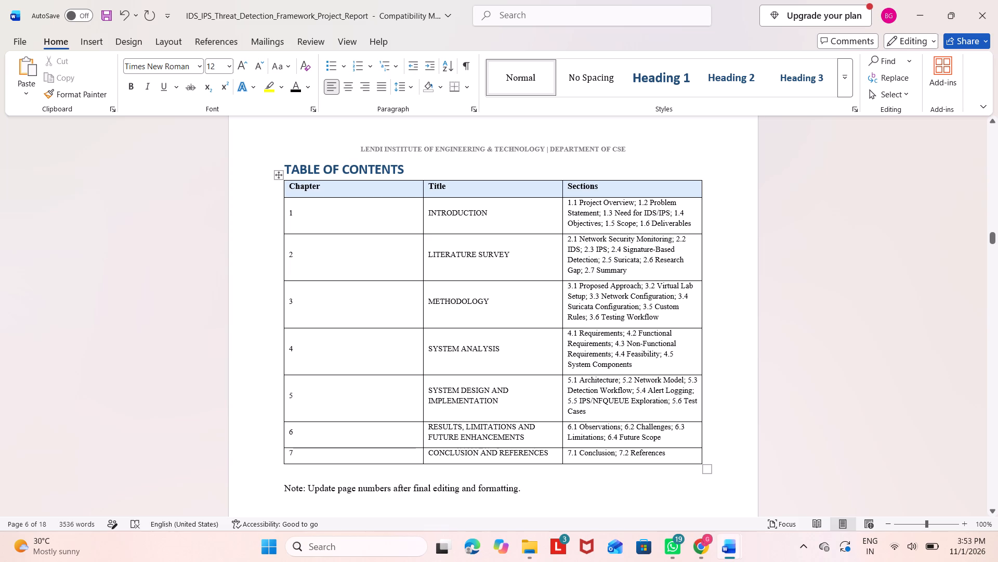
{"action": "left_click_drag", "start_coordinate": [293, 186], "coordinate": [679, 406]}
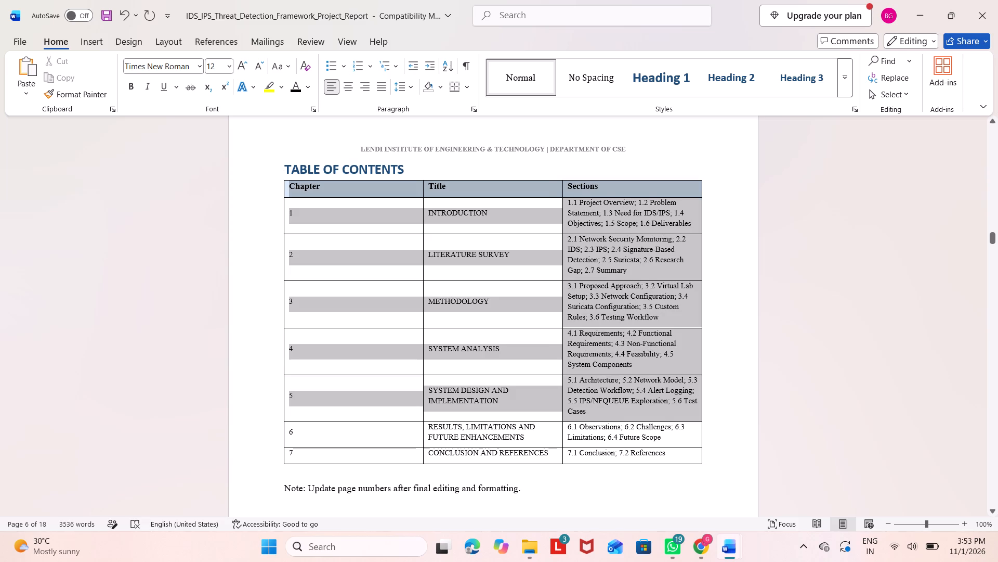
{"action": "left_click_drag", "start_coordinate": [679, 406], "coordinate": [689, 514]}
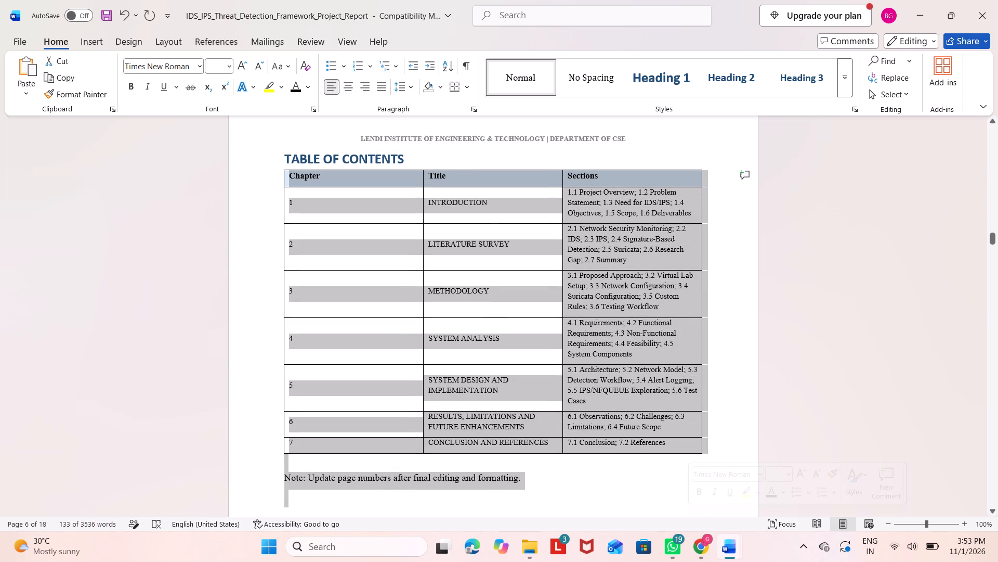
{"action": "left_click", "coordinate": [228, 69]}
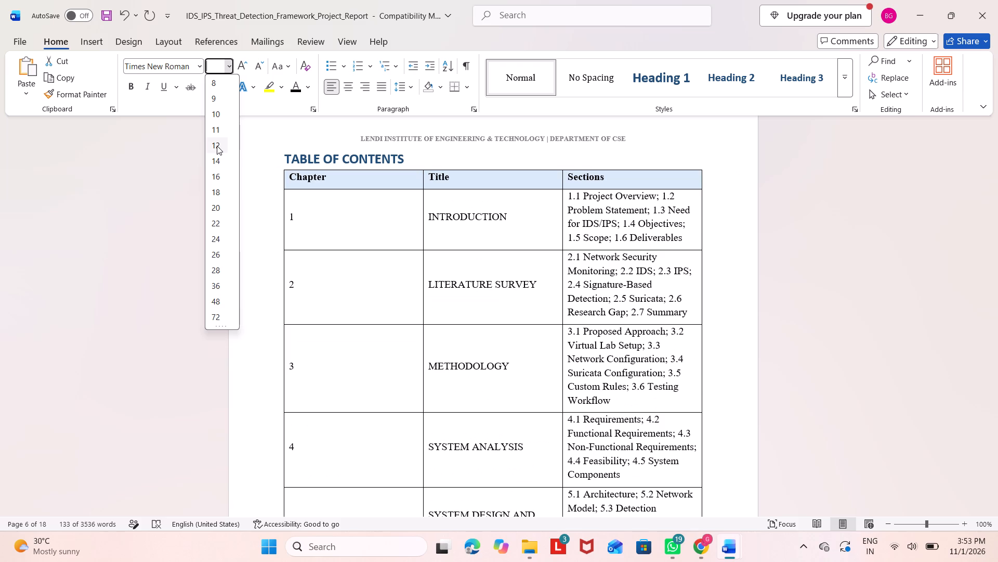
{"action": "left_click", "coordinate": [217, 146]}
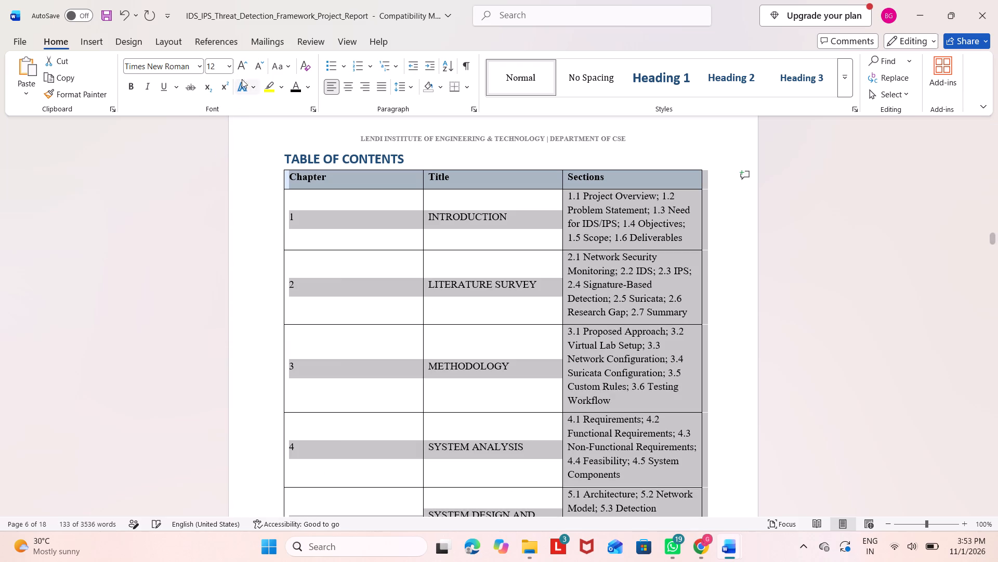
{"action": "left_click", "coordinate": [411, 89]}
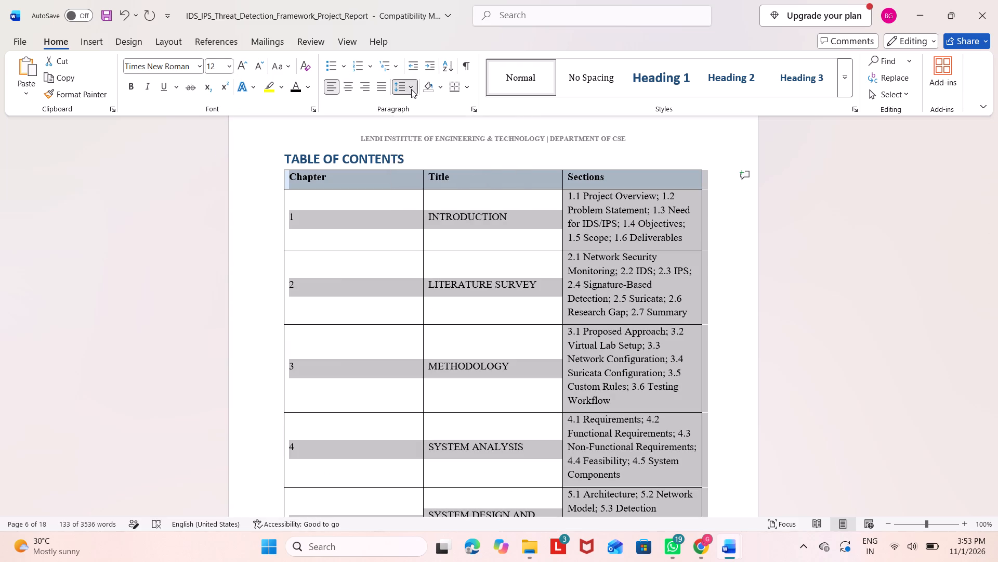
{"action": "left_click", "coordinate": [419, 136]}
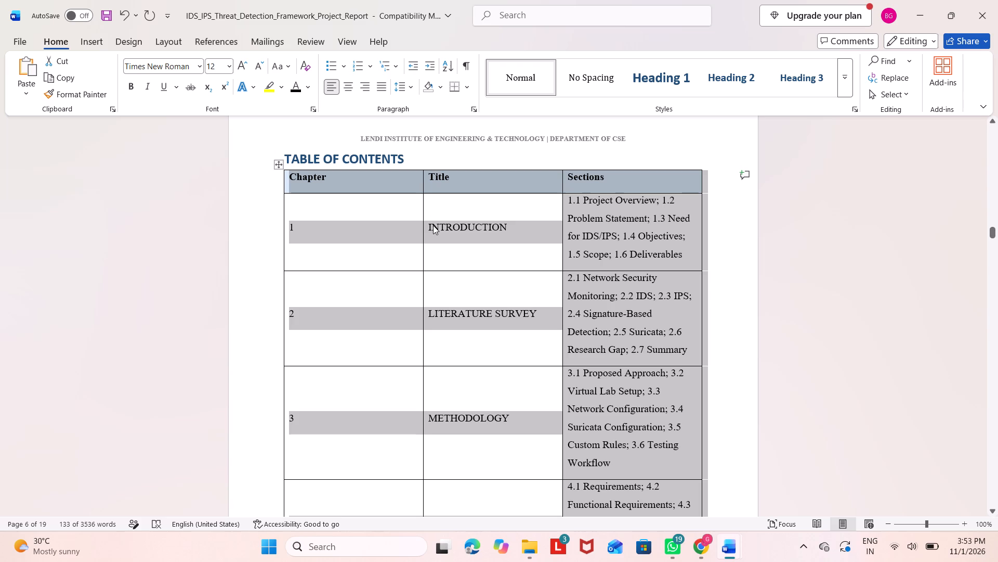
Change the font colour of the TABLE OF CONTENTS heading to black.
{"action": "left_click", "coordinate": [320, 154]}
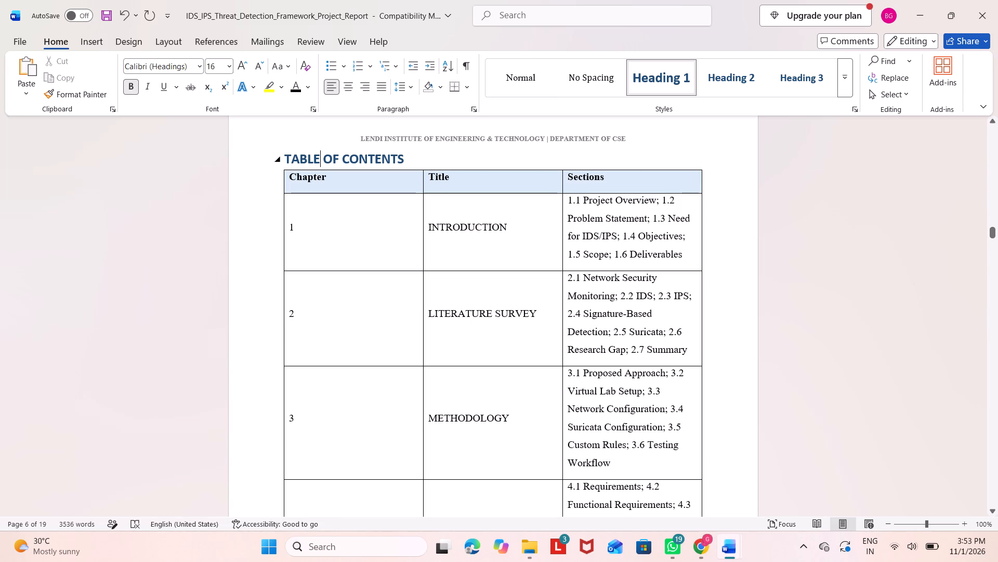
{"action": "left_click_drag", "start_coordinate": [286, 157], "coordinate": [395, 156]}
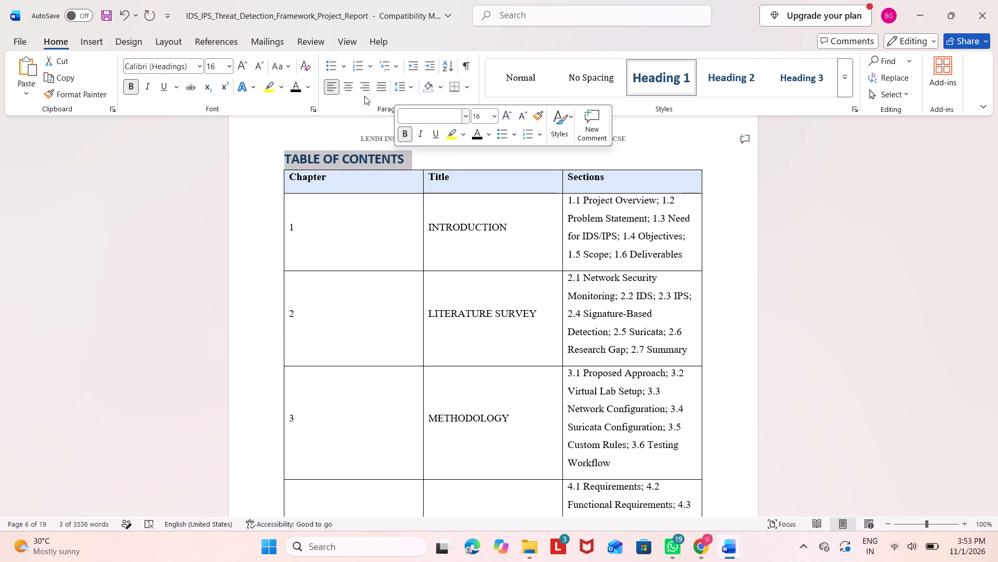
{"action": "left_click", "coordinate": [307, 86]}
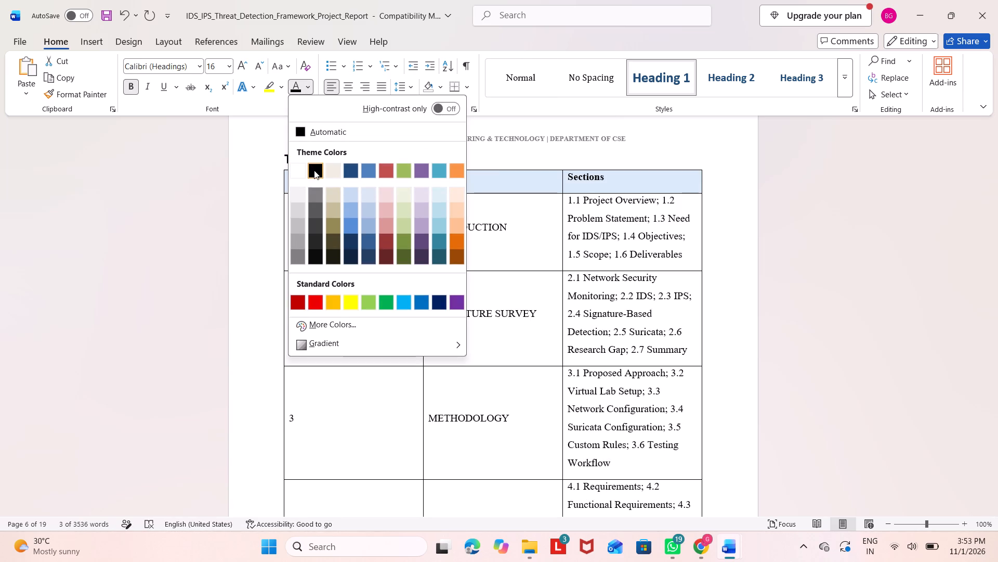
{"action": "left_click", "coordinate": [314, 170]}
{"action": "left_click", "coordinate": [370, 286]}
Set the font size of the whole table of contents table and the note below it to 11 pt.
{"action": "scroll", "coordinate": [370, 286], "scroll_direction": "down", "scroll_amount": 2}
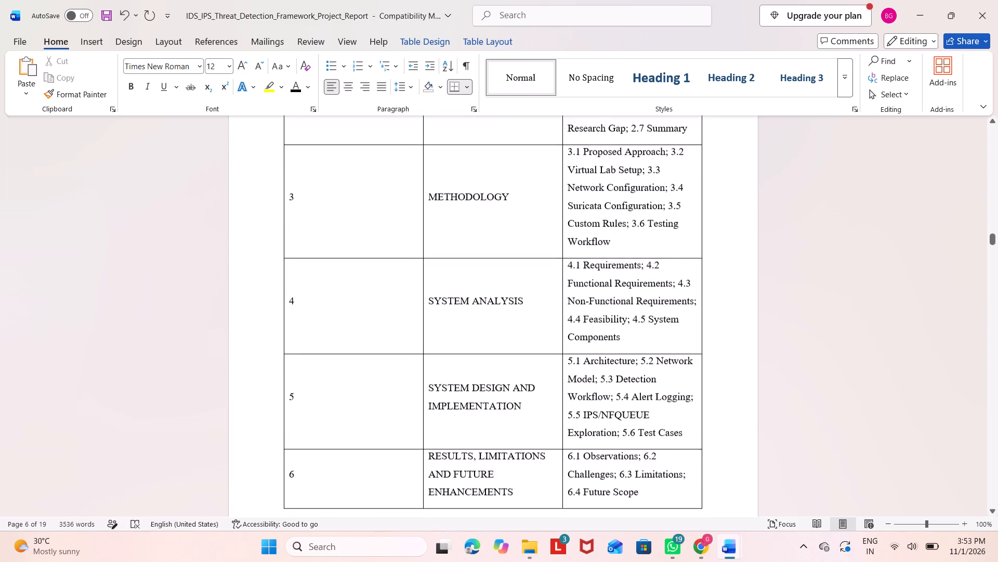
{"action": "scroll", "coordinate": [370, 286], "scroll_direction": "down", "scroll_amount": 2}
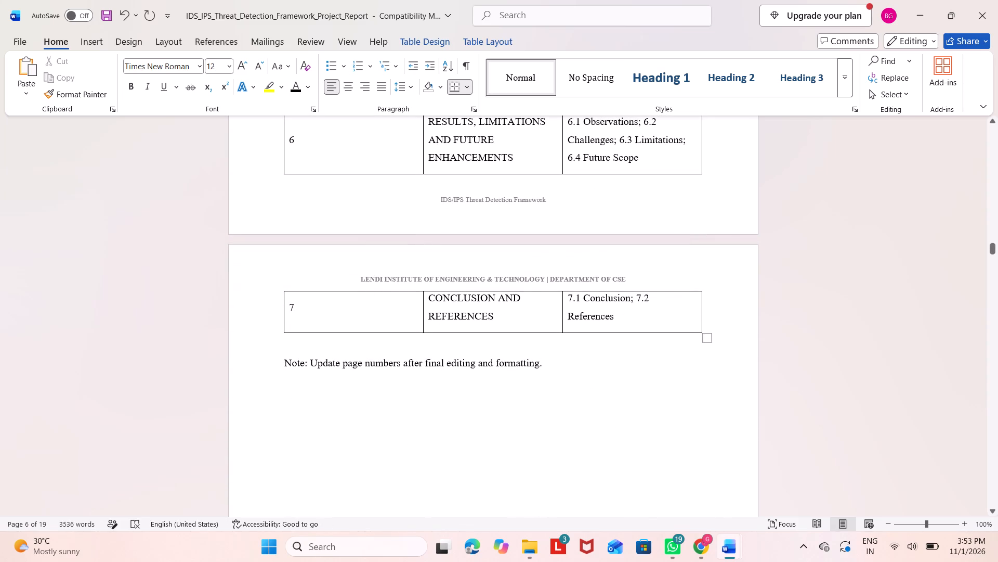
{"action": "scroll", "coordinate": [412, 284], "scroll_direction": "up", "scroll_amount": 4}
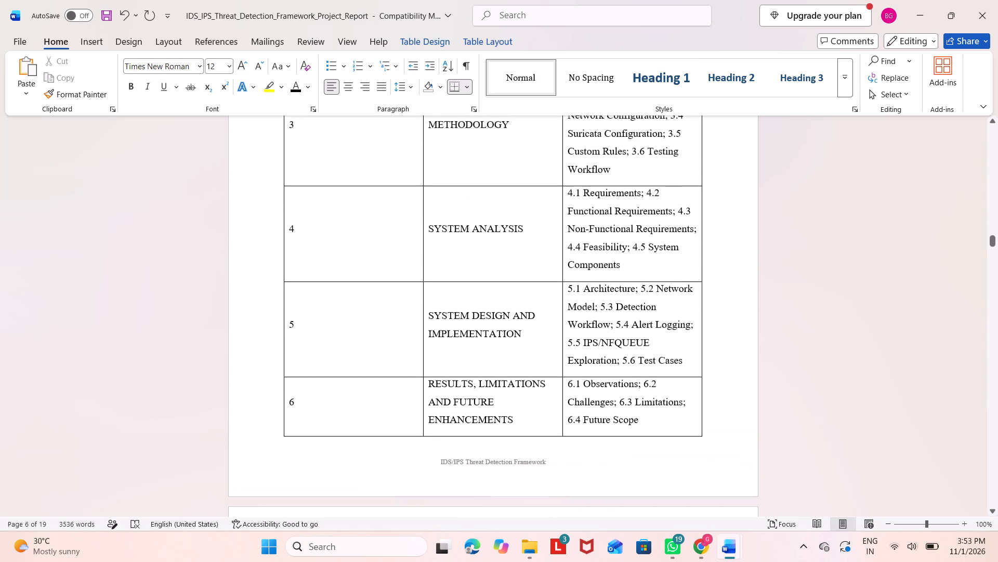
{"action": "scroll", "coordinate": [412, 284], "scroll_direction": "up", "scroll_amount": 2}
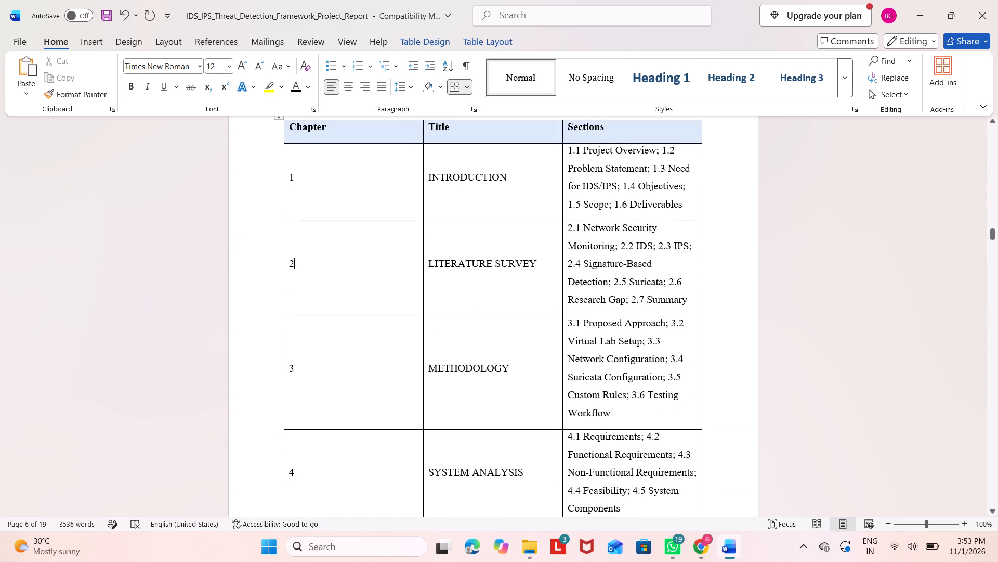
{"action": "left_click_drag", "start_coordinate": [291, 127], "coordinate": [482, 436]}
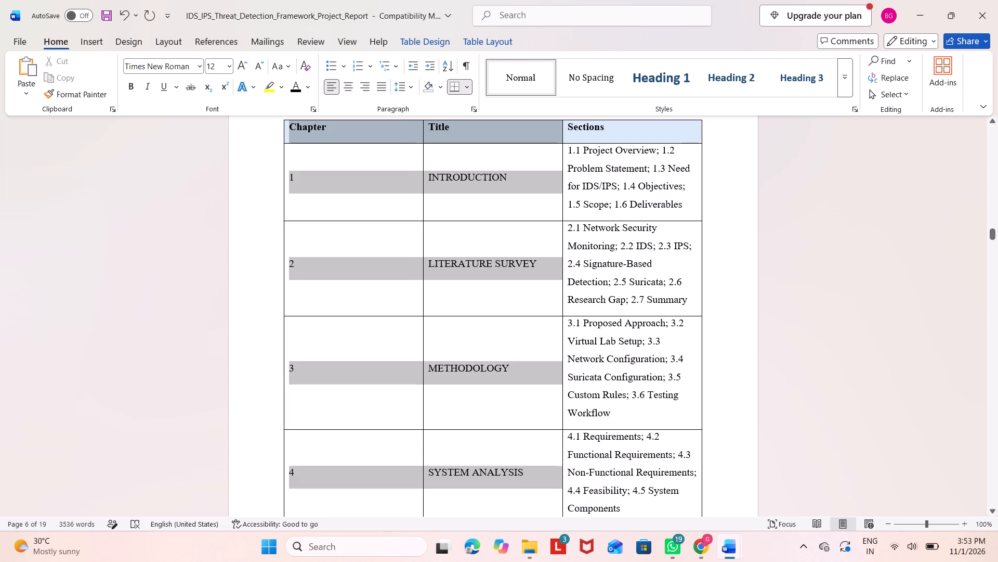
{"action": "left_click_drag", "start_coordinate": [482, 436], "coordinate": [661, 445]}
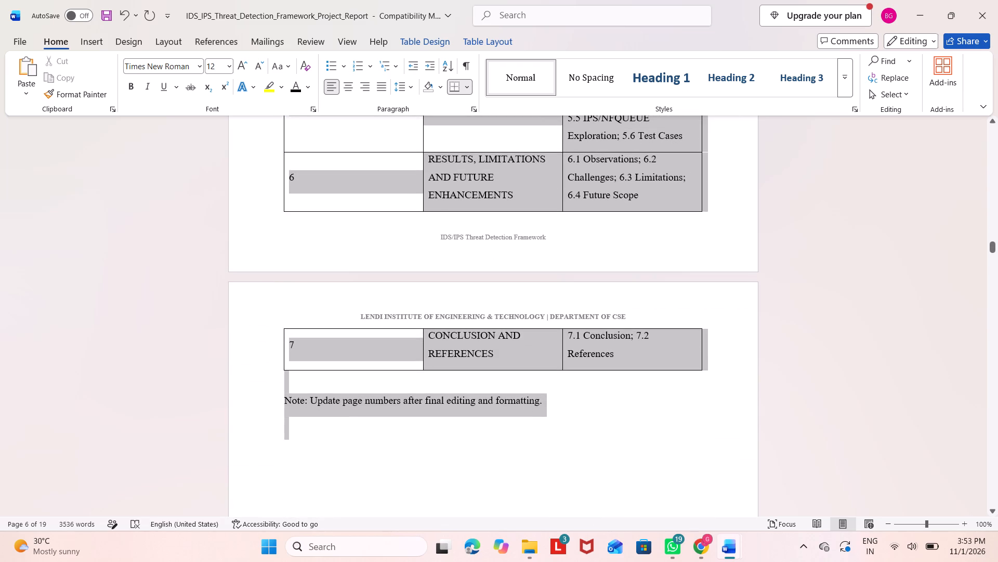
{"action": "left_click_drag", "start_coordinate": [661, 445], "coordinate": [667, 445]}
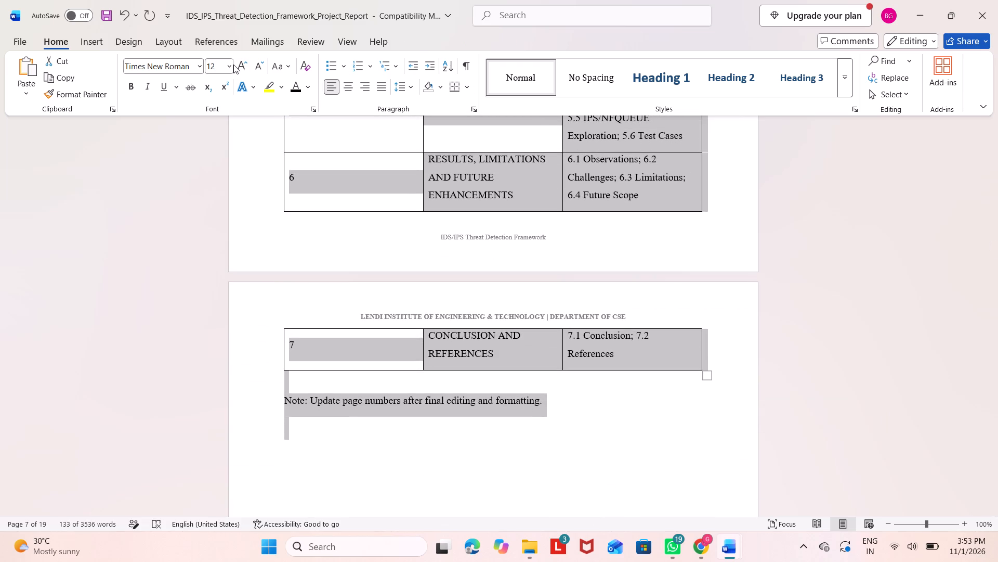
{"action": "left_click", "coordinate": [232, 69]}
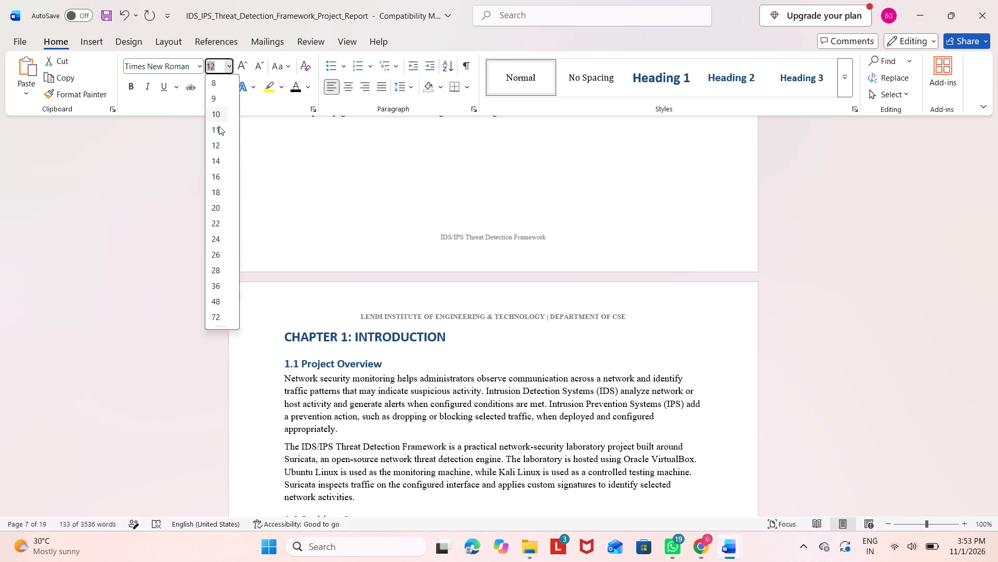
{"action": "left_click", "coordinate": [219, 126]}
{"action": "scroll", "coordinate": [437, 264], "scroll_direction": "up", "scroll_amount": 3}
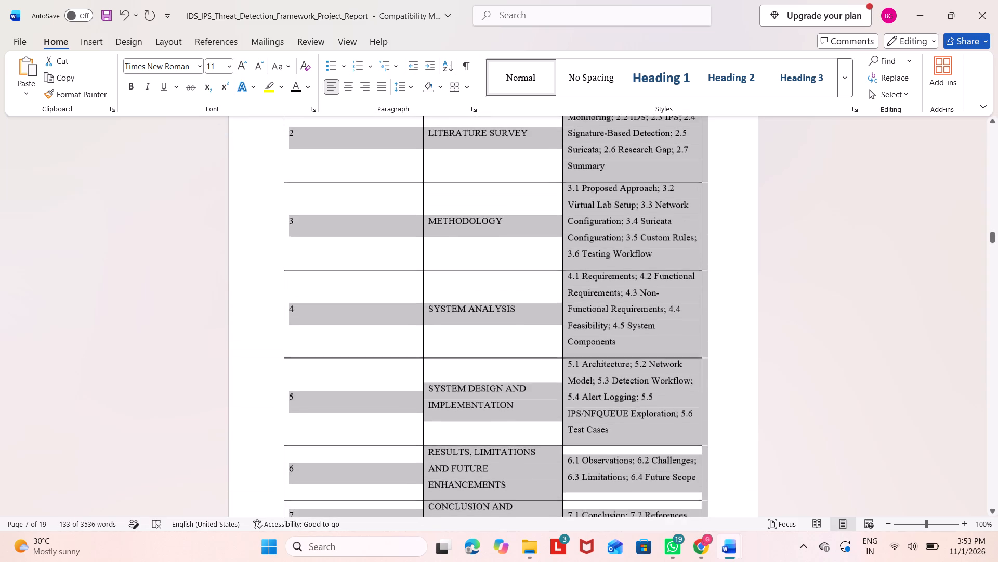
Delete the selected table of contents table together with the page-number note and page break below it.
{"action": "scroll", "coordinate": [437, 264], "scroll_direction": "down", "scroll_amount": 4}
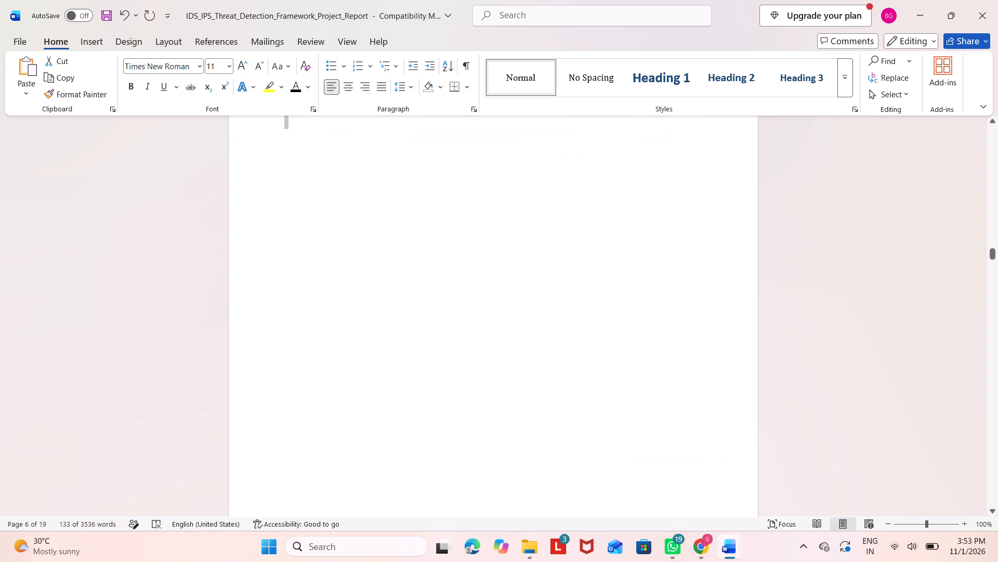
{"action": "scroll", "coordinate": [437, 264], "scroll_direction": "down", "scroll_amount": 1}
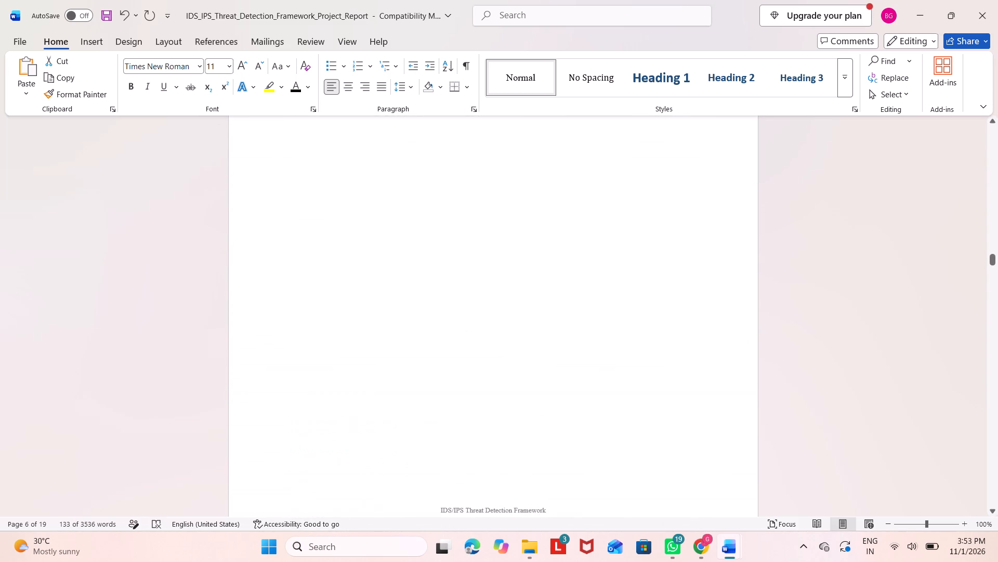
{"action": "key", "text": "BackSpace"}
{"action": "scroll", "coordinate": [437, 264], "scroll_direction": "down", "scroll_amount": 1}
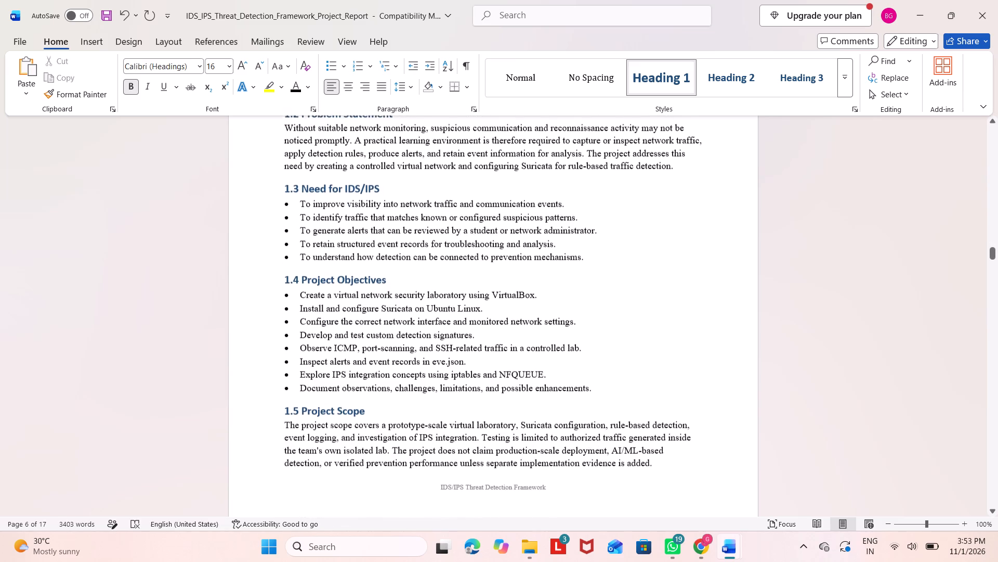
{"action": "scroll", "coordinate": [437, 264], "scroll_direction": "up", "scroll_amount": 4}
{"action": "scroll", "coordinate": [437, 264], "scroll_direction": "down", "scroll_amount": 1}
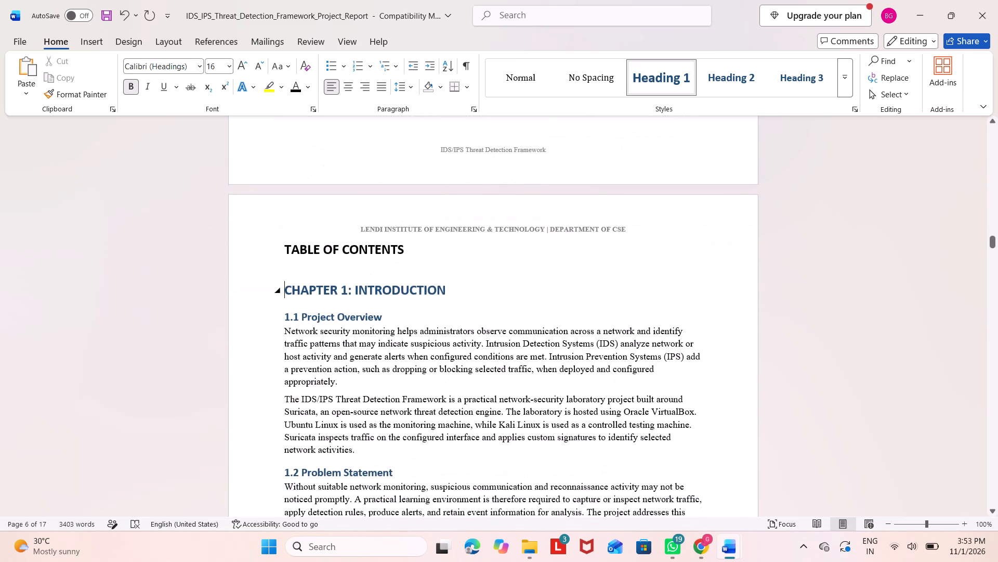
{"action": "scroll", "coordinate": [437, 264], "scroll_direction": "down", "scroll_amount": 1}
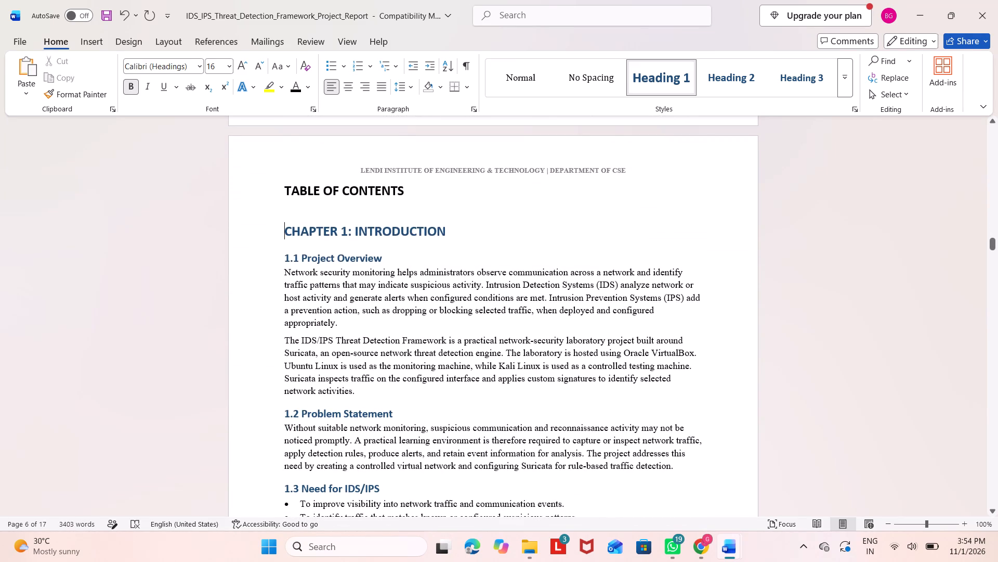
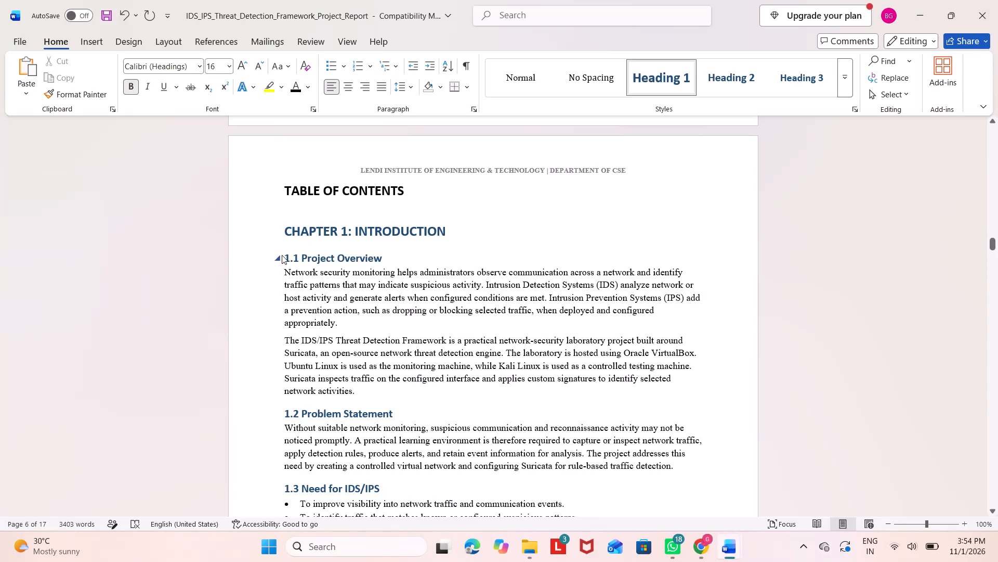
Replace the 1.1 Project Overview heading and its two paragraphs in Chapter 1 with the copied project overview text.
{"action": "left_click_drag", "start_coordinate": [285, 256], "coordinate": [380, 391]}
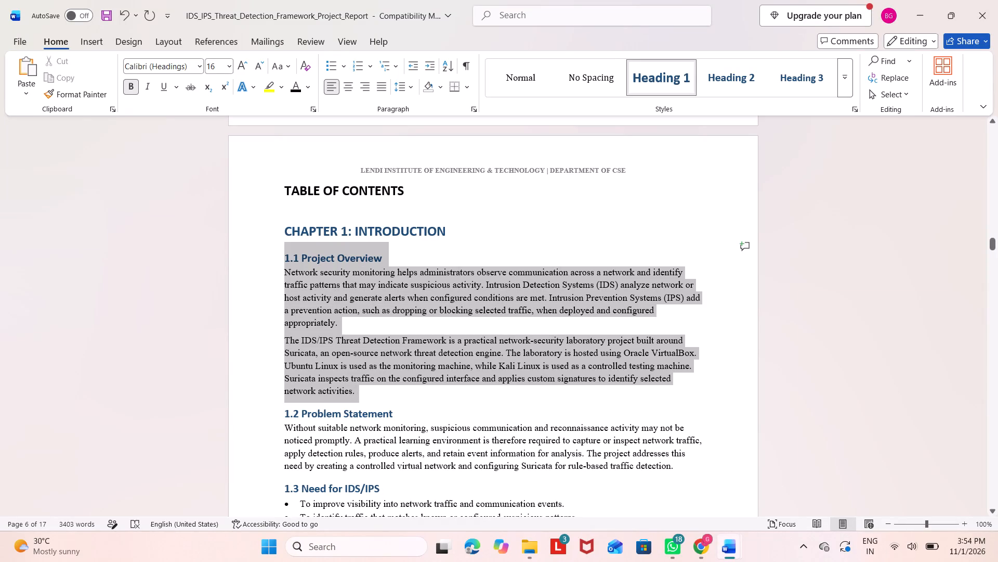
{"action": "left_click_drag", "start_coordinate": [380, 391], "coordinate": [379, 394]}
{"action": "key", "text": "BackSpace"}
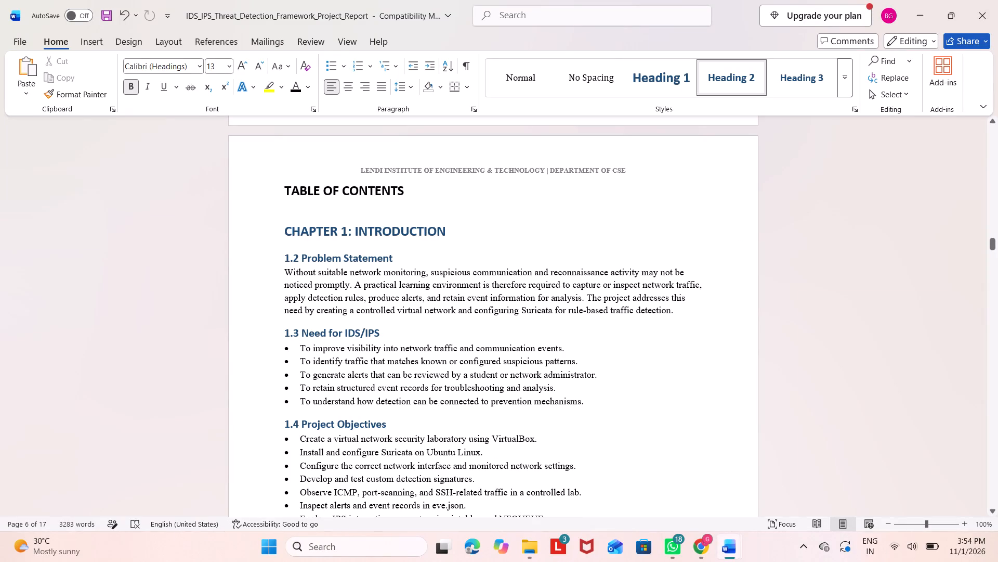
{"action": "key", "text": "ctrl+v"}
Remove the empty paragraph directly below the pasted 1.1 PROJECT OVERVIEW heading.
{"action": "scroll", "coordinate": [310, 313], "scroll_direction": "up", "scroll_amount": 4}
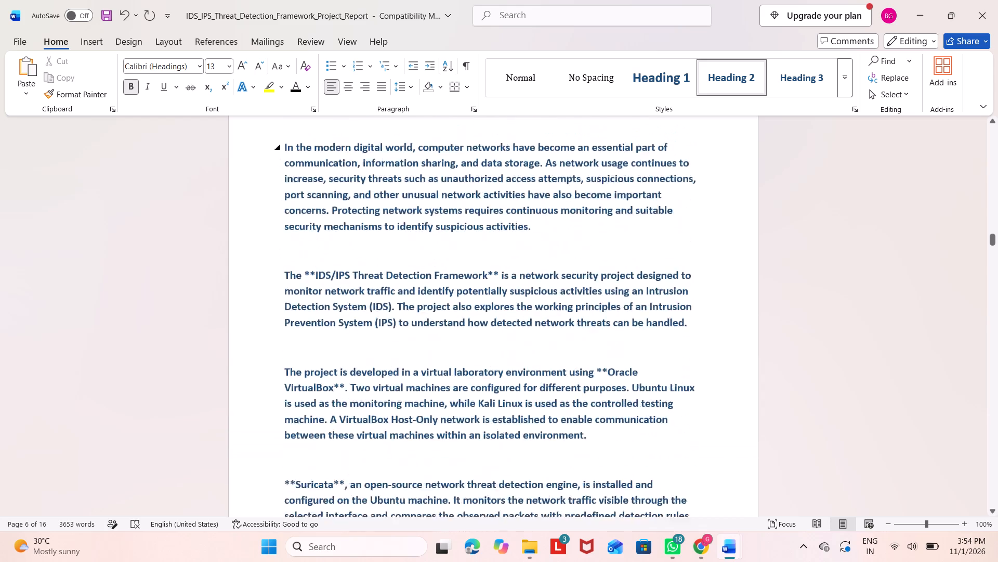
{"action": "scroll", "coordinate": [310, 313], "scroll_direction": "up", "scroll_amount": 2}
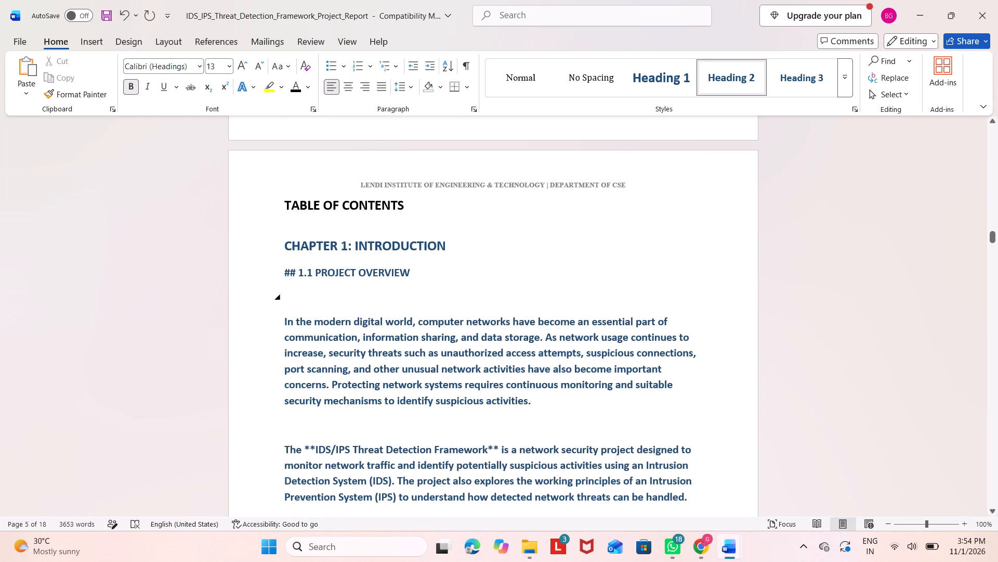
{"action": "left_click", "coordinate": [299, 298]}
{"action": "key", "text": "BackSpace"}
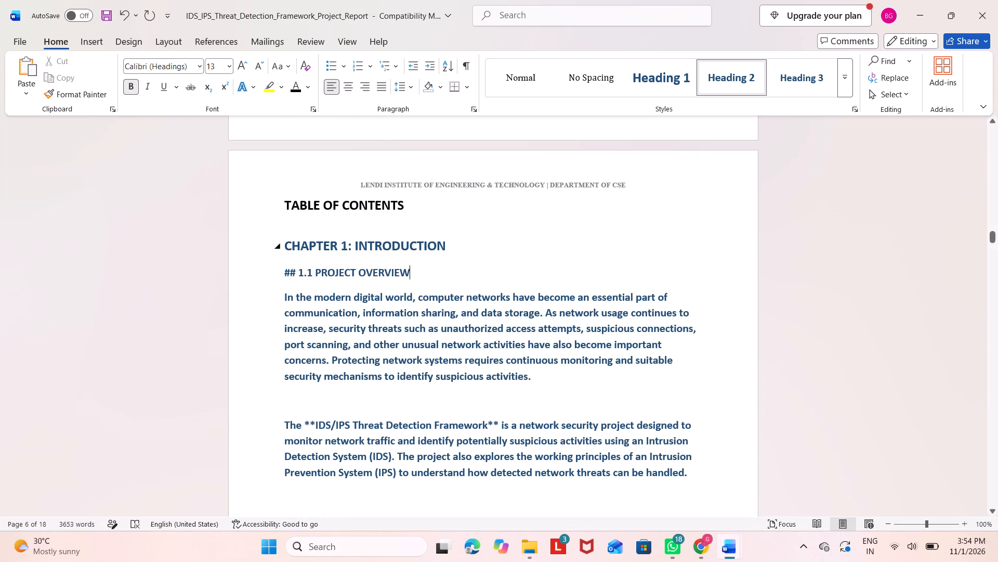
Format everything from the CHAPTER 1: INTRODUCTION heading through the 1.2 Problem Statement heading in black Times New Roman.
{"action": "left_click_drag", "start_coordinate": [284, 242], "coordinate": [435, 531]}
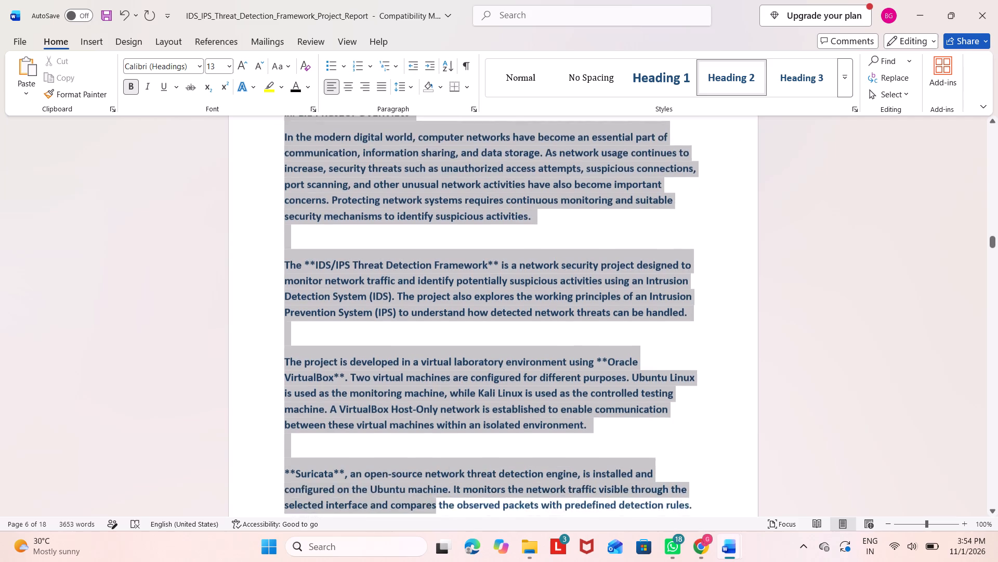
{"action": "left_click_drag", "start_coordinate": [435, 531], "coordinate": [461, 488]}
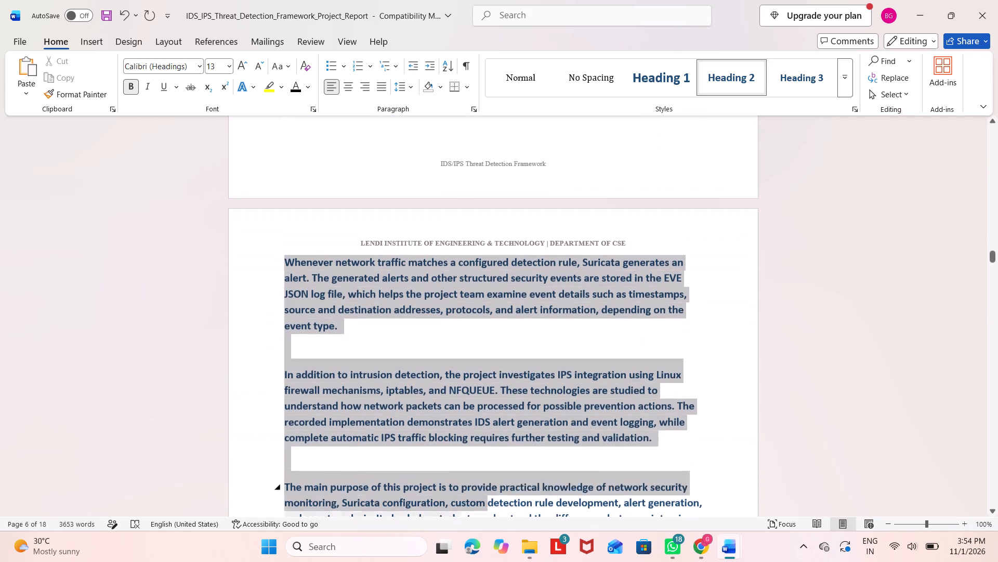
{"action": "left_click_drag", "start_coordinate": [461, 488], "coordinate": [454, 436]}
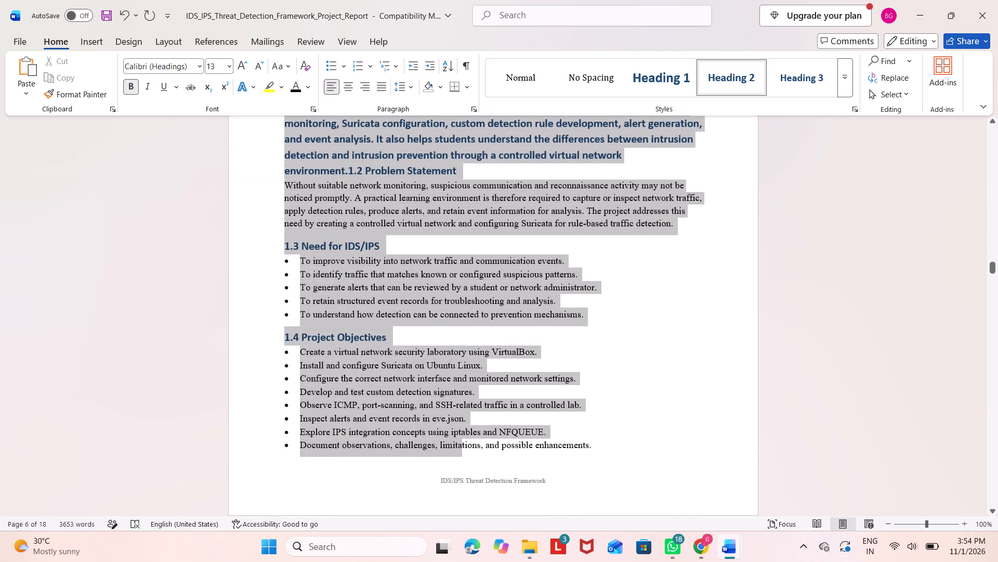
{"action": "left_click_drag", "start_coordinate": [454, 436], "coordinate": [382, 218]}
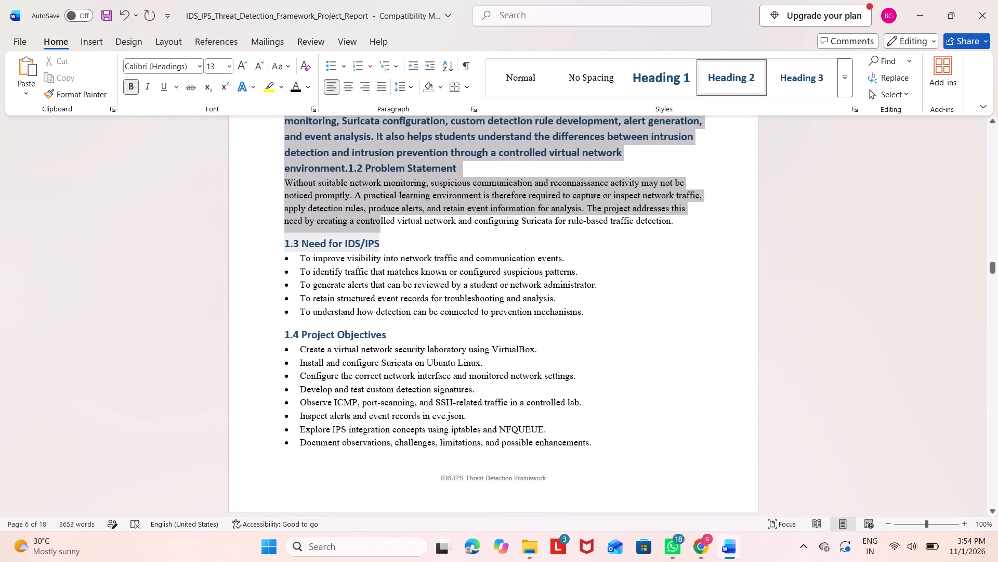
{"action": "left_click_drag", "start_coordinate": [382, 218], "coordinate": [355, 174]}
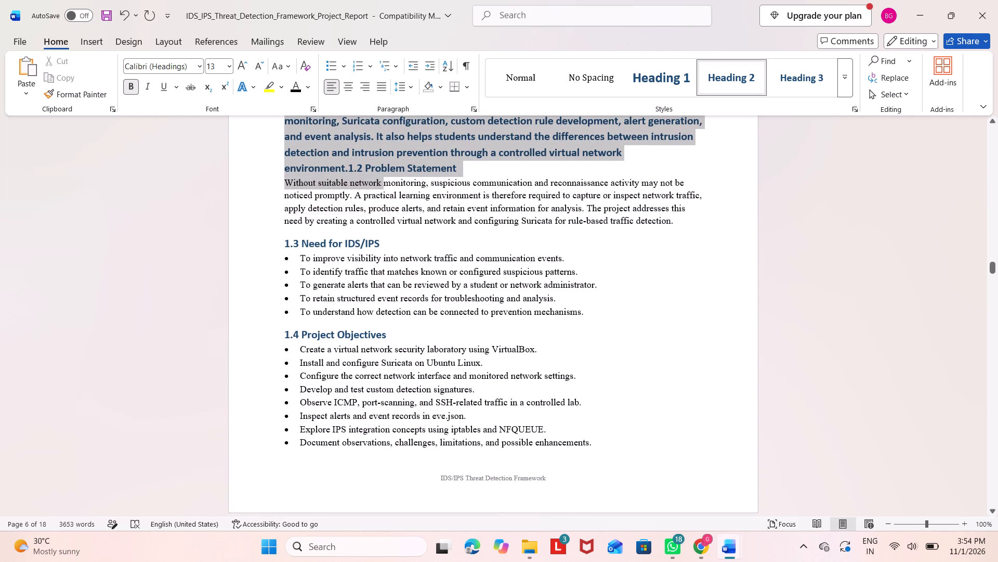
{"action": "left_click_drag", "start_coordinate": [355, 174], "coordinate": [472, 376]}
{"action": "left_click", "coordinate": [311, 83]}
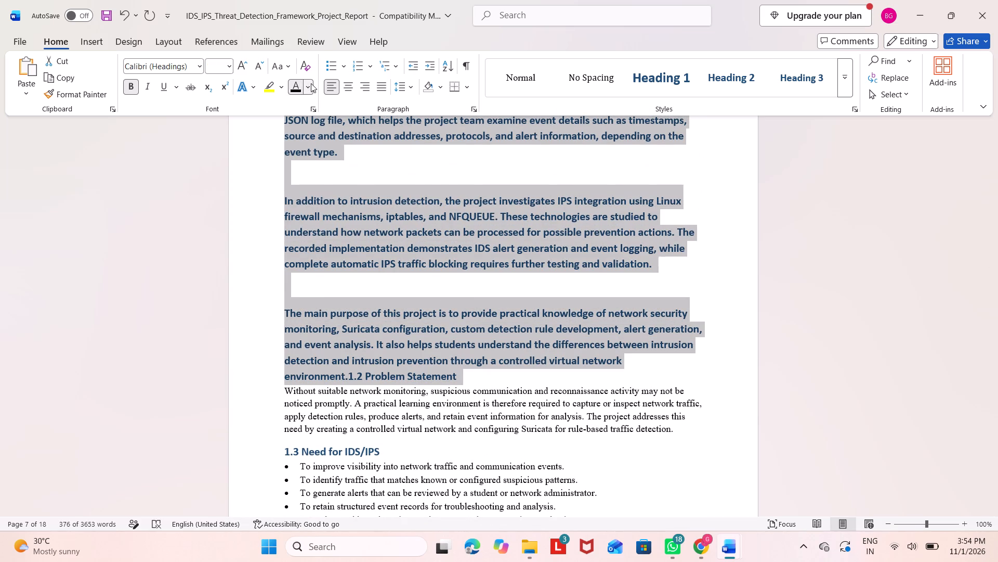
{"action": "left_click", "coordinate": [314, 168]}
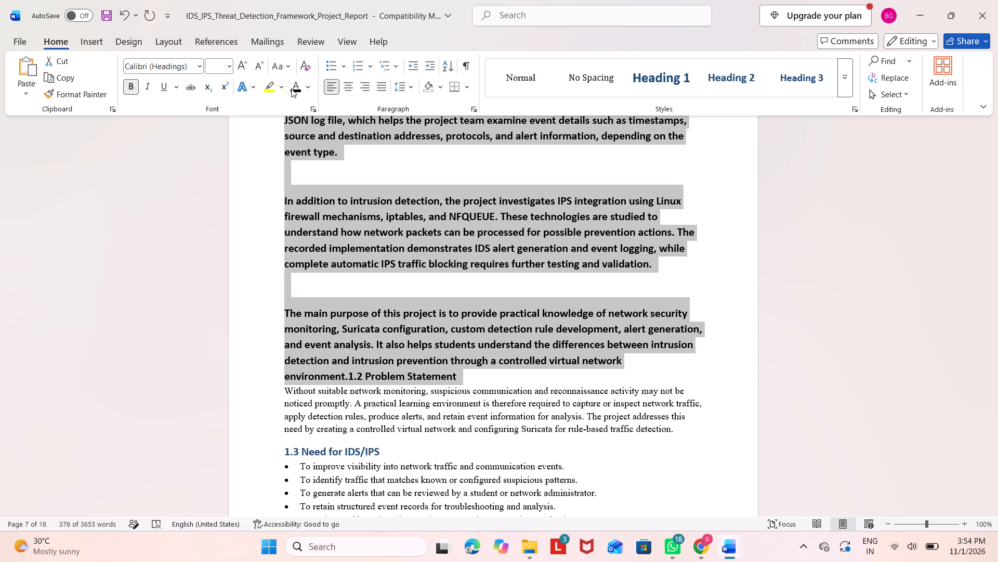
{"action": "left_click", "coordinate": [200, 70]}
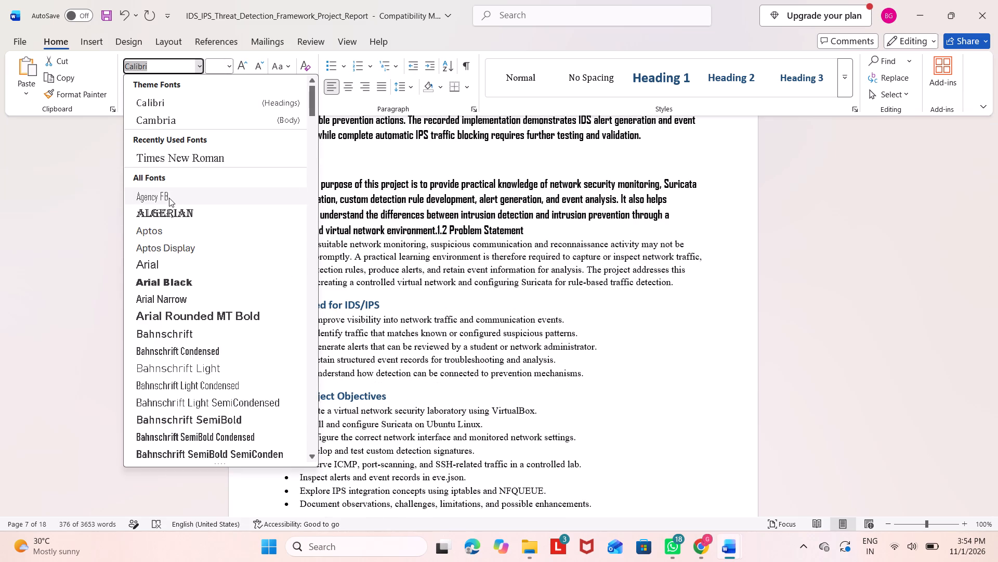
{"action": "left_click", "coordinate": [169, 156]}
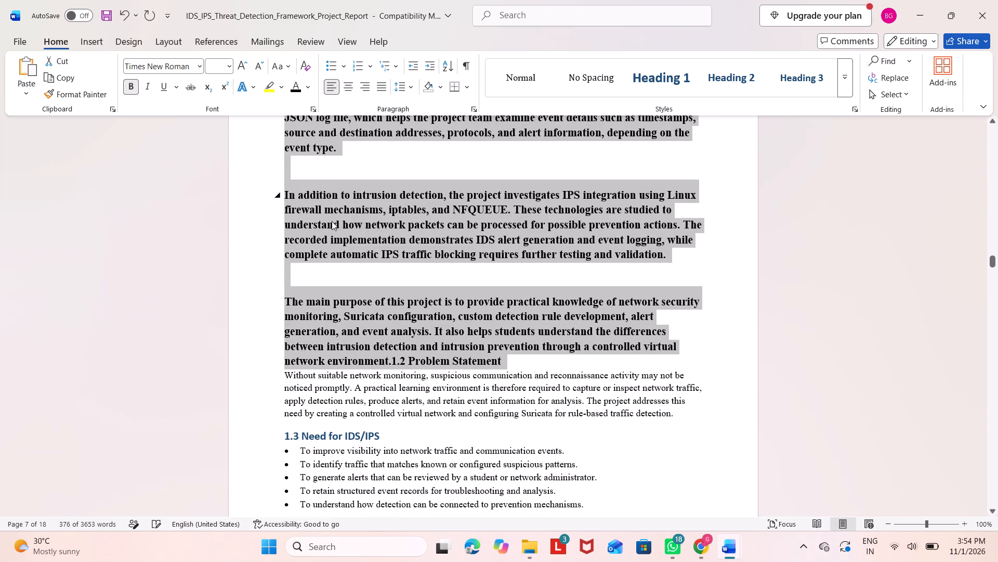
{"action": "left_click", "coordinate": [332, 221]}
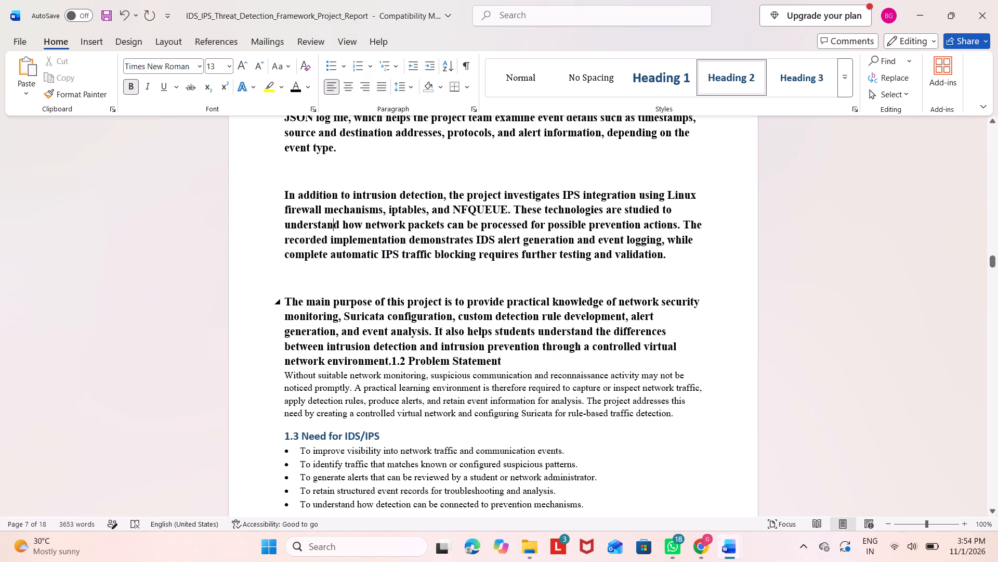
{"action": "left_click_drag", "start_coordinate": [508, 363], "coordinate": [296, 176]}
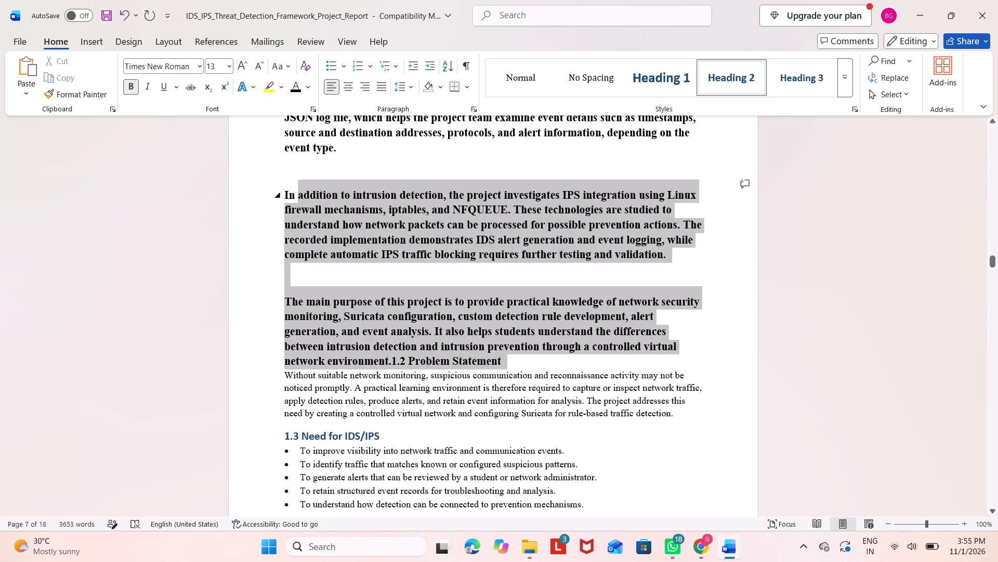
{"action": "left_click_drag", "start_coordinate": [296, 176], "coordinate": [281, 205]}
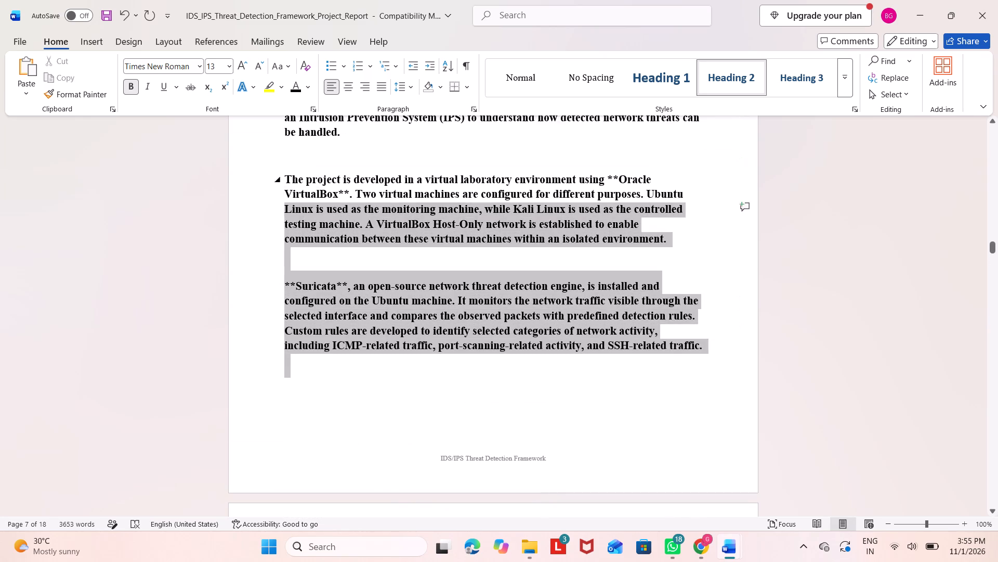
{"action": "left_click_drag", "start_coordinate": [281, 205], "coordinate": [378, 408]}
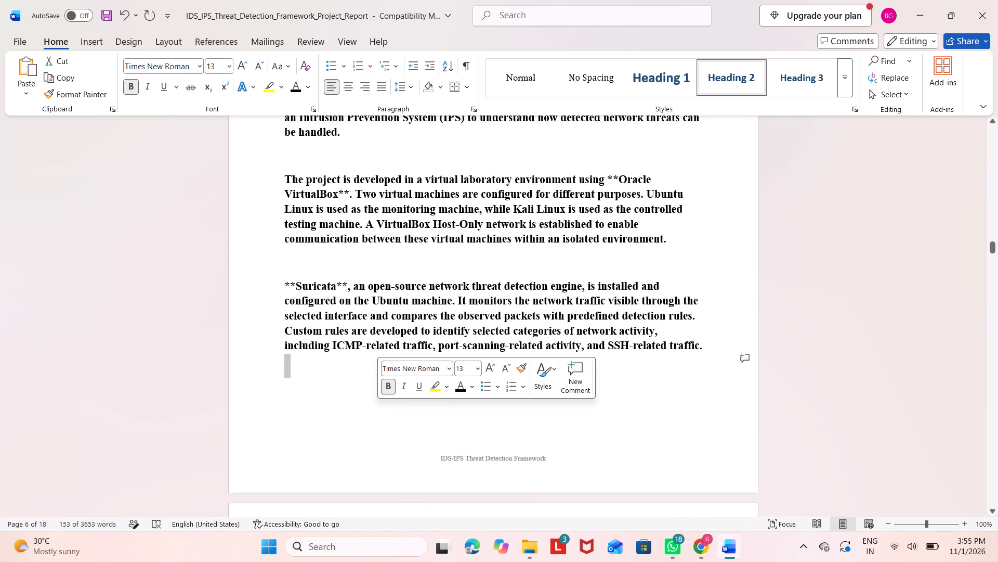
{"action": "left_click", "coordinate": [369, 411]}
Review the rest of Chapter 1 in the report, from 1.2 Problem Statement to 1.6 Project Deliverables.
{"action": "scroll", "coordinate": [369, 411], "scroll_direction": "down", "scroll_amount": 7}
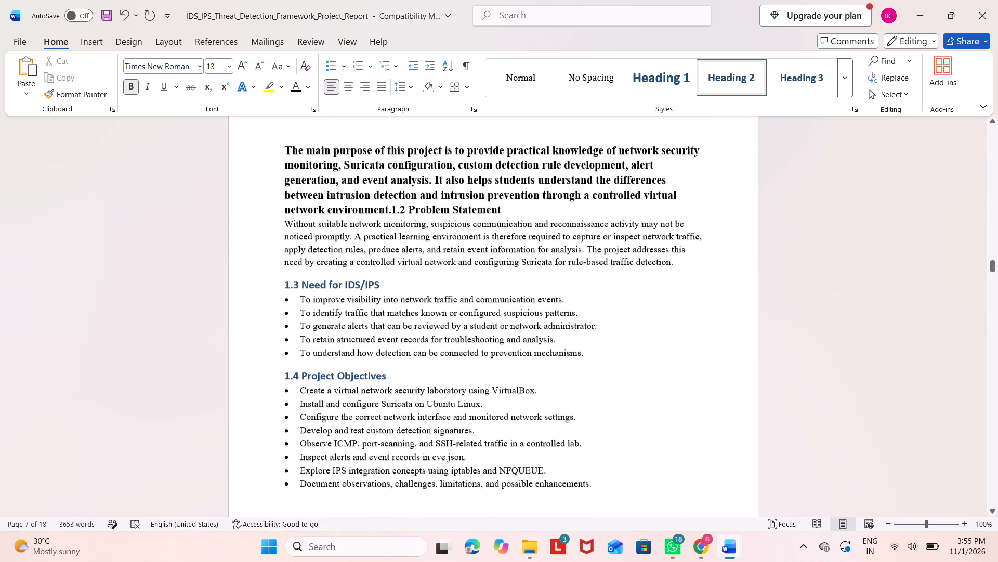
{"action": "scroll", "coordinate": [369, 411], "scroll_direction": "down", "scroll_amount": 2}
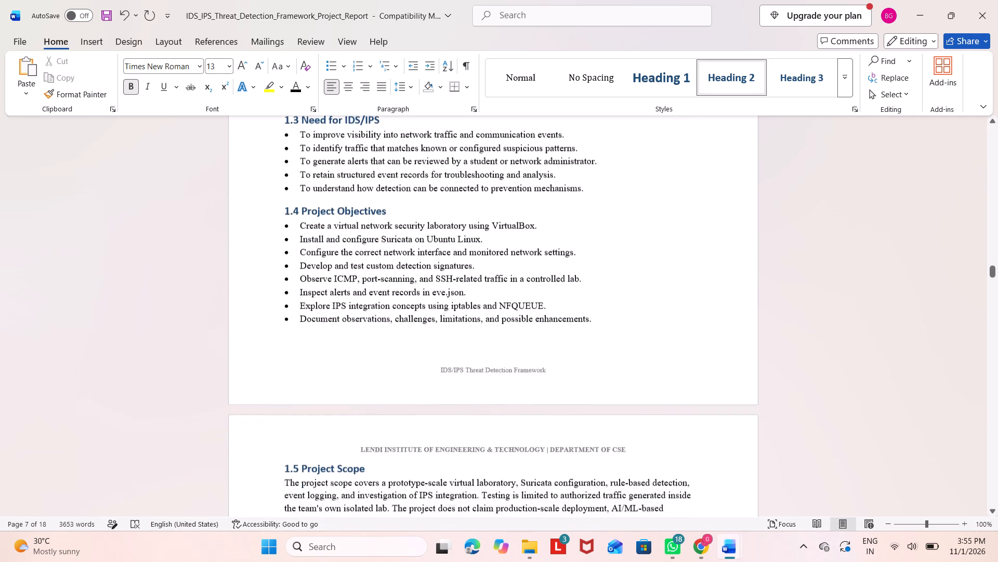
{"action": "scroll", "coordinate": [369, 411], "scroll_direction": "down", "scroll_amount": 2}
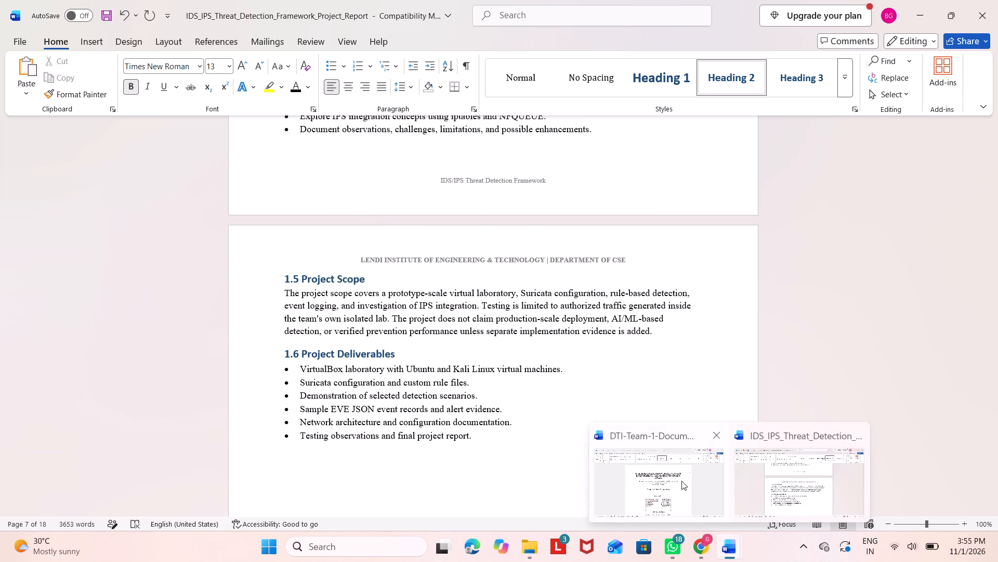
Switch to the DTI-Team-1 reference document and examine its front matter, from the acknowledgement through the abstract, contents table and list of figures.
{"action": "left_click", "coordinate": [680, 481]}
{"action": "scroll", "coordinate": [513, 369], "scroll_direction": "down", "scroll_amount": 6}
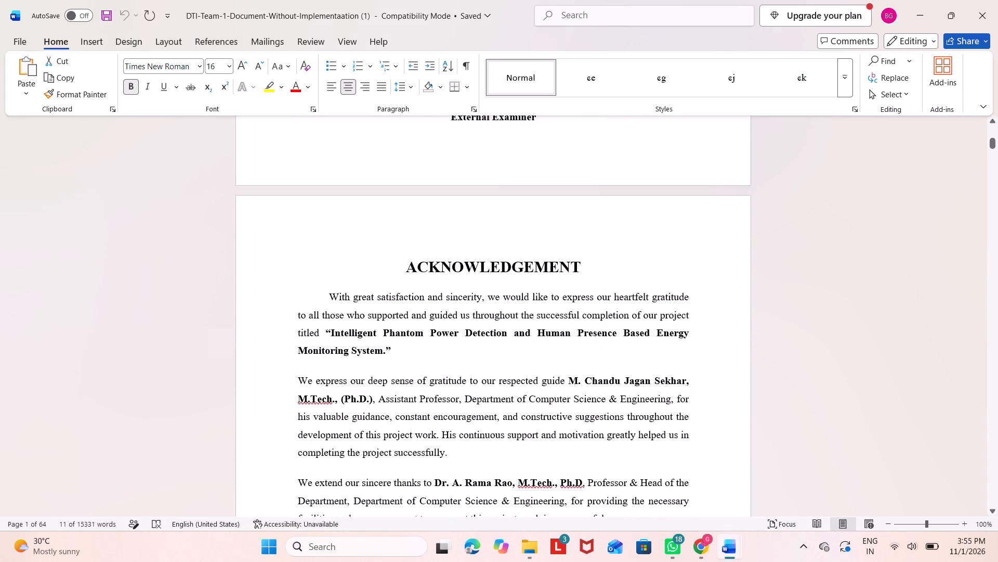
{"action": "scroll", "coordinate": [513, 369], "scroll_direction": "down", "scroll_amount": 6}
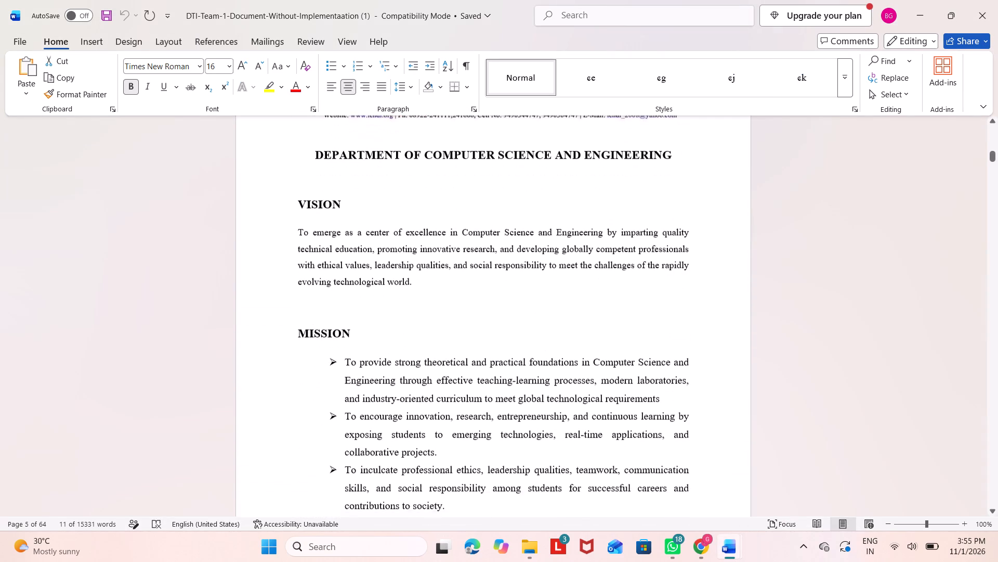
{"action": "scroll", "coordinate": [513, 369], "scroll_direction": "down", "scroll_amount": 5}
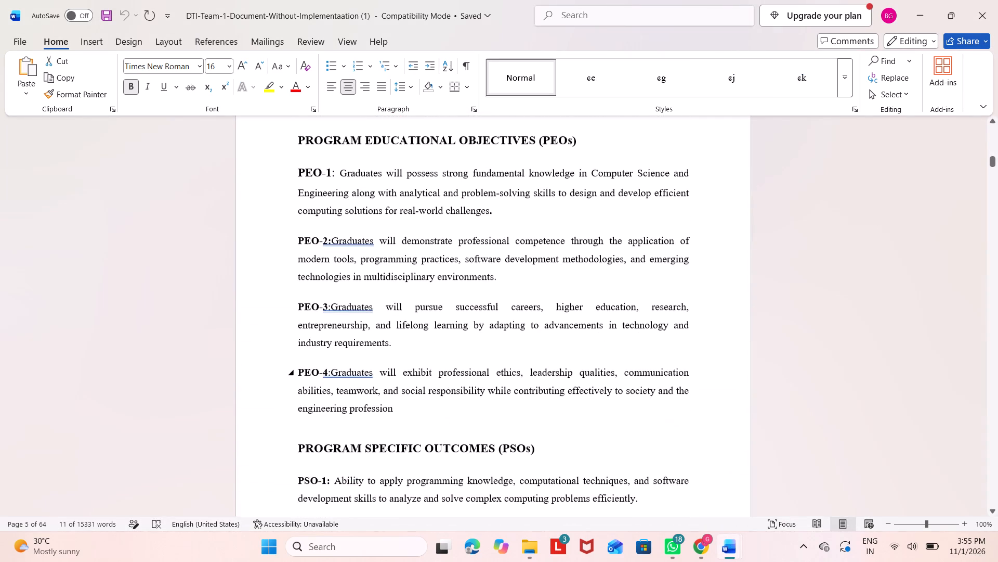
{"action": "scroll", "coordinate": [513, 369], "scroll_direction": "down", "scroll_amount": 1}
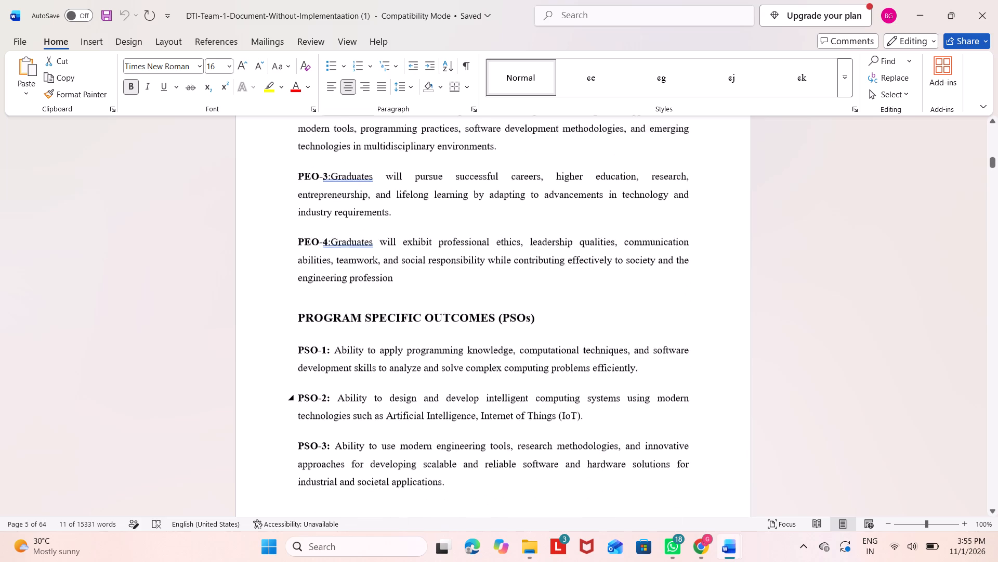
{"action": "scroll", "coordinate": [513, 369], "scroll_direction": "down", "scroll_amount": 5}
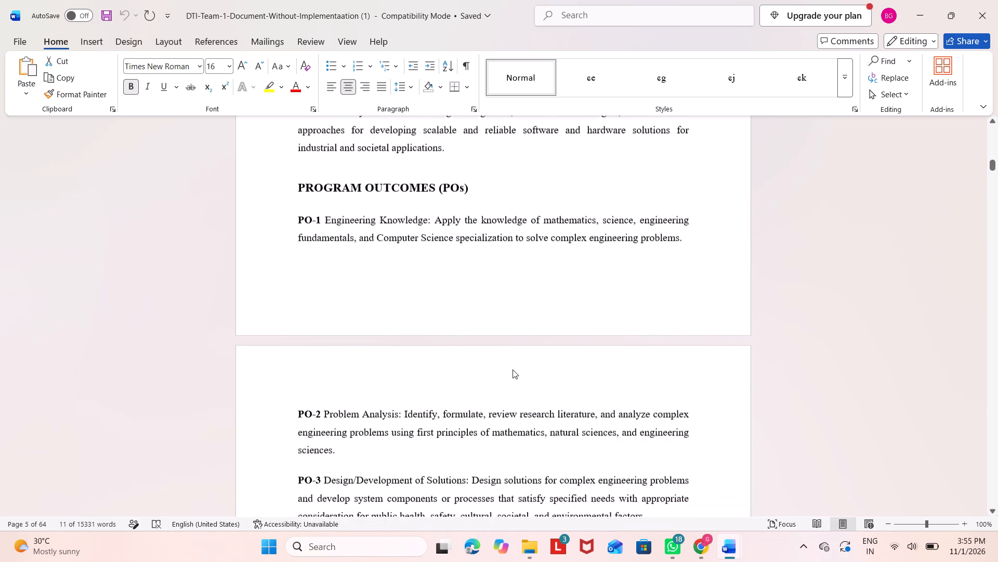
{"action": "scroll", "coordinate": [513, 369], "scroll_direction": "down", "scroll_amount": 7}
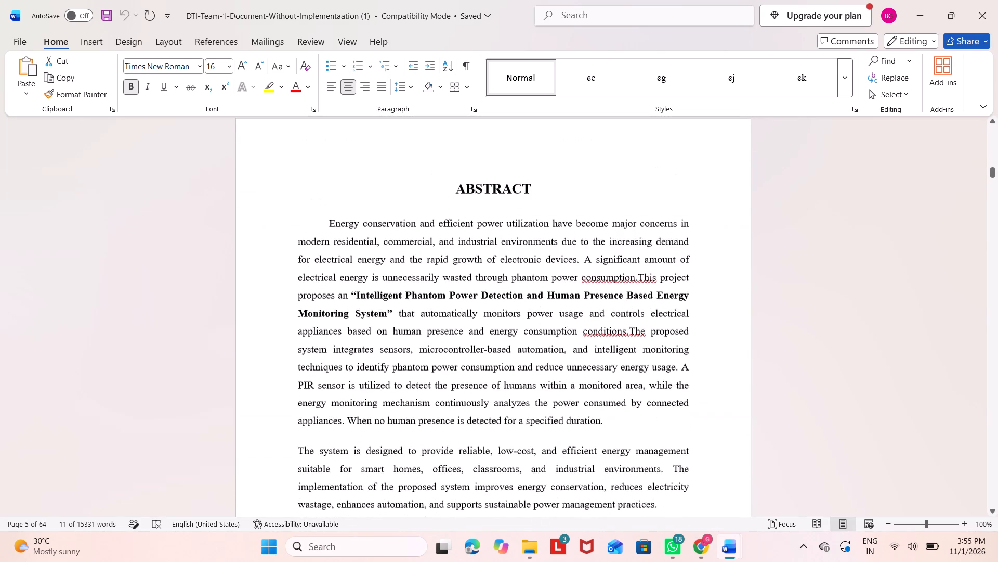
{"action": "scroll", "coordinate": [513, 369], "scroll_direction": "down", "scroll_amount": 3}
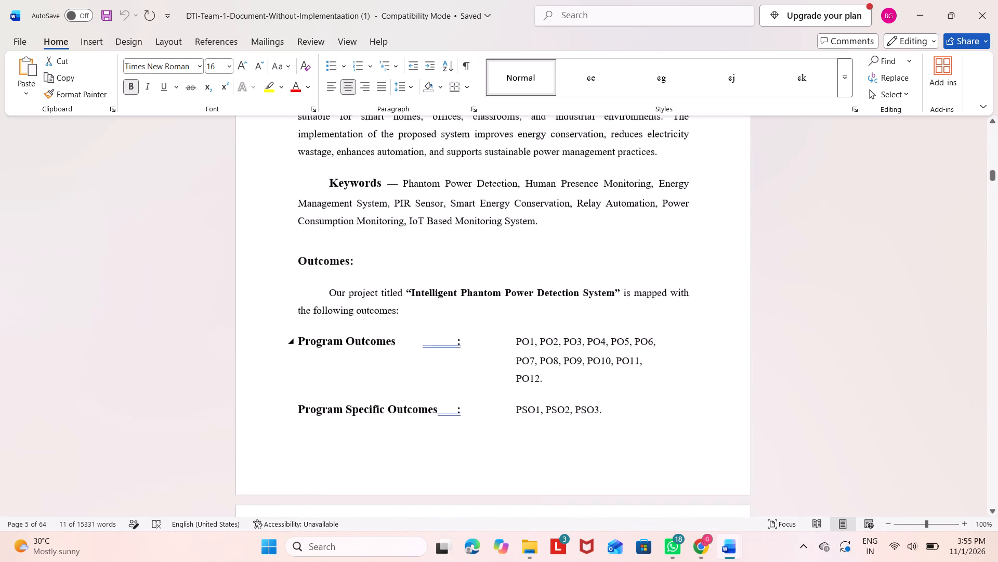
{"action": "scroll", "coordinate": [513, 369], "scroll_direction": "down", "scroll_amount": 6}
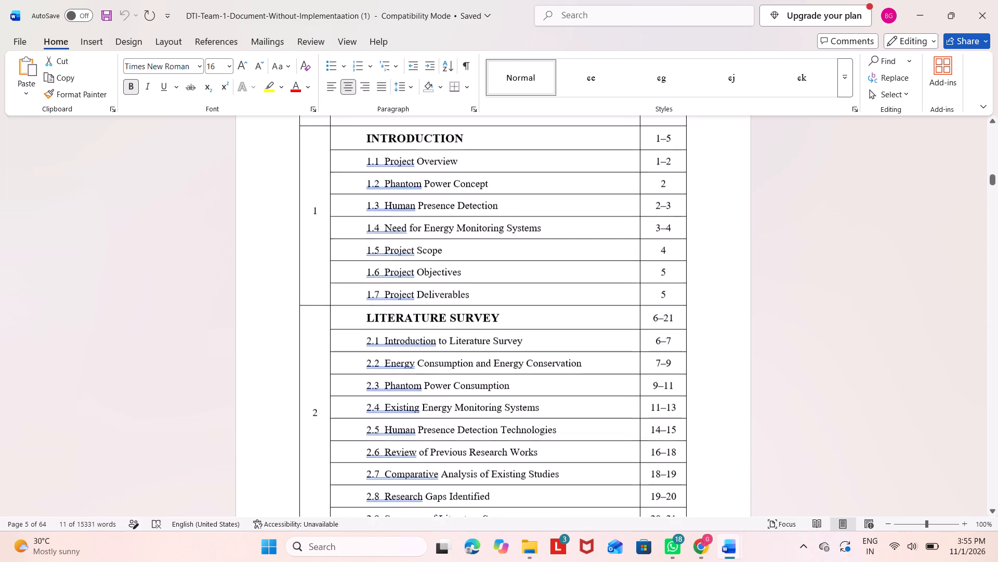
{"action": "scroll", "coordinate": [513, 369], "scroll_direction": "down", "scroll_amount": 7}
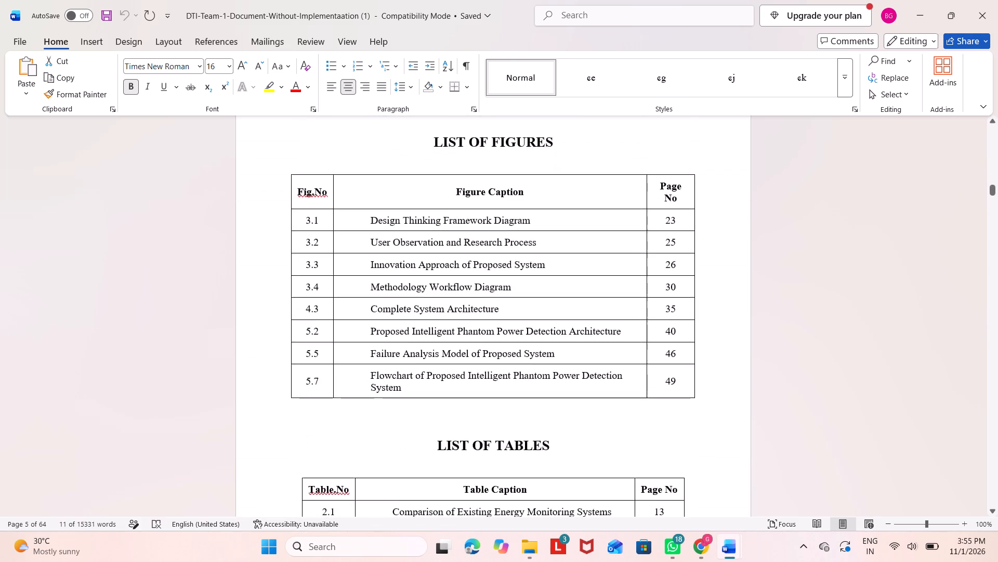
Examine the reference document's INTRODUCTION chapter, checking the heading and paragraph layout of sections 1.1 Project Overview to 1.6 Project Objectives.
{"action": "scroll", "coordinate": [513, 369], "scroll_direction": "down", "scroll_amount": 8}
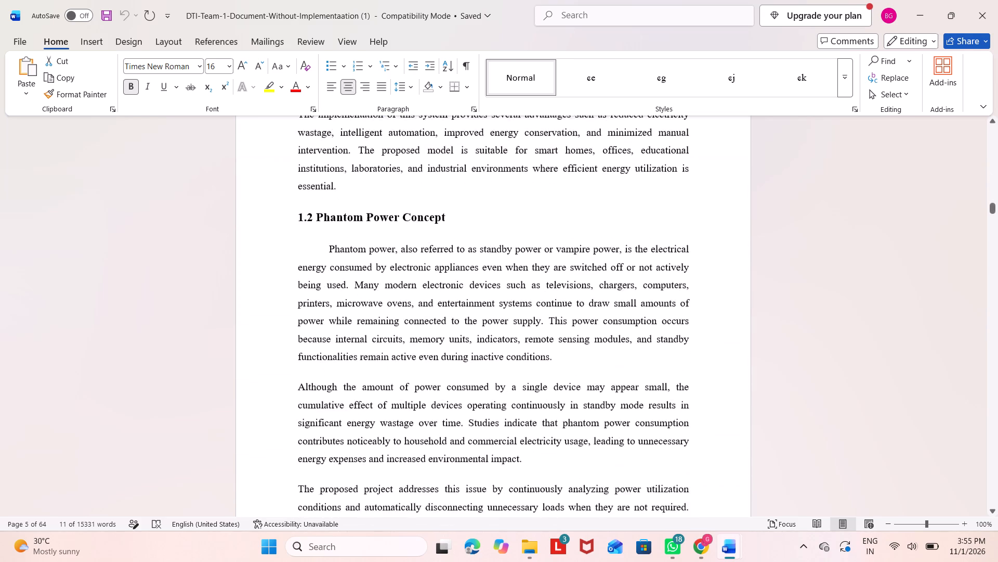
{"action": "scroll", "coordinate": [513, 369], "scroll_direction": "up", "scroll_amount": 8}
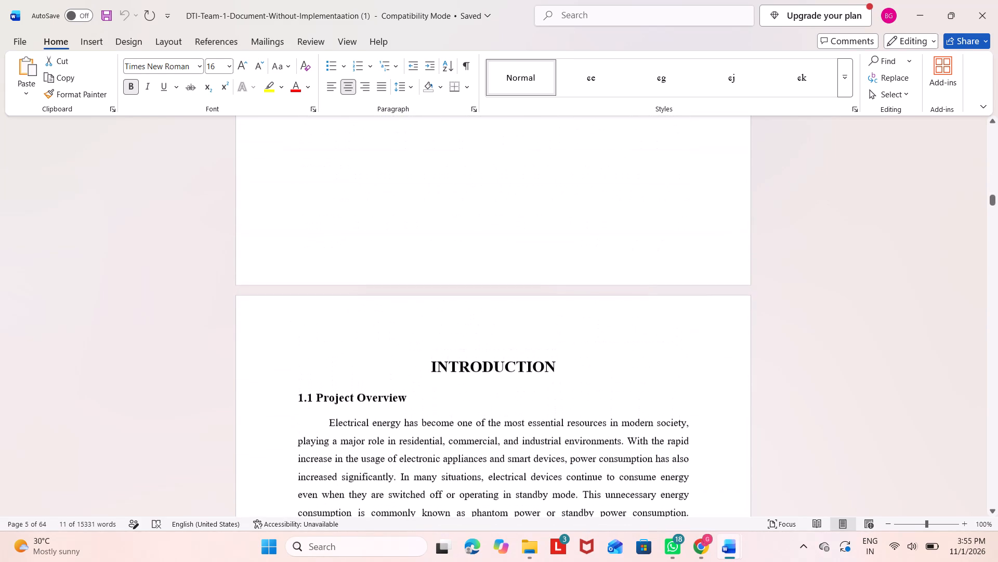
{"action": "scroll", "coordinate": [513, 369], "scroll_direction": "down", "scroll_amount": 6}
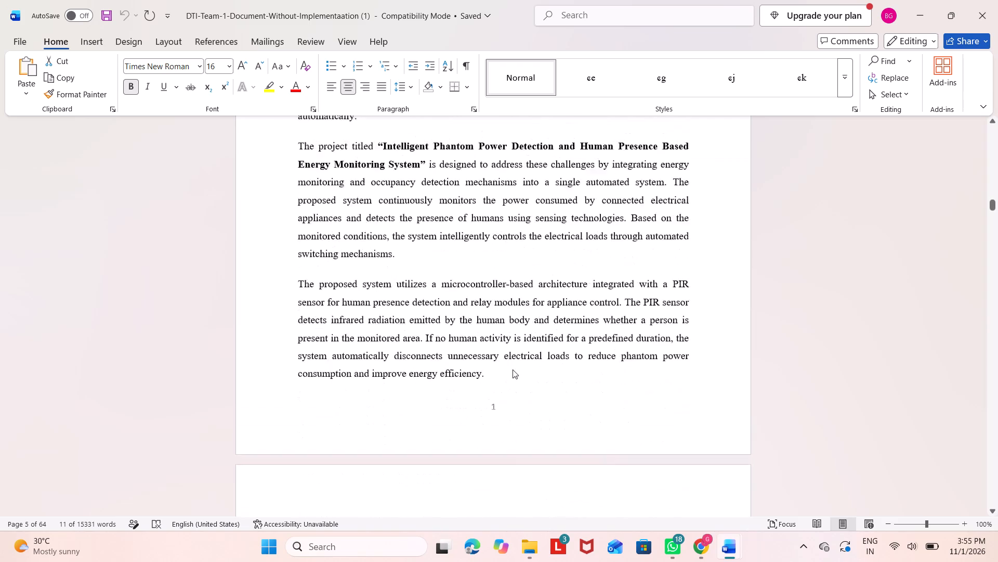
{"action": "scroll", "coordinate": [513, 369], "scroll_direction": "down", "scroll_amount": 4}
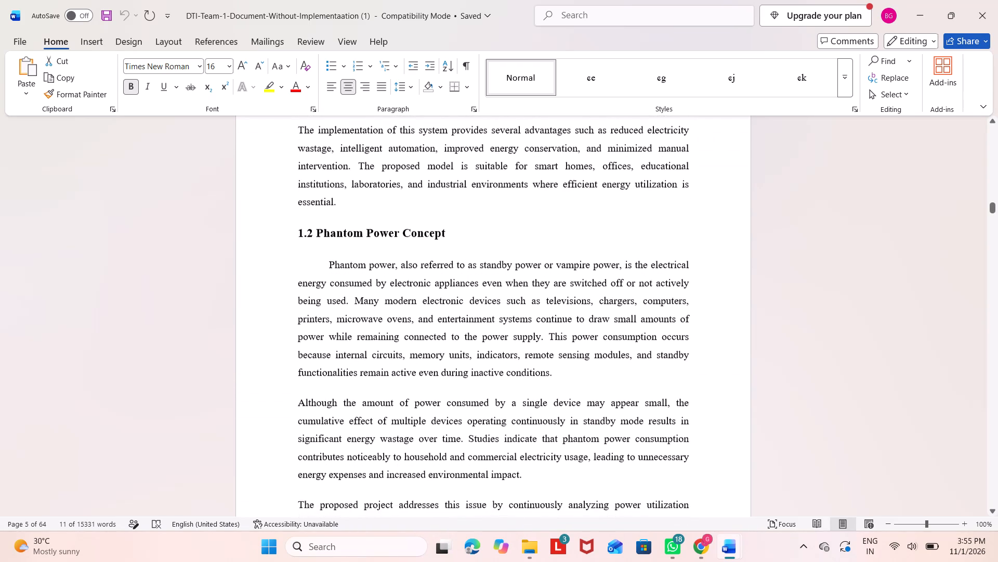
{"action": "scroll", "coordinate": [513, 369], "scroll_direction": "down", "scroll_amount": 4}
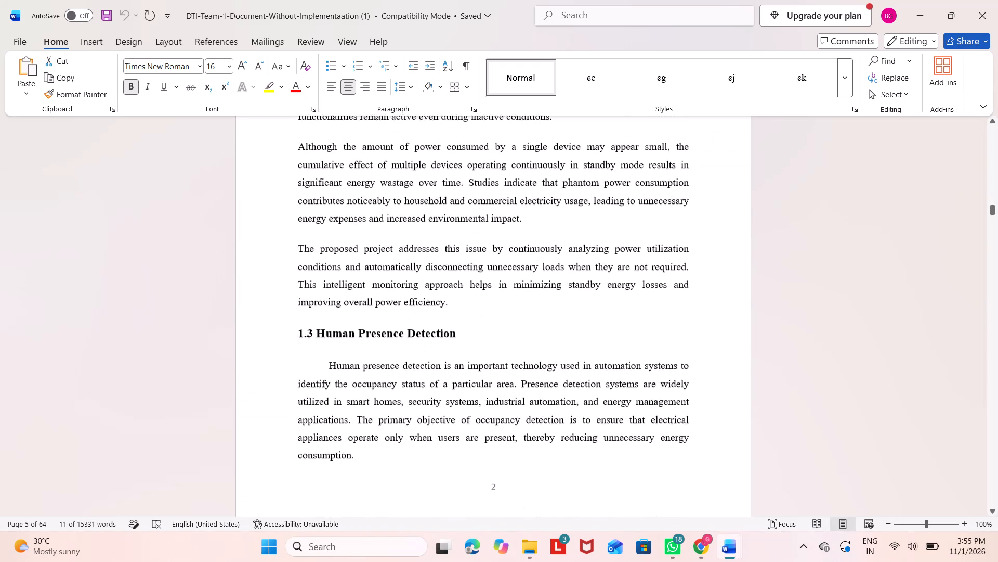
{"action": "scroll", "coordinate": [513, 369], "scroll_direction": "down", "scroll_amount": 5}
{"action": "scroll", "coordinate": [513, 369], "scroll_direction": "up", "scroll_amount": 1}
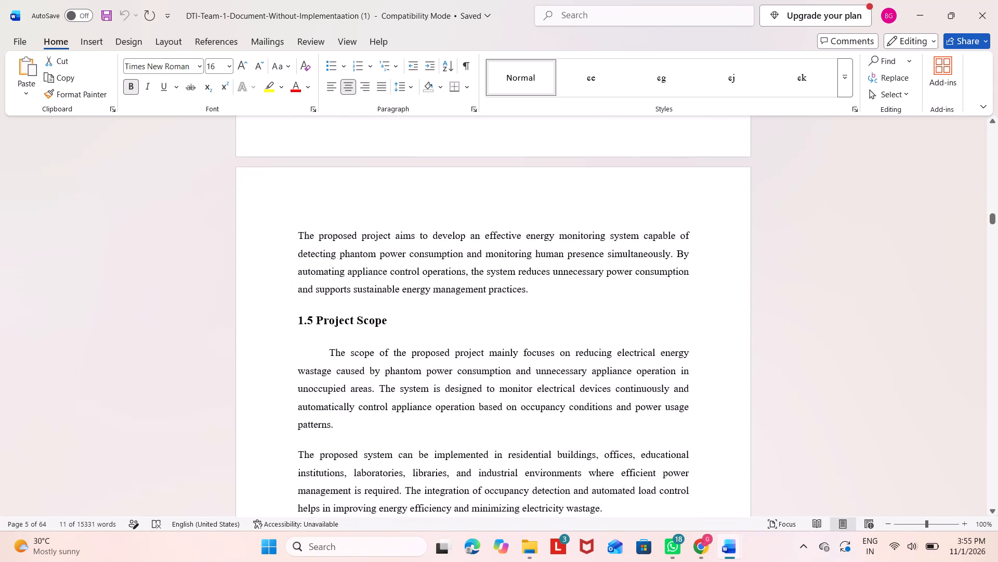
{"action": "scroll", "coordinate": [513, 369], "scroll_direction": "up", "scroll_amount": 1}
{"action": "scroll", "coordinate": [513, 369], "scroll_direction": "down", "scroll_amount": 5}
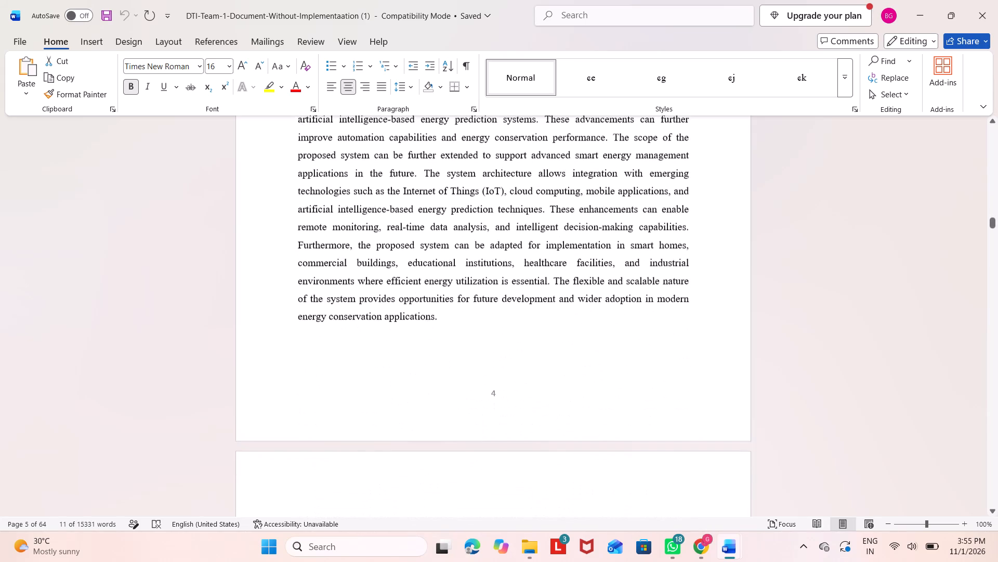
{"action": "scroll", "coordinate": [513, 369], "scroll_direction": "down", "scroll_amount": 1}
{"action": "scroll", "coordinate": [513, 369], "scroll_direction": "up", "scroll_amount": 3}
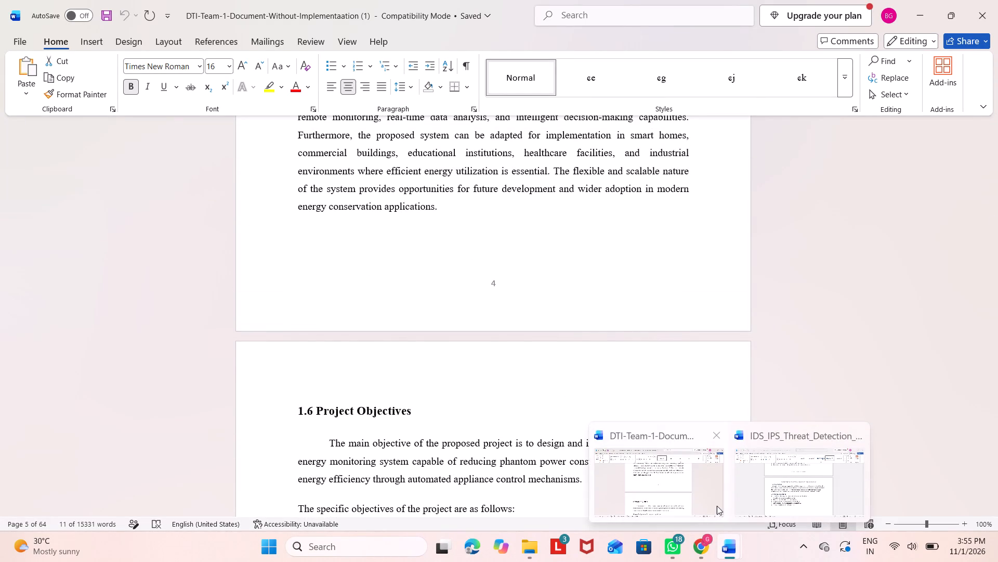
Return to the IDS/IPS report and remove bold from the Project Overview body text through the 1.2 Problem Statement heading.
{"action": "left_click", "coordinate": [786, 485]}
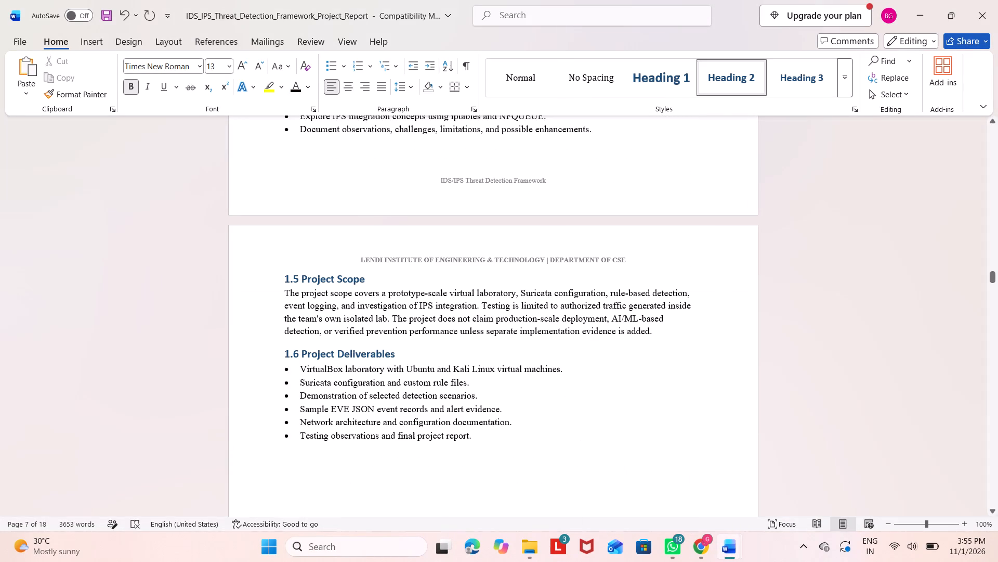
{"action": "scroll", "coordinate": [488, 392], "scroll_direction": "up", "scroll_amount": 5}
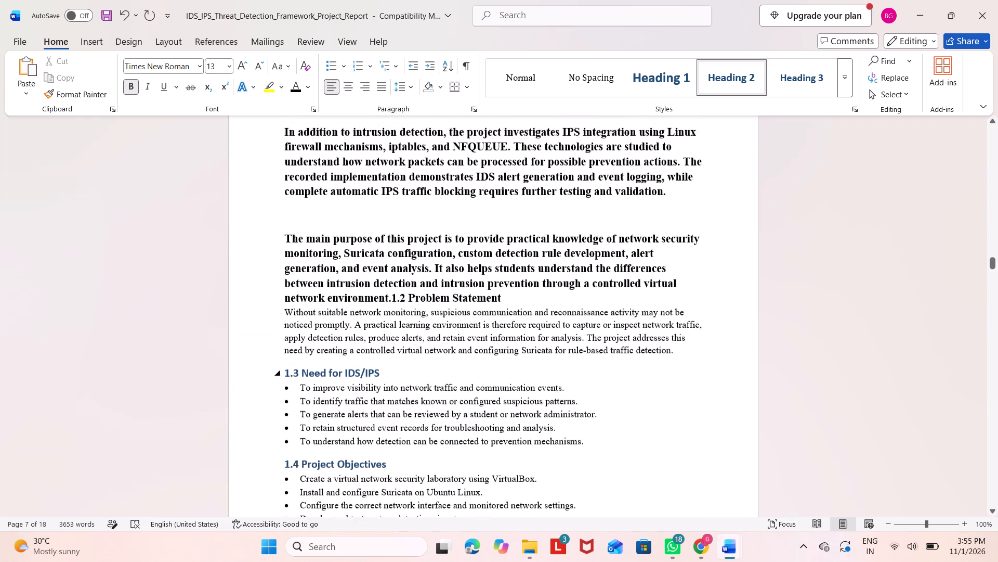
{"action": "scroll", "coordinate": [488, 392], "scroll_direction": "up", "scroll_amount": 7}
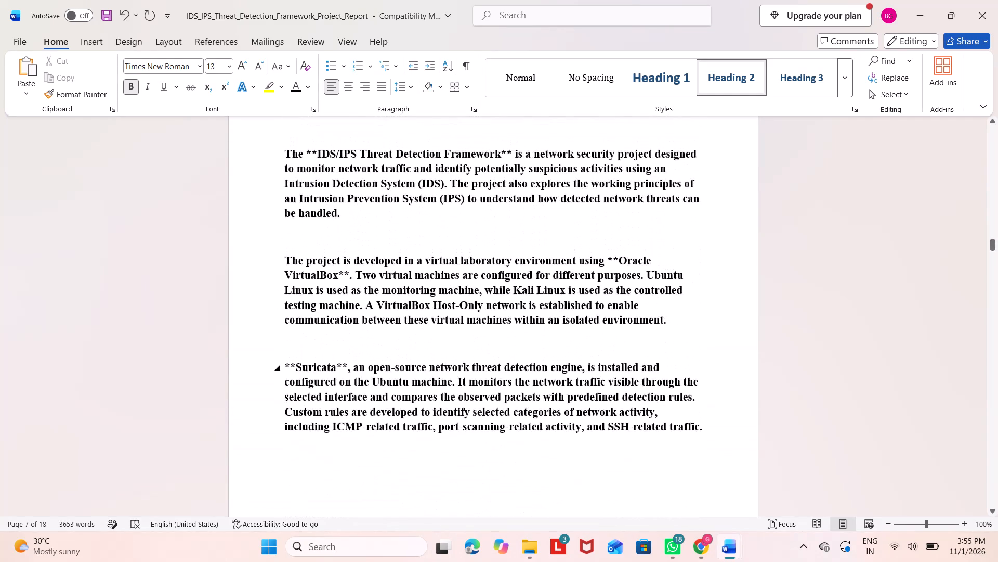
{"action": "scroll", "coordinate": [488, 392], "scroll_direction": "up", "scroll_amount": 1}
{"action": "left_click", "coordinate": [488, 392]}
{"action": "scroll", "coordinate": [488, 392], "scroll_direction": "up", "scroll_amount": 1}
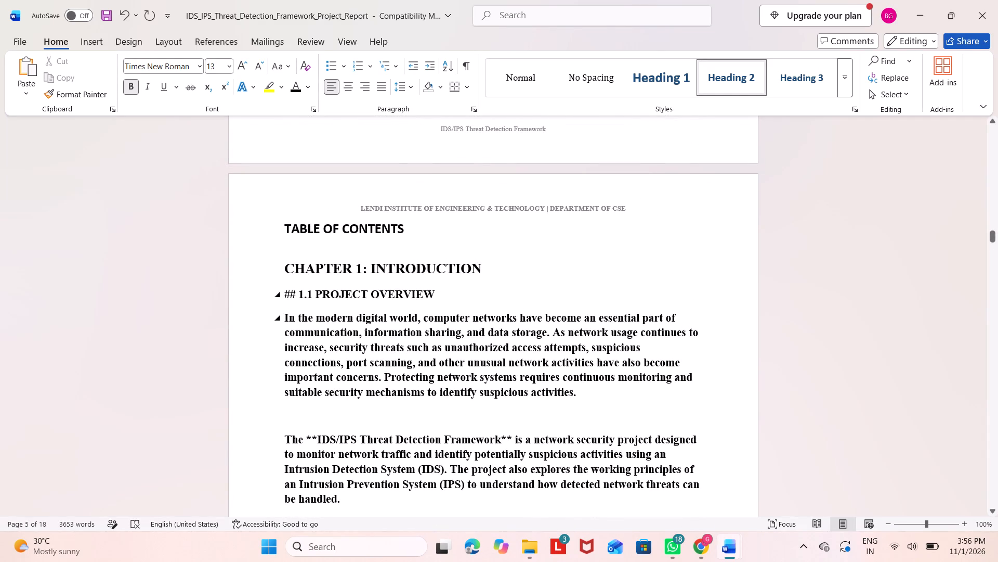
{"action": "left_click_drag", "start_coordinate": [285, 315], "coordinate": [401, 527]}
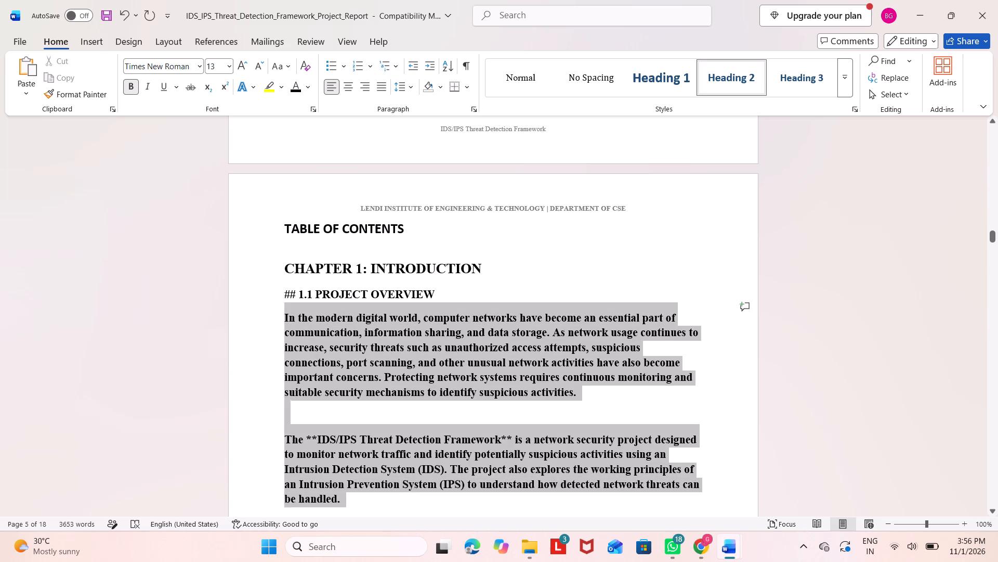
{"action": "left_click_drag", "start_coordinate": [401, 527], "coordinate": [412, 557]}
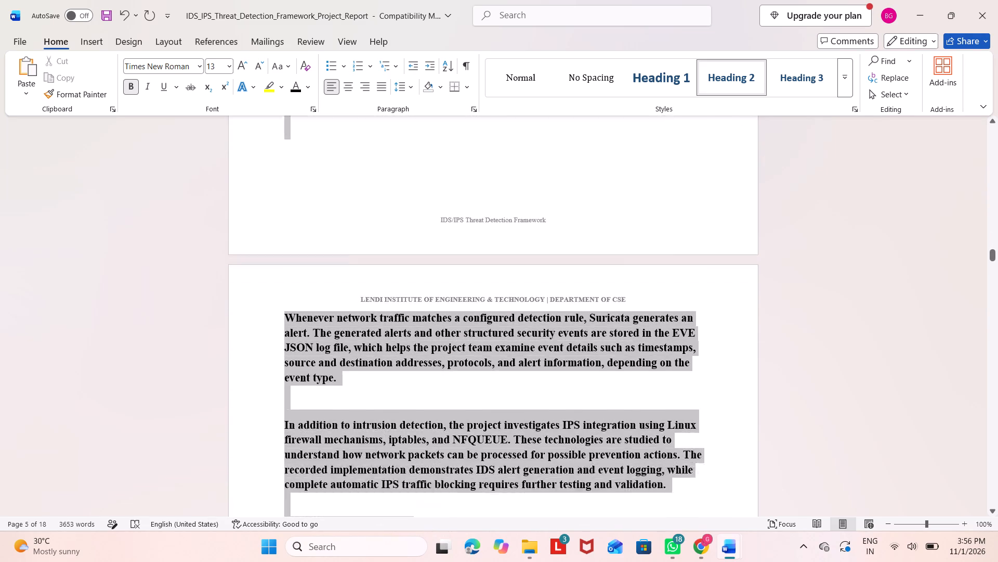
{"action": "left_click_drag", "start_coordinate": [412, 557], "coordinate": [498, 146]}
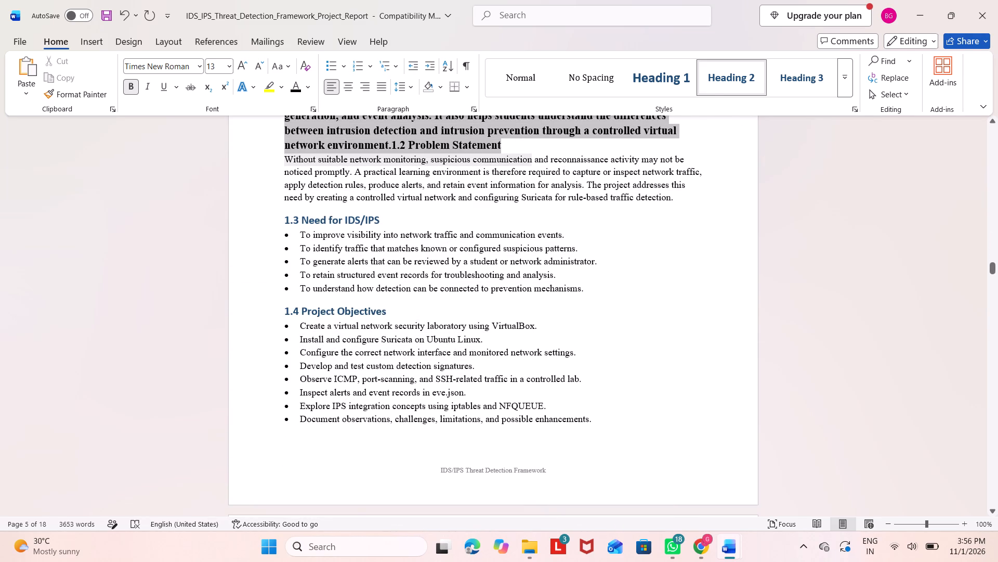
{"action": "left_click_drag", "start_coordinate": [498, 146], "coordinate": [501, 146]}
{"action": "left_click", "coordinate": [511, 129]}
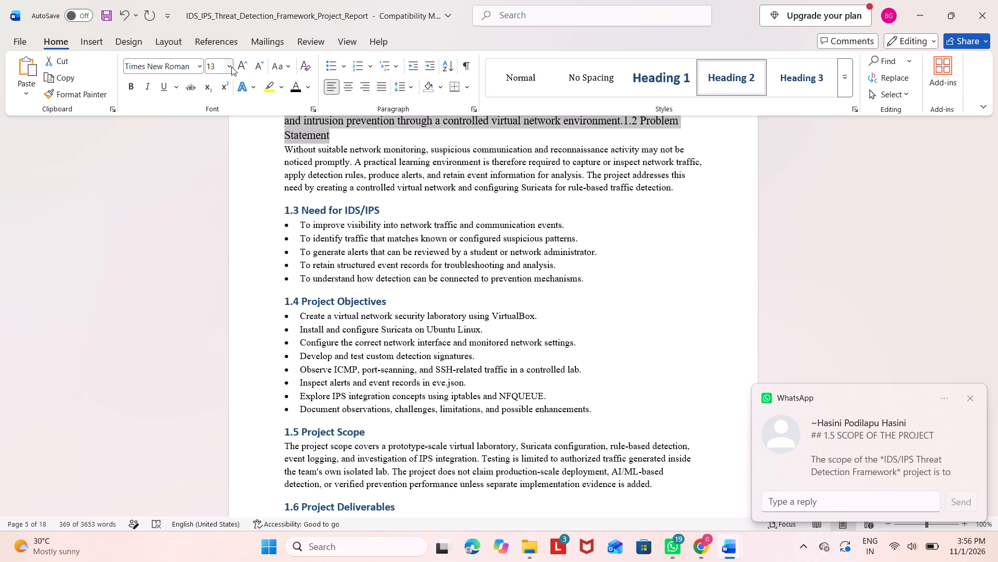
Set the selected Project Overview text, through the 1.2 Problem Statement heading, to font size 12.
{"action": "left_click", "coordinate": [231, 67]}
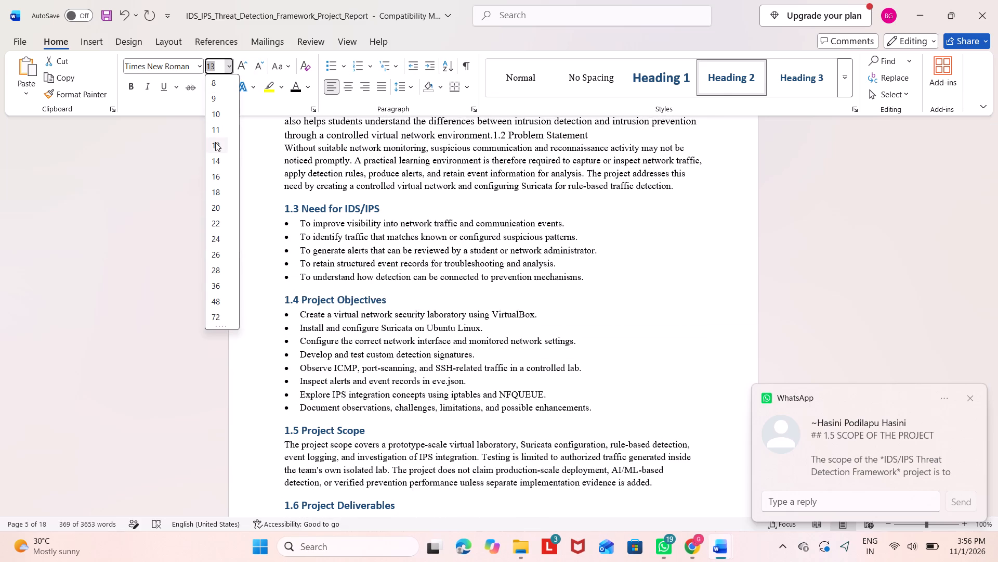
{"action": "left_click", "coordinate": [215, 142]}
{"action": "left_click", "coordinate": [352, 260]}
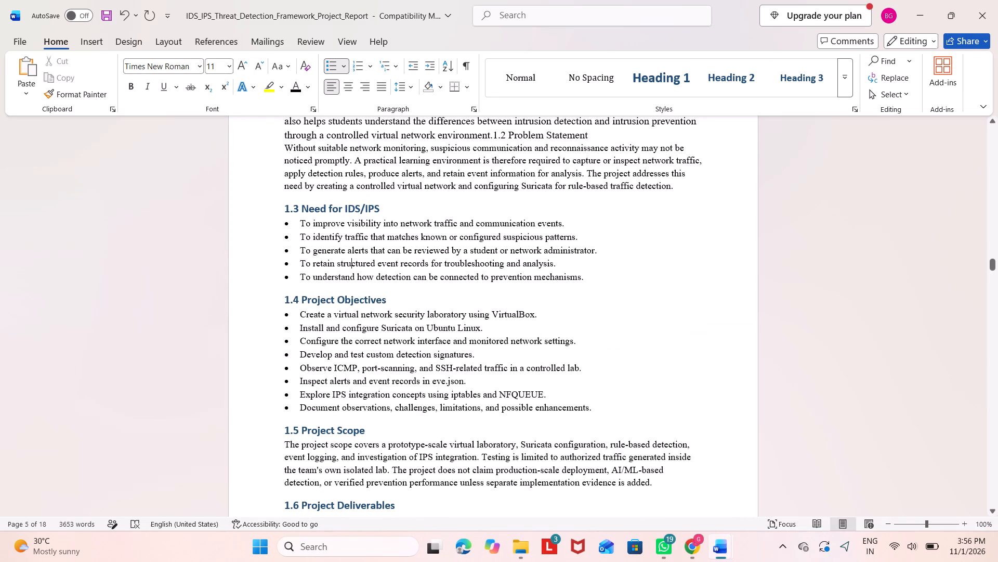
Delete the body paragraph under the 1.5 Project Scope heading, keeping the heading itself.
{"action": "scroll", "coordinate": [352, 260], "scroll_direction": "up", "scroll_amount": 4}
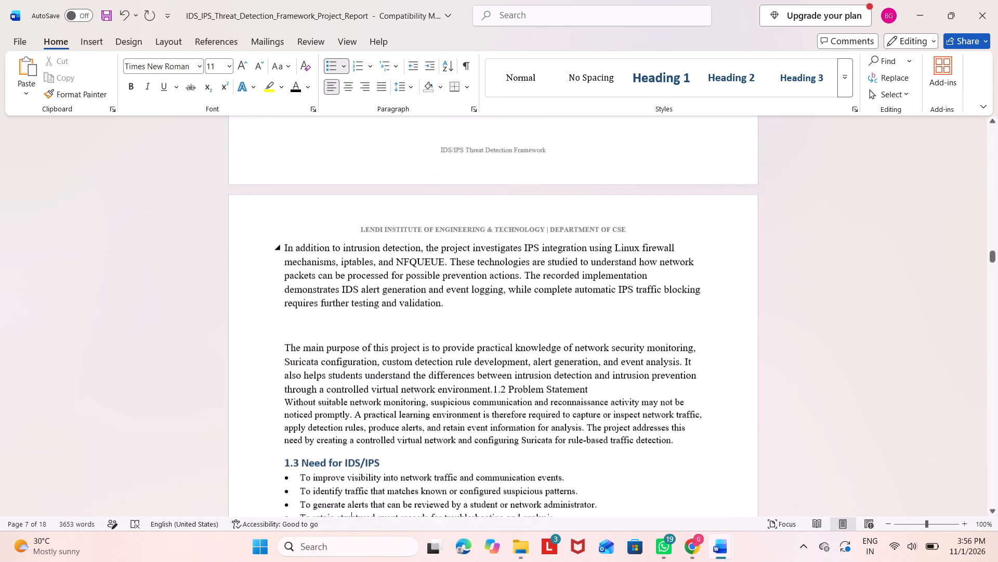
{"action": "scroll", "coordinate": [352, 260], "scroll_direction": "up", "scroll_amount": 1}
{"action": "scroll", "coordinate": [352, 260], "scroll_direction": "down", "scroll_amount": 3}
{"action": "scroll", "coordinate": [352, 260], "scroll_direction": "up", "scroll_amount": 1}
{"action": "scroll", "coordinate": [352, 260], "scroll_direction": "down", "scroll_amount": 1}
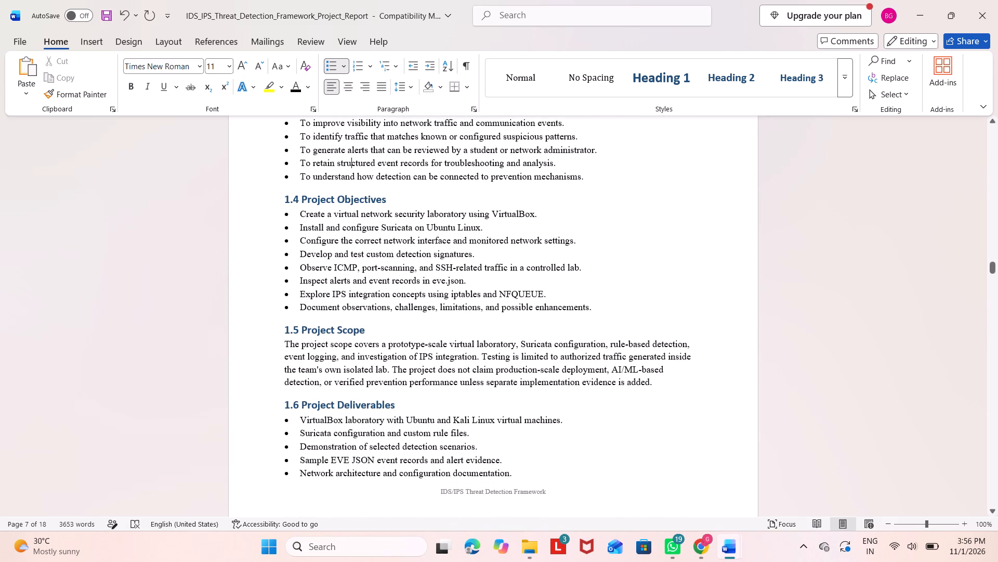
{"action": "left_click_drag", "start_coordinate": [283, 342], "coordinate": [675, 381]}
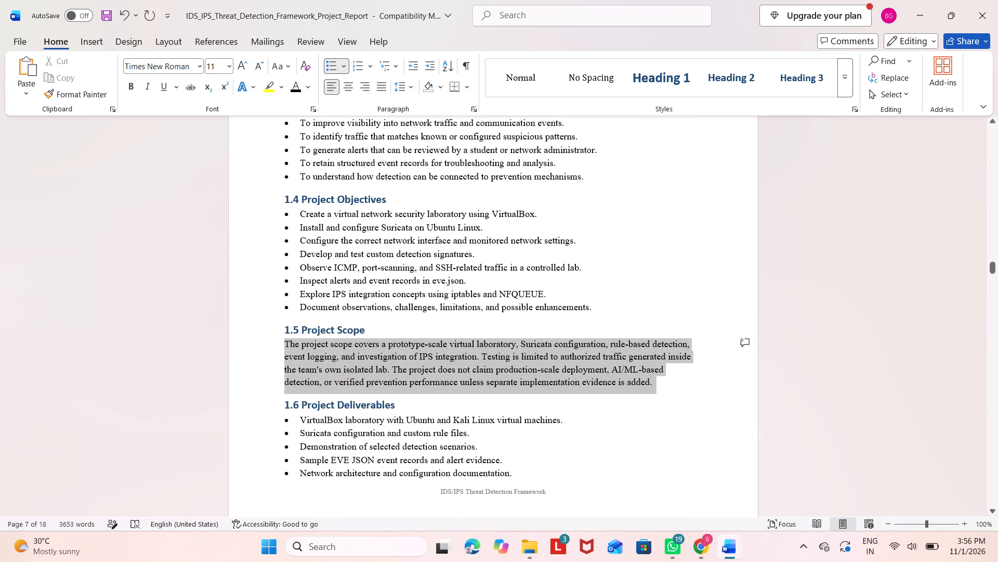
{"action": "left_click_drag", "start_coordinate": [675, 381], "coordinate": [691, 381]}
{"action": "key", "text": "BackSpace"}
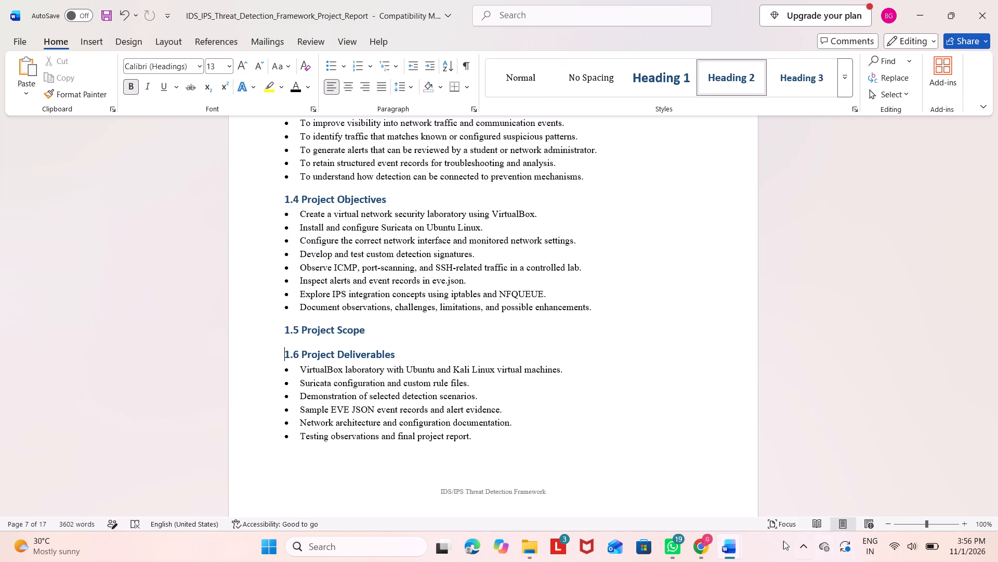
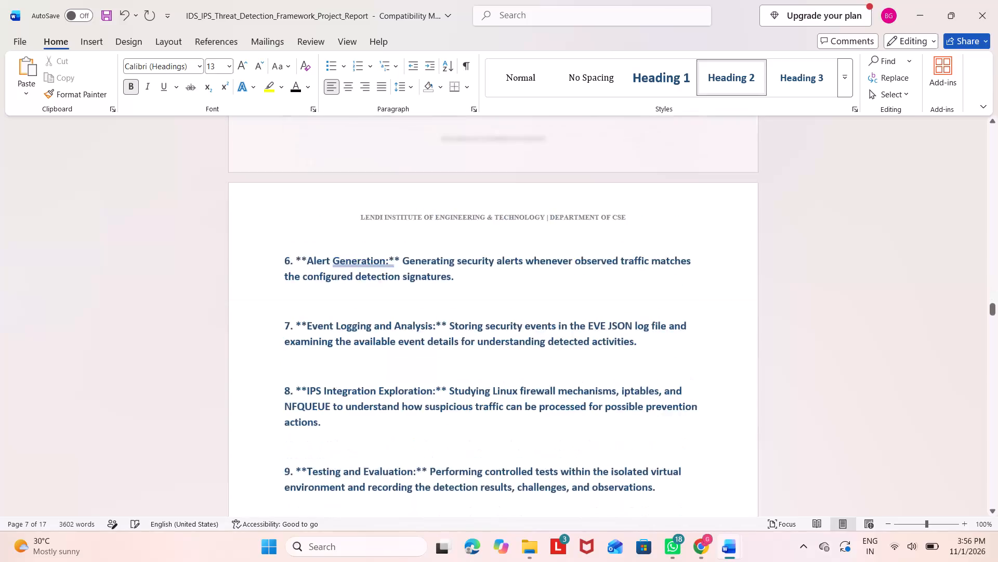
Review the report's project scope items at the end of Chapter 1 through the start of CHAPTER 2: LITERATURE SURVEY.
{"action": "scroll", "coordinate": [389, 250], "scroll_direction": "up", "scroll_amount": 2}
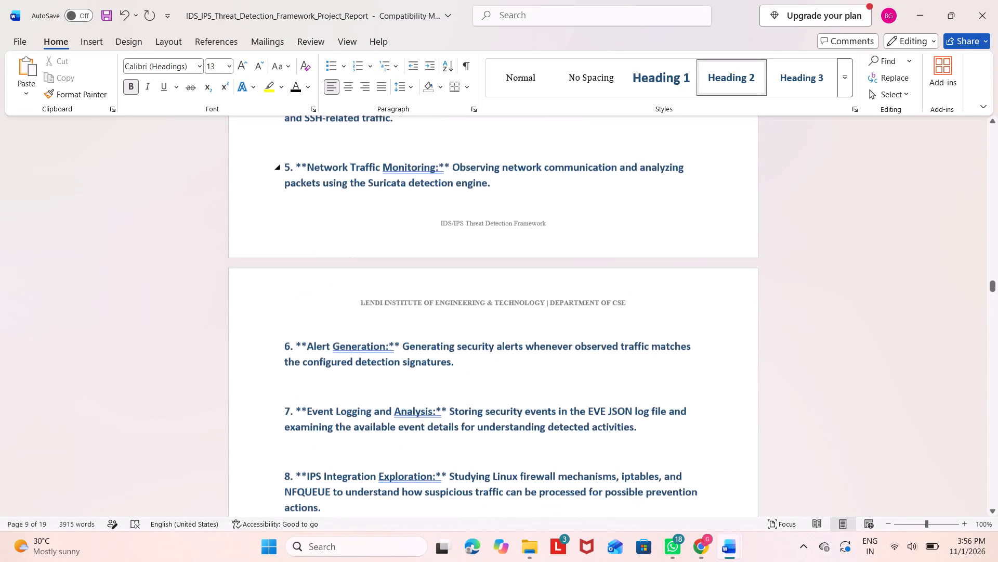
{"action": "scroll", "coordinate": [389, 250], "scroll_direction": "up", "scroll_amount": 4}
{"action": "scroll", "coordinate": [389, 250], "scroll_direction": "down", "scroll_amount": 4}
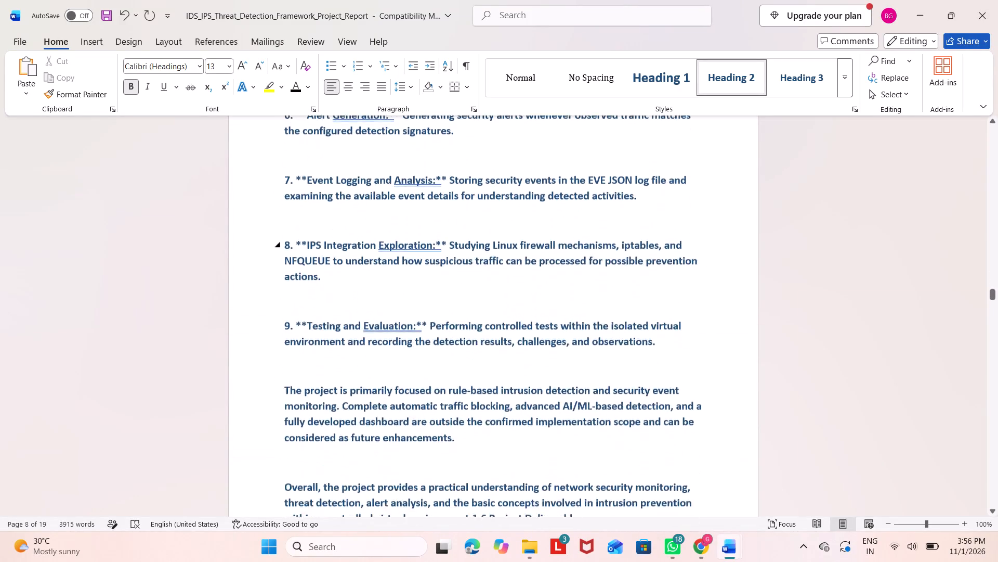
{"action": "scroll", "coordinate": [389, 250], "scroll_direction": "down", "scroll_amount": 2}
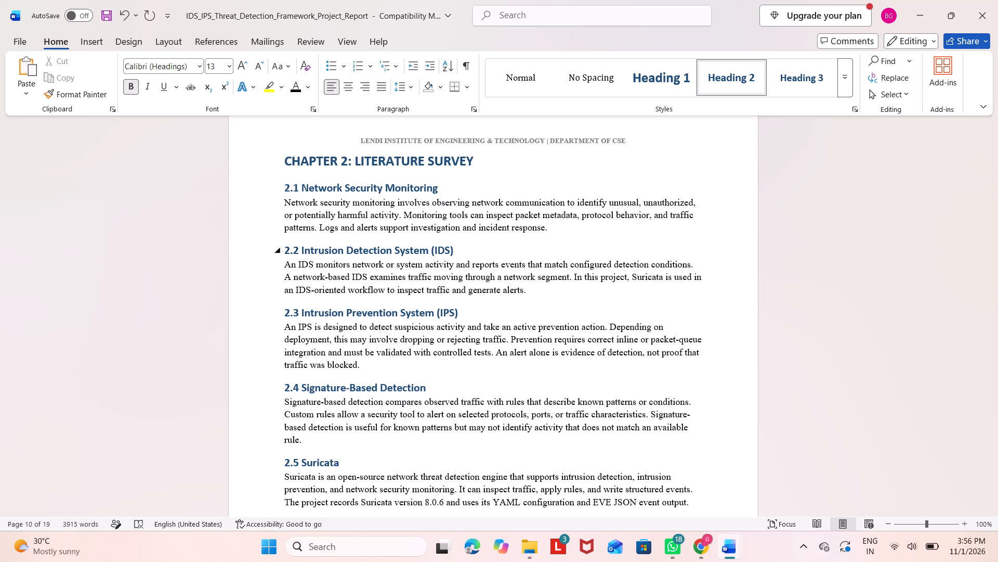
Review the report's CHAPTER 2: LITERATURE SURVEY and the opening sections of CHAPTER 3: METHODOLOGY, checking headings, paragraphs and tables.
{"action": "scroll", "coordinate": [389, 250], "scroll_direction": "down", "scroll_amount": 2}
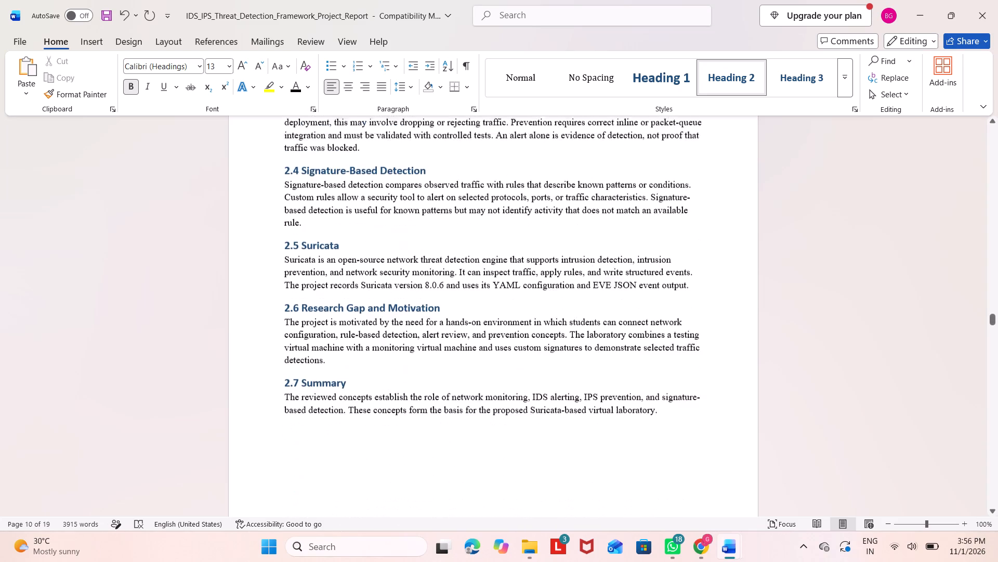
{"action": "scroll", "coordinate": [389, 250], "scroll_direction": "down", "scroll_amount": 4}
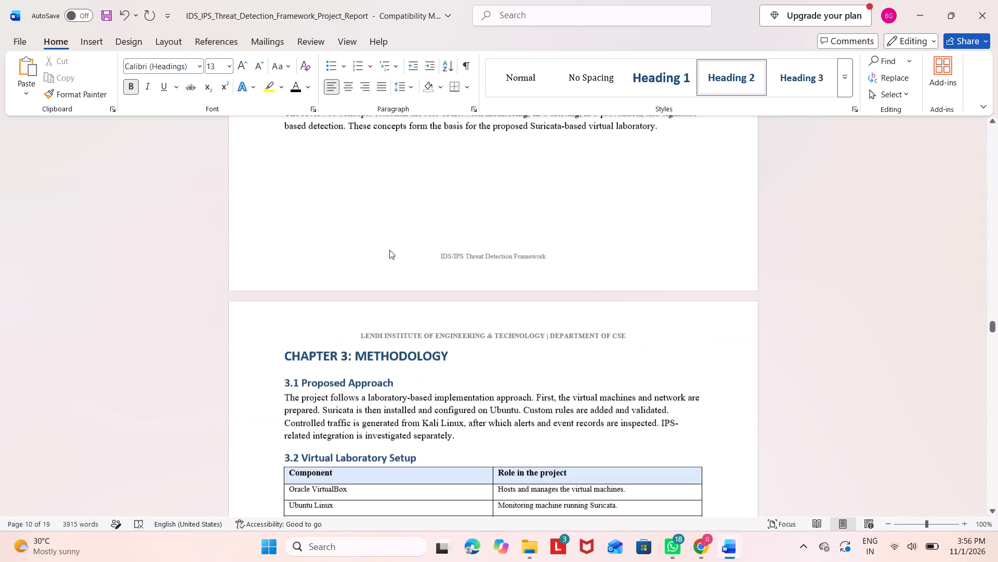
{"action": "scroll", "coordinate": [389, 250], "scroll_direction": "down", "scroll_amount": 3}
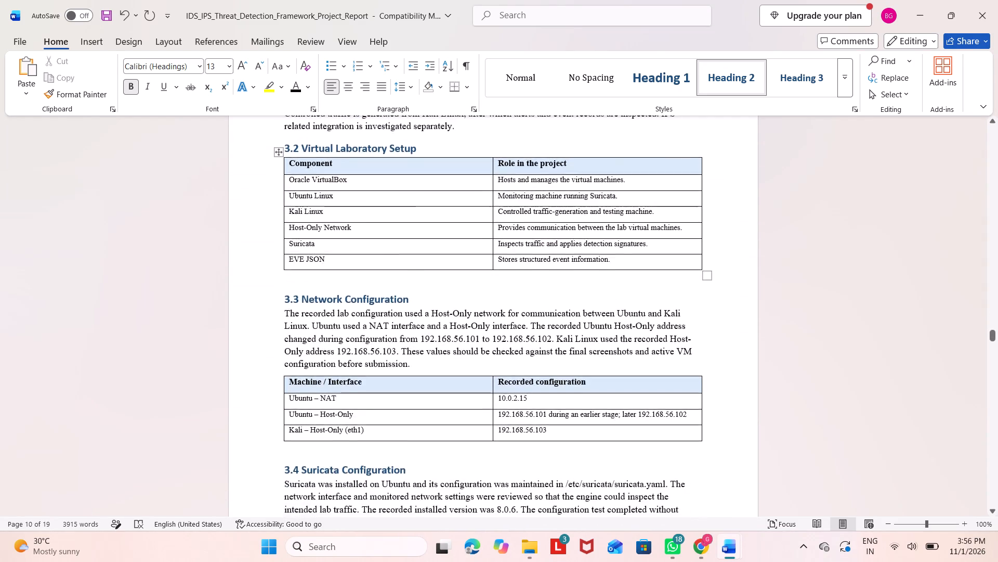
Go back to Chapter 1 of the report and check the formatting from 1.2 Problem Statement through the start of 1.5 Project Scope.
{"action": "scroll", "coordinate": [389, 250], "scroll_direction": "up", "scroll_amount": 14}
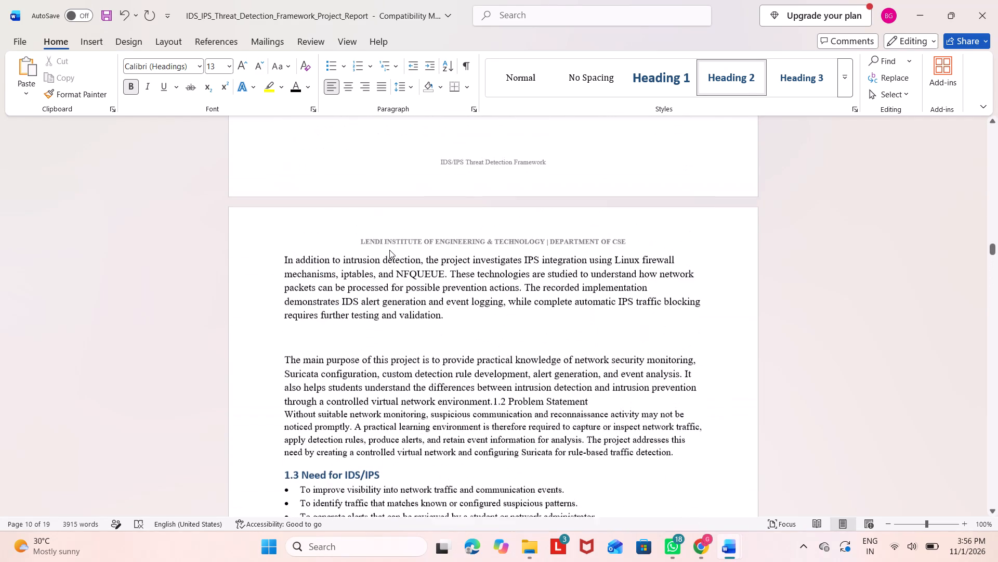
{"action": "scroll", "coordinate": [389, 250], "scroll_direction": "down", "scroll_amount": 3}
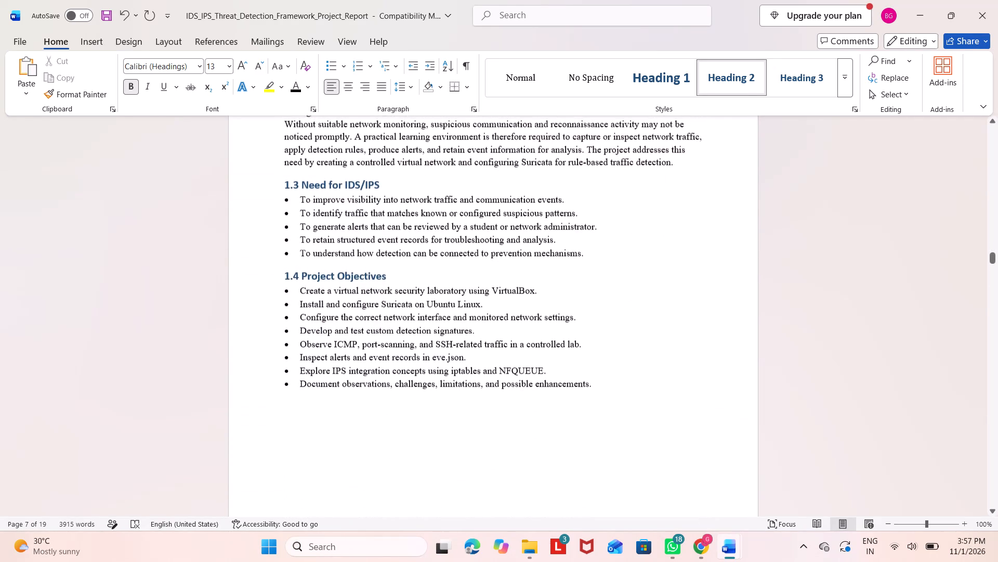
{"action": "scroll", "coordinate": [389, 250], "scroll_direction": "down", "scroll_amount": 4}
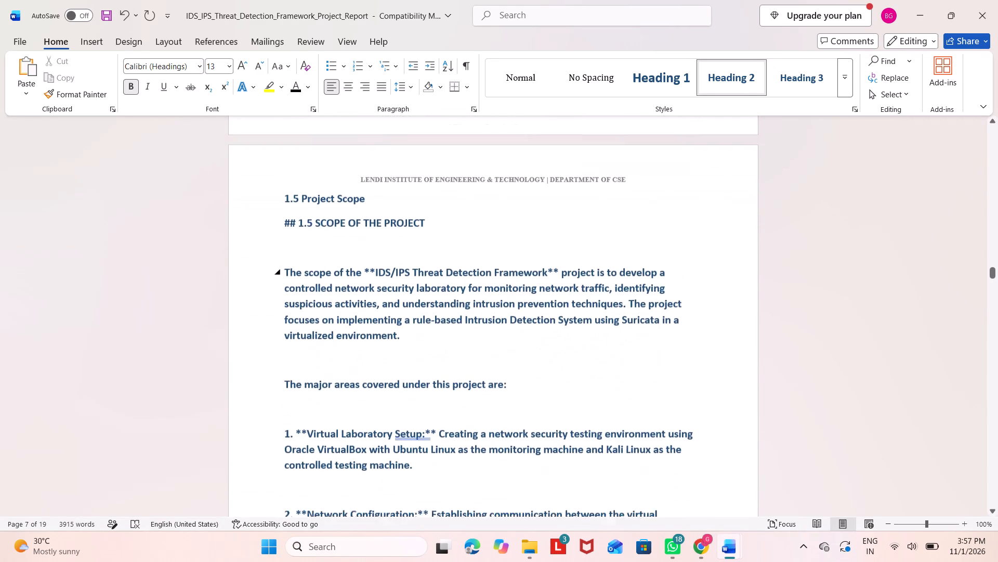
{"action": "scroll", "coordinate": [389, 250], "scroll_direction": "down", "scroll_amount": 1}
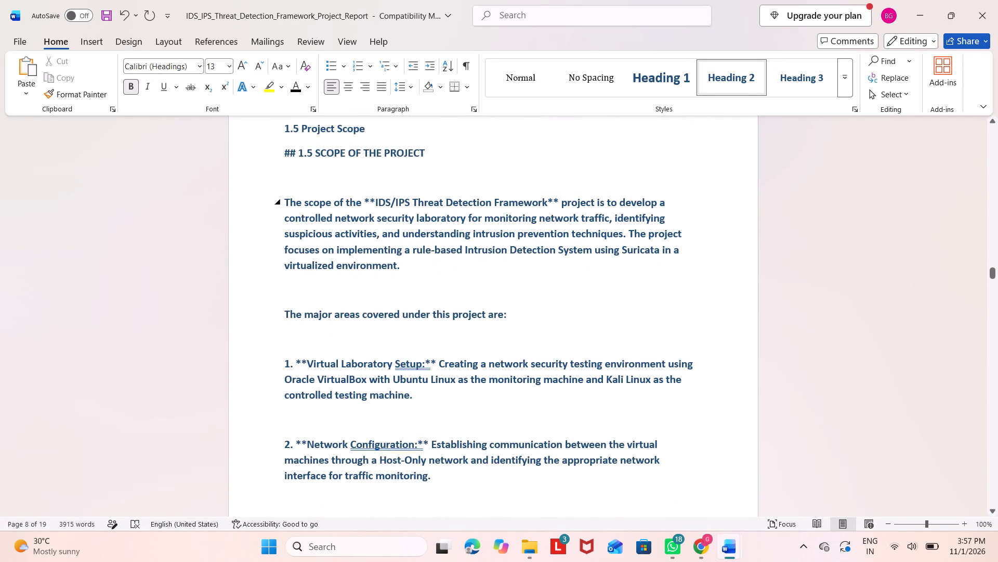
{"action": "left_click_drag", "start_coordinate": [283, 201], "coordinate": [385, 558]}
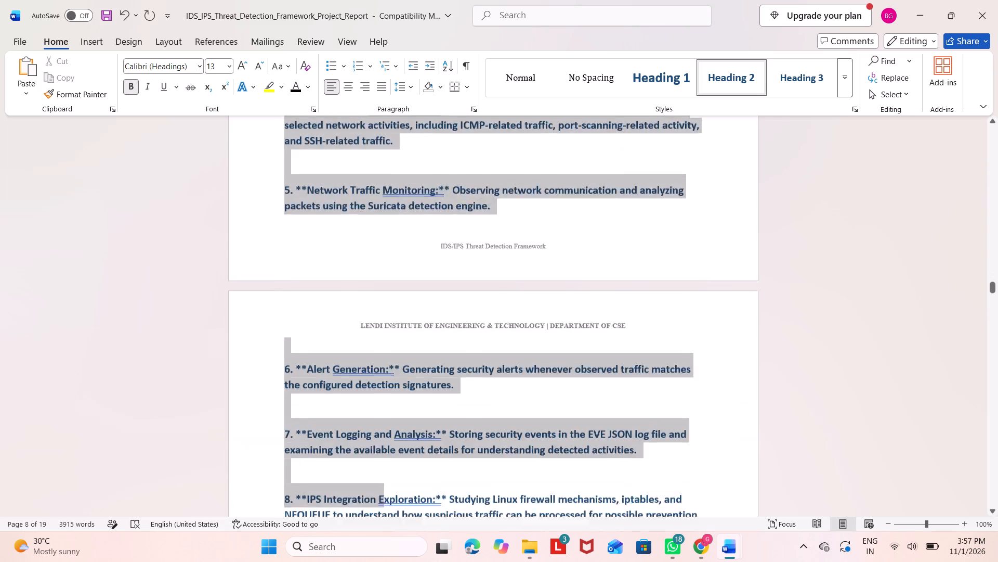
{"action": "left_click_drag", "start_coordinate": [385, 558], "coordinate": [405, 425]}
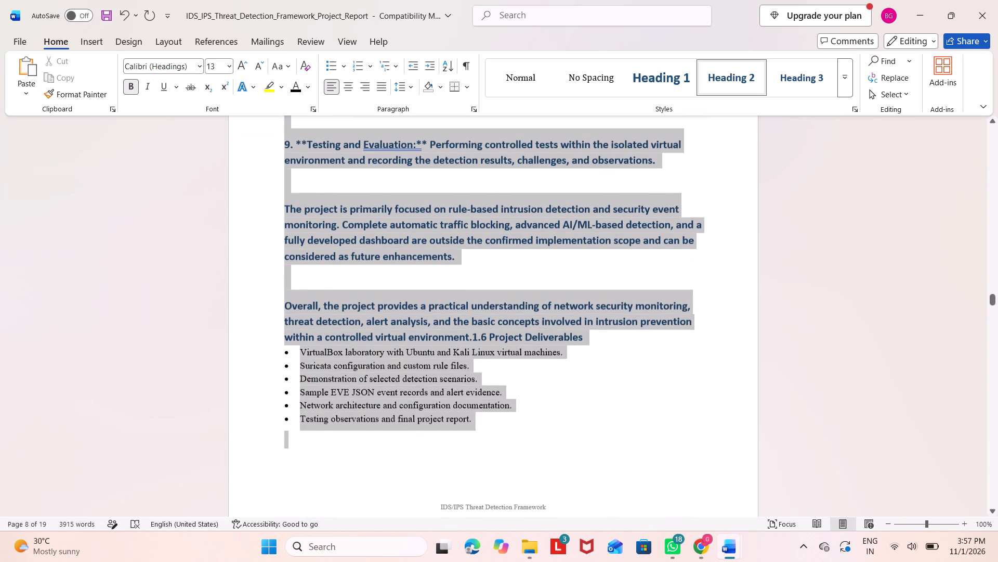
{"action": "left_click_drag", "start_coordinate": [405, 425], "coordinate": [673, 334]}
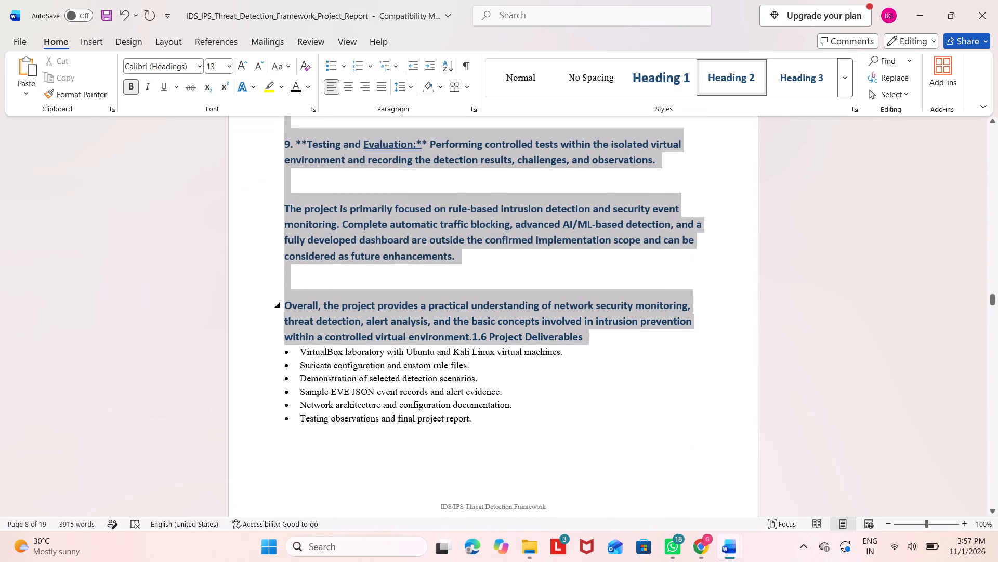
{"action": "left_click_drag", "start_coordinate": [673, 334], "coordinate": [689, 334]}
{"action": "left_click", "coordinate": [699, 312]}
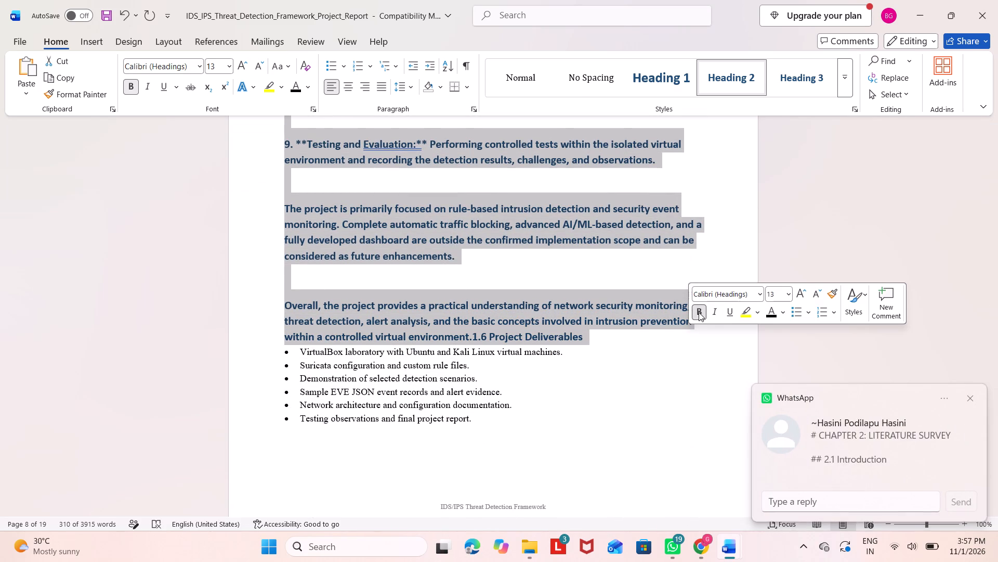
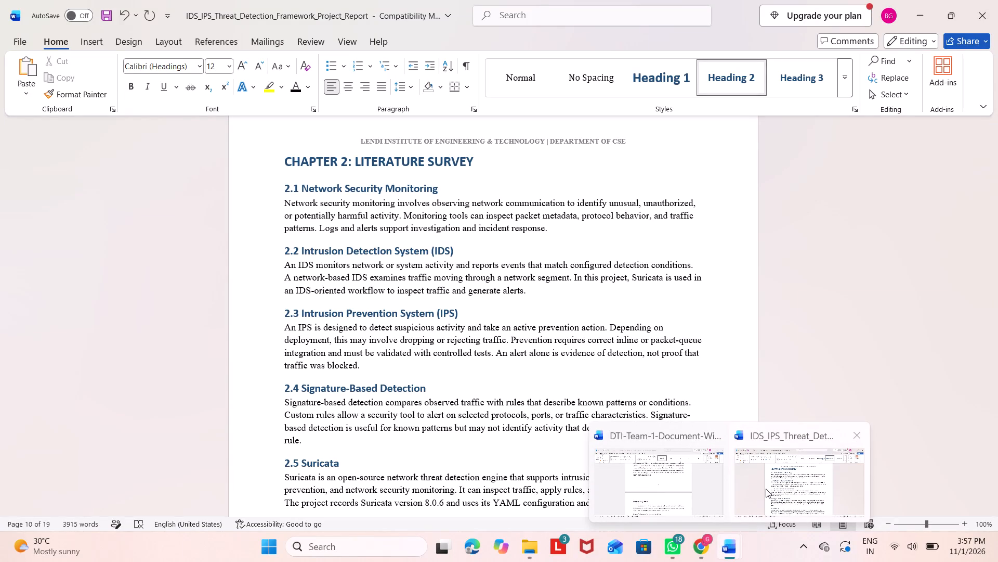
Select the Chapter 2 literature survey text from the 2.1 Network Security Monitoring heading into the 2.7 Summary paragraph.
{"action": "left_click", "coordinate": [517, 368]}
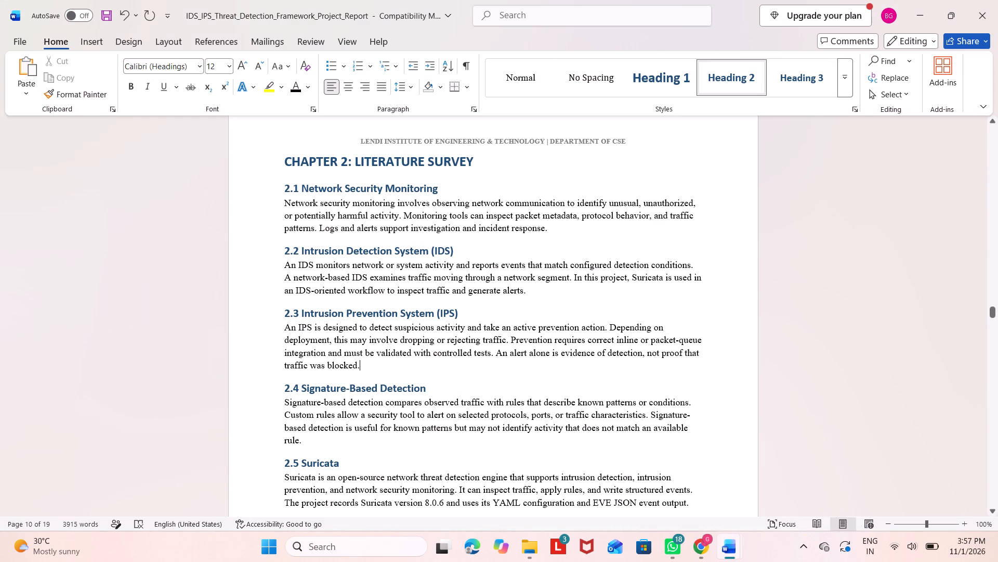
{"action": "left_click", "coordinate": [284, 185]}
{"action": "left_click_drag", "start_coordinate": [284, 185], "coordinate": [477, 554]}
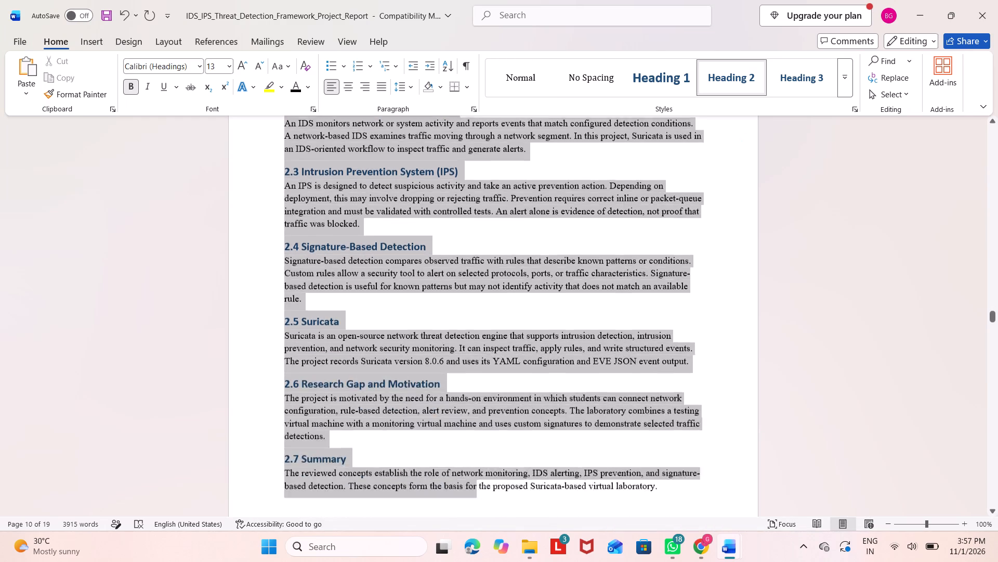
Replace all the text under the CHAPTER 2: LITERATURE SURVEY heading, through 2.7 Summary, with the copied expanded chapter text.
{"action": "left_click_drag", "start_coordinate": [477, 554], "coordinate": [568, 214]}
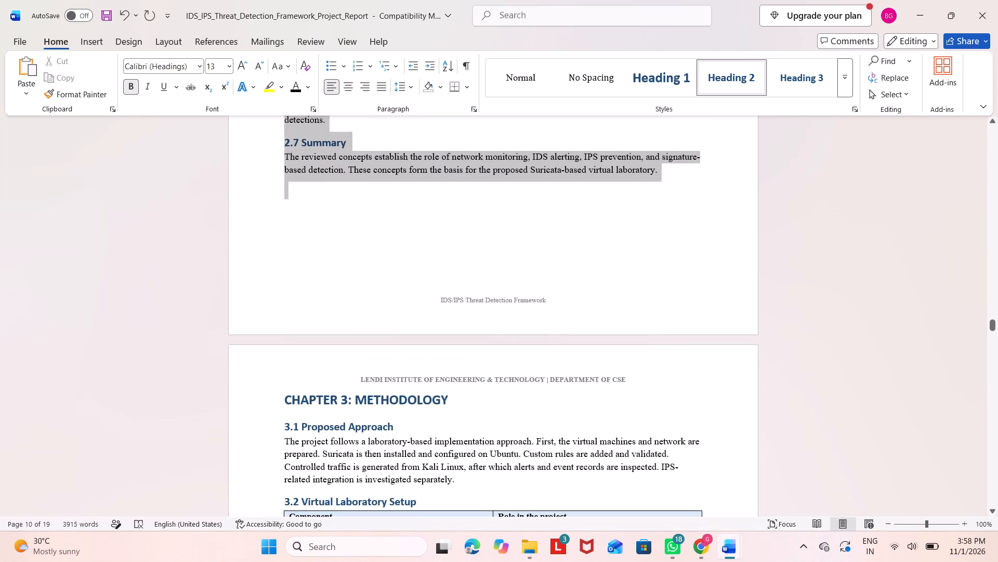
{"action": "left_click_drag", "start_coordinate": [568, 214], "coordinate": [576, 212]}
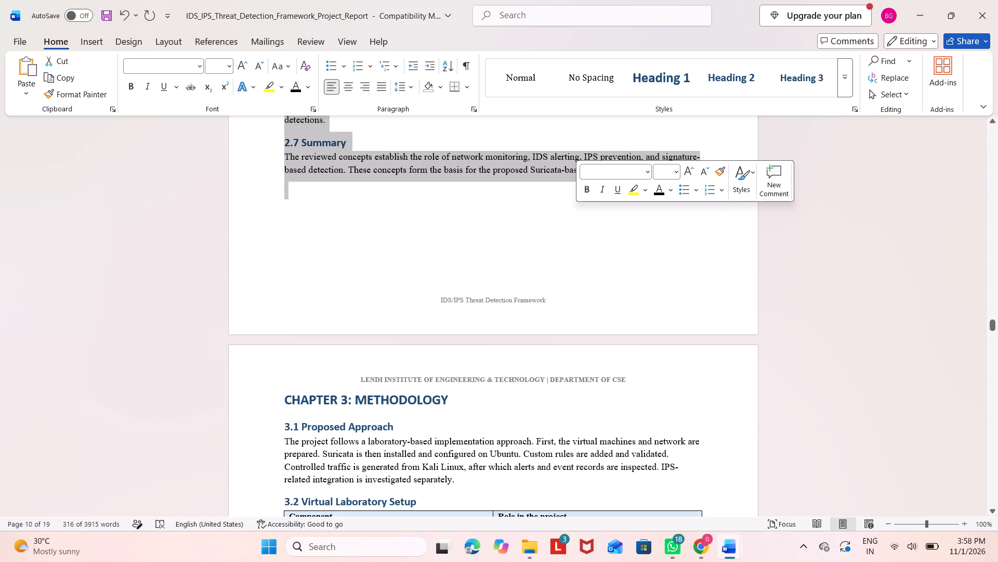
{"action": "key", "text": "BackSpace"}
{"action": "scroll", "coordinate": [576, 212], "scroll_direction": "up", "scroll_amount": 2}
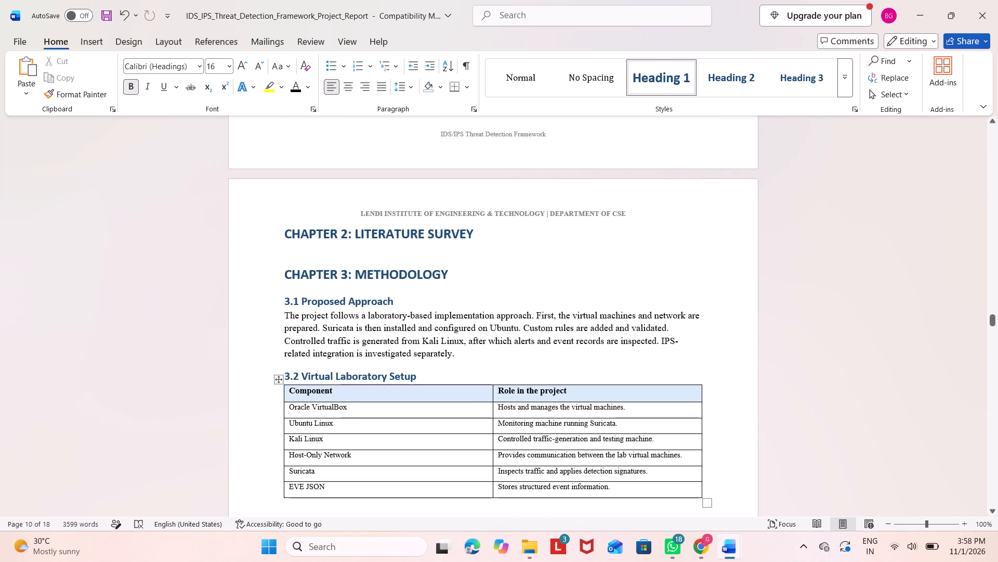
{"action": "key", "text": "ctrl+v"}
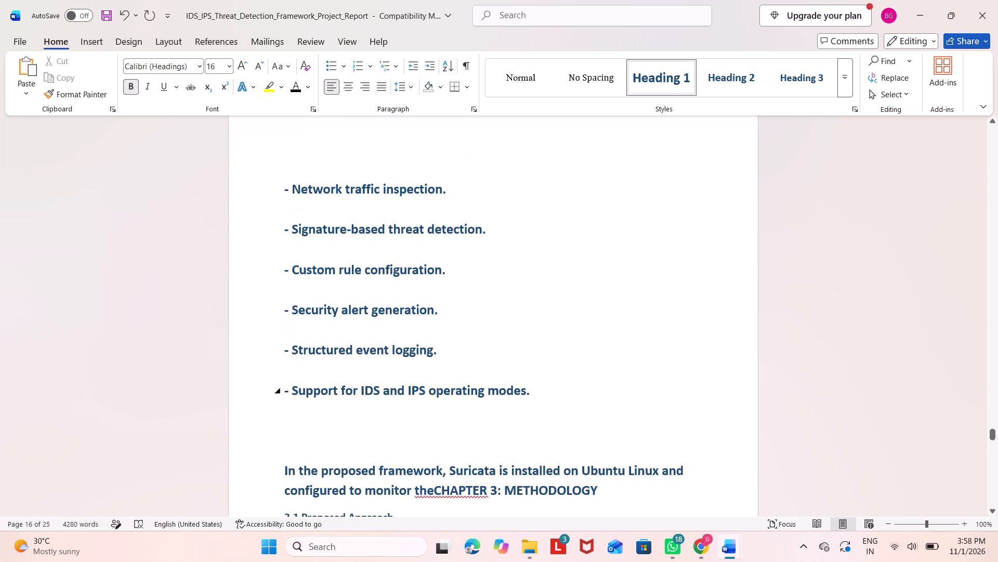
Look over the newly pasted Chapter 2 text, from the Suricata features back to the Host-Based IDS part and down to Chapter 3.
{"action": "scroll", "coordinate": [528, 375], "scroll_direction": "up", "scroll_amount": 5}
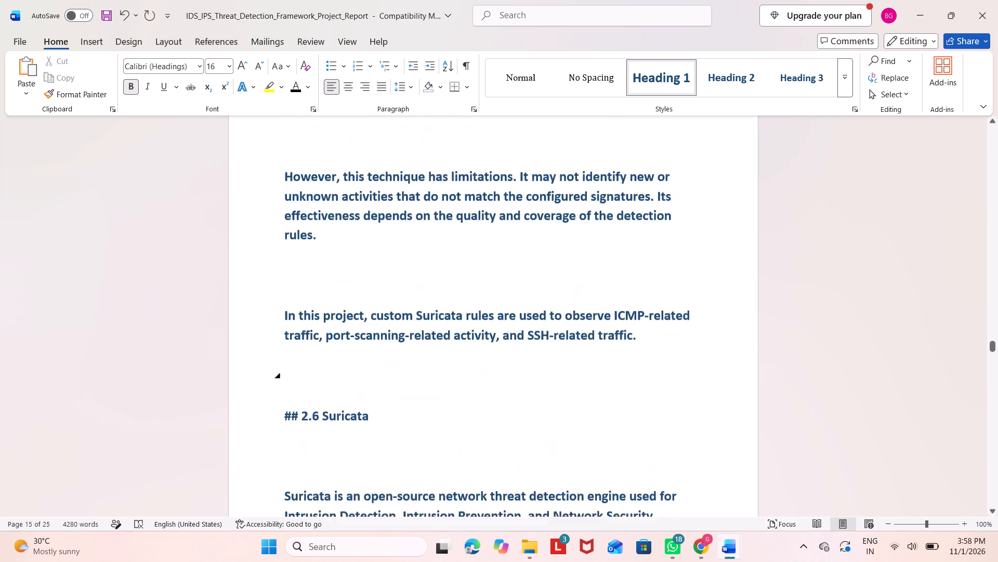
{"action": "scroll", "coordinate": [528, 375], "scroll_direction": "up", "scroll_amount": 4}
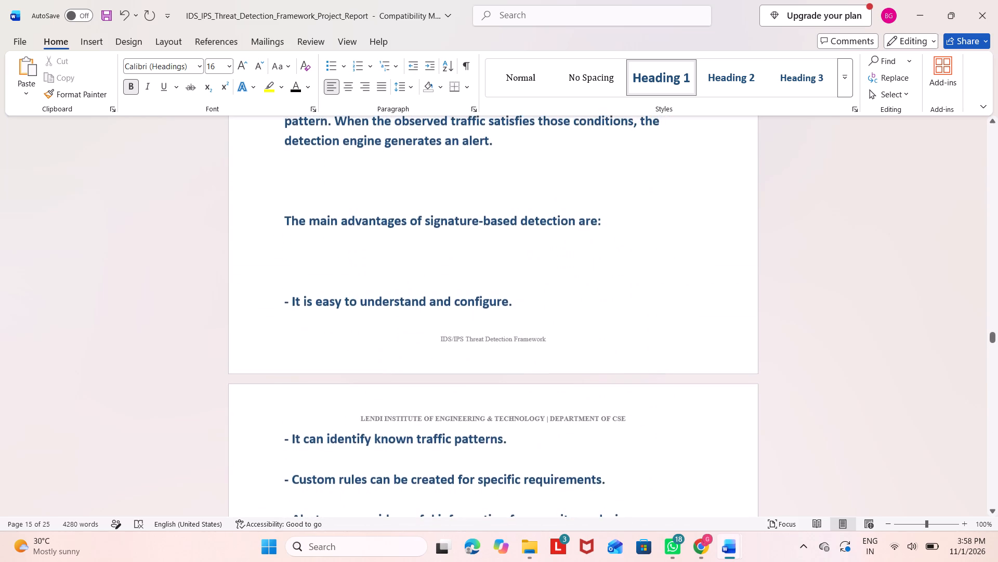
{"action": "scroll", "coordinate": [528, 375], "scroll_direction": "up", "scroll_amount": 8}
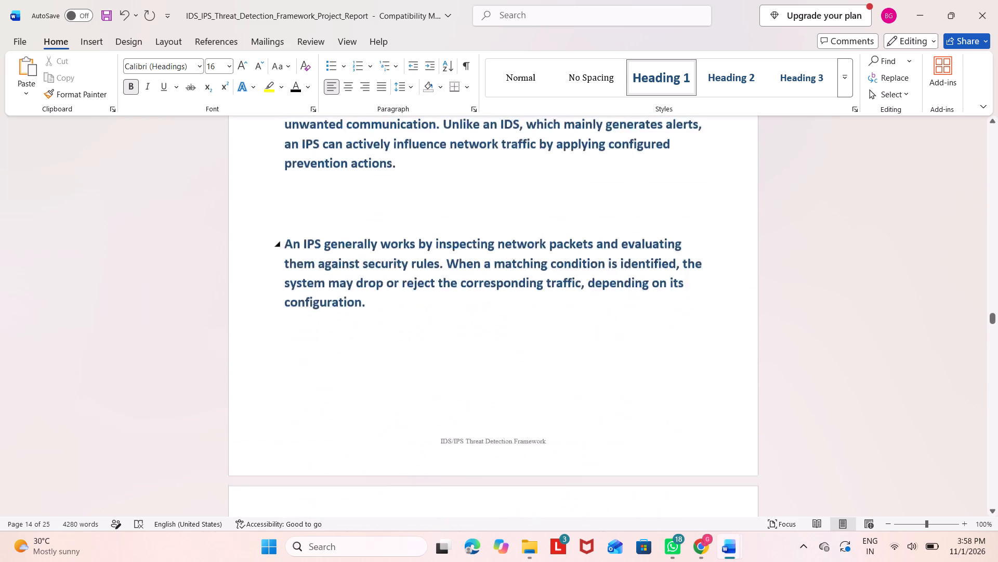
{"action": "scroll", "coordinate": [528, 375], "scroll_direction": "up", "scroll_amount": 7}
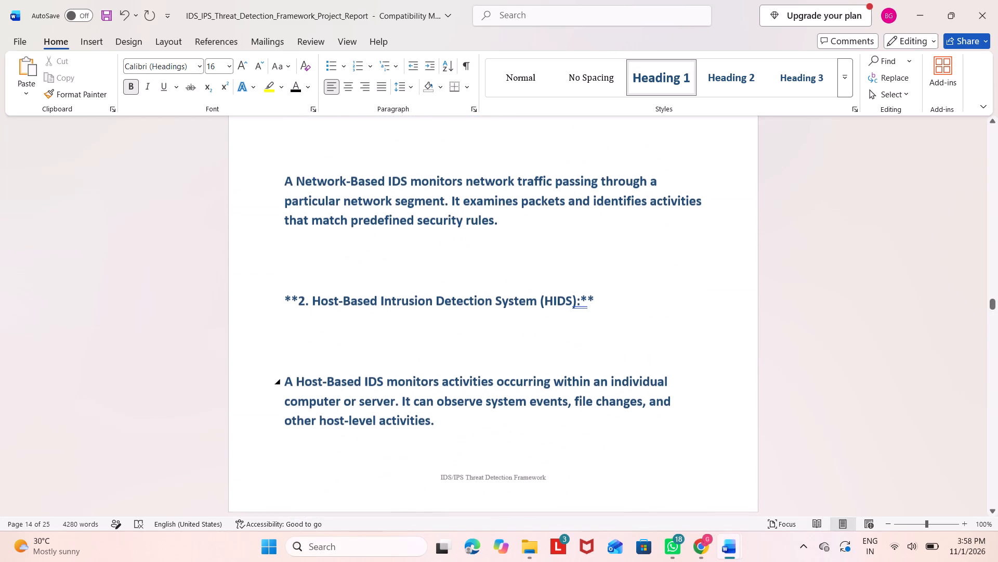
{"action": "scroll", "coordinate": [528, 375], "scroll_direction": "down", "scroll_amount": 6}
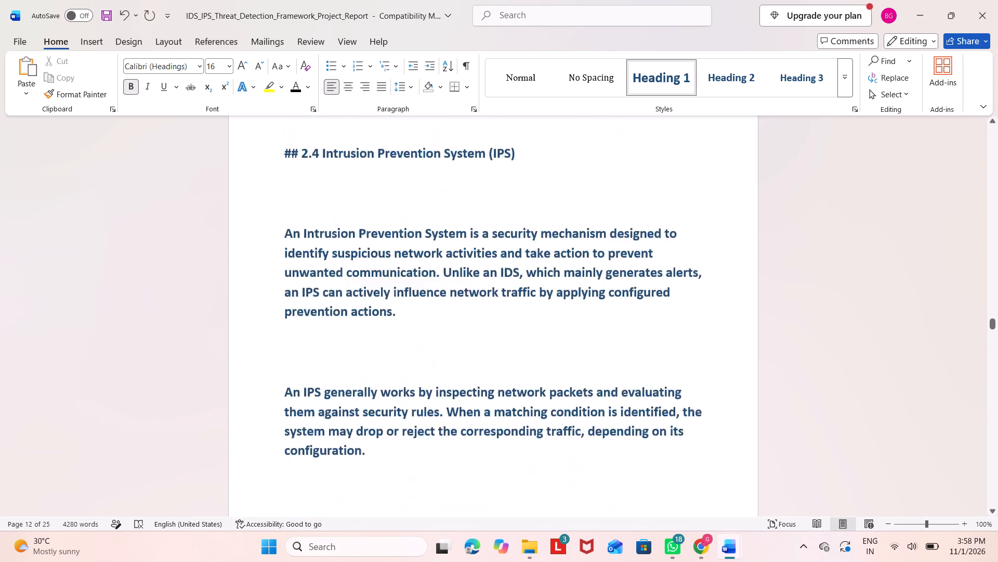
{"action": "scroll", "coordinate": [528, 375], "scroll_direction": "down", "scroll_amount": 5}
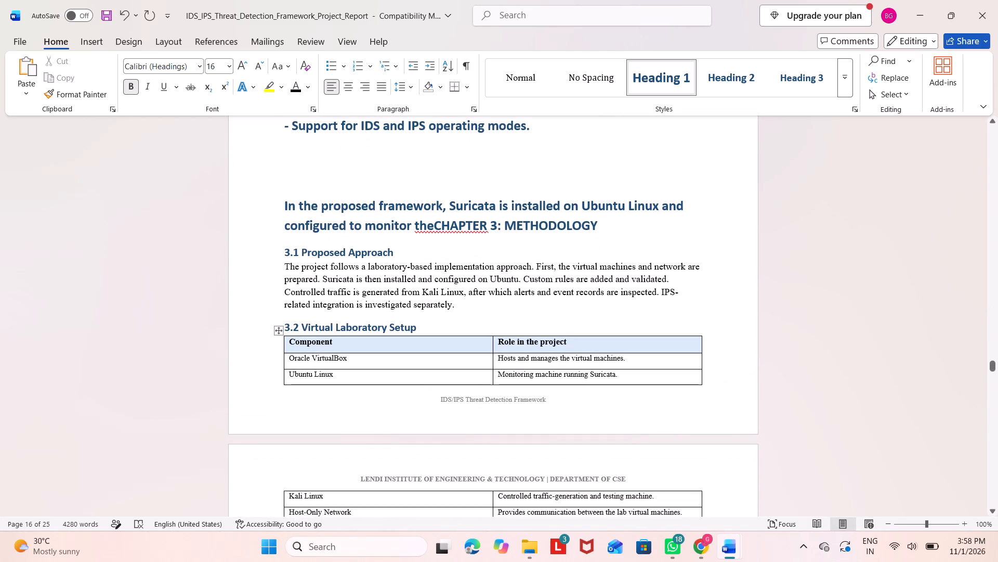
Split the CHAPTER 3: METHODOLOGY heading off the end of the pasted Chapter 2 text onto its own line.
{"action": "scroll", "coordinate": [493, 369], "scroll_direction": "up", "scroll_amount": 1}
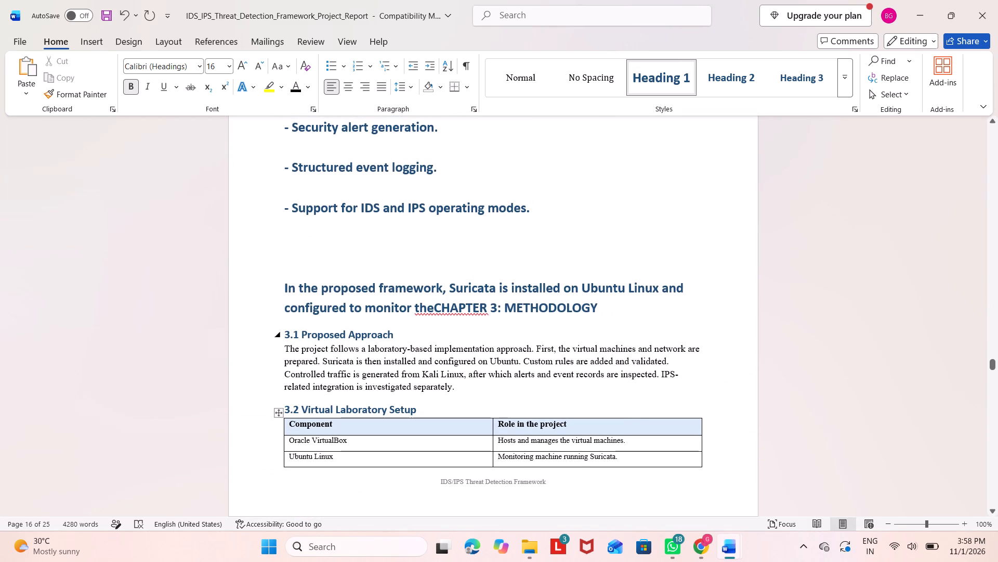
{"action": "key", "text": "Return"}
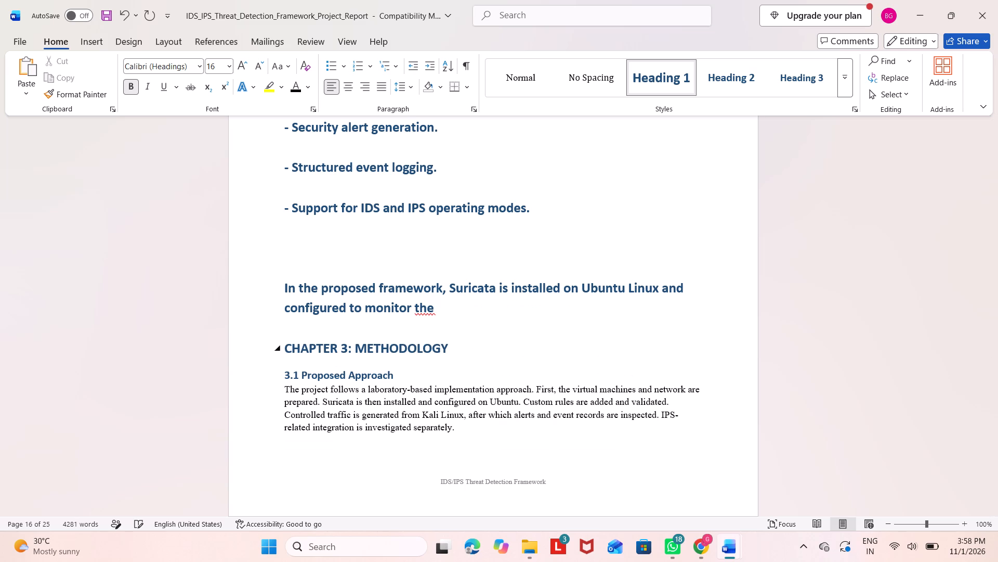
Examine the report from 3.2 Virtual Laboratory Setup onward to the appendices, checking sections, tables and page breaks.
{"action": "scroll", "coordinate": [490, 362], "scroll_direction": "down", "scroll_amount": 4}
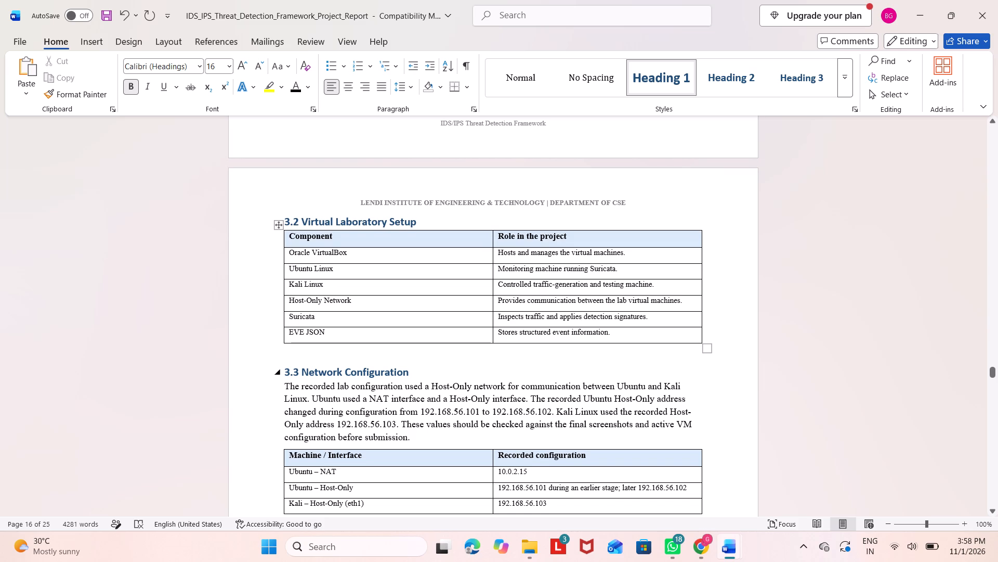
{"action": "scroll", "coordinate": [490, 362], "scroll_direction": "down", "scroll_amount": 2}
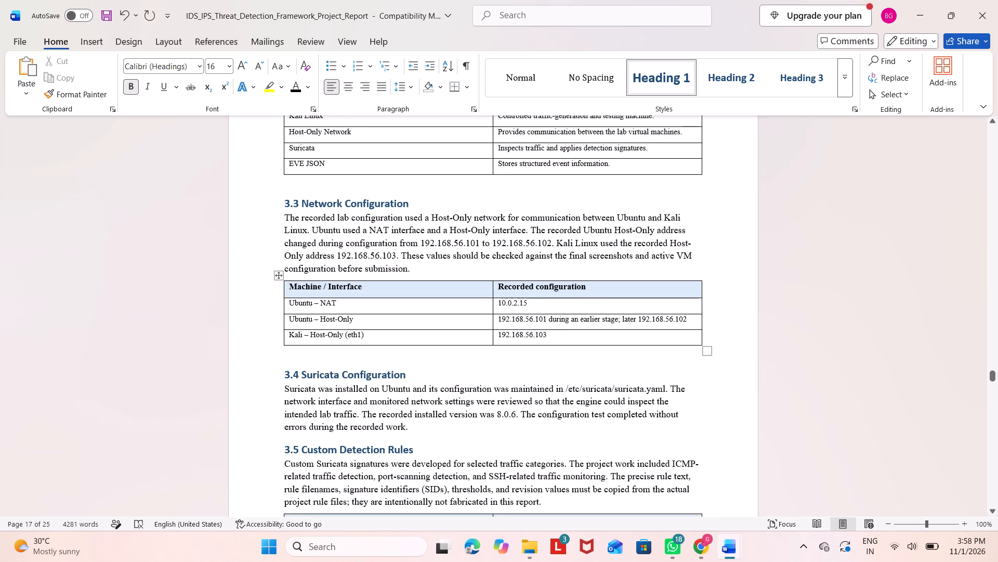
{"action": "scroll", "coordinate": [331, 303], "scroll_direction": "up", "scroll_amount": 1}
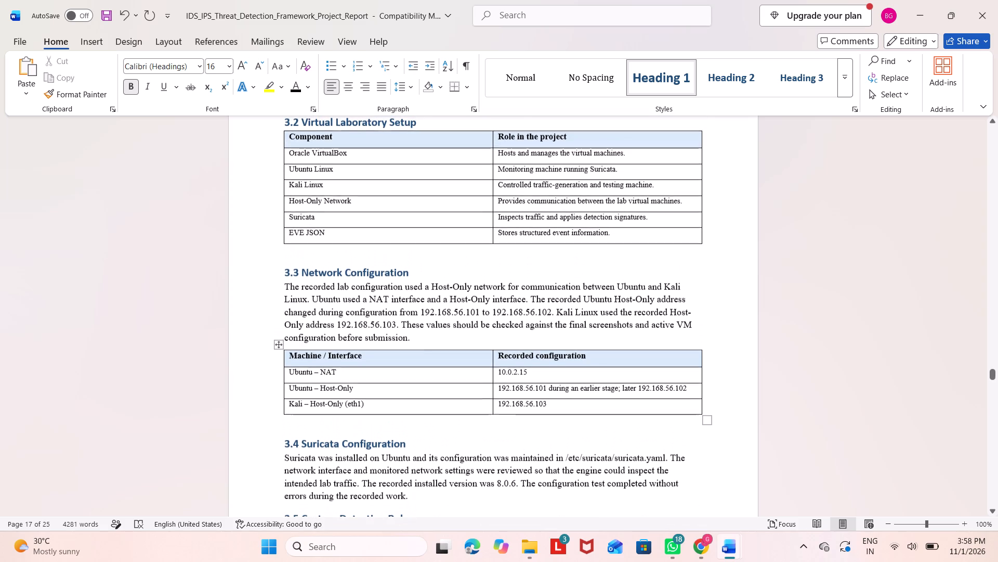
{"action": "scroll", "coordinate": [331, 303], "scroll_direction": "down", "scroll_amount": 3}
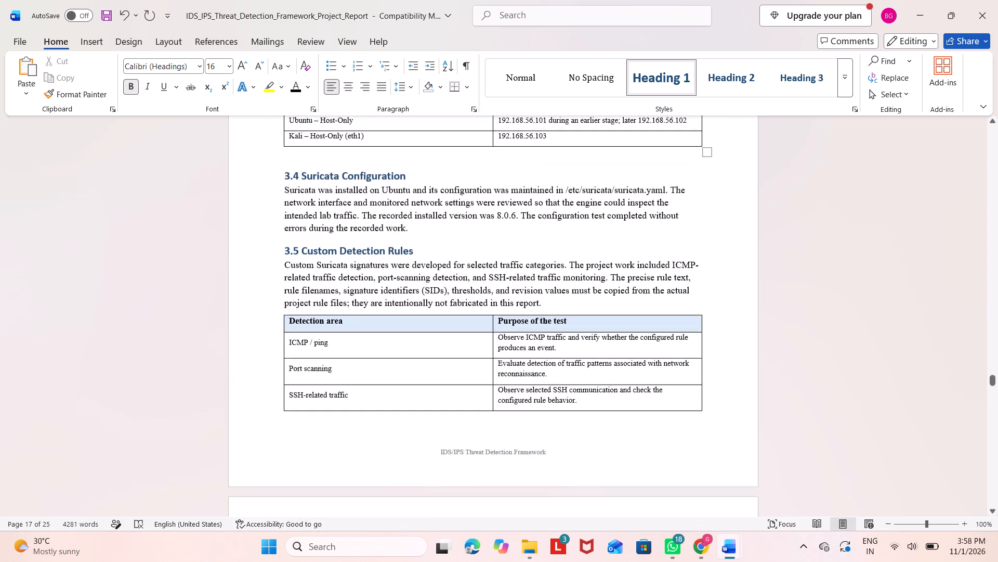
{"action": "scroll", "coordinate": [331, 303], "scroll_direction": "down", "scroll_amount": 13}
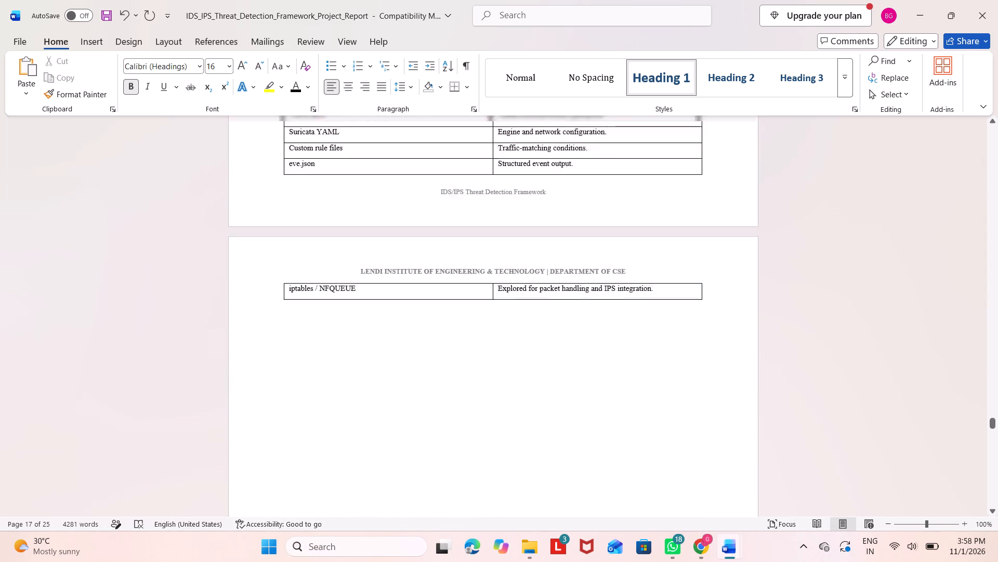
{"action": "scroll", "coordinate": [331, 303], "scroll_direction": "down", "scroll_amount": 17}
Check the report backward from Appendix B through Chapters 7, 6, 5 and 4 to section 3.4, examining headings, lists and tables.
{"action": "scroll", "coordinate": [331, 303], "scroll_direction": "up", "scroll_amount": 1}
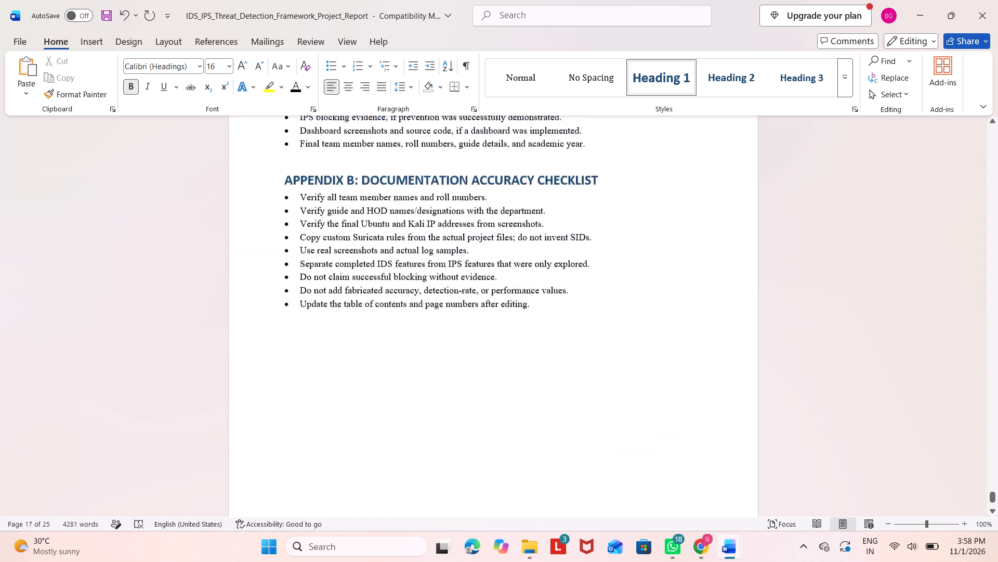
{"action": "scroll", "coordinate": [331, 303], "scroll_direction": "up", "scroll_amount": 4}
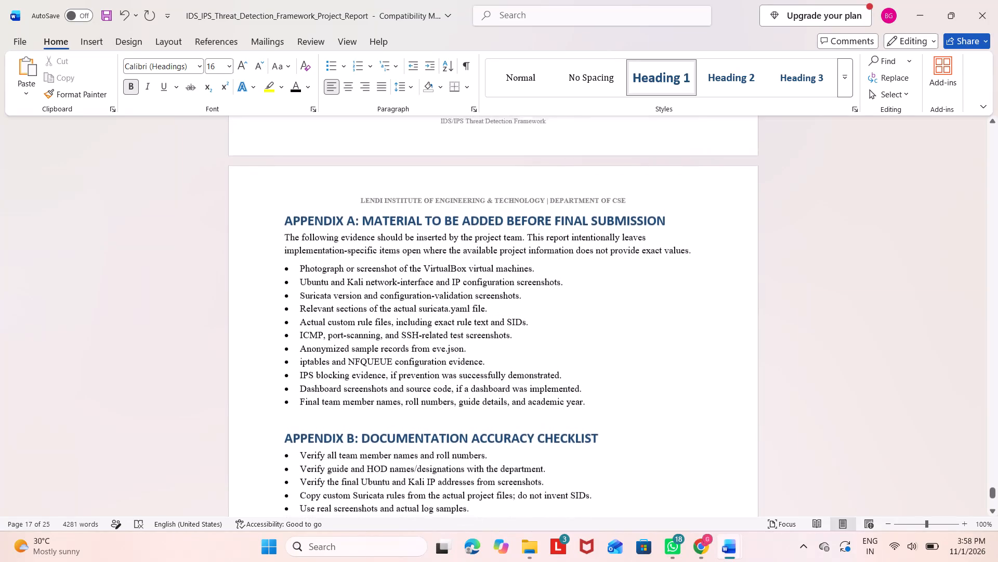
{"action": "scroll", "coordinate": [331, 303], "scroll_direction": "up", "scroll_amount": 6}
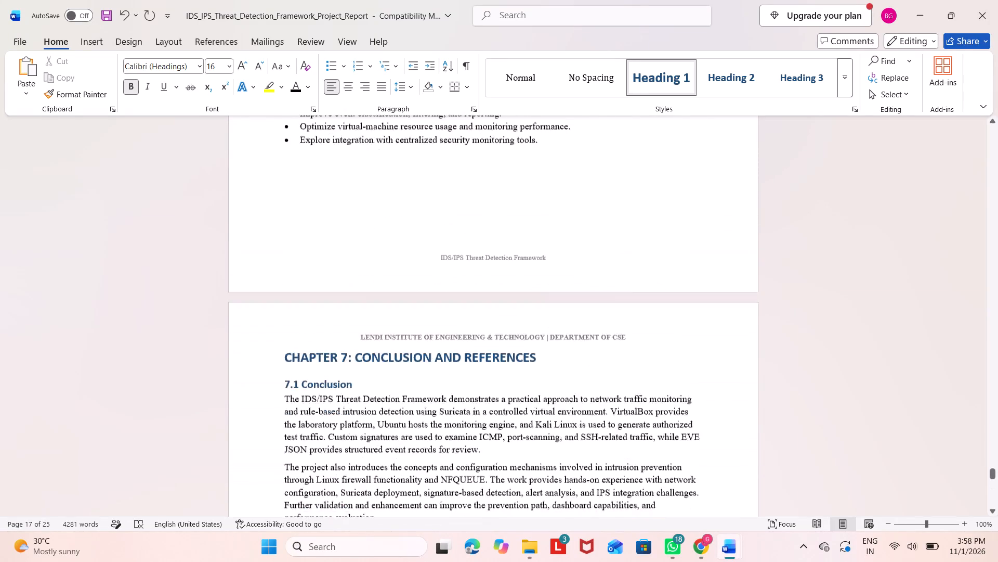
{"action": "scroll", "coordinate": [331, 303], "scroll_direction": "up", "scroll_amount": 4}
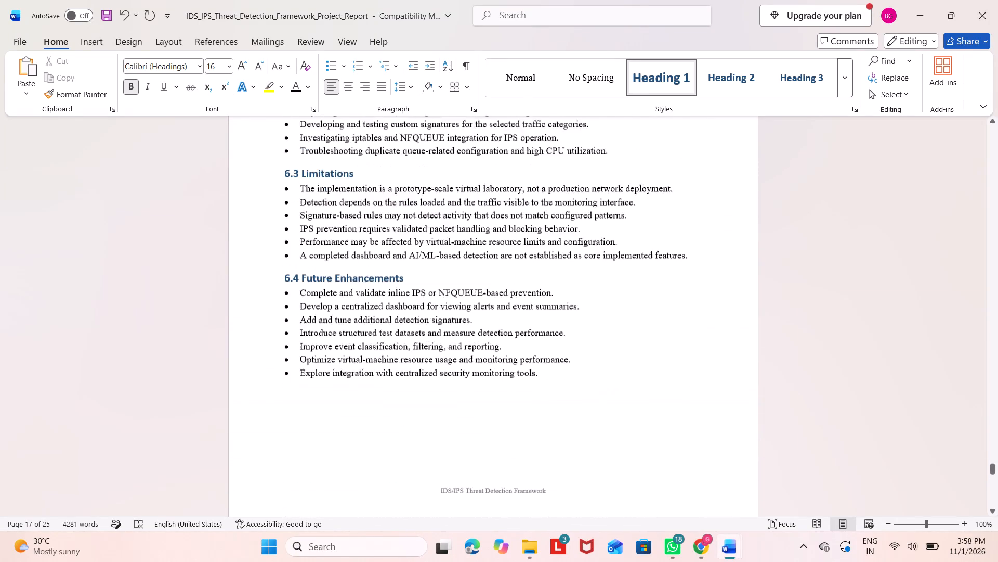
{"action": "scroll", "coordinate": [331, 303], "scroll_direction": "up", "scroll_amount": 5}
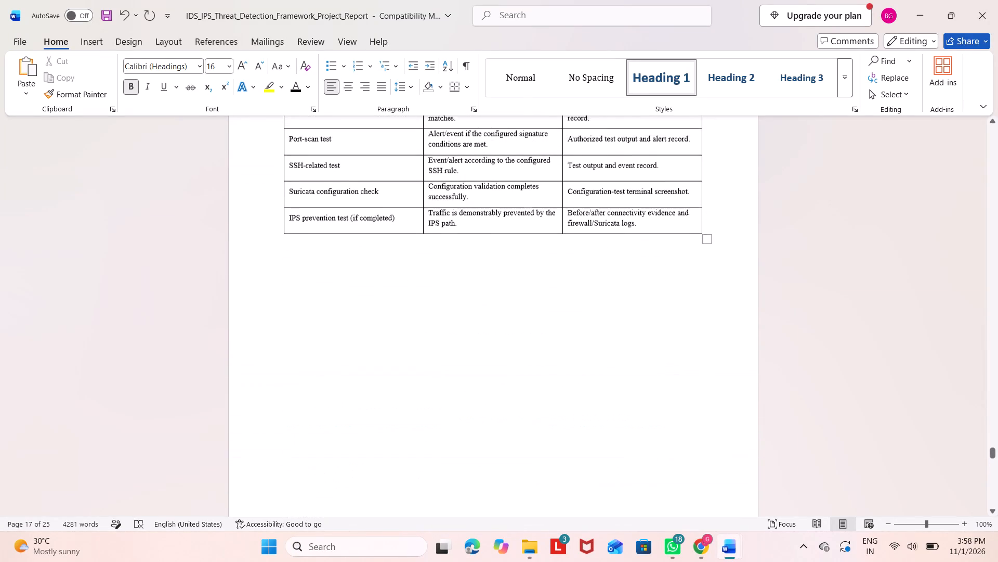
{"action": "scroll", "coordinate": [331, 303], "scroll_direction": "up", "scroll_amount": 7}
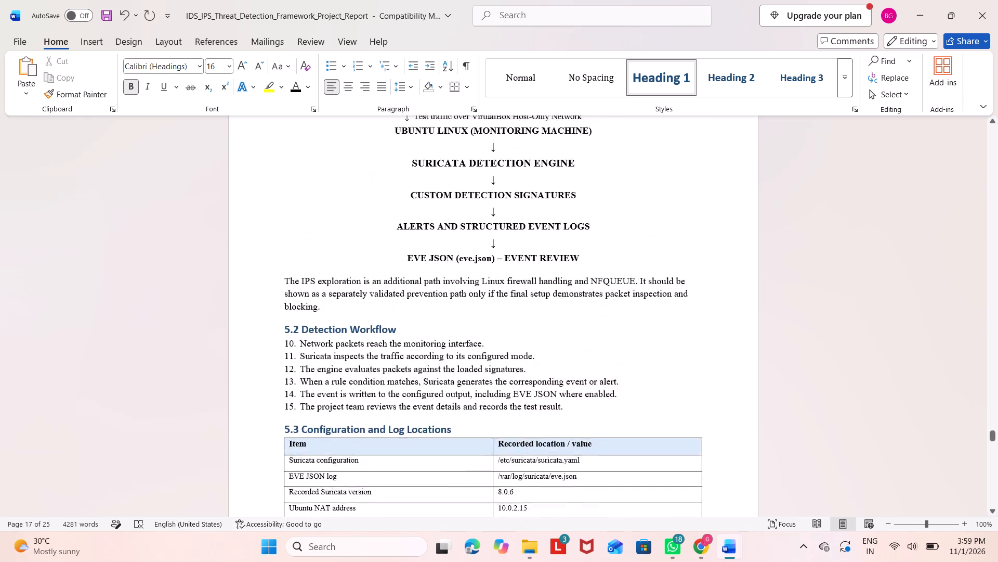
{"action": "scroll", "coordinate": [331, 303], "scroll_direction": "up", "scroll_amount": 3}
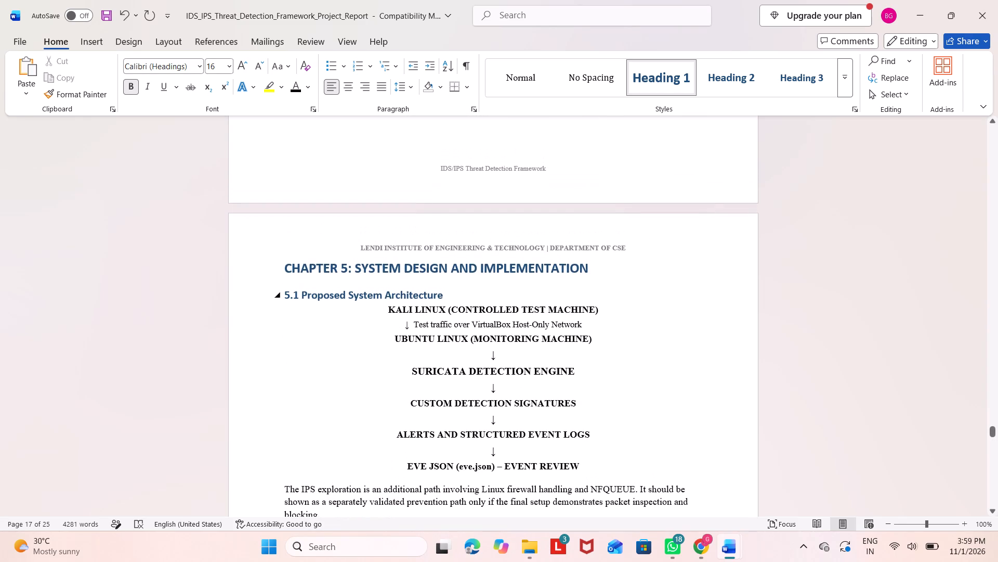
{"action": "scroll", "coordinate": [331, 303], "scroll_direction": "down", "scroll_amount": 4}
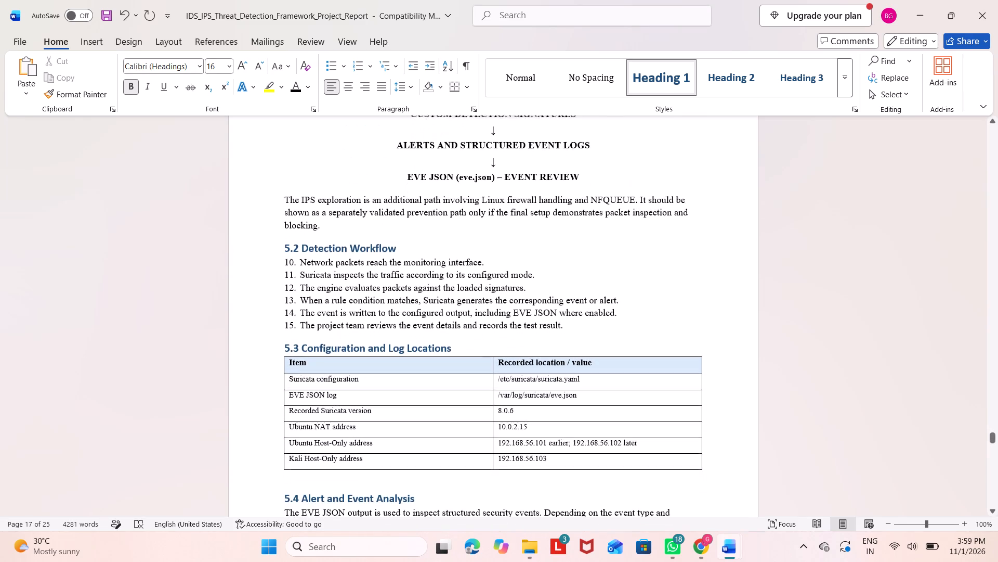
{"action": "scroll", "coordinate": [331, 303], "scroll_direction": "up", "scroll_amount": 10}
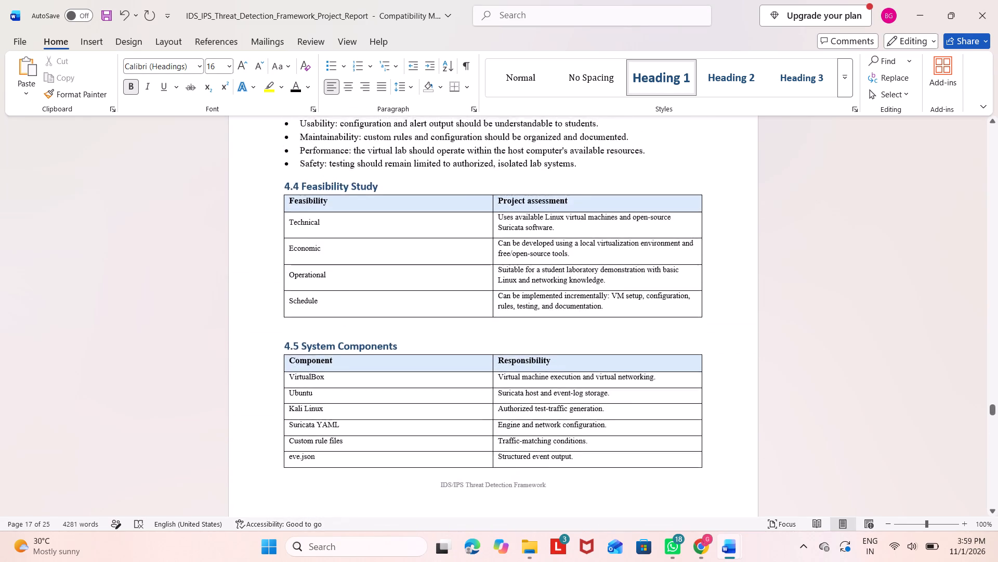
{"action": "scroll", "coordinate": [331, 303], "scroll_direction": "up", "scroll_amount": 5}
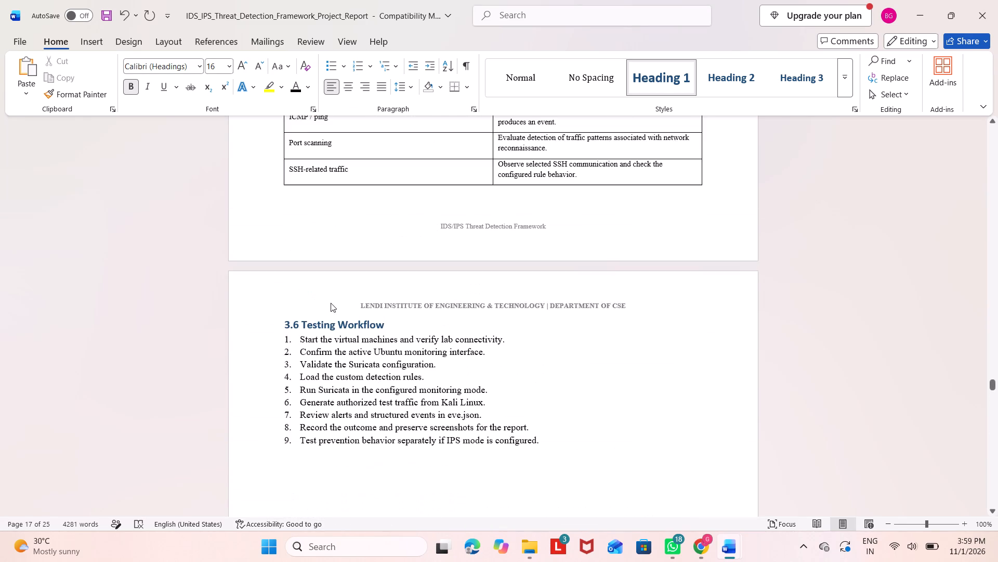
{"action": "scroll", "coordinate": [331, 303], "scroll_direction": "up", "scroll_amount": 2}
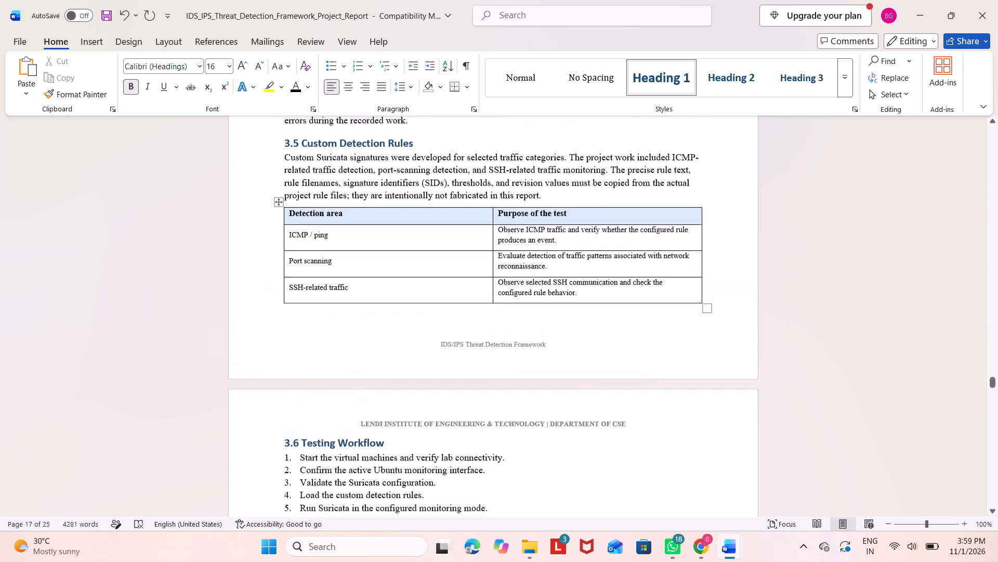
{"action": "scroll", "coordinate": [331, 303], "scroll_direction": "up", "scroll_amount": 4}
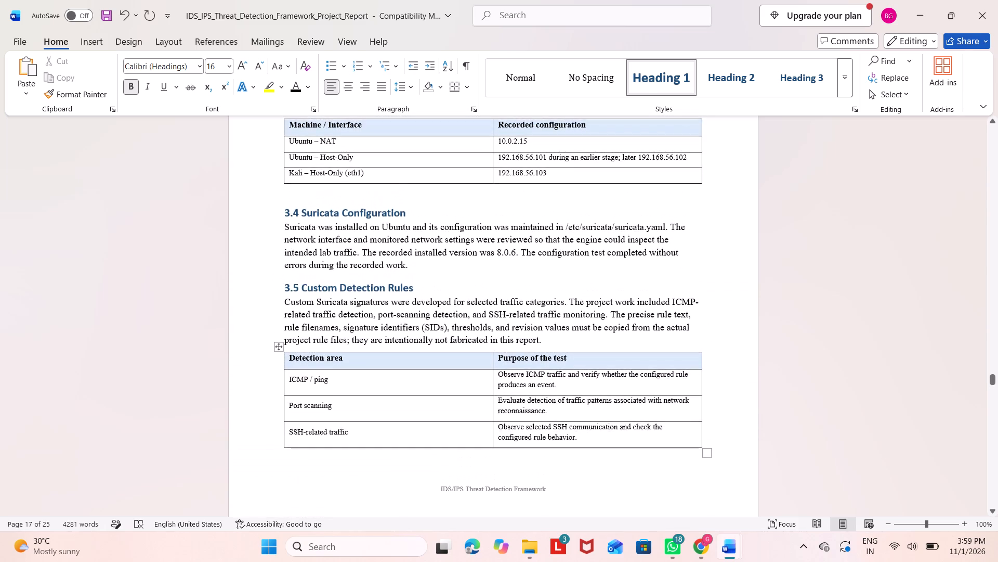
Insert blank lines above the CHAPTER 3: METHODOLOGY heading until the chapter starts on a new page.
{"action": "scroll", "coordinate": [331, 303], "scroll_direction": "up", "scroll_amount": 6}
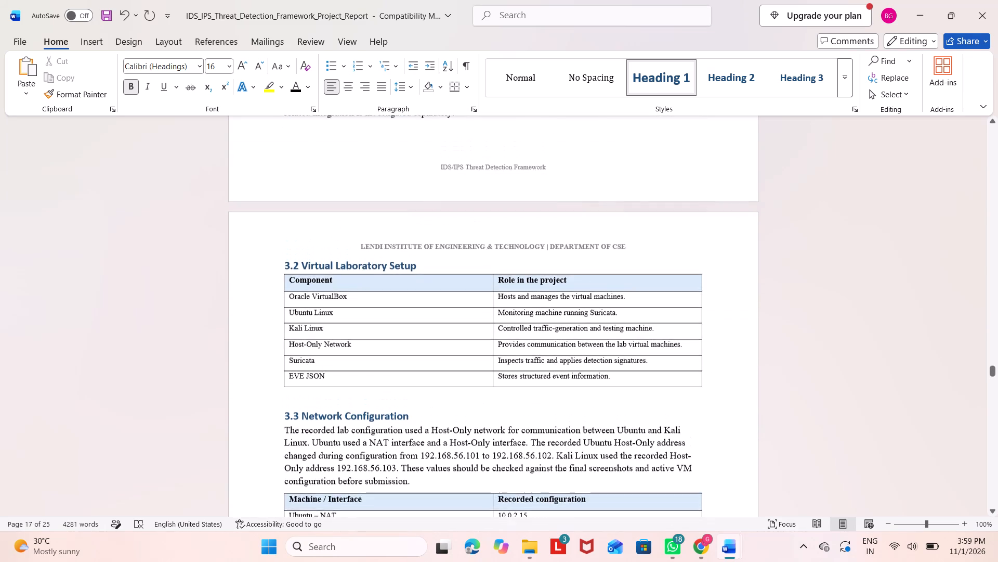
{"action": "scroll", "coordinate": [331, 303], "scroll_direction": "up", "scroll_amount": 4}
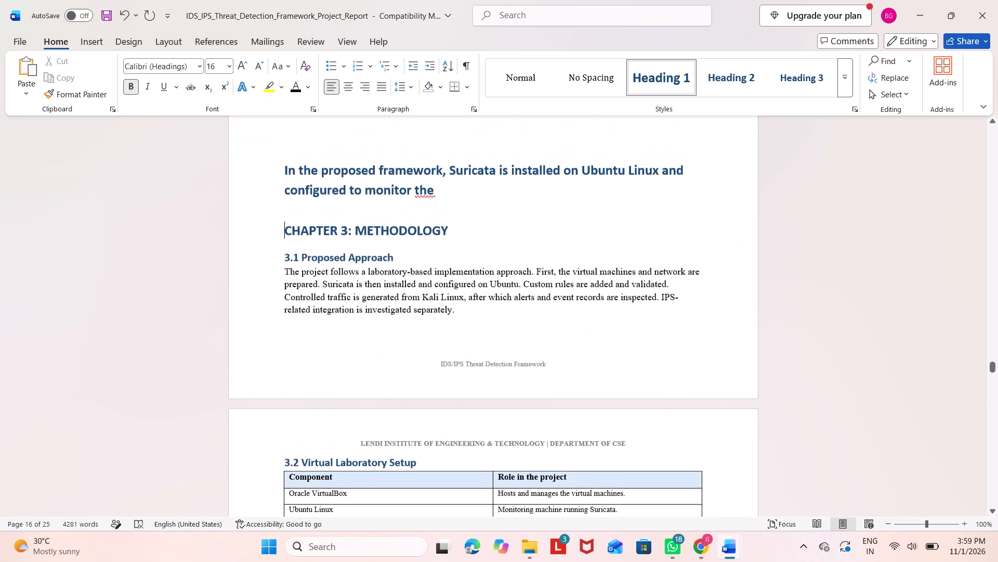
{"action": "key", "text": "Return"}
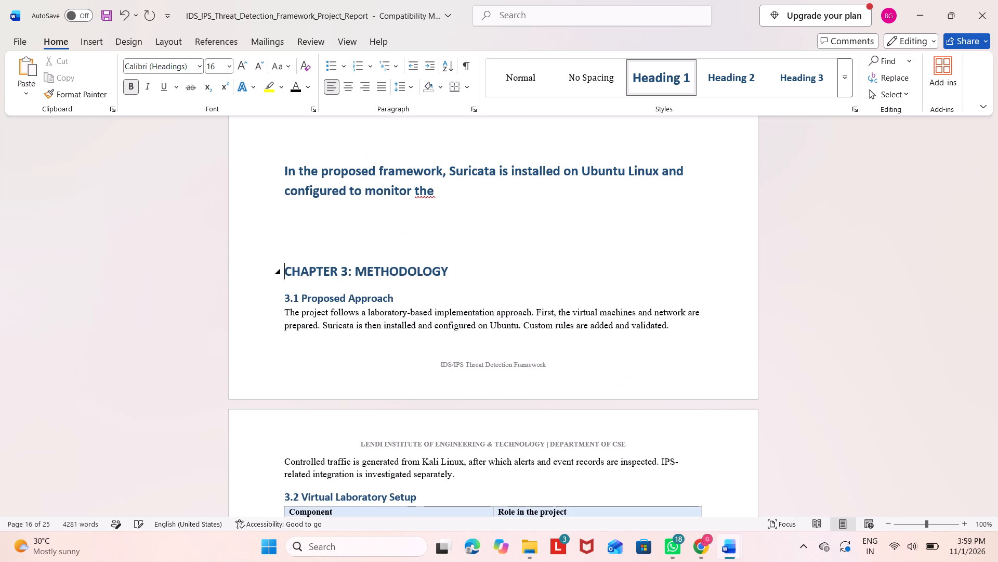
{"action": "key", "text": "Return"}
{"action": "key", "text": "Return"}
{"action": "scroll", "coordinate": [306, 254], "scroll_direction": "down", "scroll_amount": 2}
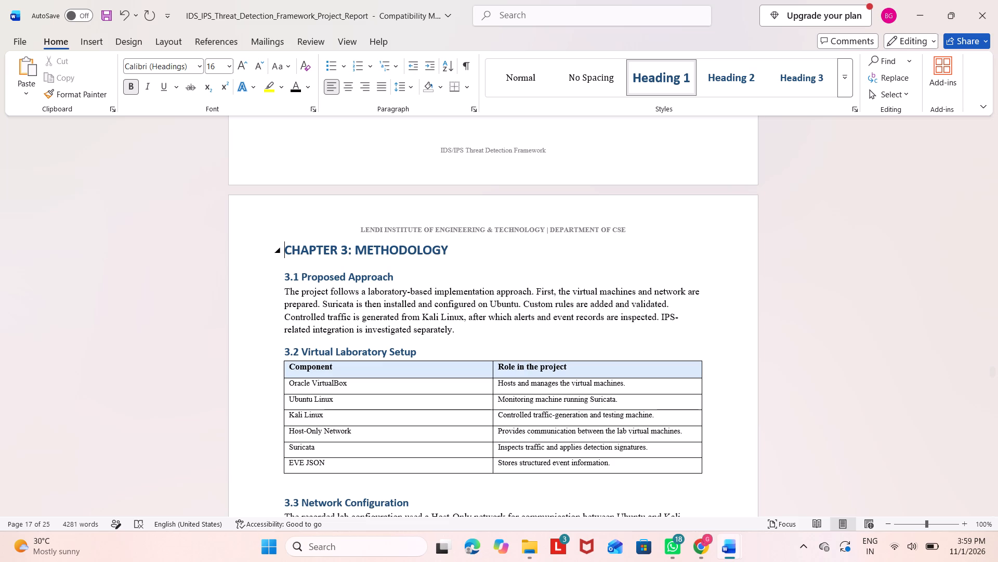
Delete the duplicate "# CHAPTER 2: LITERATURE SURVEY" line beneath the original Chapter 2 heading.
{"action": "scroll", "coordinate": [306, 254], "scroll_direction": "up", "scroll_amount": 6}
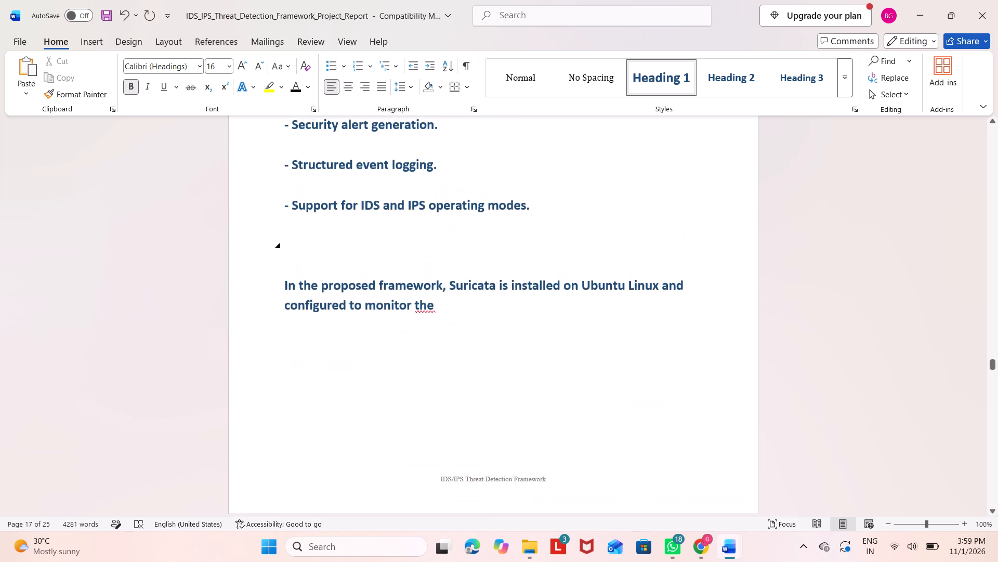
{"action": "scroll", "coordinate": [306, 254], "scroll_direction": "up", "scroll_amount": 13}
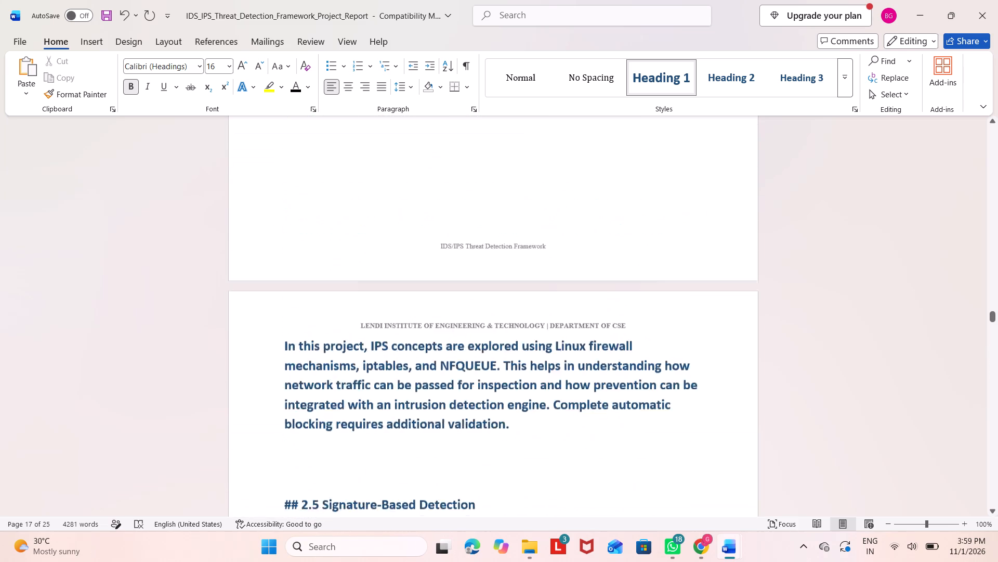
{"action": "scroll", "coordinate": [306, 254], "scroll_direction": "up", "scroll_amount": 8}
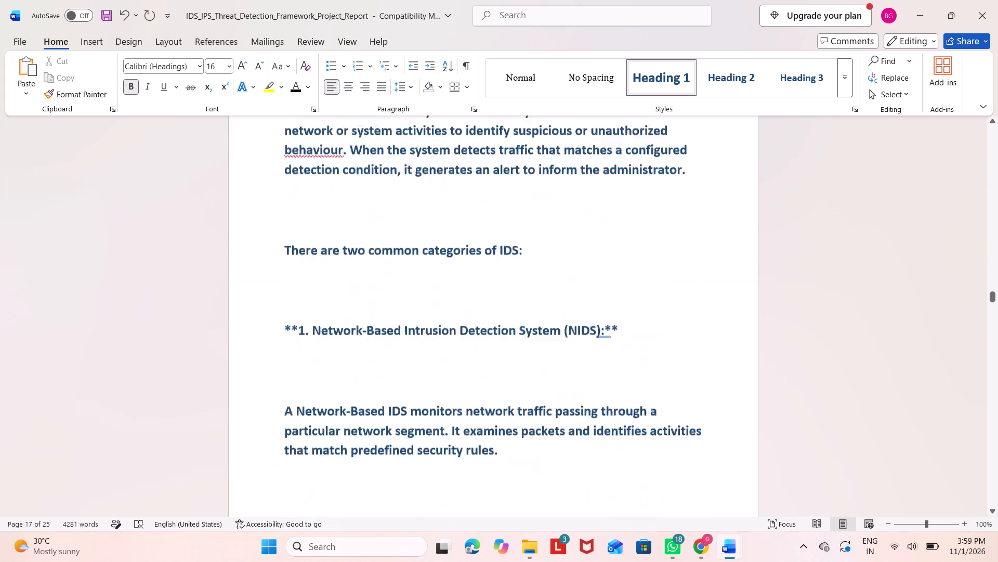
{"action": "scroll", "coordinate": [306, 254], "scroll_direction": "up", "scroll_amount": 8}
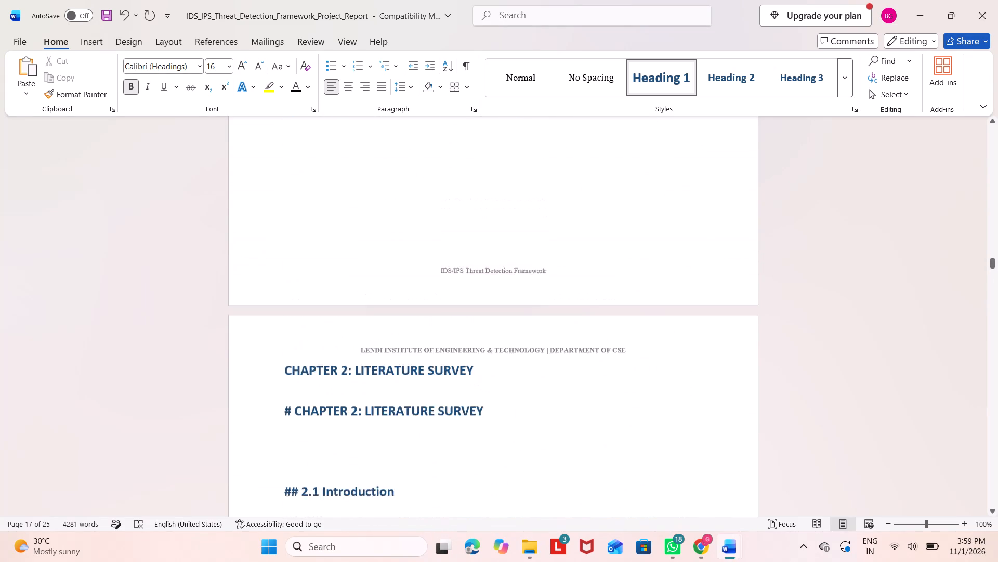
{"action": "scroll", "coordinate": [306, 254], "scroll_direction": "up", "scroll_amount": 1}
{"action": "scroll", "coordinate": [306, 254], "scroll_direction": "down", "scroll_amount": 2}
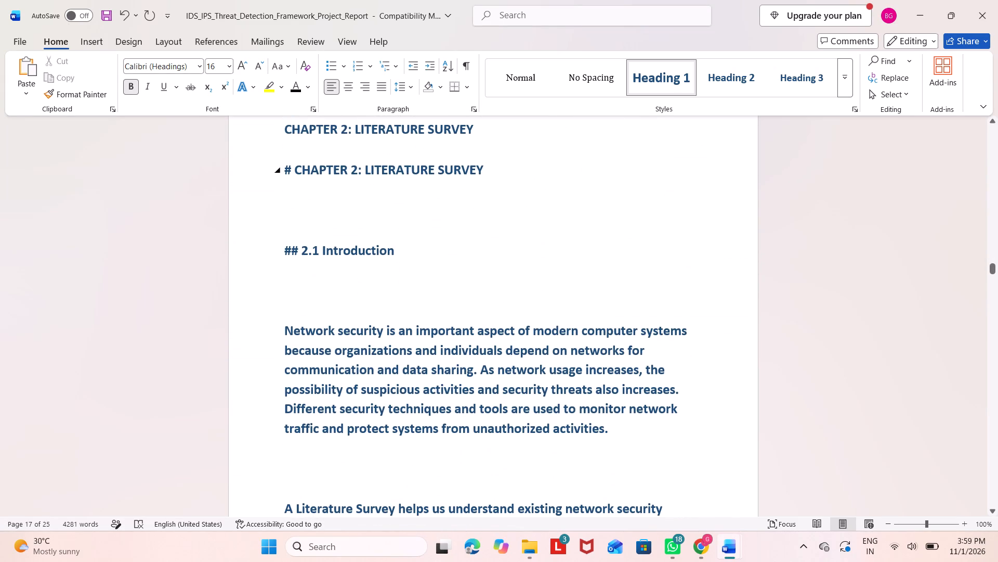
{"action": "left_click_drag", "start_coordinate": [284, 167], "coordinate": [480, 163]}
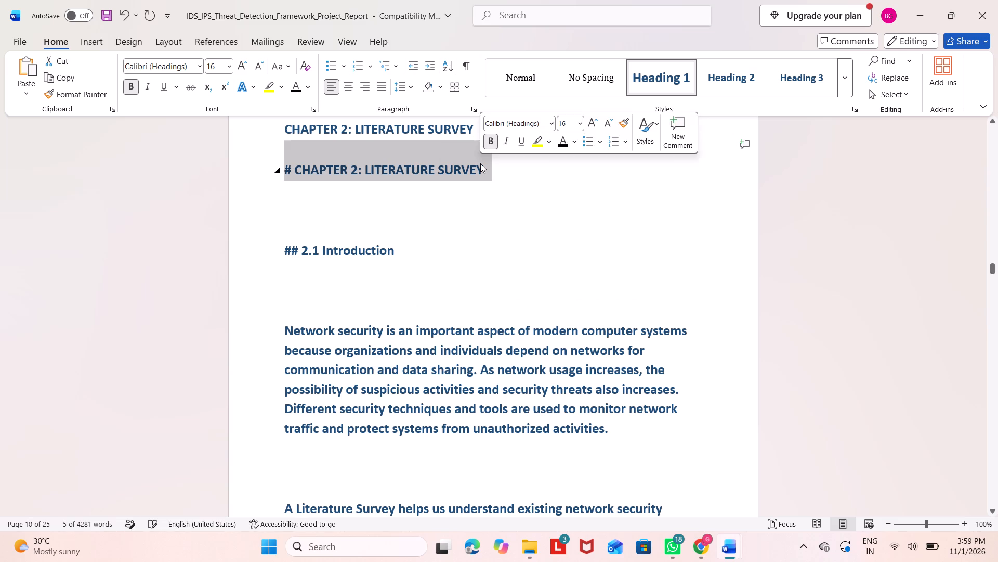
{"action": "key", "text": "BackSpace"}
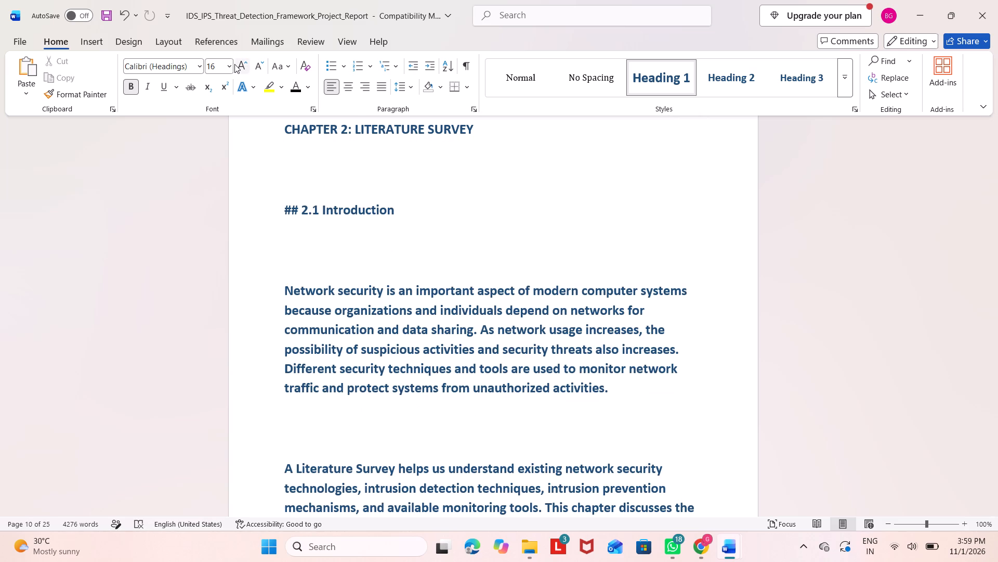
Set the font size to 12 for the pasted text below the CHAPTER 2: LITERATURE SURVEY heading.
{"action": "left_click", "coordinate": [230, 66]}
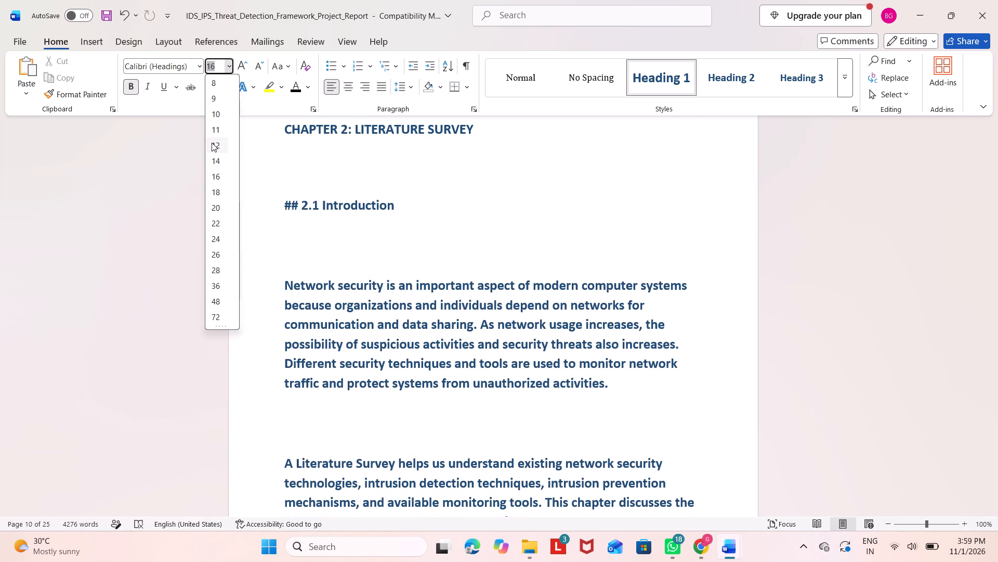
{"action": "left_click", "coordinate": [212, 143]}
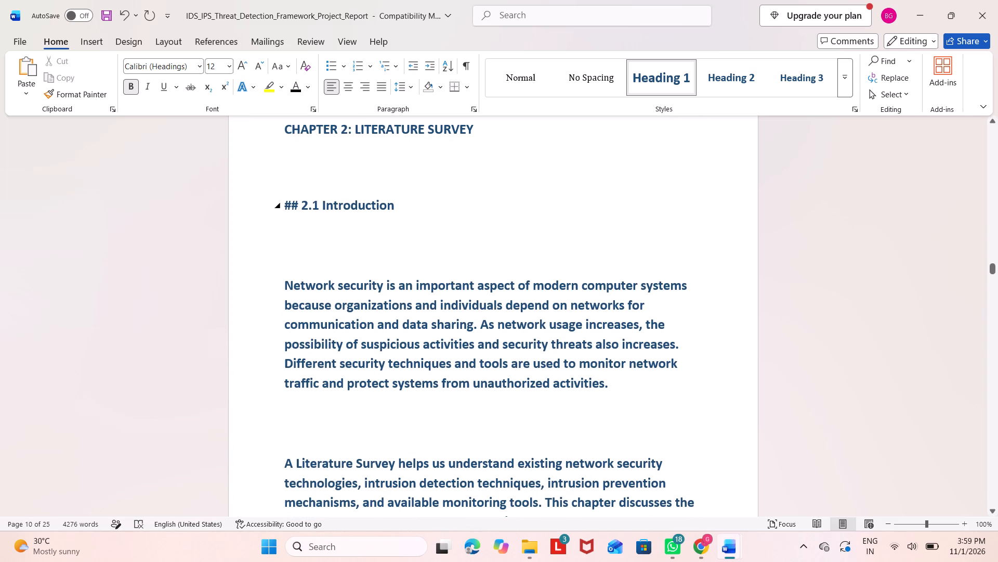
Set the font size to 12 for all pasted text between the Chapter 2 heading and the CHAPTER 3: METHODOLOGY heading.
{"action": "left_click_drag", "start_coordinate": [282, 170], "coordinate": [451, 465]}
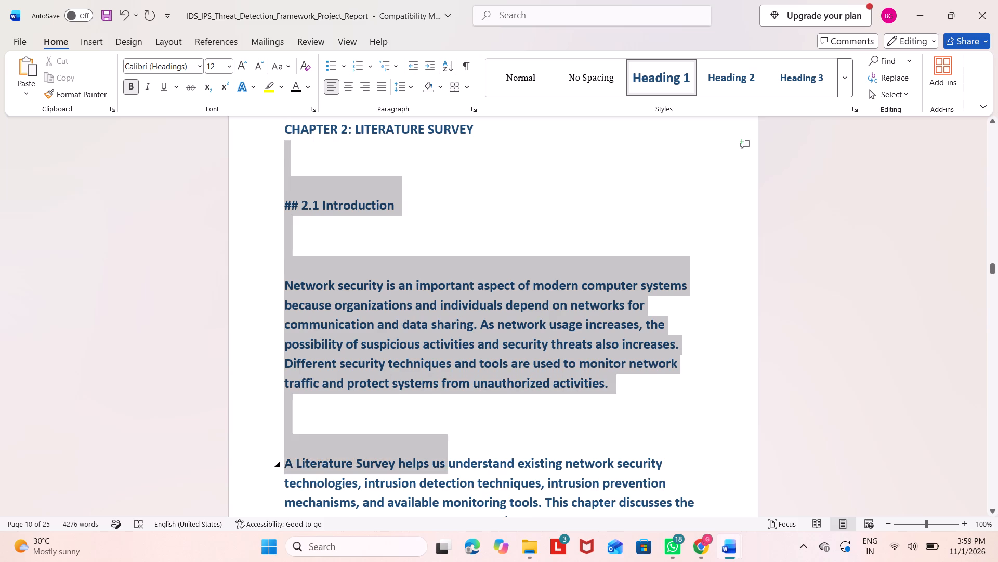
{"action": "left_click_drag", "start_coordinate": [451, 465], "coordinate": [478, 555]}
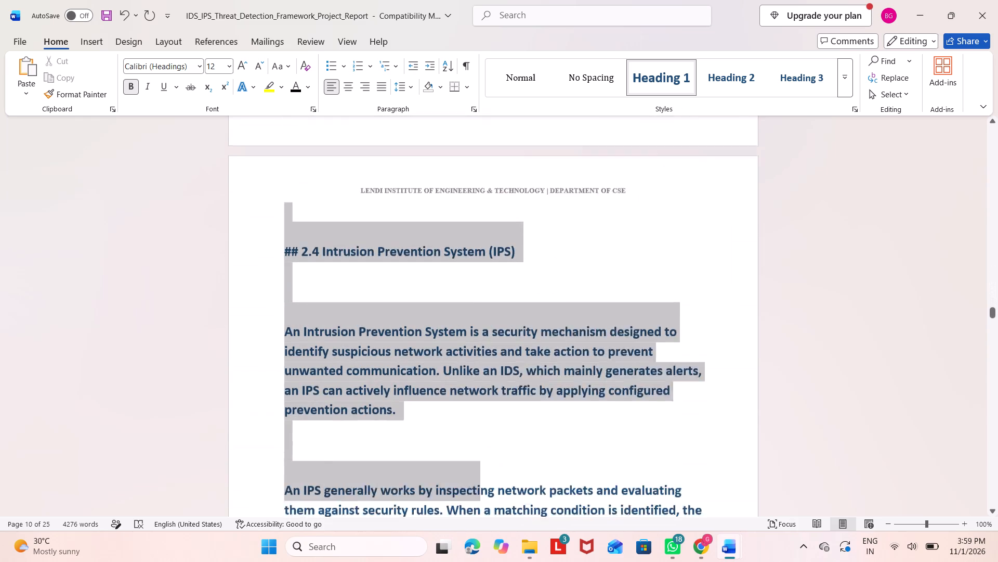
{"action": "left_click_drag", "start_coordinate": [478, 555], "coordinate": [490, 442]}
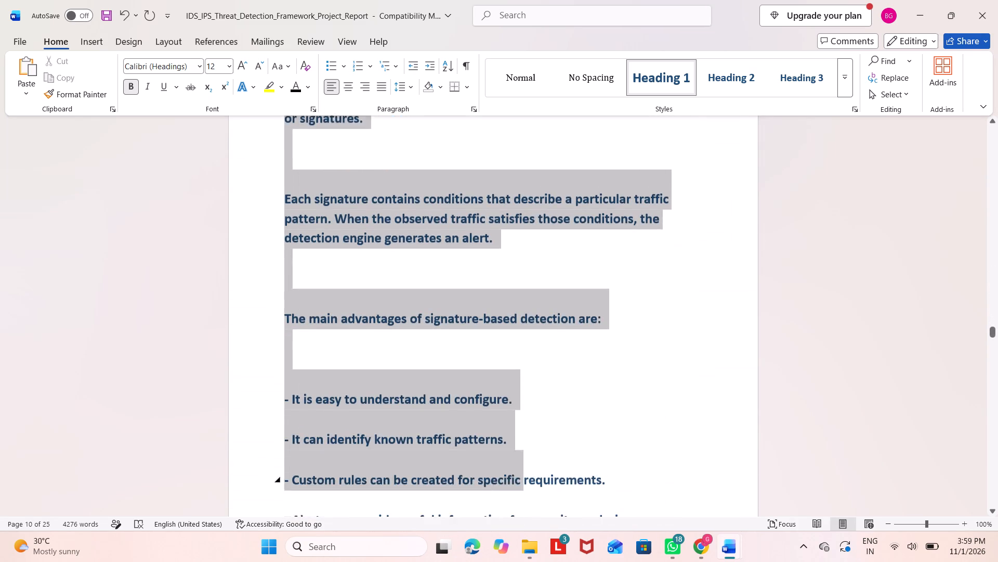
{"action": "left_click_drag", "start_coordinate": [490, 442], "coordinate": [491, 532]}
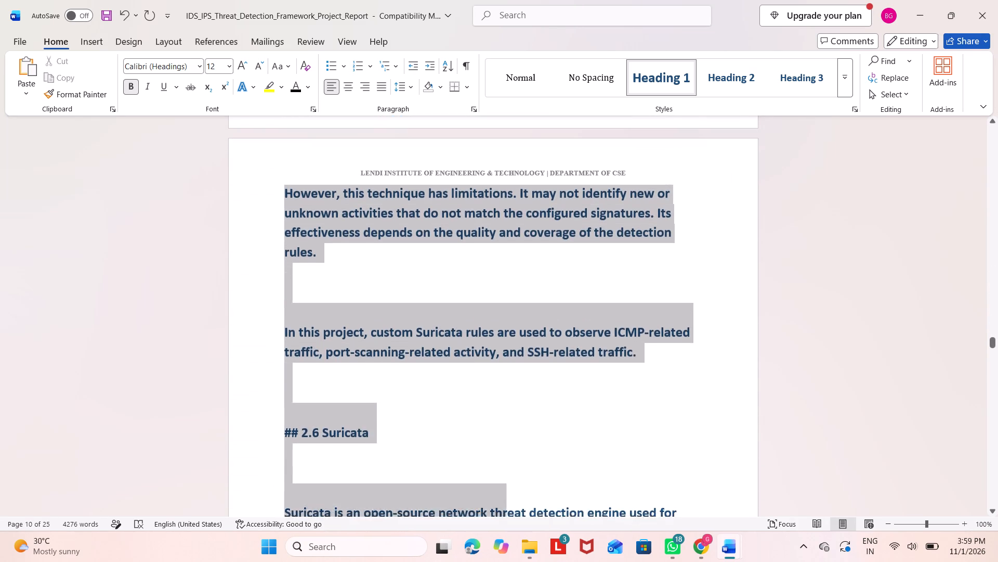
{"action": "left_click_drag", "start_coordinate": [491, 532], "coordinate": [482, 558]}
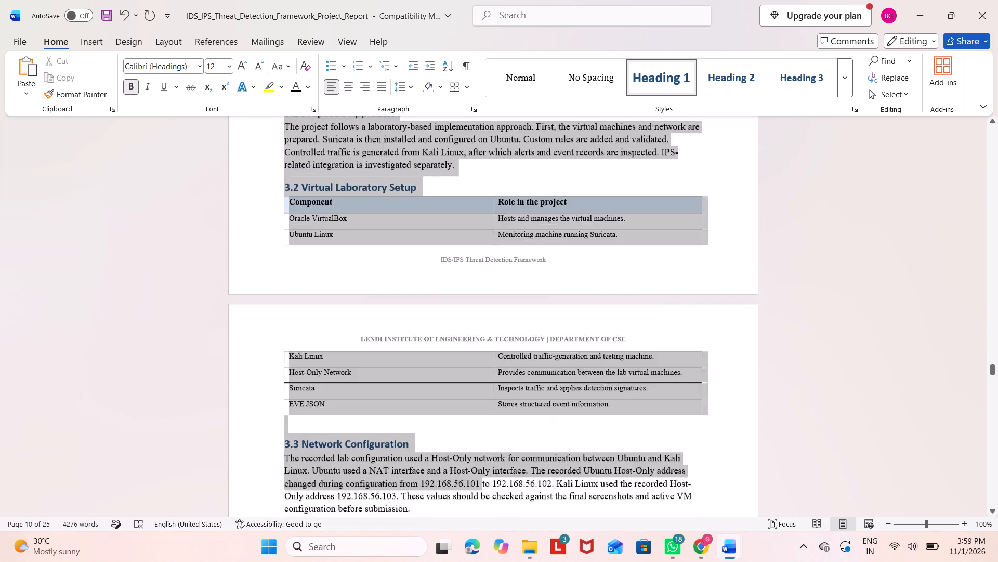
{"action": "left_click_drag", "start_coordinate": [482, 558], "coordinate": [409, 64]}
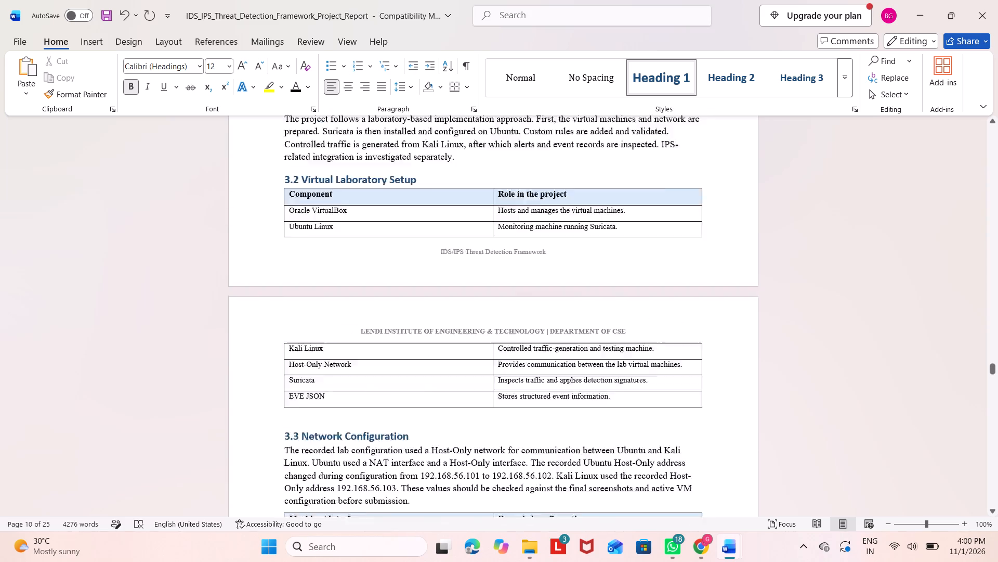
{"action": "left_click_drag", "start_coordinate": [409, 64], "coordinate": [559, 306]}
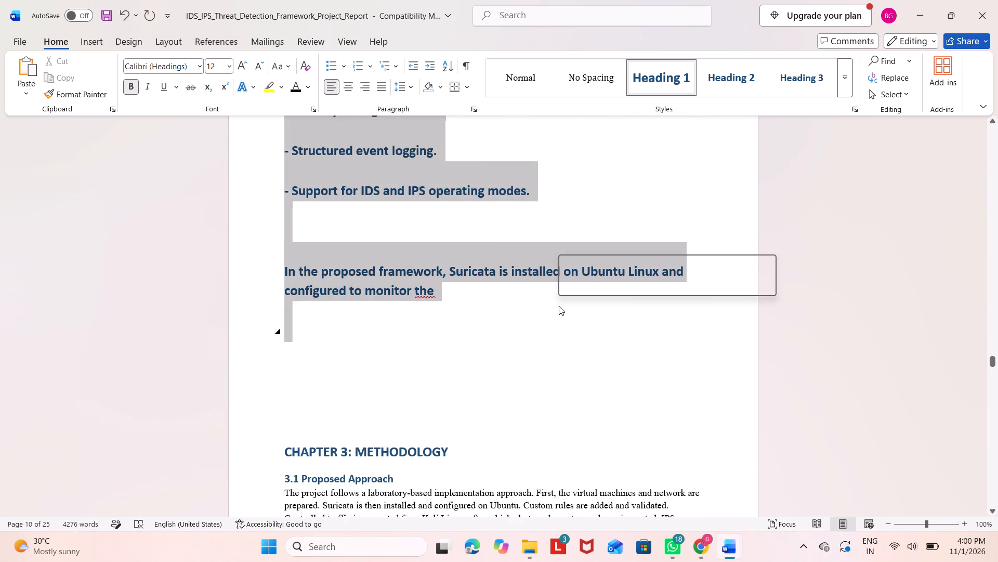
{"action": "left_click", "coordinate": [228, 67]}
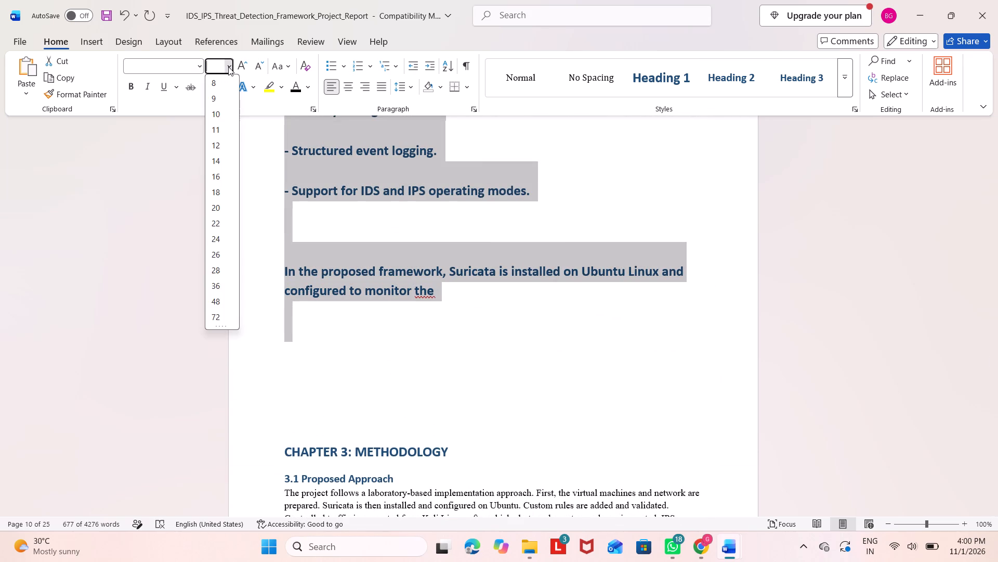
{"action": "left_click", "coordinate": [215, 147]}
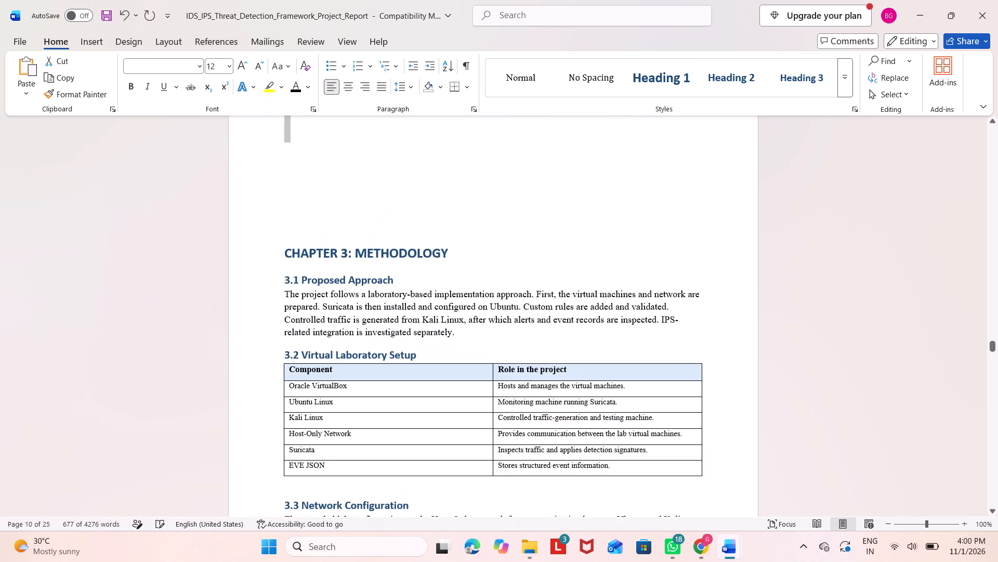
Set the line spacing of the selected Chapter 2 text to 1.5.
{"action": "scroll", "coordinate": [309, 172], "scroll_direction": "up", "scroll_amount": 2}
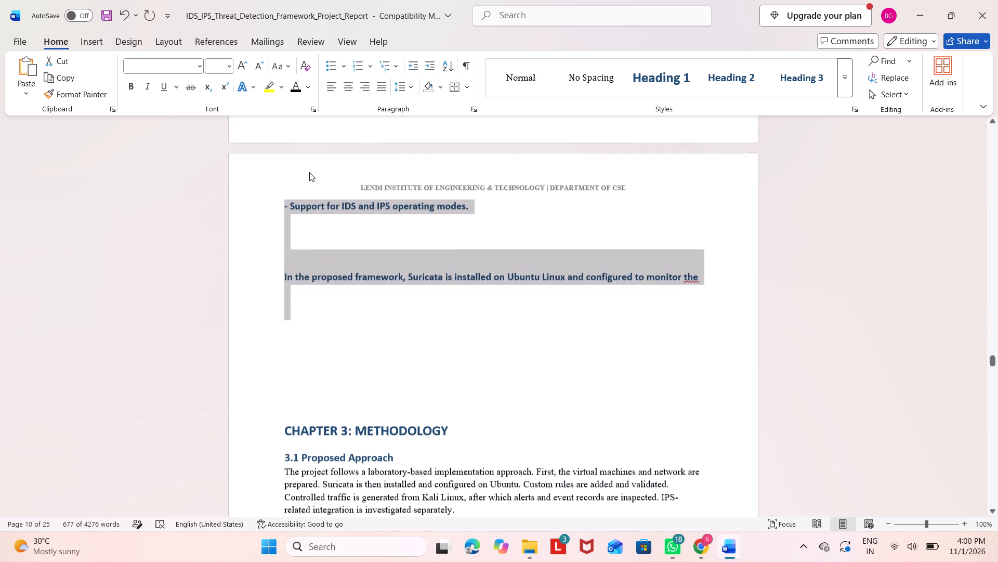
{"action": "left_click", "coordinate": [410, 87]}
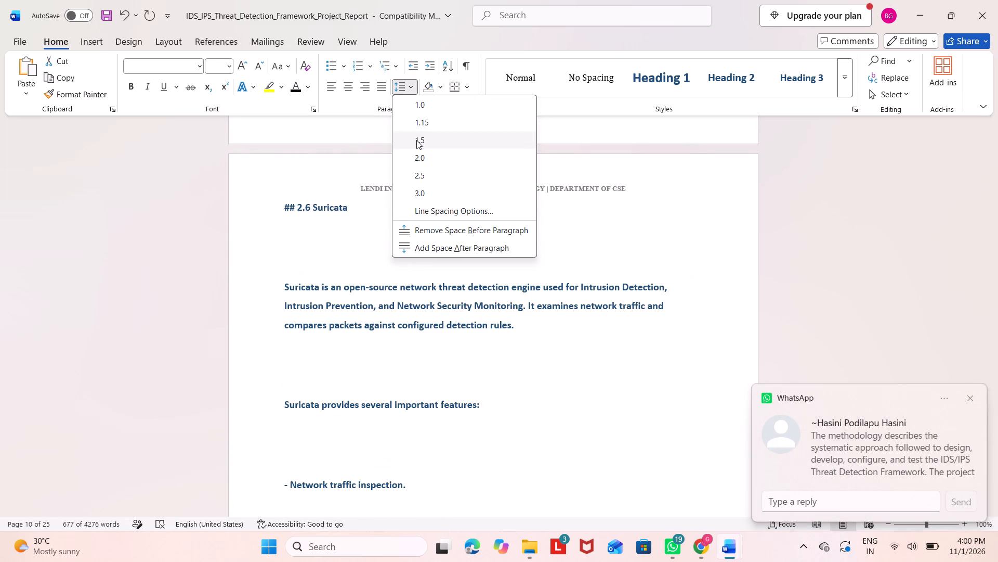
{"action": "left_click", "coordinate": [416, 140]}
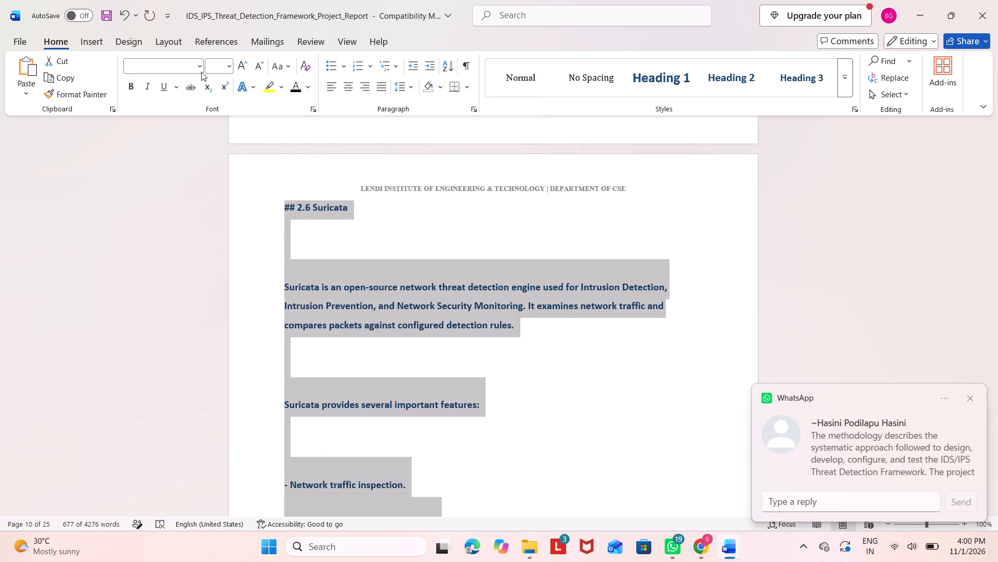
Change the font of the selected Chapter 2 text to Times New Roman.
{"action": "left_click", "coordinate": [201, 66]}
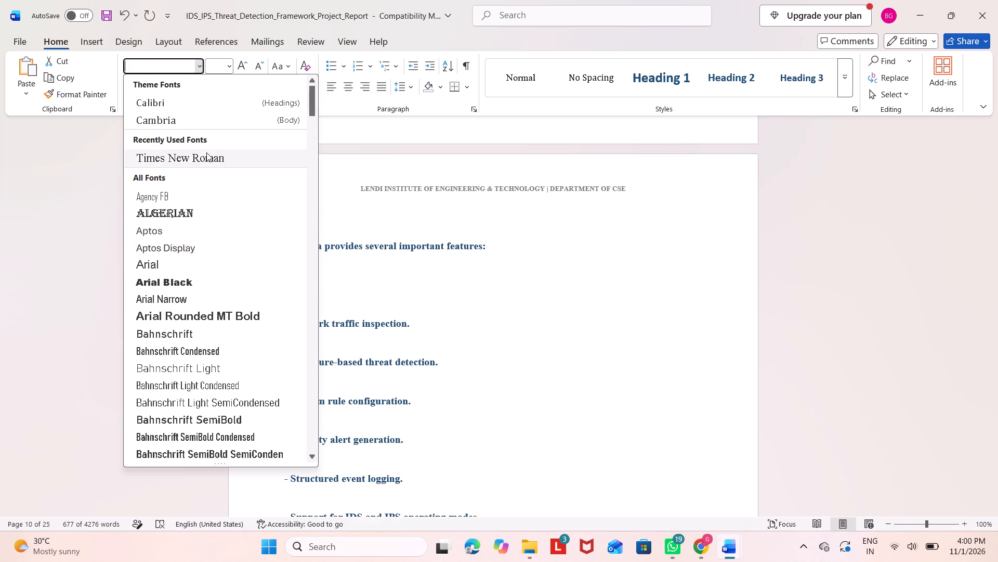
{"action": "left_click", "coordinate": [206, 152]}
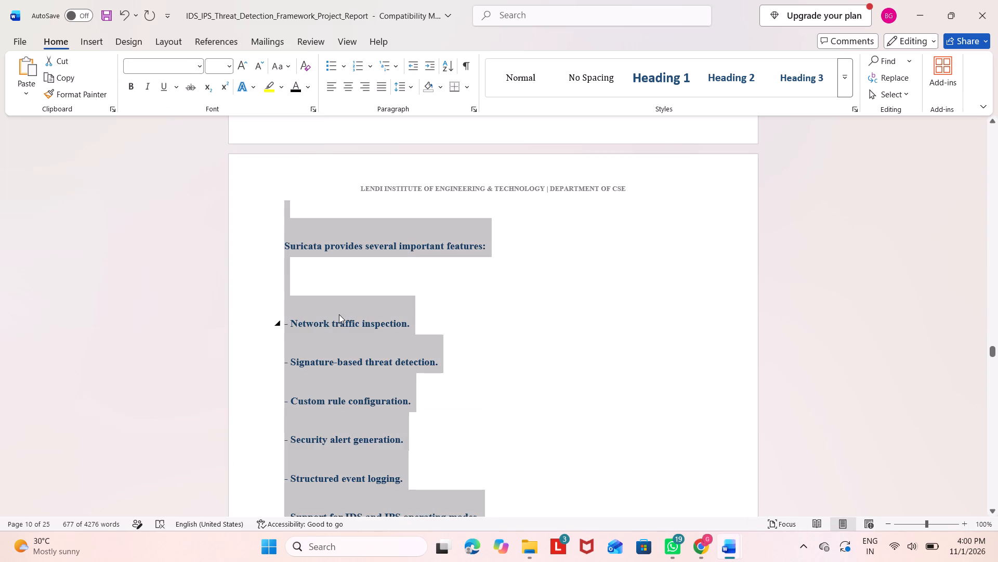
{"action": "left_click", "coordinate": [339, 314]}
{"action": "scroll", "coordinate": [339, 314], "scroll_direction": "up", "scroll_amount": 2}
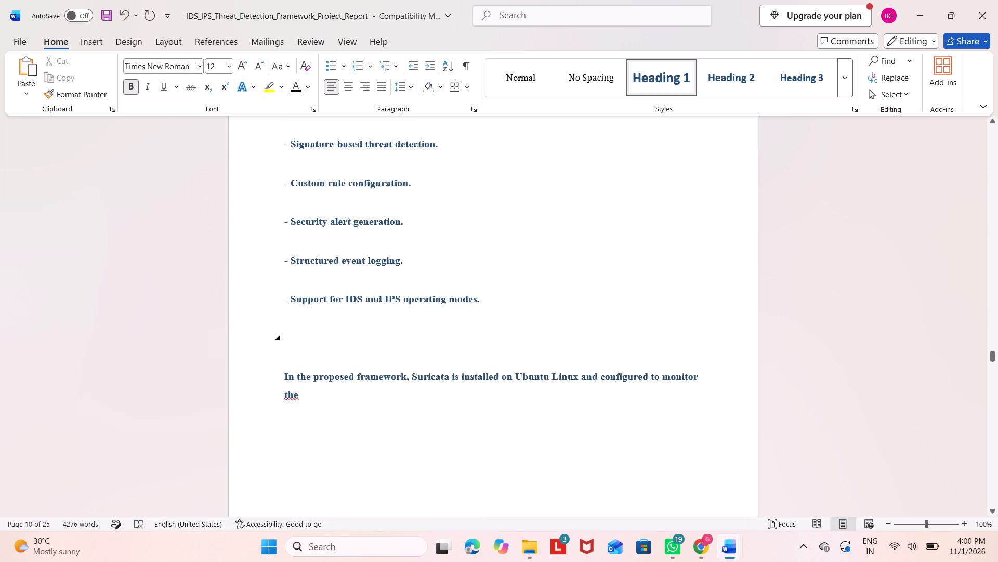
Insert a blank line above the CHAPTER 3: METHODOLOGY heading to move it onto the same page as section 3.1.
{"action": "scroll", "coordinate": [339, 314], "scroll_direction": "up", "scroll_amount": 4}
{"action": "scroll", "coordinate": [339, 314], "scroll_direction": "down", "scroll_amount": 8}
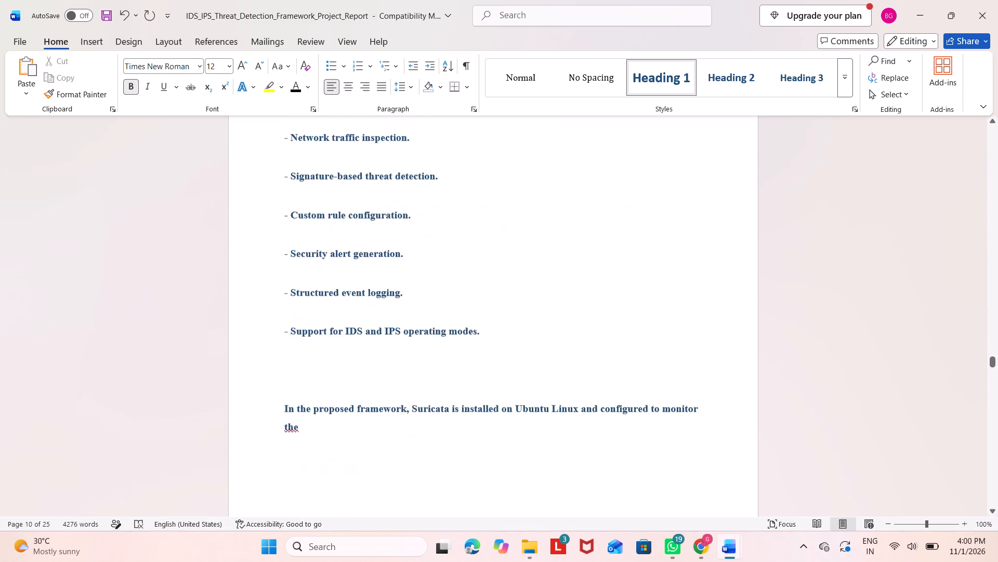
{"action": "scroll", "coordinate": [339, 314], "scroll_direction": "down", "scroll_amount": 3}
{"action": "scroll", "coordinate": [339, 314], "scroll_direction": "up", "scroll_amount": 2}
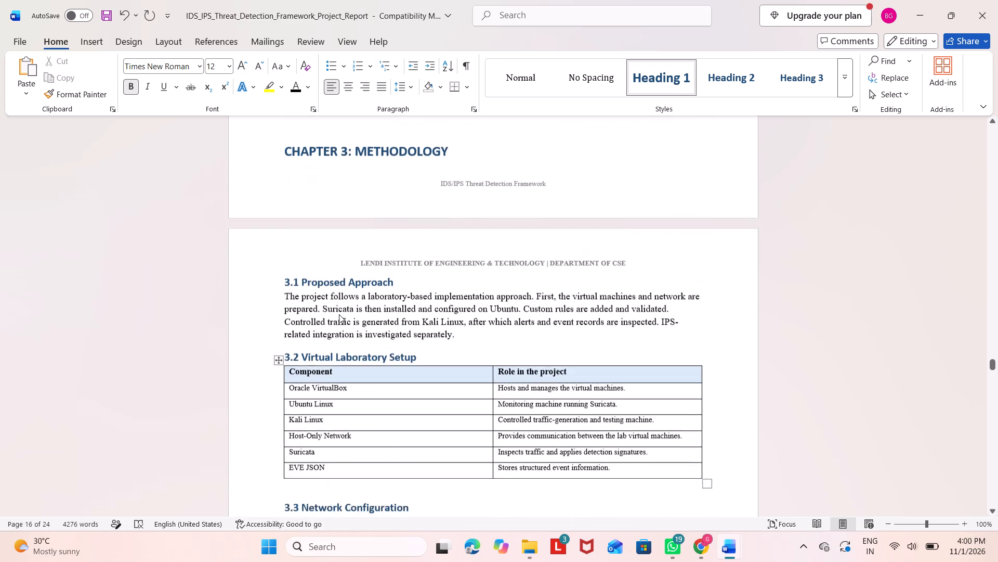
{"action": "scroll", "coordinate": [339, 314], "scroll_direction": "up", "scroll_amount": 1}
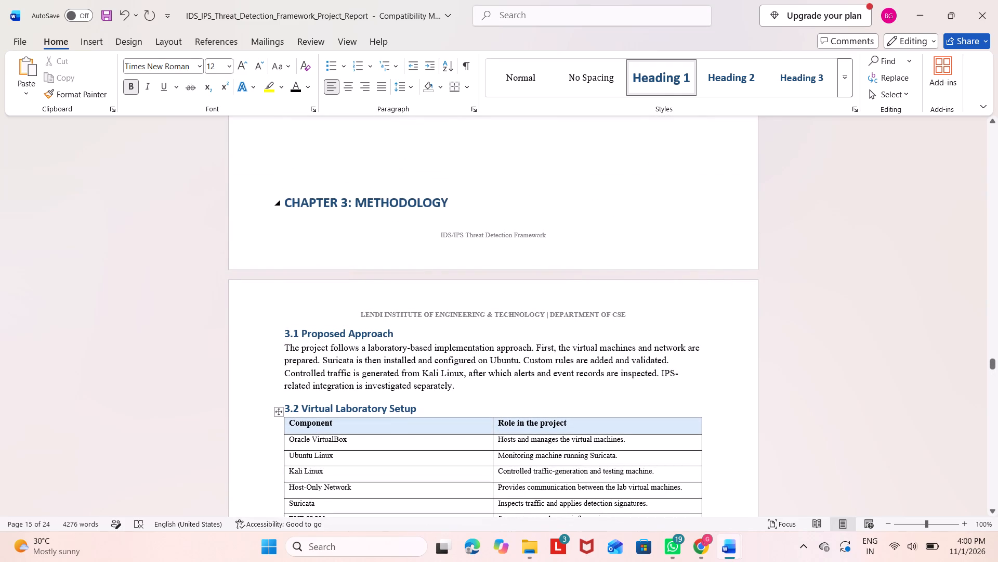
{"action": "left_click", "coordinate": [281, 195]}
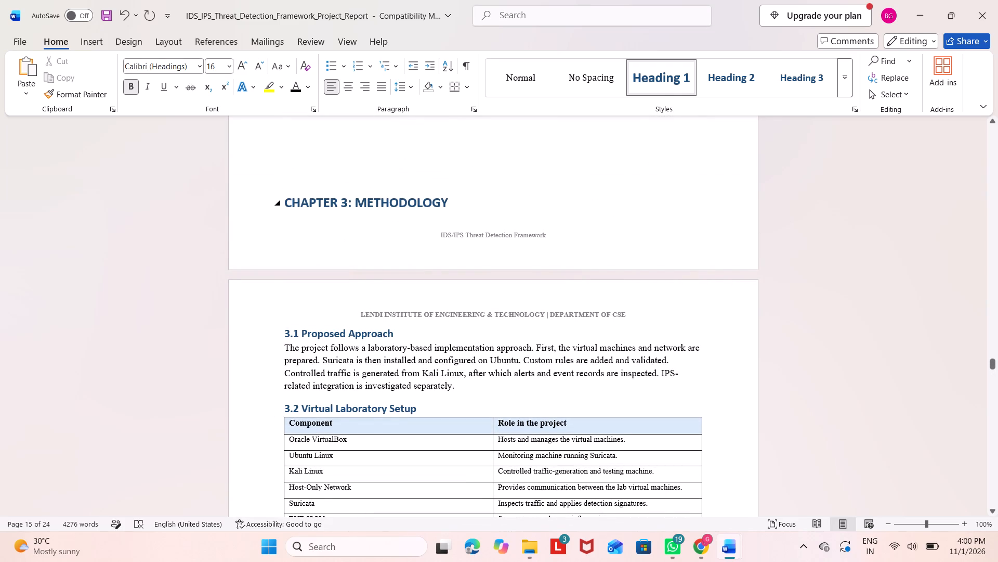
{"action": "key", "text": "Return"}
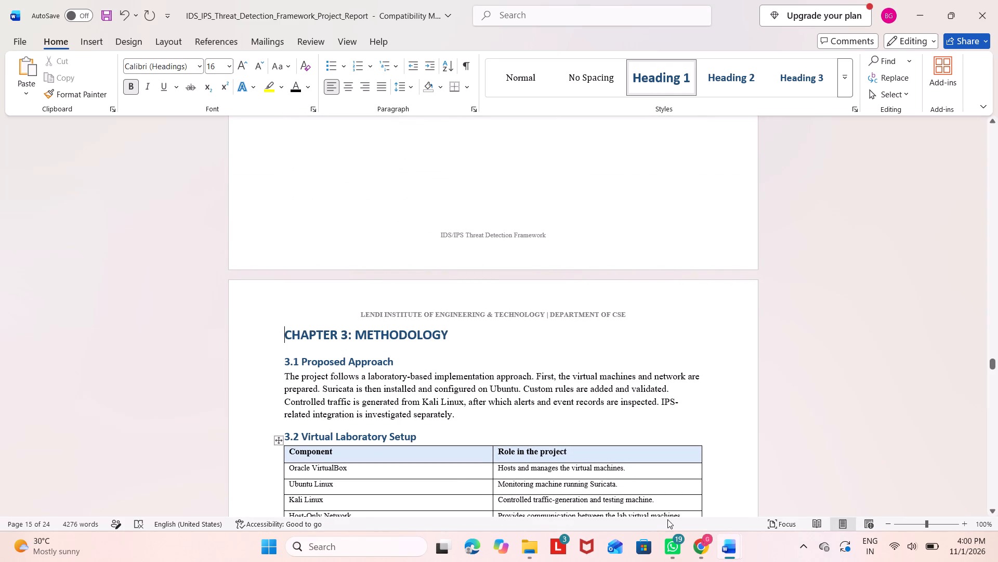
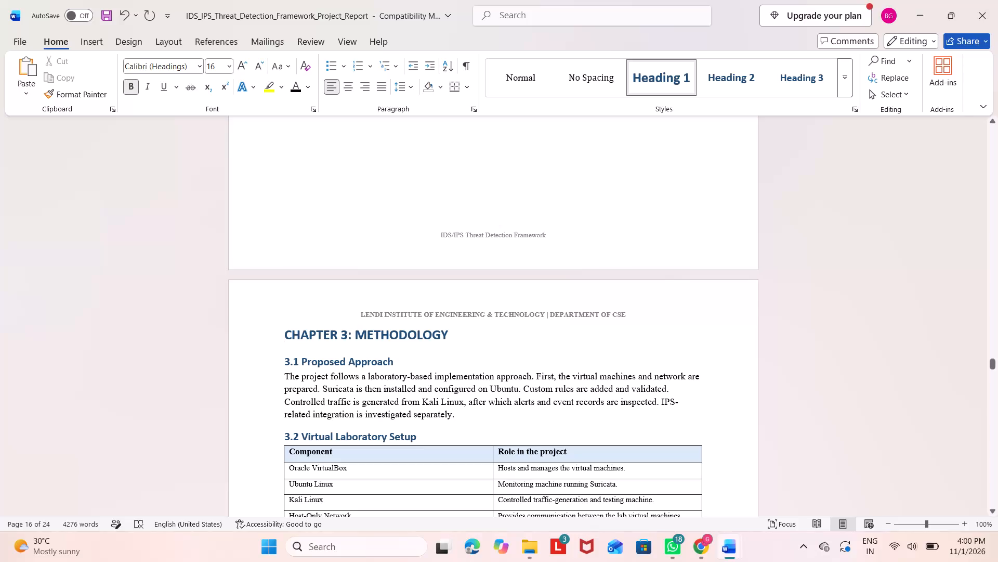
Replace the paragraph under 3.1 Proposed Approach with the copied text beginning "The methodology describes the systematic approach".
{"action": "left_click_drag", "start_coordinate": [284, 374], "coordinate": [440, 419]}
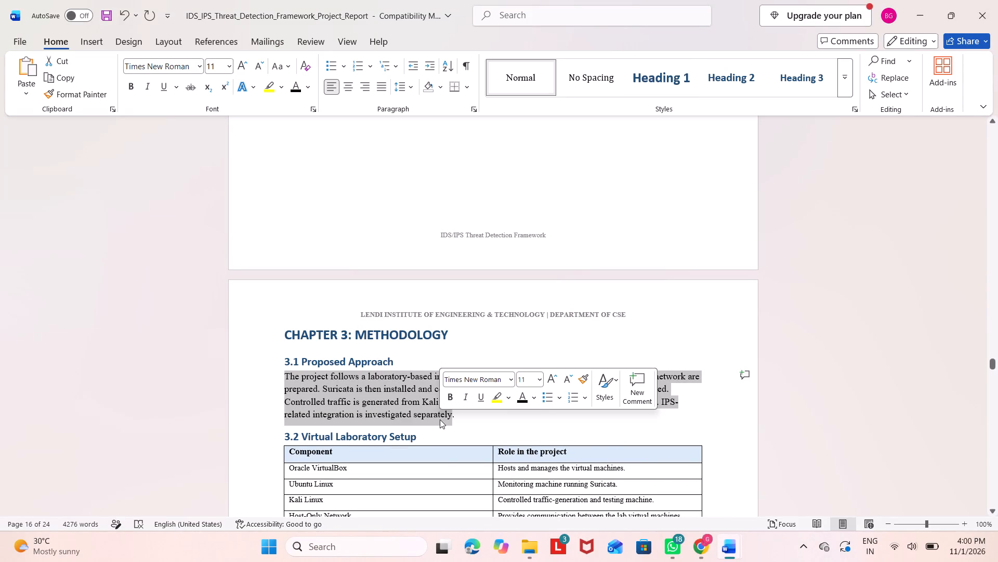
{"action": "key", "text": "BackSpace"}
{"action": "key", "text": "ctrl+v"}
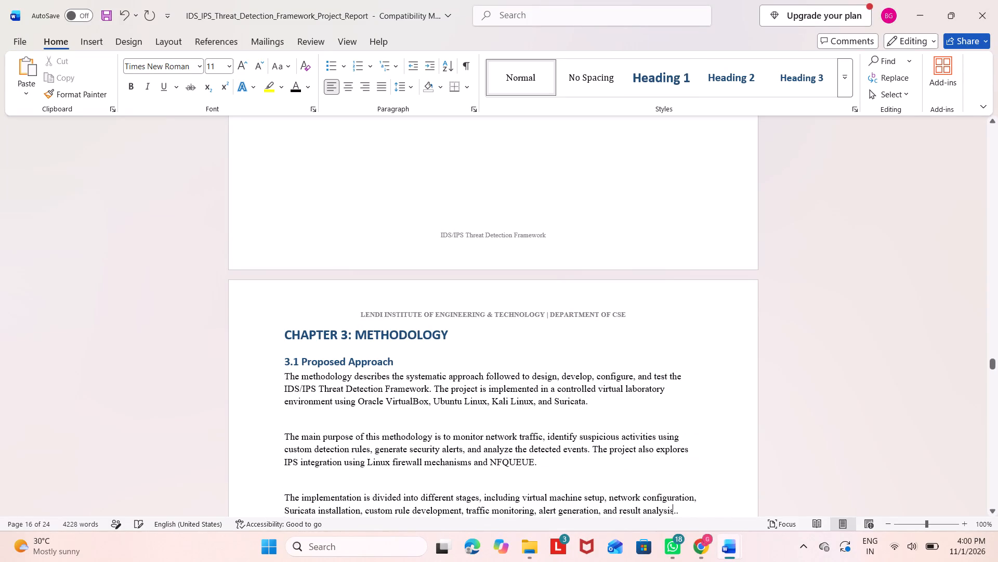
Delete the blank lines between the three pasted paragraphs in section 3.1 Proposed Approach.
{"action": "left_click", "coordinate": [369, 421]}
{"action": "key", "text": "BackSpace"}
{"action": "left_click", "coordinate": [304, 467]}
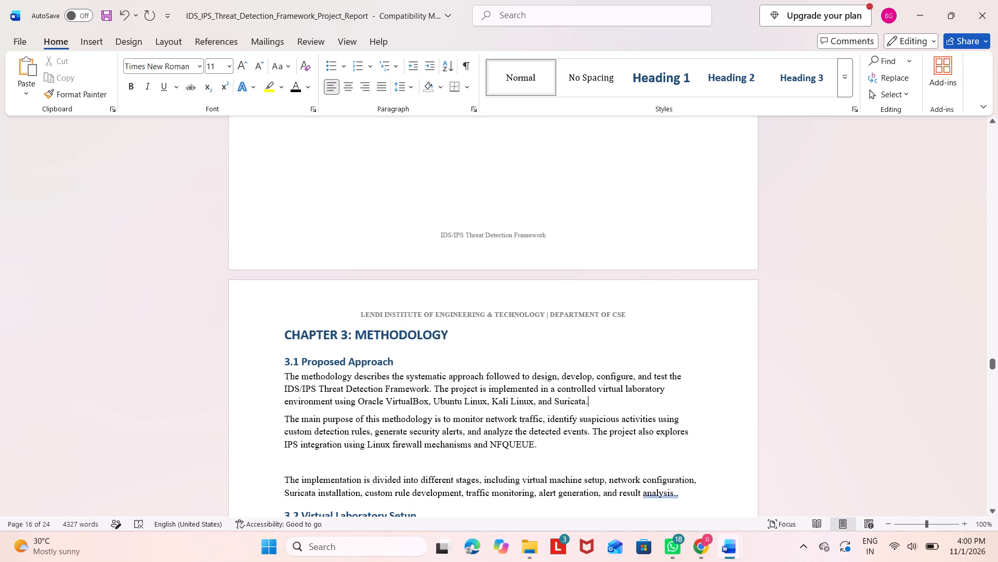
{"action": "key", "text": "BackSpace"}
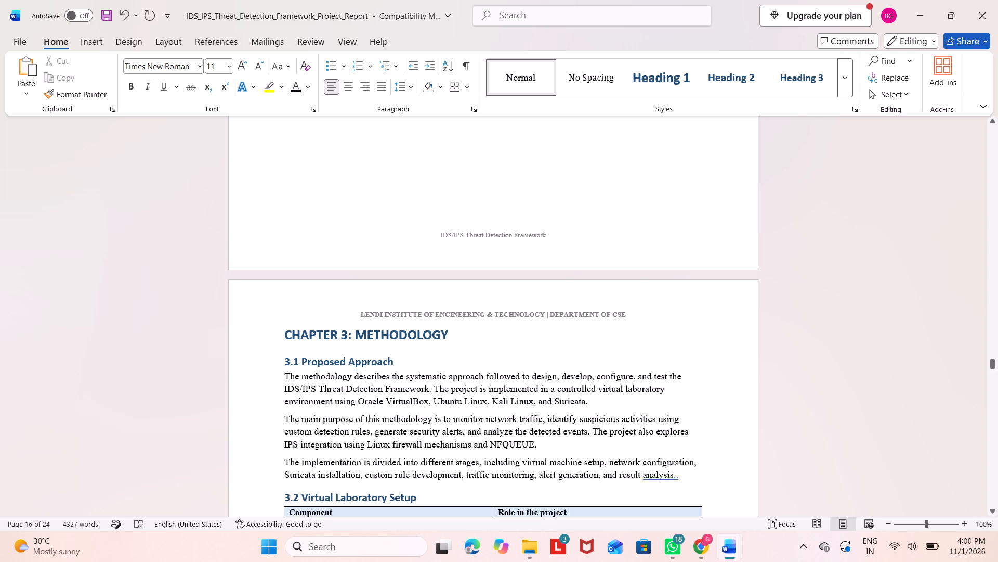
Review the remaining Chapter 3 sections down to the end of 3.6 Testing Workflow.
{"action": "scroll", "coordinate": [350, 389], "scroll_direction": "down", "scroll_amount": 3}
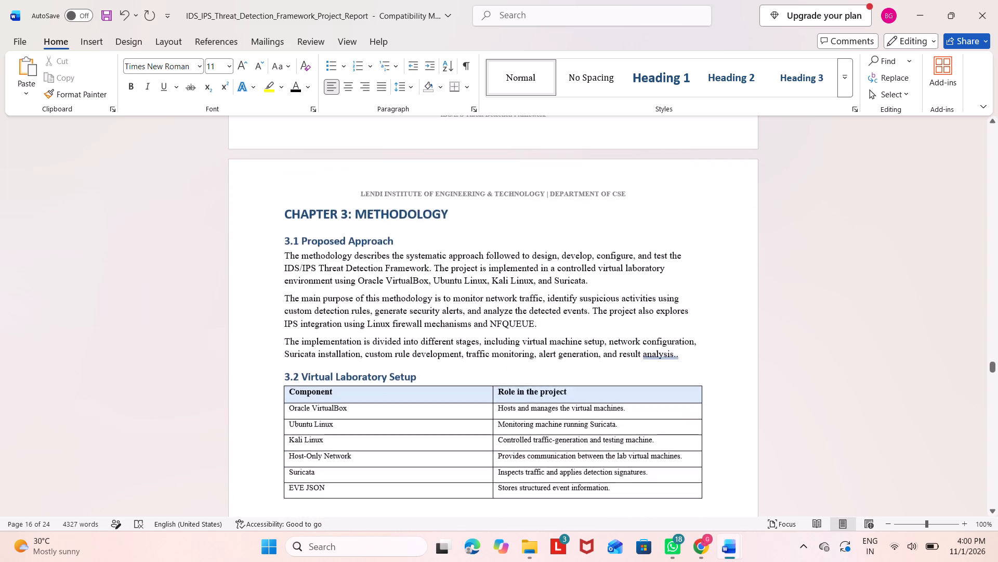
{"action": "scroll", "coordinate": [350, 389], "scroll_direction": "down", "scroll_amount": 6}
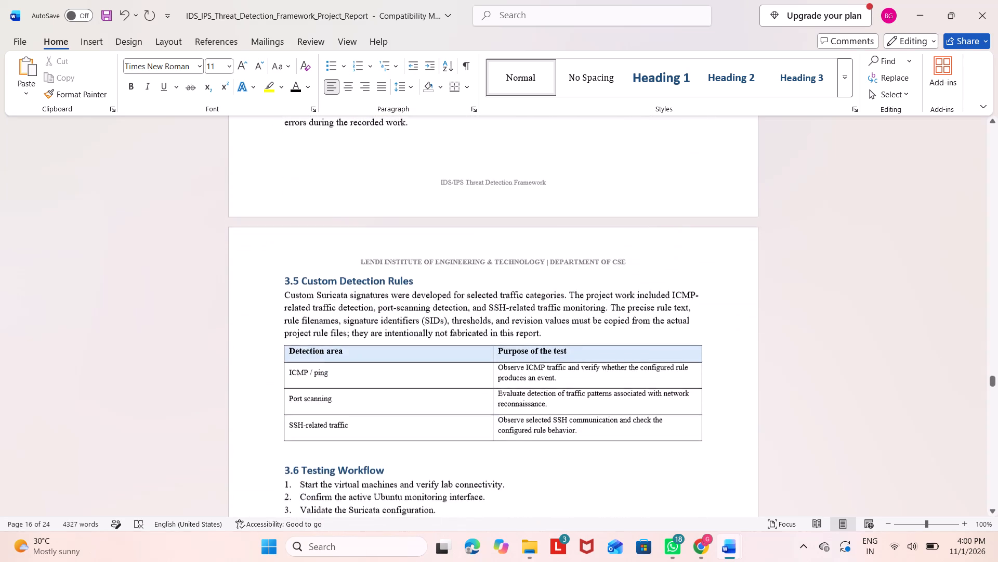
{"action": "scroll", "coordinate": [350, 389], "scroll_direction": "down", "scroll_amount": 2}
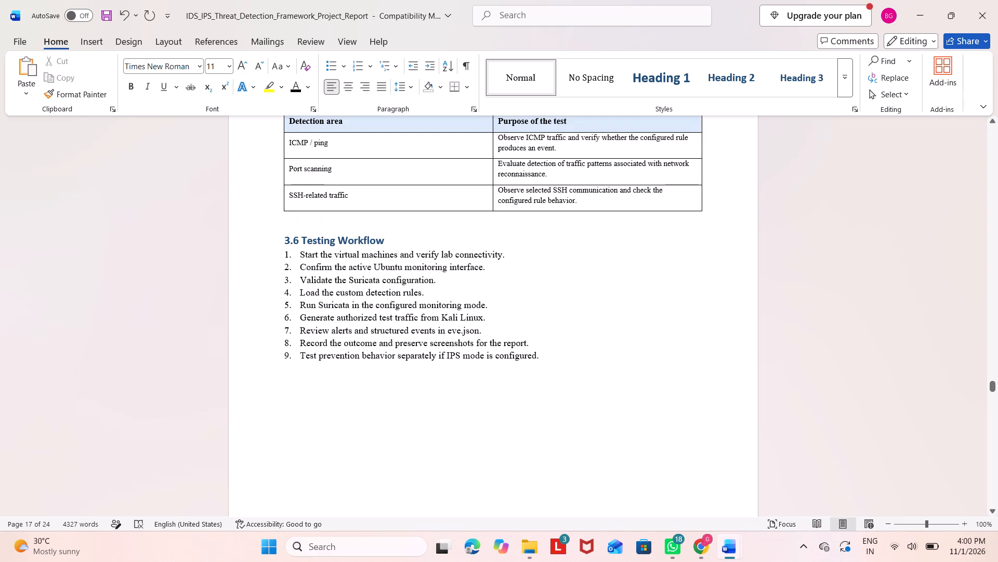
{"action": "scroll", "coordinate": [371, 340], "scroll_direction": "down", "scroll_amount": 1}
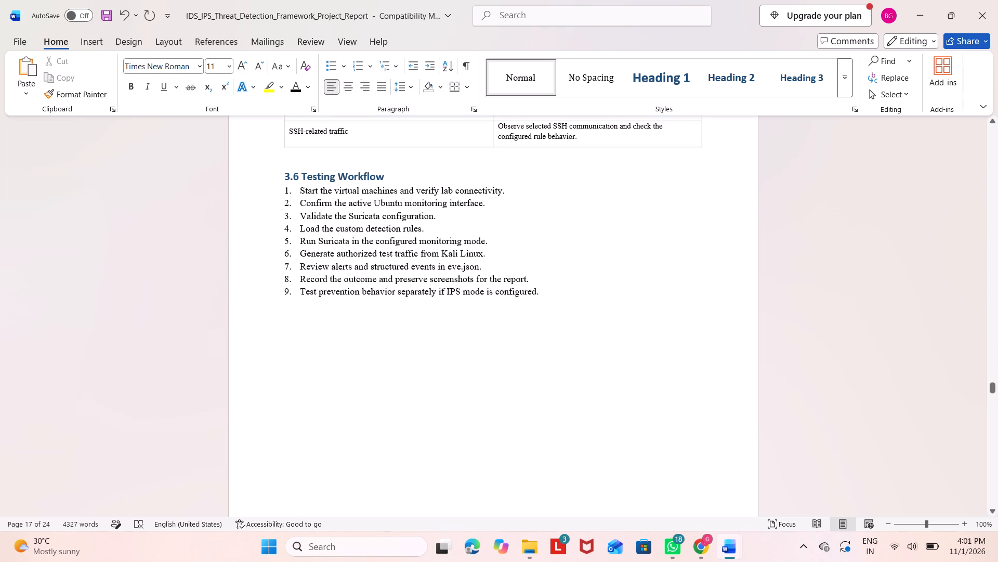
Delete the blank line below "Suricata provides several important features:" in the Chapter 2 literature survey.
{"action": "scroll", "coordinate": [344, 289], "scroll_direction": "up", "scroll_amount": 3}
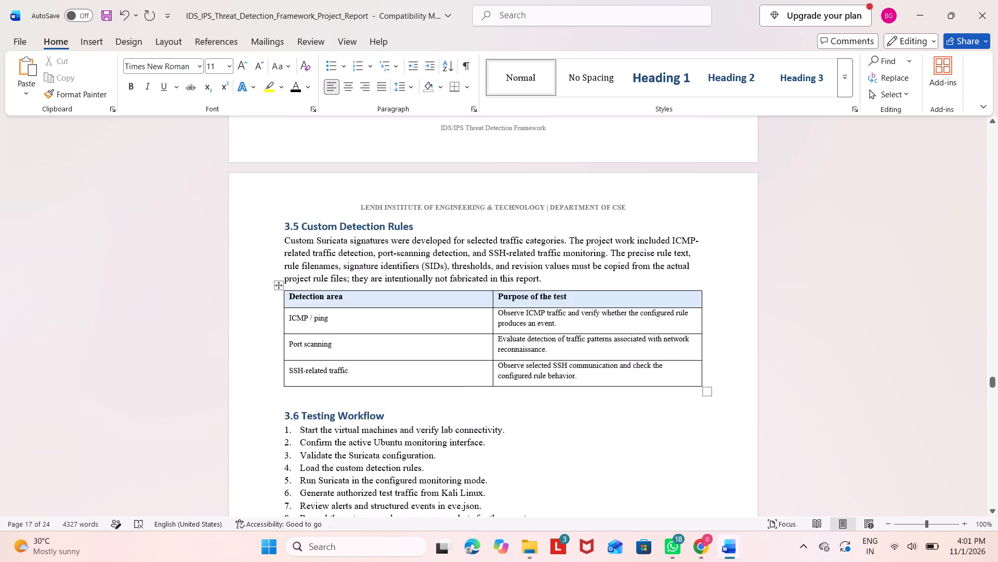
{"action": "scroll", "coordinate": [344, 289], "scroll_direction": "up", "scroll_amount": 8}
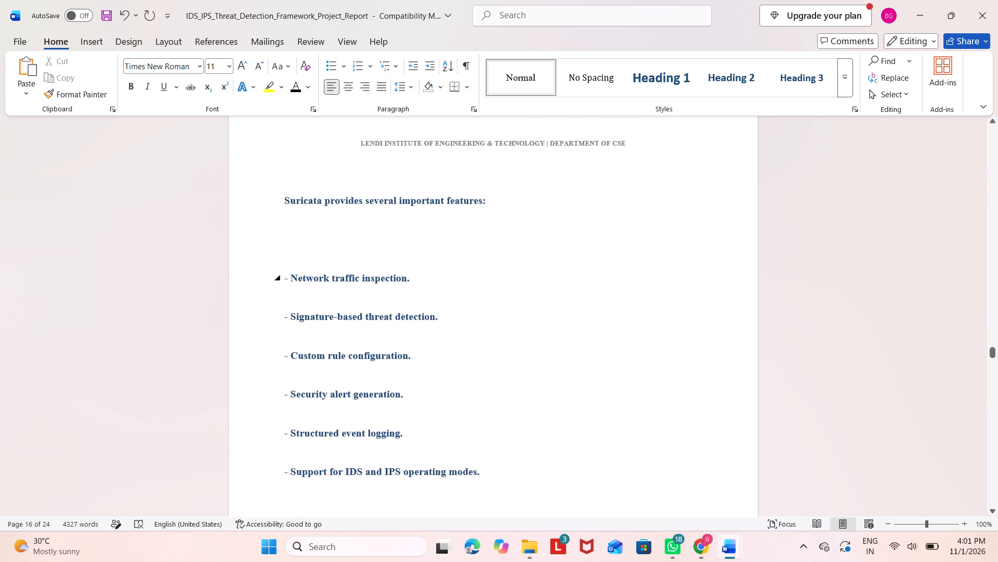
{"action": "left_click", "coordinate": [307, 236]}
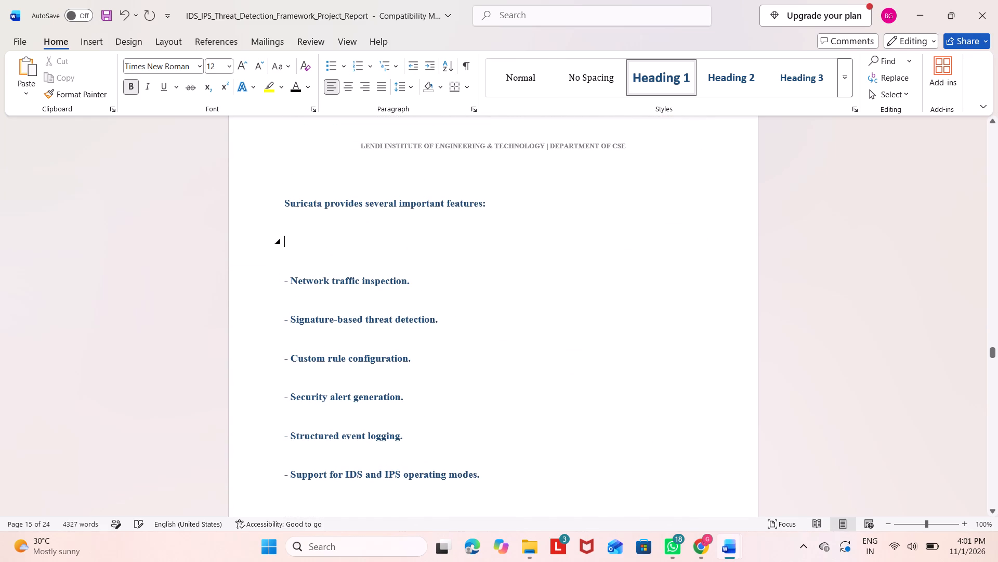
{"action": "key", "text": "BackSpace"}
Delete the extra blank lines above and below the 2.1 Introduction heading and between that section's two paragraphs.
{"action": "scroll", "coordinate": [307, 236], "scroll_direction": "up", "scroll_amount": 13}
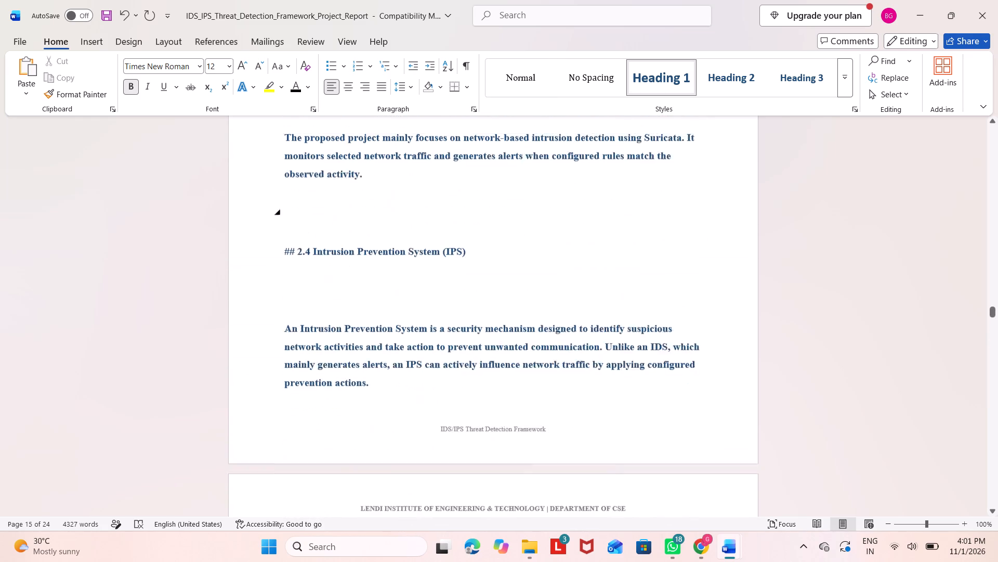
{"action": "scroll", "coordinate": [307, 236], "scroll_direction": "up", "scroll_amount": 8}
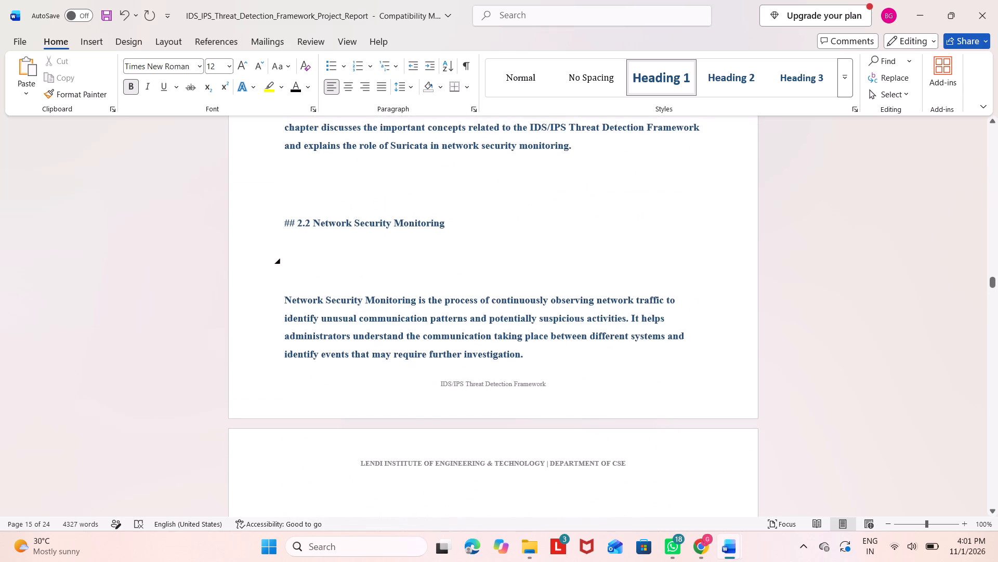
{"action": "scroll", "coordinate": [307, 236], "scroll_direction": "up", "scroll_amount": 4}
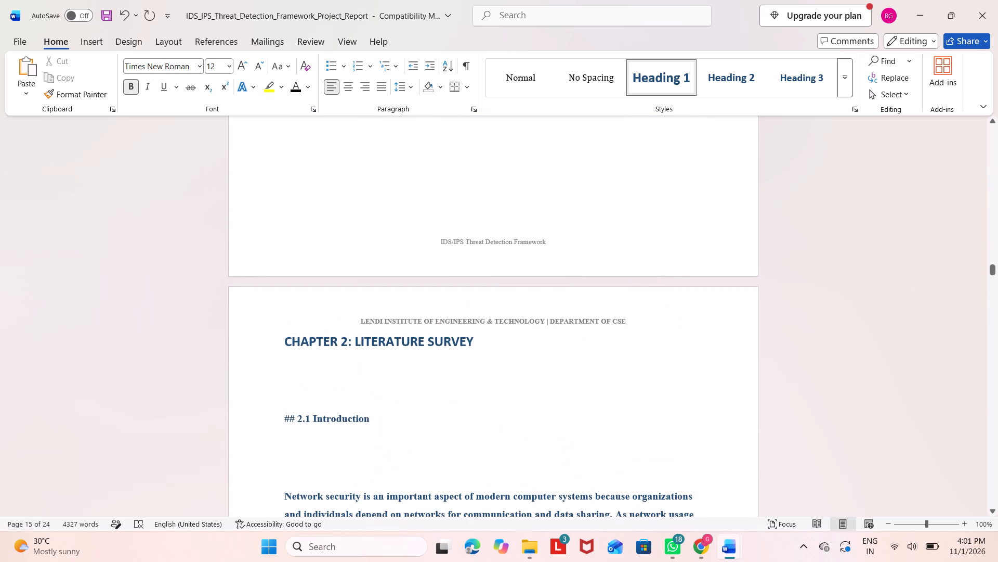
{"action": "left_click", "coordinate": [300, 385]}
{"action": "key", "text": "BackSpace"}
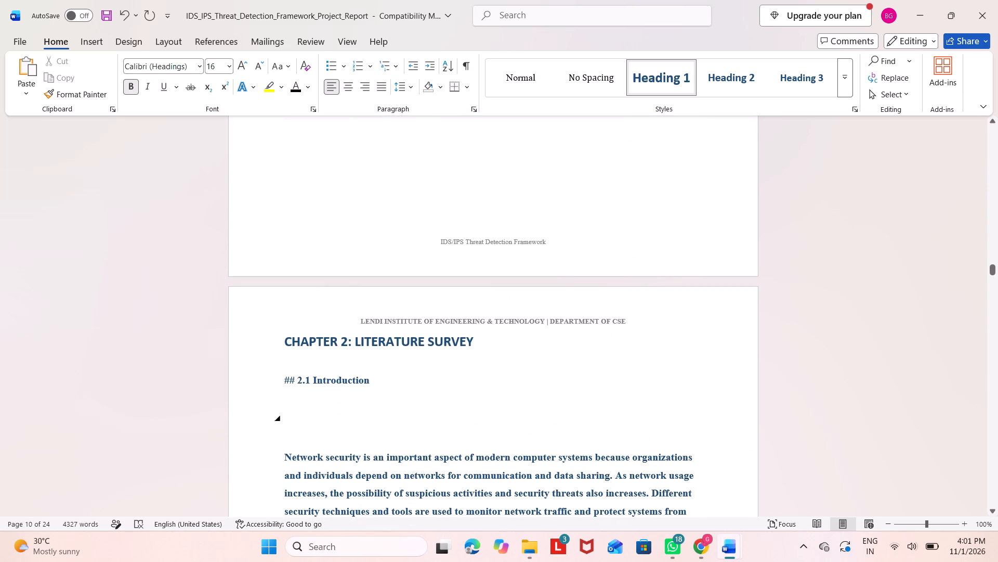
{"action": "left_click", "coordinate": [292, 418]}
{"action": "key", "text": "BackSpace"}
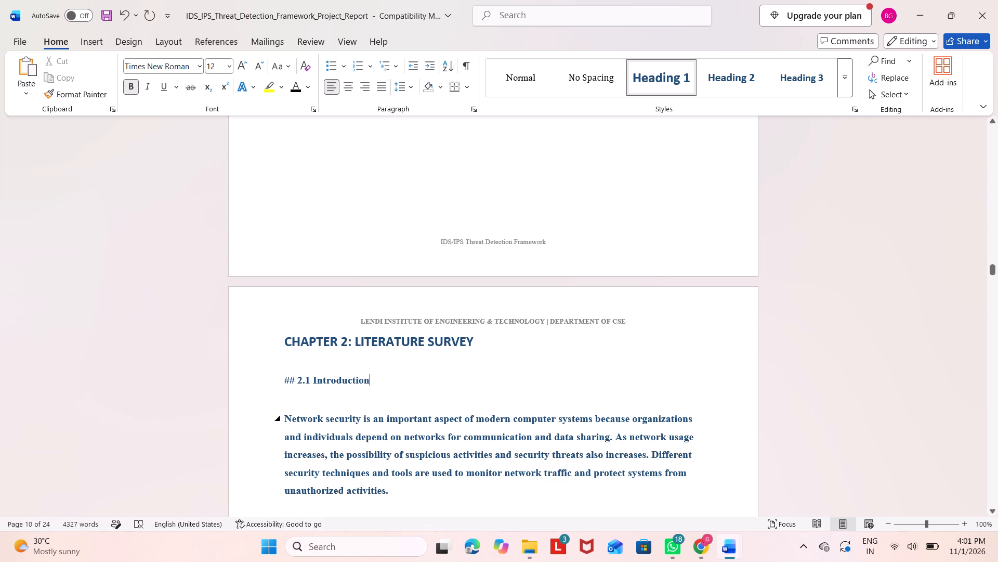
{"action": "left_click", "coordinate": [296, 402]}
{"action": "scroll", "coordinate": [362, 369], "scroll_direction": "down", "scroll_amount": 1}
{"action": "left_click", "coordinate": [347, 417]}
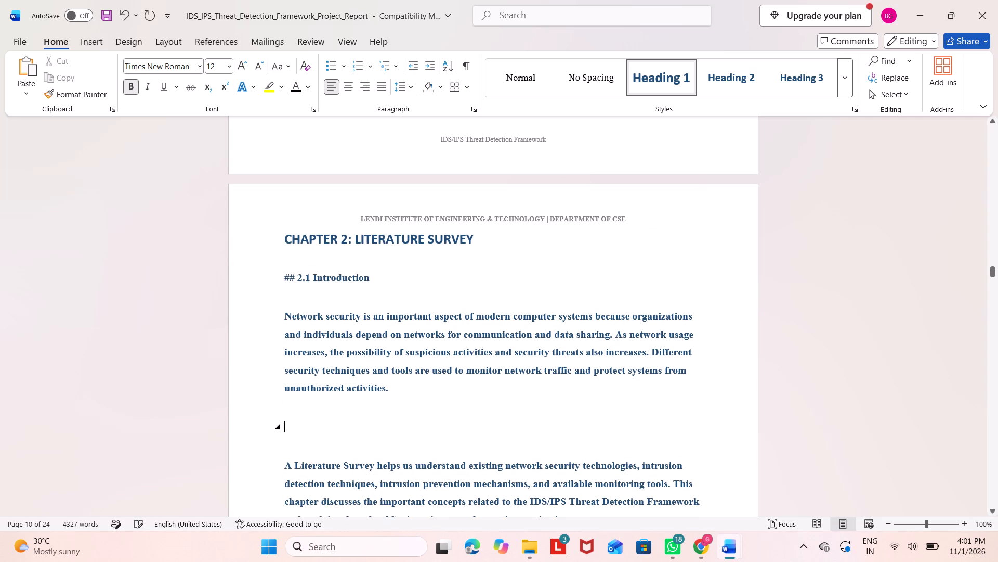
{"action": "key", "text": "BackSpace"}
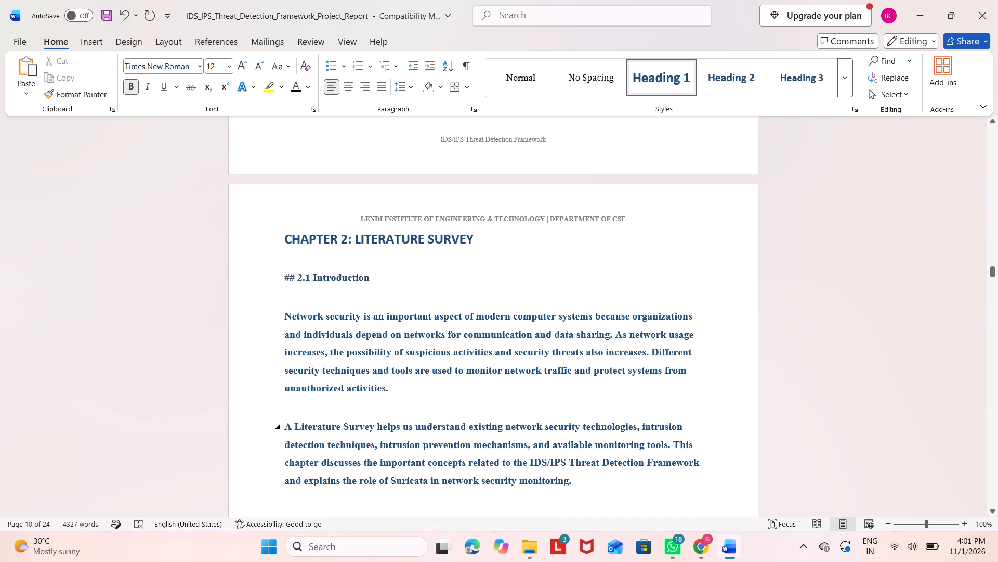
{"action": "left_click", "coordinate": [338, 411]}
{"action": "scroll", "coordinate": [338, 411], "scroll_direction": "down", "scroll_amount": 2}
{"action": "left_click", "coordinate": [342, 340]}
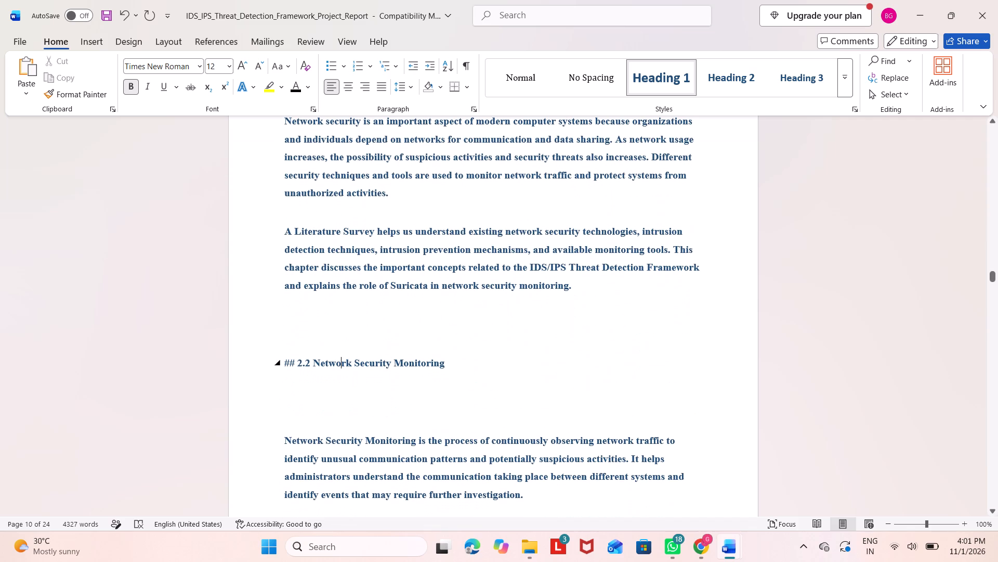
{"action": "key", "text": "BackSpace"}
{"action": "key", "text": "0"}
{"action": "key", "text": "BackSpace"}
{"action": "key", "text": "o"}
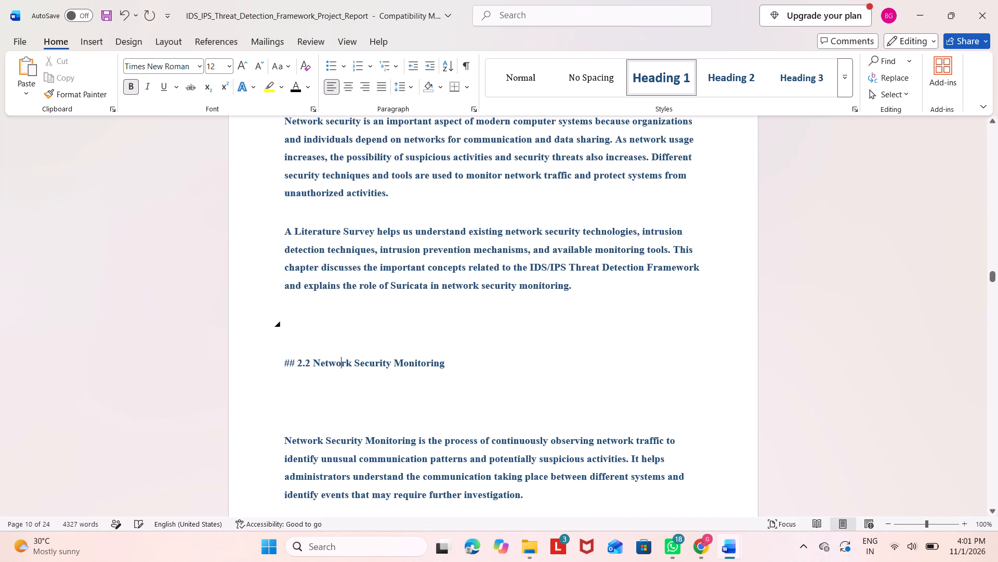
Delete the extra blank lines above and below the 2.2 Network Security Monitoring heading and between that section's paragraphs.
{"action": "left_click", "coordinate": [346, 325]}
{"action": "key", "text": "BackSpace"}
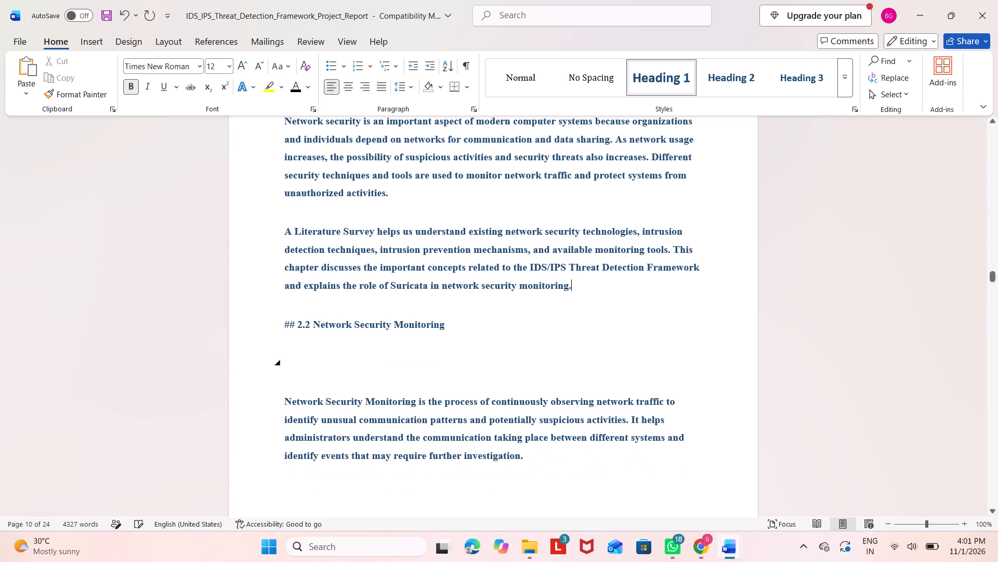
{"action": "left_click", "coordinate": [340, 350]}
{"action": "key", "text": "BackSpace"}
{"action": "left_click", "coordinate": [316, 467]}
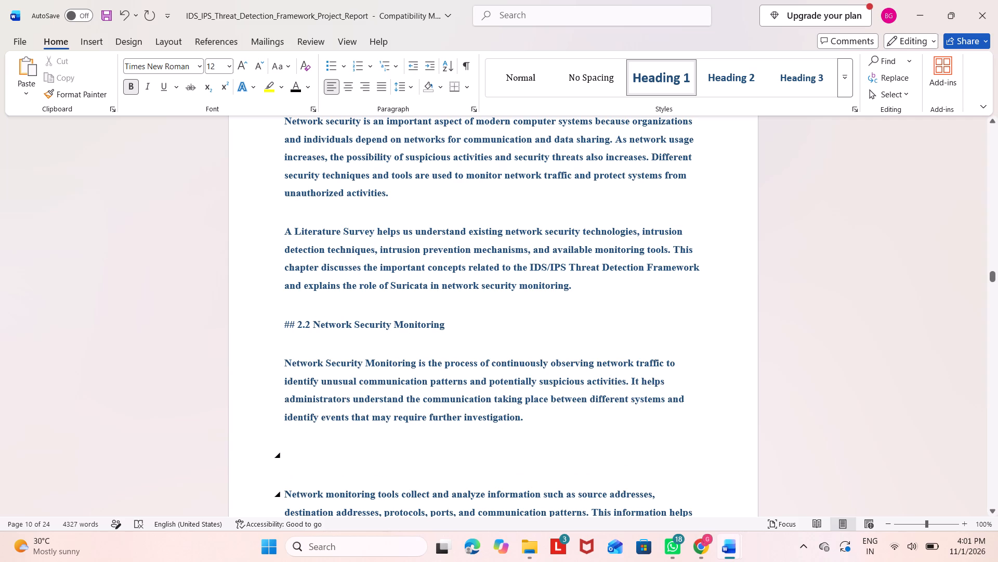
{"action": "left_click", "coordinate": [308, 454]}
{"action": "key", "text": "BackSpace"}
{"action": "scroll", "coordinate": [308, 454], "scroll_direction": "down", "scroll_amount": 1}
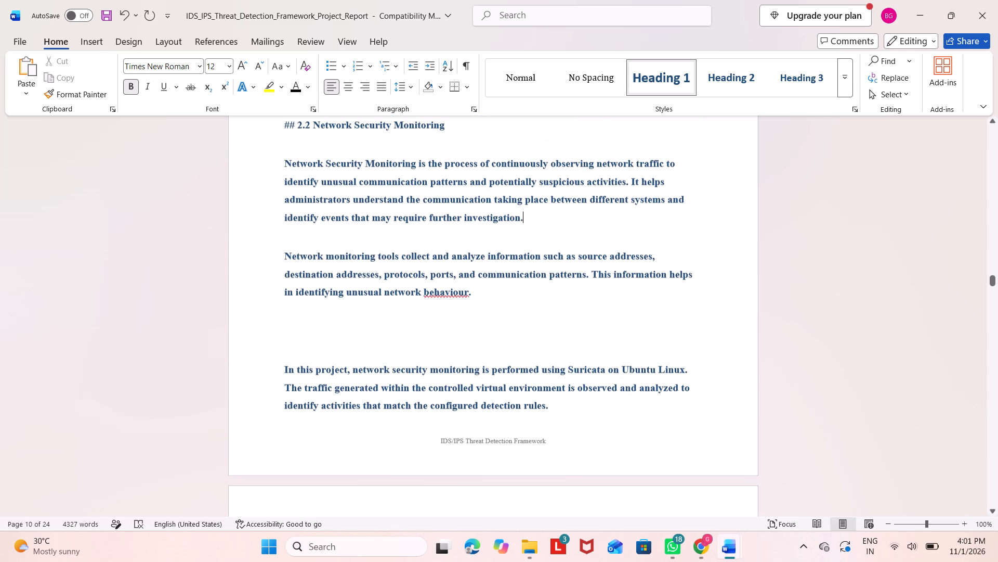
{"action": "left_click", "coordinate": [310, 334]}
{"action": "key", "text": "BackSpace"}
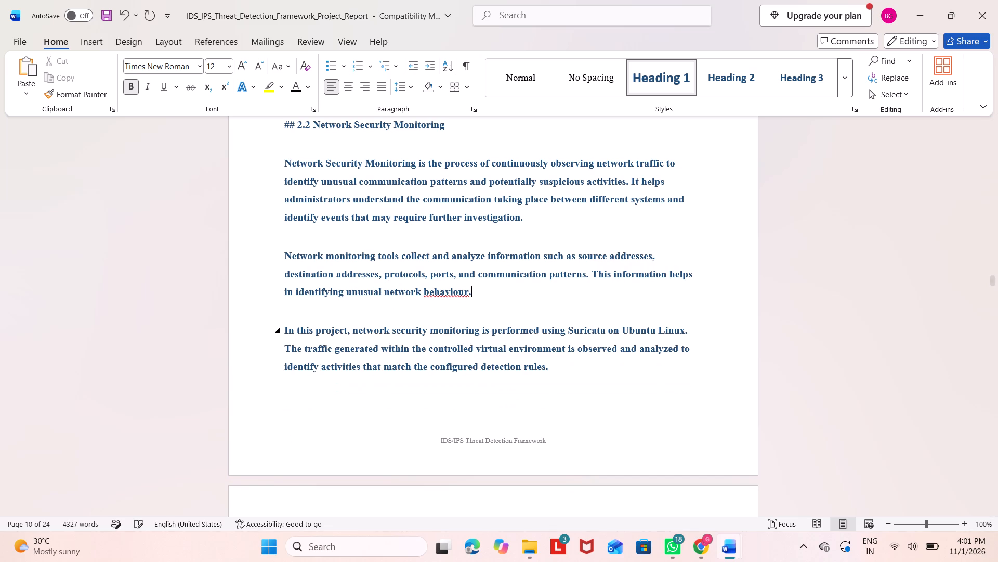
Delete the extra blank lines below the 2.3 Intrusion Detection System (IDS) heading, its opening paragraph and the "There are two common categories of IDS:" line.
{"action": "scroll", "coordinate": [296, 405], "scroll_direction": "down", "scroll_amount": 2}
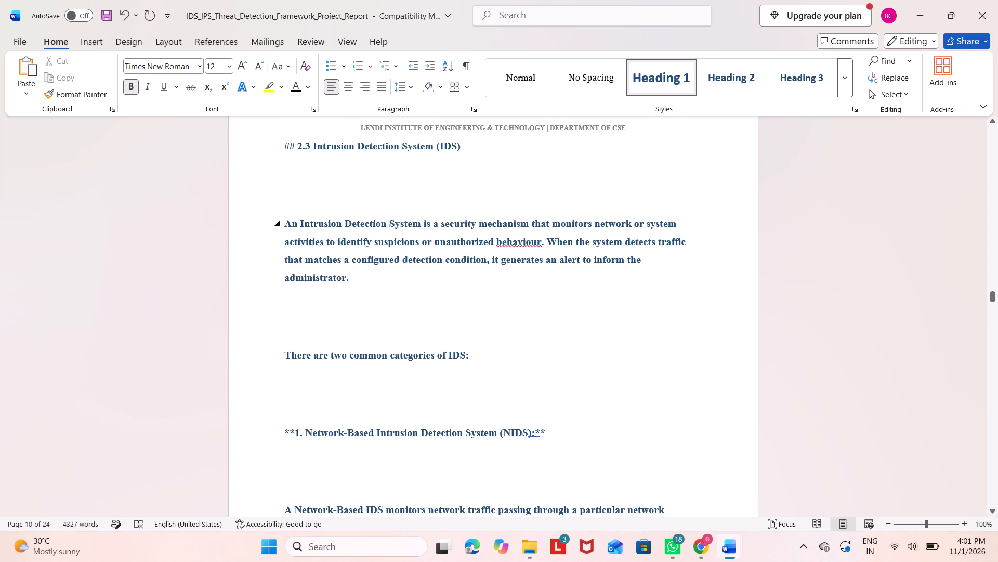
{"action": "left_click", "coordinate": [324, 190]}
{"action": "key", "text": "BackSpace"}
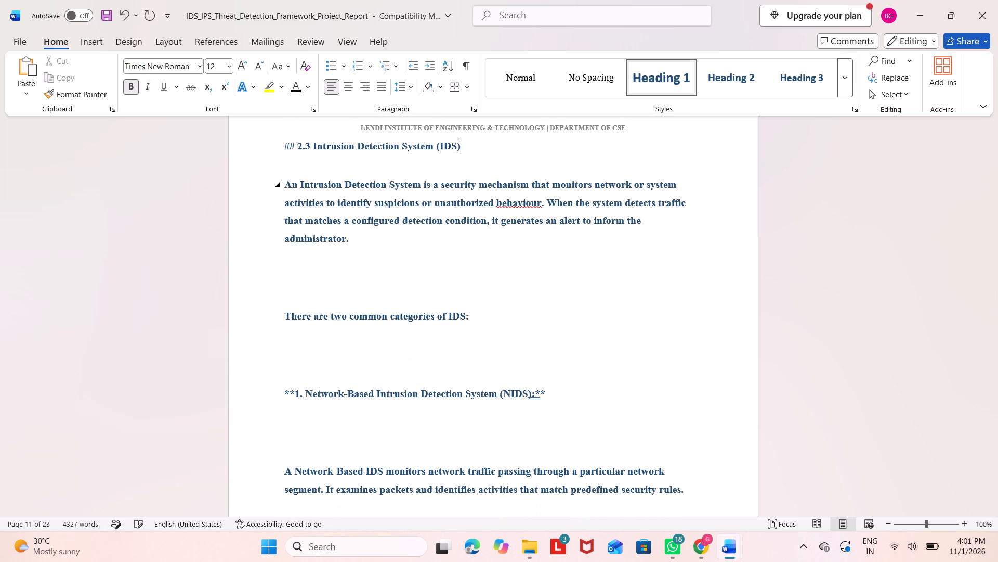
{"action": "left_click", "coordinate": [336, 271]}
{"action": "key", "text": "BackSpace"}
{"action": "left_click", "coordinate": [318, 313]}
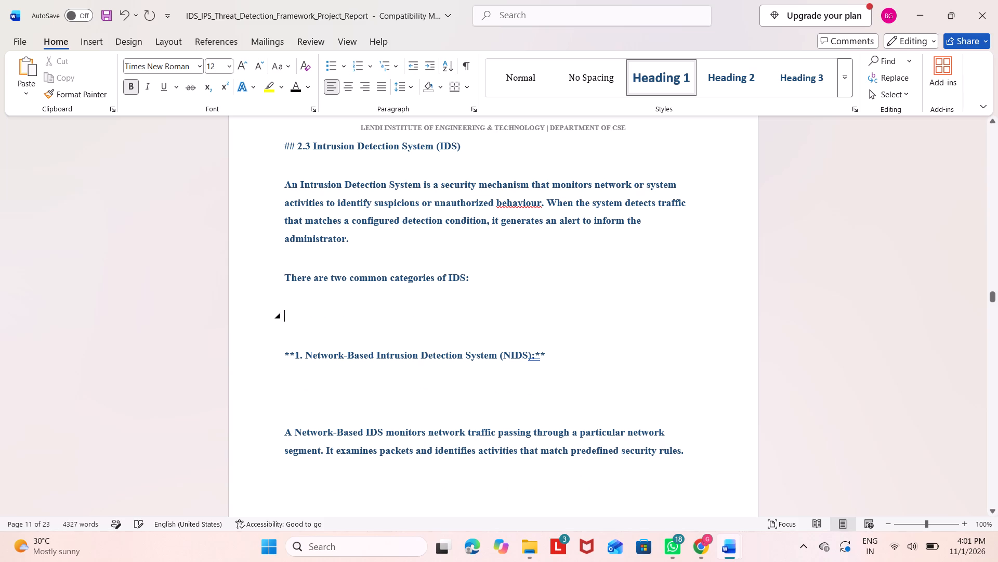
{"action": "key", "text": "BackSpace"}
Delete the extra blank lines around the NIDS and HIDS subheadings' paragraphs and the closing paragraph, down to the 2.4 Intrusion Prevention System (IPS) heading.
{"action": "left_click", "coordinate": [303, 353]}
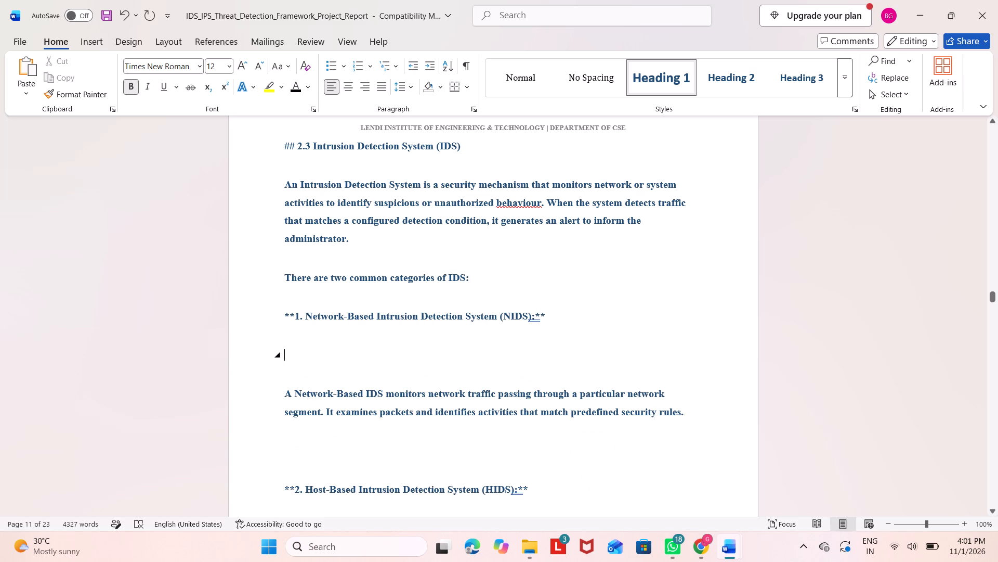
{"action": "key", "text": "BackSpace"}
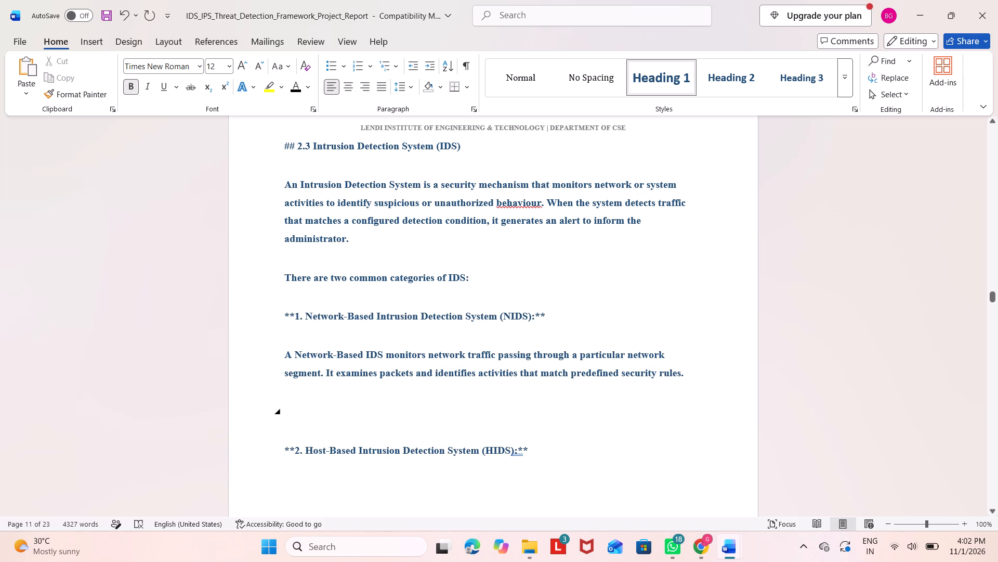
{"action": "left_click", "coordinate": [304, 410]}
{"action": "key", "text": "BackSpace"}
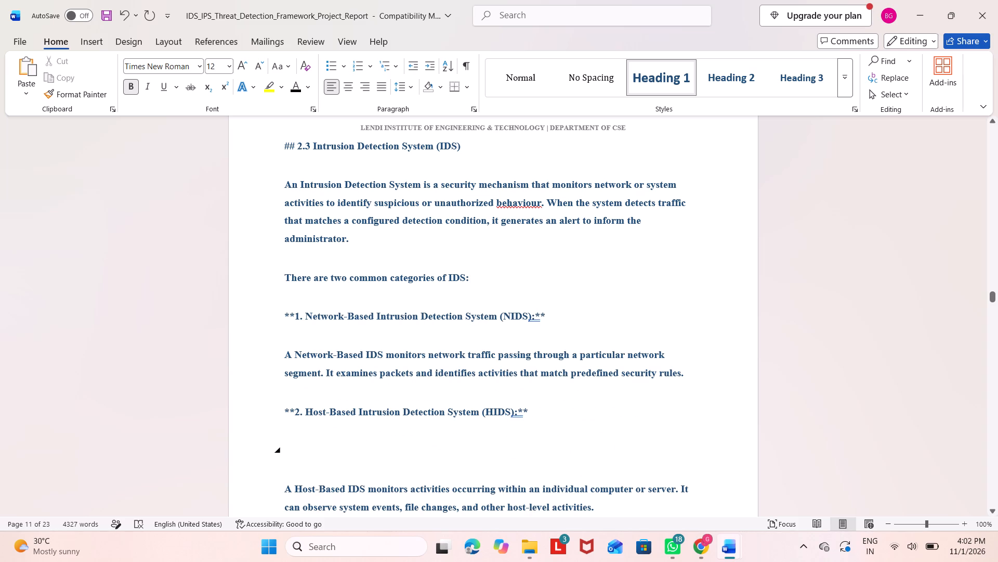
{"action": "left_click", "coordinate": [298, 449]}
{"action": "key", "text": "BackSpace"}
{"action": "scroll", "coordinate": [298, 449], "scroll_direction": "down", "scroll_amount": 1}
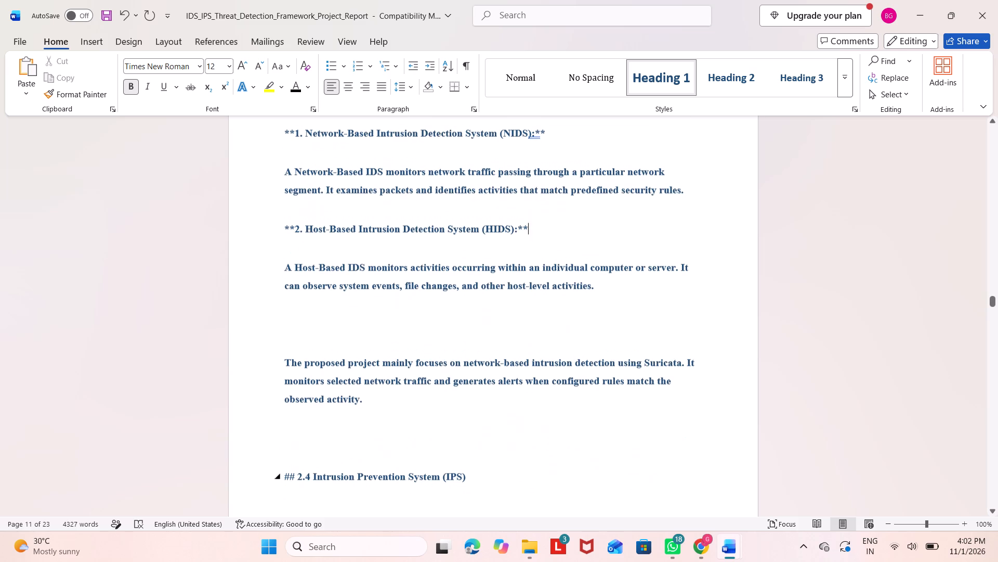
{"action": "left_click", "coordinate": [296, 316]}
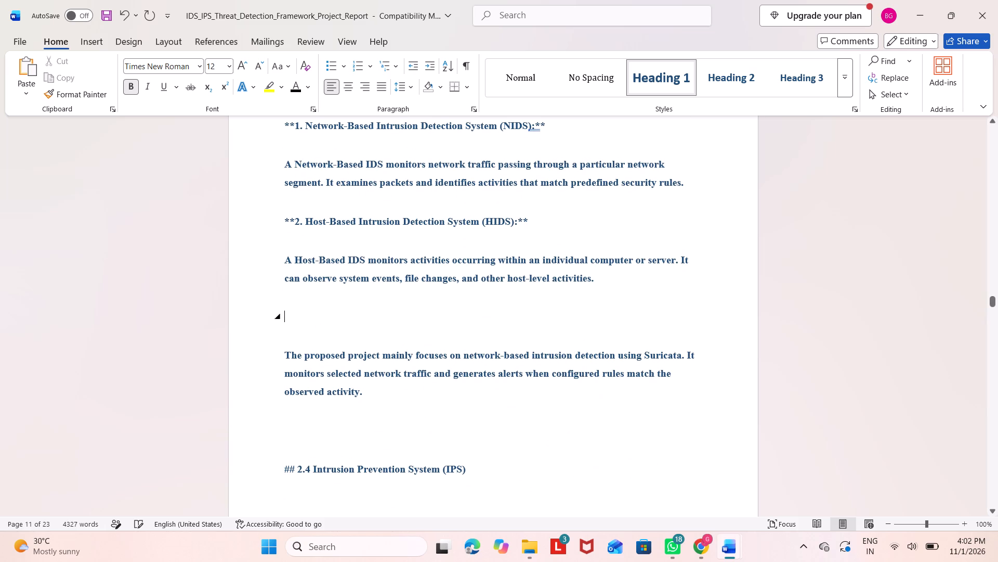
{"action": "key", "text": "BackSpace"}
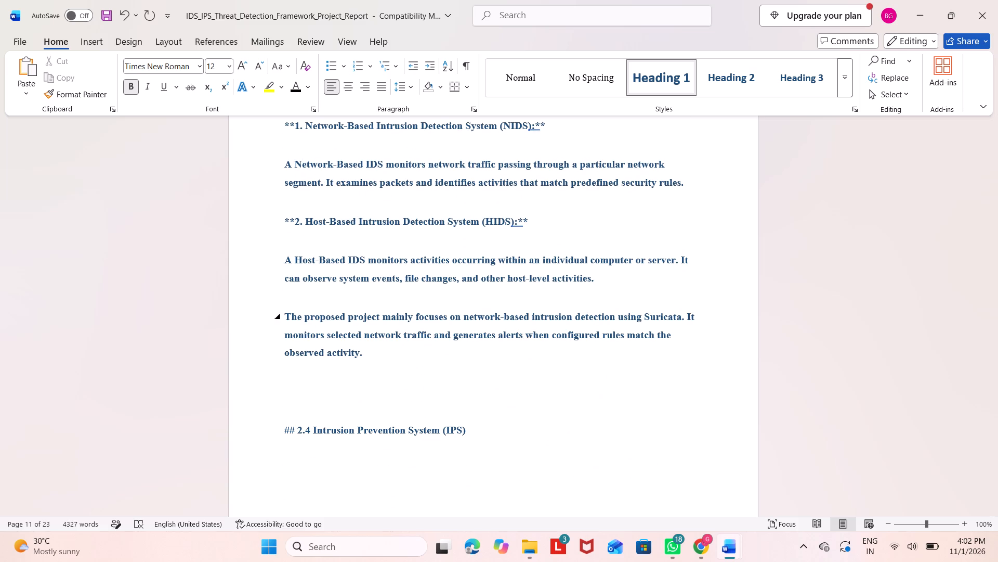
{"action": "left_click", "coordinate": [314, 390]}
{"action": "key", "text": "BackSpace"}
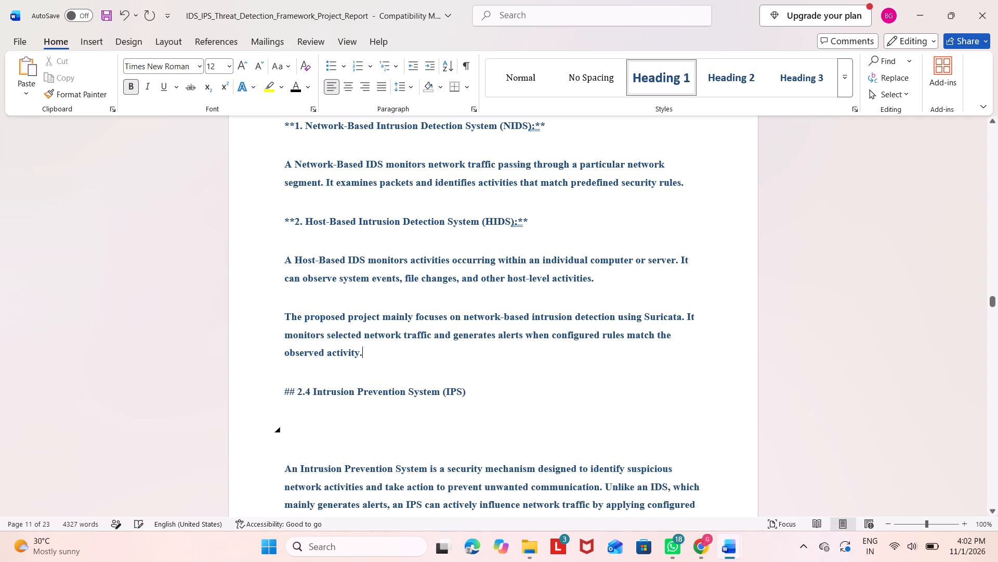
Delete the extra blank lines below the 2.4 Intrusion Prevention System (IPS) heading and after each of that section's three paragraphs.
{"action": "left_click", "coordinate": [303, 433]}
{"action": "key", "text": "BackSpace"}
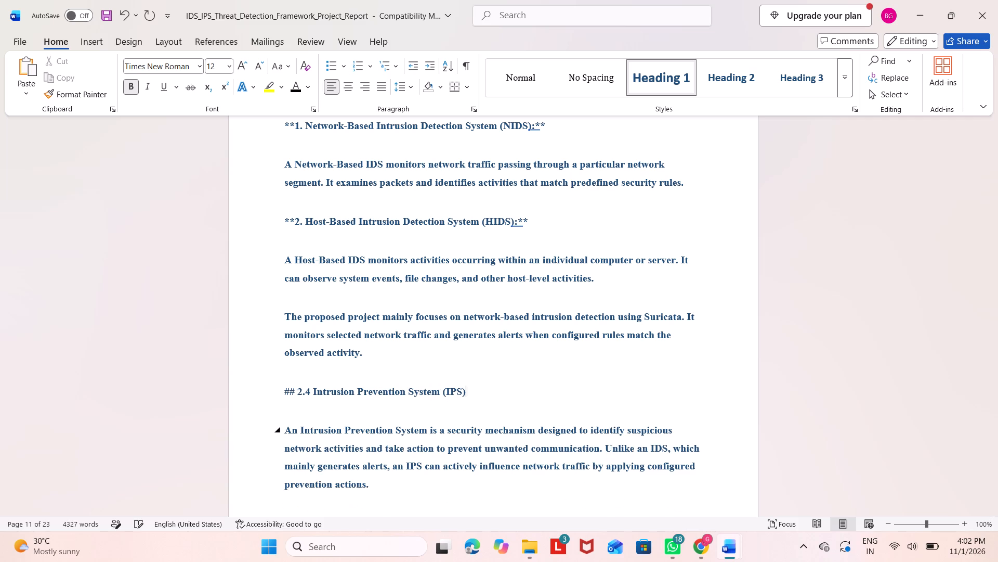
{"action": "scroll", "coordinate": [303, 433], "scroll_direction": "down", "scroll_amount": 3}
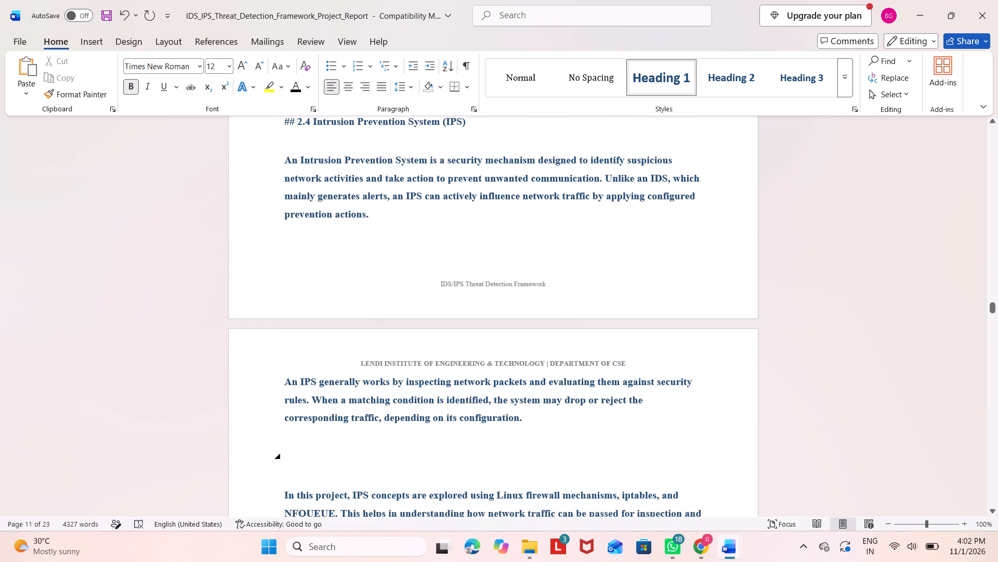
{"action": "left_click", "coordinate": [300, 249]}
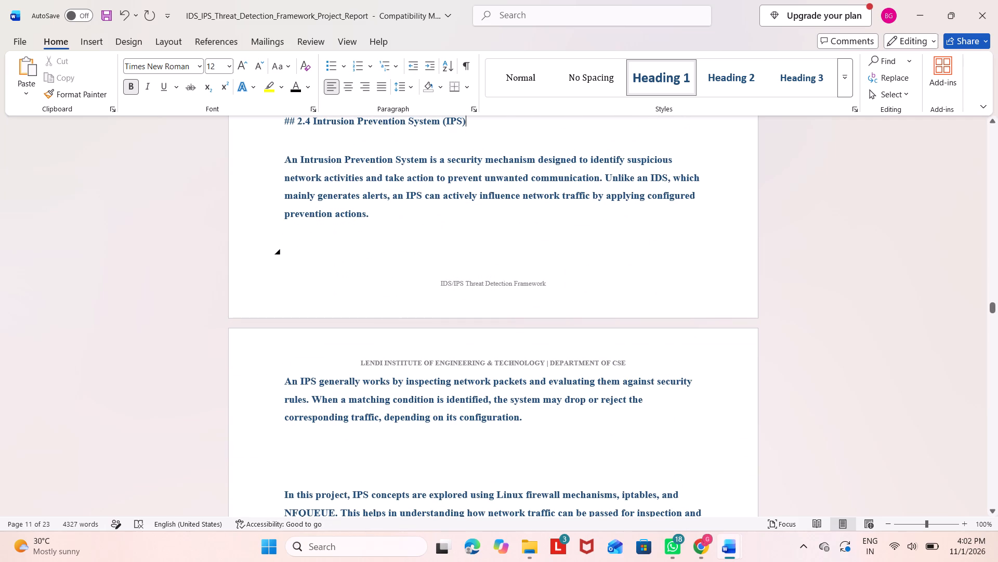
{"action": "key", "text": "BackSpace"}
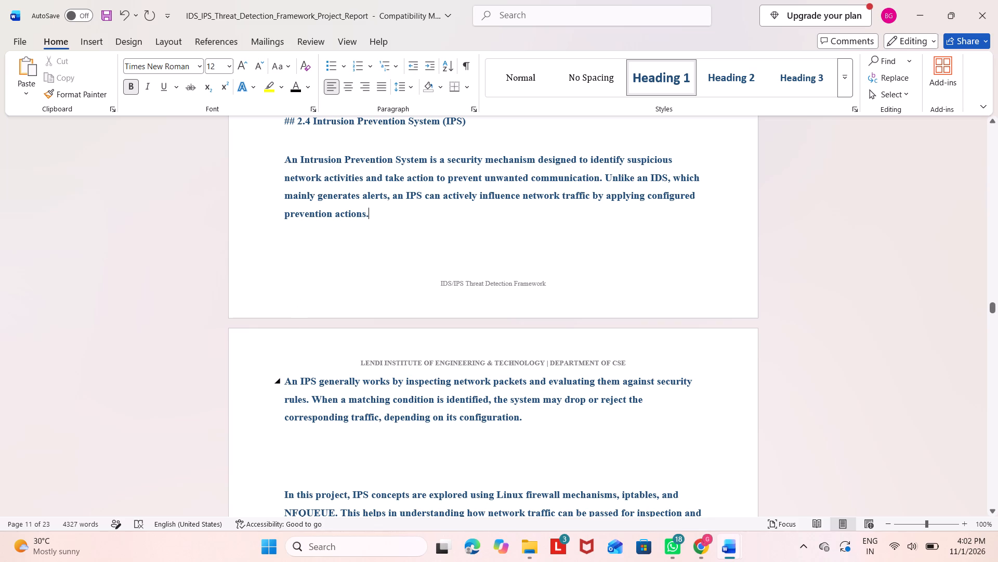
{"action": "left_click", "coordinate": [290, 445]}
{"action": "key", "text": "BackSpace"}
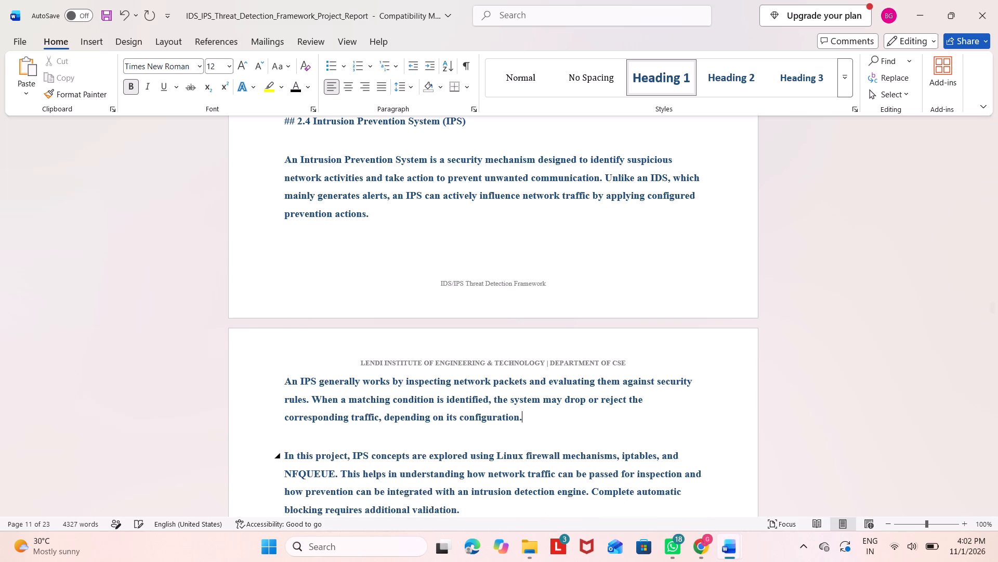
{"action": "scroll", "coordinate": [290, 445], "scroll_direction": "down", "scroll_amount": 2}
{"action": "left_click", "coordinate": [305, 323]}
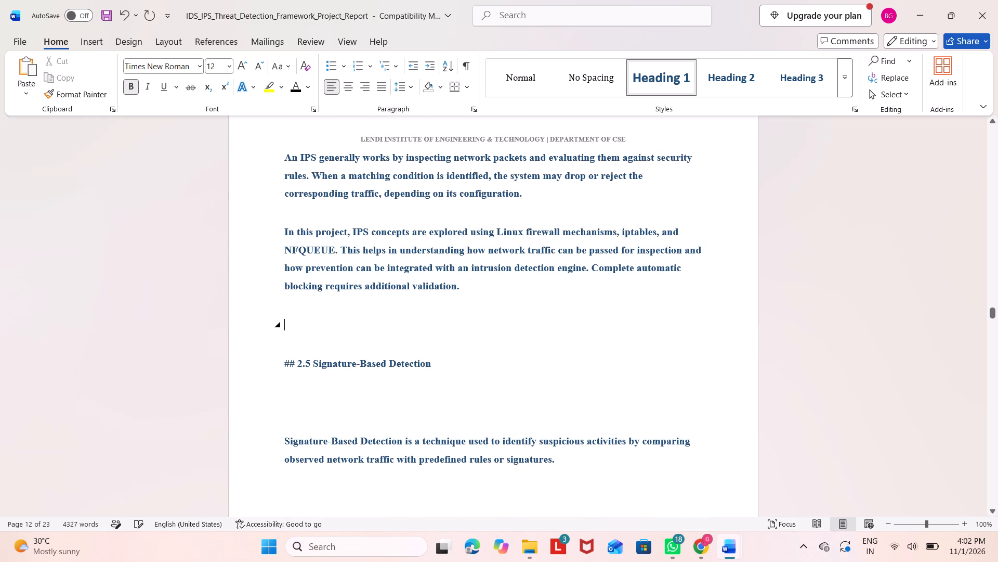
{"action": "key", "text": "BackSpace"}
Delete the extra blank lines below the 2.5 Signature-Based Detection heading, its two opening paragraphs and "The main advantages of signature-based detection are:" line.
{"action": "left_click", "coordinate": [299, 361]}
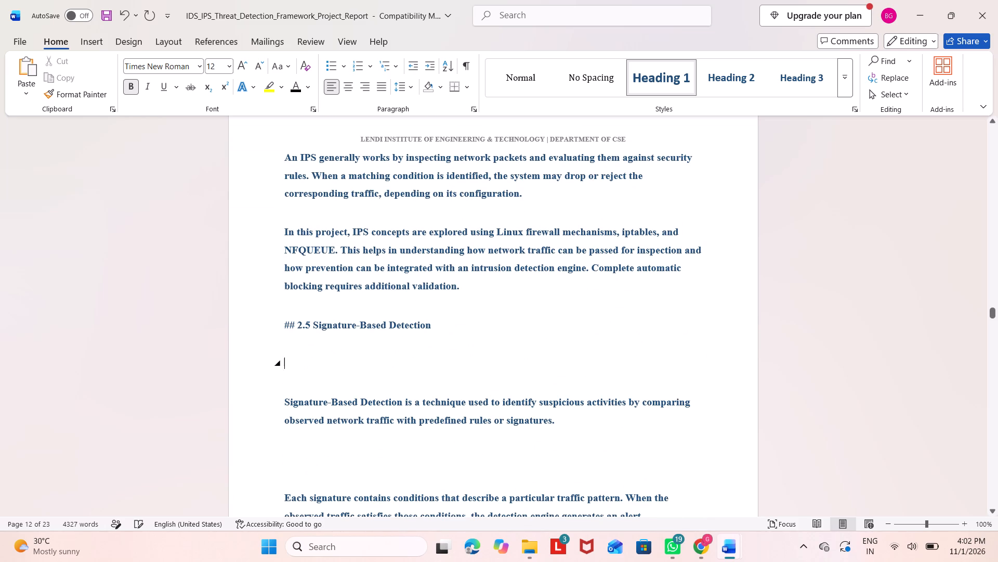
{"action": "key", "text": "BackSpace"}
{"action": "left_click", "coordinate": [305, 419]}
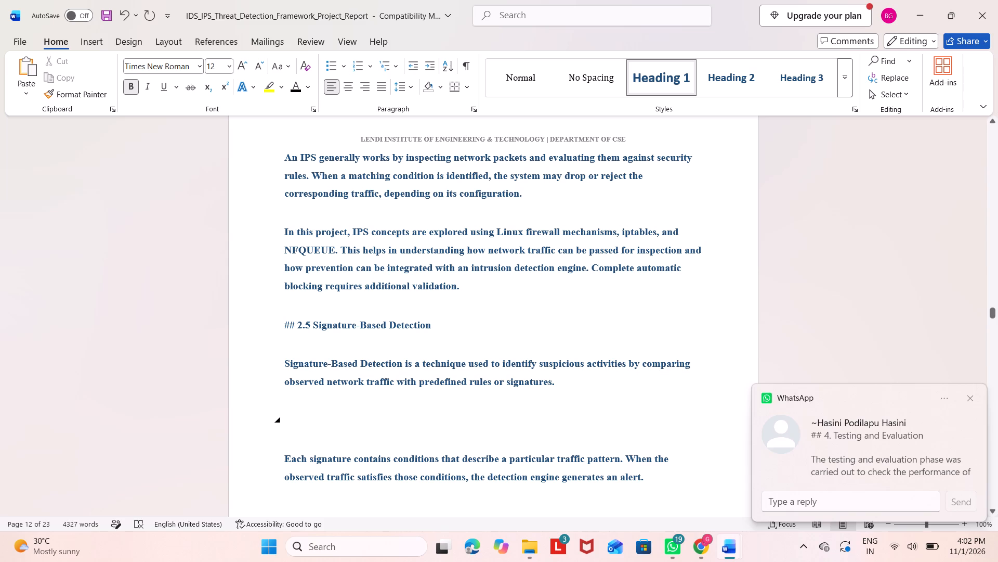
{"action": "key", "text": "BackSpace"}
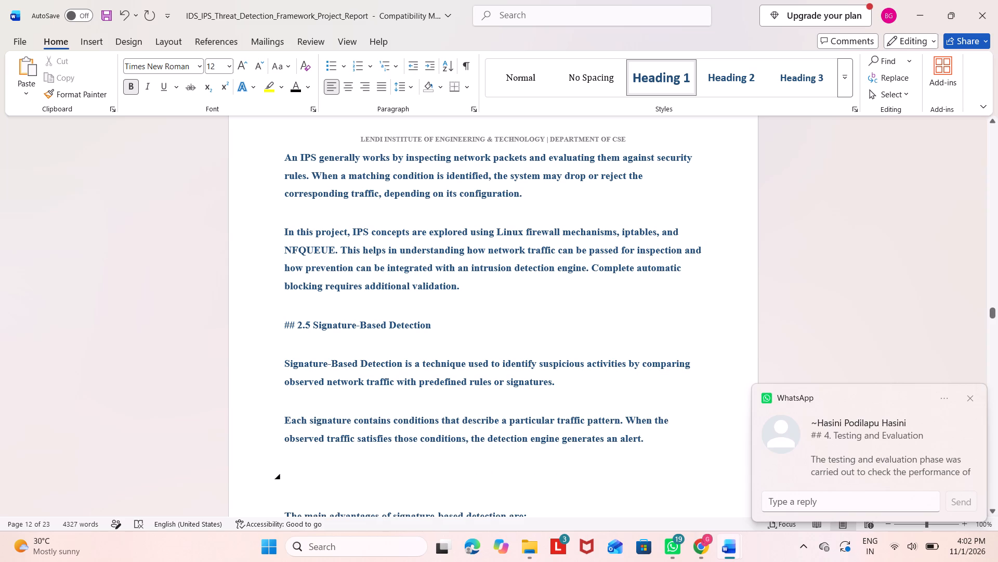
{"action": "left_click", "coordinate": [304, 478]}
{"action": "key", "text": "BackSpace"}
{"action": "scroll", "coordinate": [304, 478], "scroll_direction": "down", "scroll_amount": 1}
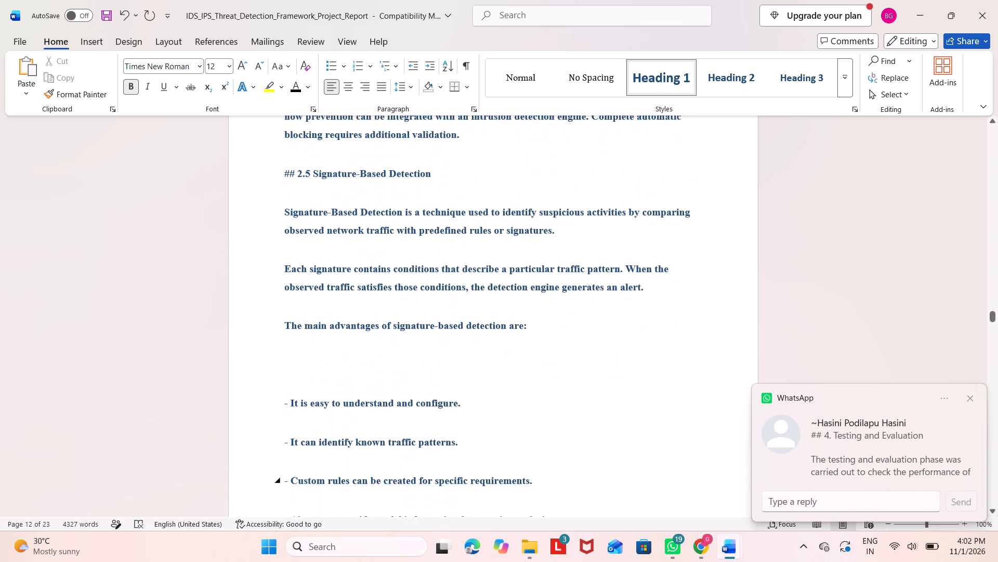
{"action": "left_click", "coordinate": [322, 352]}
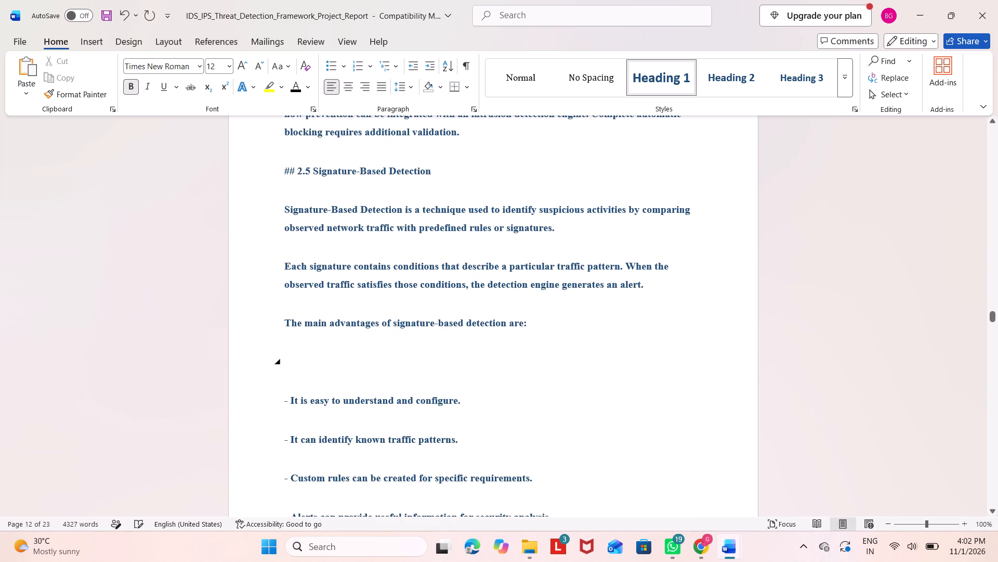
{"action": "key", "text": "BackSpace"}
Delete the extra blank lines between the signature-based advantages list and the limitations paragraph, and above the 2.6 Suricata heading.
{"action": "scroll", "coordinate": [316, 449], "scroll_direction": "down", "scroll_amount": 1}
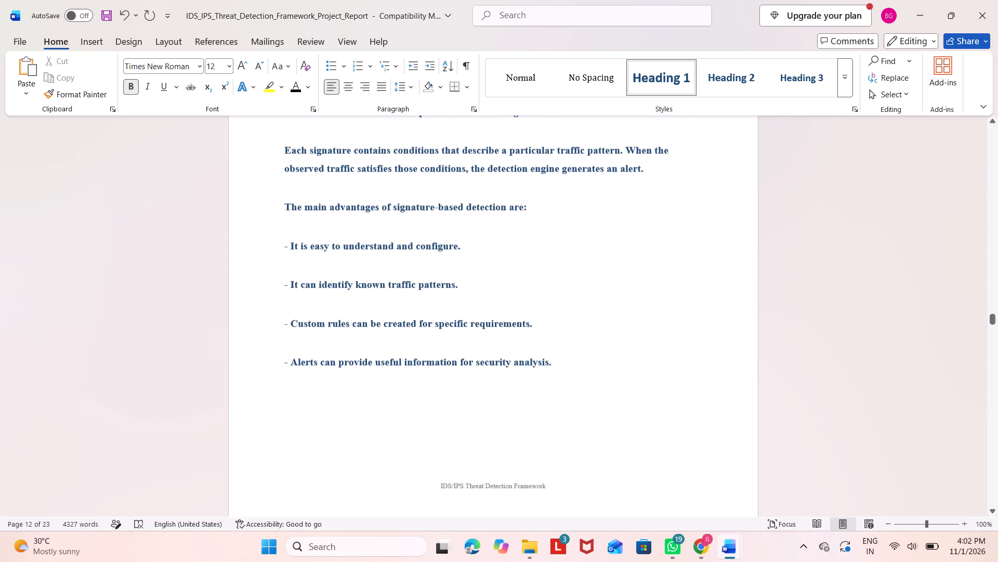
{"action": "left_click", "coordinate": [316, 412]}
{"action": "key", "text": "BackSpace"}
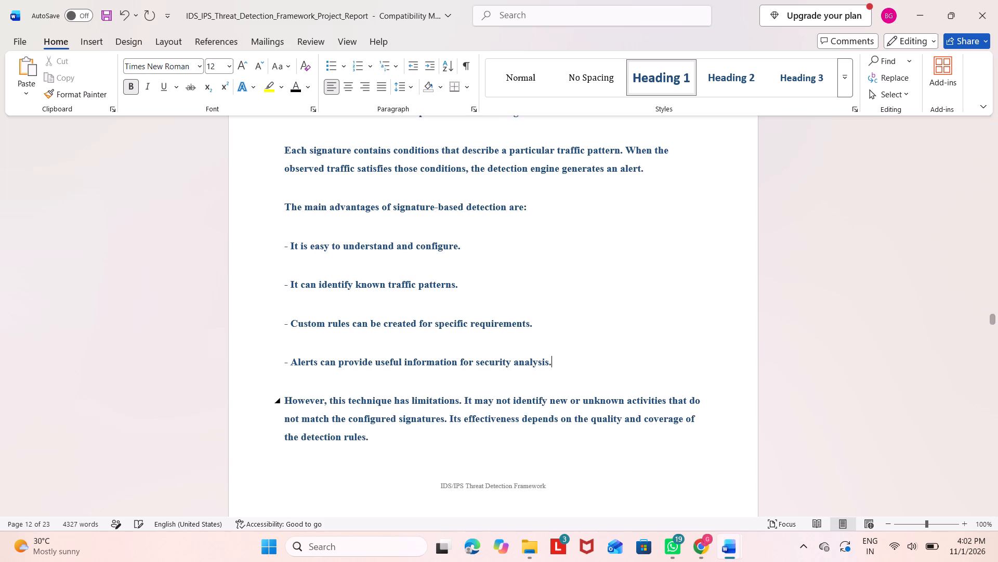
{"action": "scroll", "coordinate": [316, 412], "scroll_direction": "down", "scroll_amount": 2}
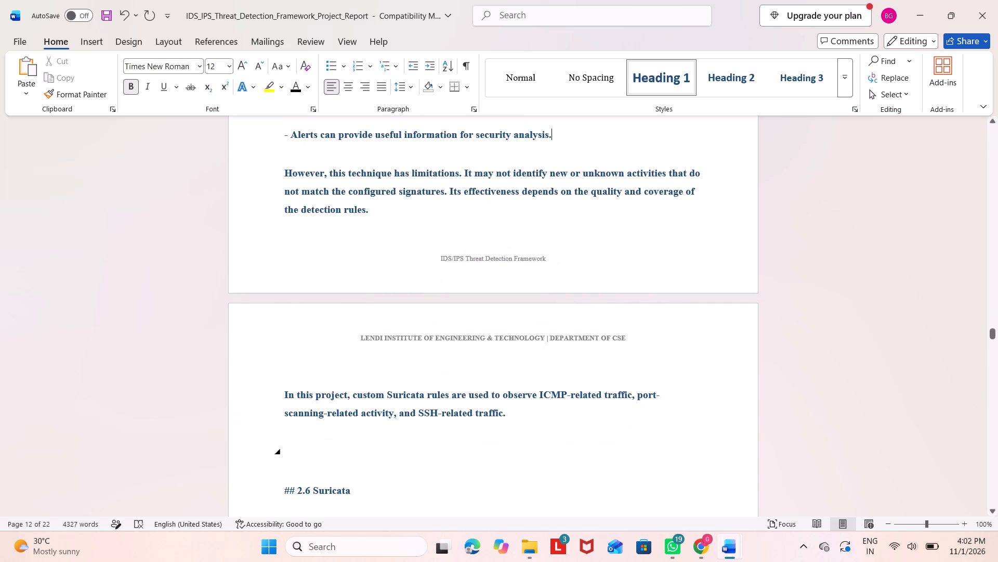
{"action": "left_click", "coordinate": [290, 451]}
{"action": "key", "text": "BackSpace"}
{"action": "scroll", "coordinate": [290, 451], "scroll_direction": "down", "scroll_amount": 2}
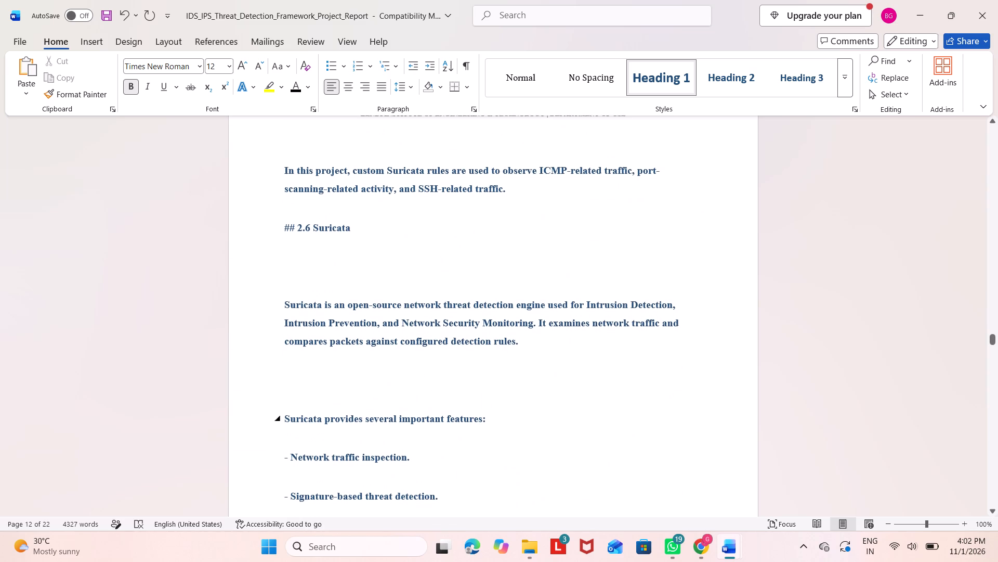
Delete the extra blank lines below the 2.6 Suricata heading and above the line "Suricata provides several important features:".
{"action": "left_click", "coordinate": [314, 259]}
{"action": "key", "text": "BackSpace"}
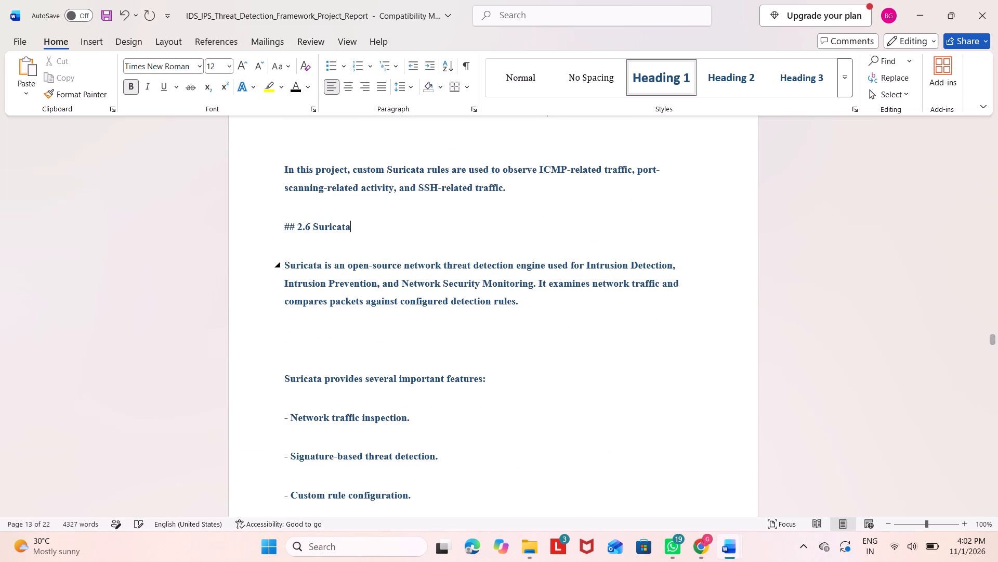
{"action": "left_click", "coordinate": [304, 341]}
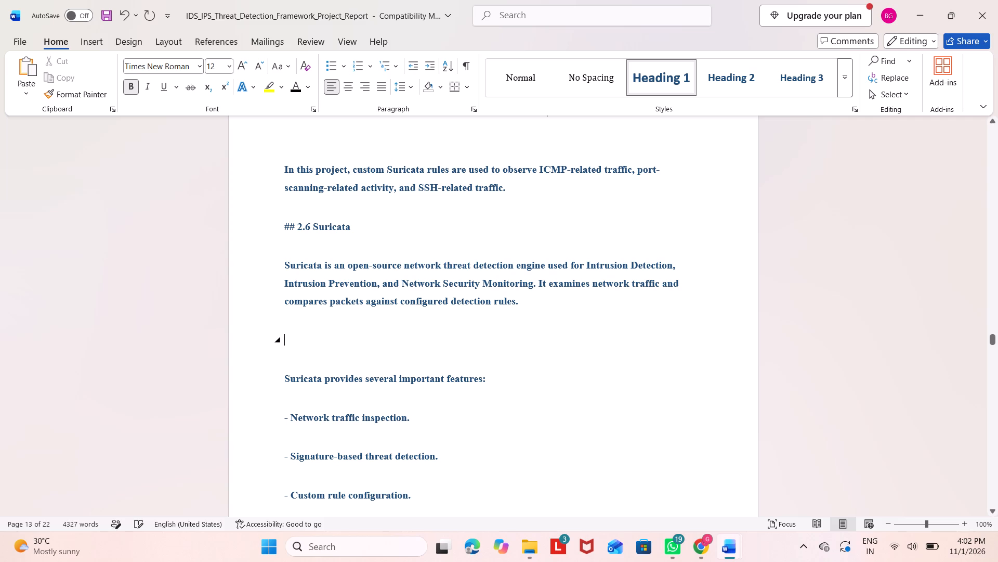
{"action": "key", "text": "BackSpace"}
{"action": "scroll", "coordinate": [291, 413], "scroll_direction": "down", "scroll_amount": 1}
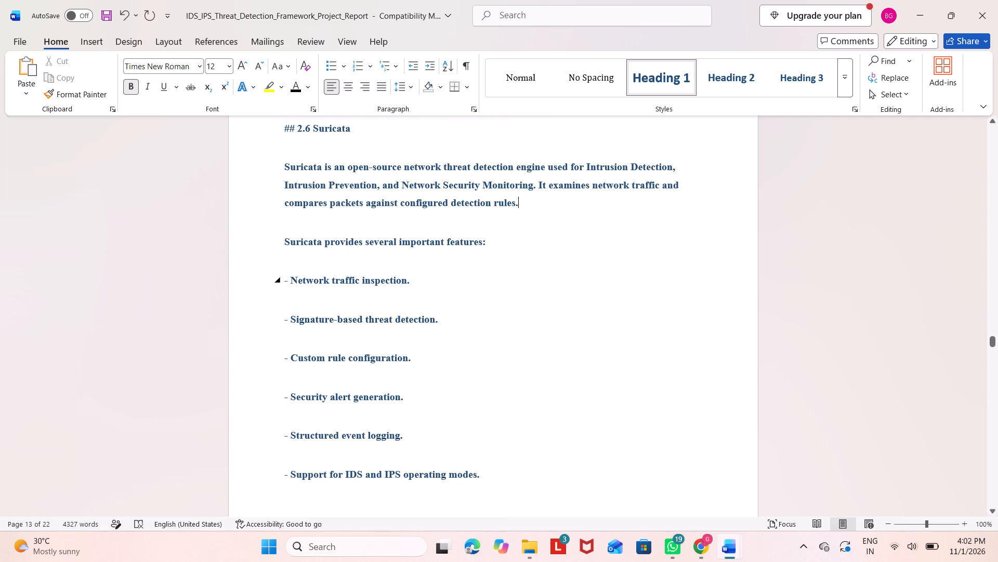
{"action": "left_click", "coordinate": [307, 258]}
Delete the extra blank lines above and below the closing paragraph of 2.6 Suricata, beginning "In the proposed framework, Suricata is installed".
{"action": "scroll", "coordinate": [305, 478], "scroll_direction": "down", "scroll_amount": 1}
{"action": "left_click", "coordinate": [308, 402]}
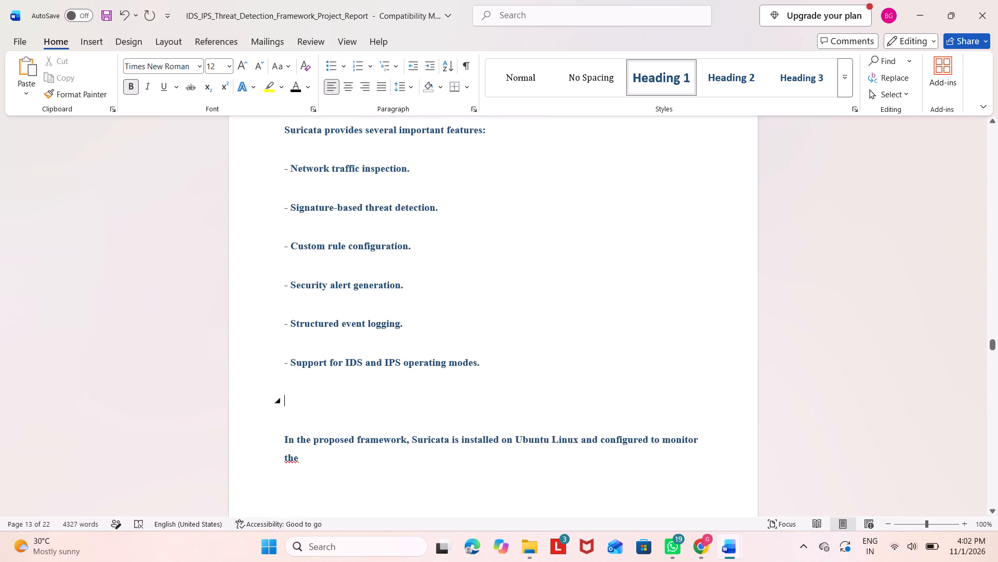
{"action": "key", "text": "BackSpace"}
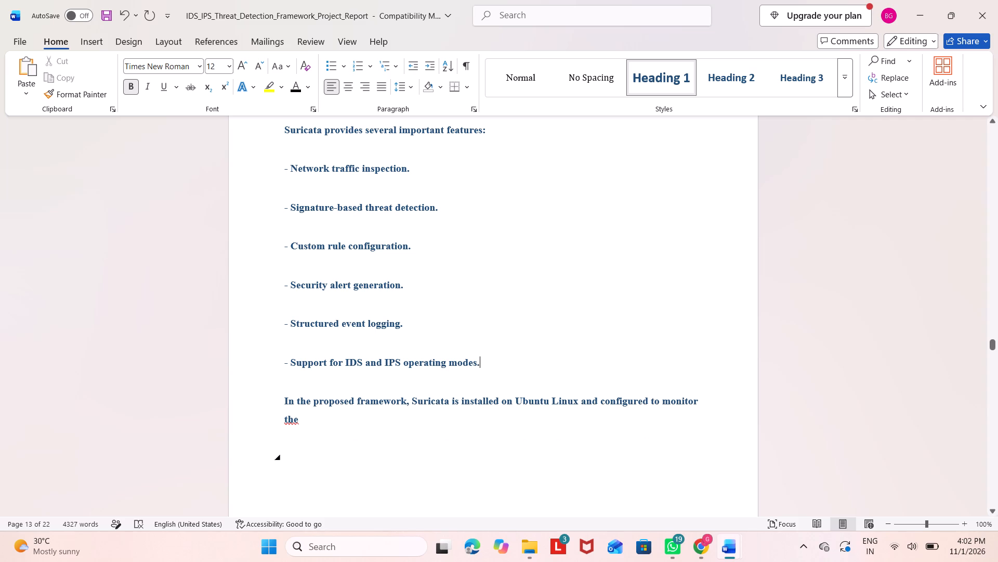
{"action": "left_click", "coordinate": [308, 456]}
{"action": "key", "text": "BackSpace"}
{"action": "left_click", "coordinate": [320, 464]}
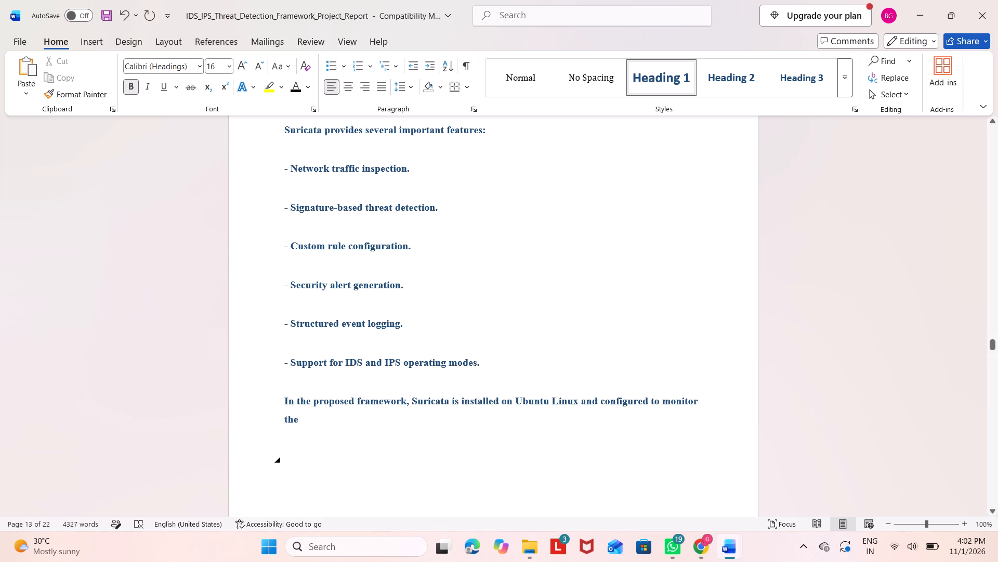
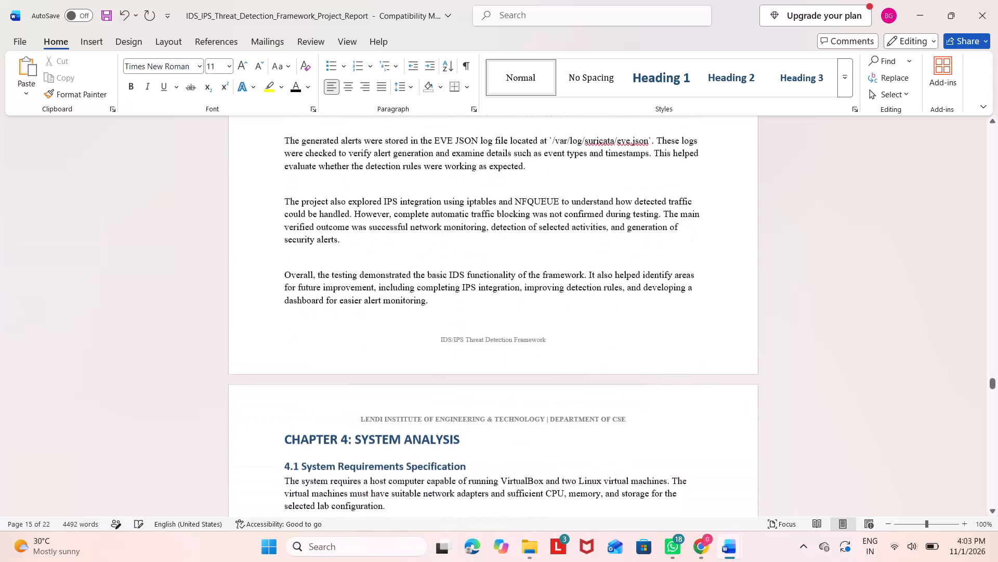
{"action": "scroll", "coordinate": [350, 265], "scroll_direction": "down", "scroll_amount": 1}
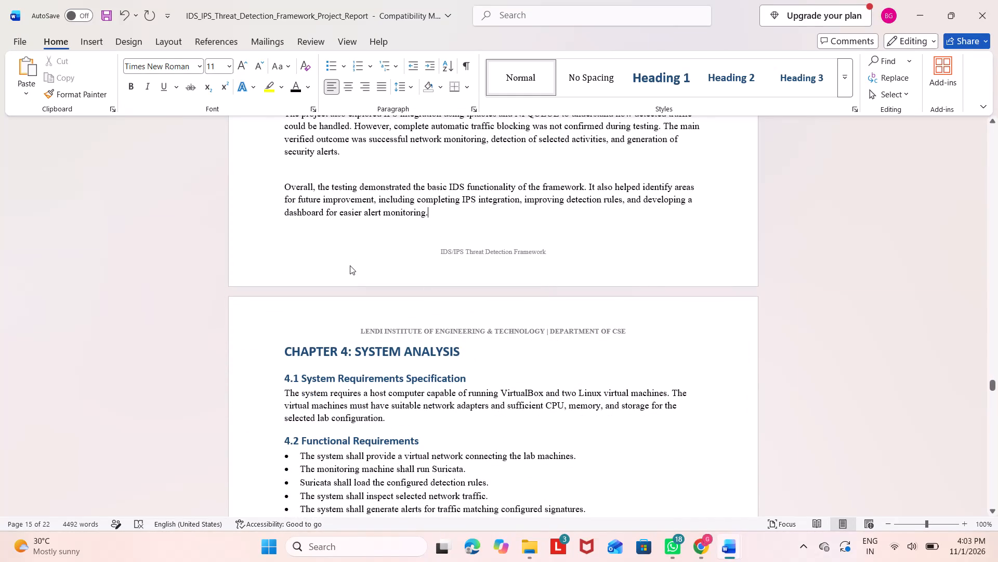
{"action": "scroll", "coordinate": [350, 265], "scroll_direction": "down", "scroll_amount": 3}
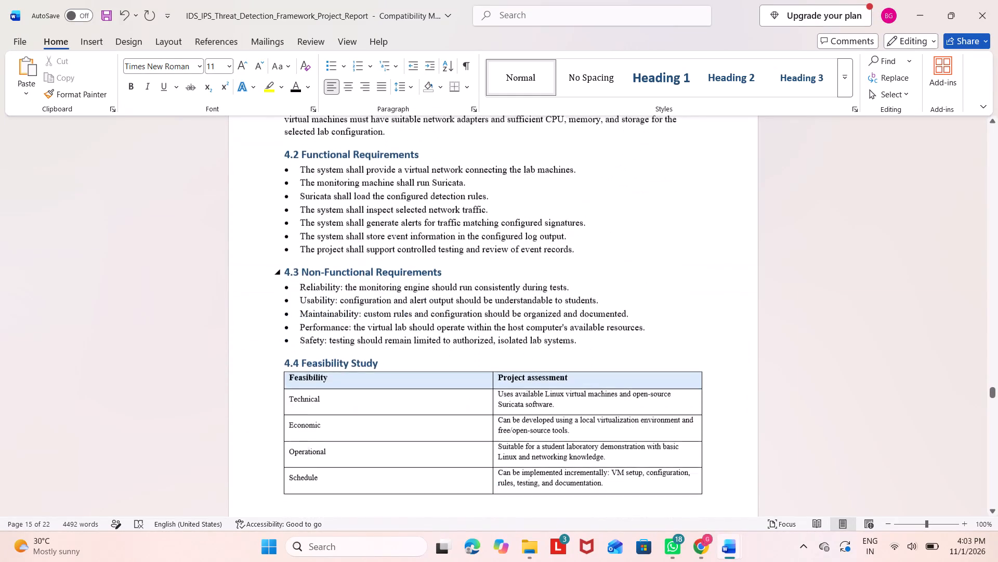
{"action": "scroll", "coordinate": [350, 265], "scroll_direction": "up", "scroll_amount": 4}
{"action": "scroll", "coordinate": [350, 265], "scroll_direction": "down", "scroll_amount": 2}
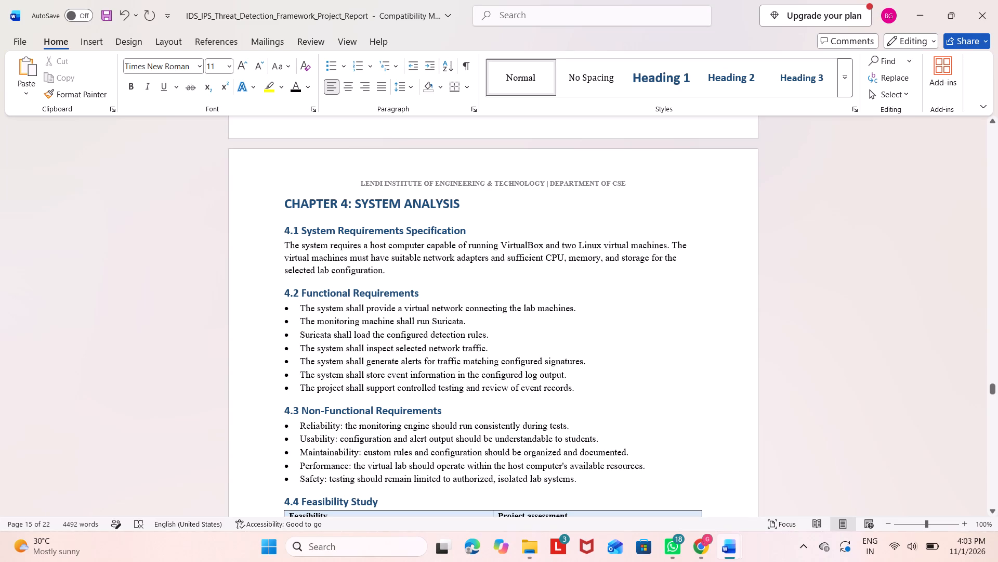
Review Chapter 3: Methodology and Chapter 4: System Analysis, checking their section content, tables and paragraph spacing.
{"action": "scroll", "coordinate": [452, 364], "scroll_direction": "down", "scroll_amount": 2}
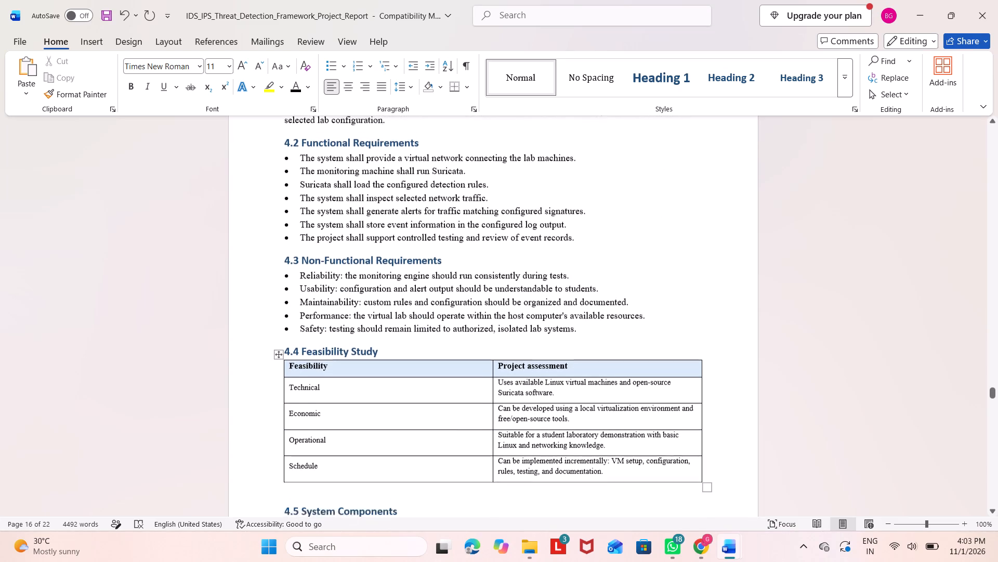
{"action": "scroll", "coordinate": [452, 364], "scroll_direction": "down", "scroll_amount": 1}
{"action": "scroll", "coordinate": [452, 364], "scroll_direction": "up", "scroll_amount": 1}
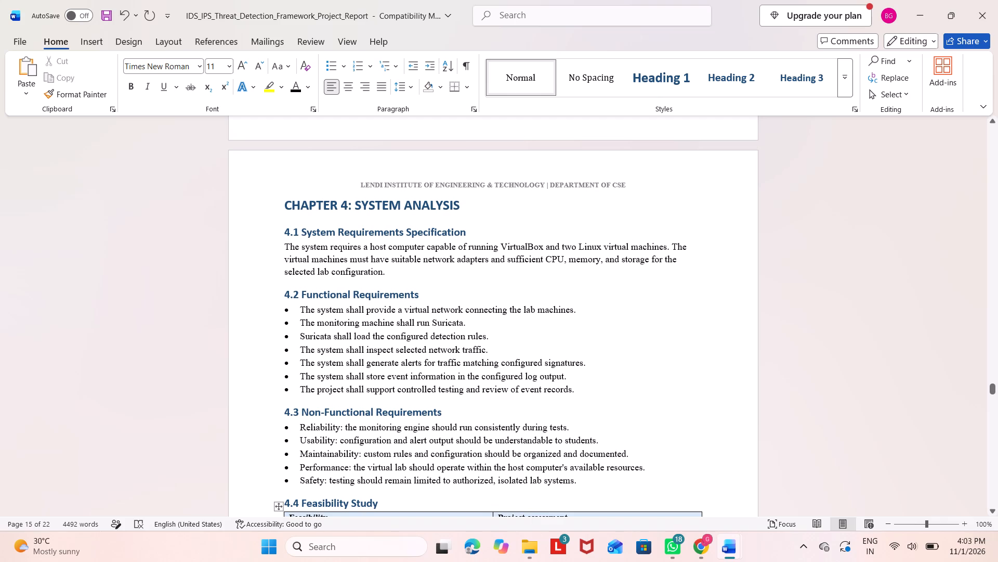
{"action": "scroll", "coordinate": [452, 364], "scroll_direction": "up", "scroll_amount": 8}
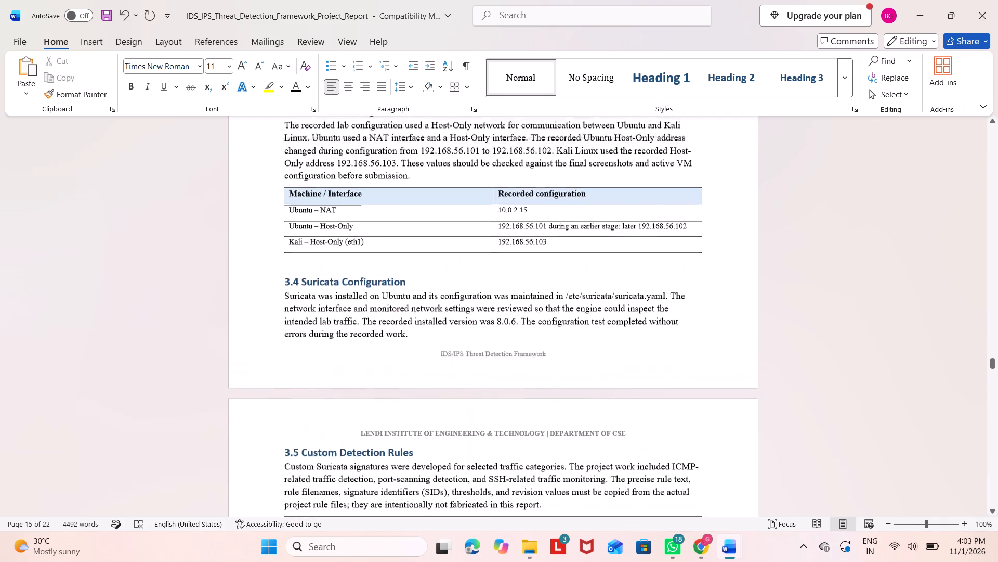
{"action": "scroll", "coordinate": [452, 364], "scroll_direction": "up", "scroll_amount": 2}
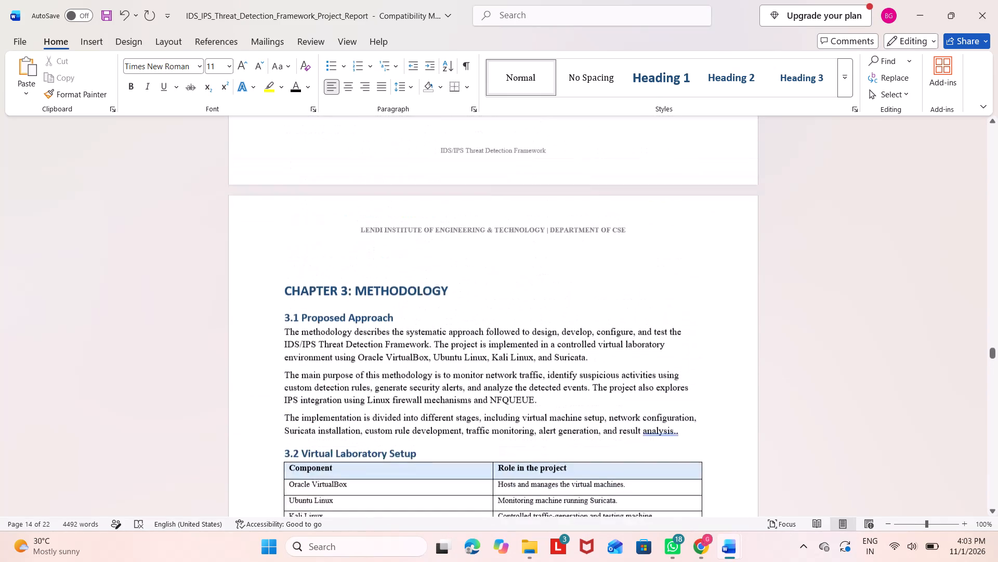
{"action": "scroll", "coordinate": [452, 364], "scroll_direction": "up", "scroll_amount": 1}
{"action": "scroll", "coordinate": [452, 364], "scroll_direction": "down", "scroll_amount": 4}
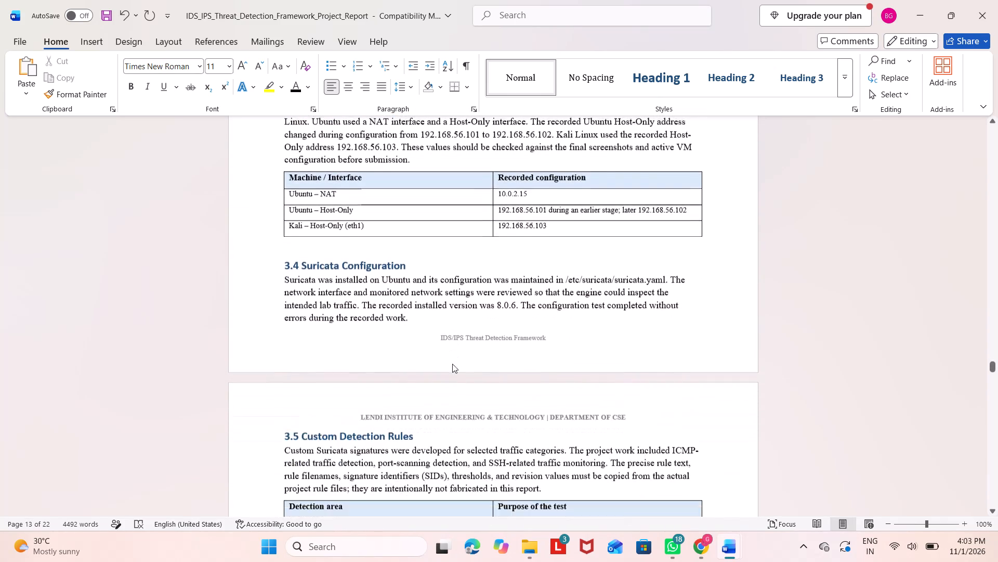
{"action": "scroll", "coordinate": [452, 364], "scroll_direction": "down", "scroll_amount": 5}
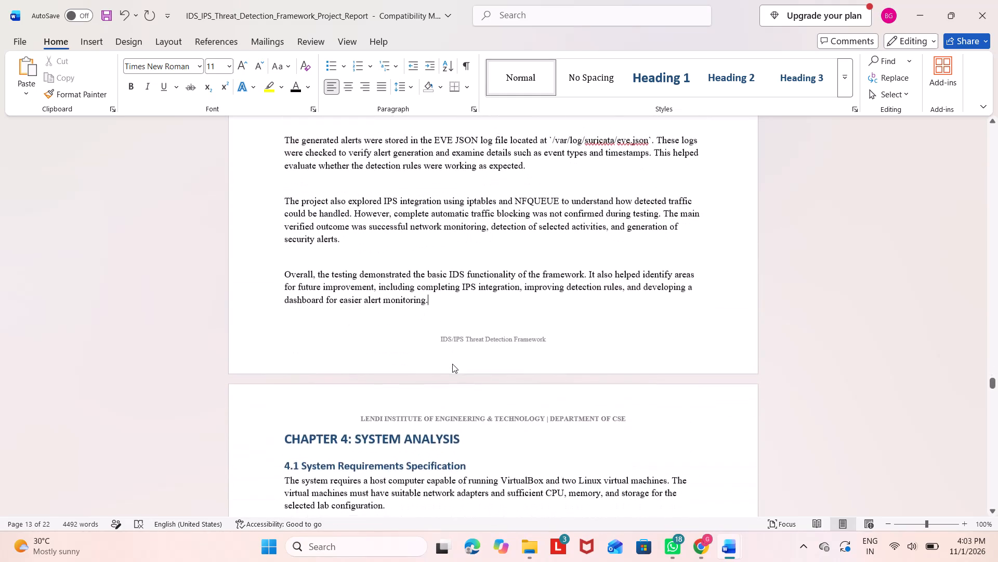
{"action": "scroll", "coordinate": [452, 364], "scroll_direction": "down", "scroll_amount": 1}
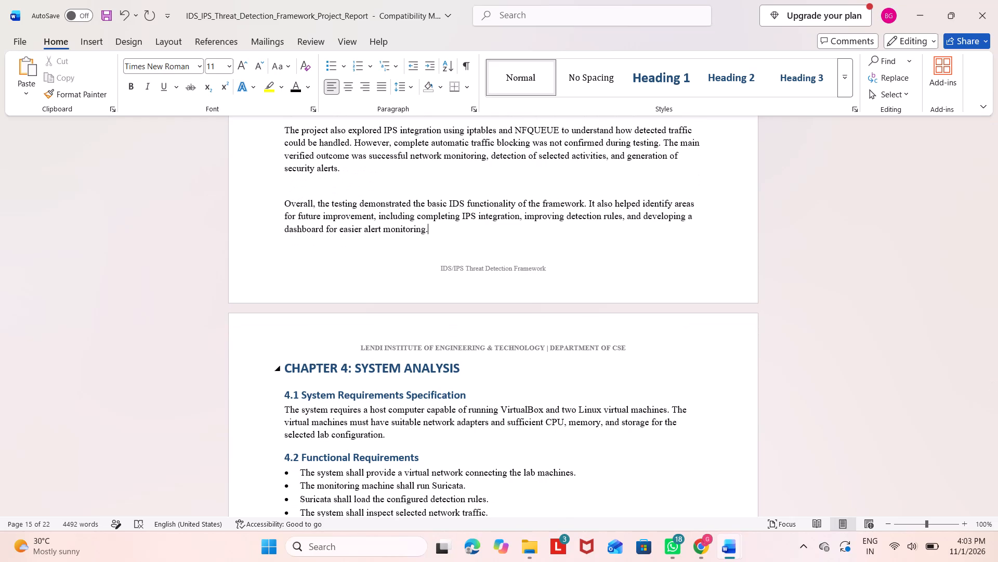
{"action": "scroll", "coordinate": [452, 364], "scroll_direction": "down", "scroll_amount": 1}
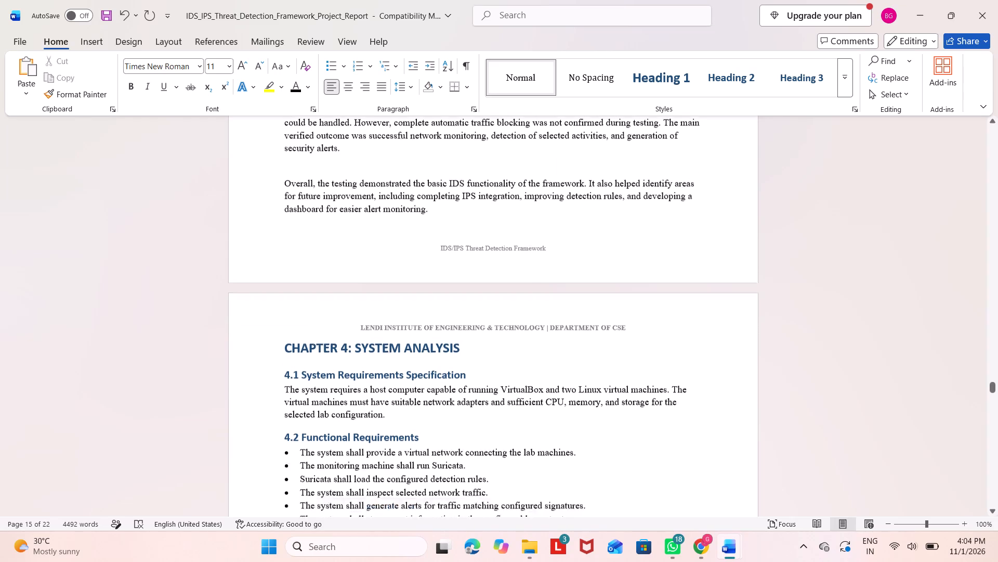
Delete sections 4.1 System Requirements Specification, 4.2 Functional Requirements and 4.3 Non-Functional Requirements, including their headings and bullet lists, from Chapter 4: System Analysis.
{"action": "scroll", "coordinate": [452, 364], "scroll_direction": "down", "scroll_amount": 3}
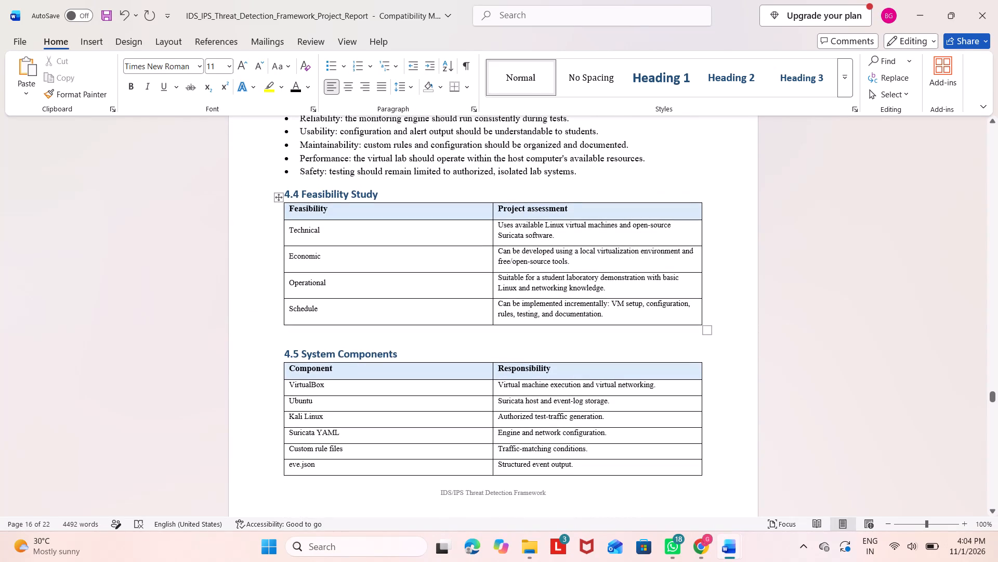
{"action": "scroll", "coordinate": [452, 364], "scroll_direction": "down", "scroll_amount": 3}
{"action": "scroll", "coordinate": [452, 364], "scroll_direction": "up", "scroll_amount": 1}
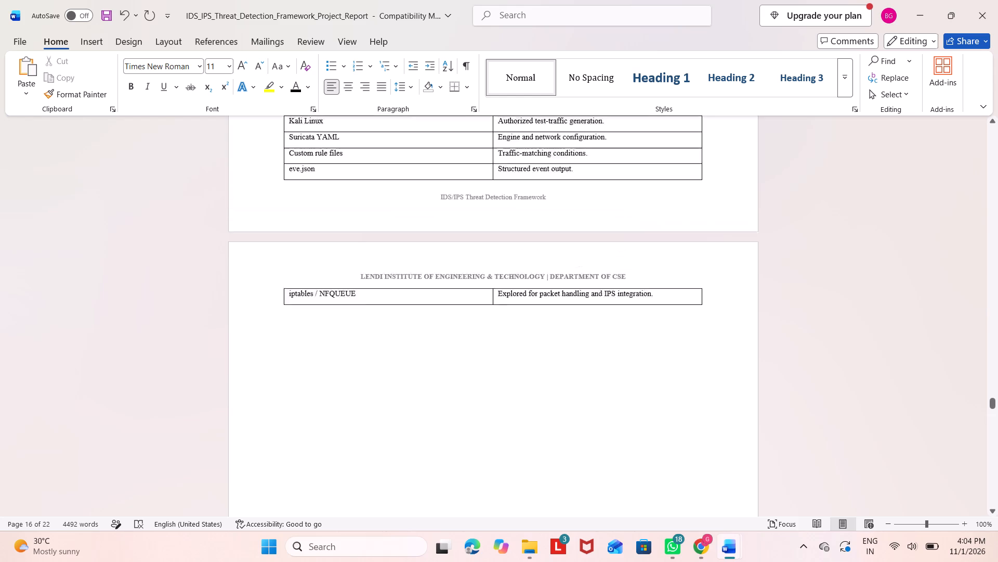
{"action": "scroll", "coordinate": [452, 364], "scroll_direction": "up", "scroll_amount": 1}
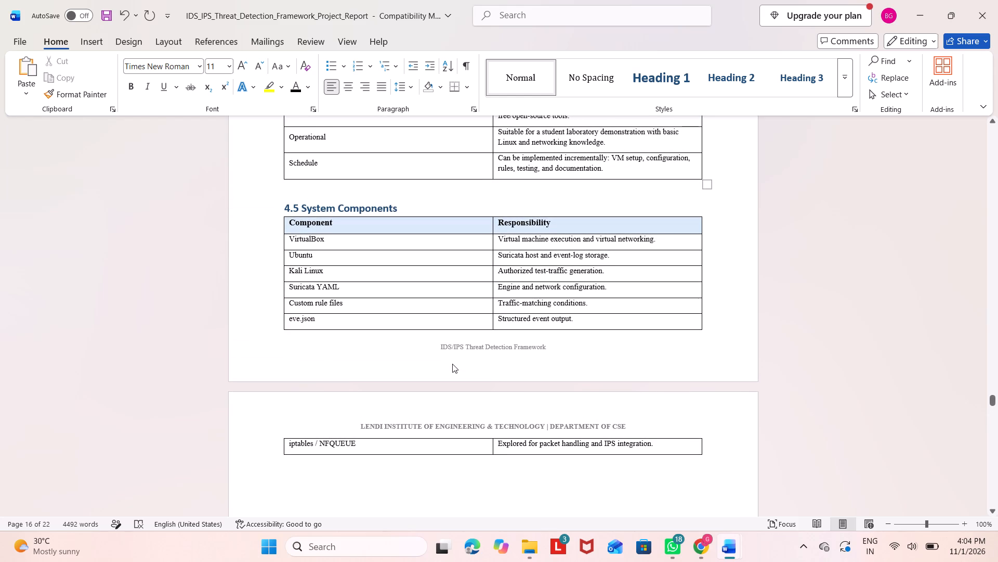
{"action": "scroll", "coordinate": [452, 364], "scroll_direction": "up", "scroll_amount": 1}
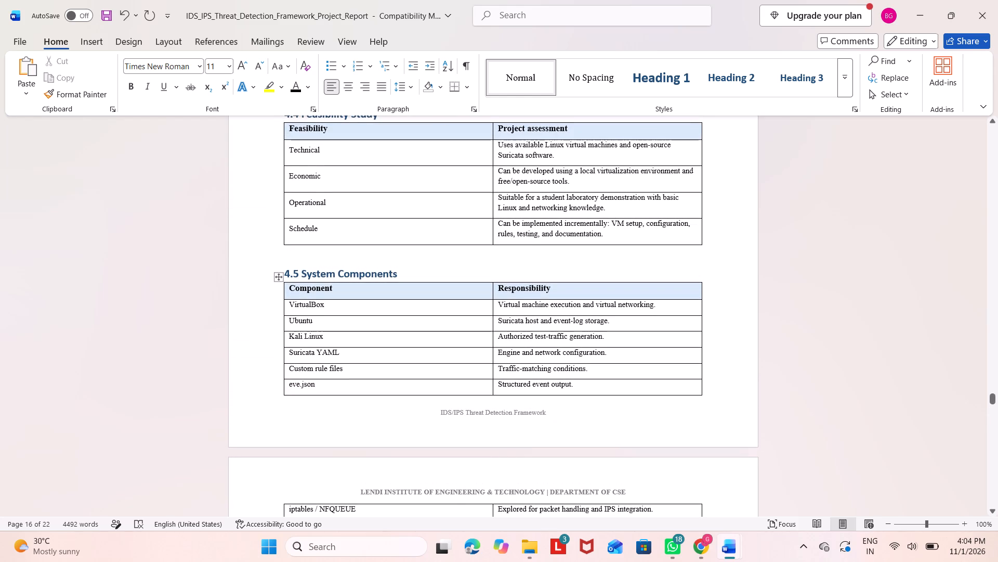
{"action": "scroll", "coordinate": [457, 305], "scroll_direction": "up", "scroll_amount": 1}
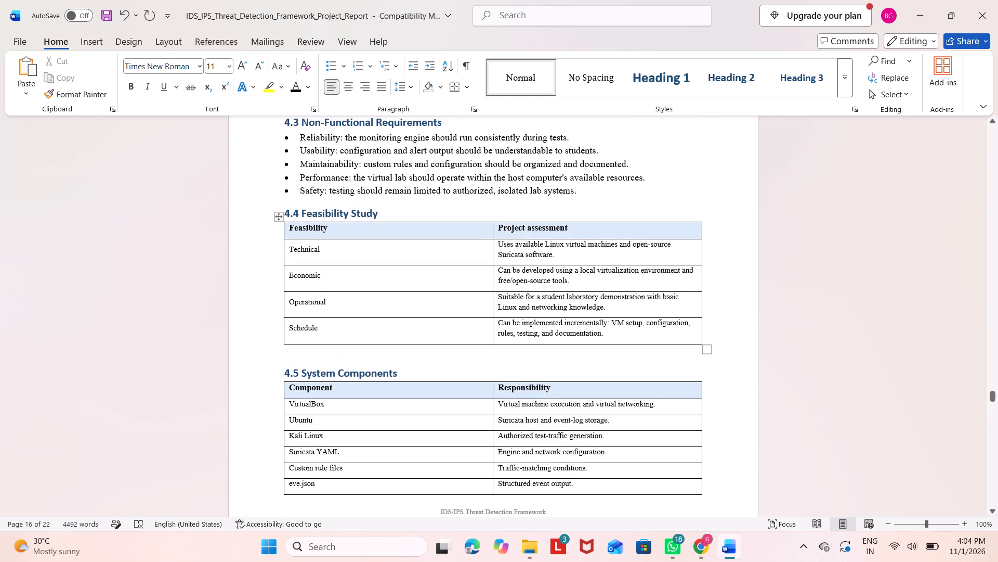
{"action": "scroll", "coordinate": [390, 257], "scroll_direction": "up", "scroll_amount": 2}
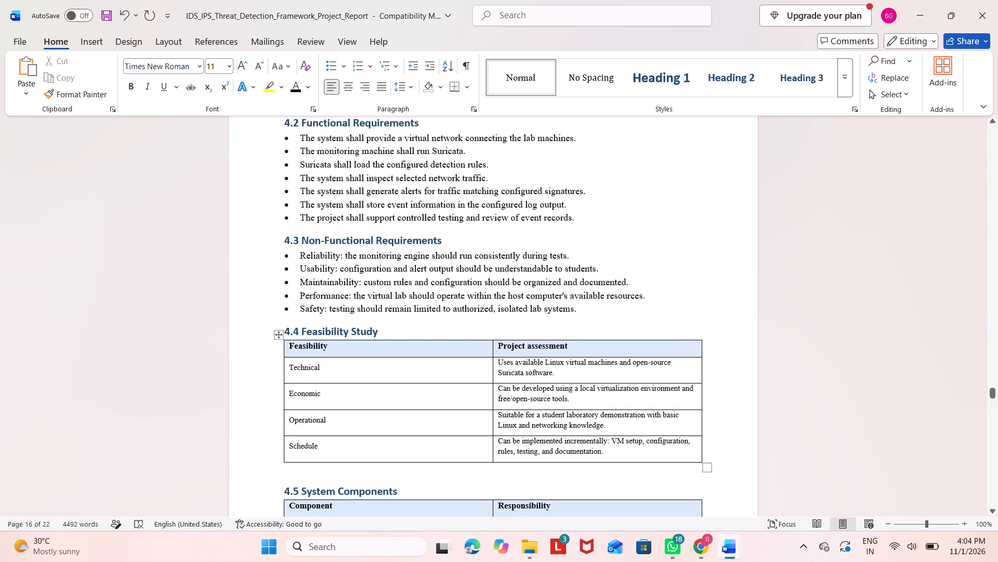
{"action": "scroll", "coordinate": [376, 292], "scroll_direction": "up", "scroll_amount": 2}
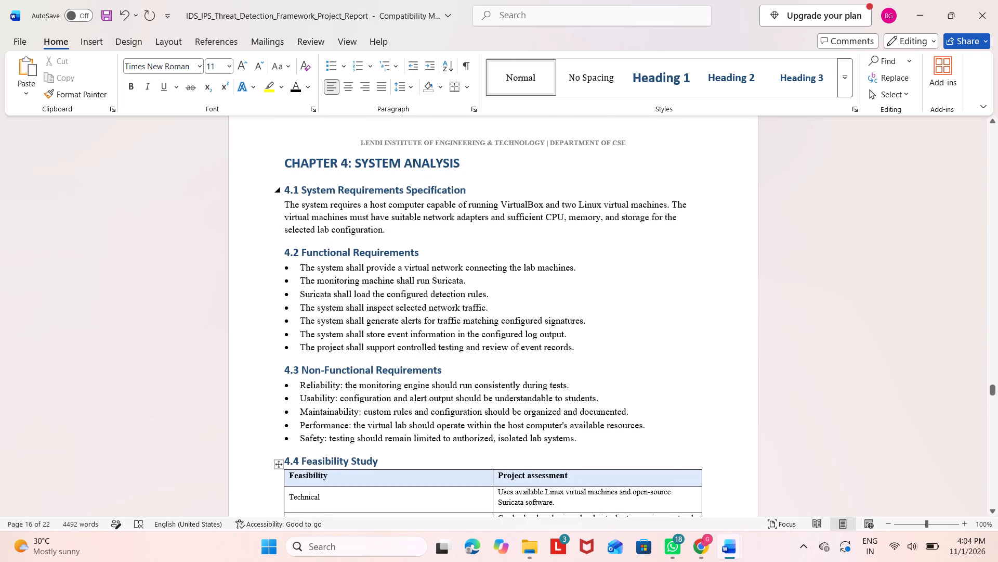
{"action": "left_click_drag", "start_coordinate": [285, 189], "coordinate": [451, 415]}
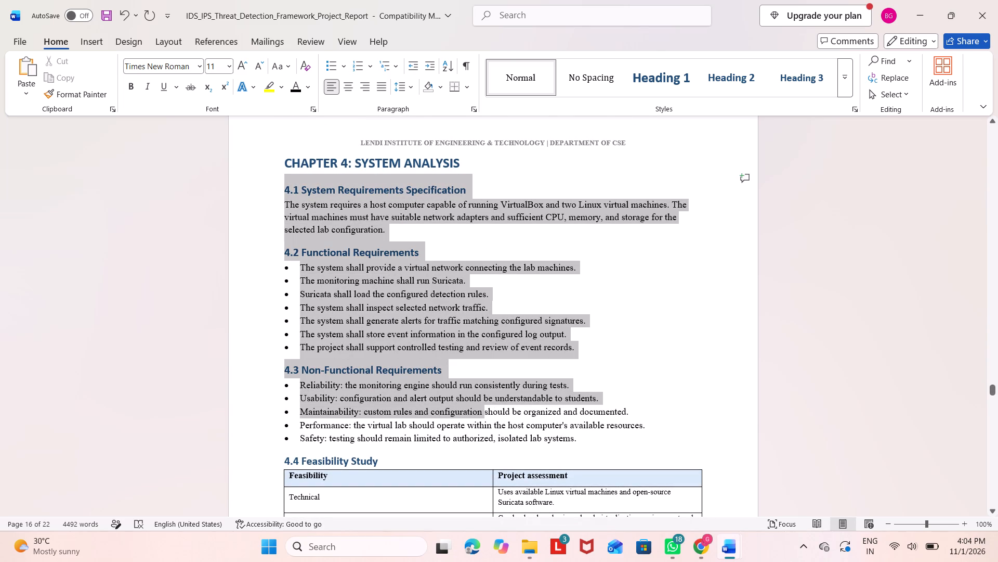
{"action": "left_click_drag", "start_coordinate": [451, 415], "coordinate": [624, 444]}
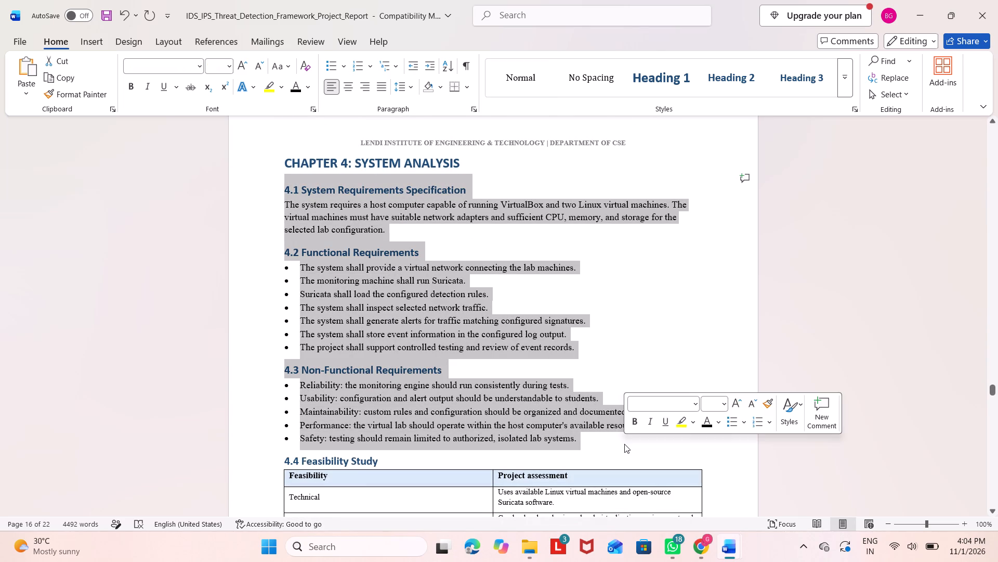
{"action": "key", "text": "BackSpace"}
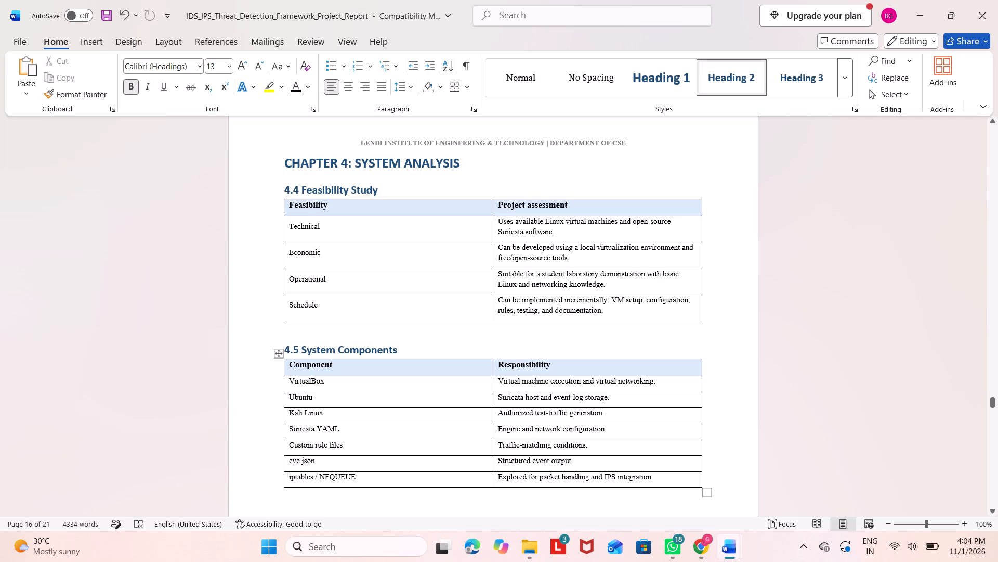
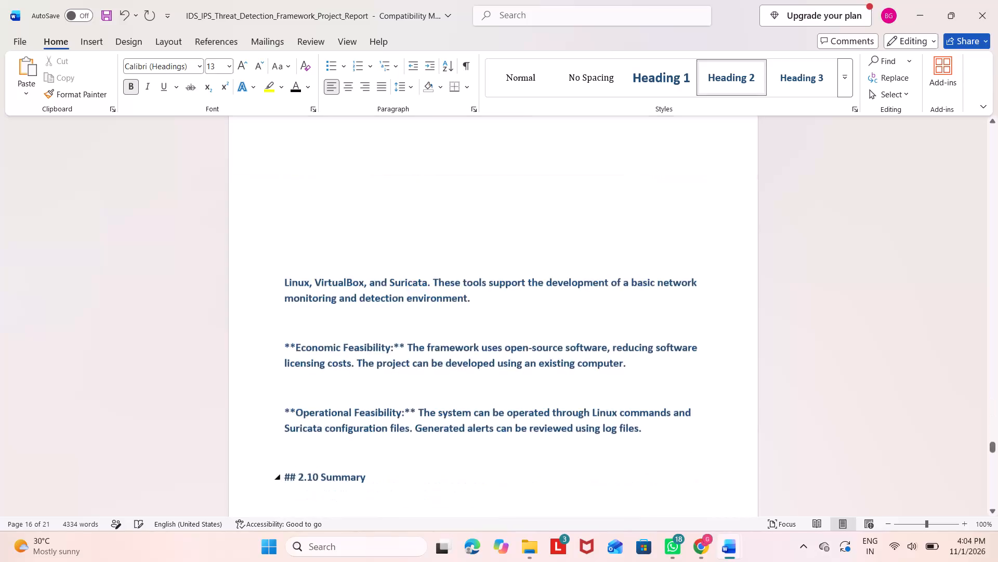
Review the pasted sections 2.8 to 2.10 and Chapter 5: System Design and Implementation, checking their content, tables and formatting.
{"action": "scroll", "coordinate": [357, 198], "scroll_direction": "up", "scroll_amount": 3}
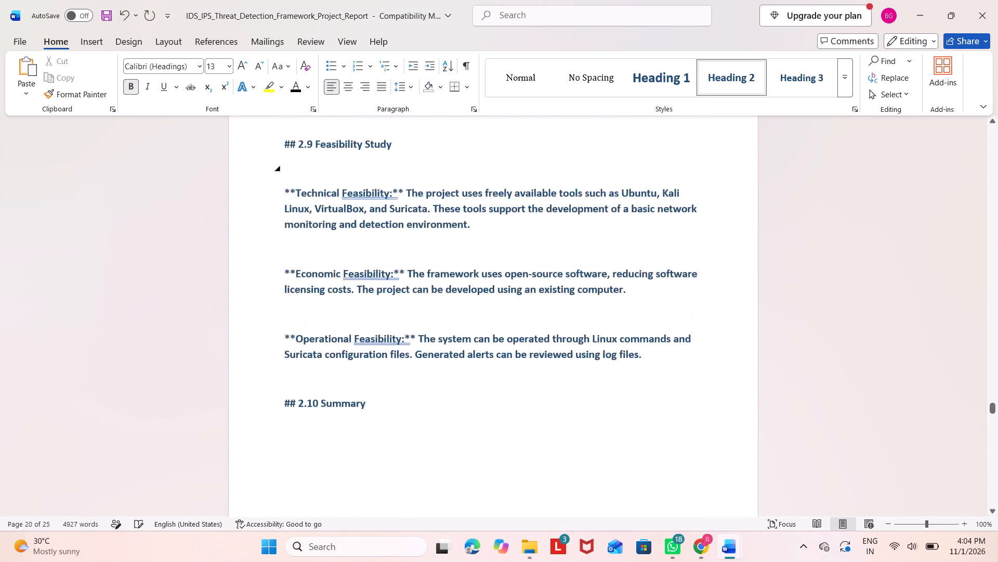
{"action": "scroll", "coordinate": [357, 198], "scroll_direction": "up", "scroll_amount": 3}
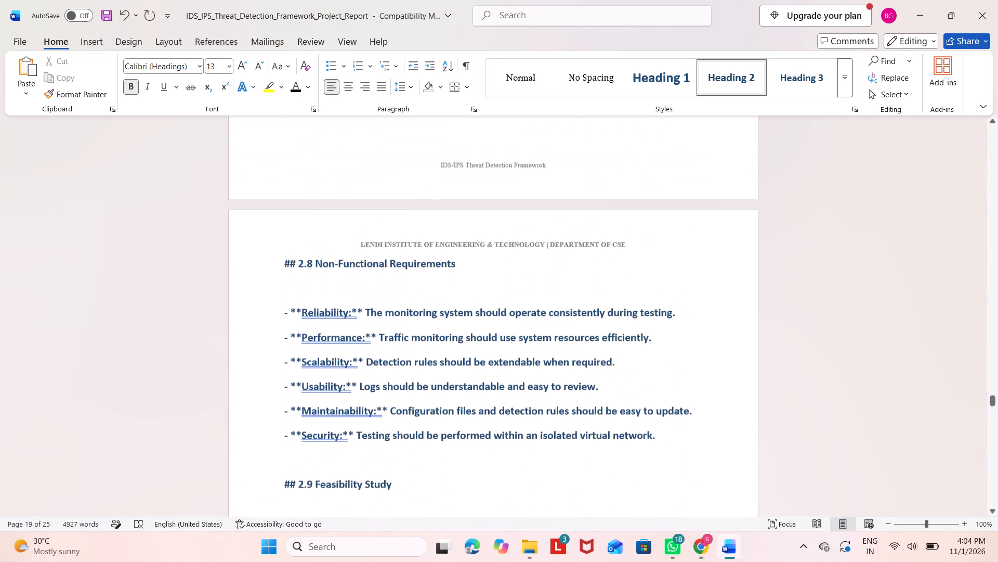
{"action": "scroll", "coordinate": [357, 198], "scroll_direction": "up", "scroll_amount": 4}
{"action": "scroll", "coordinate": [357, 198], "scroll_direction": "down", "scroll_amount": 5}
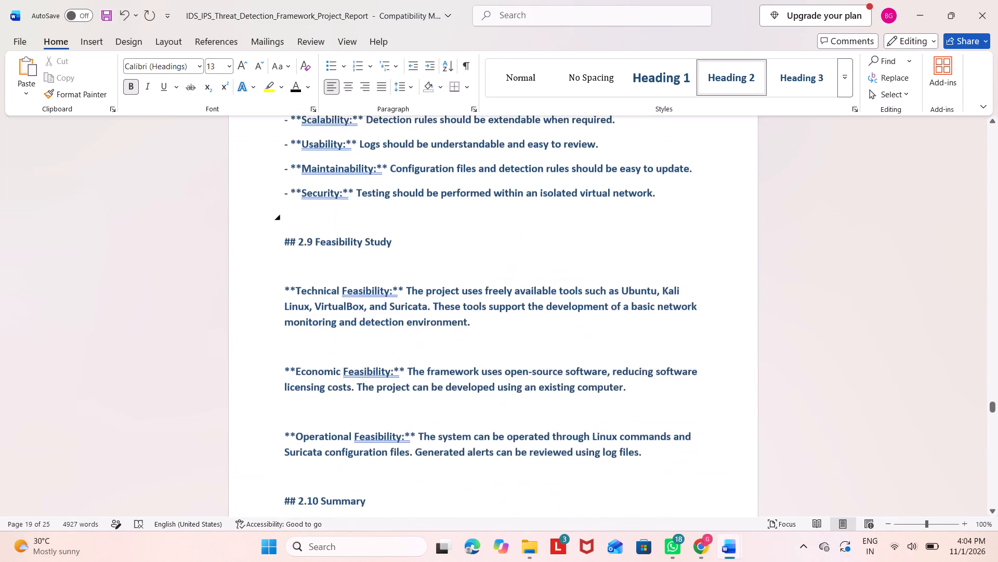
{"action": "scroll", "coordinate": [357, 198], "scroll_direction": "down", "scroll_amount": 4}
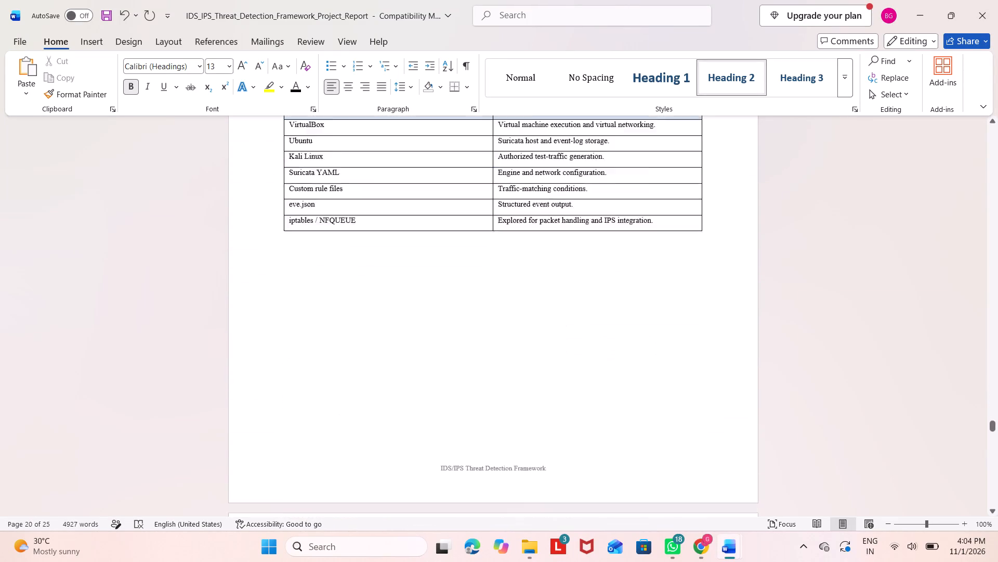
{"action": "scroll", "coordinate": [357, 198], "scroll_direction": "down", "scroll_amount": 3}
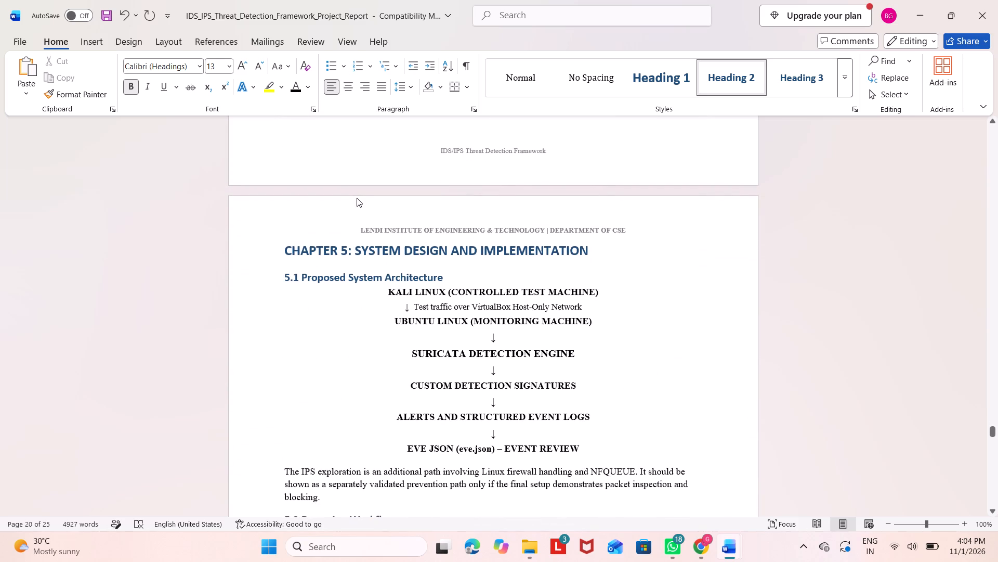
{"action": "scroll", "coordinate": [357, 198], "scroll_direction": "down", "scroll_amount": 3}
Place the insertion point at the second item of the numbered list under 5.2 Detection Workflow.
{"action": "scroll", "coordinate": [357, 198], "scroll_direction": "up", "scroll_amount": 2}
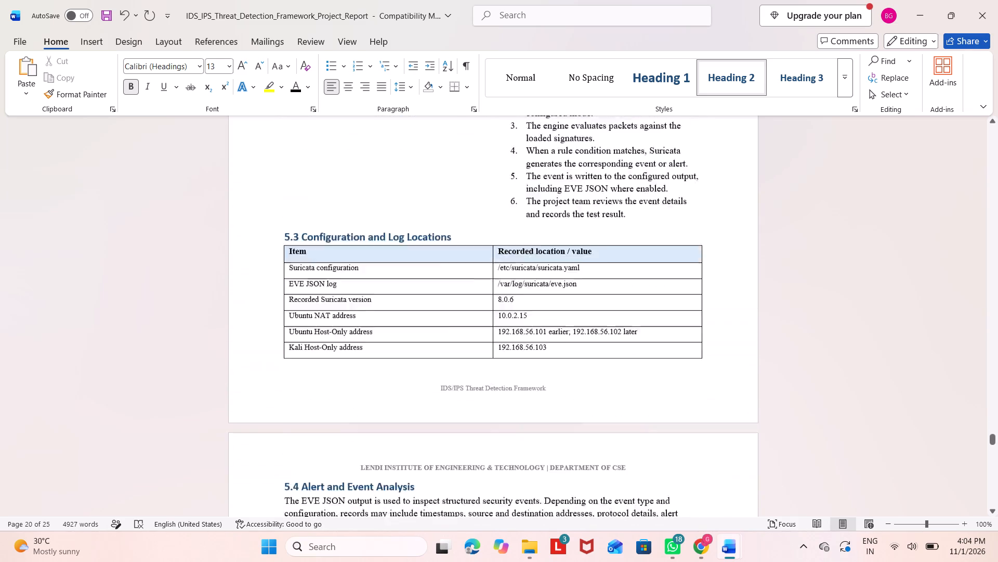
{"action": "scroll", "coordinate": [357, 198], "scroll_direction": "up", "scroll_amount": 1}
{"action": "left_click", "coordinate": [384, 271]}
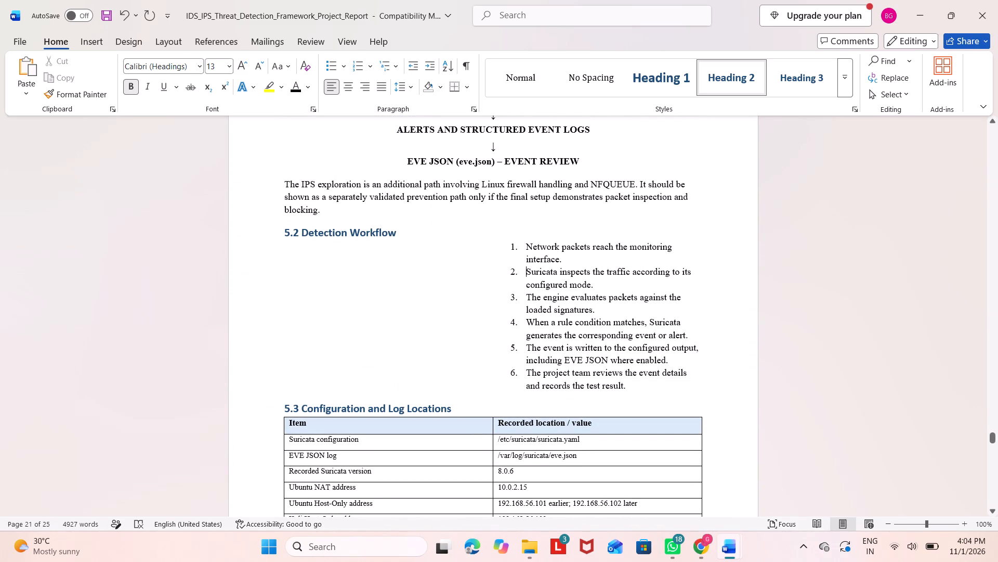
Select the Chapter 4 text from the "CHAPTER 4: SYSTEM ANALYSIS" heading through the "4.4 Feasibility Study" line above the feasibility table.
{"action": "left_click", "coordinate": [340, 260]}
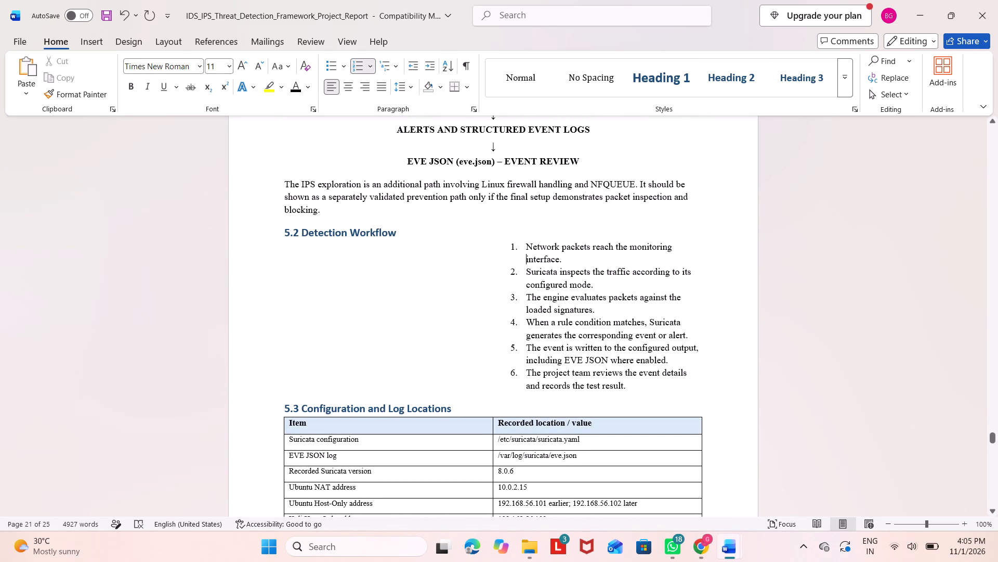
{"action": "scroll", "coordinate": [340, 260], "scroll_direction": "up", "scroll_amount": 2}
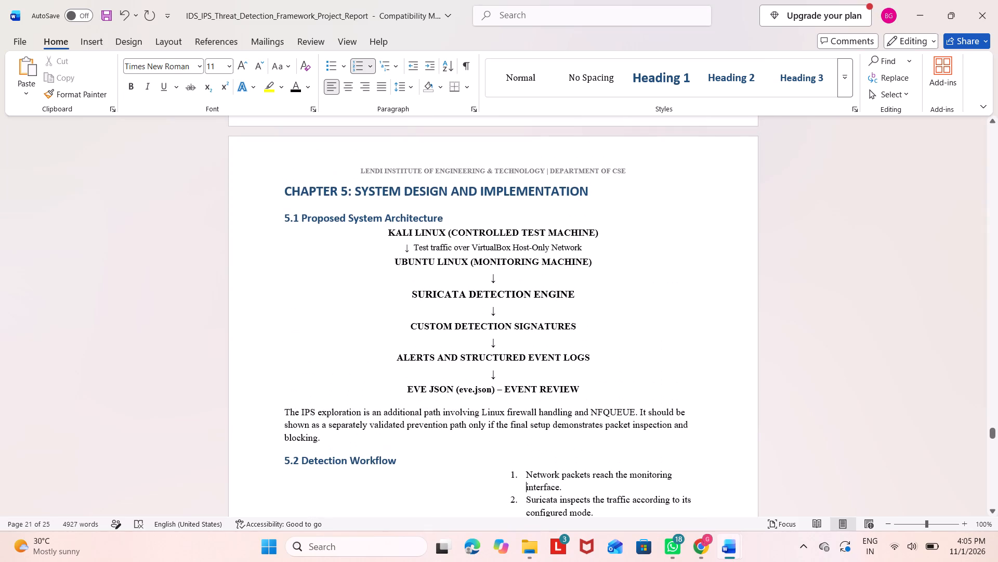
{"action": "scroll", "coordinate": [340, 260], "scroll_direction": "up", "scroll_amount": 10}
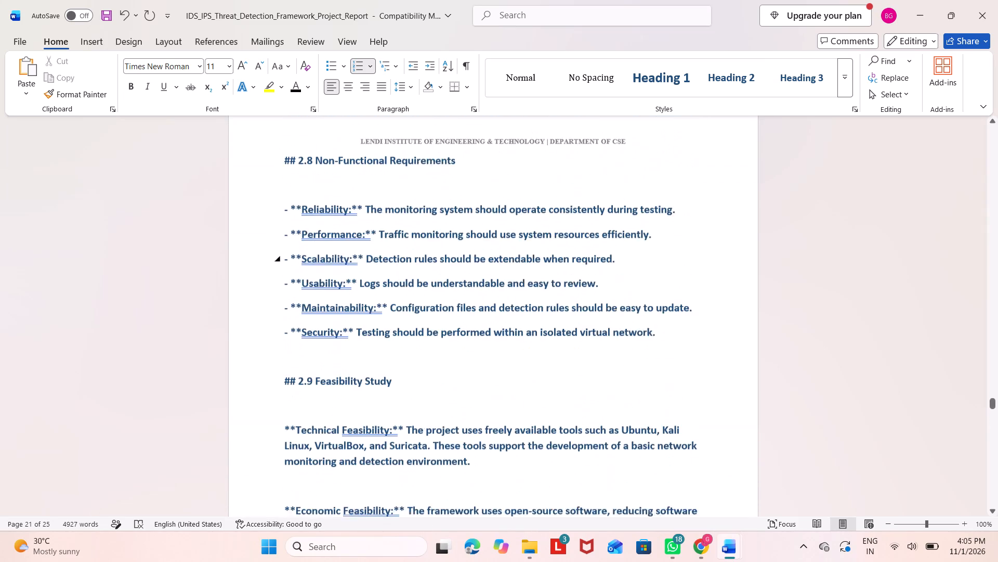
{"action": "scroll", "coordinate": [340, 260], "scroll_direction": "up", "scroll_amount": 6}
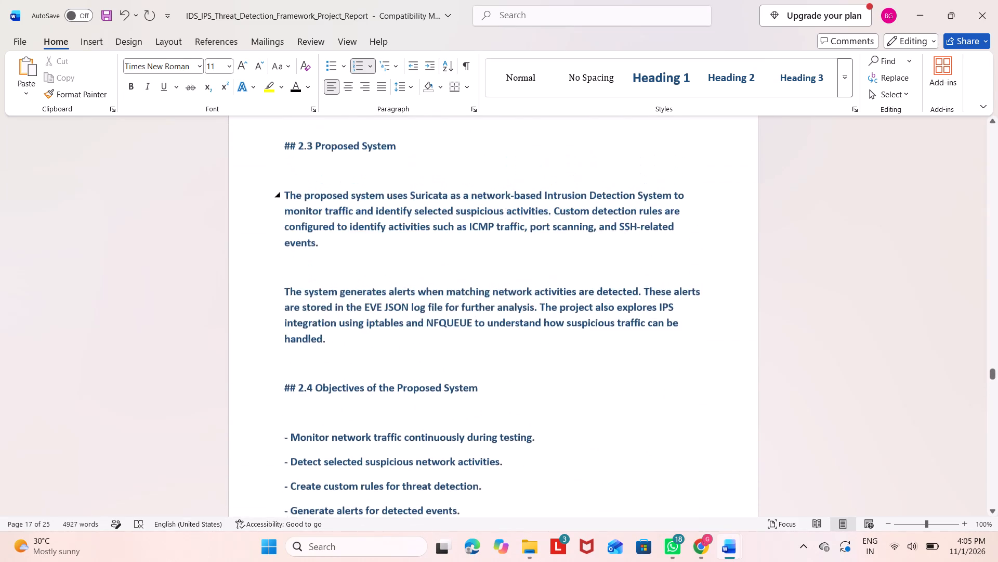
{"action": "scroll", "coordinate": [340, 260], "scroll_direction": "up", "scroll_amount": 5}
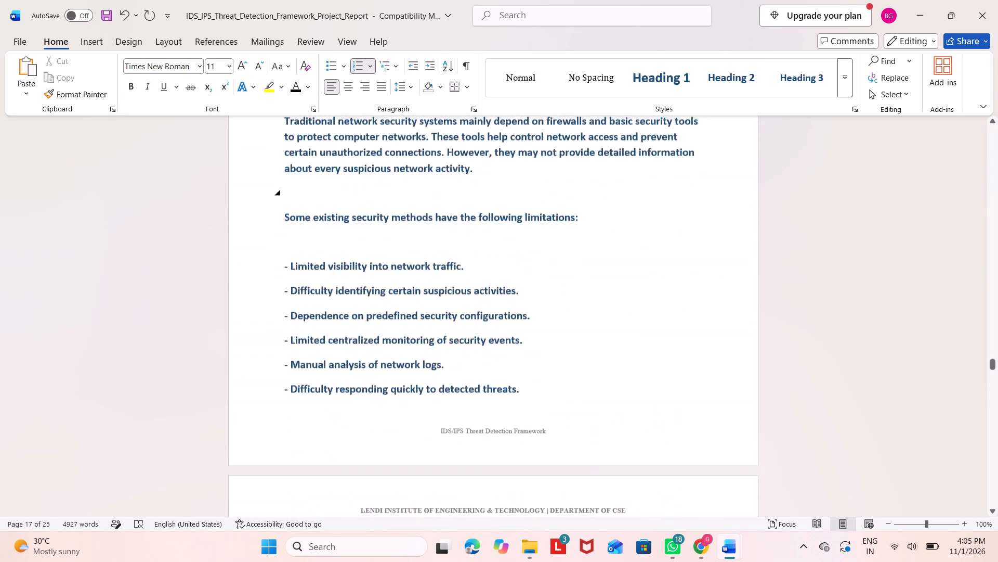
{"action": "scroll", "coordinate": [340, 260], "scroll_direction": "up", "scroll_amount": 5}
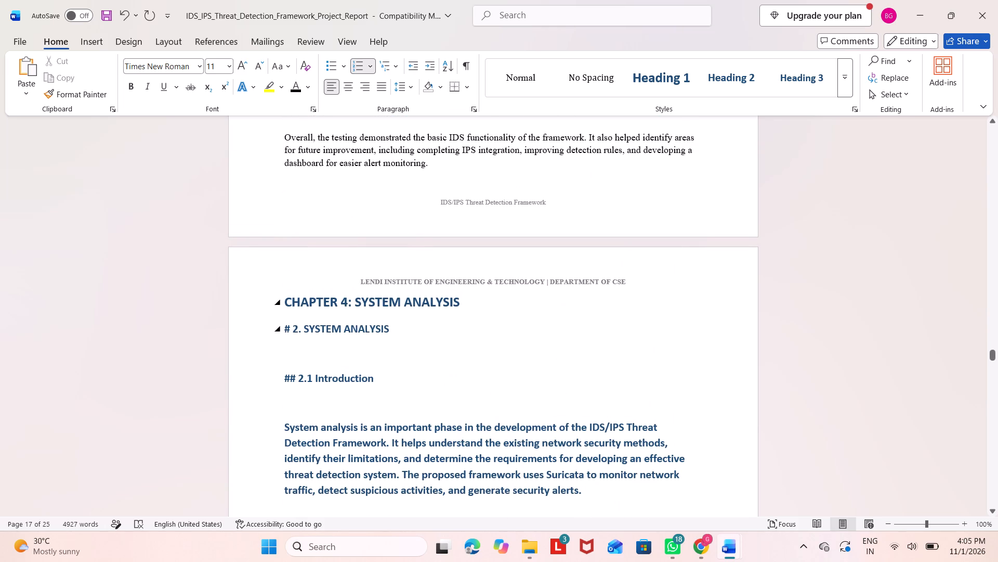
{"action": "left_click_drag", "start_coordinate": [284, 298], "coordinate": [368, 555]}
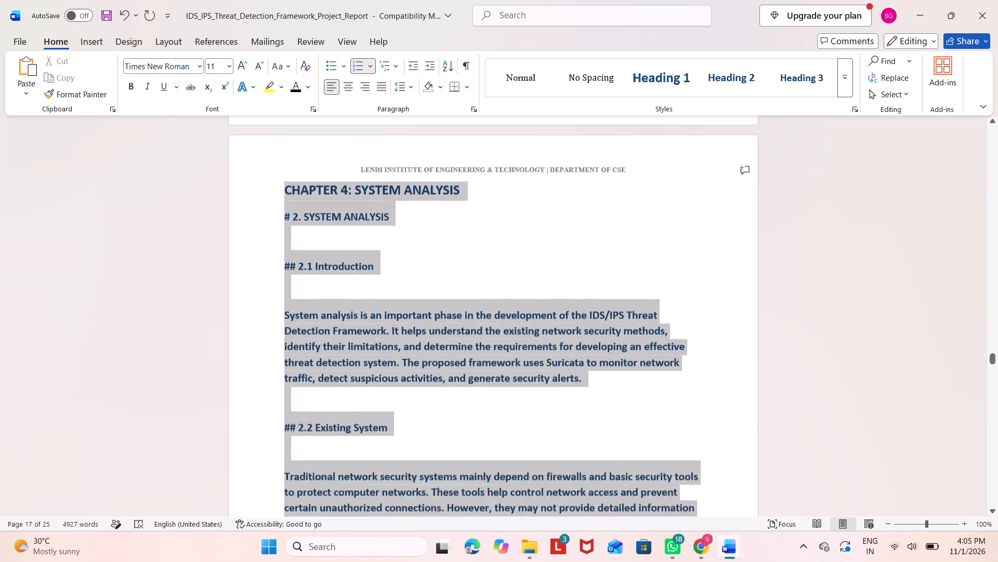
{"action": "left_click_drag", "start_coordinate": [368, 555], "coordinate": [388, 329]}
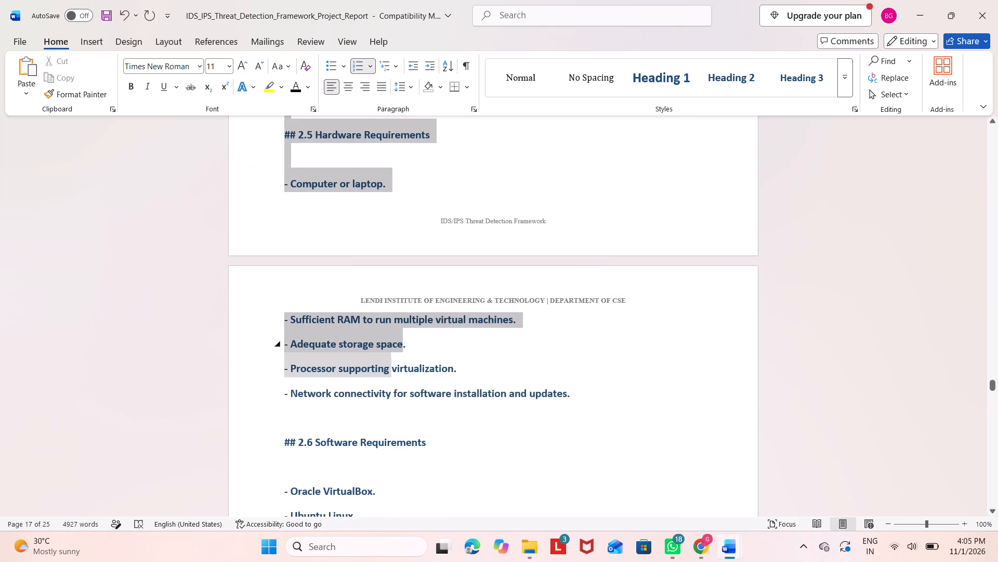
{"action": "left_click_drag", "start_coordinate": [388, 329], "coordinate": [397, 417]}
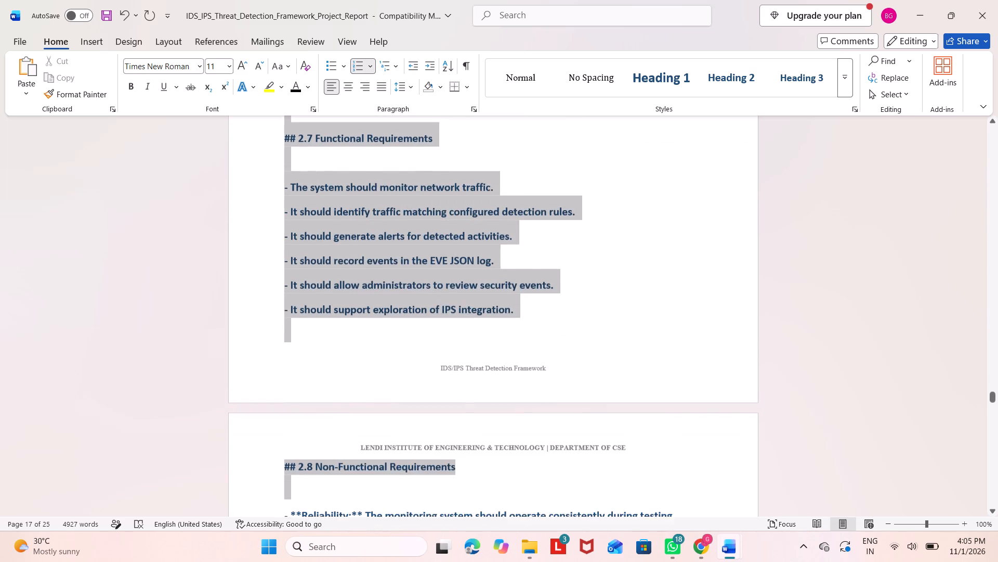
{"action": "left_click_drag", "start_coordinate": [397, 417], "coordinate": [423, 303]}
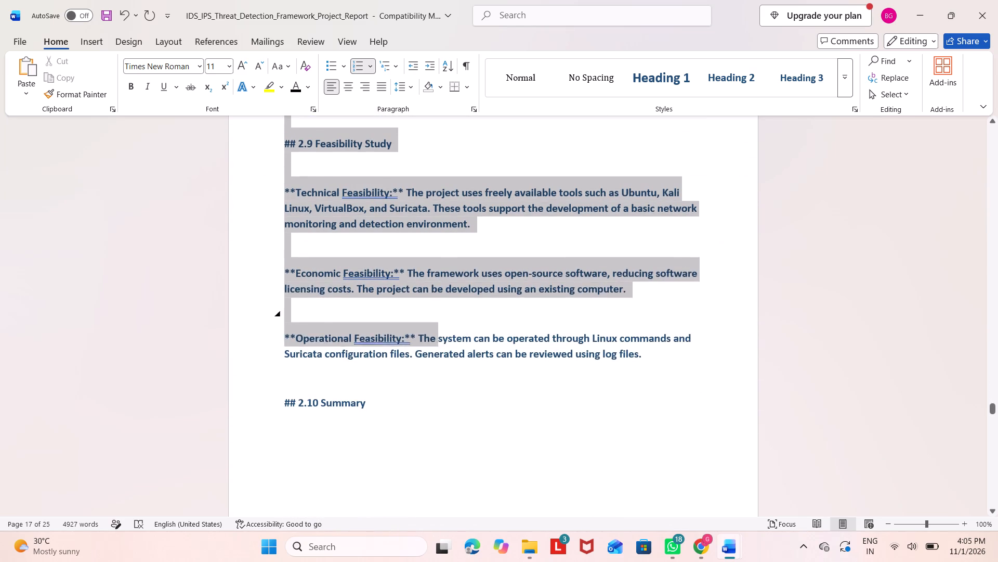
{"action": "left_click_drag", "start_coordinate": [423, 303], "coordinate": [423, 368]}
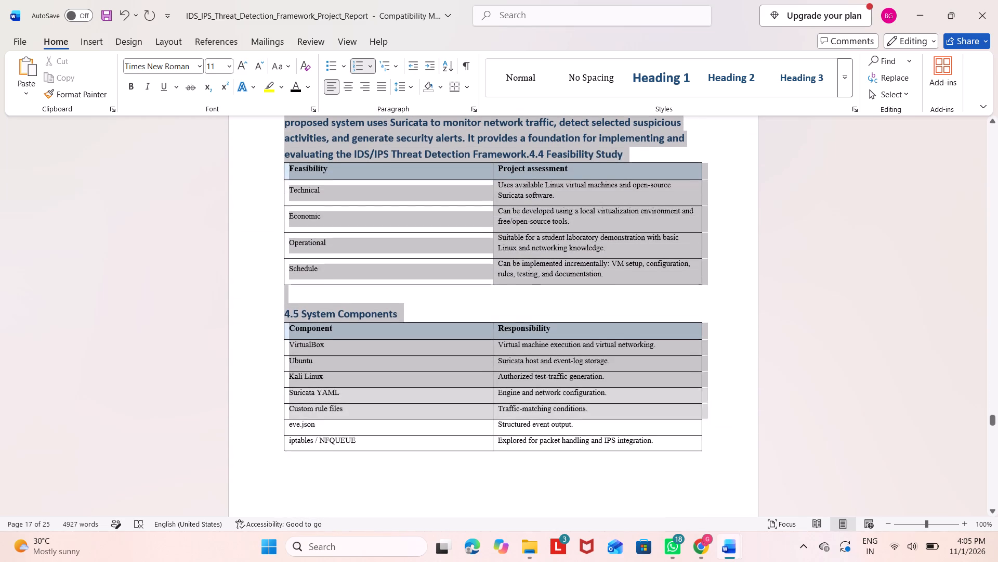
{"action": "left_click_drag", "start_coordinate": [423, 368], "coordinate": [592, 156]}
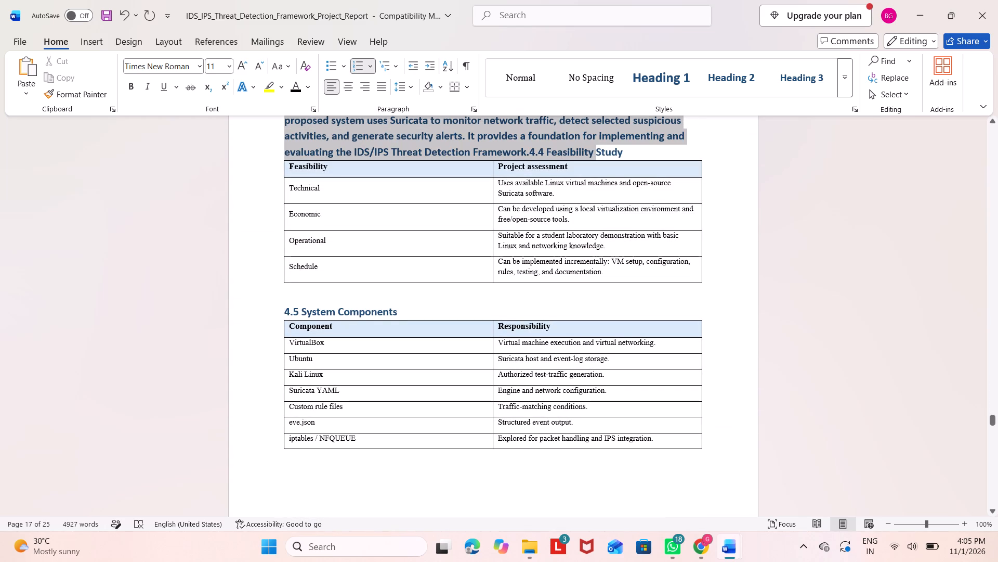
{"action": "left_click_drag", "start_coordinate": [592, 156], "coordinate": [730, 151]}
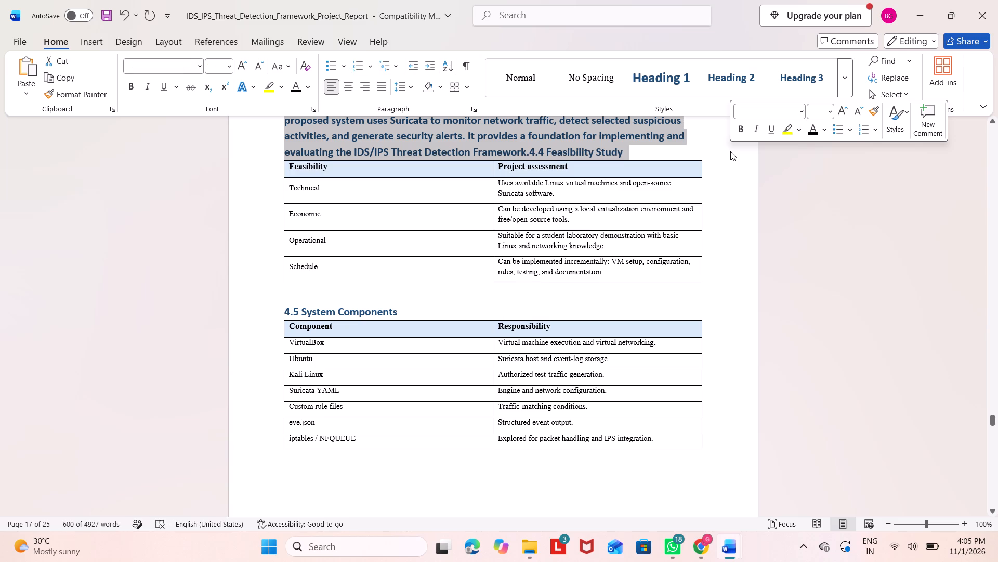
Format the selected Chapter 4 text in black, 12 pt Times New Roman with 1.5 line spacing.
{"action": "left_click", "coordinate": [306, 82]}
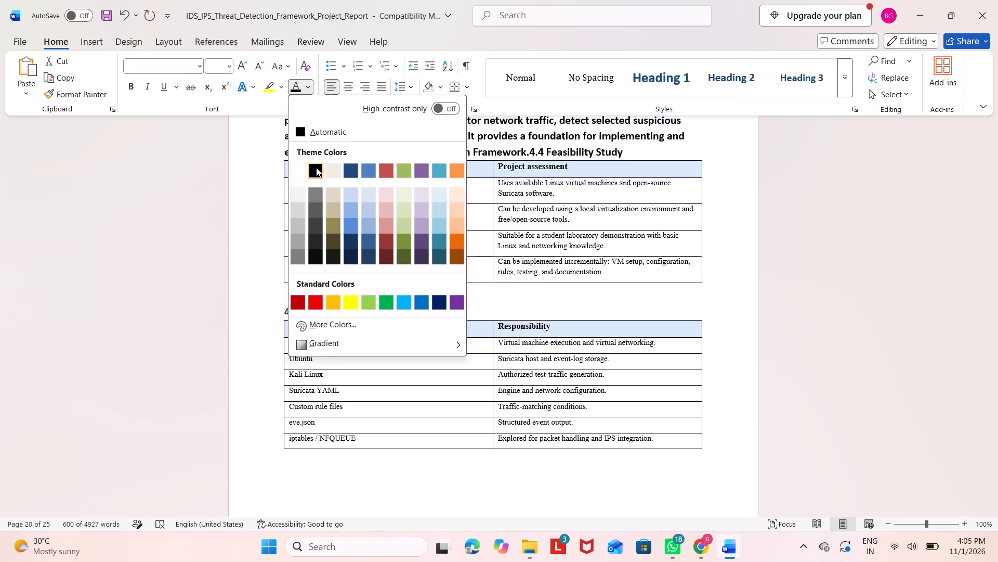
{"action": "left_click", "coordinate": [316, 168]}
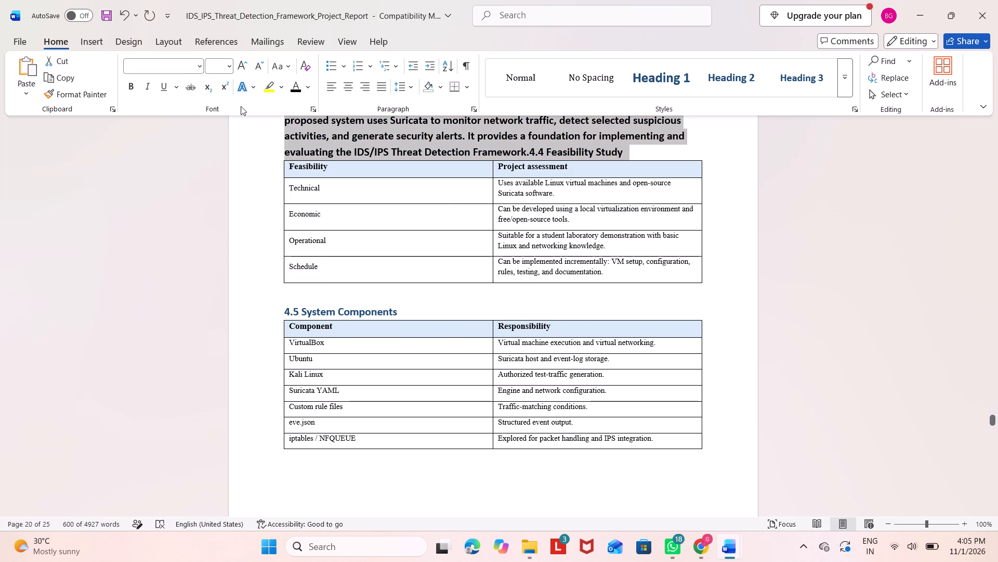
{"action": "left_click", "coordinate": [228, 70]}
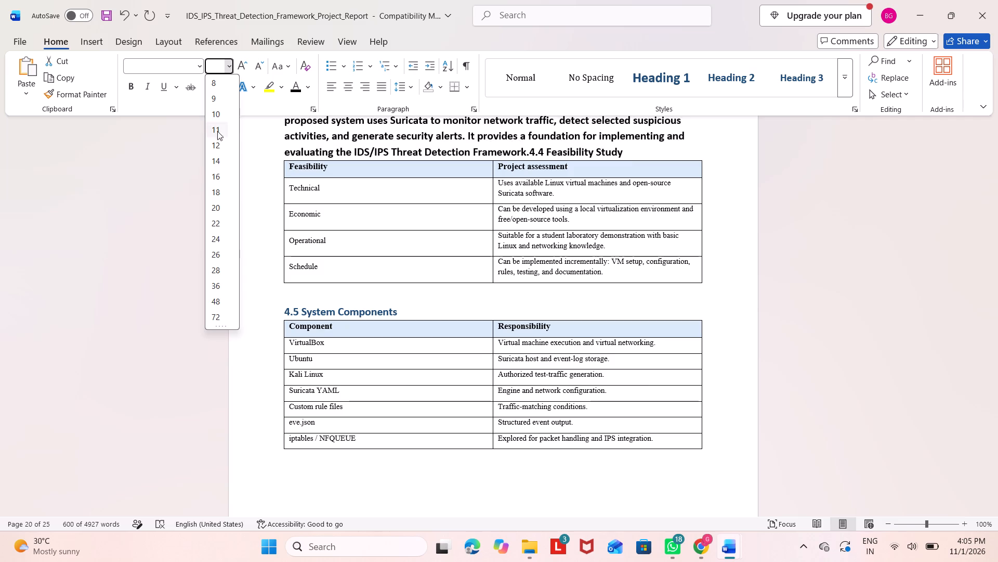
{"action": "left_click", "coordinate": [216, 144]}
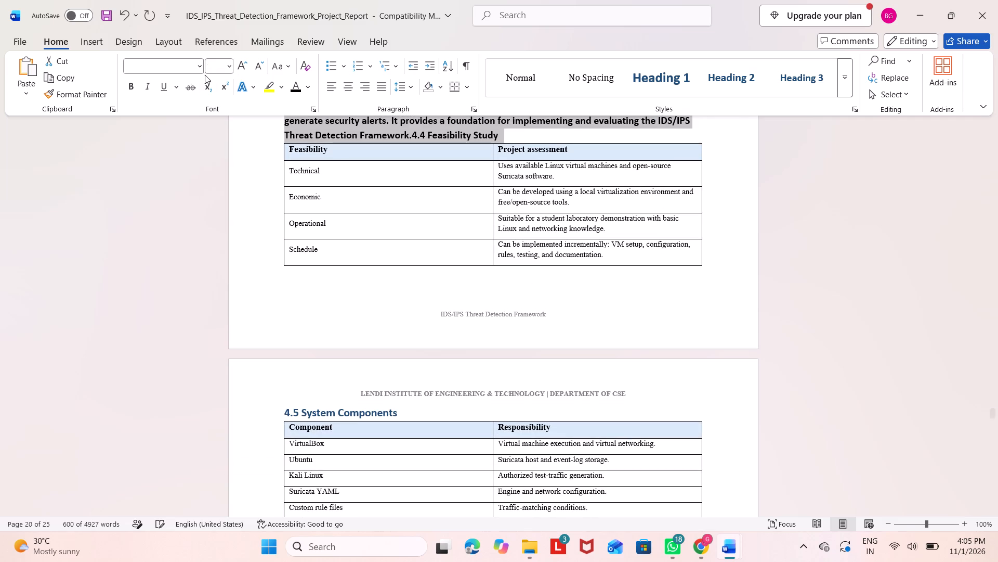
{"action": "left_click", "coordinate": [198, 67]}
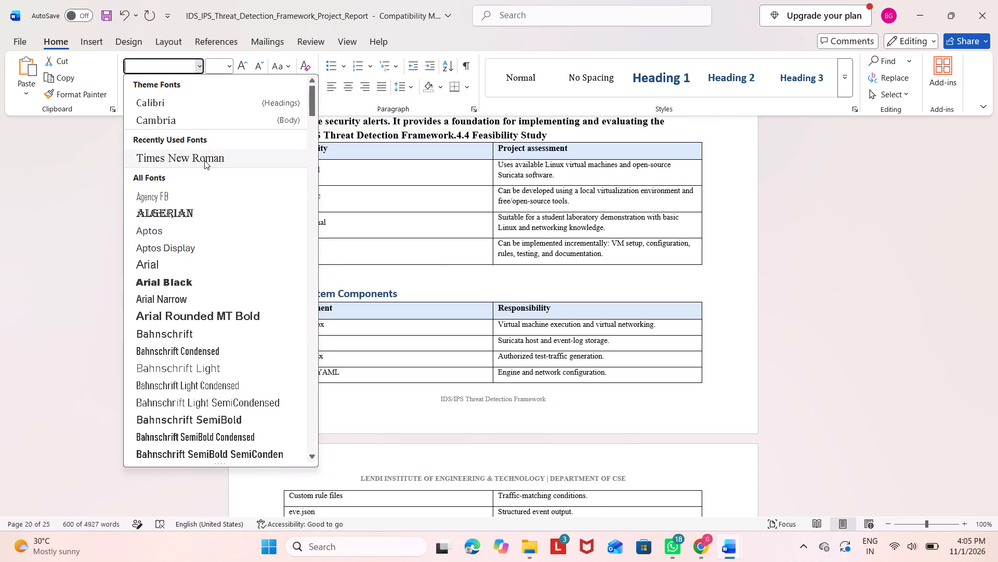
{"action": "left_click", "coordinate": [204, 160]}
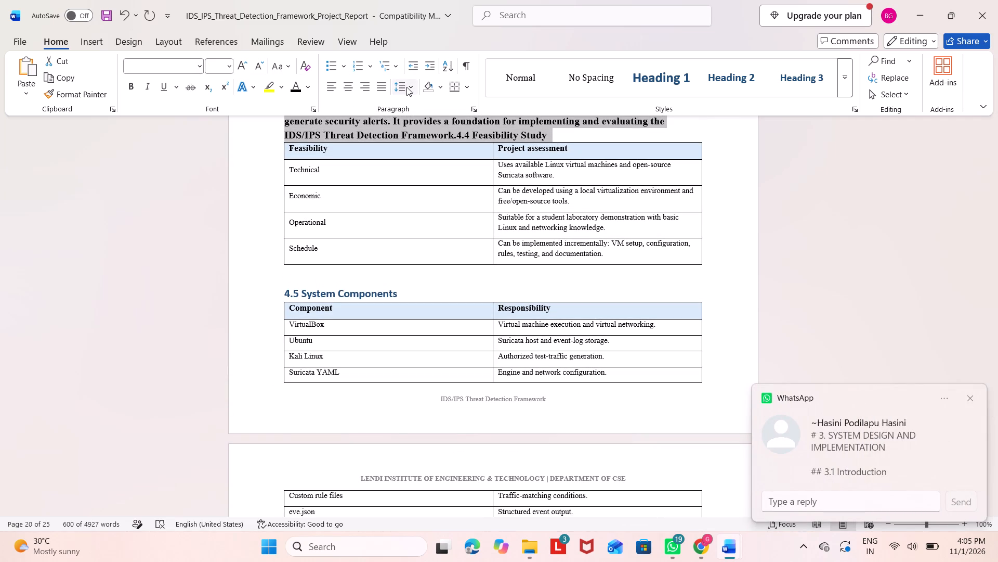
{"action": "left_click", "coordinate": [407, 87]}
{"action": "left_click", "coordinate": [413, 140]}
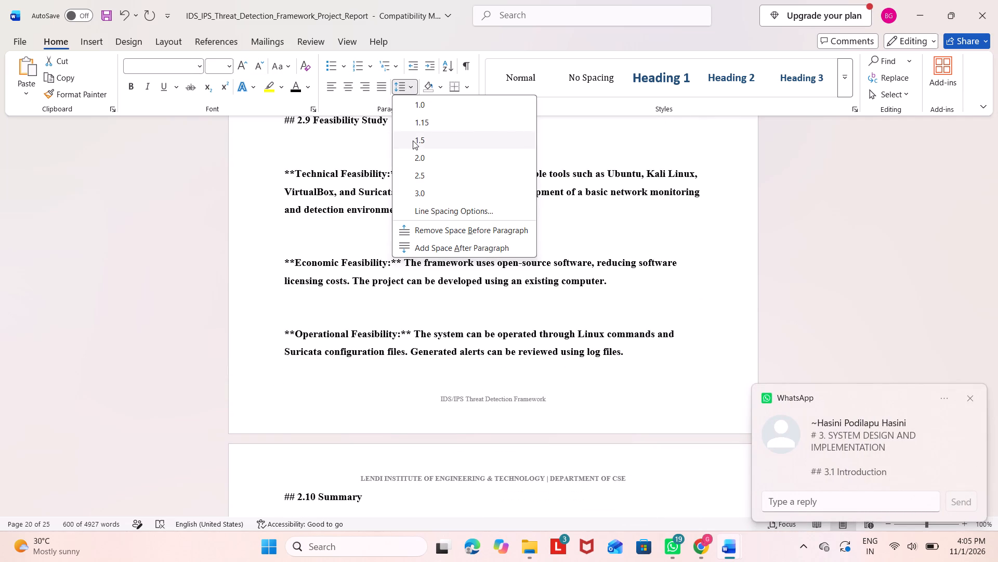
Delete the blank lines above the Economic Feasibility paragraph and below the 2.9 Feasibility Study heading.
{"action": "scroll", "coordinate": [413, 140], "scroll_direction": "up", "scroll_amount": 1}
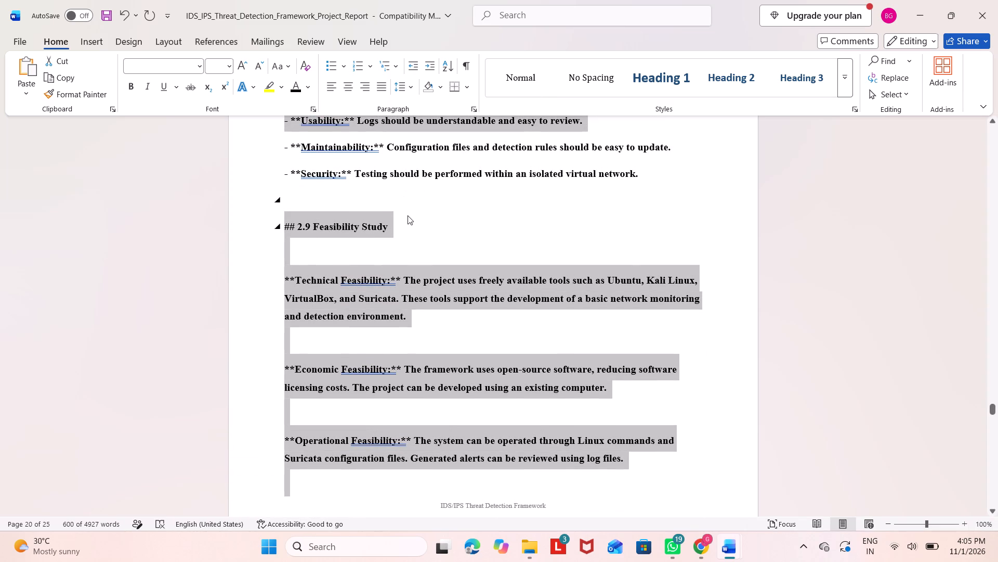
{"action": "left_click", "coordinate": [366, 291]}
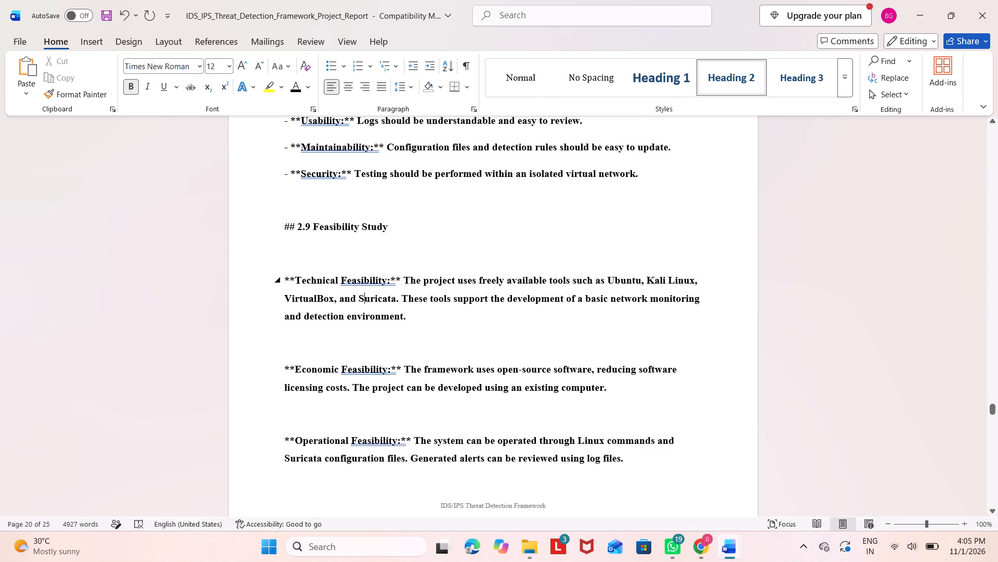
{"action": "scroll", "coordinate": [396, 326], "scroll_direction": "down", "scroll_amount": 1}
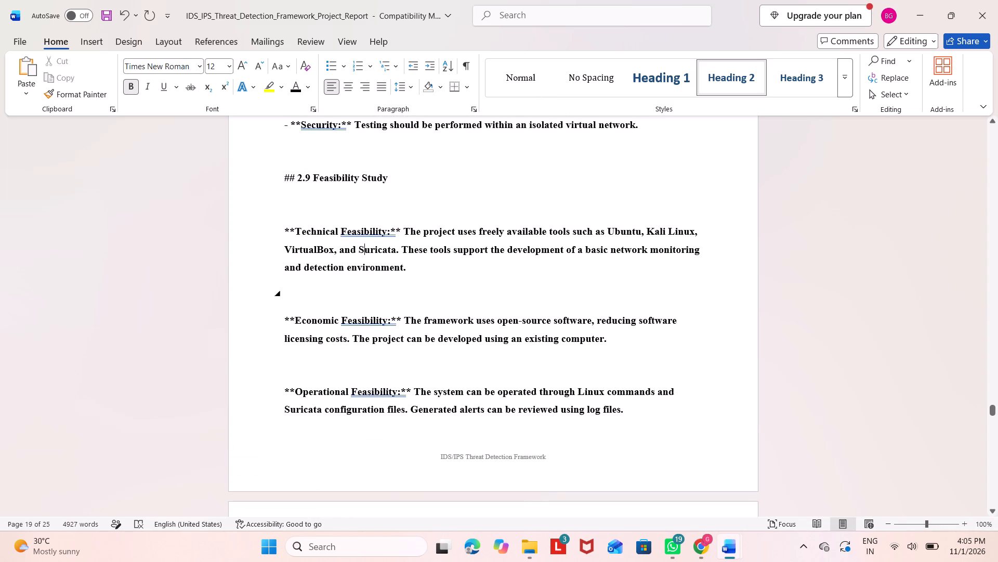
{"action": "left_click", "coordinate": [352, 293]}
{"action": "key", "text": "BackSpace"}
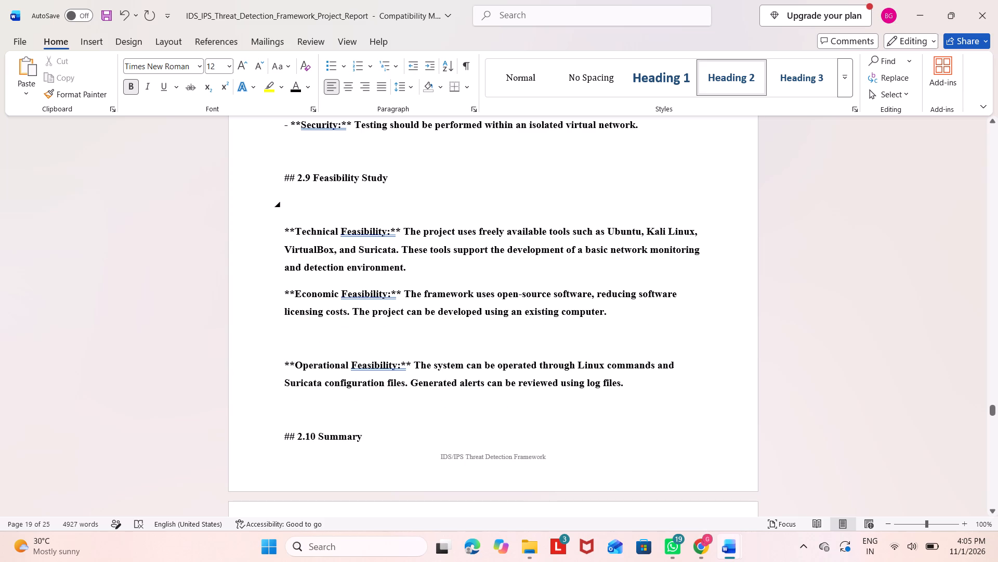
{"action": "left_click", "coordinate": [311, 195]}
{"action": "key", "text": "BackSpace"}
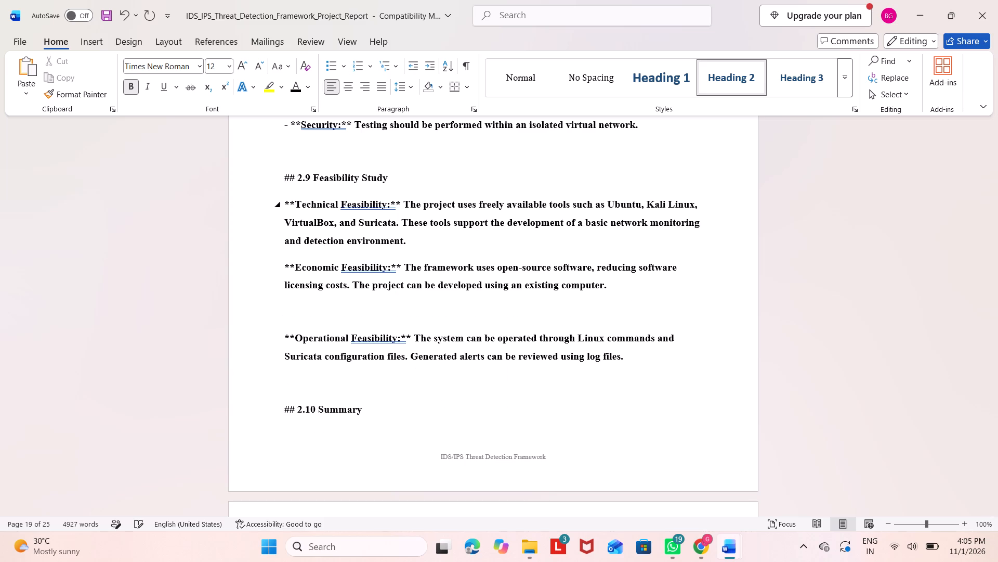
Look over the end of Chapter 4, including 4.5 System Components, and the start of Chapter 5: System Design and Implementation.
{"action": "scroll", "coordinate": [311, 195], "scroll_direction": "down", "scroll_amount": 5}
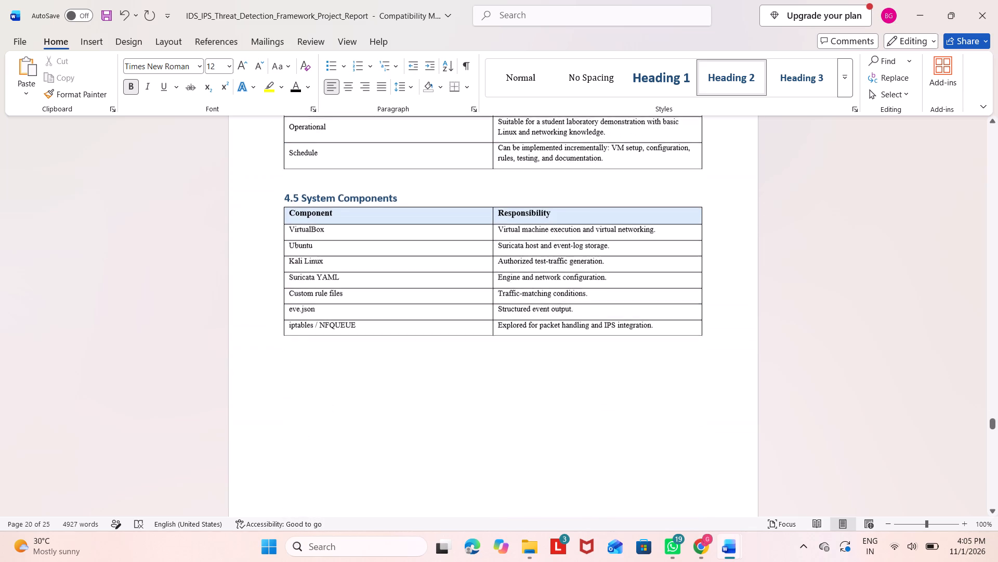
{"action": "scroll", "coordinate": [311, 195], "scroll_direction": "down", "scroll_amount": 3}
{"action": "scroll", "coordinate": [311, 195], "scroll_direction": "up", "scroll_amount": 2}
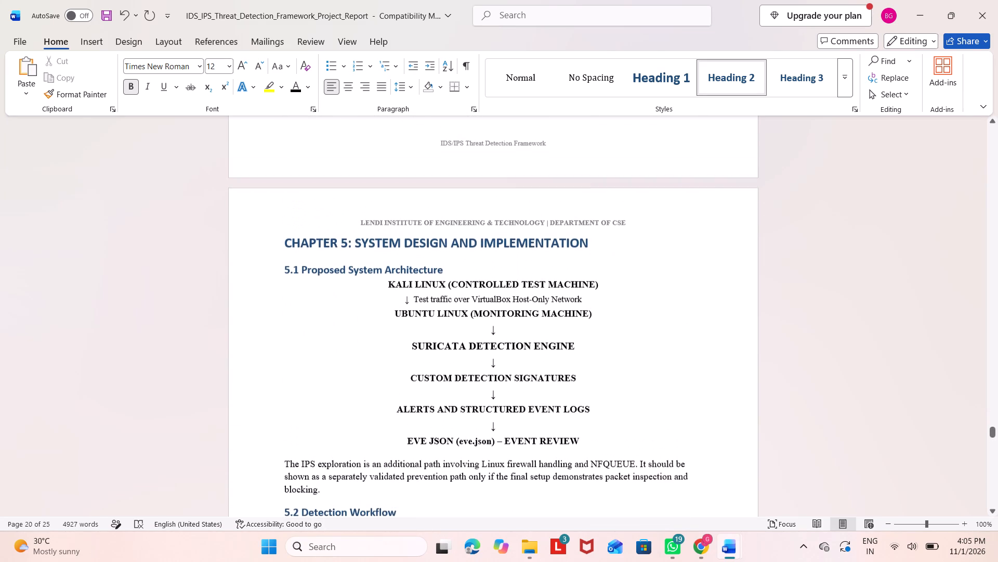
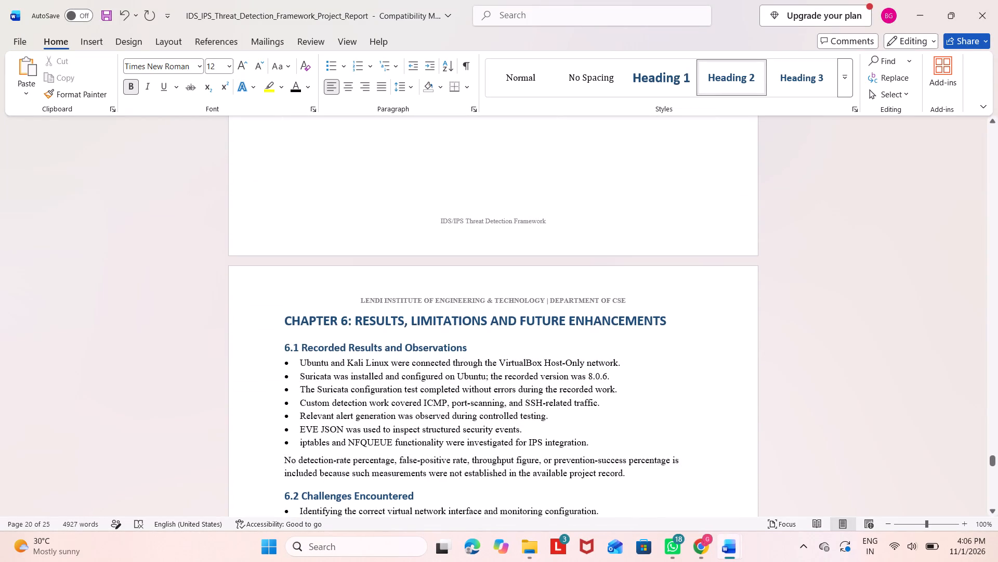
Replace the selected Chapter 5 body text with the copied system design and implementation text, directly before the Chapter 6 heading.
{"action": "key", "text": "BackSpace"}
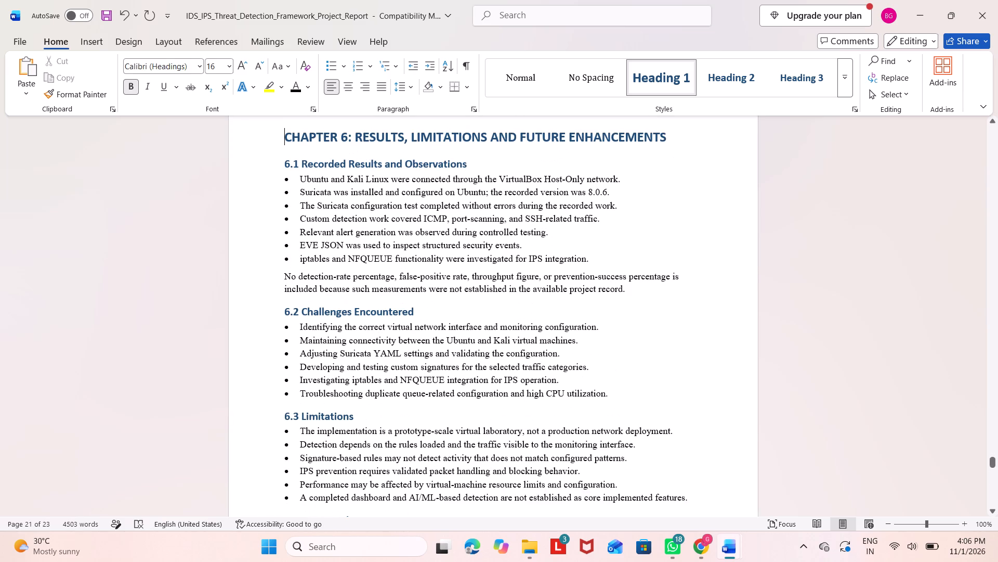
{"action": "scroll", "coordinate": [306, 251], "scroll_direction": "up", "scroll_amount": 3}
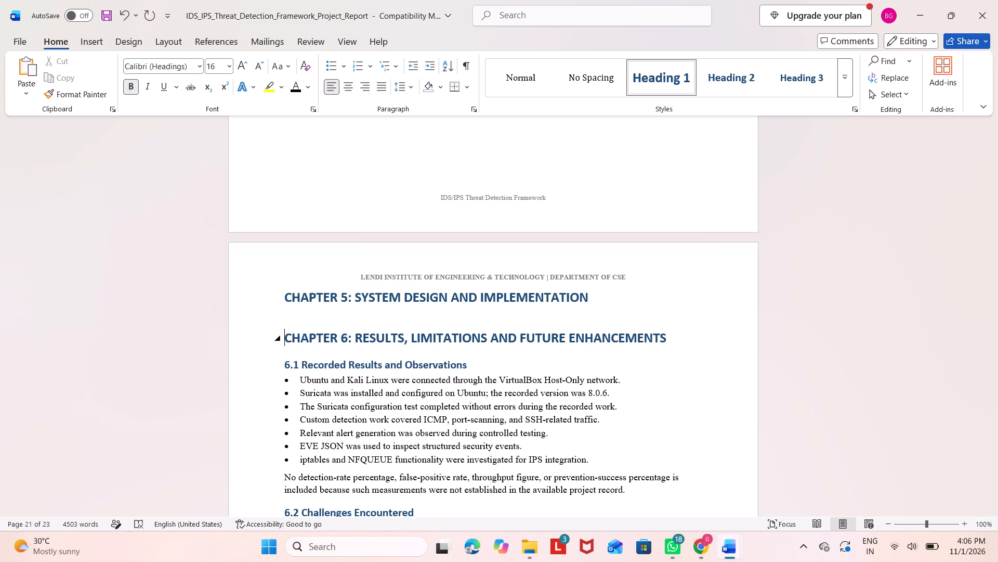
{"action": "key", "text": "ctrl+v"}
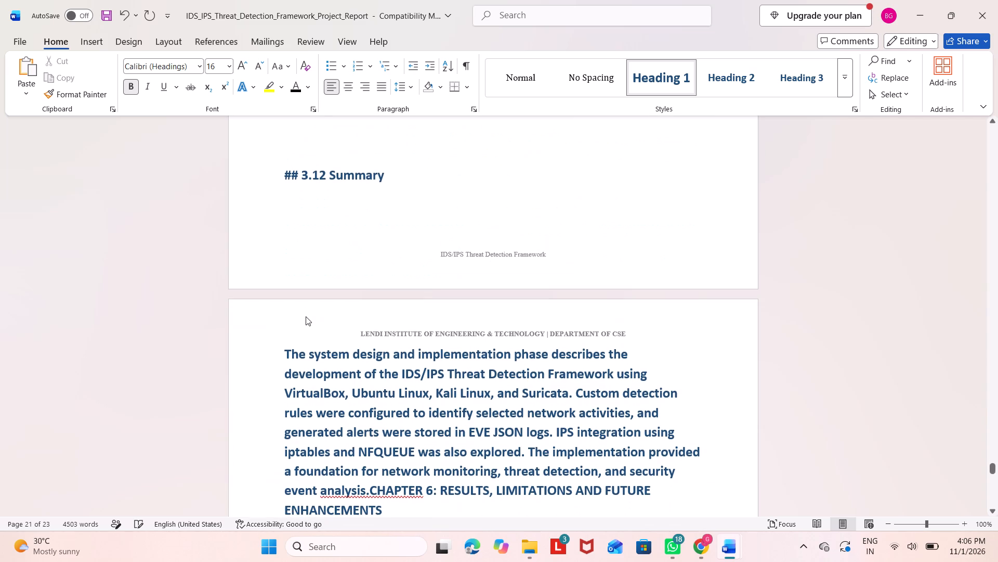
Review the pasted Chapter 5 sections and the chapters that follow, down to the 7.2 References list.
{"action": "scroll", "coordinate": [306, 316], "scroll_direction": "up", "scroll_amount": 8}
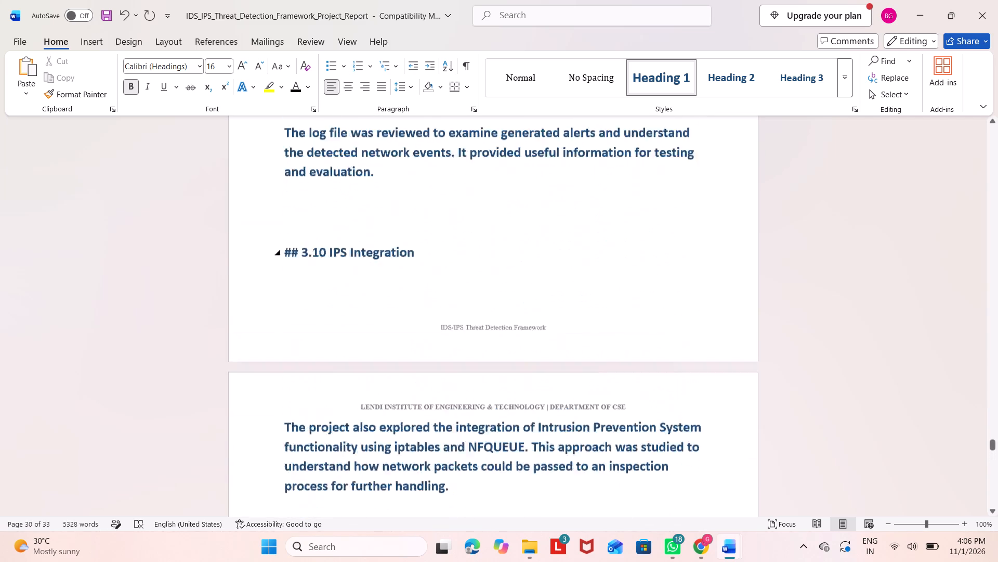
{"action": "scroll", "coordinate": [306, 316], "scroll_direction": "down", "scroll_amount": 11}
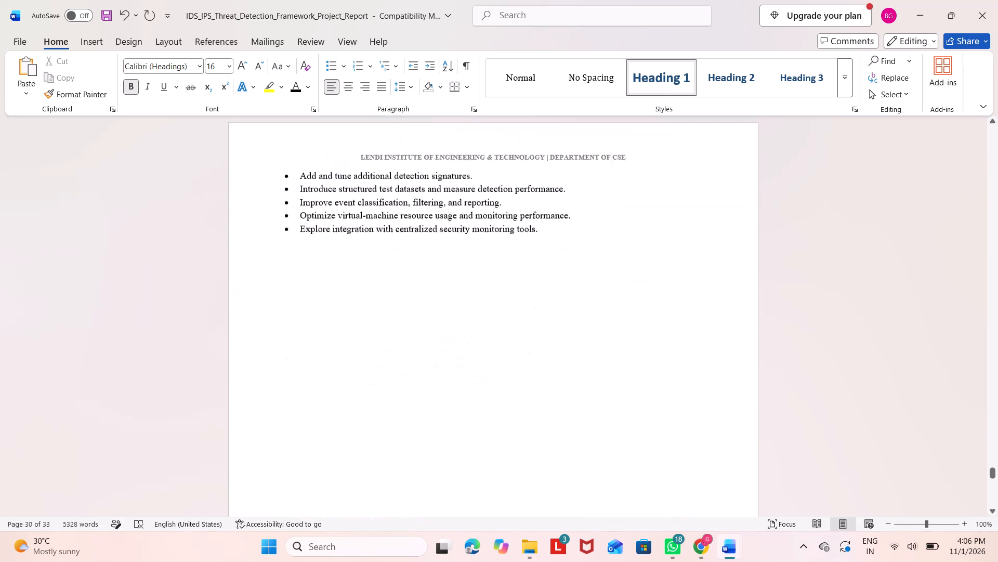
{"action": "scroll", "coordinate": [306, 316], "scroll_direction": "down", "scroll_amount": 6}
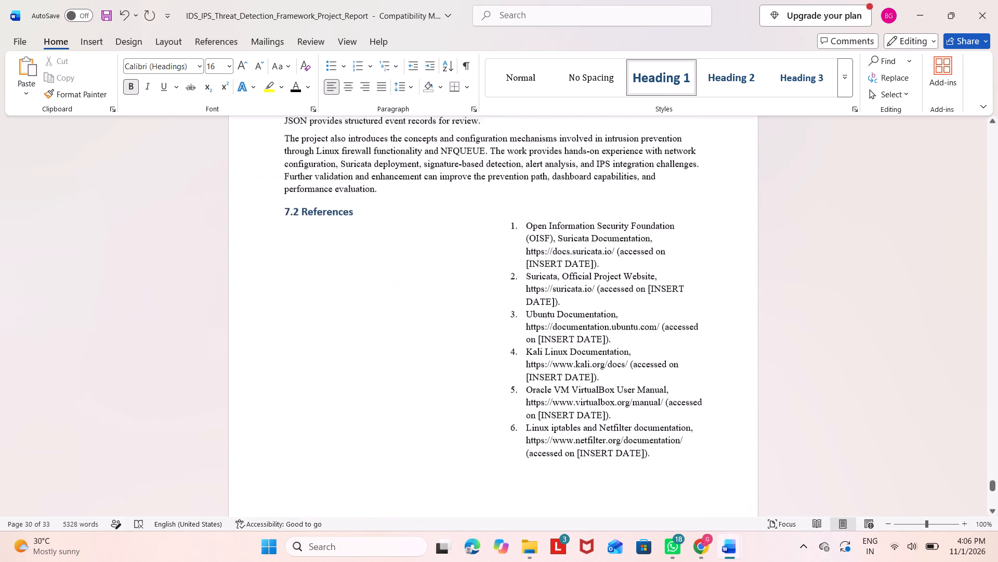
{"action": "scroll", "coordinate": [306, 316], "scroll_direction": "down", "scroll_amount": 1}
{"action": "scroll", "coordinate": [306, 316], "scroll_direction": "up", "scroll_amount": 6}
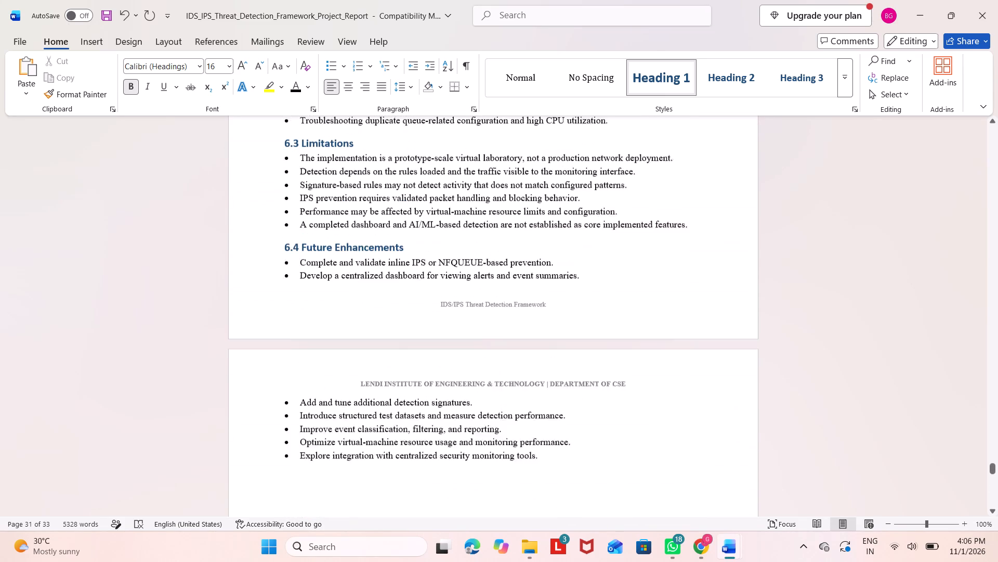
{"action": "scroll", "coordinate": [306, 316], "scroll_direction": "up", "scroll_amount": 2}
Separate the "CHAPTER 6: RESULTS, LIMITATIONS AND FUTURE ENHANCEMENTS" heading from the pasted summary paragraph and push it onto a new page with blank lines.
{"action": "scroll", "coordinate": [306, 316], "scroll_direction": "down", "scroll_amount": 1}
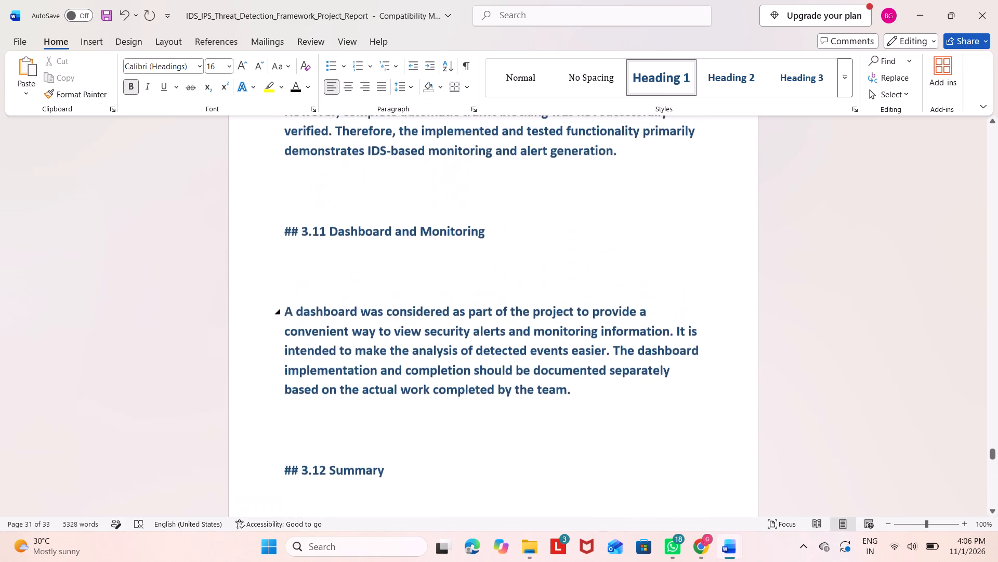
{"action": "scroll", "coordinate": [306, 316], "scroll_direction": "down", "scroll_amount": 4}
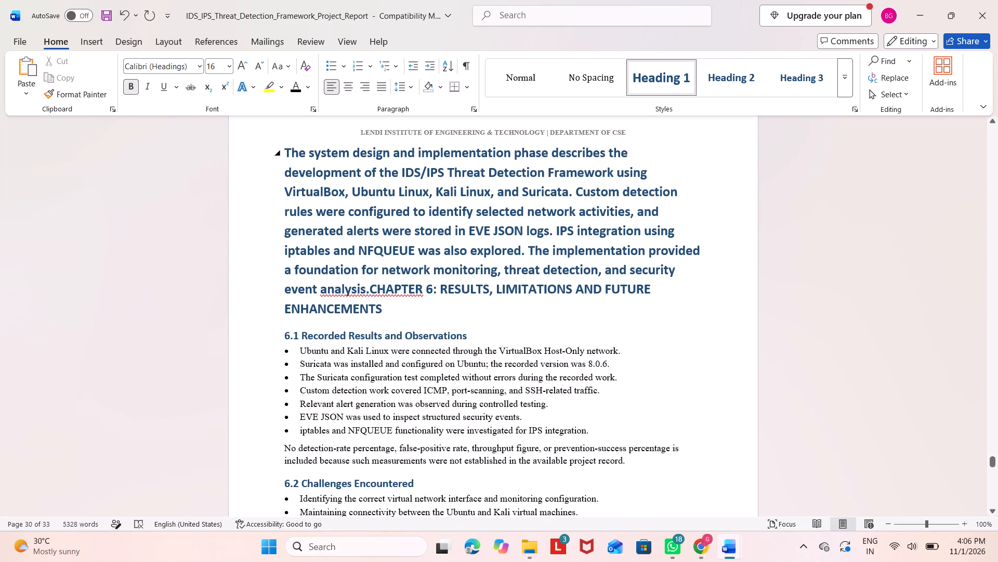
{"action": "key", "text": "Return"}
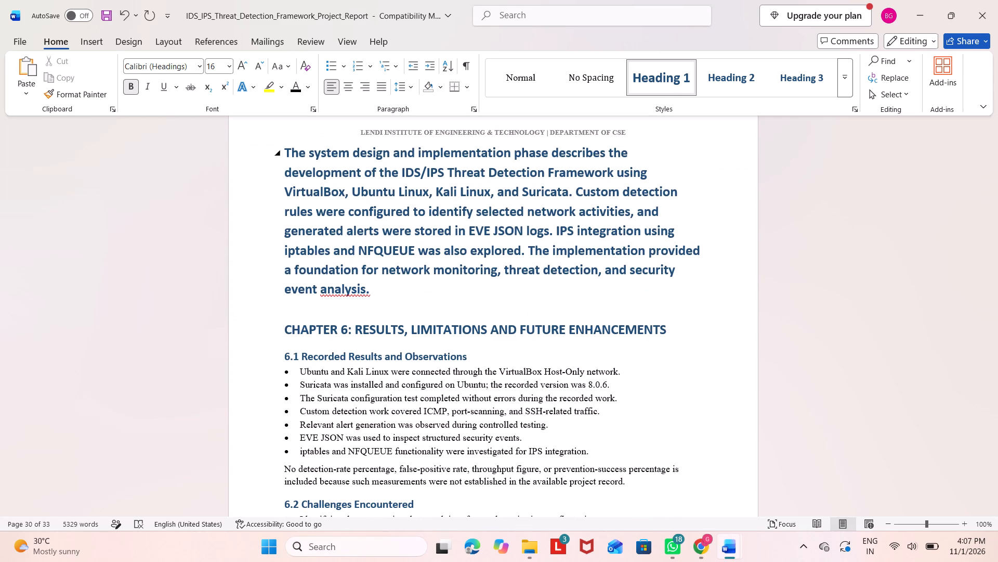
{"action": "key", "text": "Return"}
{"action": "key", "text": "Return"}
{"action": "key", "text": "Return"}
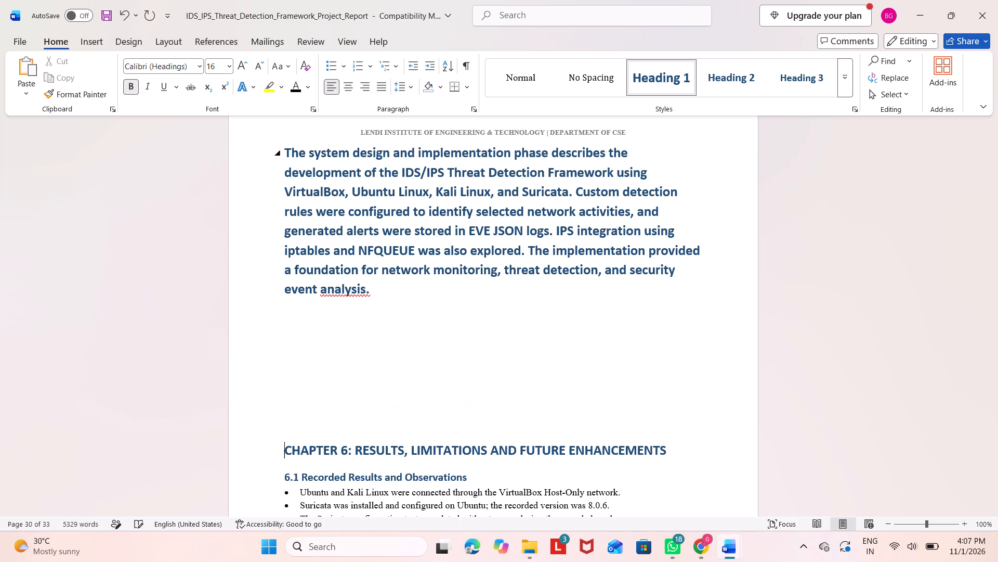
{"action": "scroll", "coordinate": [371, 289], "scroll_direction": "down", "scroll_amount": 2}
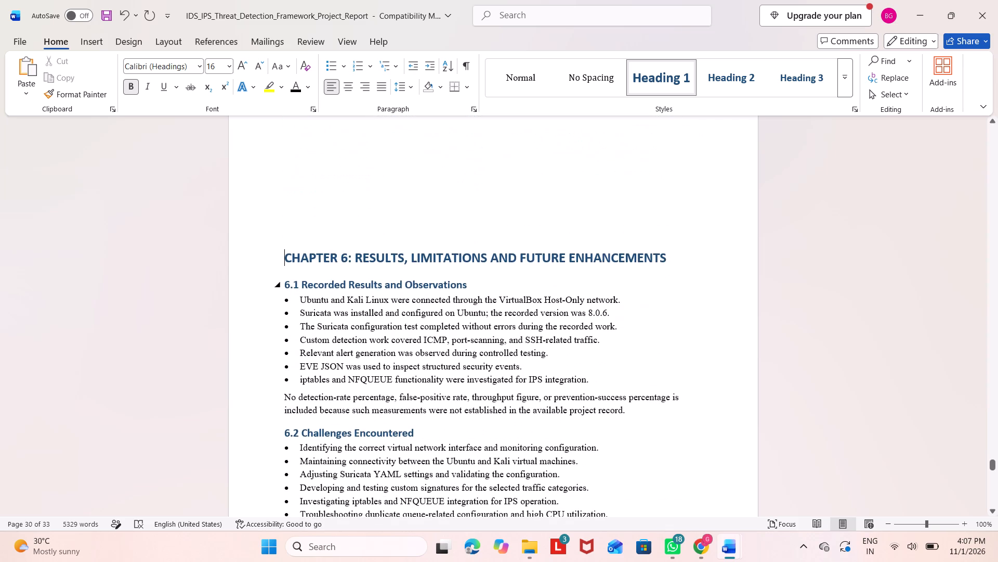
{"action": "key", "text": "Return"}
{"action": "key", "text": "Return"}
{"action": "key", "text": "Return"}
{"action": "key", "text": "Return"}
{"action": "key", "text": "Return"}
{"action": "key", "text": "Return"}
{"action": "key", "text": "Return"}
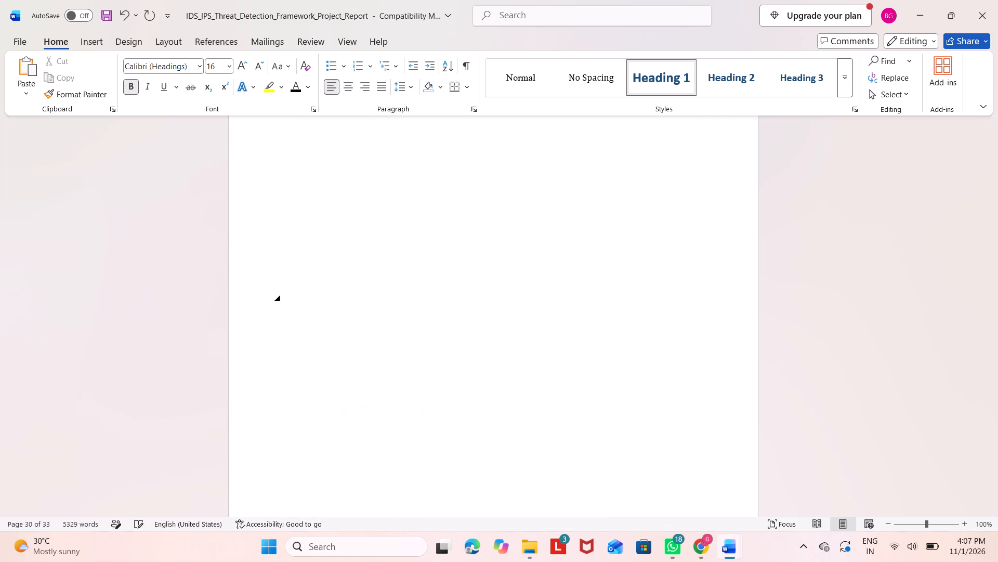
Check the page layout from the end of Chapter 5 through Chapter 6 to the start of Chapter 7.
{"action": "scroll", "coordinate": [371, 289], "scroll_direction": "down", "scroll_amount": 3}
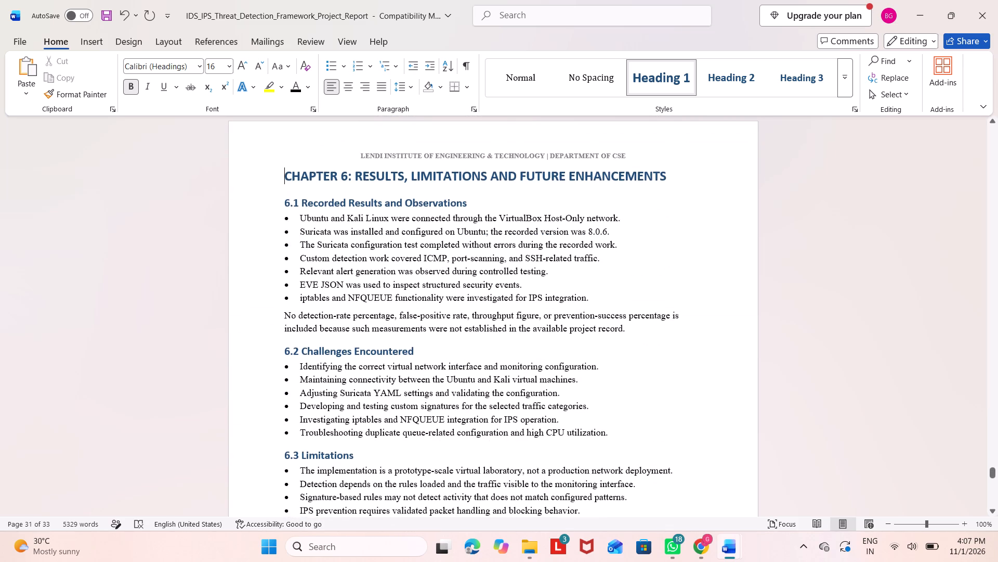
{"action": "scroll", "coordinate": [371, 289], "scroll_direction": "down", "scroll_amount": 5}
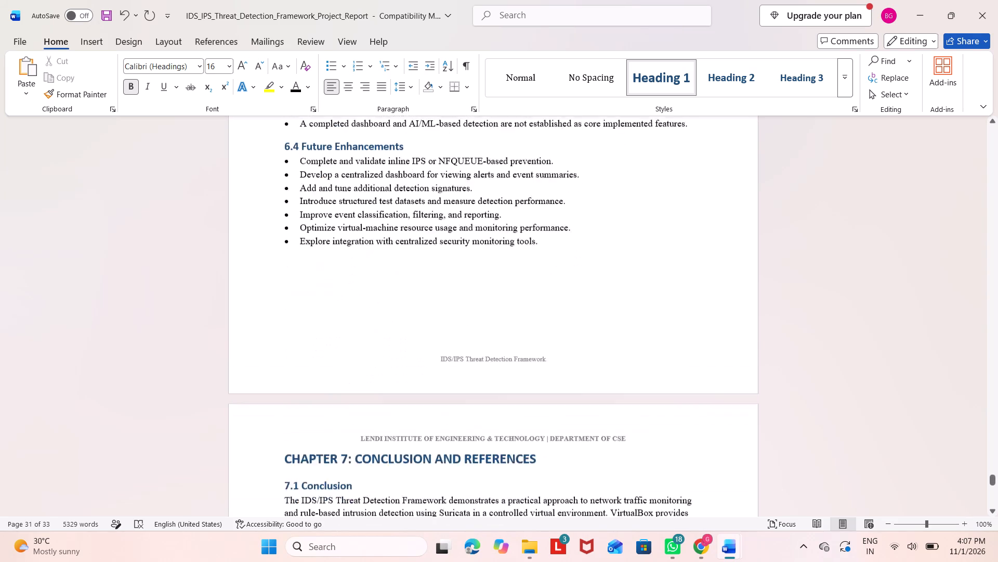
{"action": "scroll", "coordinate": [371, 289], "scroll_direction": "down", "scroll_amount": 1}
{"action": "scroll", "coordinate": [371, 289], "scroll_direction": "up", "scroll_amount": 2}
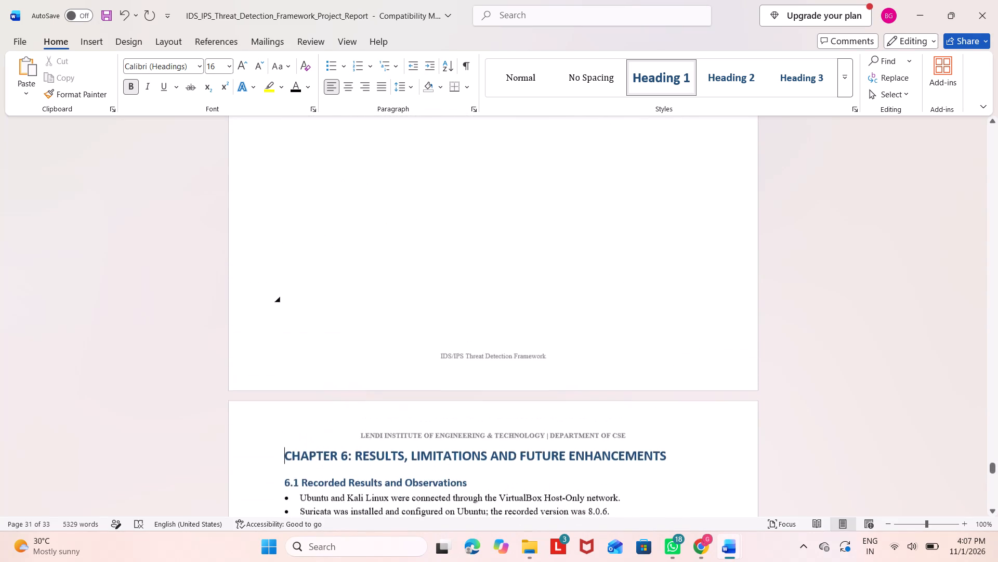
{"action": "scroll", "coordinate": [371, 289], "scroll_direction": "up", "scroll_amount": 1}
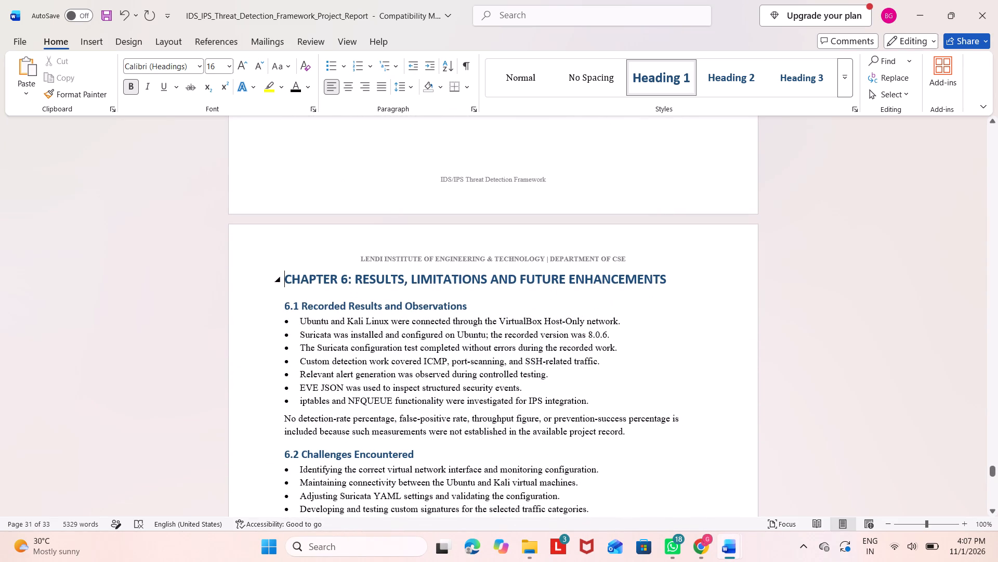
{"action": "scroll", "coordinate": [371, 289], "scroll_direction": "right", "scroll_amount": 1}
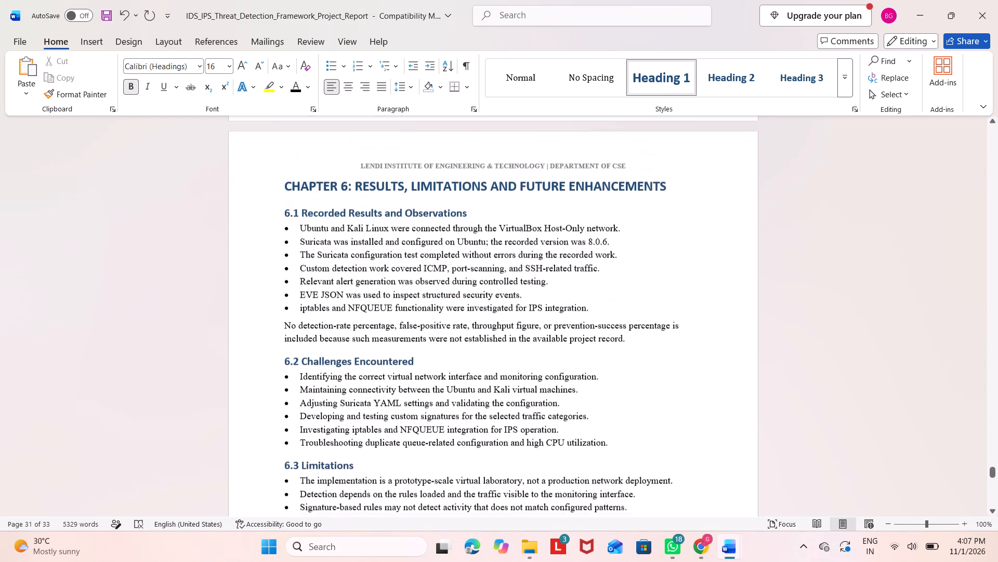
{"action": "scroll", "coordinate": [371, 289], "scroll_direction": "right", "scroll_amount": 1}
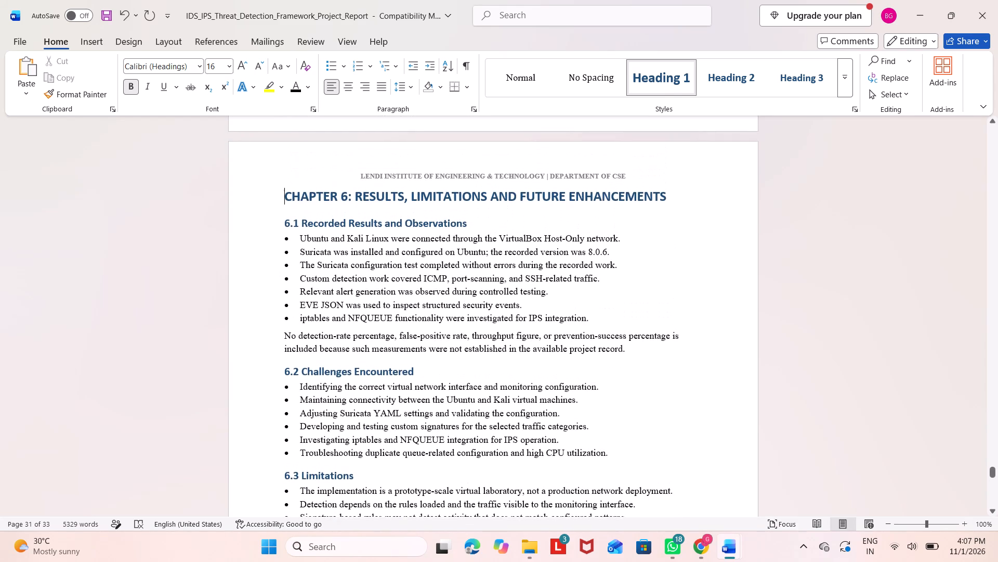
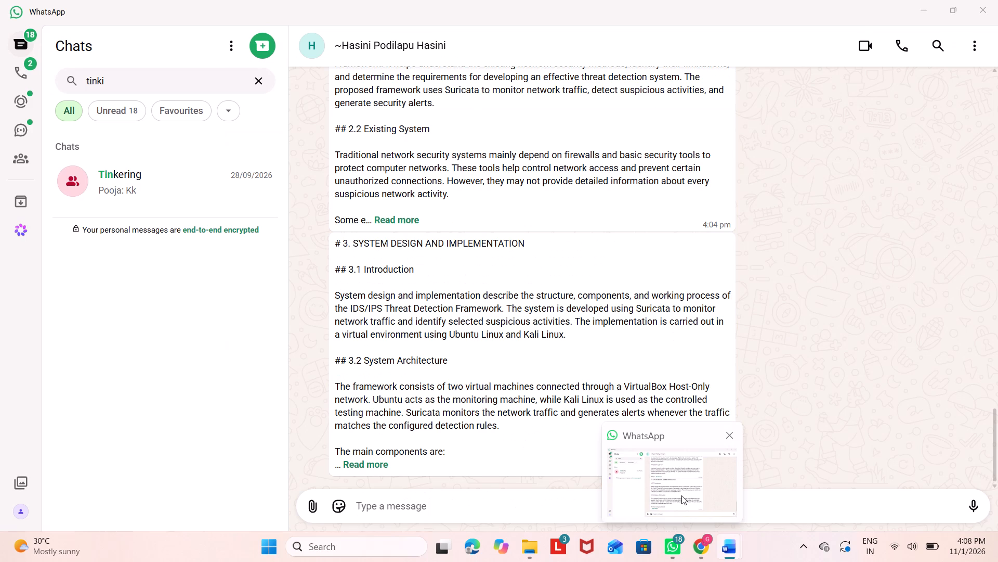
In the IDS_IPS_Threat_Detection_Framework_Project_Report document, colour all pasted Chapter 5 text black, from "# 3. SYSTEM DESIGN AND IMPLEMENTATION" through the blank lines before Chapter 6.
{"action": "left_click", "coordinate": [762, 495]}
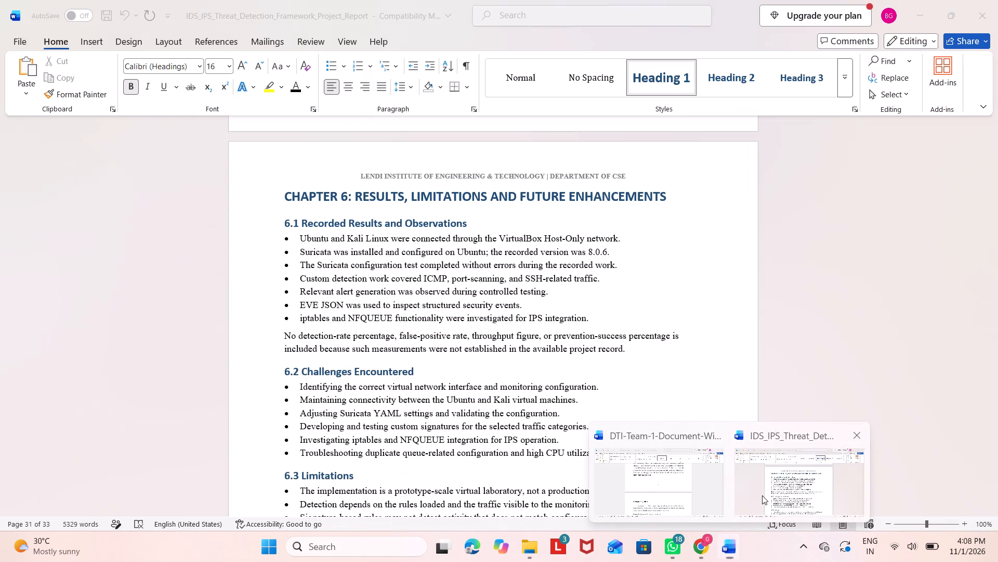
{"action": "scroll", "coordinate": [389, 282], "scroll_direction": "up", "scroll_amount": 4}
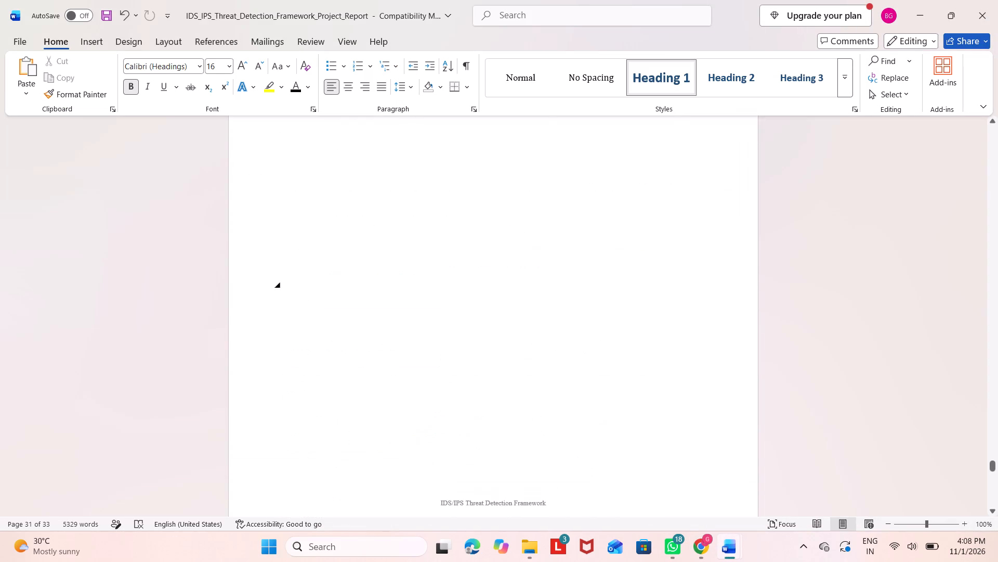
{"action": "scroll", "coordinate": [389, 282], "scroll_direction": "up", "scroll_amount": 10}
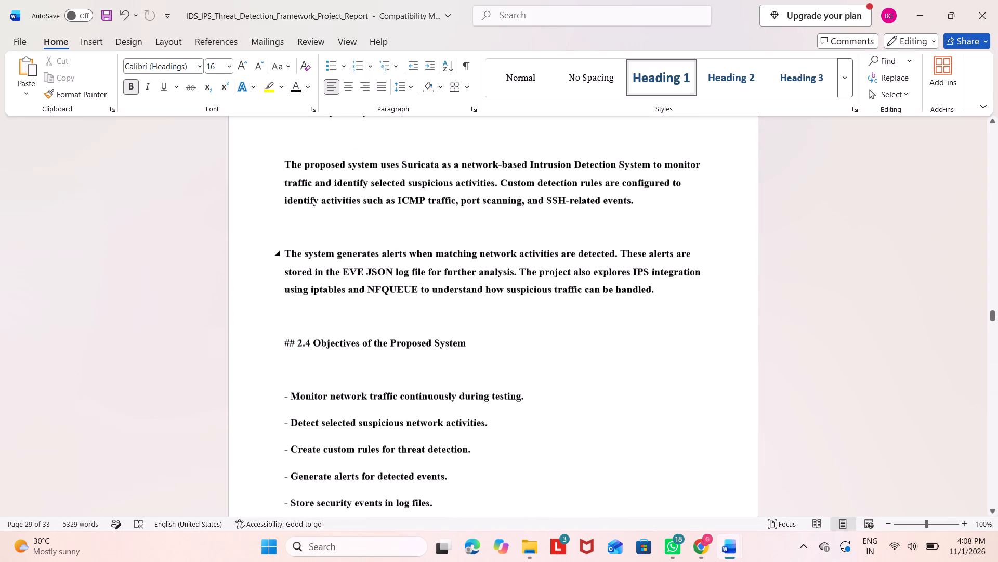
{"action": "scroll", "coordinate": [389, 282], "scroll_direction": "down", "scroll_amount": 14}
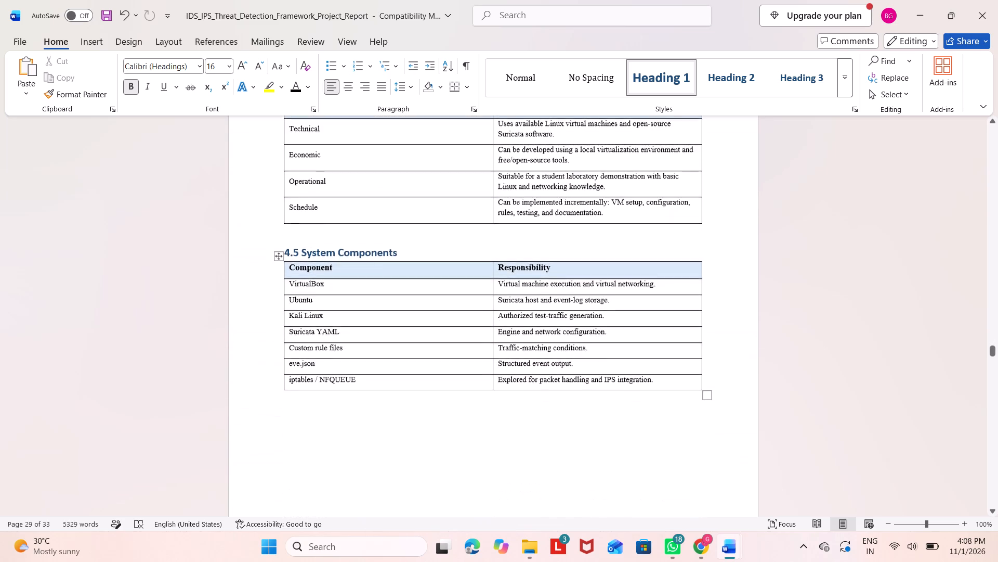
{"action": "scroll", "coordinate": [389, 282], "scroll_direction": "down", "scroll_amount": 4}
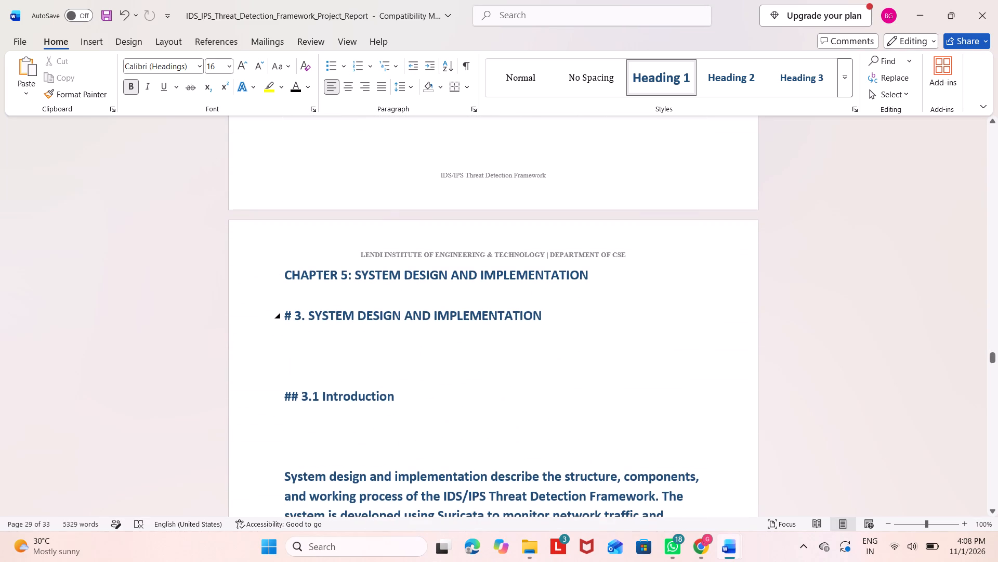
{"action": "left_click_drag", "start_coordinate": [285, 314], "coordinate": [399, 561]}
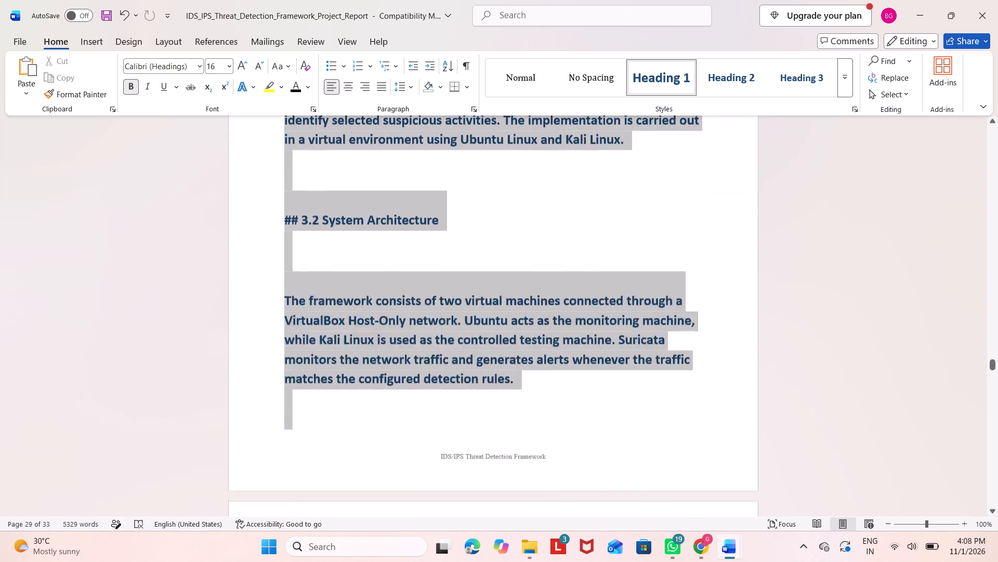
{"action": "left_click_drag", "start_coordinate": [399, 561], "coordinate": [421, 528]}
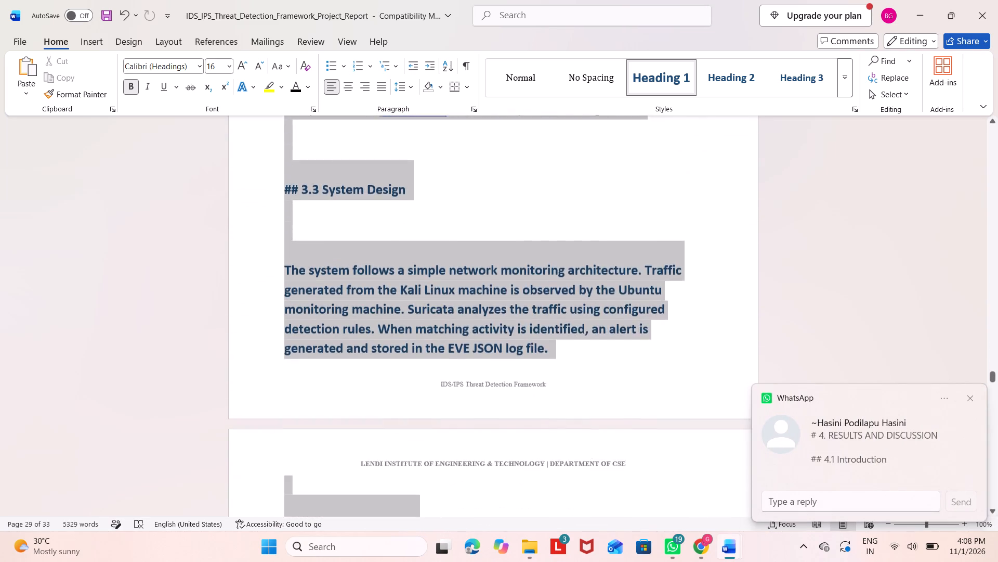
{"action": "left_click_drag", "start_coordinate": [421, 528], "coordinate": [434, 527]}
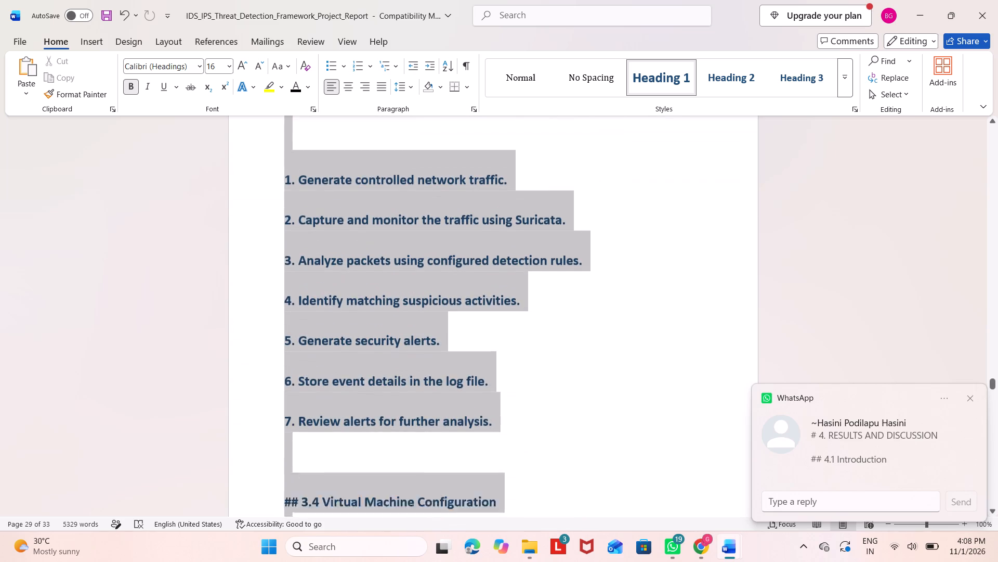
{"action": "left_click_drag", "start_coordinate": [434, 527], "coordinate": [444, 561]}
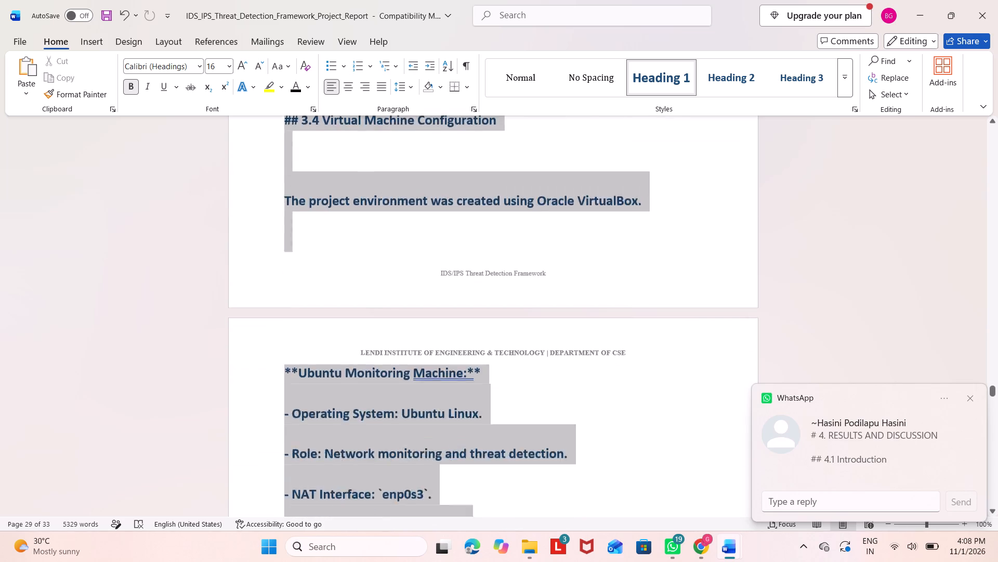
{"action": "left_click_drag", "start_coordinate": [444, 561], "coordinate": [429, 547]}
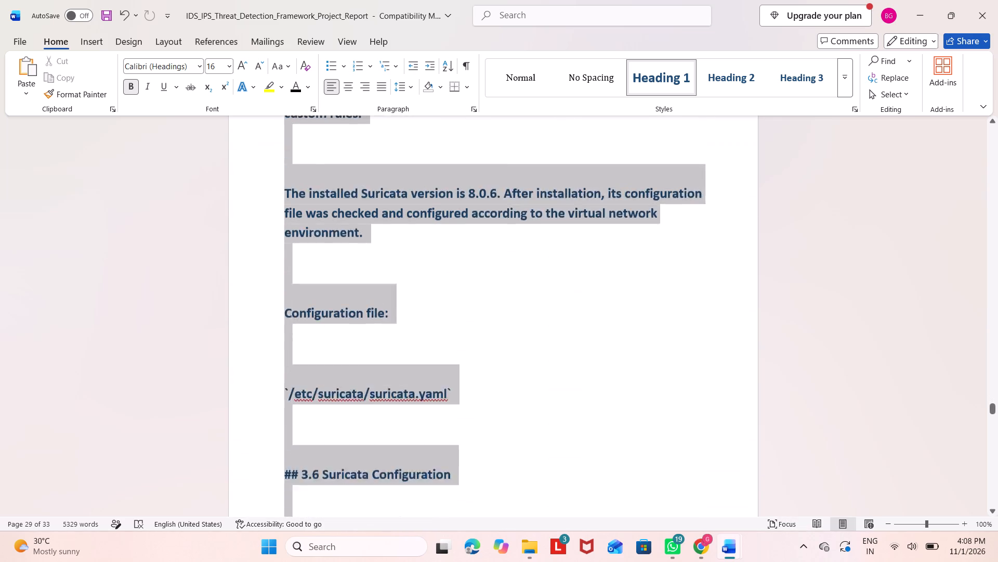
{"action": "left_click_drag", "start_coordinate": [429, 547], "coordinate": [424, 527]}
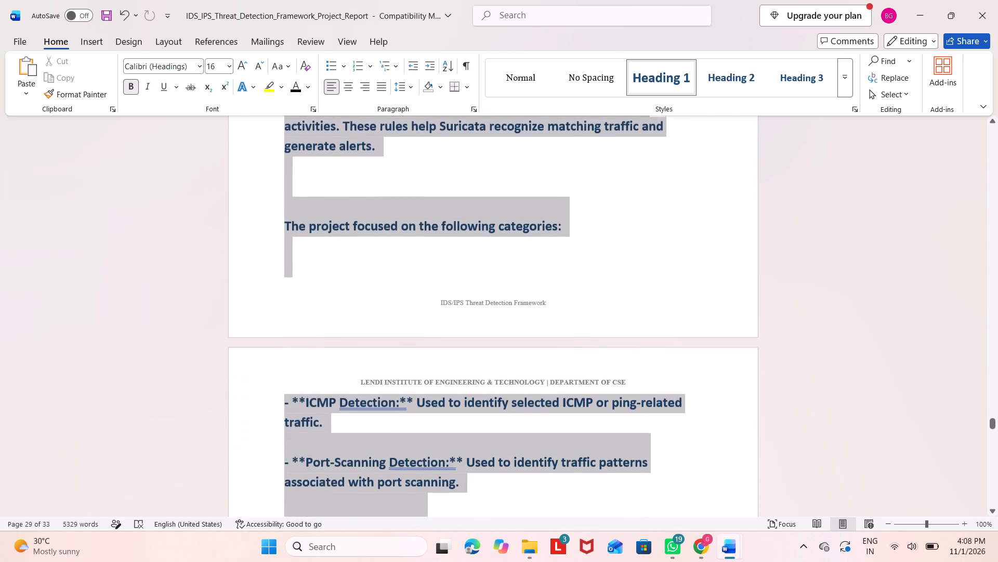
{"action": "left_click_drag", "start_coordinate": [424, 527], "coordinate": [424, 529]}
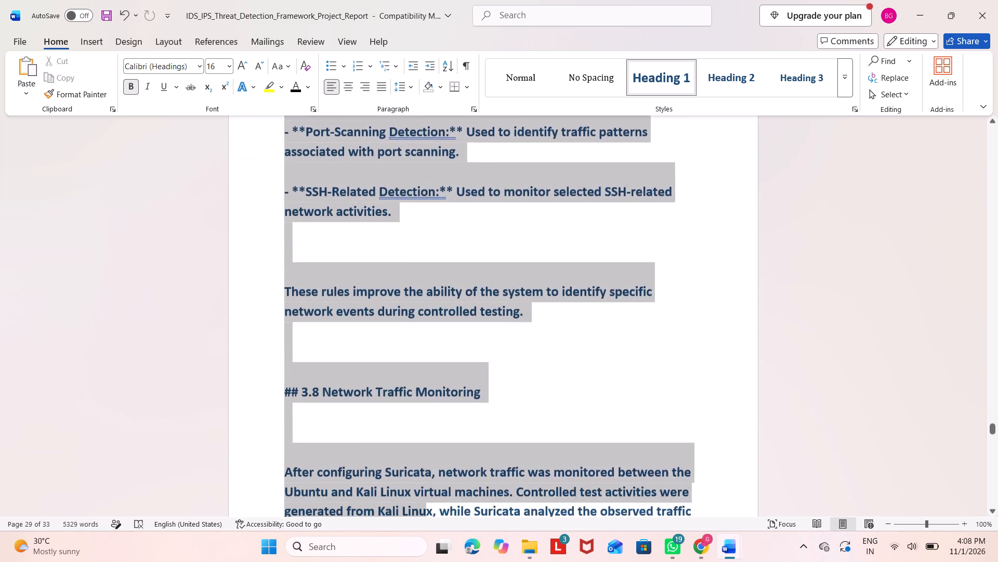
{"action": "left_click_drag", "start_coordinate": [424, 529], "coordinate": [424, 530]}
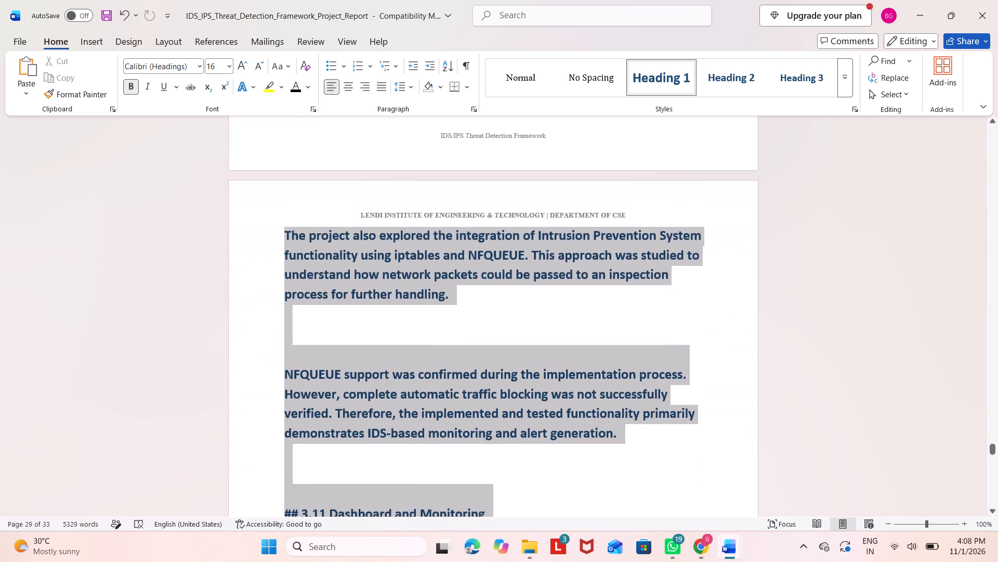
{"action": "left_click_drag", "start_coordinate": [424, 530], "coordinate": [422, 509]}
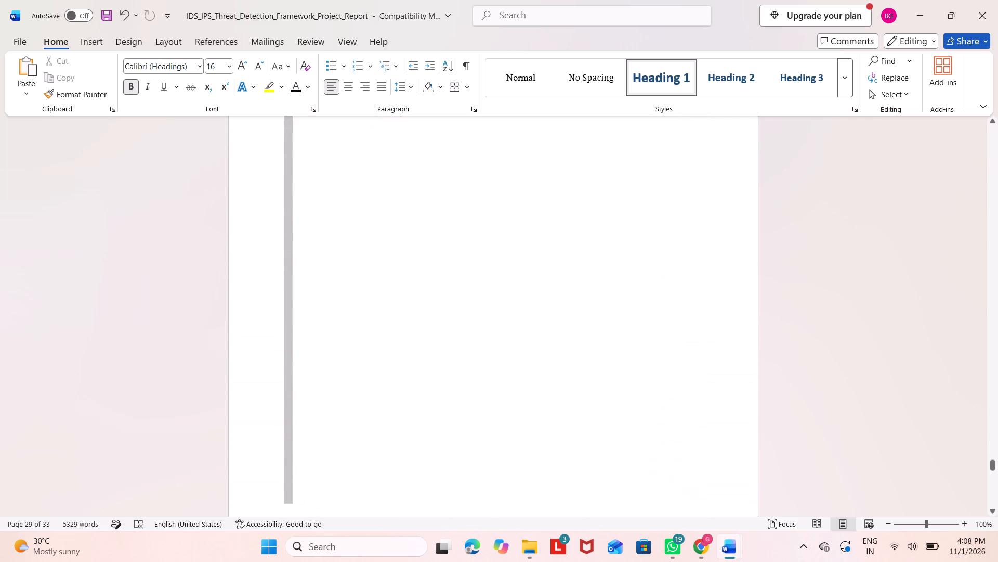
{"action": "left_click_drag", "start_coordinate": [422, 509], "coordinate": [385, 237]}
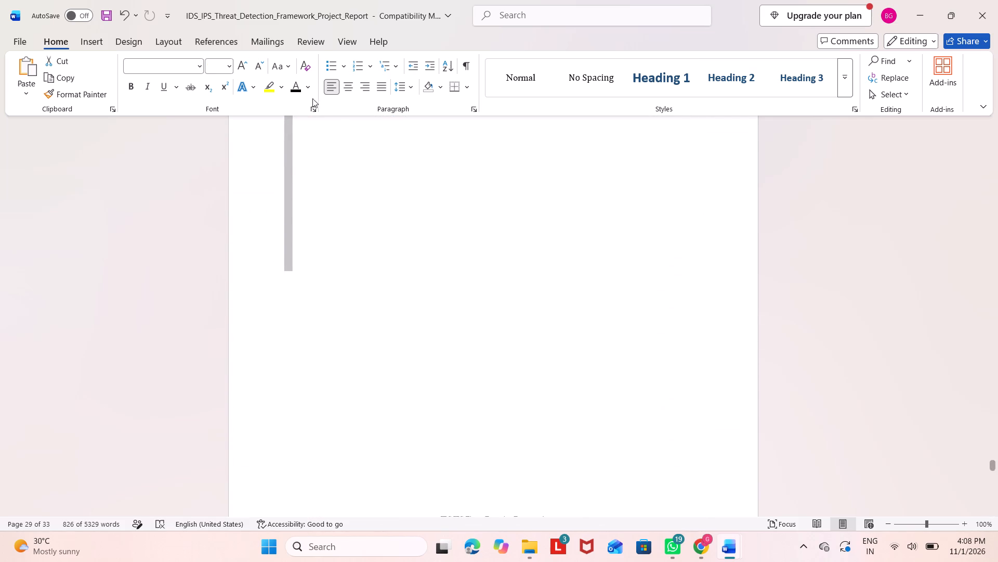
{"action": "left_click", "coordinate": [305, 87]}
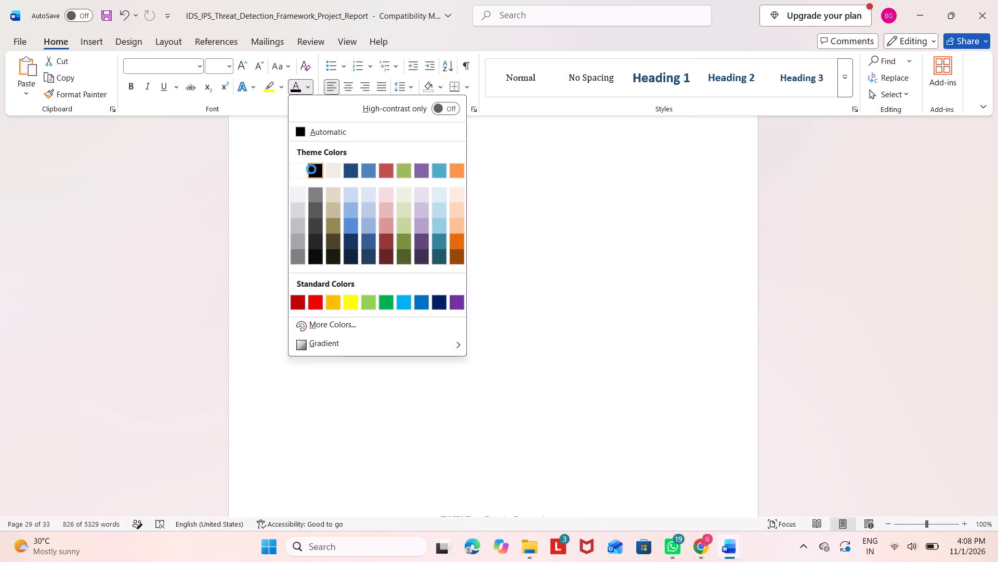
{"action": "left_click", "coordinate": [314, 171]}
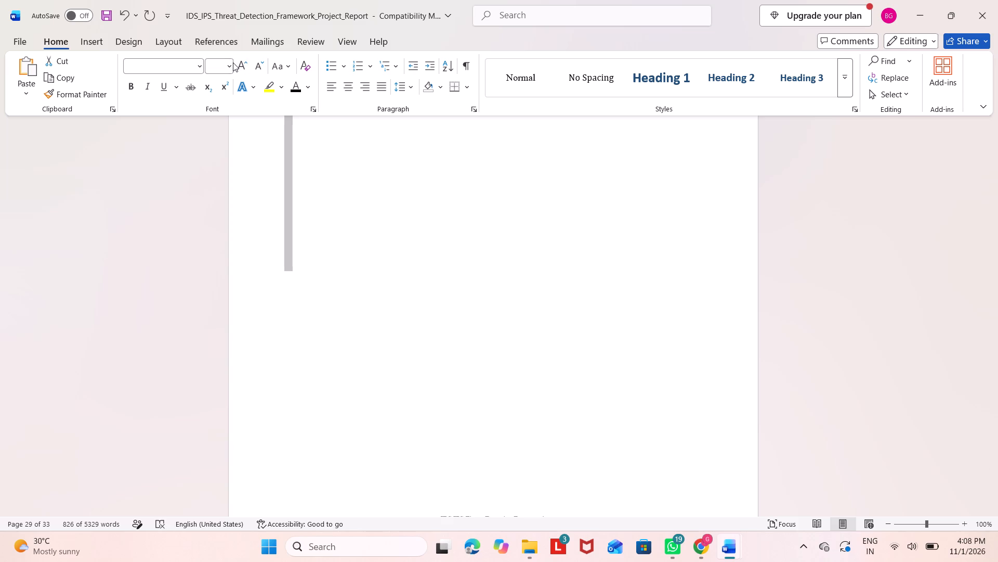
Set the selected Chapter 5 body text to 12 pt Times New Roman.
{"action": "left_click", "coordinate": [231, 65]}
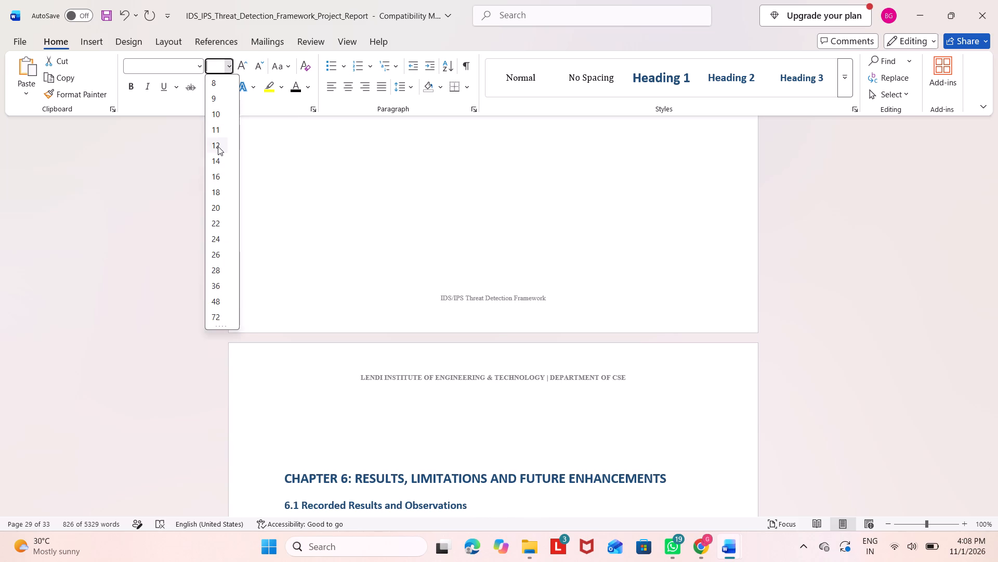
{"action": "left_click", "coordinate": [218, 146]}
{"action": "left_click", "coordinate": [201, 63]}
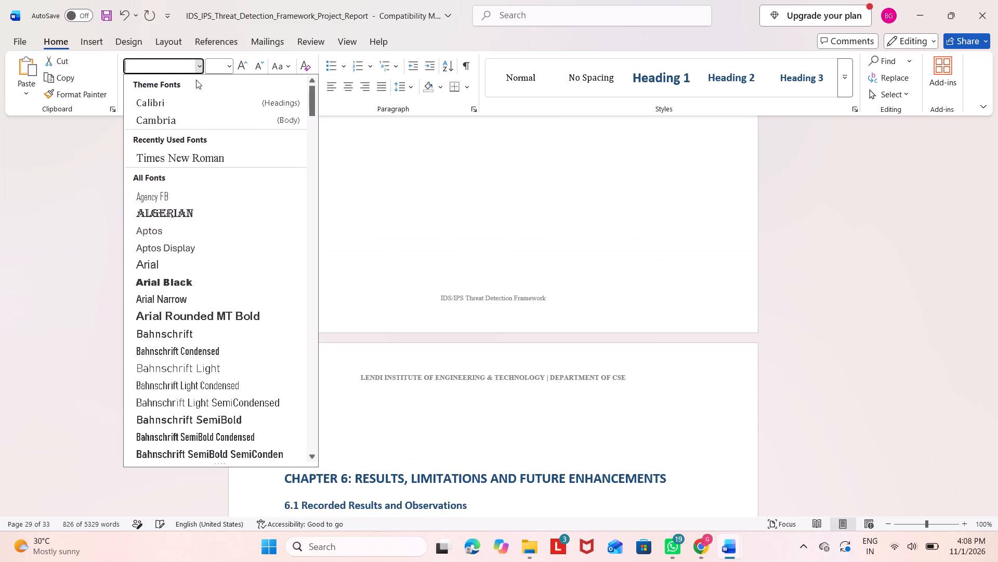
{"action": "left_click", "coordinate": [195, 155]}
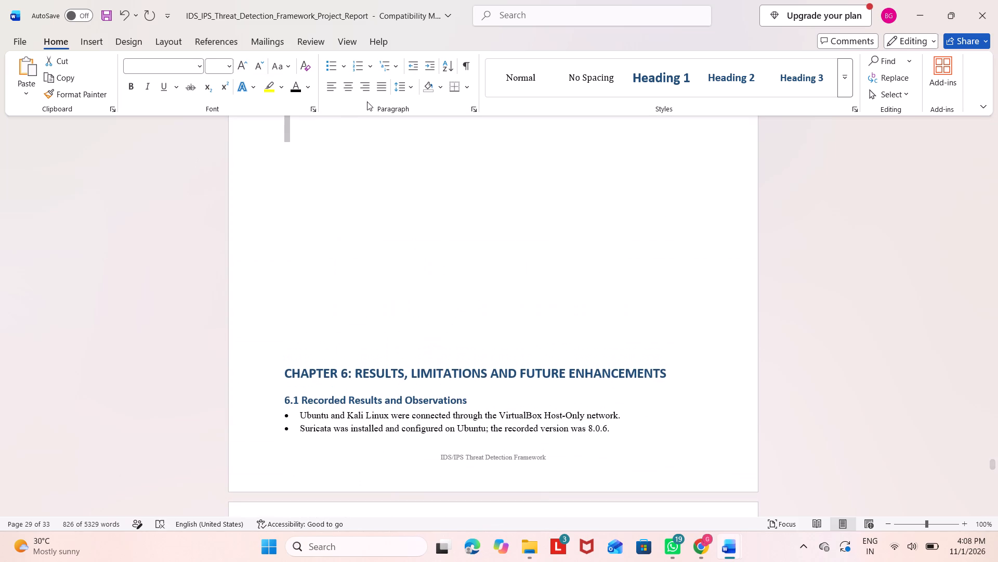
Set the line spacing of the selected Chapter 5 body text to 1.5.
{"action": "left_click", "coordinate": [413, 85]}
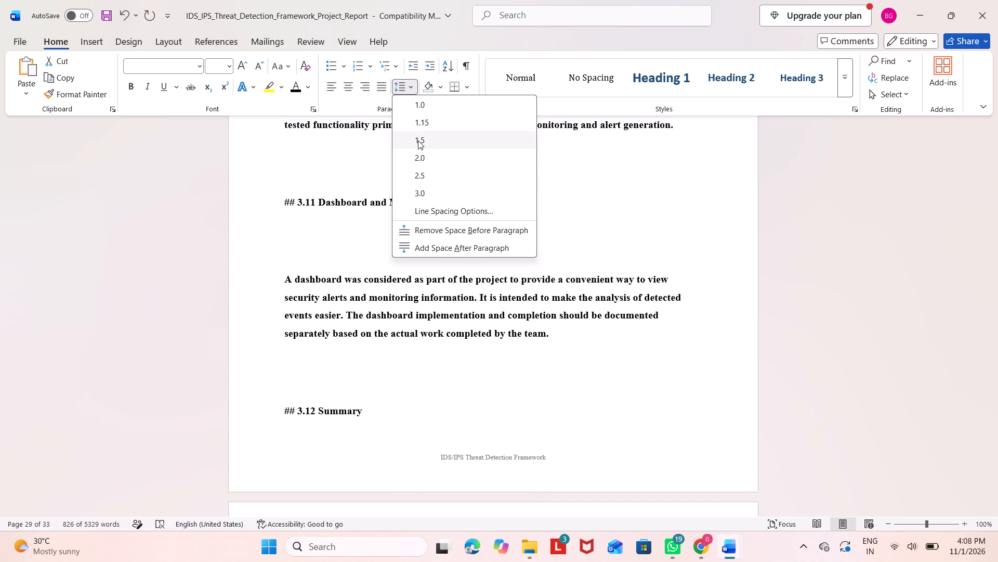
{"action": "left_click", "coordinate": [418, 140]}
{"action": "left_click", "coordinate": [410, 226]}
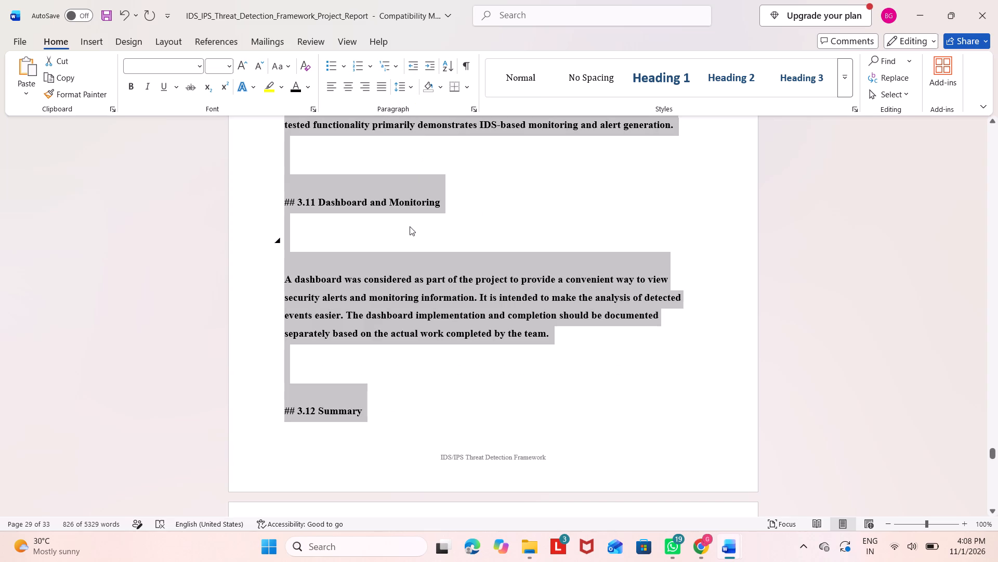
{"action": "scroll", "coordinate": [410, 226], "scroll_direction": "down", "scroll_amount": 9}
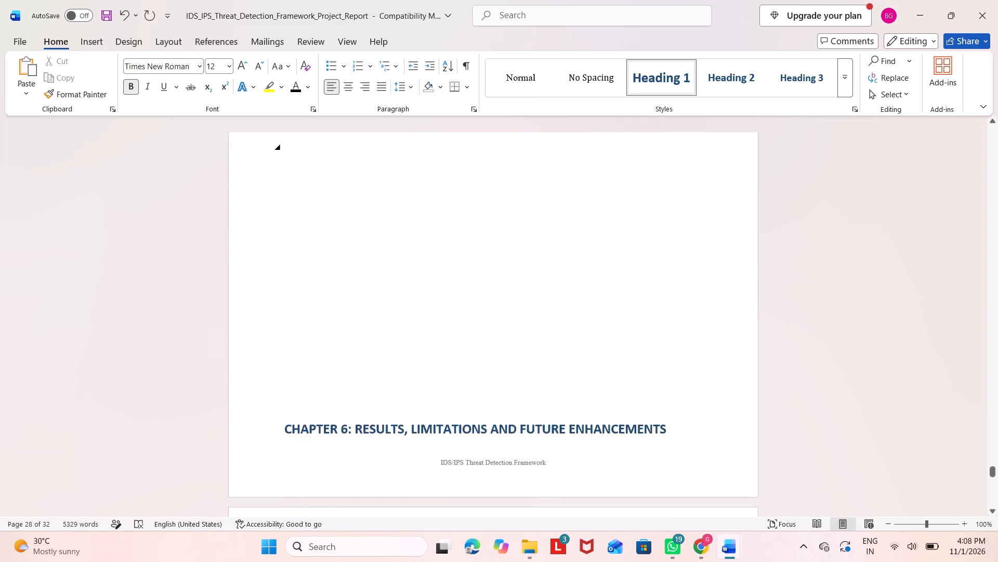
{"action": "scroll", "coordinate": [410, 226], "scroll_direction": "down", "scroll_amount": 3}
{"action": "scroll", "coordinate": [410, 226], "scroll_direction": "up", "scroll_amount": 6}
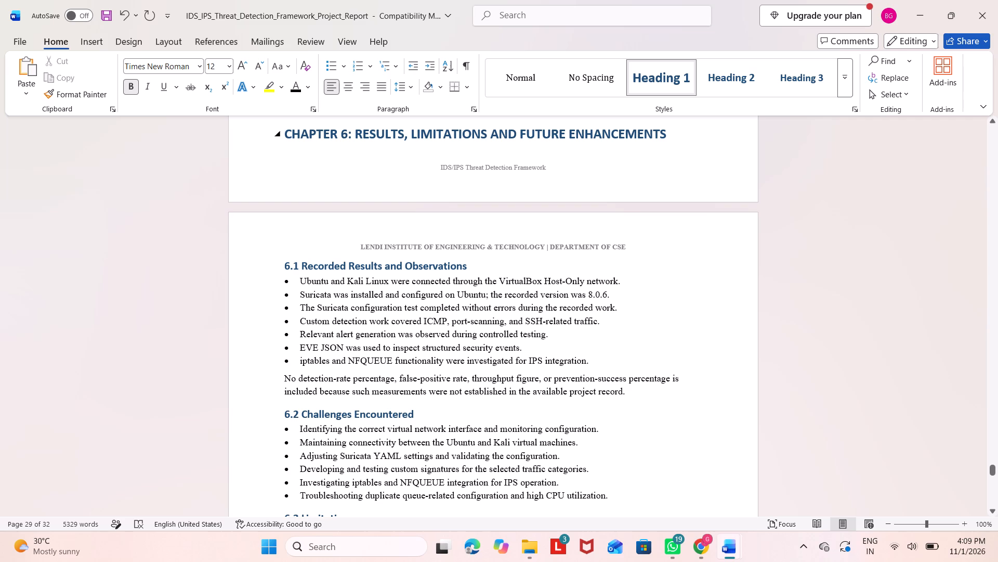
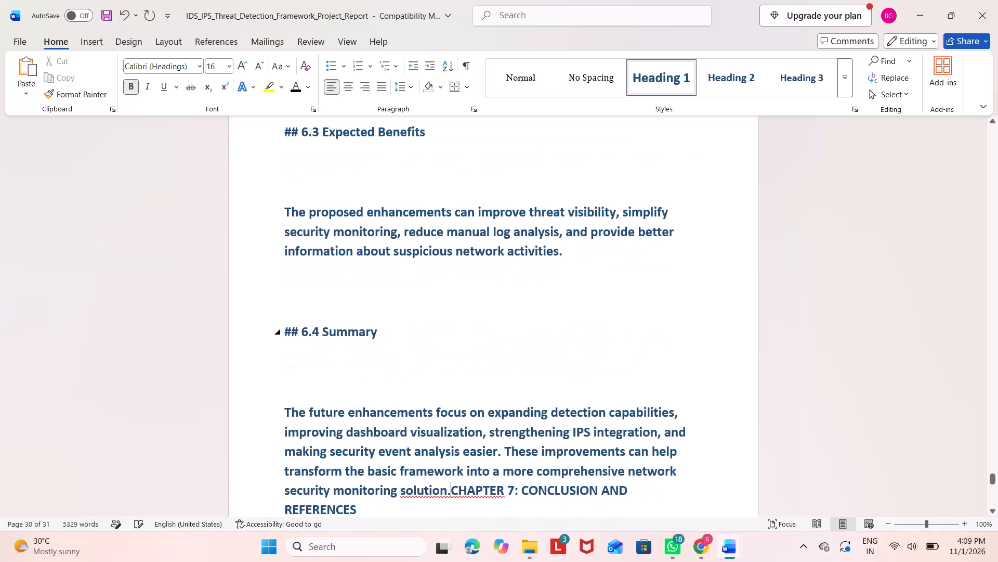
Separate the "CHAPTER 7: CONCLUSION AND REFERENCES" heading from the 6.4 Summary paragraph and push it onto a new page with blank lines.
{"action": "scroll", "coordinate": [446, 331], "scroll_direction": "down", "scroll_amount": 5}
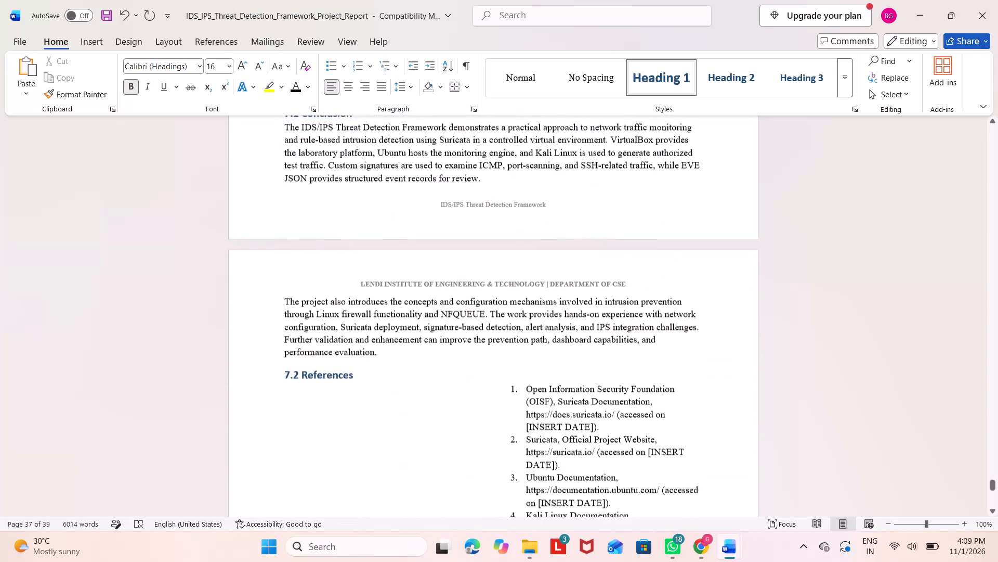
{"action": "scroll", "coordinate": [446, 331], "scroll_direction": "down", "scroll_amount": 1}
{"action": "scroll", "coordinate": [446, 331], "scroll_direction": "up", "scroll_amount": 4}
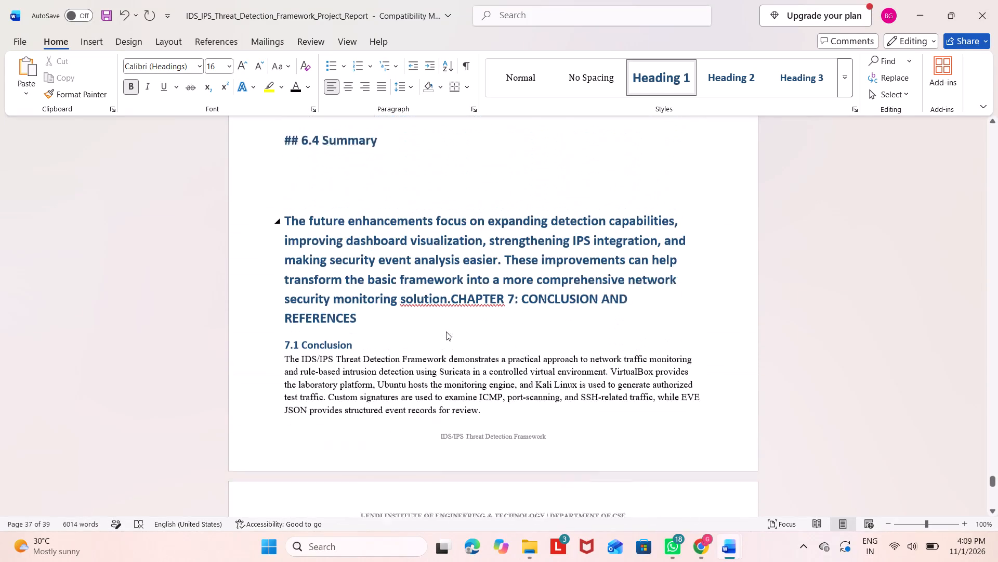
{"action": "scroll", "coordinate": [446, 331], "scroll_direction": "up", "scroll_amount": 1}
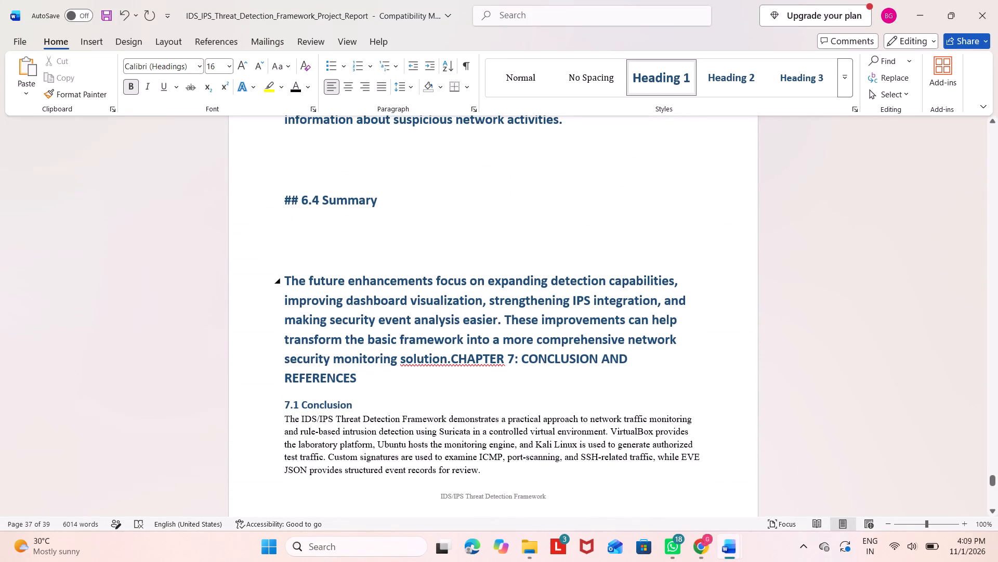
{"action": "key", "text": "Return"}
{"action": "key", "text": "Return"}
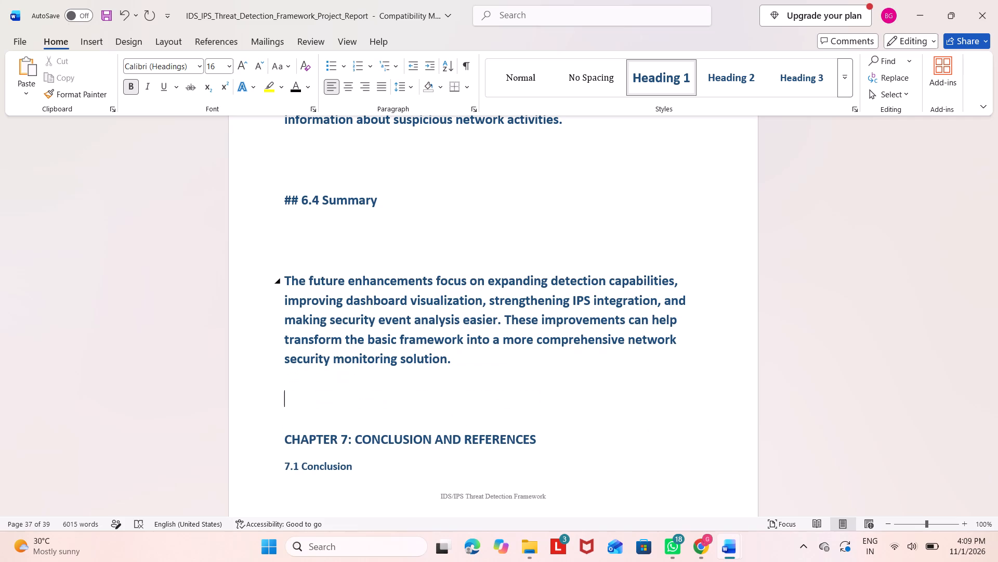
{"action": "key", "text": "Return"}
{"action": "scroll", "coordinate": [447, 366], "scroll_direction": "down", "scroll_amount": 1}
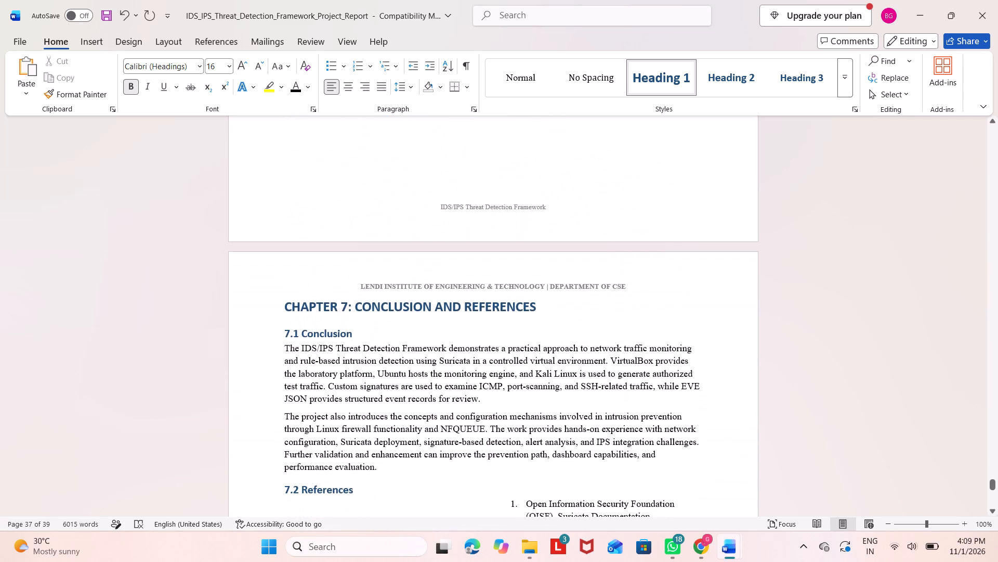
Review the report pages from the Chapter 7 references back to the Chapter 6 heading, checking layout and formatting.
{"action": "scroll", "coordinate": [447, 366], "scroll_direction": "down", "scroll_amount": 4}
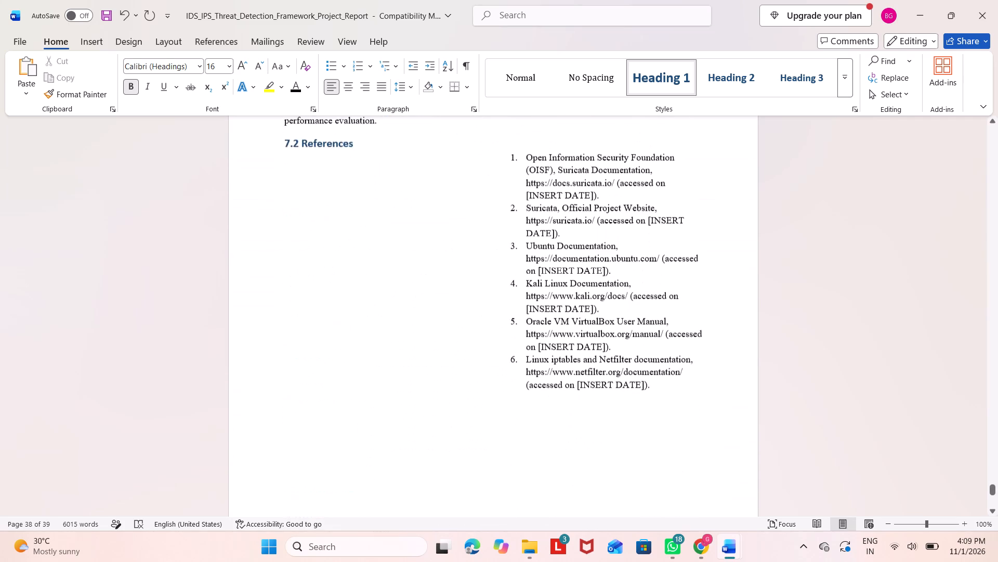
{"action": "scroll", "coordinate": [447, 366], "scroll_direction": "down", "scroll_amount": 3}
{"action": "scroll", "coordinate": [447, 366], "scroll_direction": "up", "scroll_amount": 3}
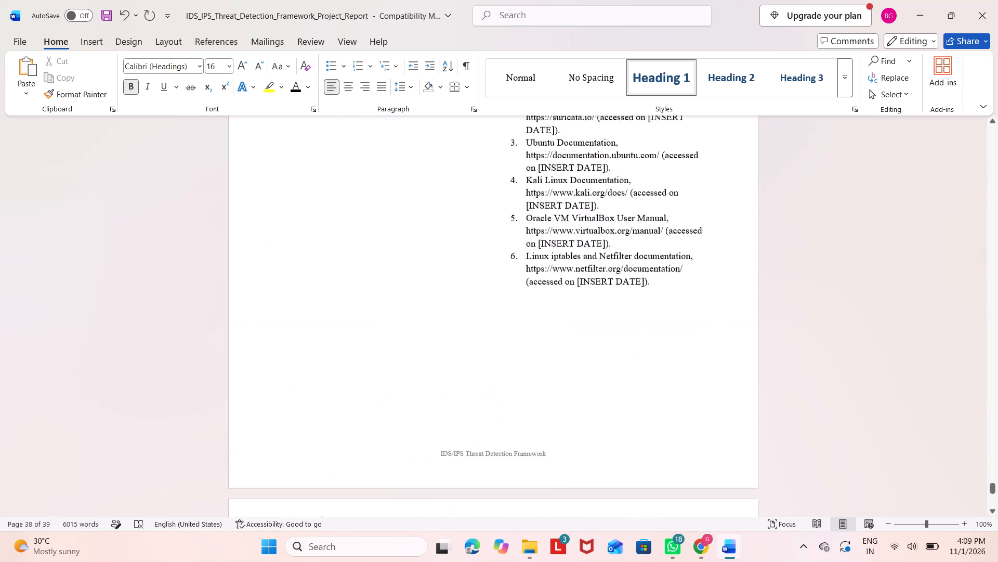
{"action": "scroll", "coordinate": [447, 366], "scroll_direction": "up", "scroll_amount": 10}
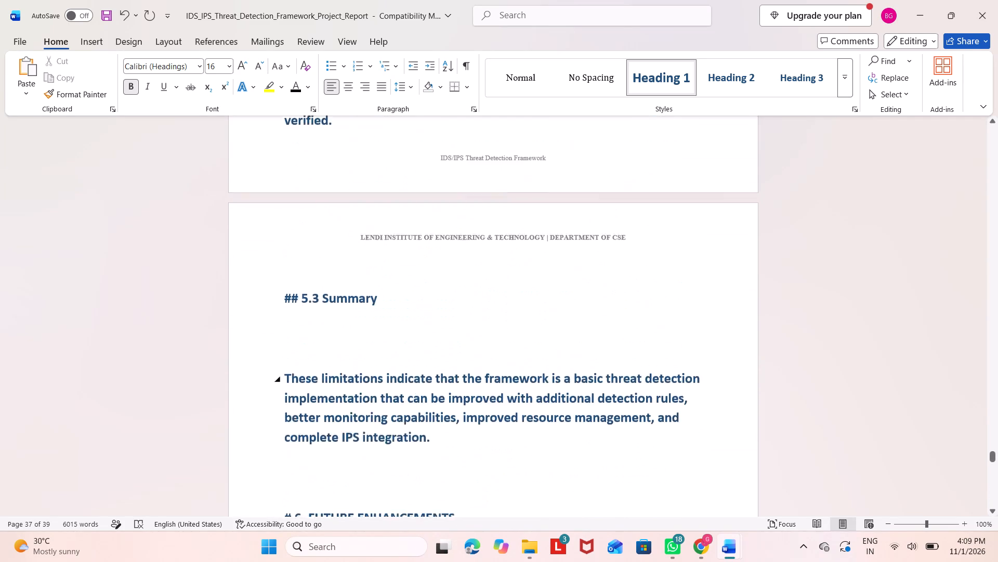
{"action": "scroll", "coordinate": [447, 366], "scroll_direction": "up", "scroll_amount": 5}
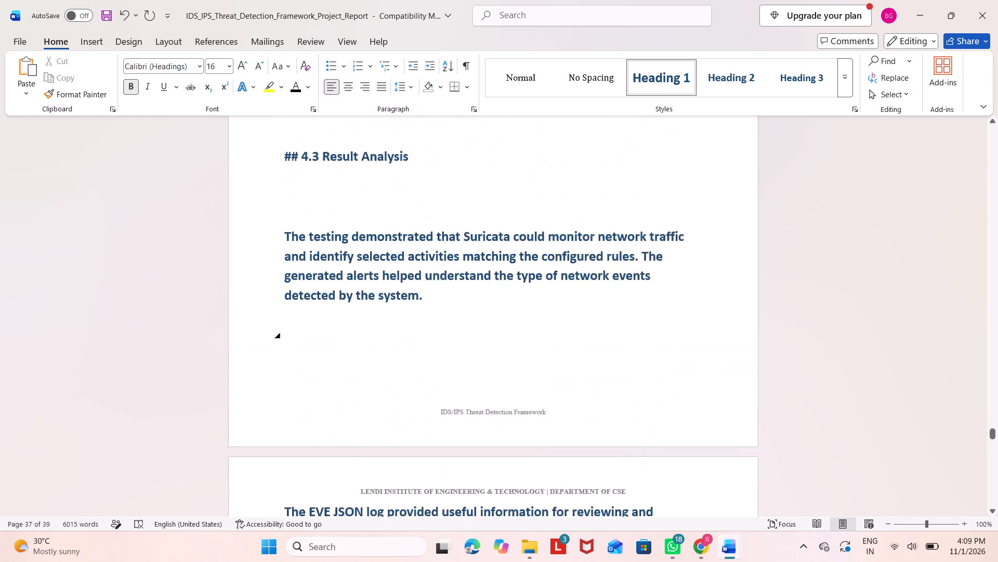
{"action": "scroll", "coordinate": [447, 366], "scroll_direction": "up", "scroll_amount": 10}
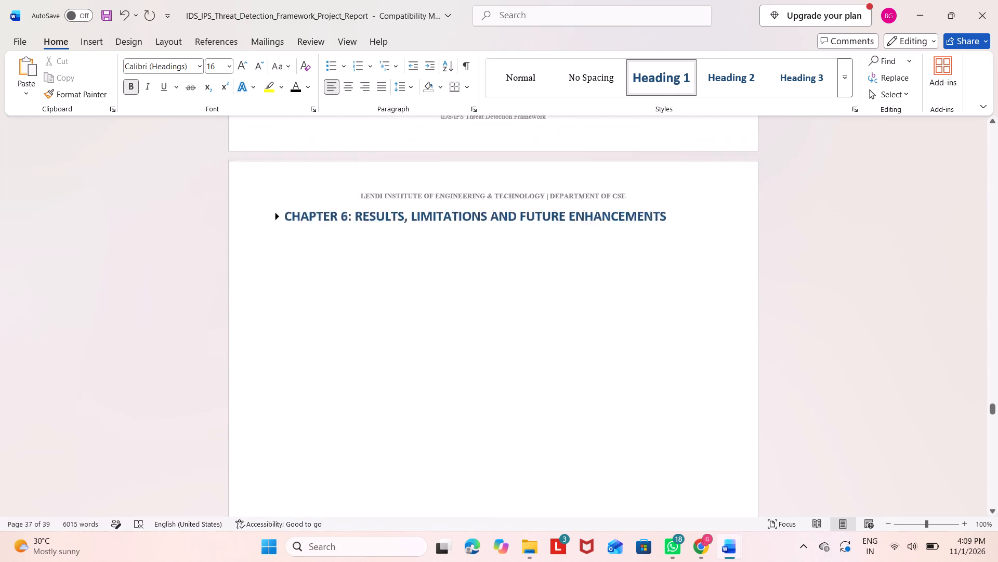
{"action": "scroll", "coordinate": [447, 366], "scroll_direction": "up", "scroll_amount": 1}
Delete backwards from the start of "# 4. RESULTS AND DISCUSSION" to close the gap after the Chapter 6 heading.
{"action": "scroll", "coordinate": [360, 344], "scroll_direction": "down", "scroll_amount": 1}
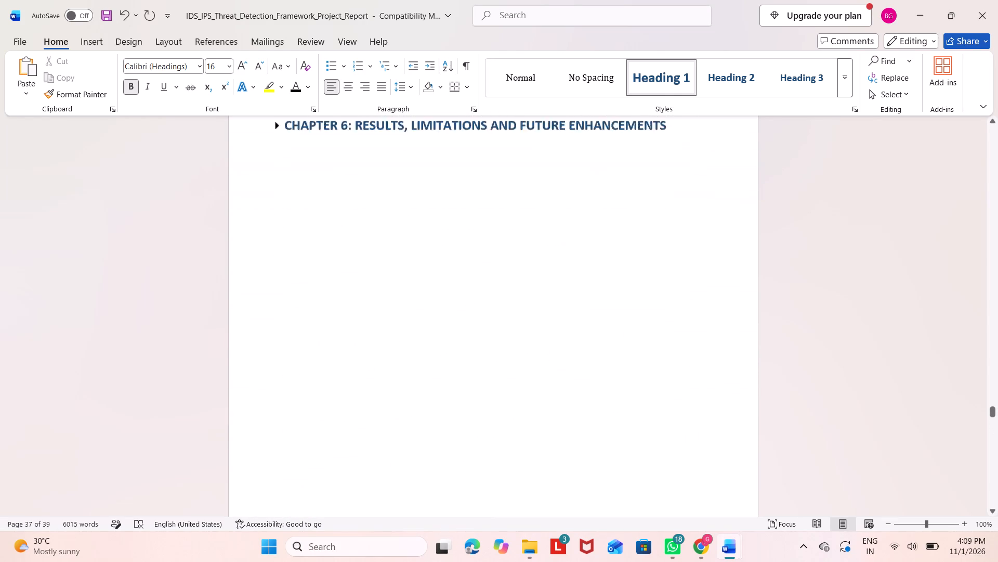
{"action": "scroll", "coordinate": [360, 344], "scroll_direction": "down", "scroll_amount": 4}
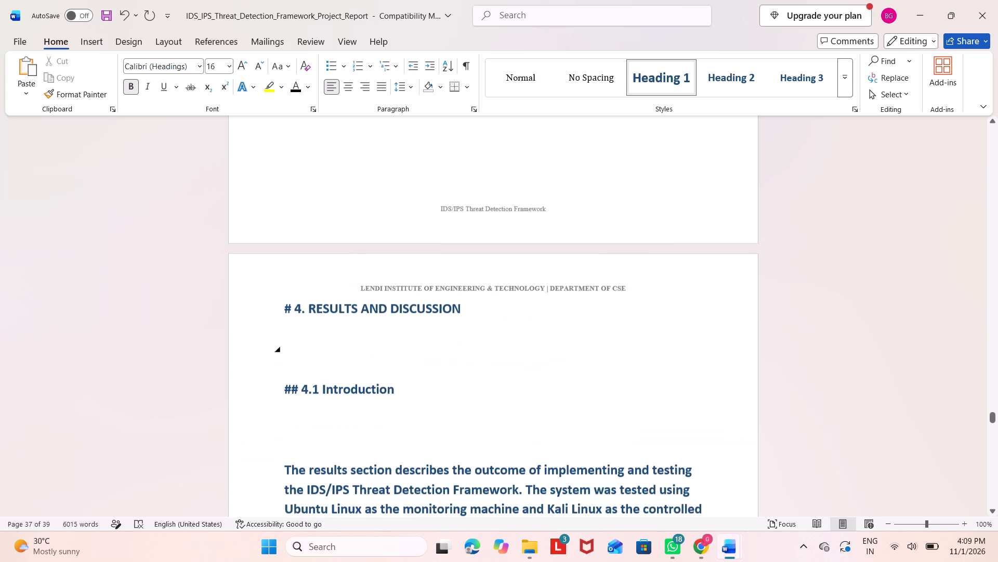
{"action": "left_click", "coordinate": [286, 298]}
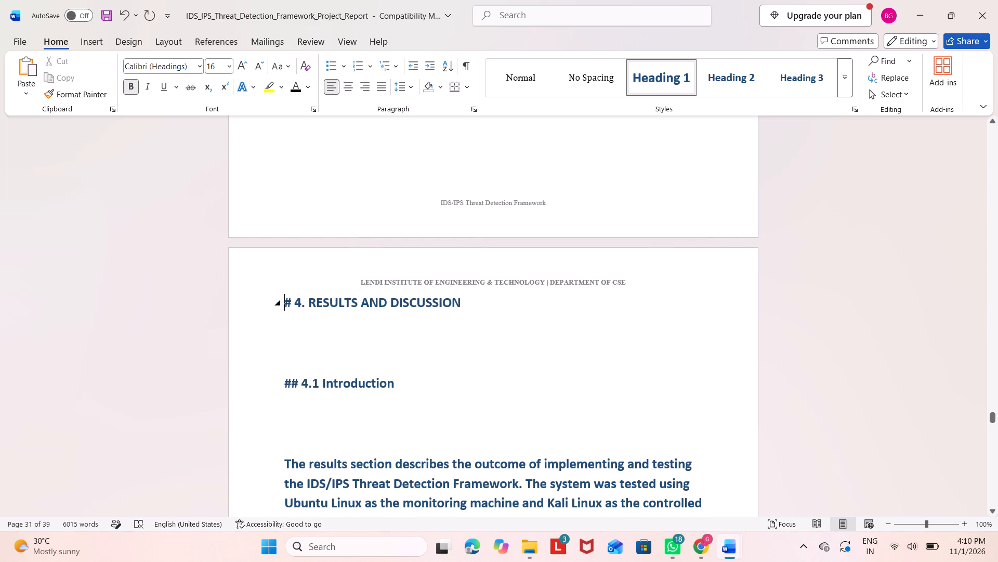
{"action": "key", "text": "BackSpace"}
{"action": "key", "text": "BackSpace"}
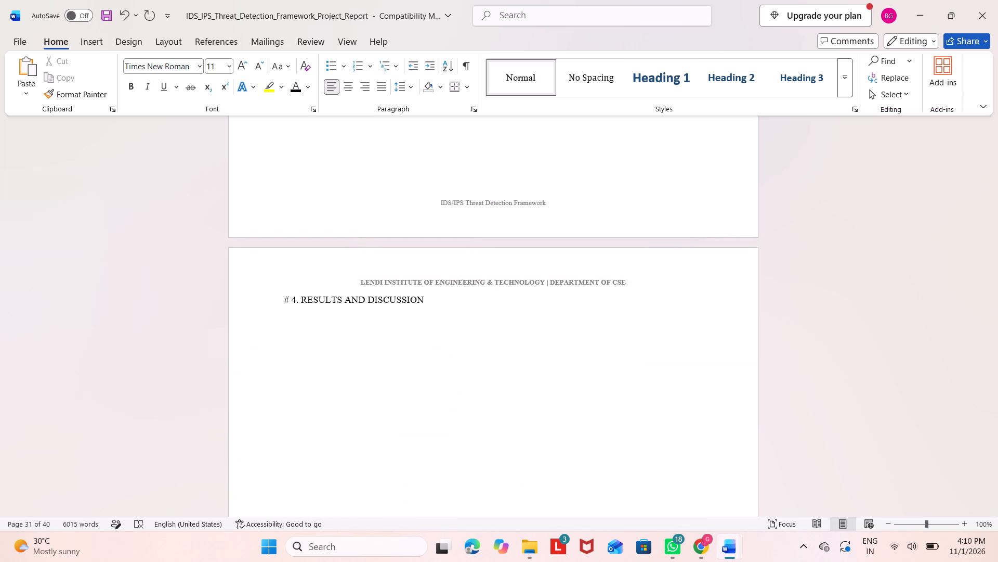
Examine the Chapter 6 content, from section 6.1 through the pasted results, limitations and future enhancements text.
{"action": "scroll", "coordinate": [286, 298], "scroll_direction": "up", "scroll_amount": 4}
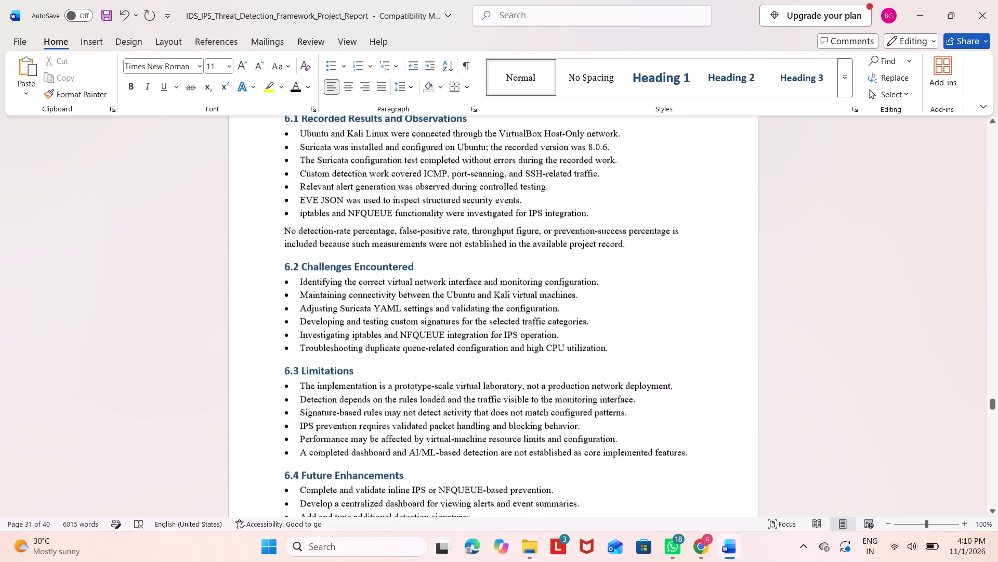
{"action": "scroll", "coordinate": [286, 298], "scroll_direction": "down", "scroll_amount": 5}
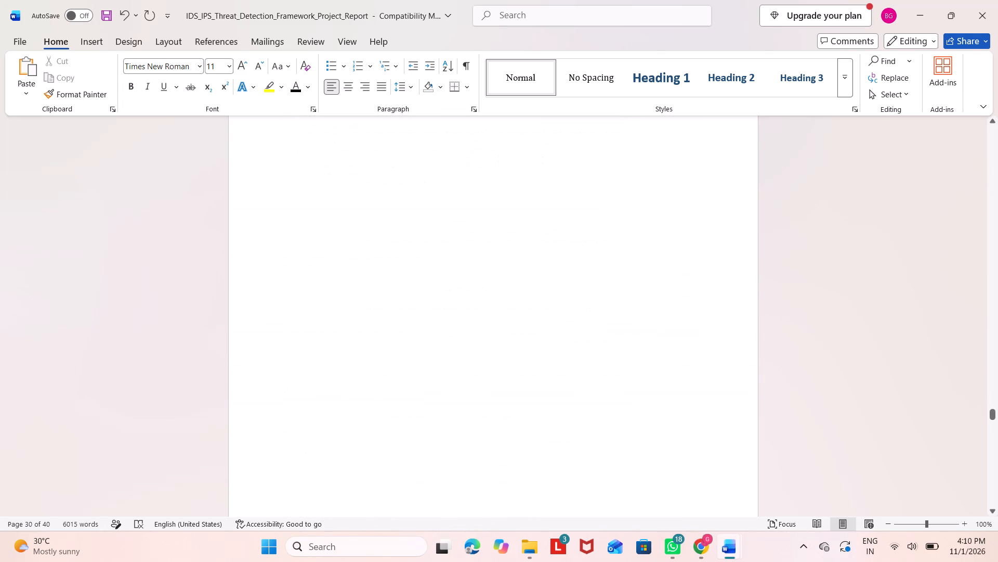
{"action": "scroll", "coordinate": [286, 298], "scroll_direction": "down", "scroll_amount": 4}
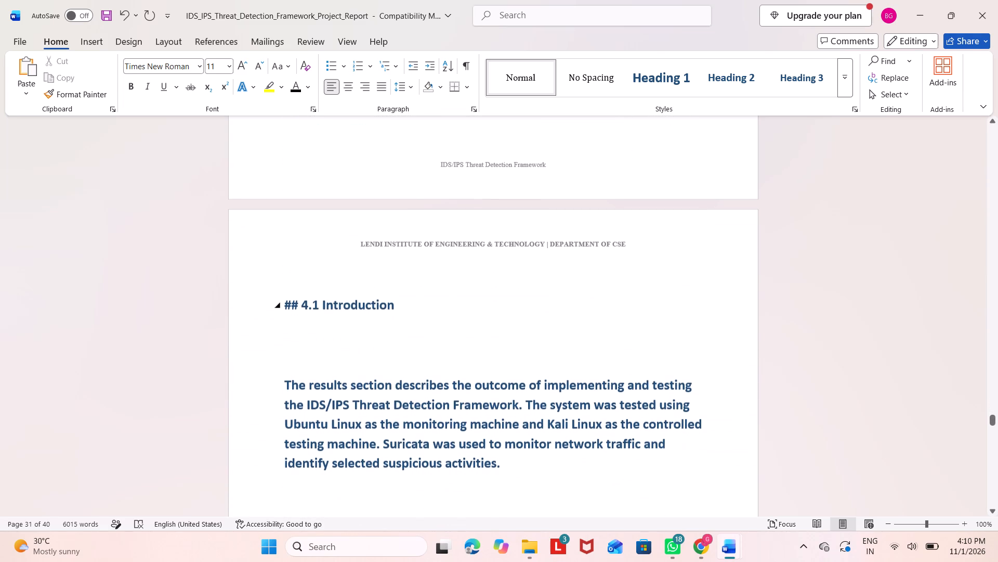
{"action": "scroll", "coordinate": [286, 298], "scroll_direction": "down", "scroll_amount": 1}
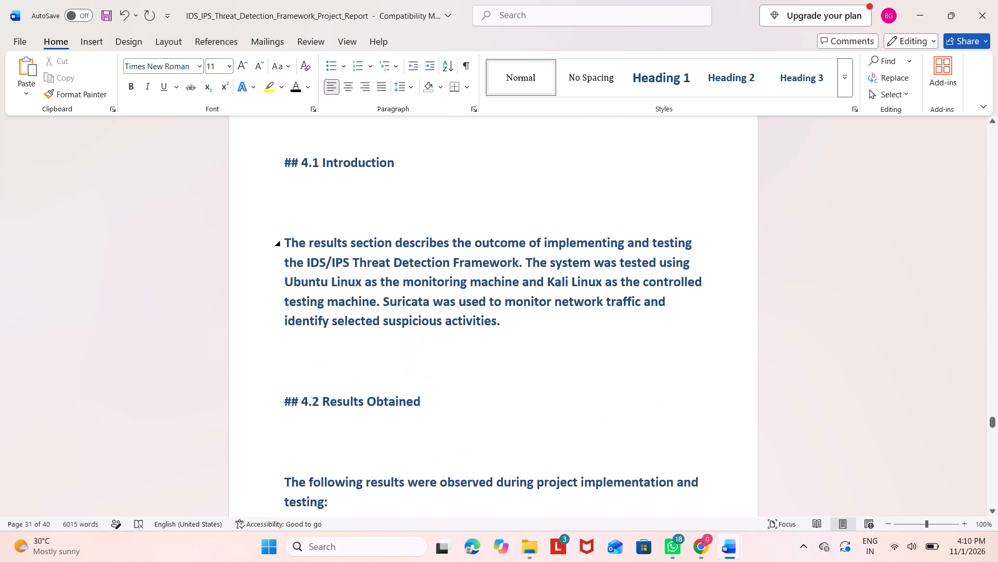
{"action": "scroll", "coordinate": [286, 298], "scroll_direction": "up", "scroll_amount": 4}
{"action": "scroll", "coordinate": [286, 298], "scroll_direction": "down", "scroll_amount": 8}
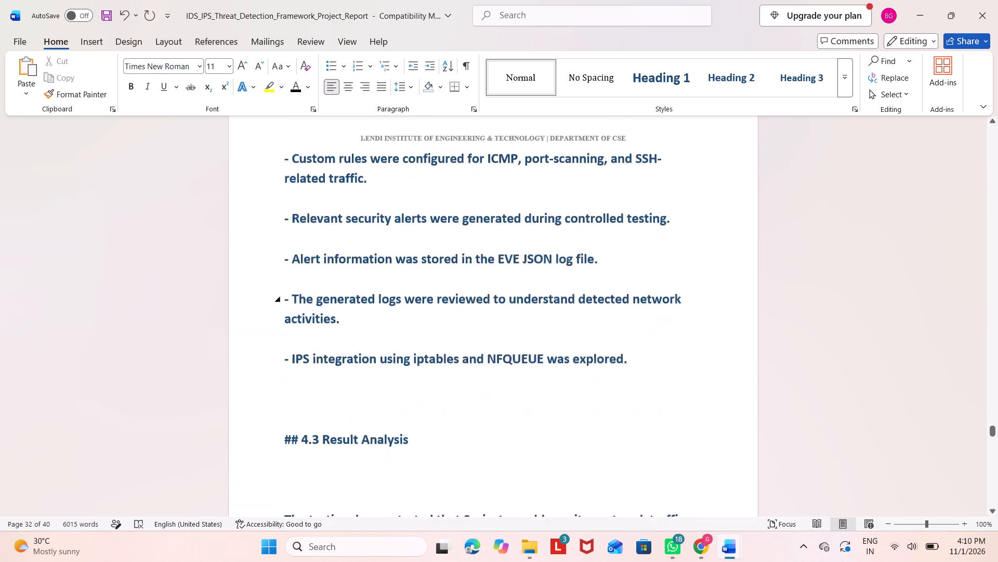
{"action": "scroll", "coordinate": [286, 298], "scroll_direction": "down", "scroll_amount": 10}
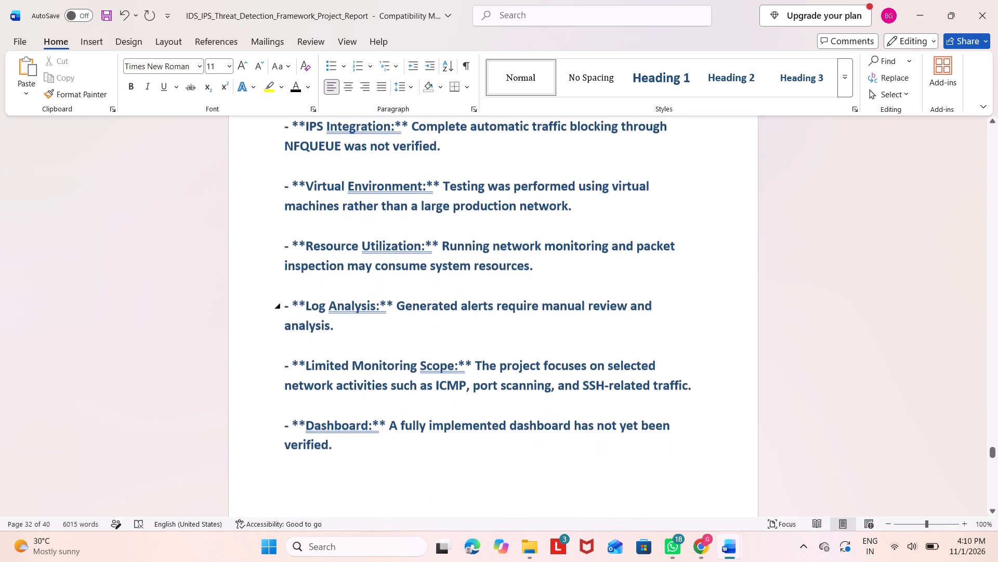
{"action": "scroll", "coordinate": [286, 298], "scroll_direction": "down", "scroll_amount": 8}
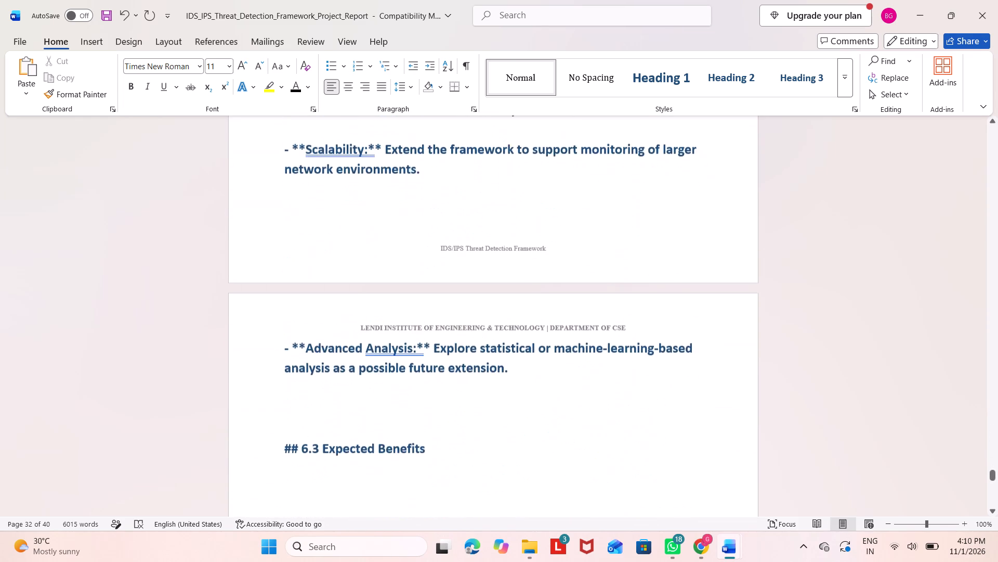
Delete the "7.1 Conclusion" heading and its two paragraphs under the Chapter 7 heading.
{"action": "scroll", "coordinate": [286, 298], "scroll_direction": "down", "scroll_amount": 6}
{"action": "scroll", "coordinate": [286, 298], "scroll_direction": "up", "scroll_amount": 1}
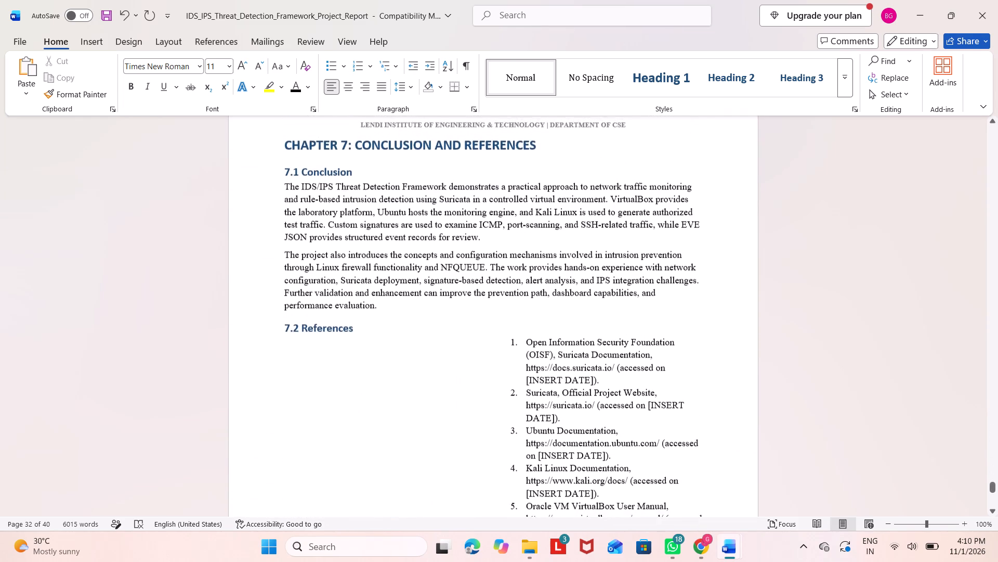
{"action": "scroll", "coordinate": [286, 298], "scroll_direction": "up", "scroll_amount": 1}
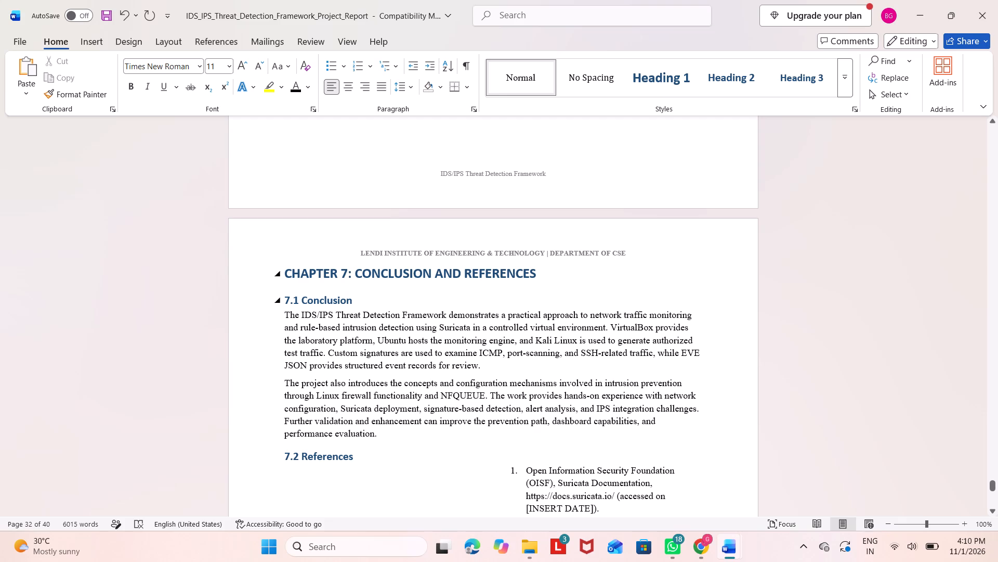
{"action": "left_click_drag", "start_coordinate": [285, 300], "coordinate": [348, 441]}
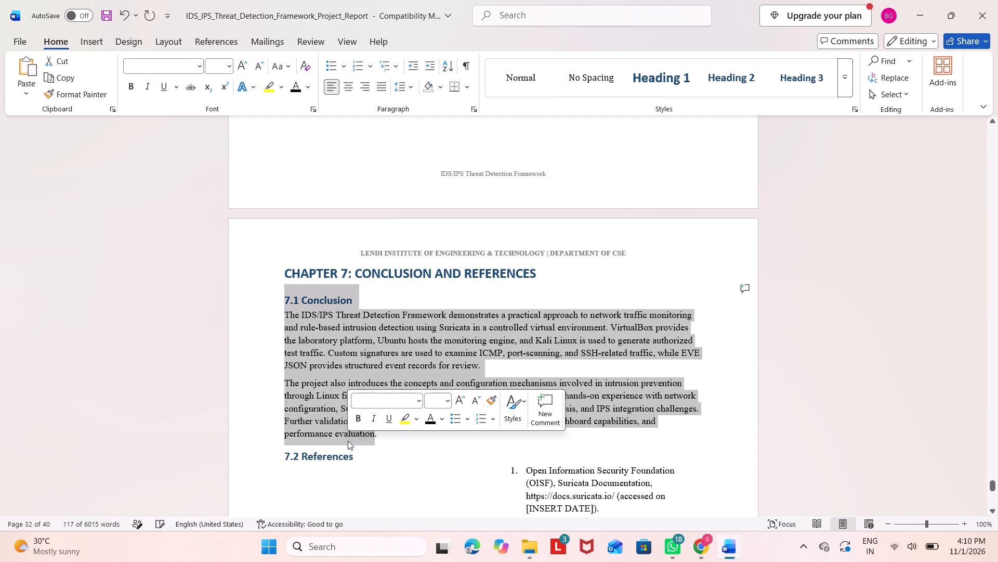
{"action": "key", "text": "BackSpace"}
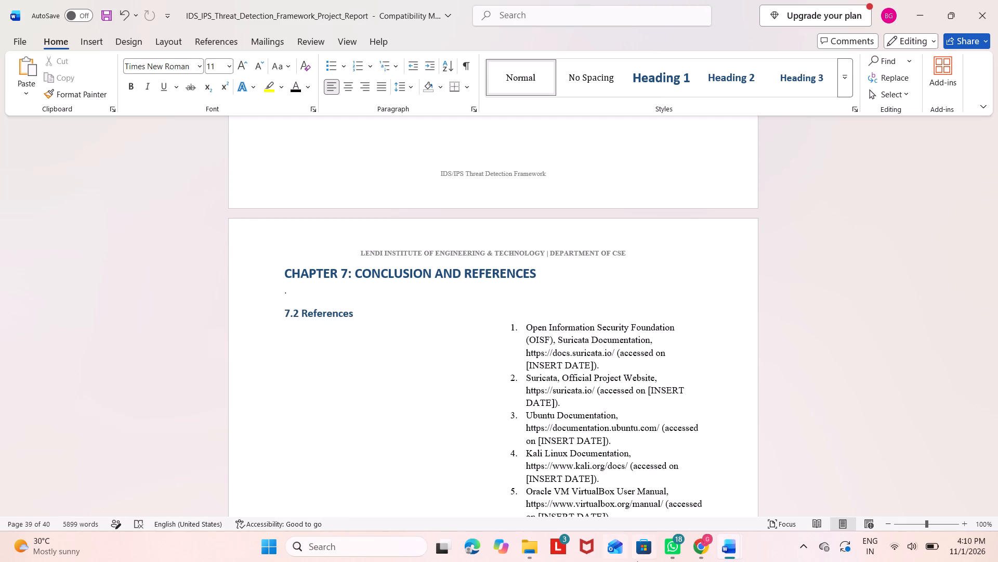
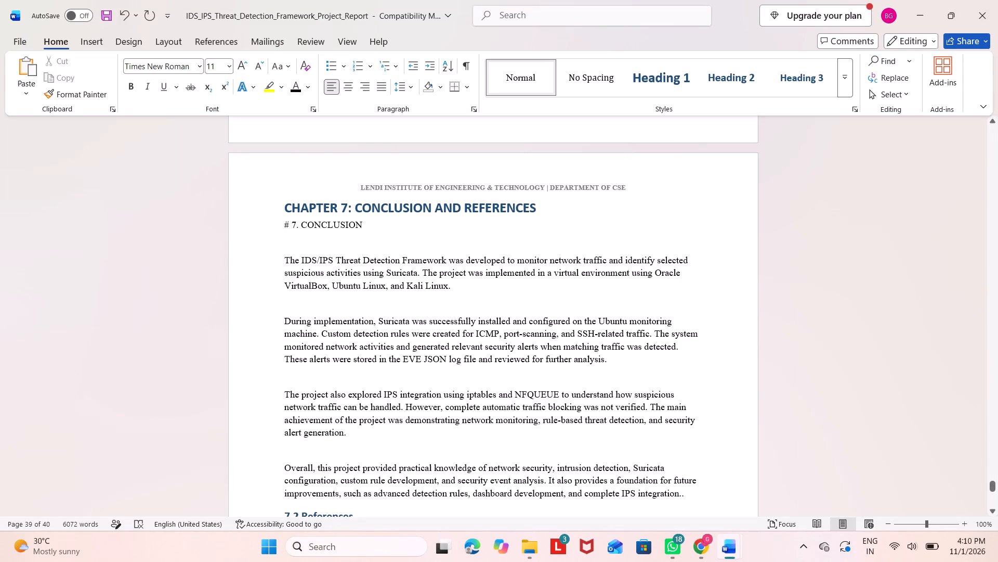
Make the "7. CONCLUSION" text under the Chapter 7 heading bold at 14 pt.
{"action": "left_click_drag", "start_coordinate": [364, 226], "coordinate": [290, 226]}
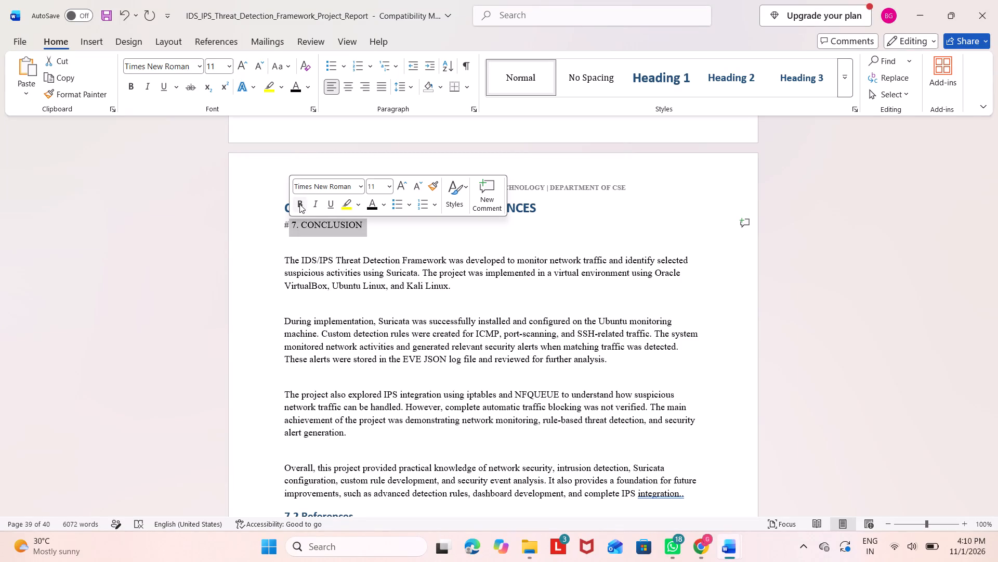
{"action": "left_click", "coordinate": [299, 204]}
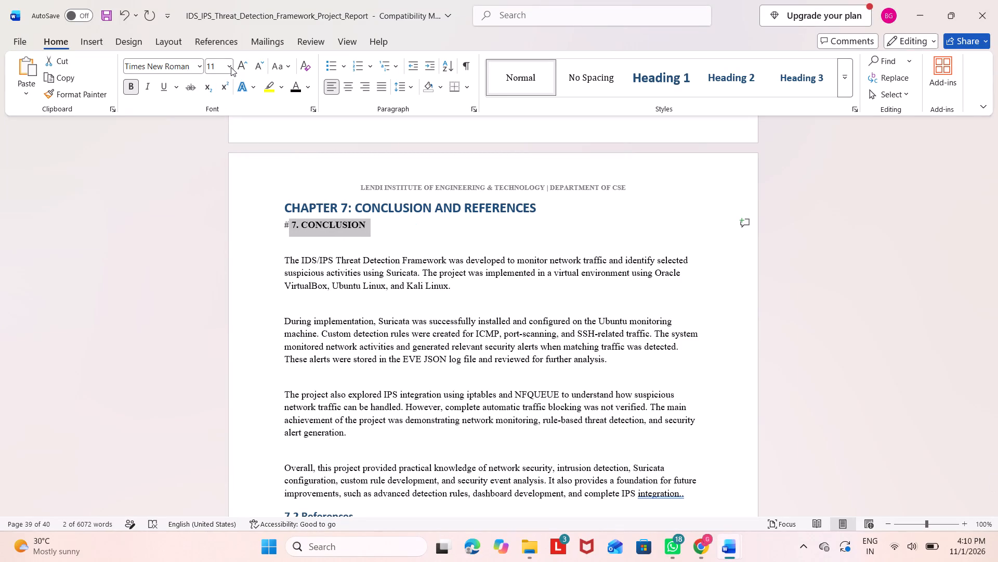
{"action": "left_click", "coordinate": [231, 67]}
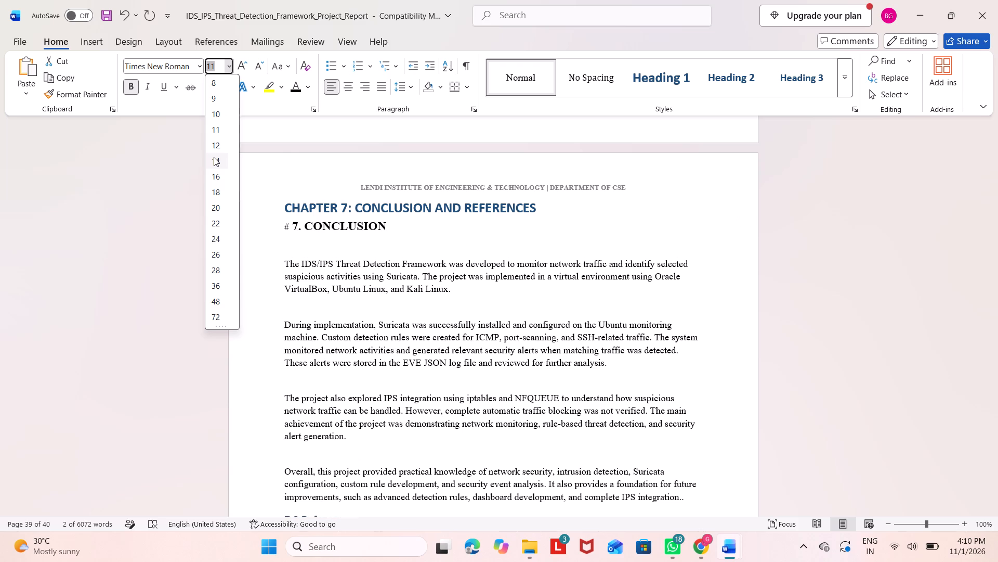
{"action": "left_click", "coordinate": [214, 157]}
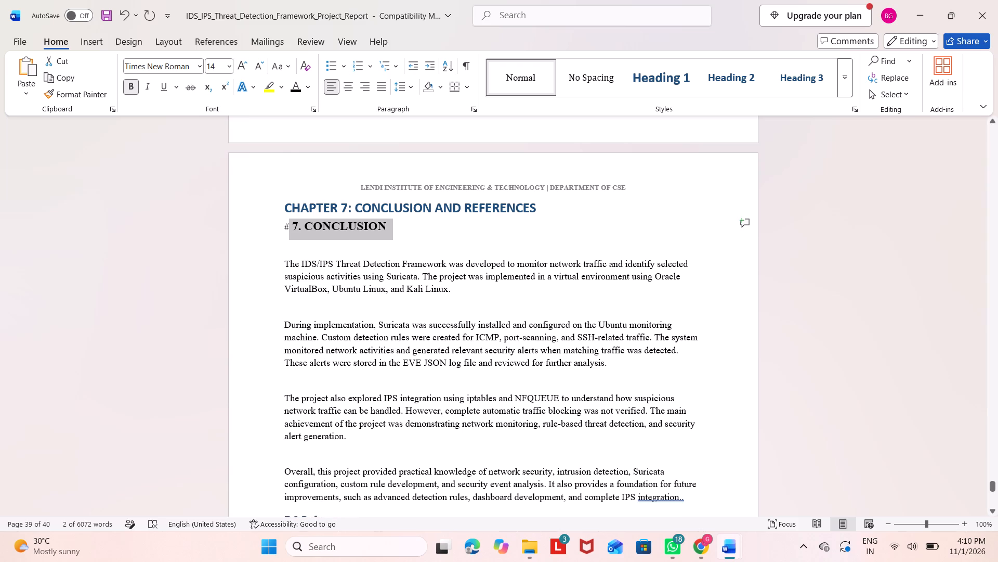
Format the four conclusion paragraphs above "7.2 References" with 12 pt text and 1.5 line spacing.
{"action": "left_click_drag", "start_coordinate": [281, 260], "coordinate": [405, 482]}
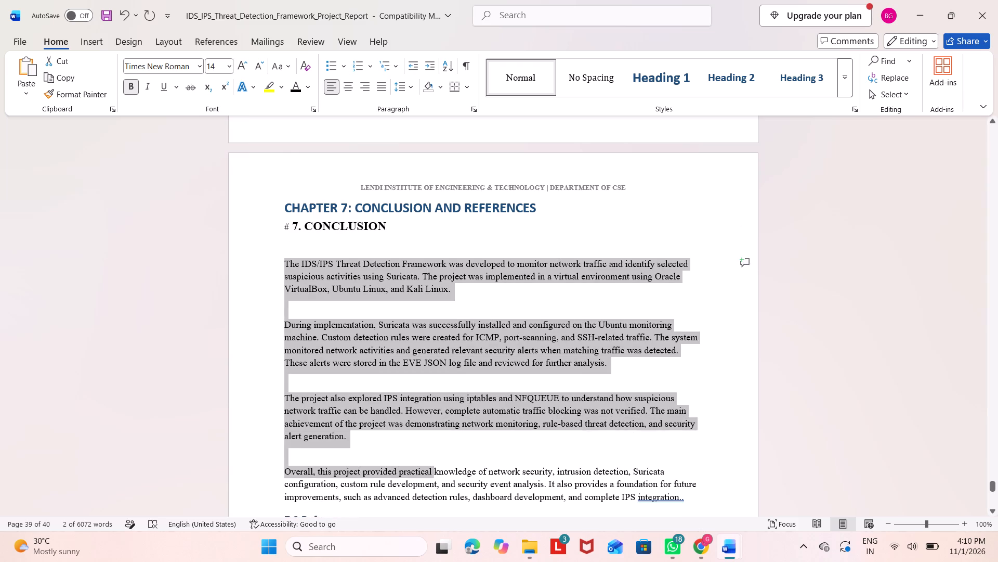
{"action": "left_click_drag", "start_coordinate": [405, 482], "coordinate": [307, 127]}
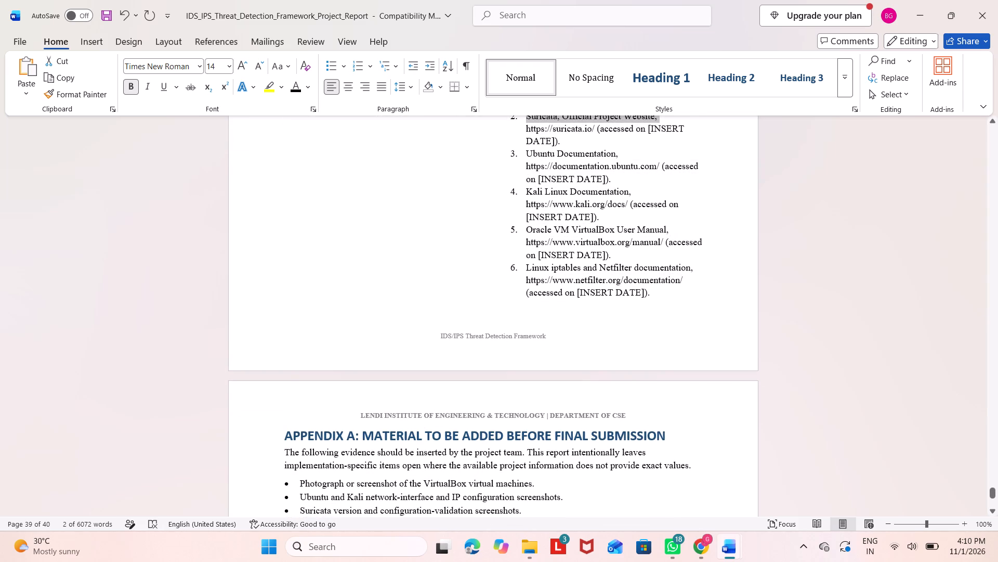
{"action": "left_click_drag", "start_coordinate": [307, 127], "coordinate": [464, 545]}
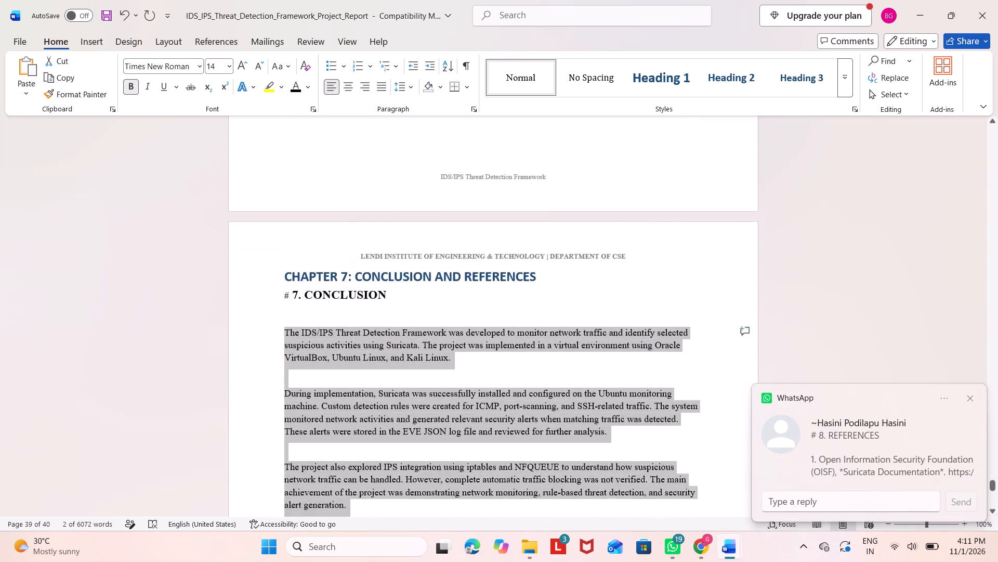
{"action": "left_click_drag", "start_coordinate": [464, 545], "coordinate": [659, 254]}
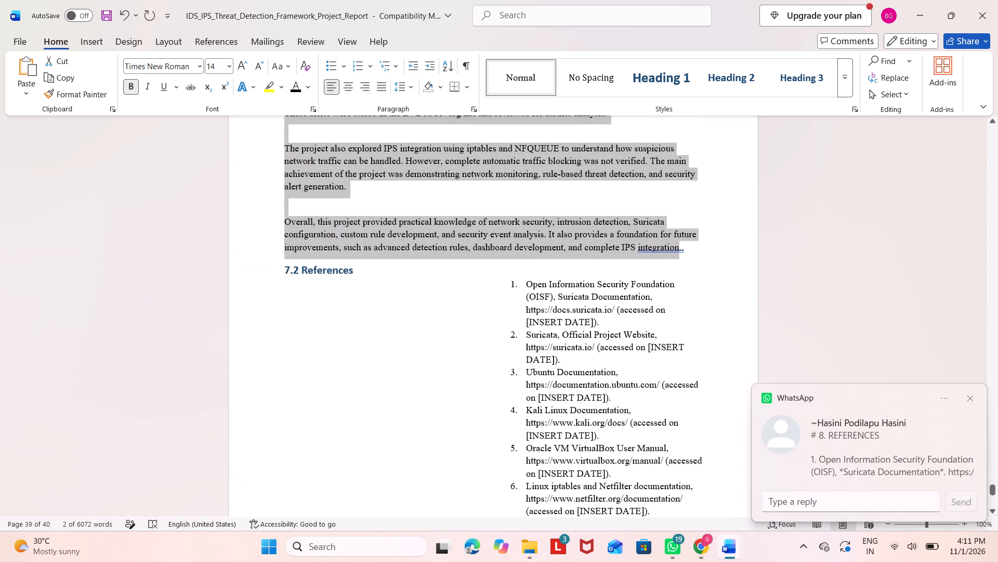
{"action": "left_click_drag", "start_coordinate": [659, 254], "coordinate": [682, 256]}
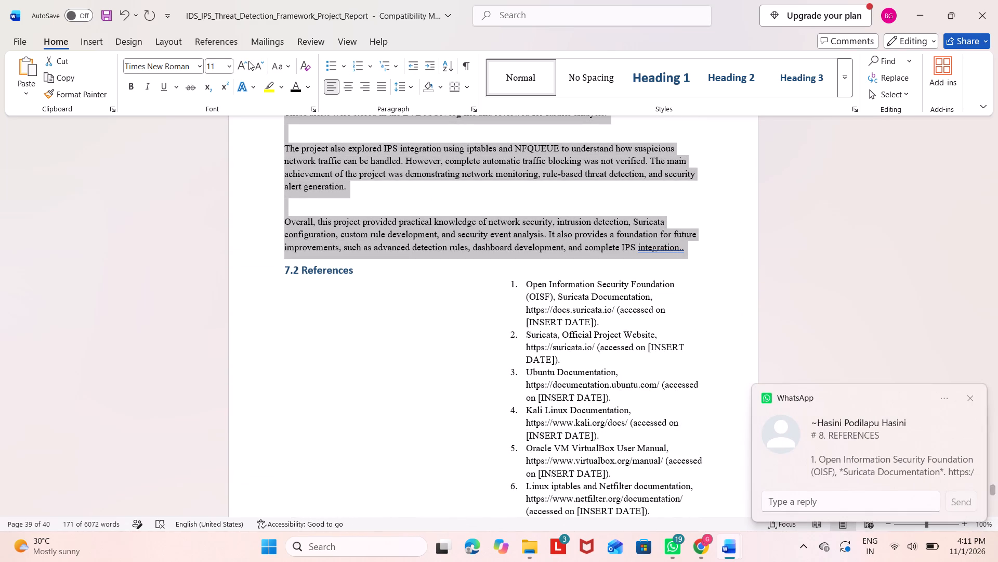
{"action": "left_click", "coordinate": [231, 65]}
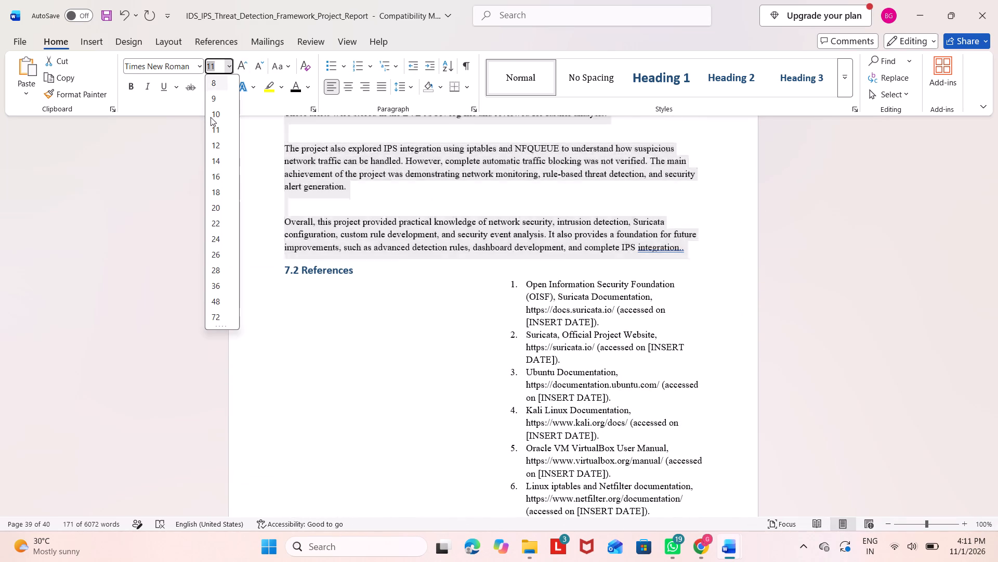
{"action": "left_click", "coordinate": [212, 142]}
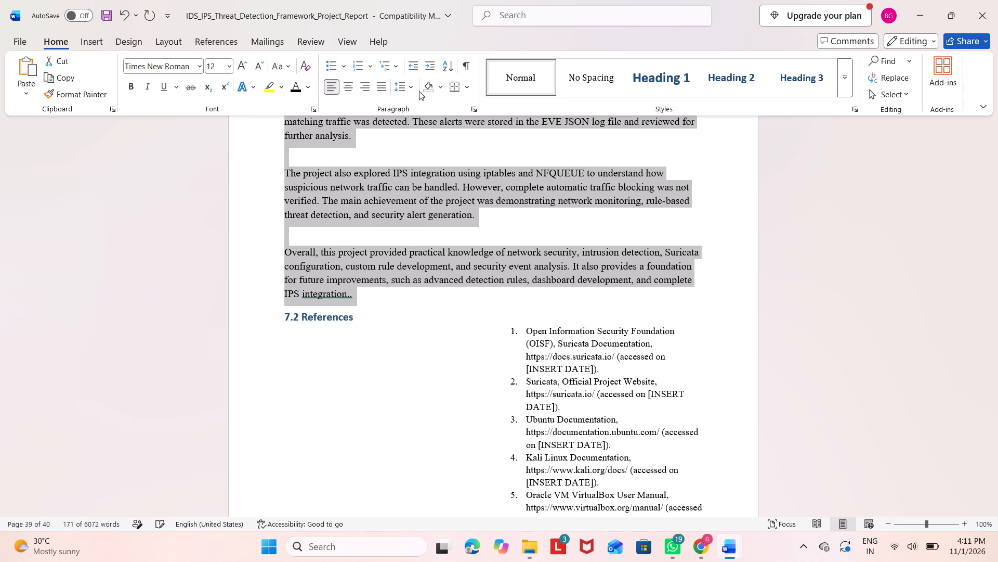
{"action": "left_click", "coordinate": [415, 82]}
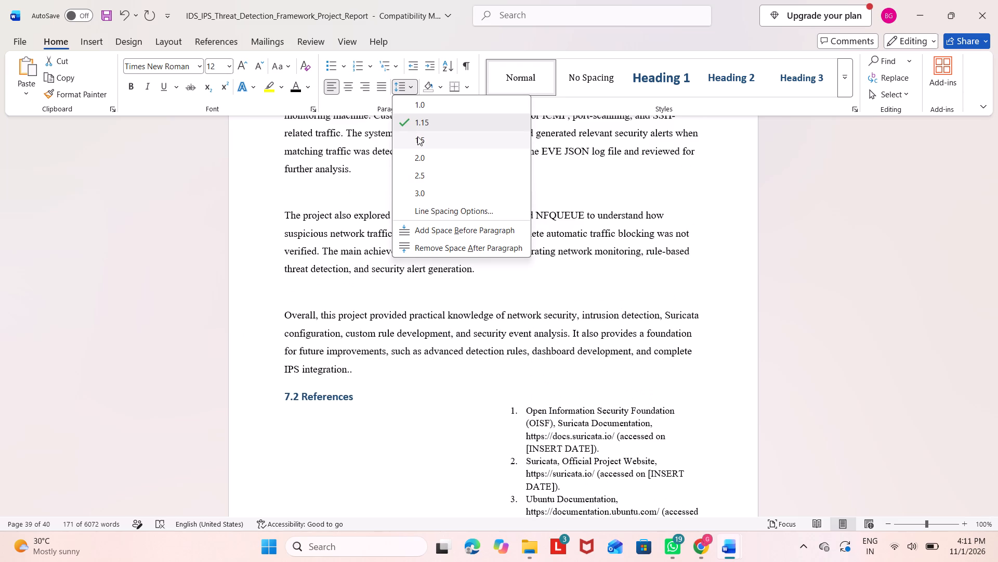
{"action": "left_click", "coordinate": [417, 136]}
{"action": "left_click", "coordinate": [379, 290]}
{"action": "scroll", "coordinate": [379, 290], "scroll_direction": "down", "scroll_amount": 2}
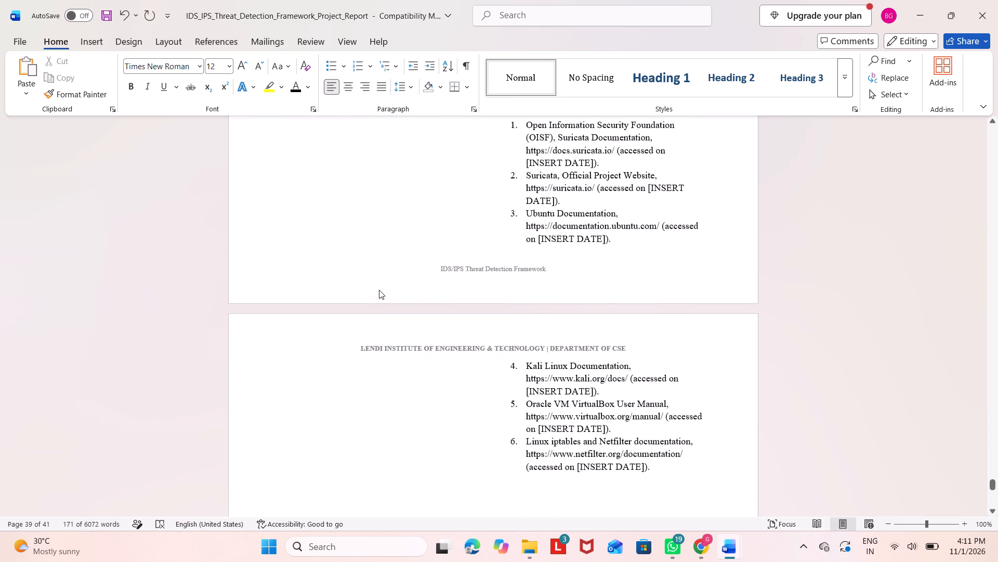
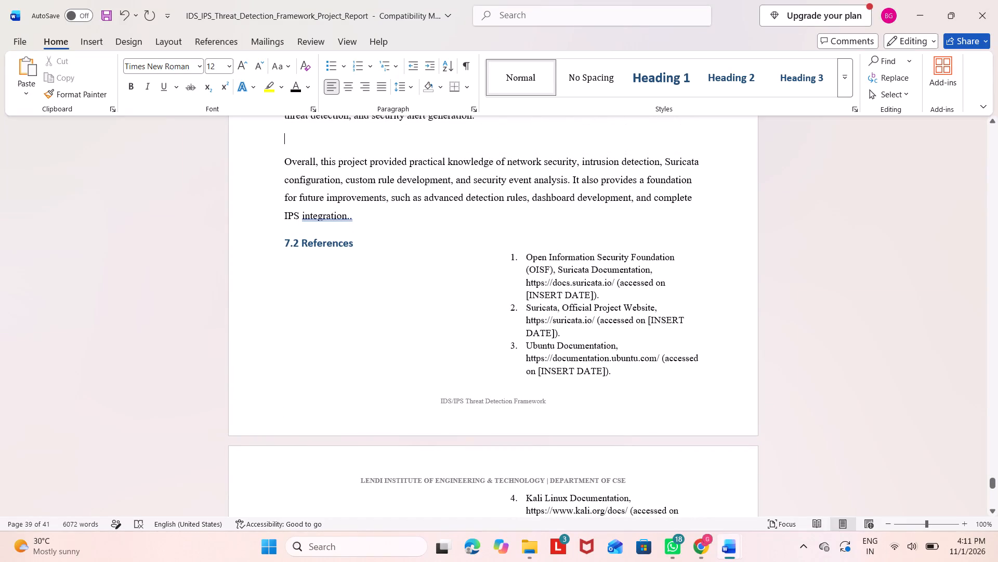
Delete the six numbered reference entries under the "7.2 References" heading.
{"action": "left_click_drag", "start_coordinate": [507, 255], "coordinate": [549, 521]}
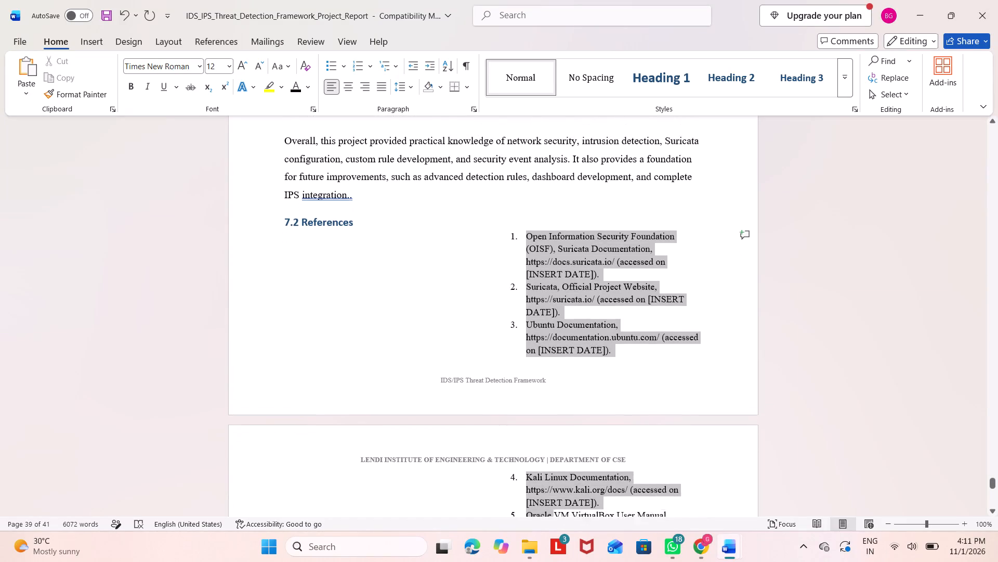
{"action": "left_click_drag", "start_coordinate": [549, 521], "coordinate": [553, 523]}
{"action": "key", "text": "BackSpace"}
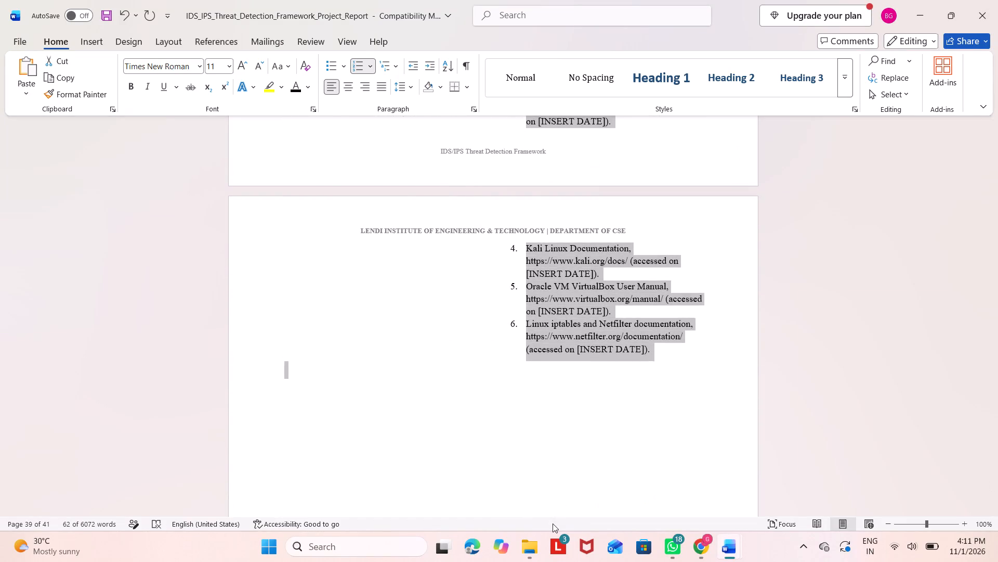
Paste the copied references list, ending with OWASP Security Resources, between "7.2 References" and the Appendix A heading text.
{"action": "scroll", "coordinate": [553, 523], "scroll_direction": "up", "scroll_amount": 1}
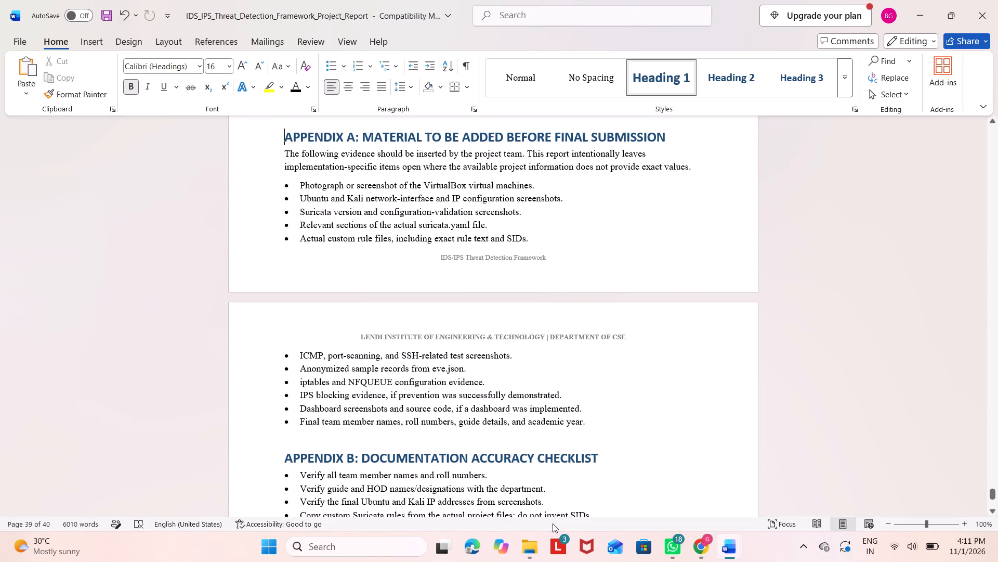
{"action": "scroll", "coordinate": [553, 523], "scroll_direction": "up", "scroll_amount": 2}
{"action": "scroll", "coordinate": [553, 523], "scroll_direction": "down", "scroll_amount": 4}
{"action": "scroll", "coordinate": [553, 523], "scroll_direction": "up", "scroll_amount": 4}
{"action": "left_click", "coordinate": [377, 276]}
{"action": "left_click", "coordinate": [364, 349]}
{"action": "scroll", "coordinate": [364, 349], "scroll_direction": "down", "scroll_amount": 9}
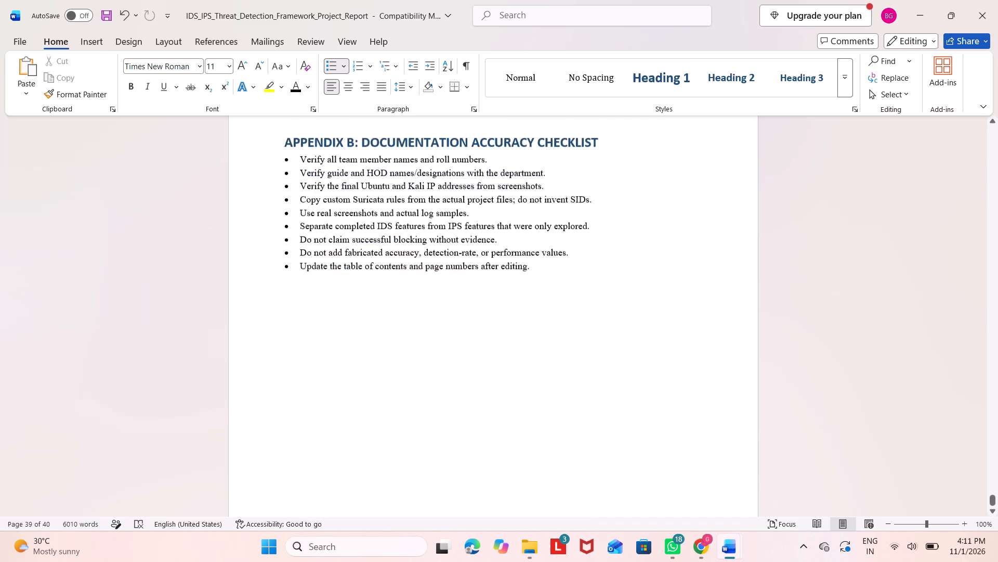
{"action": "scroll", "coordinate": [364, 349], "scroll_direction": "down", "scroll_amount": 5}
{"action": "scroll", "coordinate": [364, 349], "scroll_direction": "up", "scroll_amount": 5}
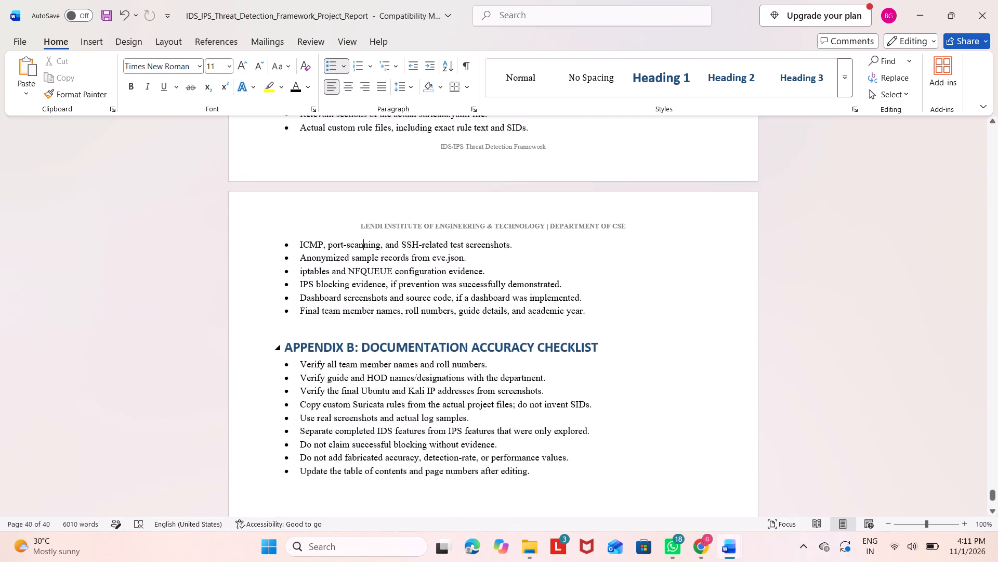
{"action": "scroll", "coordinate": [364, 349], "scroll_direction": "up", "scroll_amount": 3}
{"action": "scroll", "coordinate": [364, 349], "scroll_direction": "down", "scroll_amount": 2}
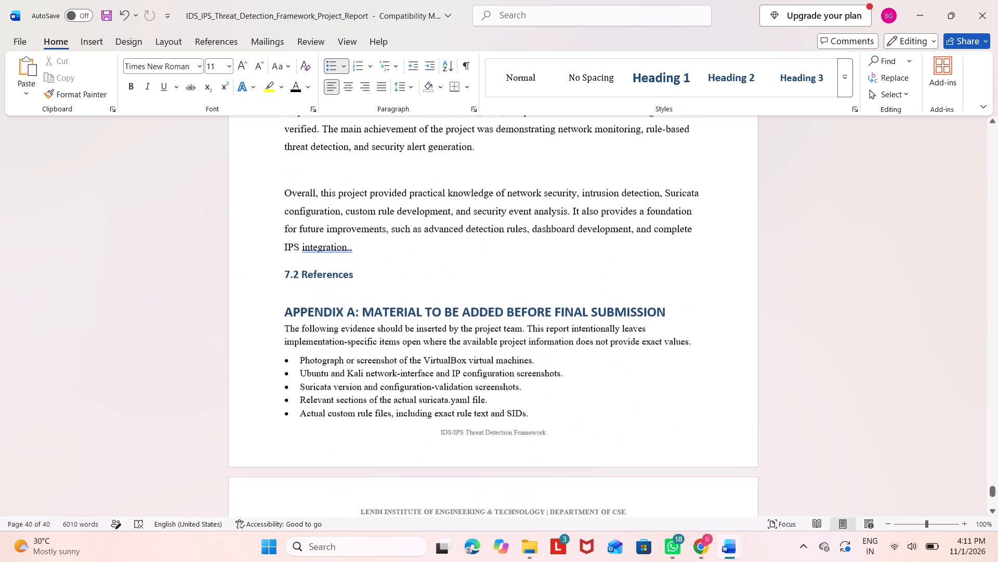
{"action": "left_click", "coordinate": [308, 293]}
{"action": "left_click", "coordinate": [284, 306]}
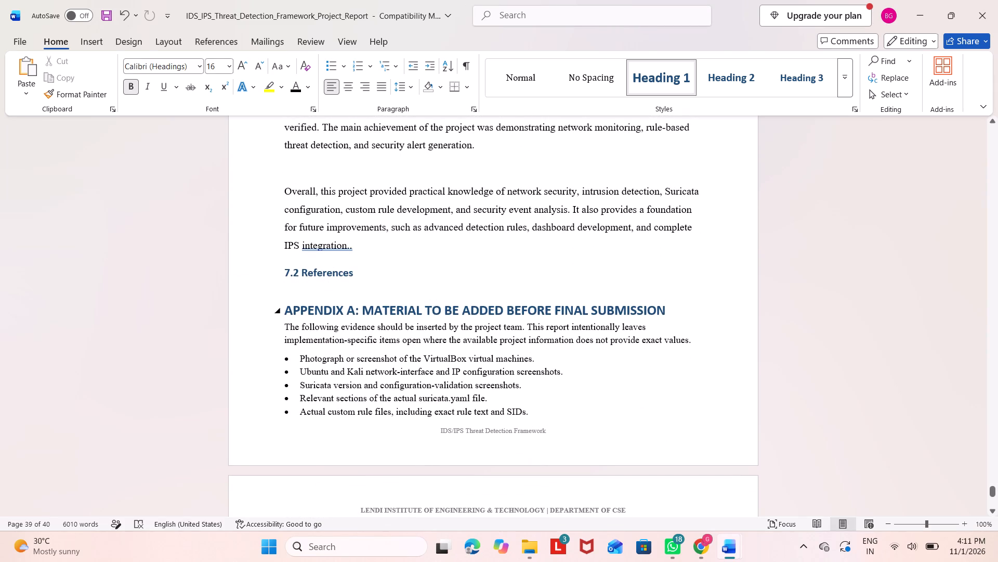
{"action": "key", "text": "ctrl+v"}
Review the pasted references and the Appendix A and Appendix B content through the end of the report.
{"action": "scroll", "coordinate": [389, 296], "scroll_direction": "up", "scroll_amount": 4}
{"action": "scroll", "coordinate": [389, 296], "scroll_direction": "down", "scroll_amount": 5}
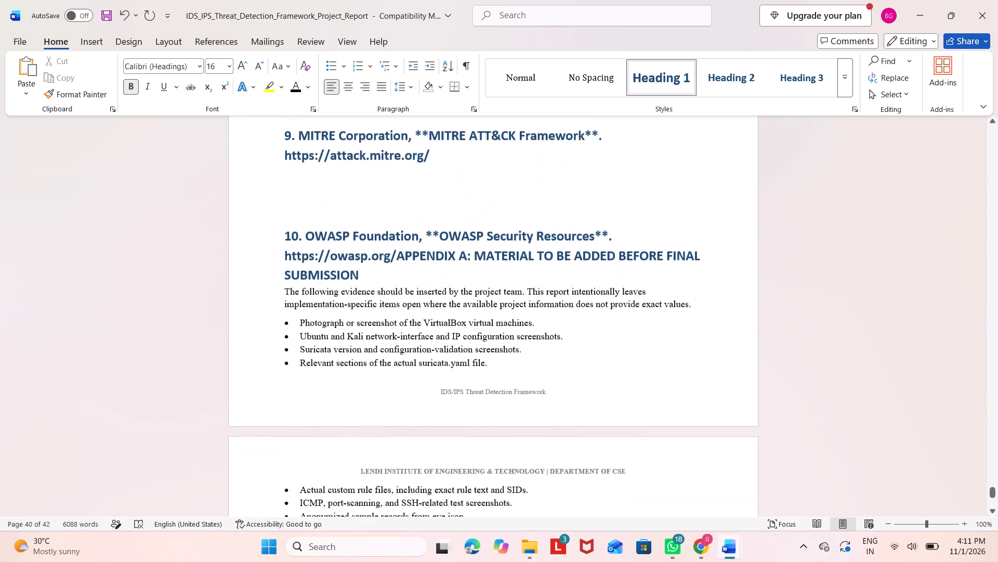
{"action": "scroll", "coordinate": [389, 296], "scroll_direction": "down", "scroll_amount": 2}
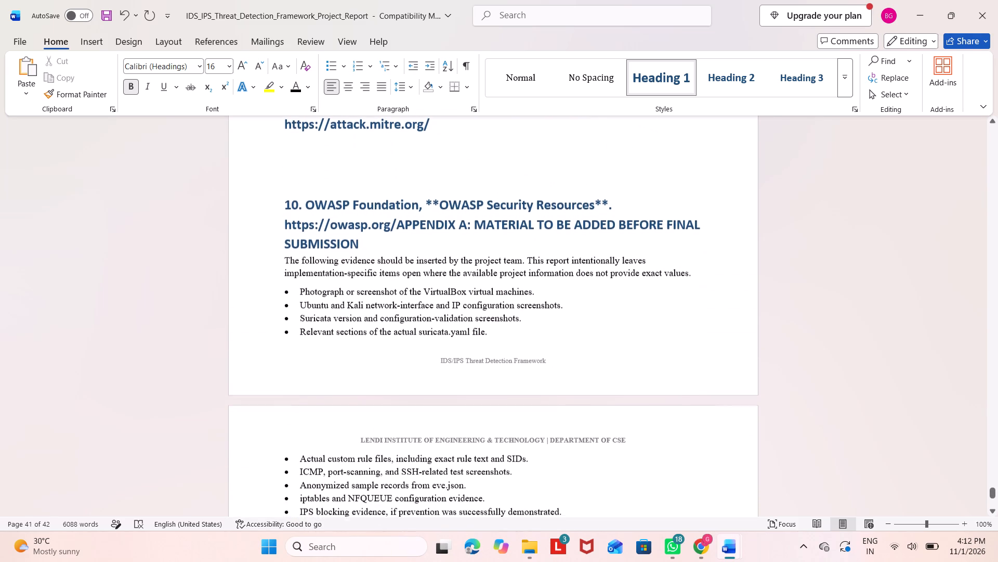
{"action": "scroll", "coordinate": [372, 287], "scroll_direction": "down", "scroll_amount": 4}
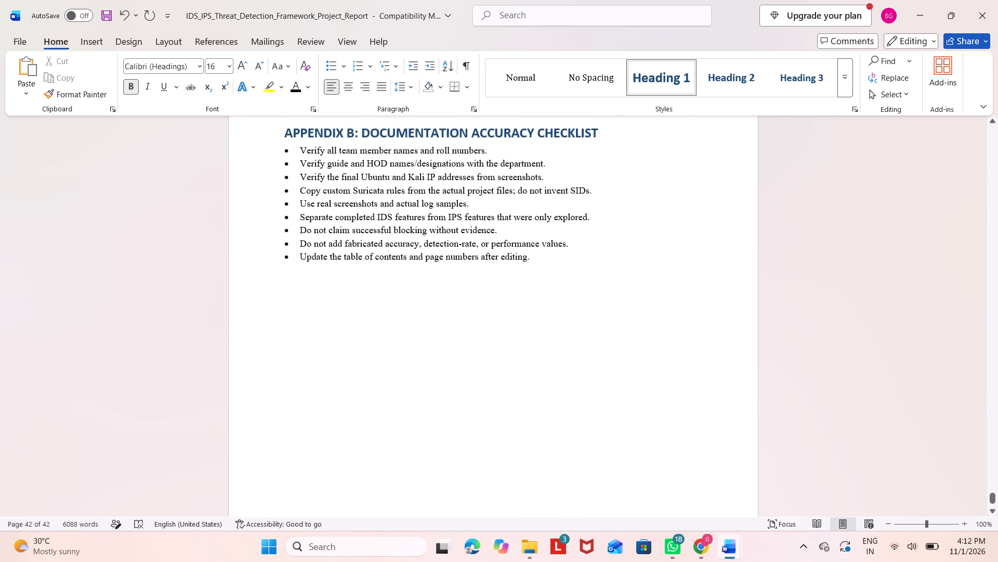
{"action": "scroll", "coordinate": [372, 287], "scroll_direction": "down", "scroll_amount": 2}
{"action": "scroll", "coordinate": [372, 287], "scroll_direction": "up", "scroll_amount": 3}
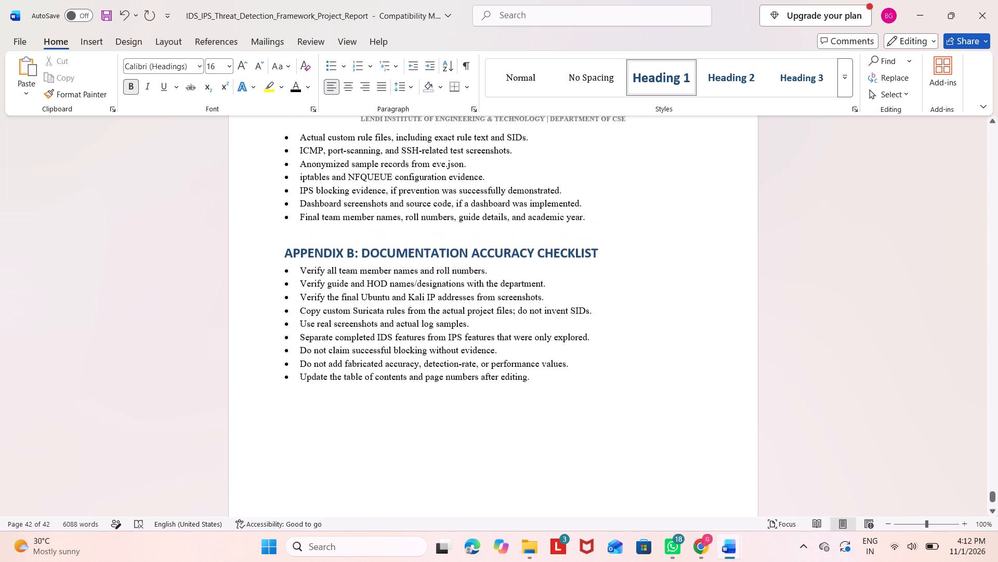
{"action": "scroll", "coordinate": [372, 287], "scroll_direction": "up", "scroll_amount": 1}
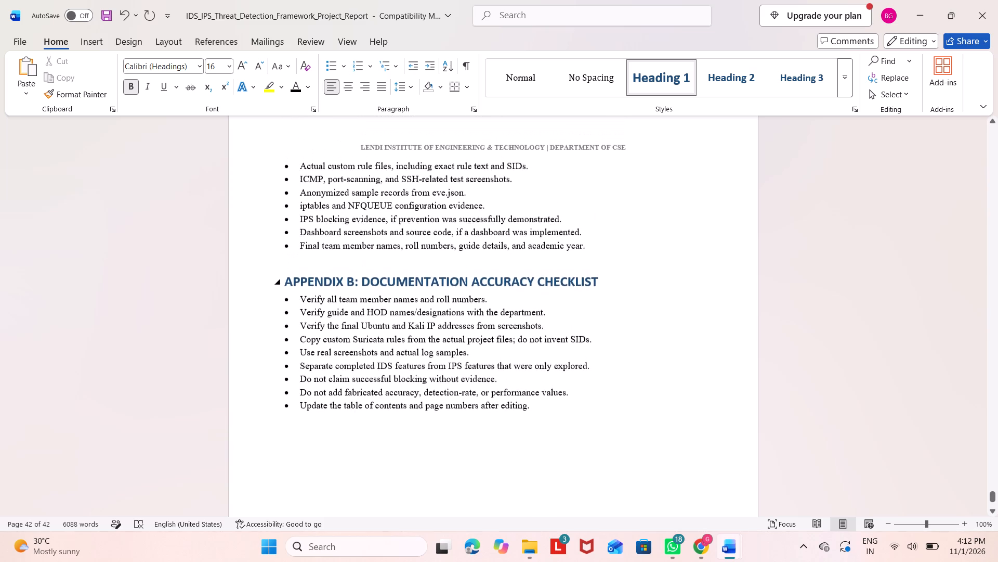
{"action": "scroll", "coordinate": [372, 287], "scroll_direction": "up", "scroll_amount": 2}
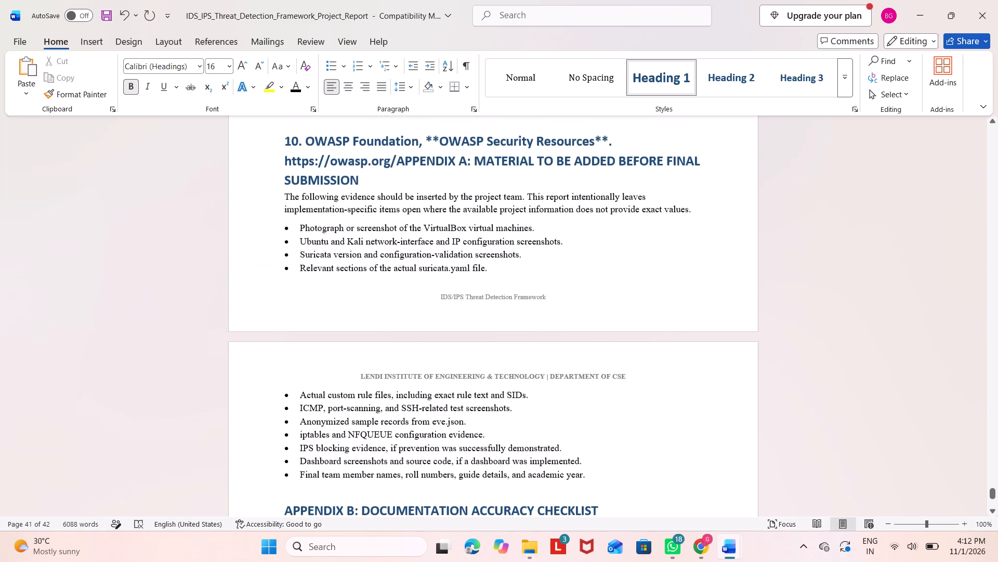
{"action": "scroll", "coordinate": [372, 287], "scroll_direction": "up", "scroll_amount": 1}
{"action": "scroll", "coordinate": [372, 287], "scroll_direction": "down", "scroll_amount": 3}
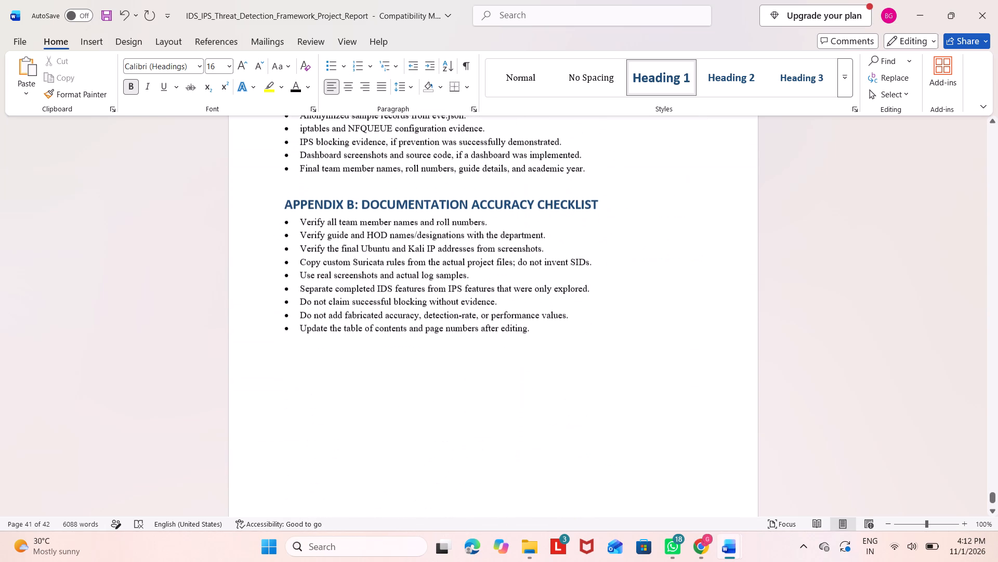
Review the report's front matter from the title page through the certificate, acknowledgement, declaration and abstract.
{"action": "scroll", "coordinate": [535, 328], "scroll_direction": "up", "scroll_amount": 12}
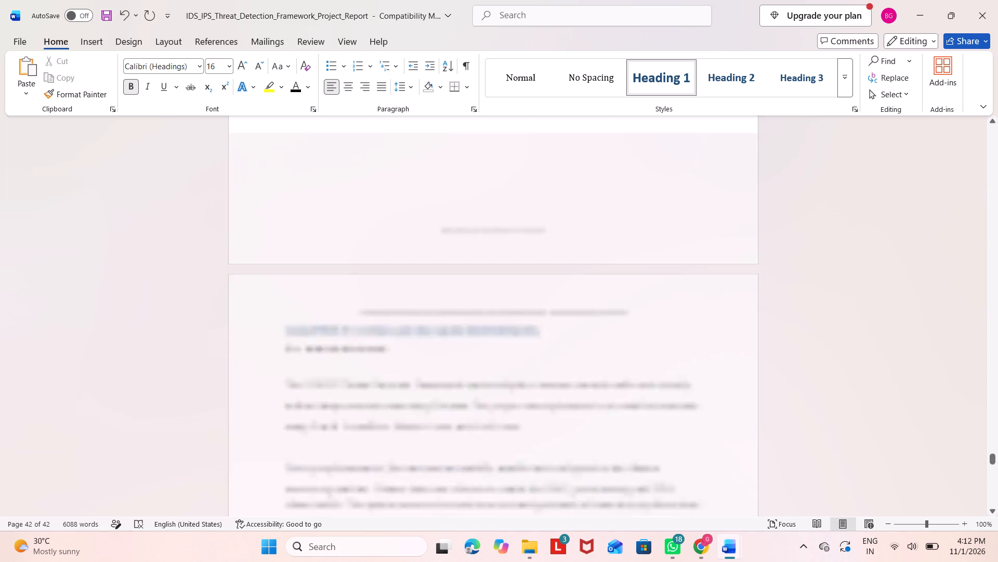
{"action": "scroll", "coordinate": [535, 328], "scroll_direction": "up", "scroll_amount": 17}
{"action": "scroll", "coordinate": [535, 328], "scroll_direction": "up", "scroll_amount": 20}
{"action": "scroll", "coordinate": [535, 328], "scroll_direction": "up", "scroll_amount": 20}
{"action": "scroll", "coordinate": [535, 328], "scroll_direction": "up", "scroll_amount": 20}
{"action": "scroll", "coordinate": [535, 328], "scroll_direction": "up", "scroll_amount": 1}
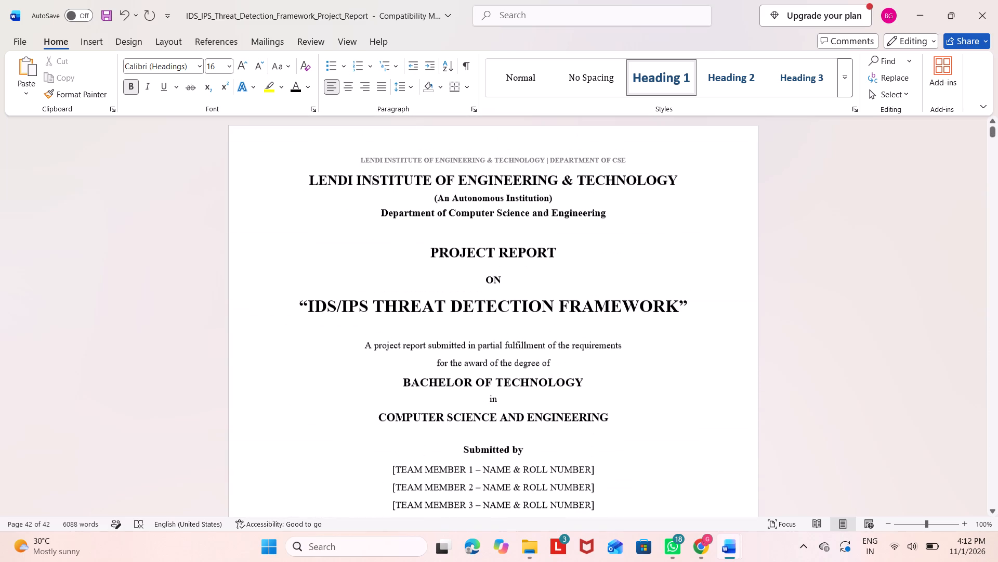
{"action": "scroll", "coordinate": [535, 328], "scroll_direction": "up", "scroll_amount": 1}
{"action": "scroll", "coordinate": [535, 328], "scroll_direction": "down", "scroll_amount": 1}
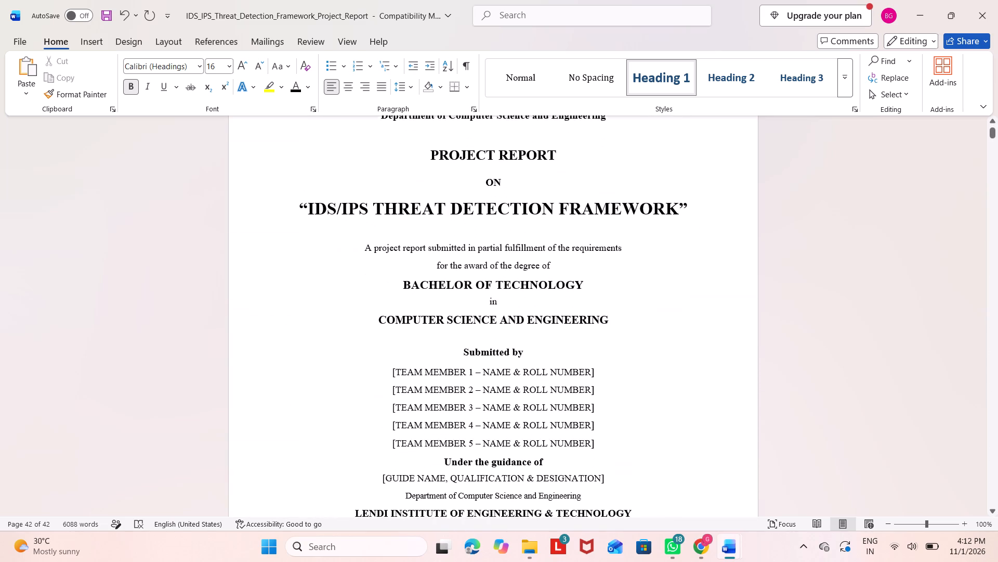
{"action": "scroll", "coordinate": [467, 387], "scroll_direction": "down", "scroll_amount": 3}
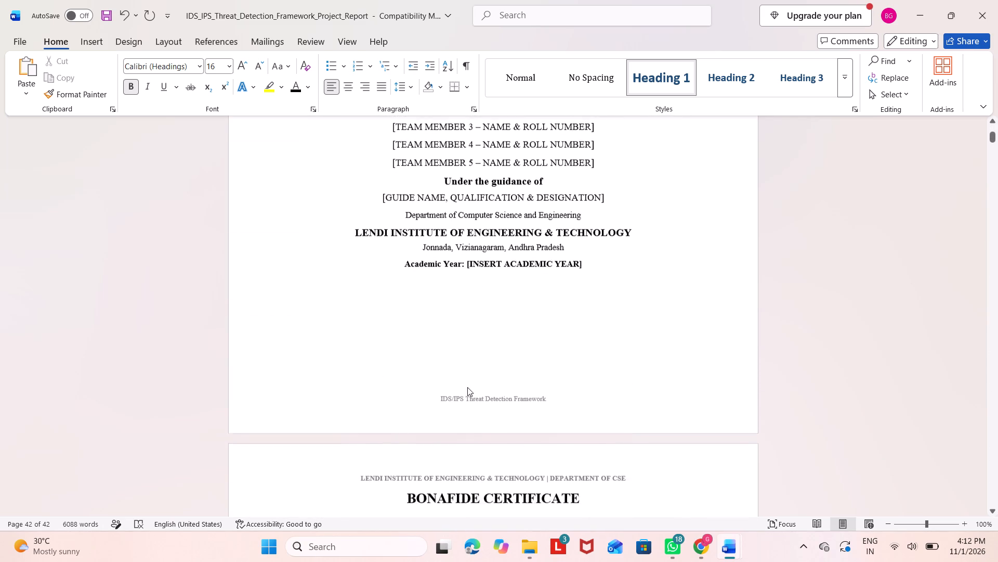
{"action": "scroll", "coordinate": [467, 387], "scroll_direction": "down", "scroll_amount": 2}
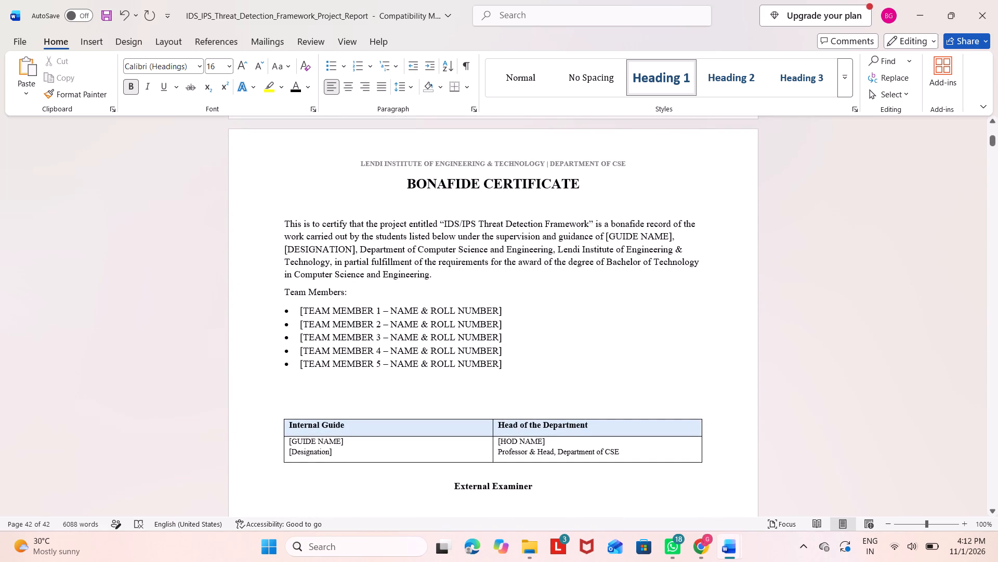
{"action": "scroll", "coordinate": [412, 323], "scroll_direction": "down", "scroll_amount": 1}
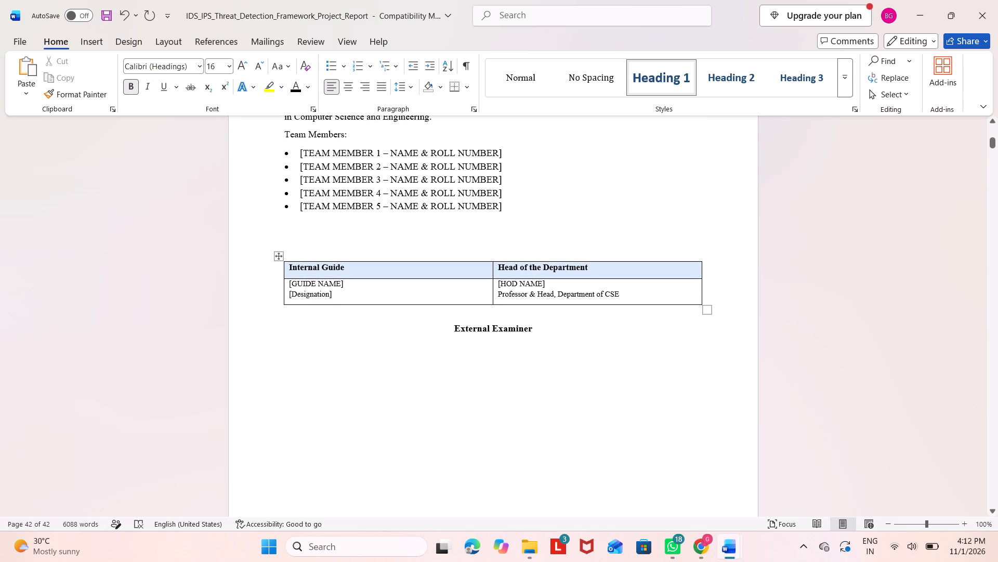
{"action": "scroll", "coordinate": [519, 342], "scroll_direction": "down", "scroll_amount": 4}
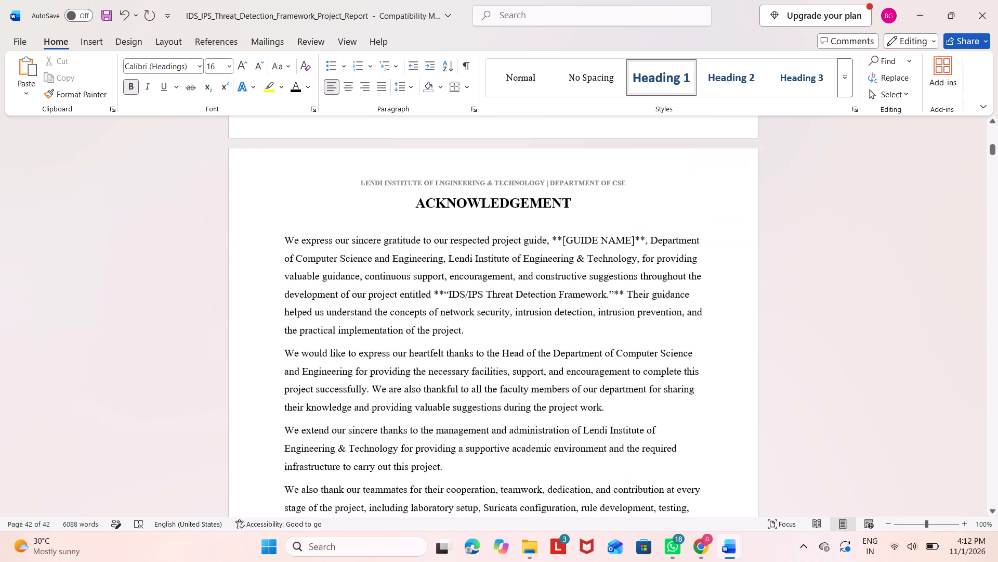
{"action": "scroll", "coordinate": [519, 342], "scroll_direction": "down", "scroll_amount": 1}
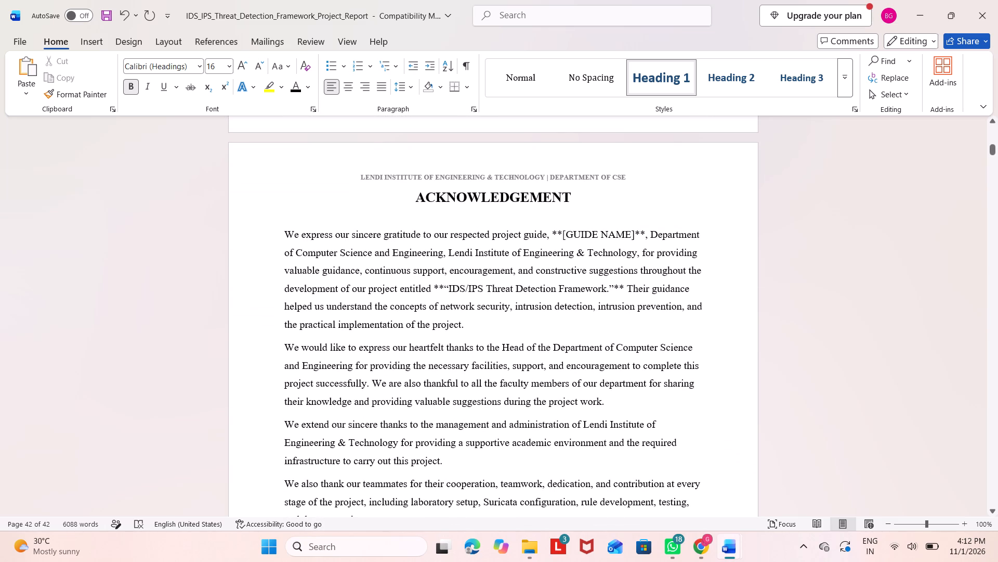
{"action": "scroll", "coordinate": [533, 317], "scroll_direction": "down", "scroll_amount": 6}
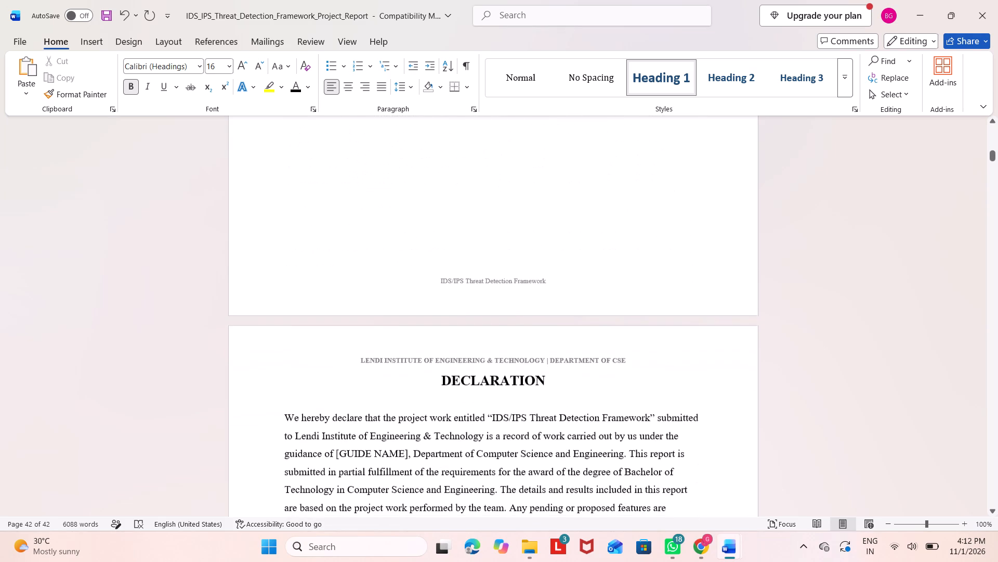
{"action": "scroll", "coordinate": [533, 317], "scroll_direction": "down", "scroll_amount": 2}
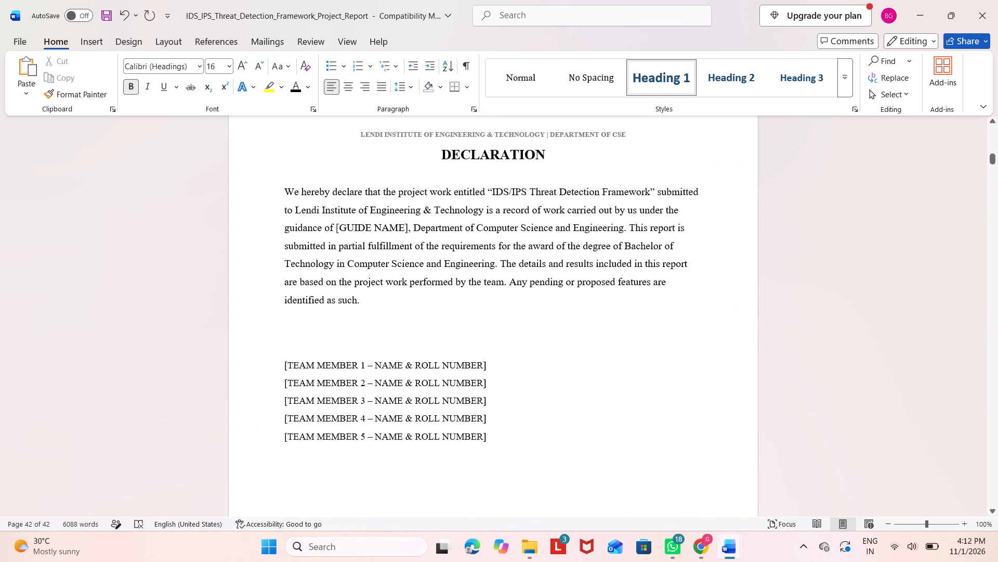
{"action": "scroll", "coordinate": [387, 393], "scroll_direction": "down", "scroll_amount": 3}
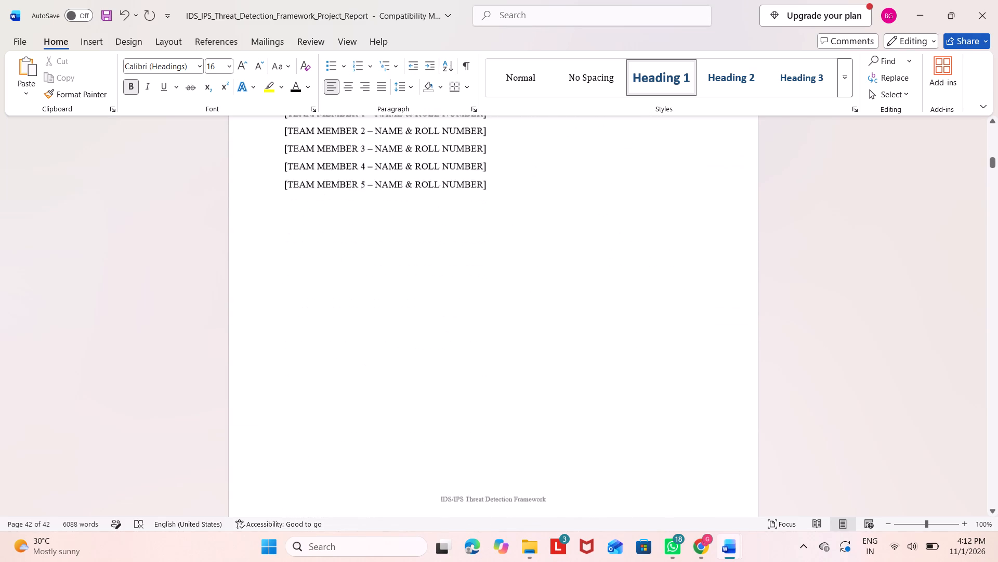
{"action": "scroll", "coordinate": [387, 393], "scroll_direction": "down", "scroll_amount": 1}
{"action": "scroll", "coordinate": [387, 393], "scroll_direction": "up", "scroll_amount": 1}
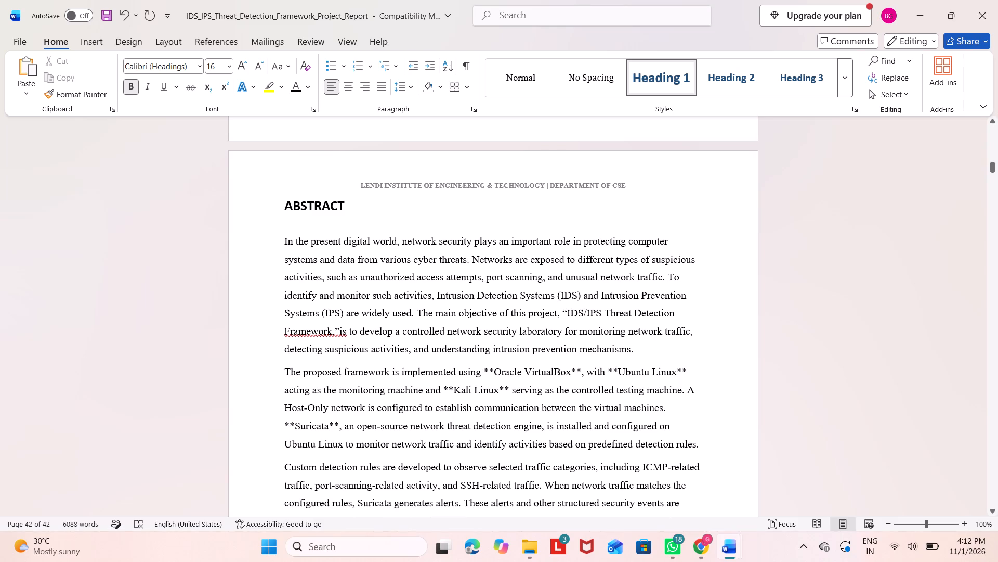
{"action": "scroll", "coordinate": [411, 380], "scroll_direction": "down", "scroll_amount": 3}
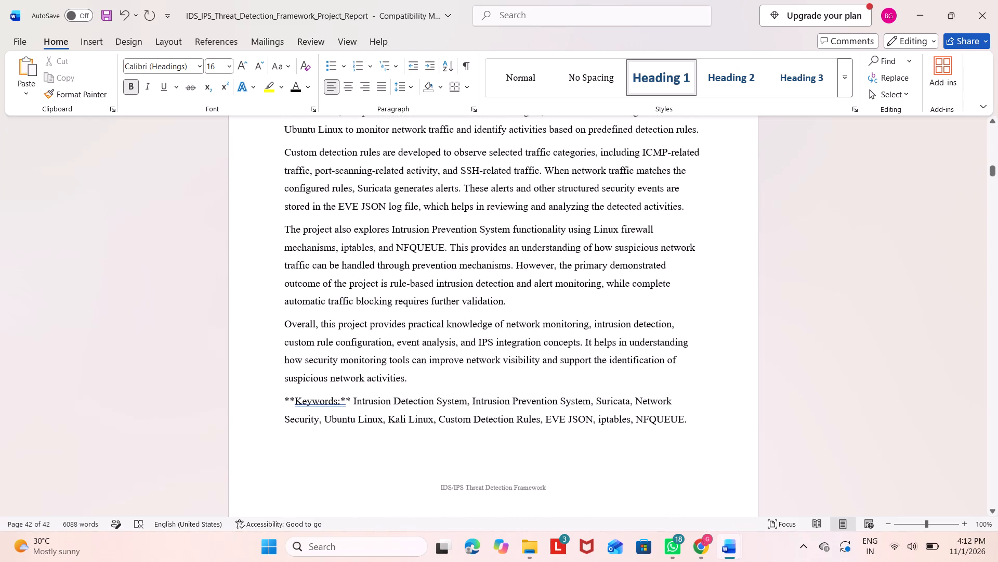
Format all the Abstract paragraphs, including the Keywords paragraph, as a bulleted list with justified alignment.
{"action": "scroll", "coordinate": [411, 380], "scroll_direction": "up", "scroll_amount": 2}
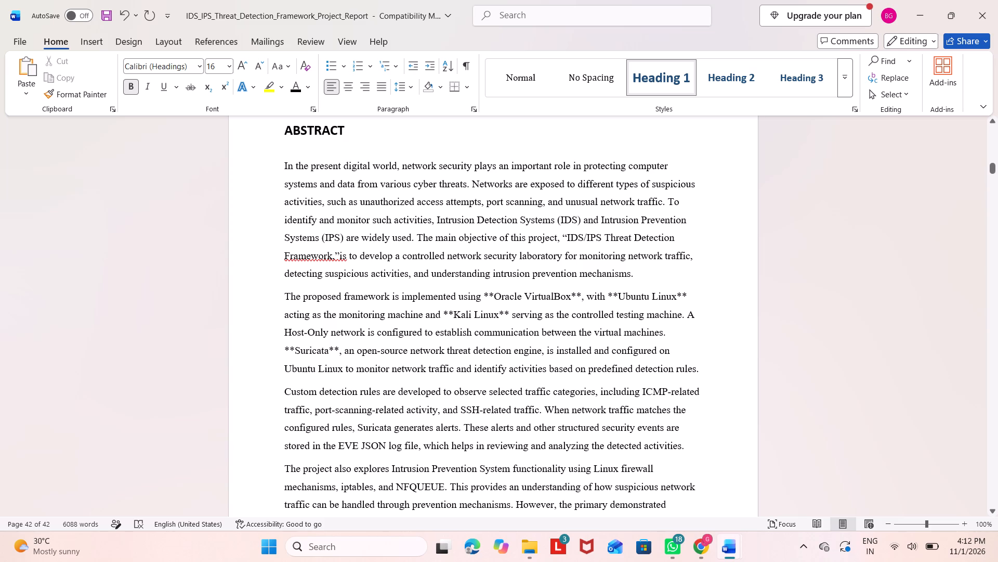
{"action": "left_click", "coordinate": [282, 160]}
{"action": "left_click_drag", "start_coordinate": [282, 160], "coordinate": [464, 561]}
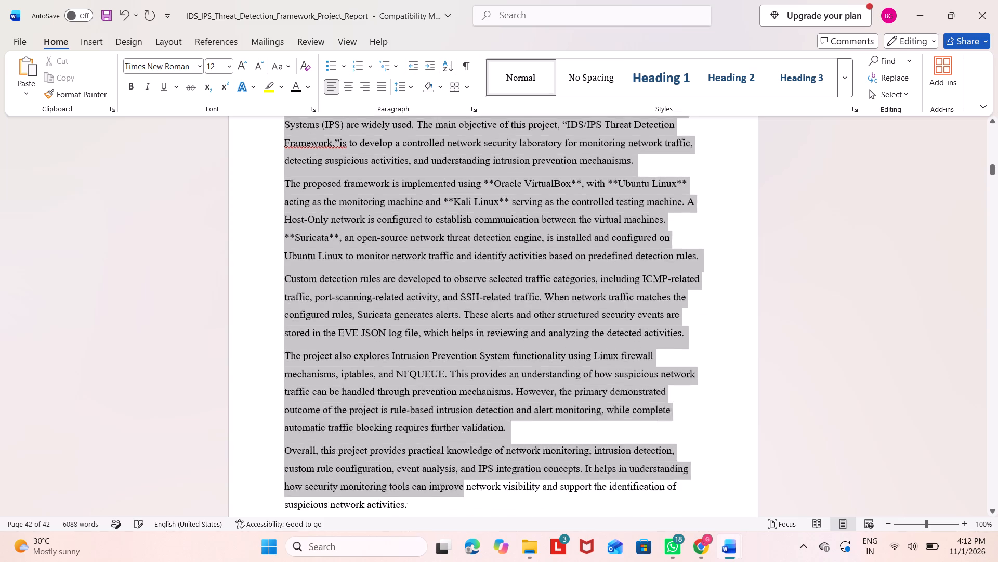
{"action": "left_click_drag", "start_coordinate": [464, 561], "coordinate": [684, 222]}
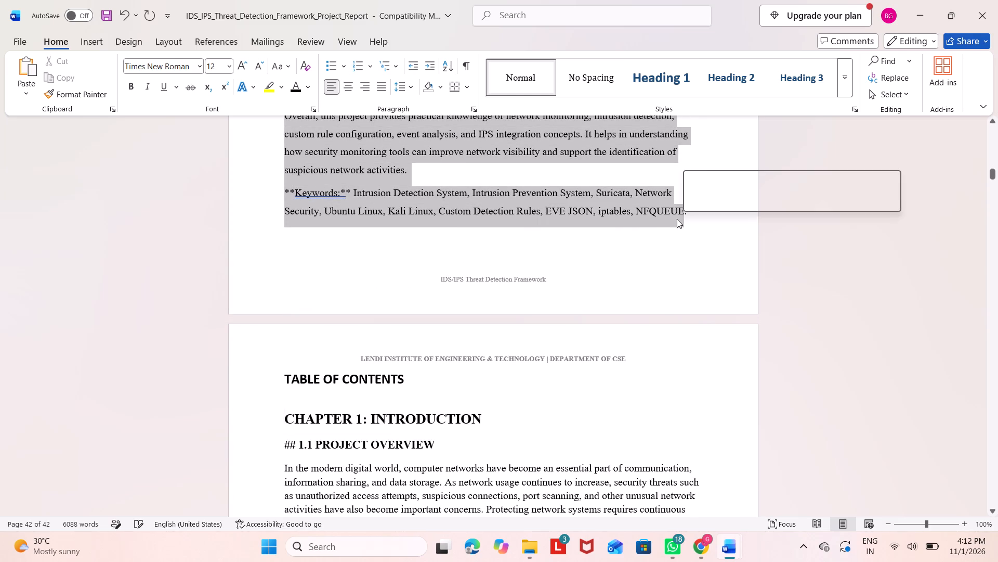
{"action": "left_click", "coordinate": [336, 63]}
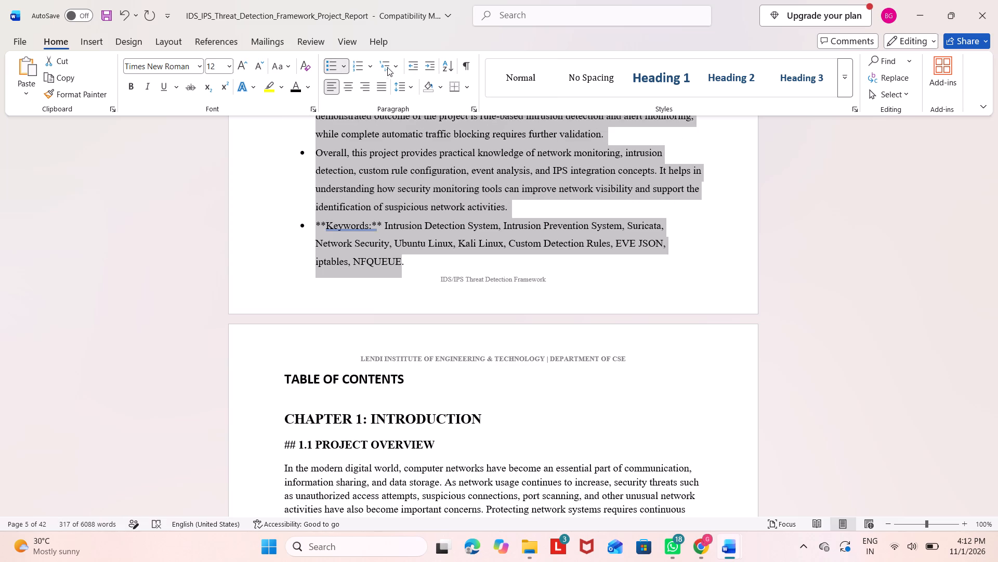
{"action": "left_click", "coordinate": [411, 88]}
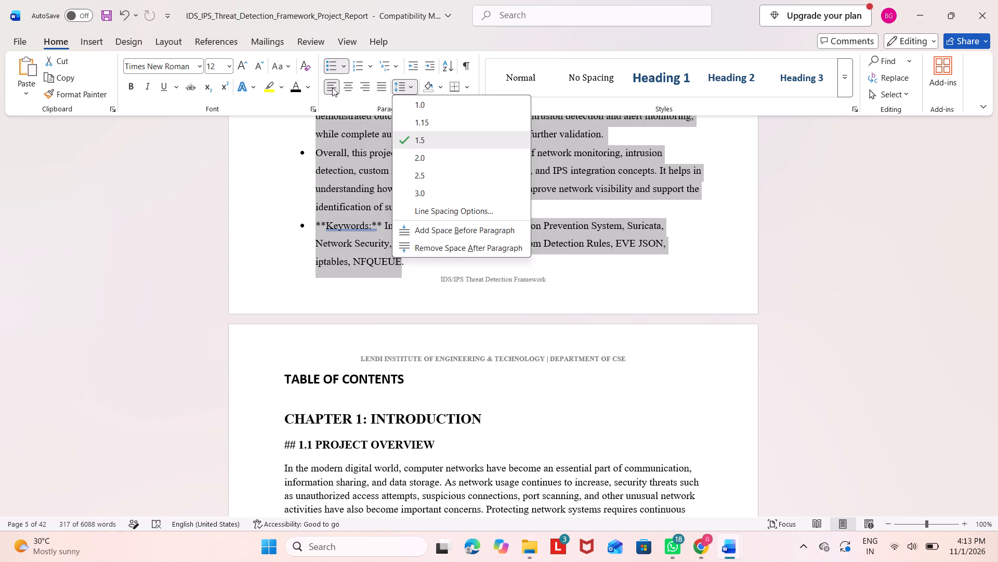
{"action": "left_click", "coordinate": [382, 86]}
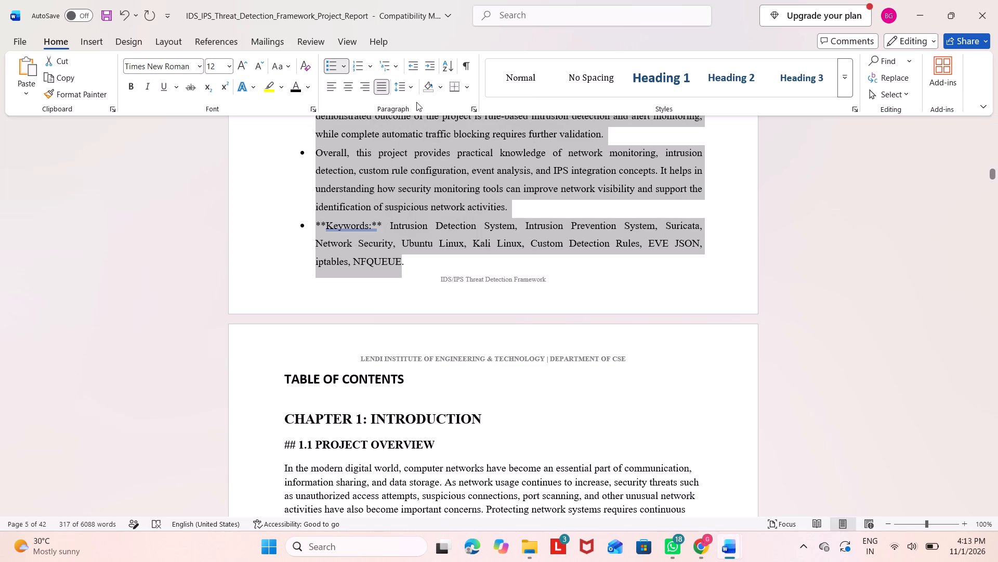
{"action": "left_click", "coordinate": [412, 86]}
{"action": "left_click", "coordinate": [371, 196]}
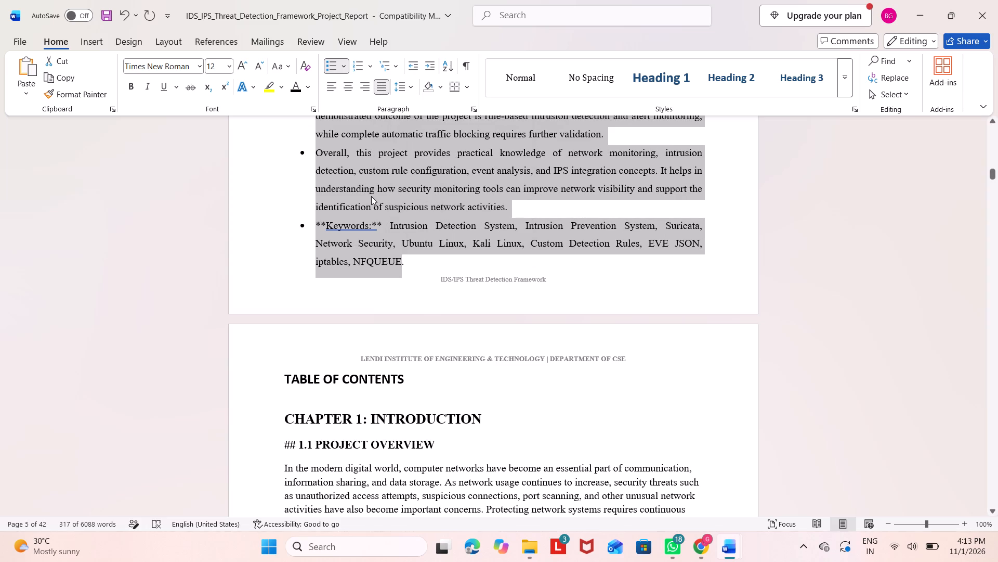
Remove the blank paragraphs separating the first four paragraphs under 1.1 PROJECT OVERVIEW.
{"action": "scroll", "coordinate": [371, 196], "scroll_direction": "up", "scroll_amount": 1}
{"action": "left_click", "coordinate": [371, 196]}
{"action": "scroll", "coordinate": [371, 196], "scroll_direction": "down", "scroll_amount": 2}
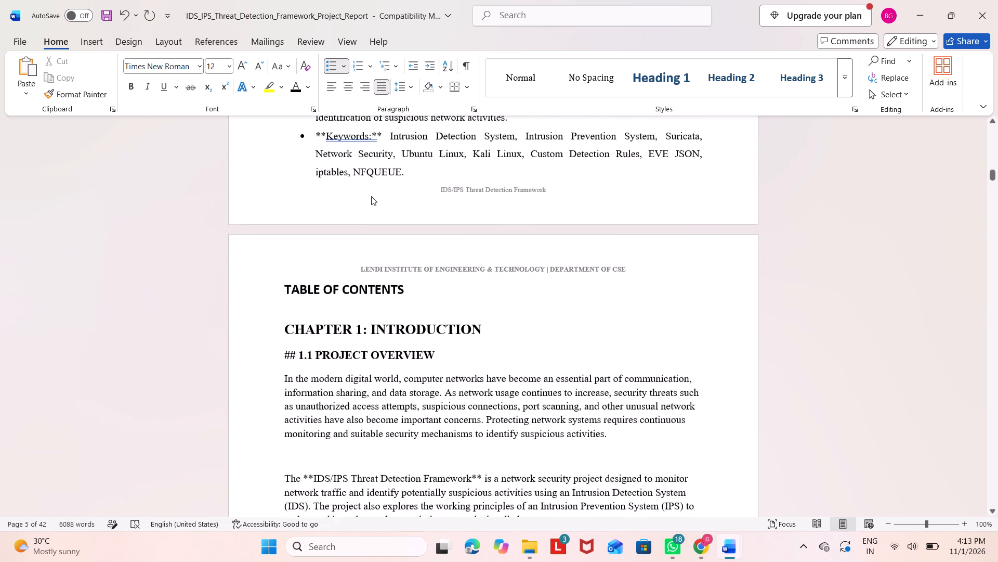
{"action": "scroll", "coordinate": [371, 196], "scroll_direction": "down", "scroll_amount": 2}
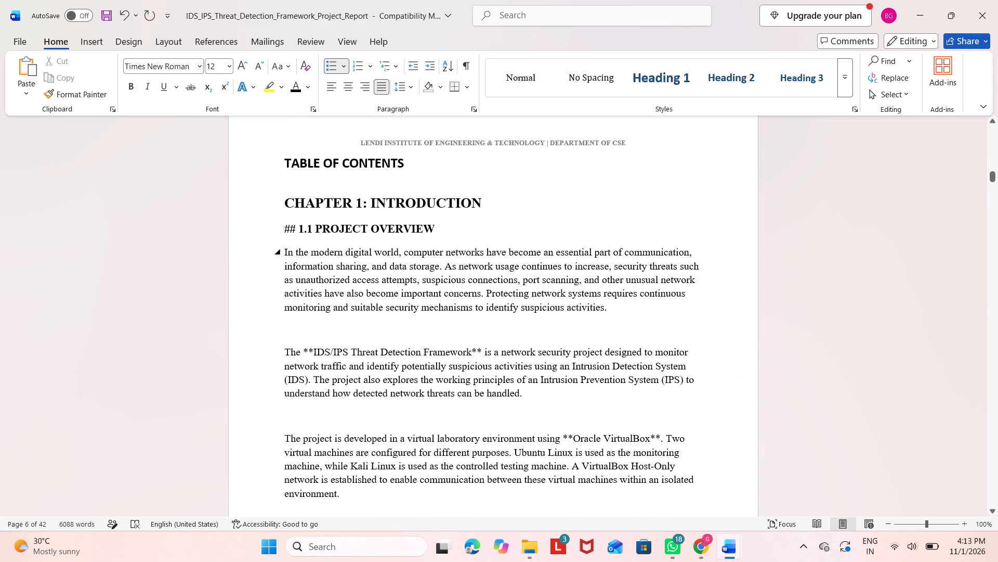
{"action": "left_click", "coordinate": [295, 331]}
{"action": "key", "text": "BackSpace"}
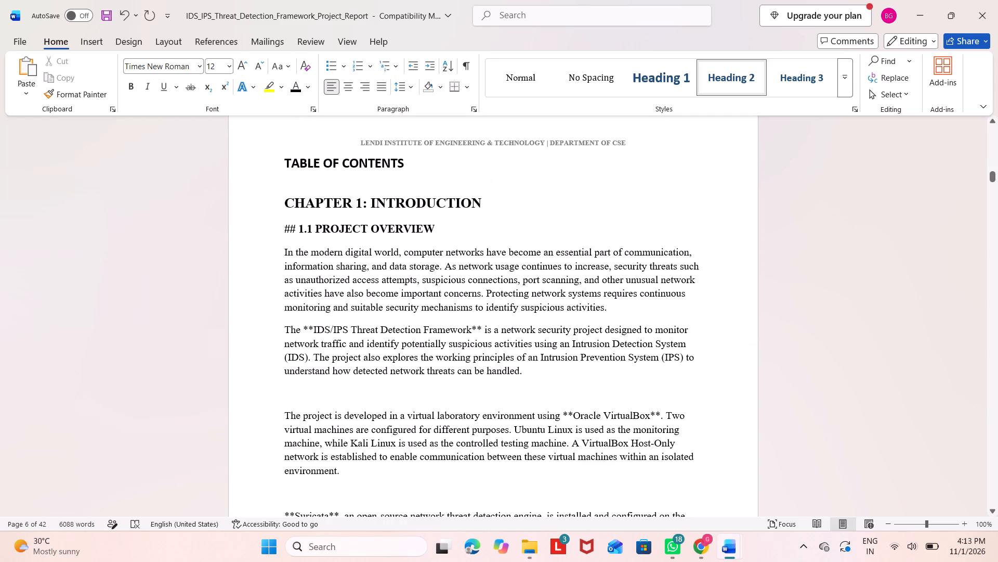
{"action": "left_click", "coordinate": [284, 391]}
{"action": "key", "text": "BackSpace"}
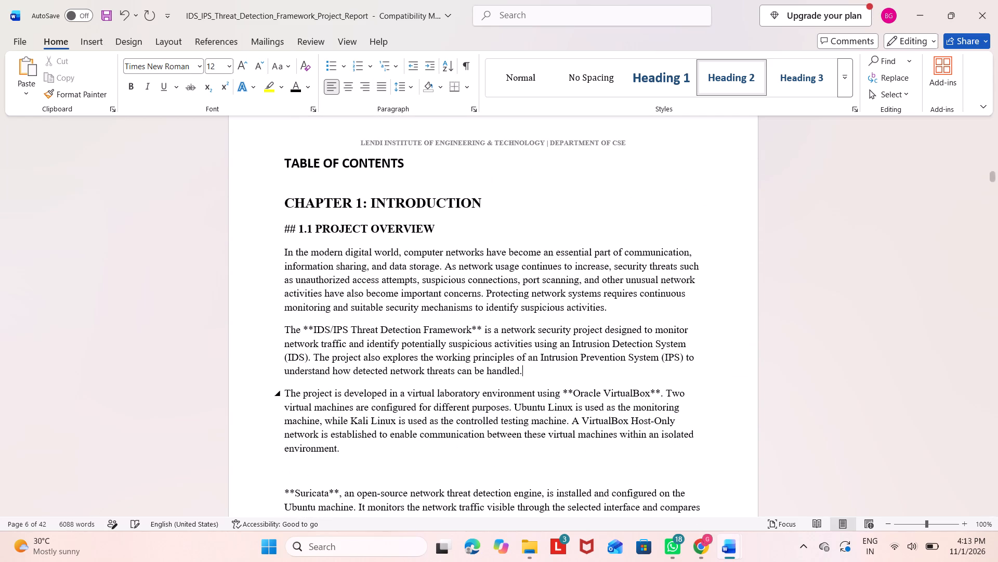
{"action": "left_click", "coordinate": [292, 478]}
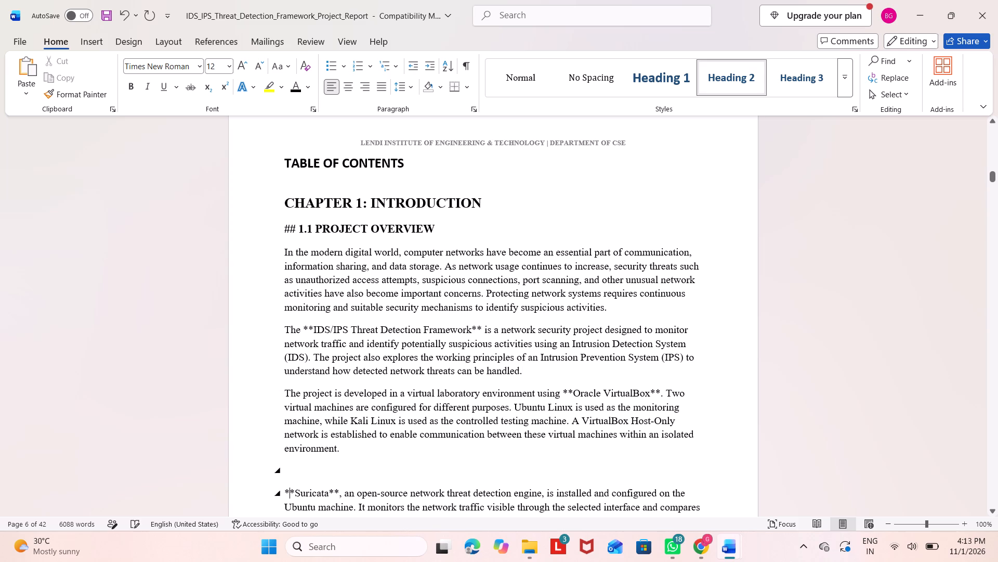
{"action": "left_click", "coordinate": [292, 468]}
{"action": "key", "text": "BackSpace"}
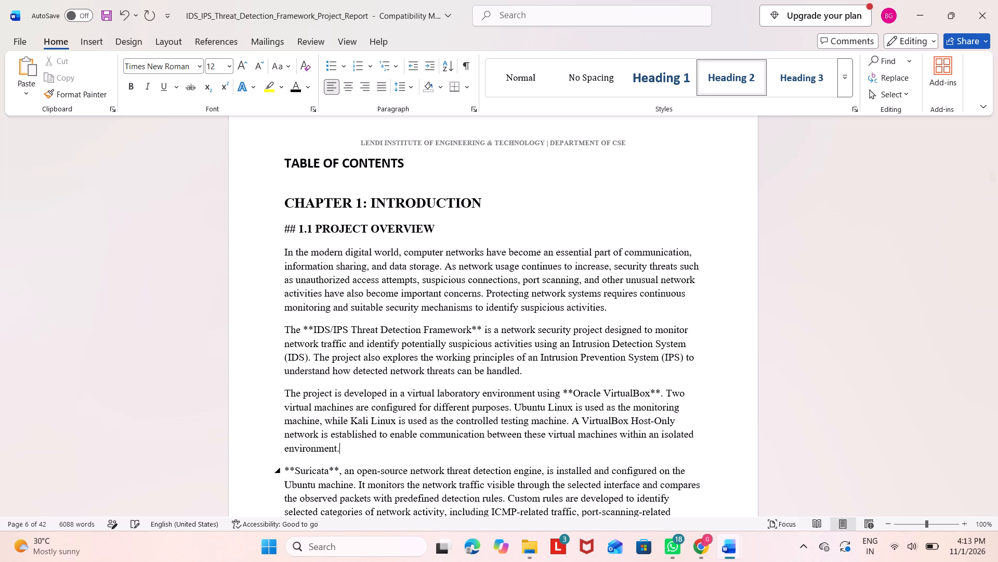
Review the chapter content from the Project Overview through the 5.2 System Limitations section.
{"action": "scroll", "coordinate": [292, 468], "scroll_direction": "down", "scroll_amount": 17}
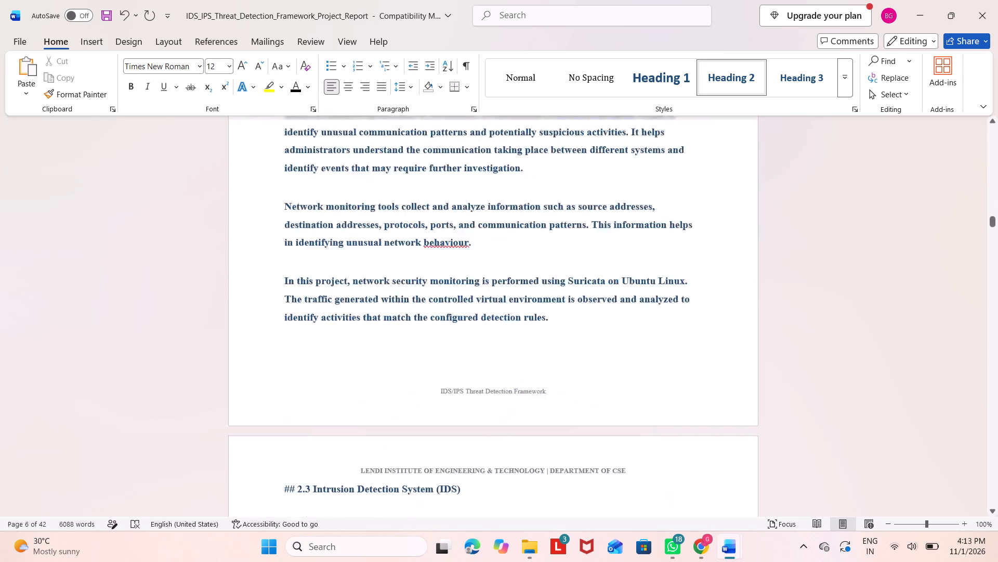
{"action": "scroll", "coordinate": [292, 468], "scroll_direction": "down", "scroll_amount": 6}
{"action": "right_click", "coordinate": [292, 468]}
{"action": "scroll", "coordinate": [292, 468], "scroll_direction": "down", "scroll_amount": 20}
{"action": "scroll", "coordinate": [292, 468], "scroll_direction": "down", "scroll_amount": 20}
{"action": "scroll", "coordinate": [292, 468], "scroll_direction": "down", "scroll_amount": 9}
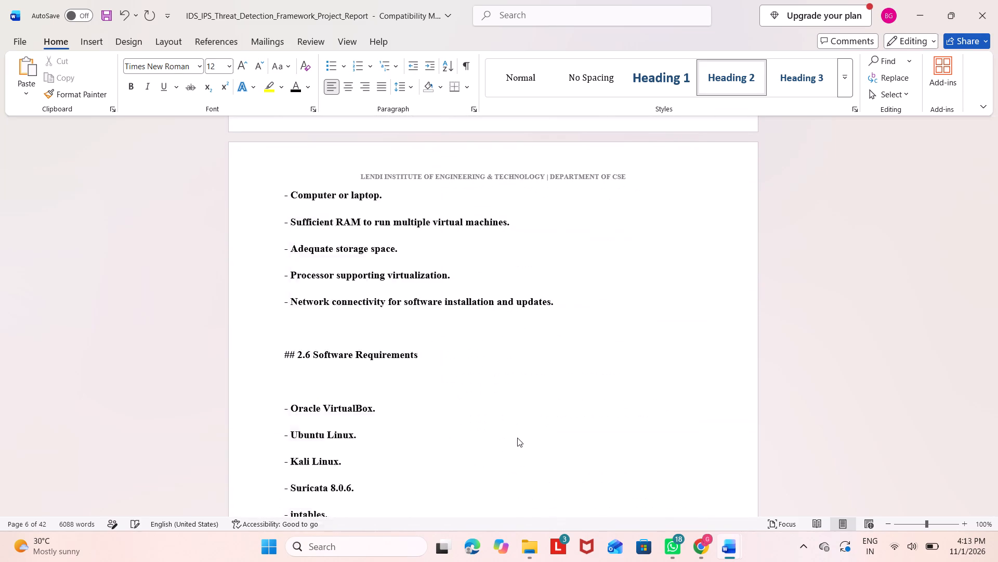
{"action": "left_click", "coordinate": [517, 438]}
{"action": "scroll", "coordinate": [517, 438], "scroll_direction": "down", "scroll_amount": 13}
{"action": "scroll", "coordinate": [517, 438], "scroll_direction": "down", "scroll_amount": 8}
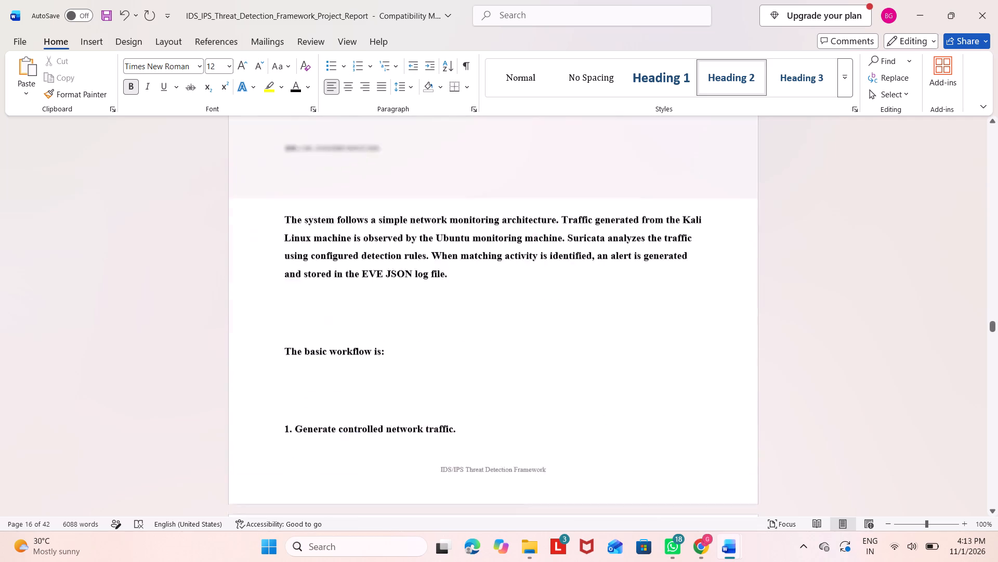
{"action": "scroll", "coordinate": [517, 438], "scroll_direction": "down", "scroll_amount": 9}
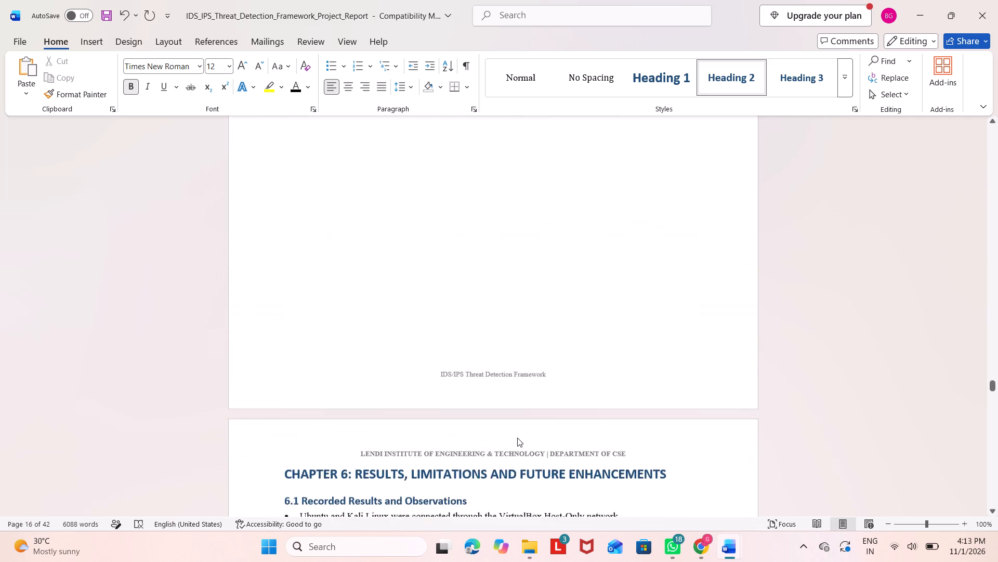
{"action": "scroll", "coordinate": [517, 438], "scroll_direction": "down", "scroll_amount": 10}
{"action": "scroll", "coordinate": [517, 438], "scroll_direction": "up", "scroll_amount": 4}
{"action": "scroll", "coordinate": [517, 438], "scroll_direction": "down", "scroll_amount": 6}
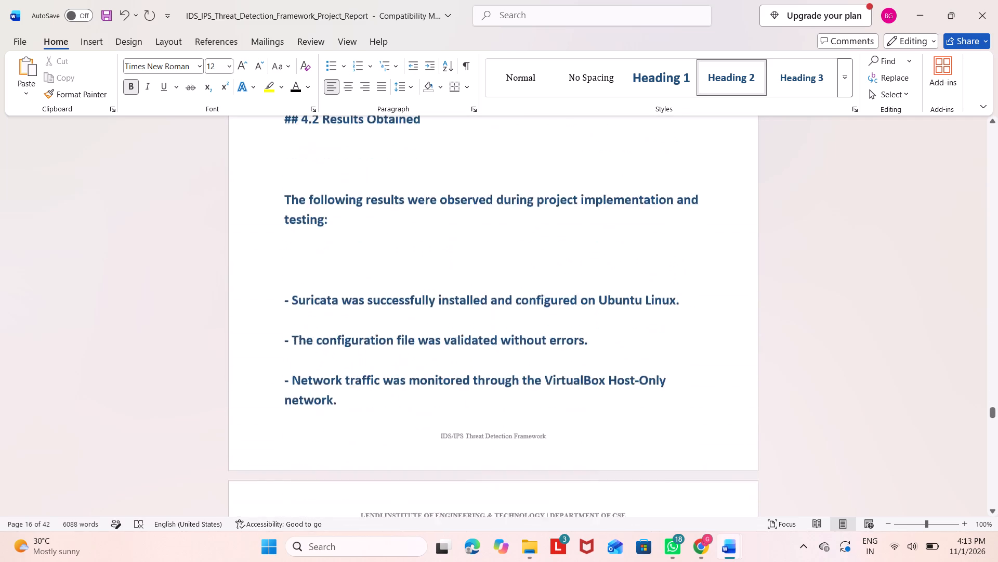
{"action": "scroll", "coordinate": [517, 438], "scroll_direction": "down", "scroll_amount": 8}
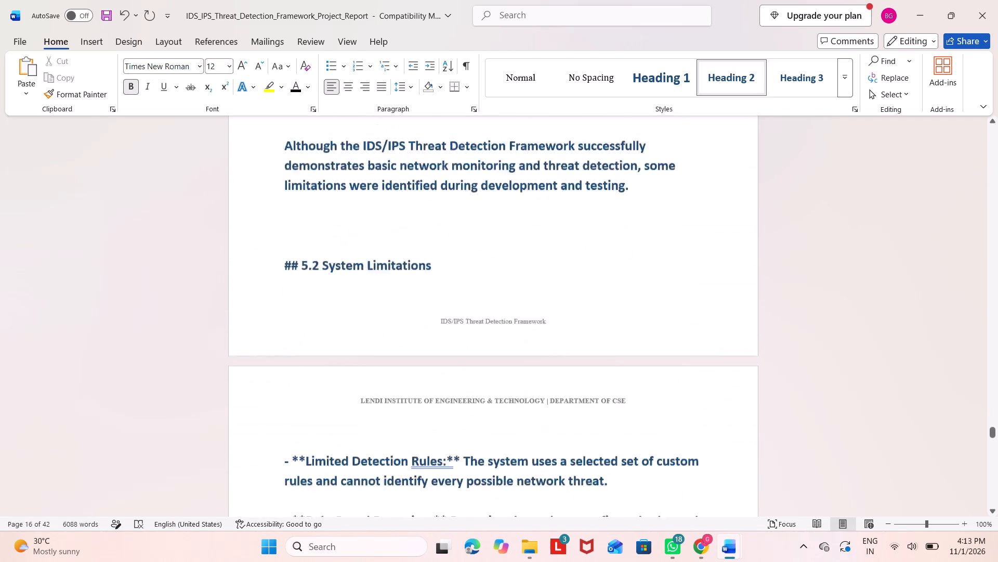
{"action": "scroll", "coordinate": [517, 438], "scroll_direction": "down", "scroll_amount": 1}
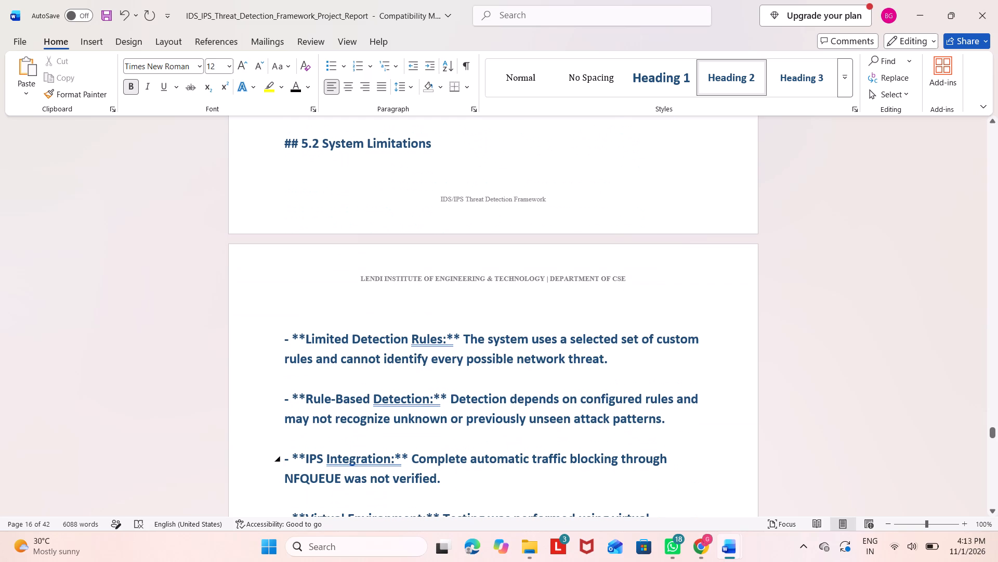
Remove the quotation marks around the IDS/IPS THREAT DETECTION FRAMEWORK title on the title page, left-aligning it with two leading spaces.
{"action": "scroll", "coordinate": [517, 438], "scroll_direction": "up", "scroll_amount": 4}
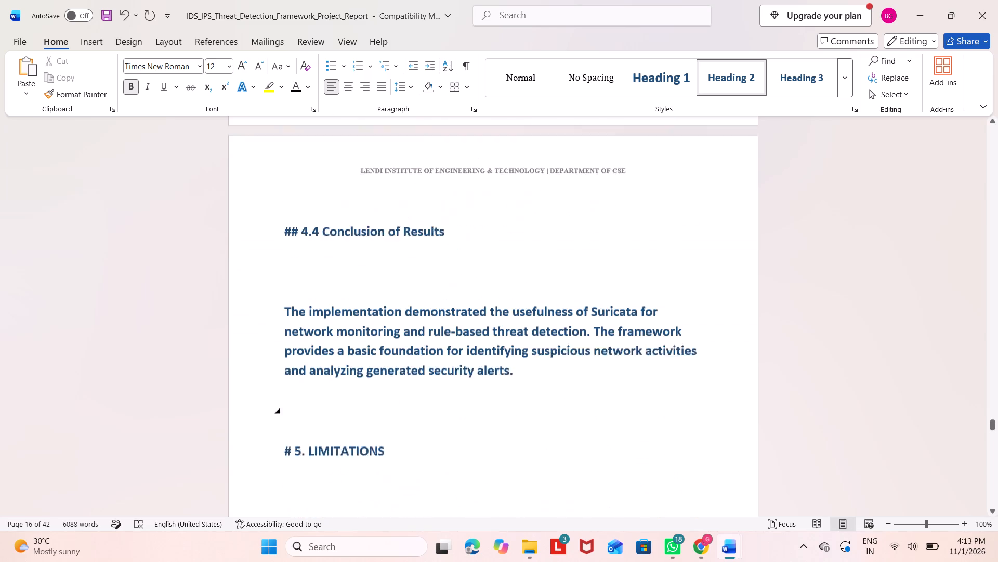
{"action": "scroll", "coordinate": [517, 438], "scroll_direction": "up", "scroll_amount": 8}
{"action": "scroll", "coordinate": [517, 438], "scroll_direction": "up", "scroll_amount": 14}
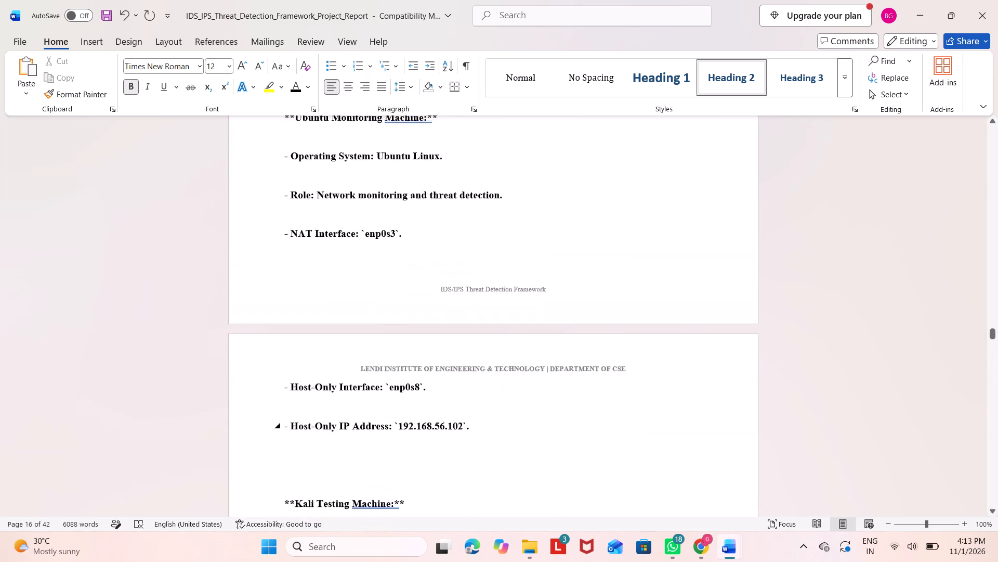
{"action": "scroll", "coordinate": [517, 438], "scroll_direction": "up", "scroll_amount": 11}
{"action": "scroll", "coordinate": [517, 438], "scroll_direction": "up", "scroll_amount": 20}
{"action": "scroll", "coordinate": [517, 438], "scroll_direction": "up", "scroll_amount": 8}
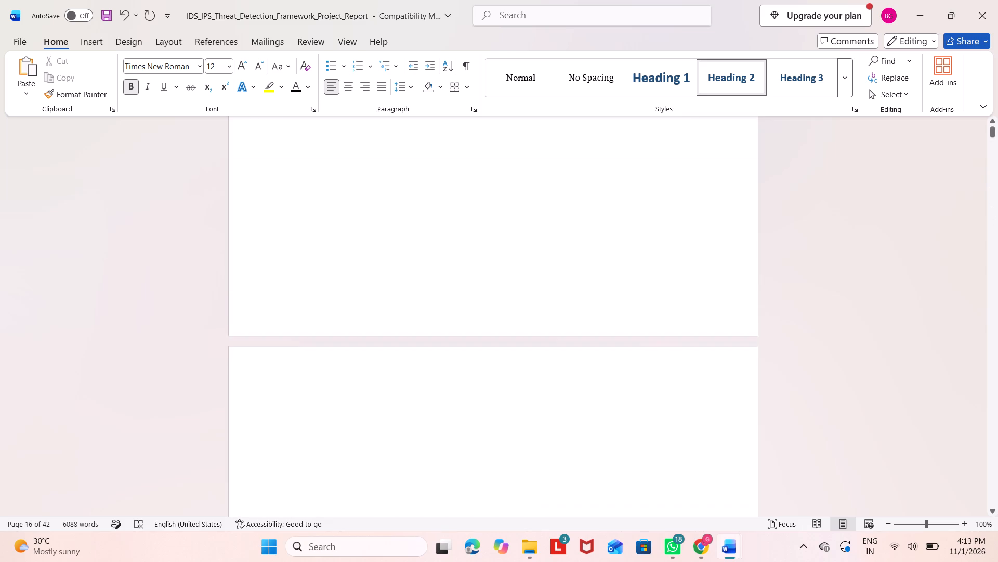
{"action": "scroll", "coordinate": [517, 438], "scroll_direction": "up", "scroll_amount": 10}
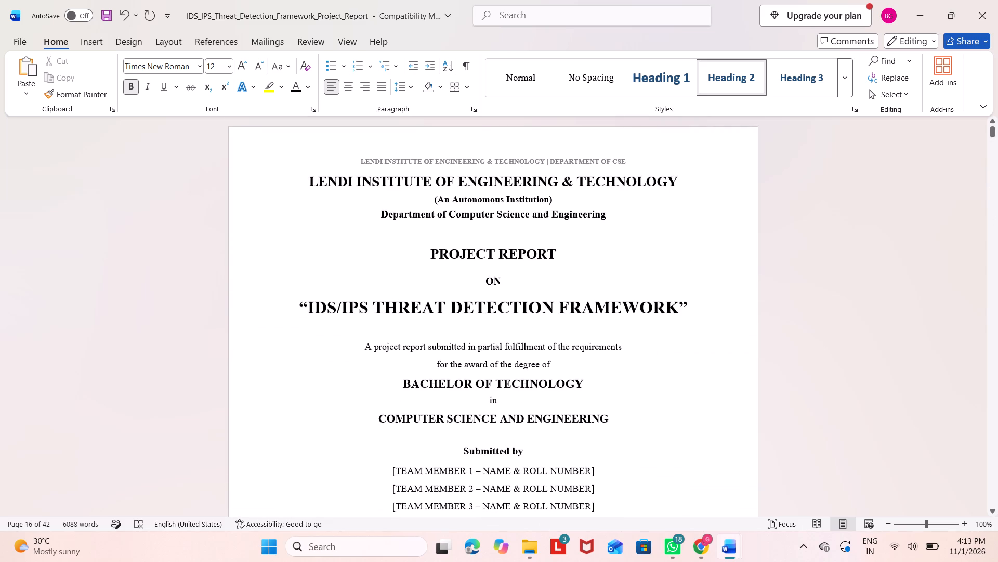
{"action": "scroll", "coordinate": [537, 438], "scroll_direction": "down", "scroll_amount": 1}
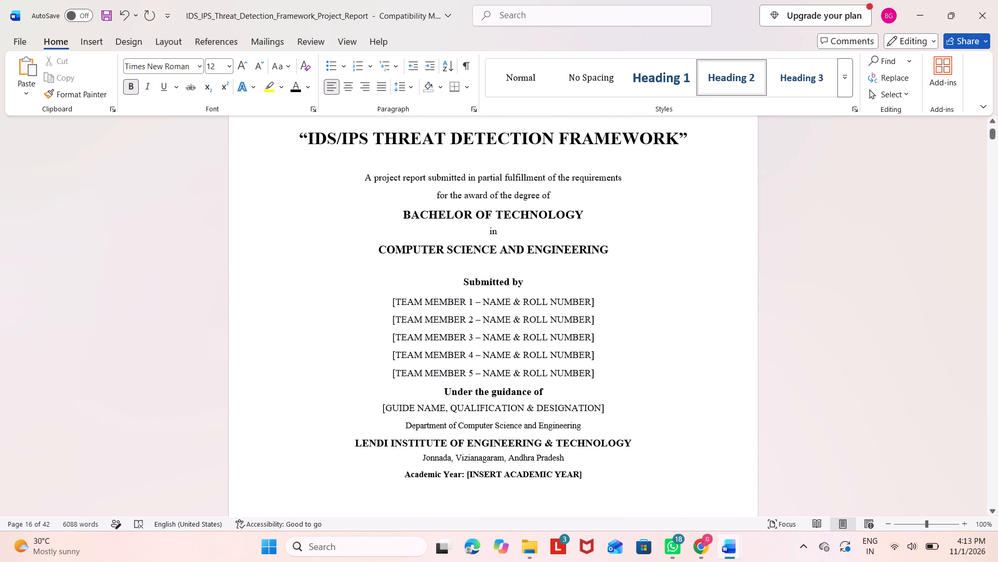
{"action": "scroll", "coordinate": [470, 300], "scroll_direction": "up", "scroll_amount": 1}
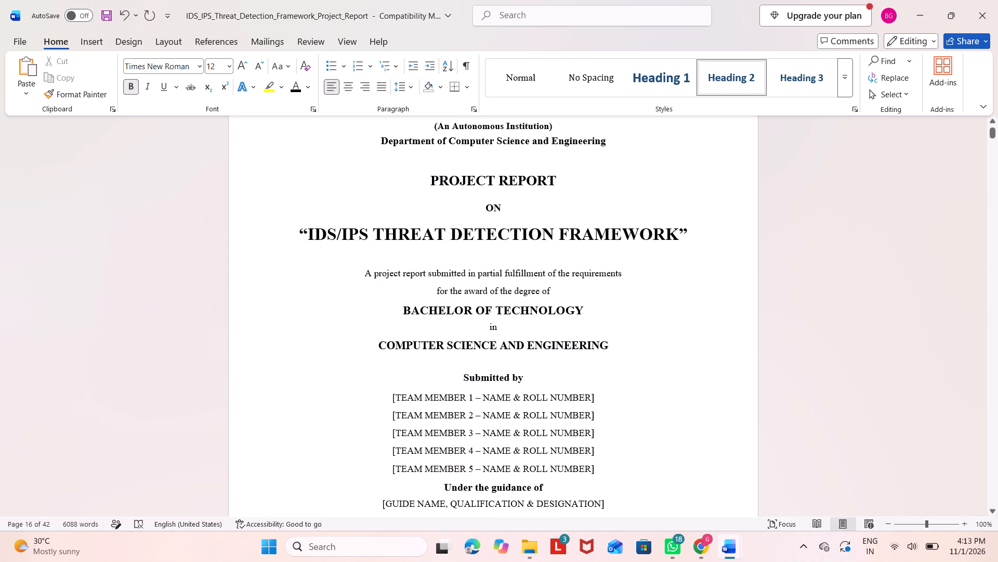
{"action": "left_click", "coordinate": [305, 227]}
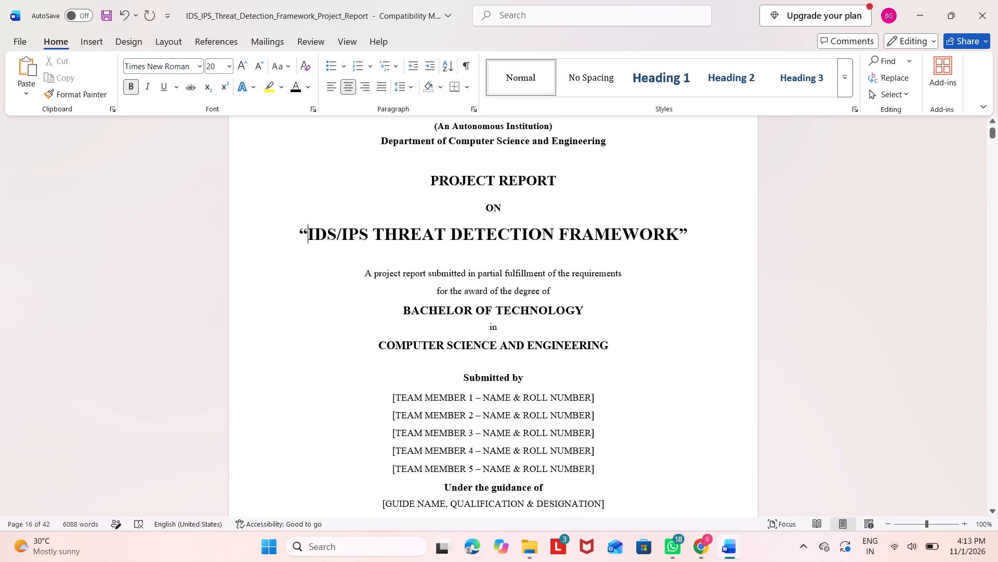
{"action": "key", "text": "BackSpace"}
{"action": "key", "text": "BackSpace"}
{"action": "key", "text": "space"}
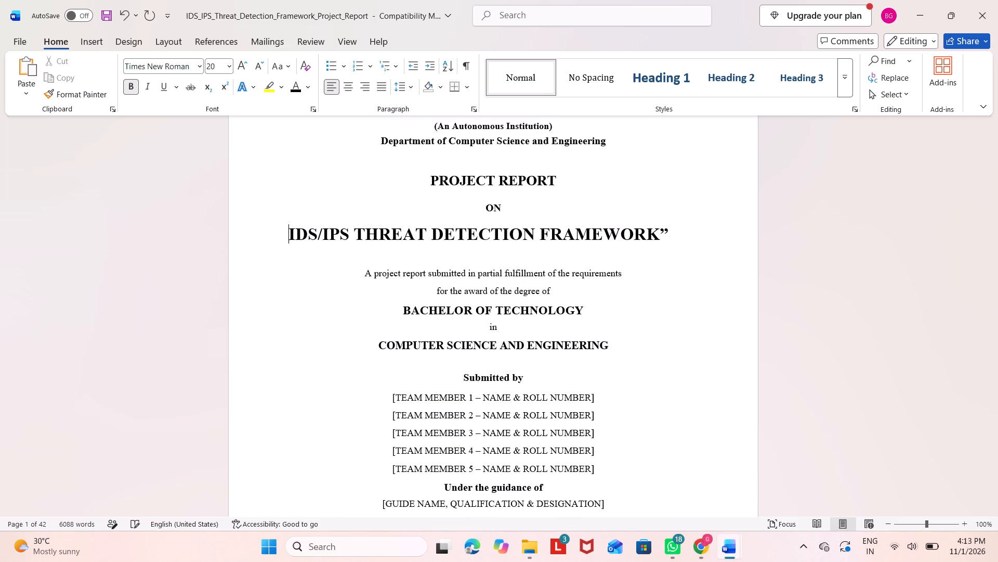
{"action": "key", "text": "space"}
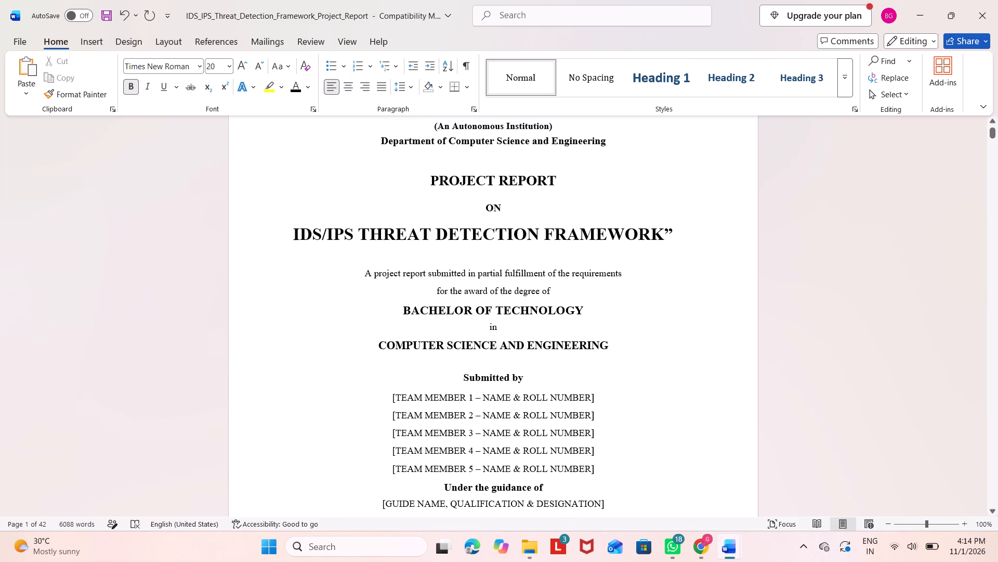
{"action": "left_click", "coordinate": [672, 231]}
{"action": "key", "text": "BackSpace"}
Delete the TEAM MEMBER 1 placeholder text from the first entry under "Submitted by" on the title page.
{"action": "scroll", "coordinate": [672, 231], "scroll_direction": "down", "scroll_amount": 1}
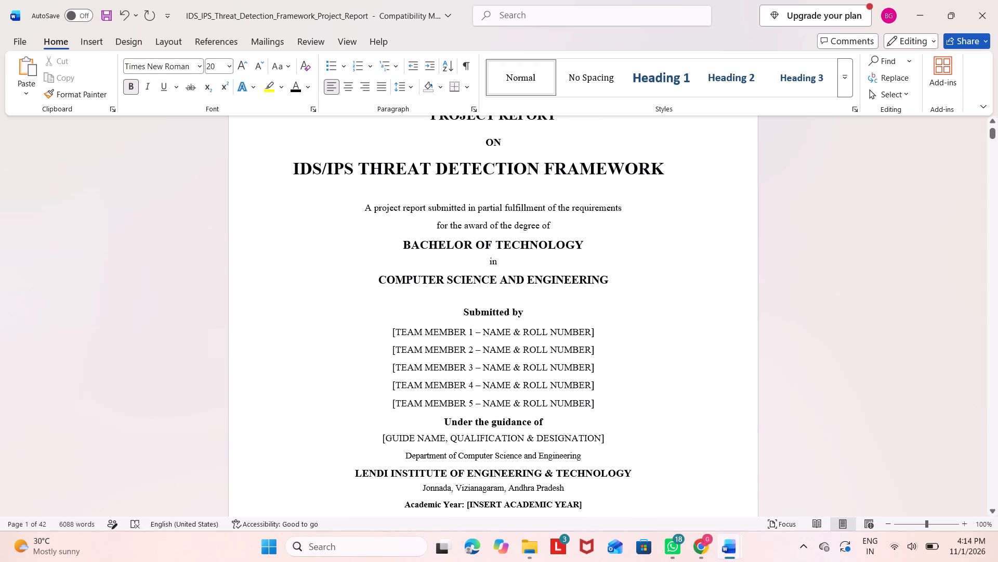
{"action": "left_click", "coordinate": [470, 332]}
{"action": "left_click_drag", "start_coordinate": [470, 332], "coordinate": [396, 335]}
{"action": "key", "text": "BackSpace"}
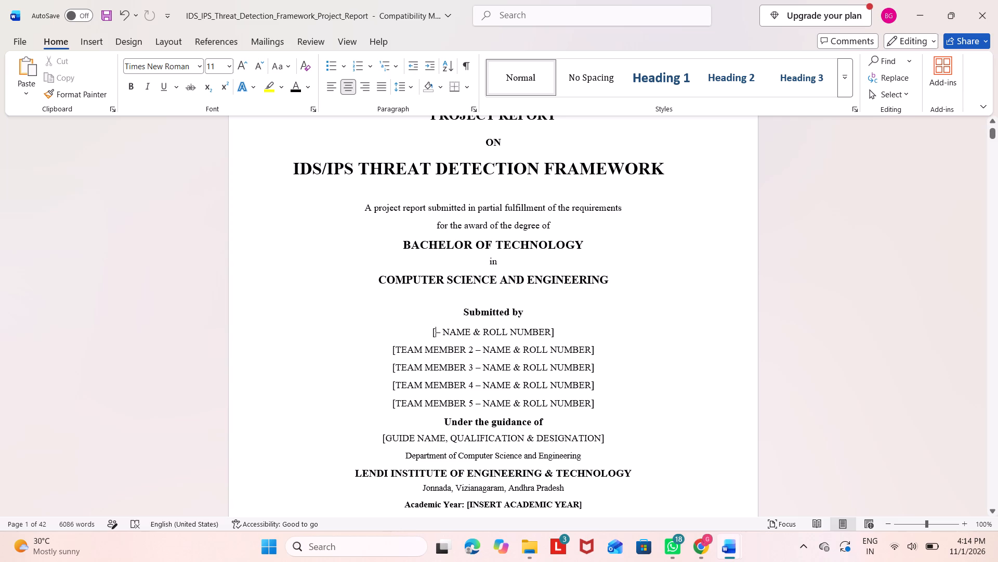
Replace the TEAM MEMBER 4 placeholder under "Submitted by" with the fourth team member's name in capitals.
{"action": "left_click_drag", "start_coordinate": [472, 383], "coordinate": [400, 382]}
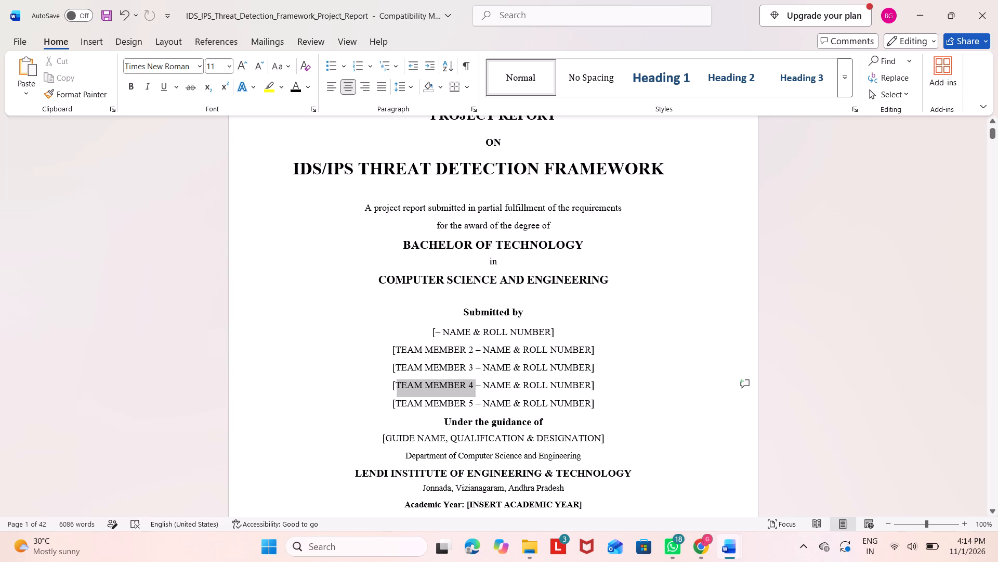
{"action": "left_click_drag", "start_coordinate": [400, 382], "coordinate": [395, 382]}
{"action": "key", "text": "BackSpace"}
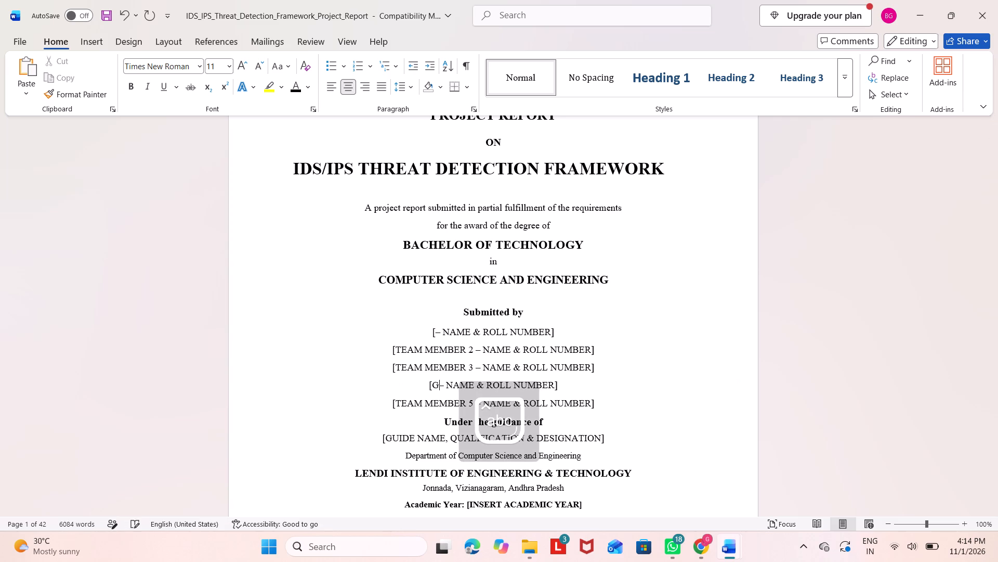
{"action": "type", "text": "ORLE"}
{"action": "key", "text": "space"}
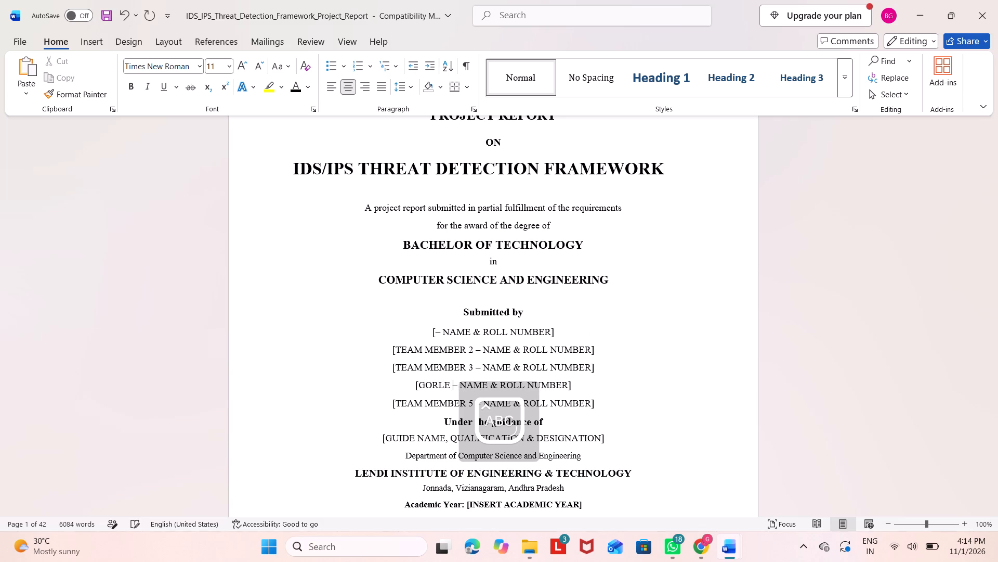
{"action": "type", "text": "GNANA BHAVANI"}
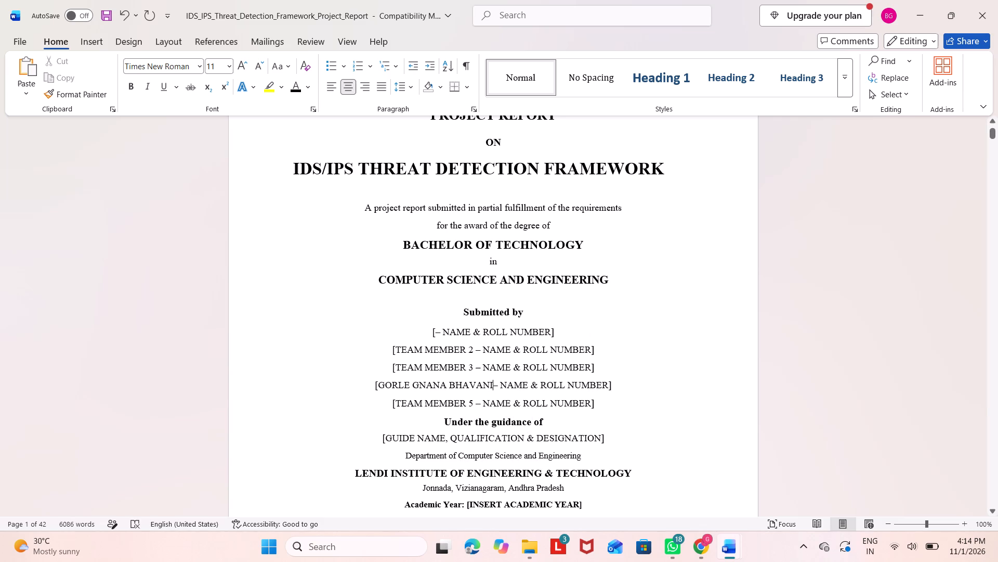
Replace the TEAM MEMBER 5 placeholder under "Submitted by" with the fifth team member's name in capitals.
{"action": "left_click_drag", "start_coordinate": [472, 402], "coordinate": [438, 404]}
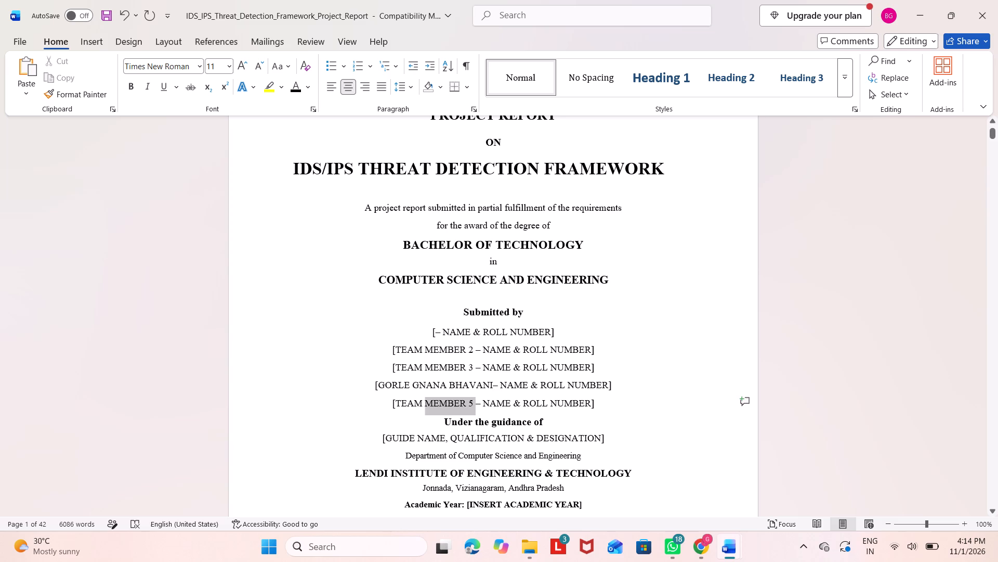
{"action": "left_click_drag", "start_coordinate": [438, 404], "coordinate": [404, 399]}
{"action": "key", "text": "BackSpace"}
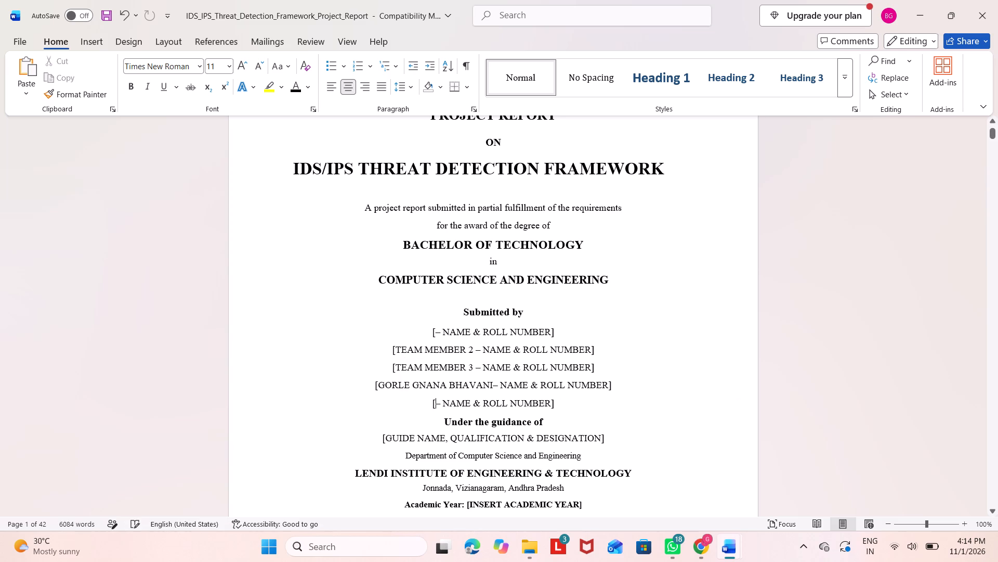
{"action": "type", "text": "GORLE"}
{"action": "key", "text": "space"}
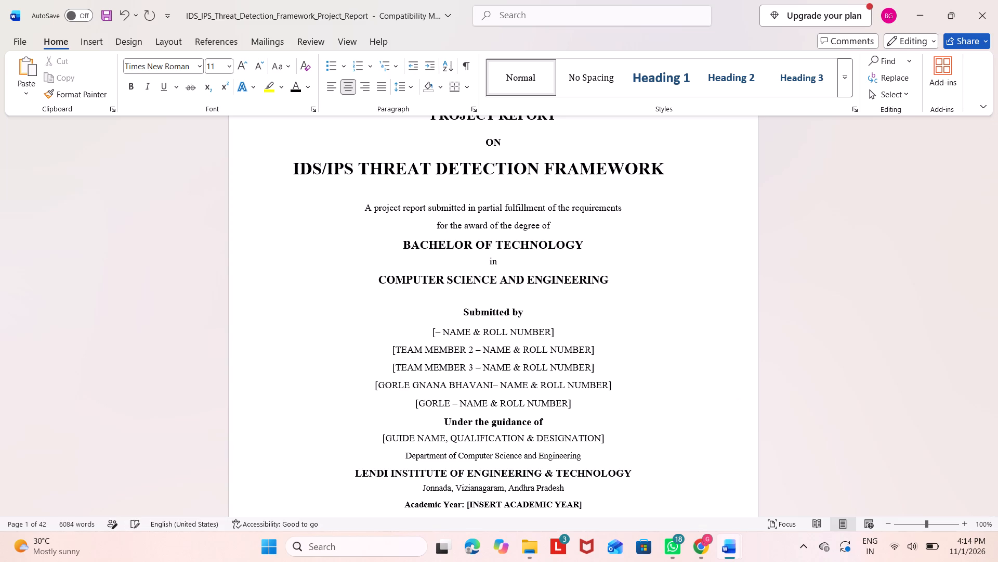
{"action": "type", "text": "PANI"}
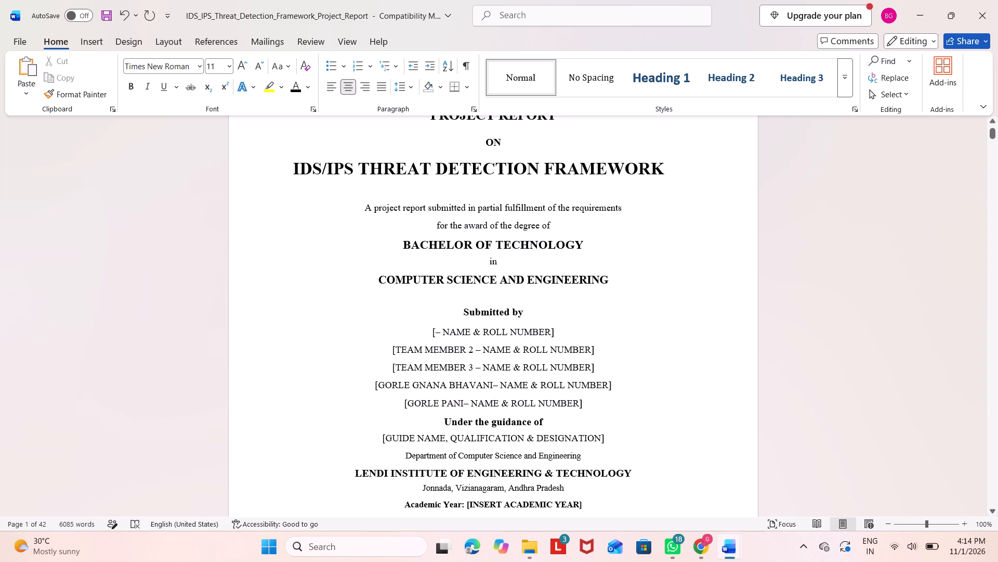
Replace the TEAM MEMBER 3 placeholder under "Submitted by" on the title page with the third team member's name in capitals.
{"action": "left_click_drag", "start_coordinate": [474, 367], "coordinate": [405, 370]}
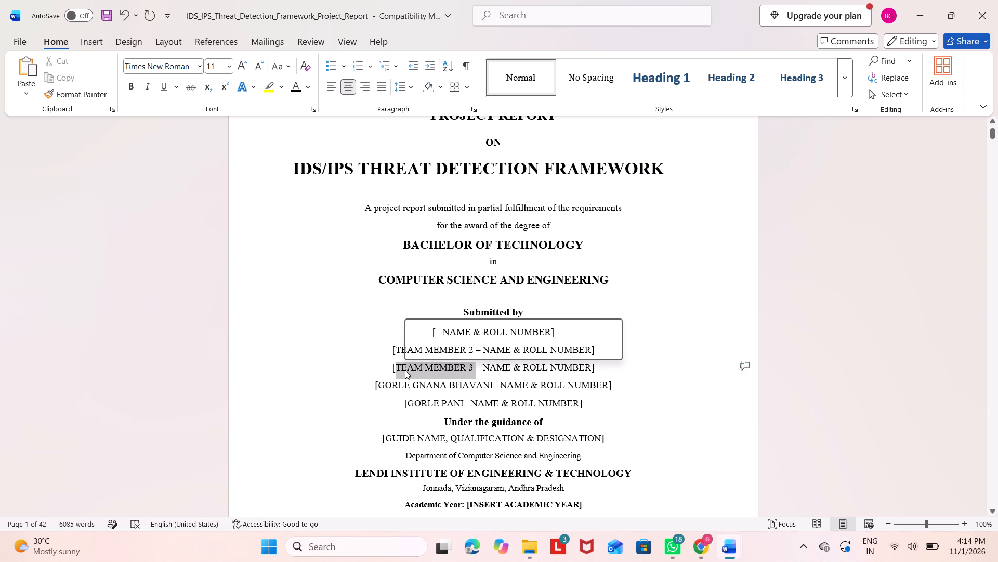
{"action": "key", "text": "BackSpace"}
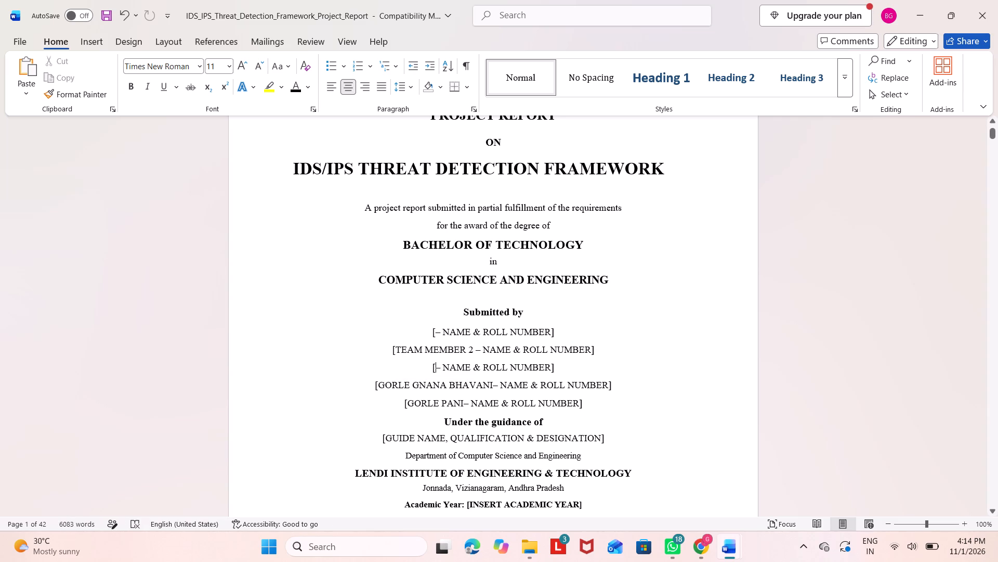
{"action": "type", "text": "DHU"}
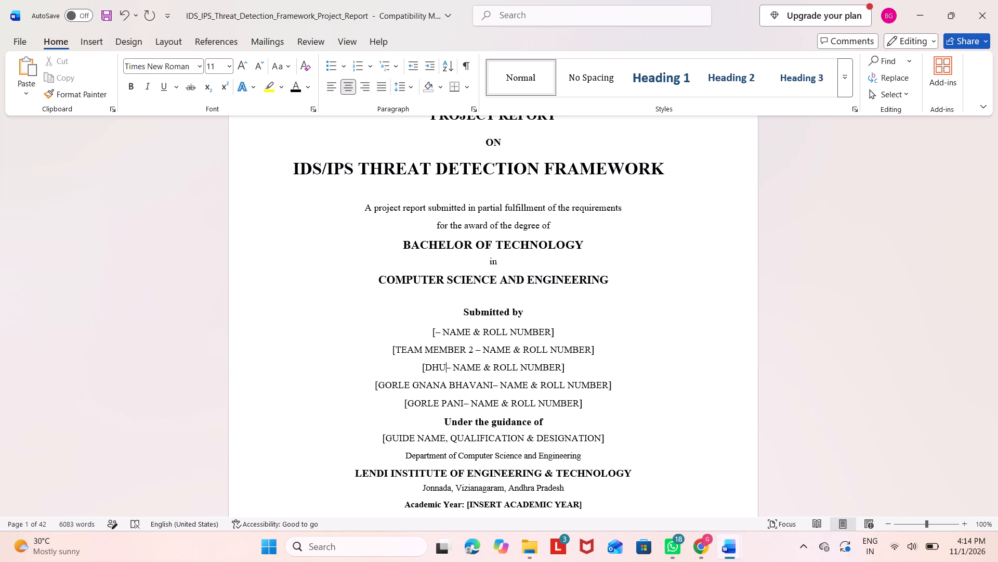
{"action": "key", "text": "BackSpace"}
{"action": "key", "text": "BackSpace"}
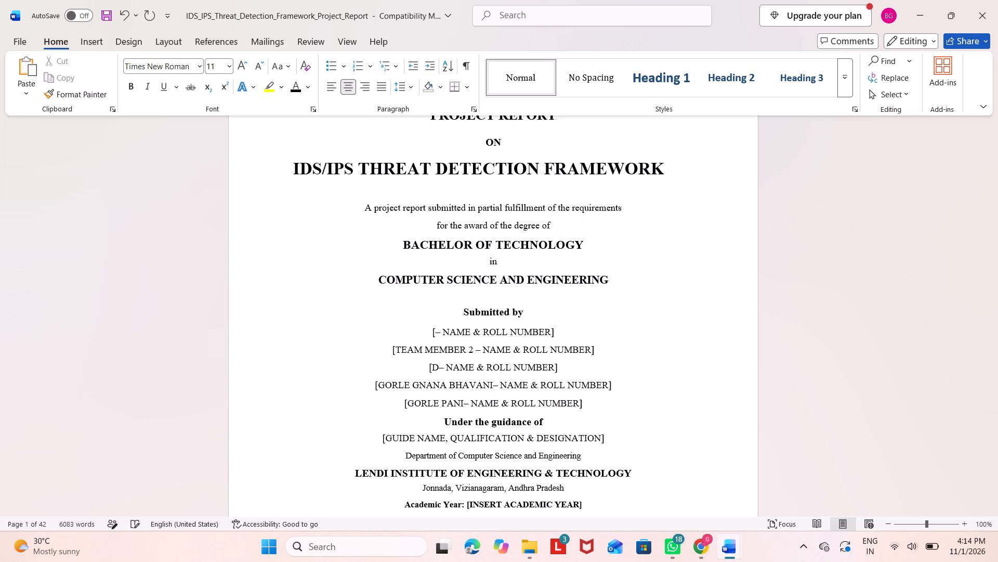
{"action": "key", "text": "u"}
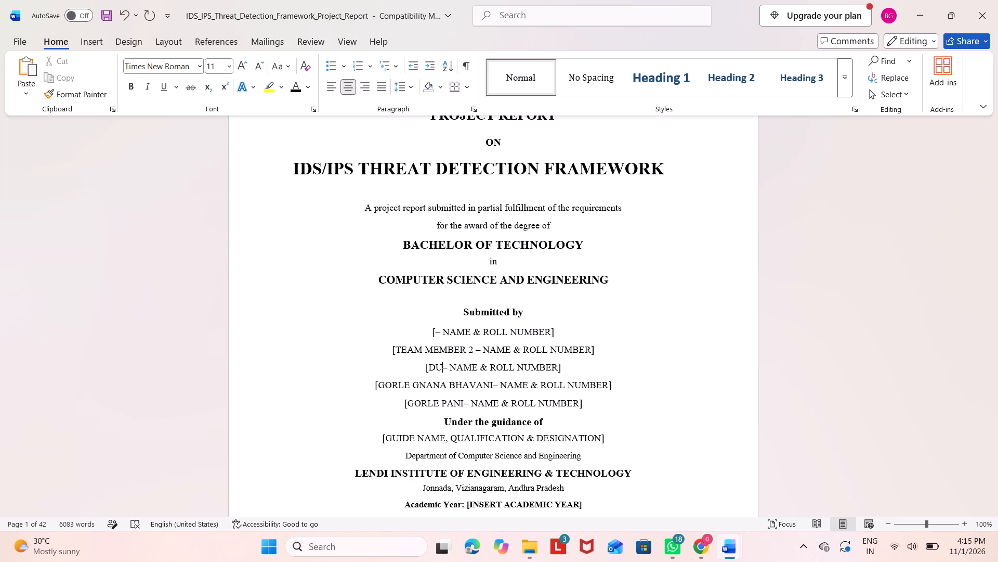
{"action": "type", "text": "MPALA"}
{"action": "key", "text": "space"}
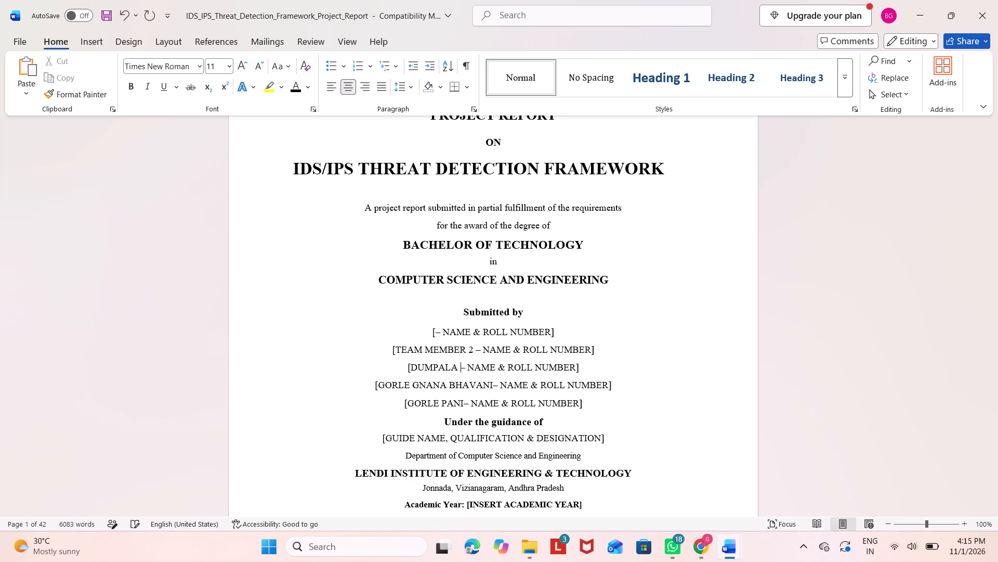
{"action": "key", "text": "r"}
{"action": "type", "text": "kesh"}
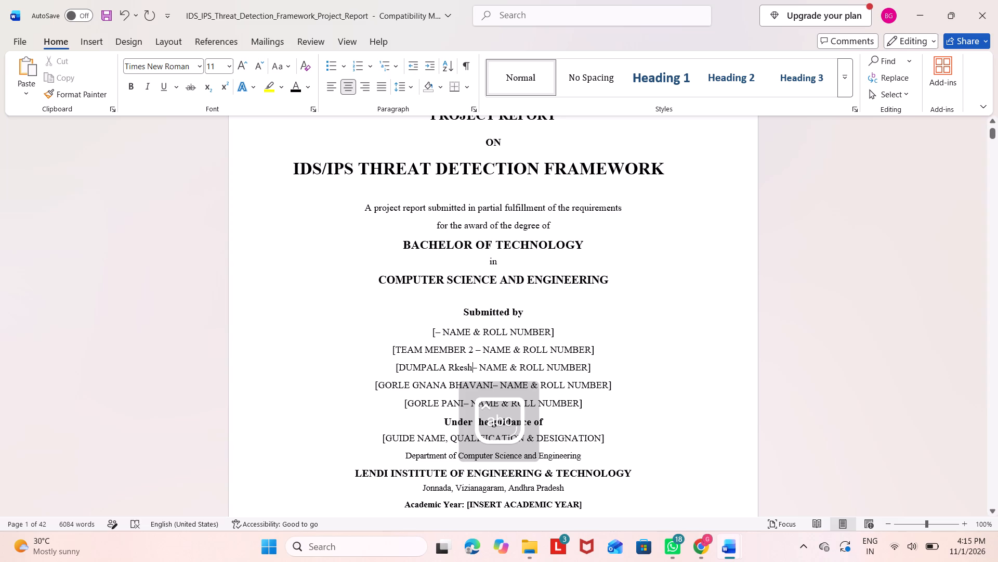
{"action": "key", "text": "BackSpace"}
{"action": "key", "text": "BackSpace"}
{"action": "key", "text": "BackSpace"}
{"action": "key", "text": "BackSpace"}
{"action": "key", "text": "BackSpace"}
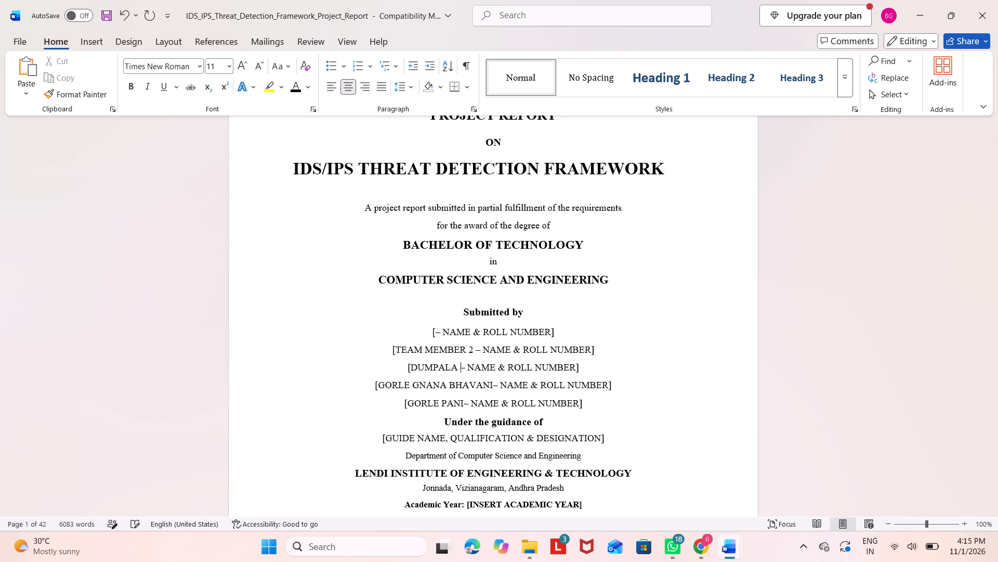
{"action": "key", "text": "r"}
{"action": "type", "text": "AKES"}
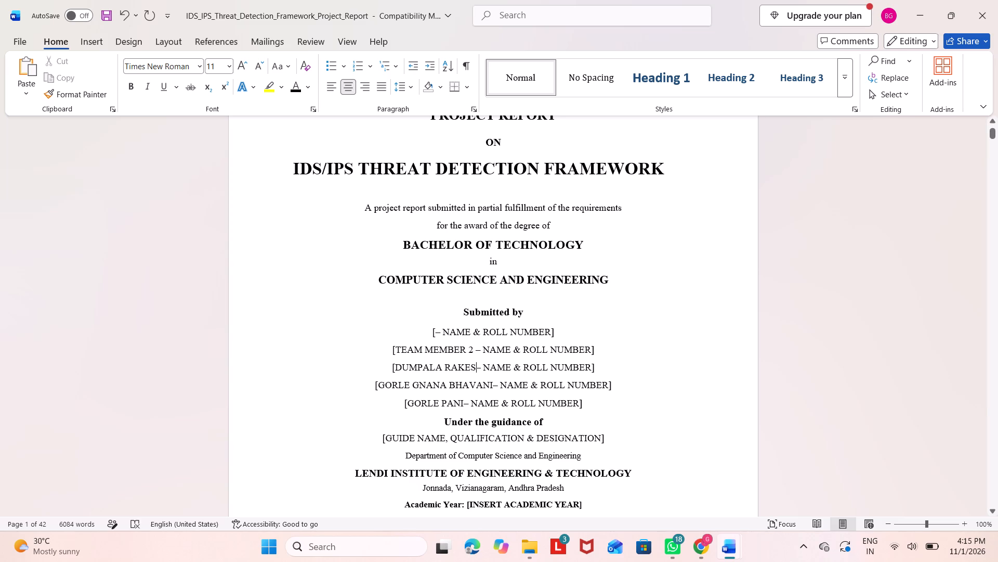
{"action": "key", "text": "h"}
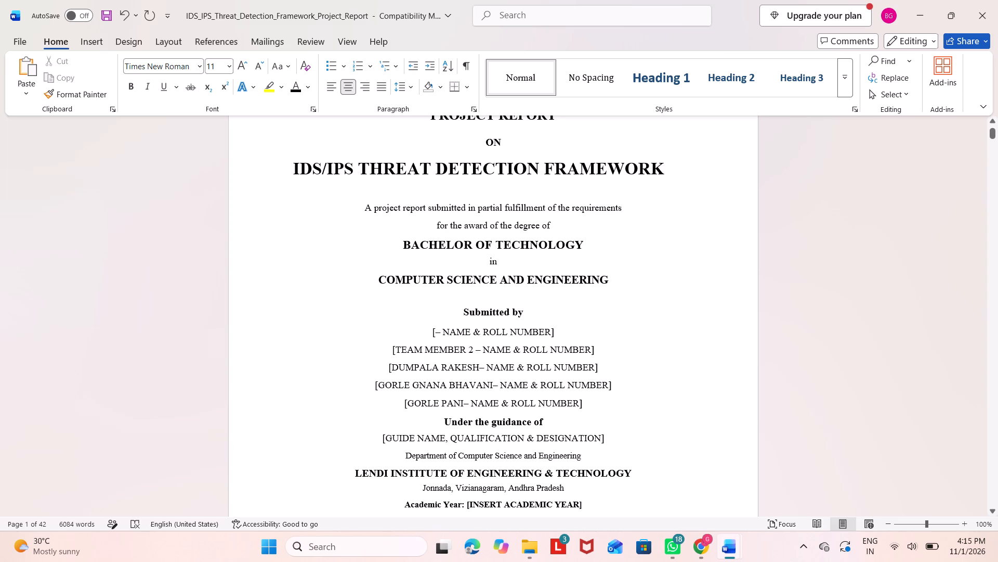
Replace the TEAM MEMBER 2 placeholder under "Submitted by" with the second team member's name in capitals.
{"action": "left_click_drag", "start_coordinate": [471, 348], "coordinate": [414, 347]}
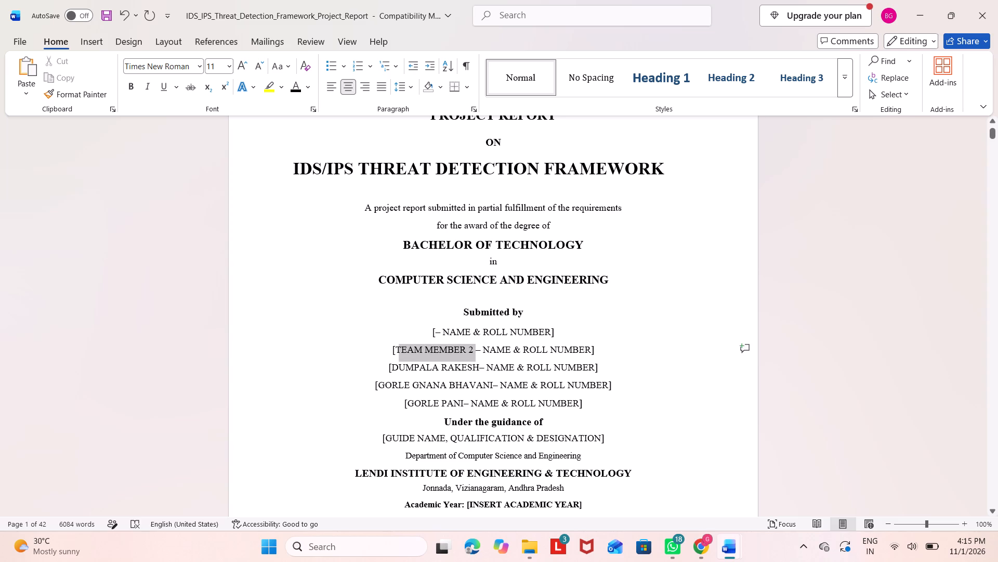
{"action": "left_click_drag", "start_coordinate": [414, 347], "coordinate": [405, 346]}
{"action": "key", "text": "BackSpace"}
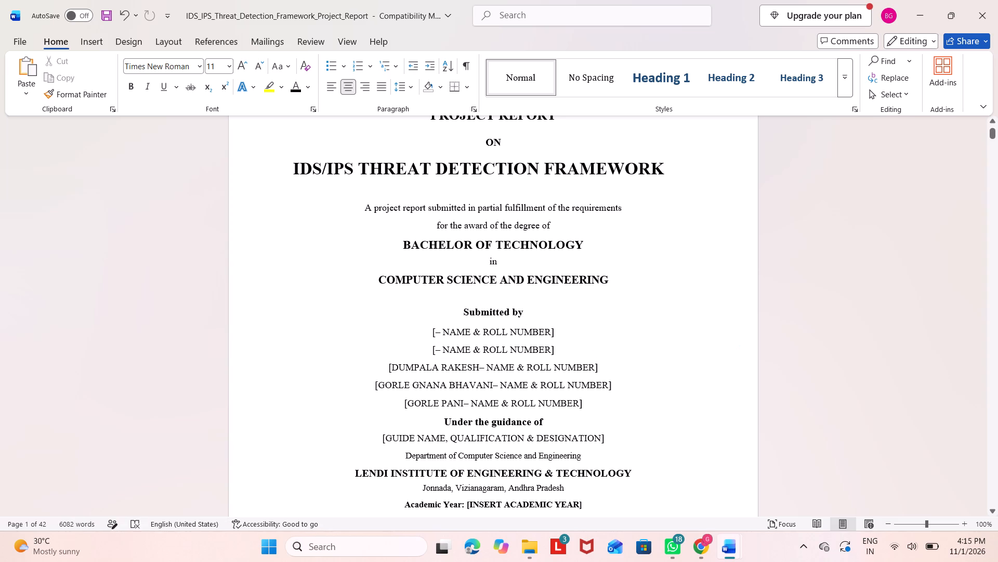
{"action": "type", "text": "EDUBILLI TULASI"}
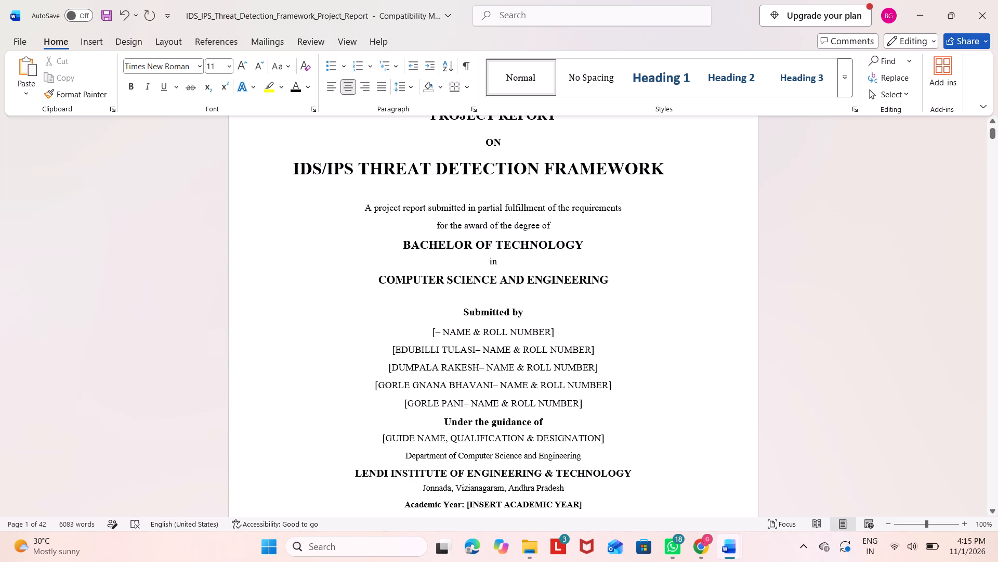
Enter the first team member's name in capitals before the dash in the first "Submitted by" entry, followed by a space.
{"action": "left_click", "coordinate": [434, 332]}
{"action": "key", "text": "Right"}
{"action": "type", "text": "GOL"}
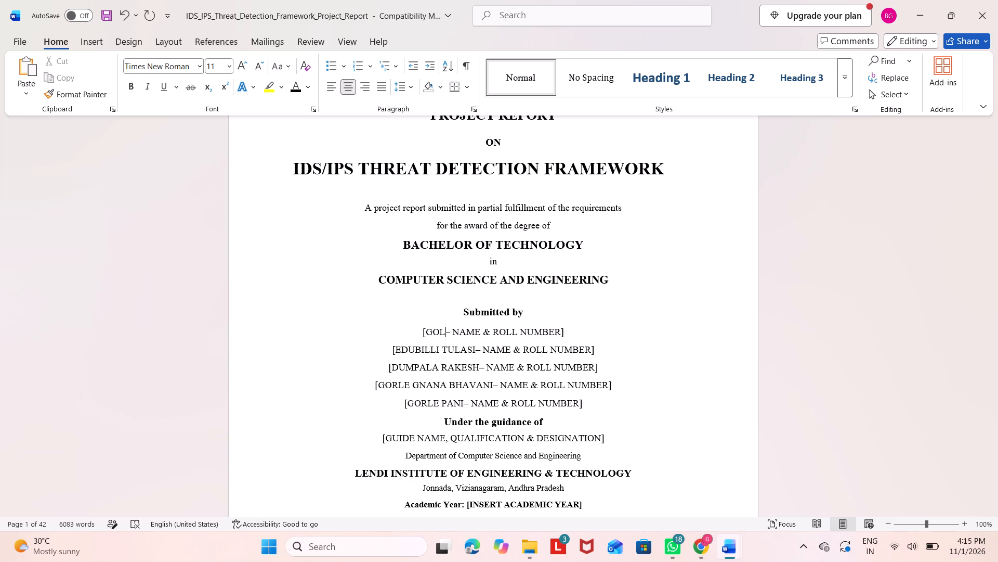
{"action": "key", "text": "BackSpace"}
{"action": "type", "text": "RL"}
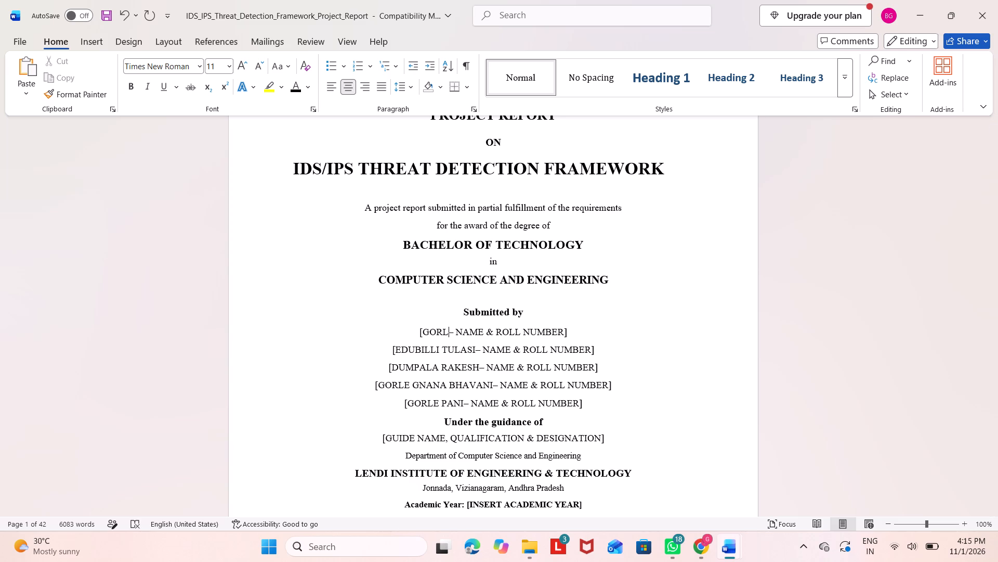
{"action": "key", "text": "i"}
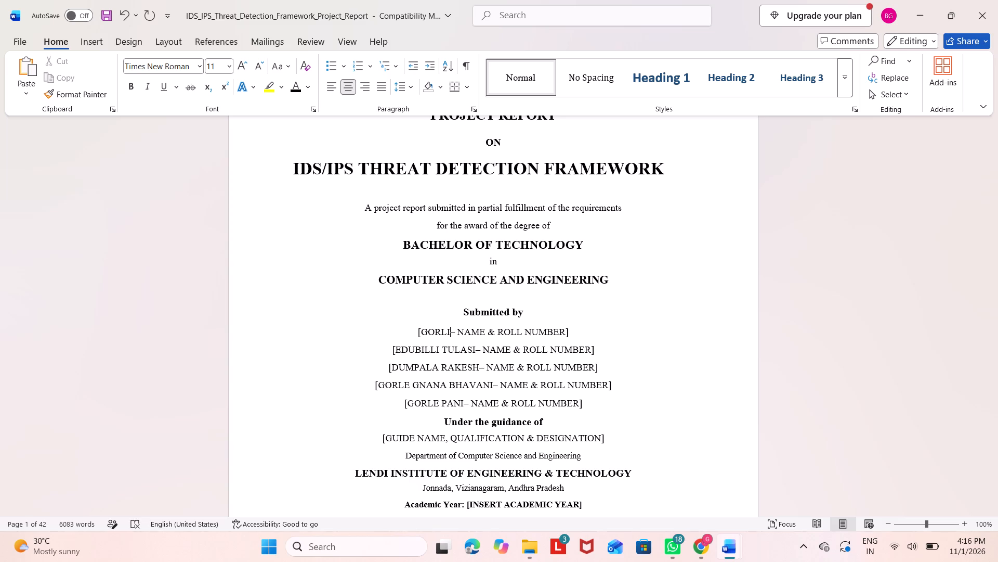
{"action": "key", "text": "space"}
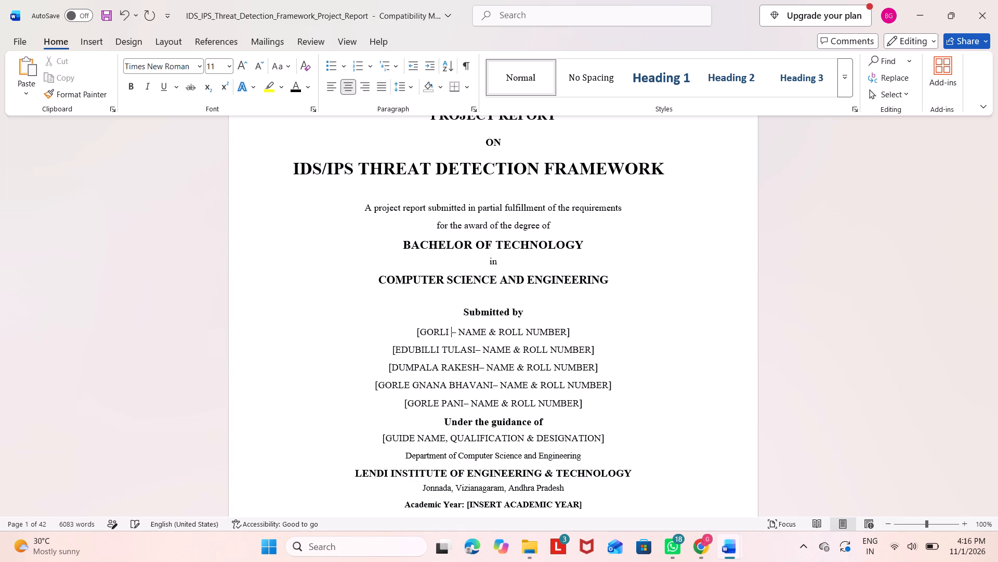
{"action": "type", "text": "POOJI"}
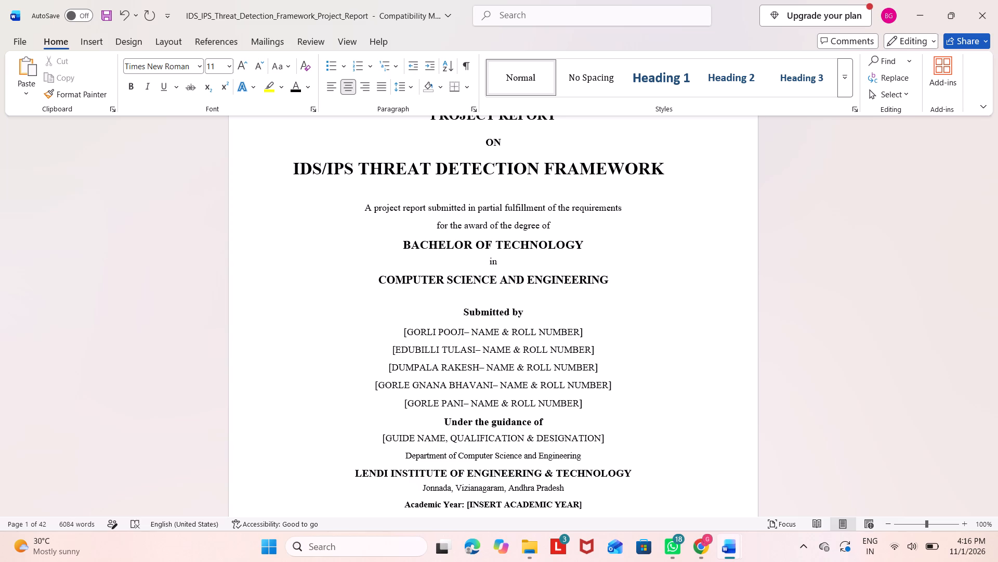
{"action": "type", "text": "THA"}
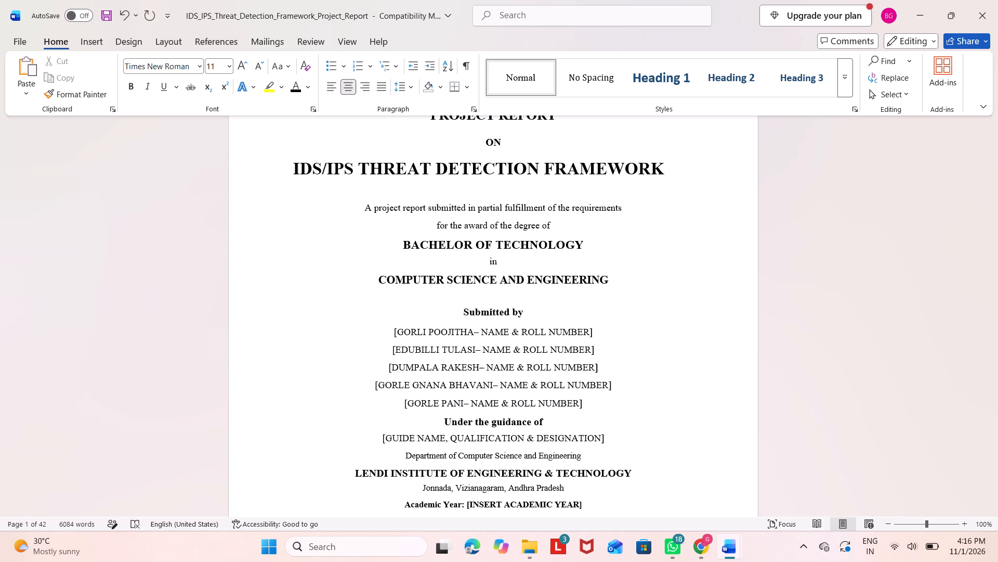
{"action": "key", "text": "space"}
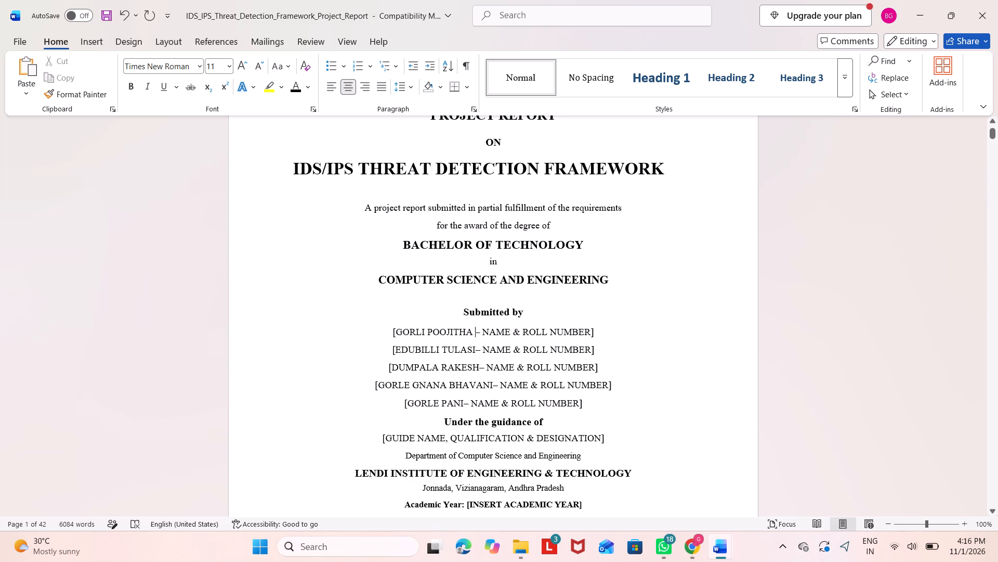
Replace the NAME & ROLL NUMBER placeholder in the first "Submitted by" entry with that member's roll number.
{"action": "left_click_drag", "start_coordinate": [482, 329], "coordinate": [582, 330]}
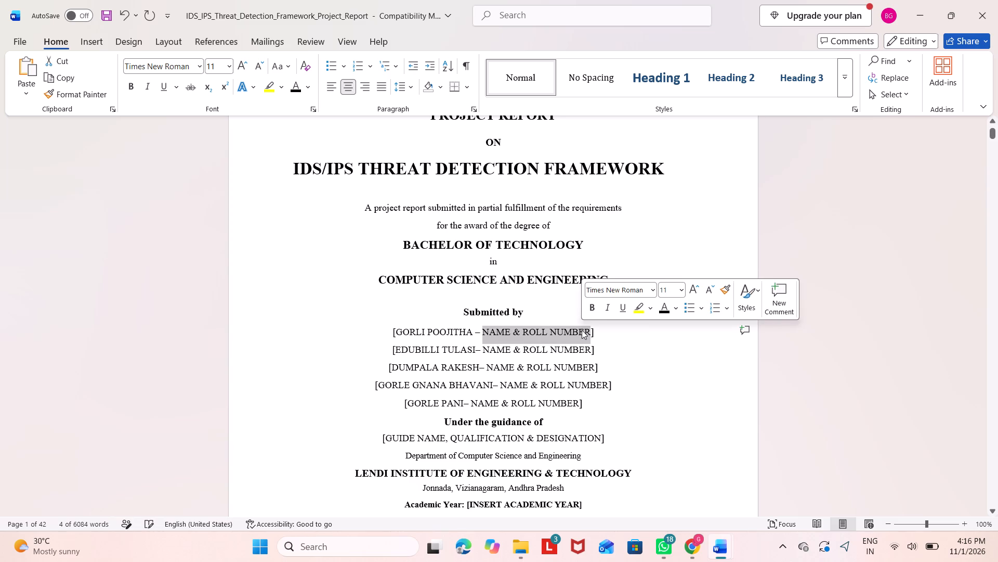
{"action": "key", "text": "BackSpace"}
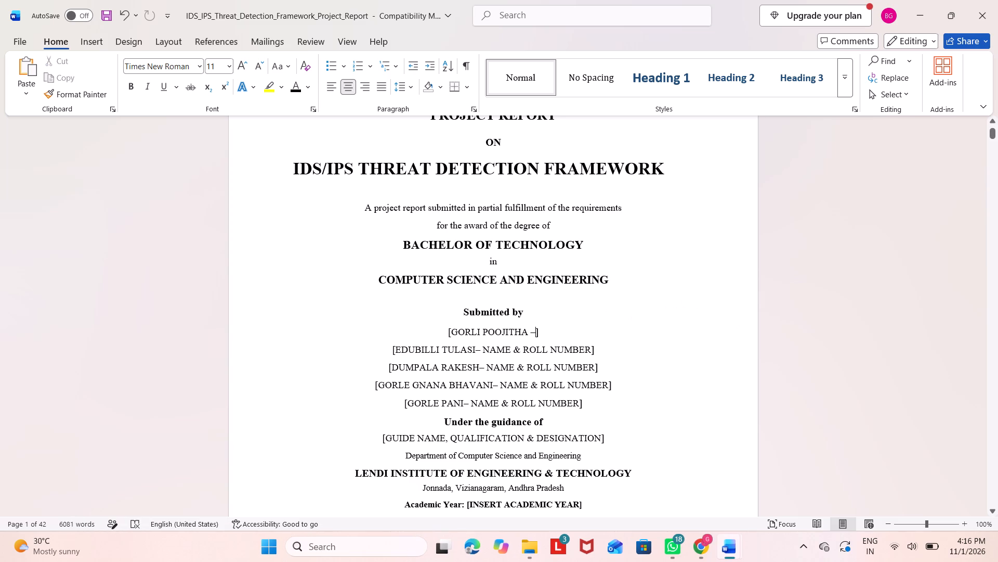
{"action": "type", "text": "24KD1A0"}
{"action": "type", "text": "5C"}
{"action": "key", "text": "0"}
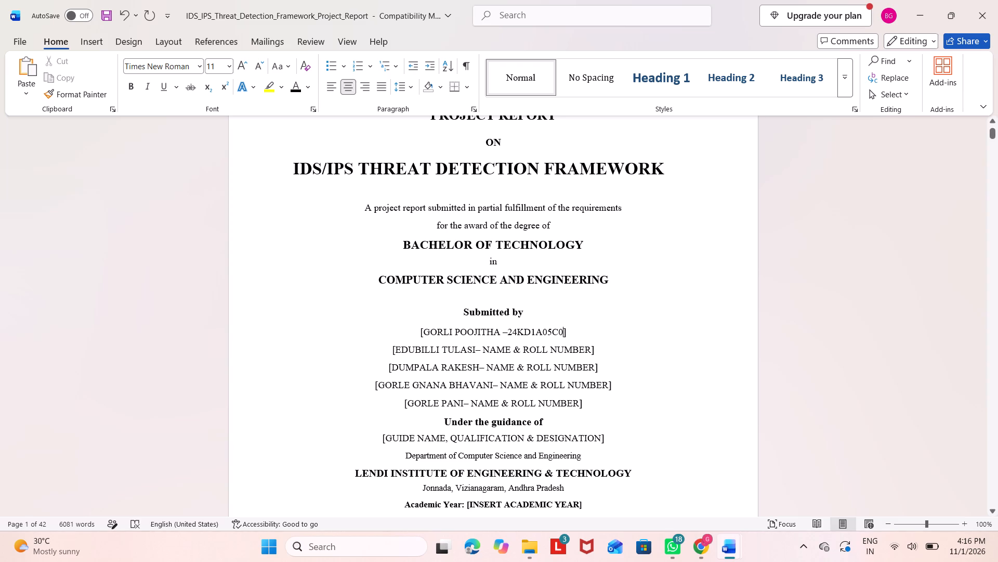
Replace the NAME & ROLL NUMBER placeholder in the second "Submitted by" entry with that member's roll number.
{"action": "left_click_drag", "start_coordinate": [482, 349], "coordinate": [579, 348]}
{"action": "key", "text": "BackSpace"}
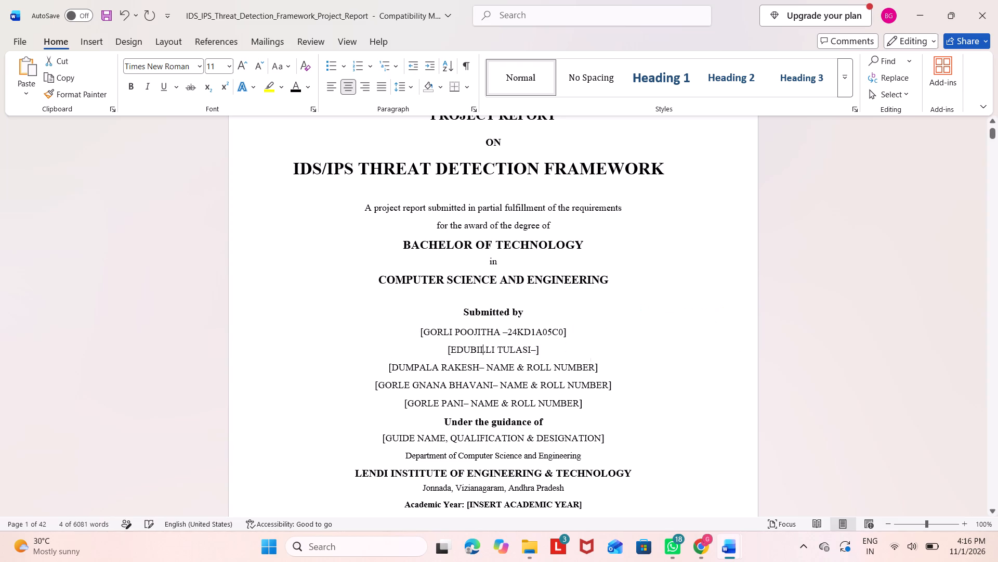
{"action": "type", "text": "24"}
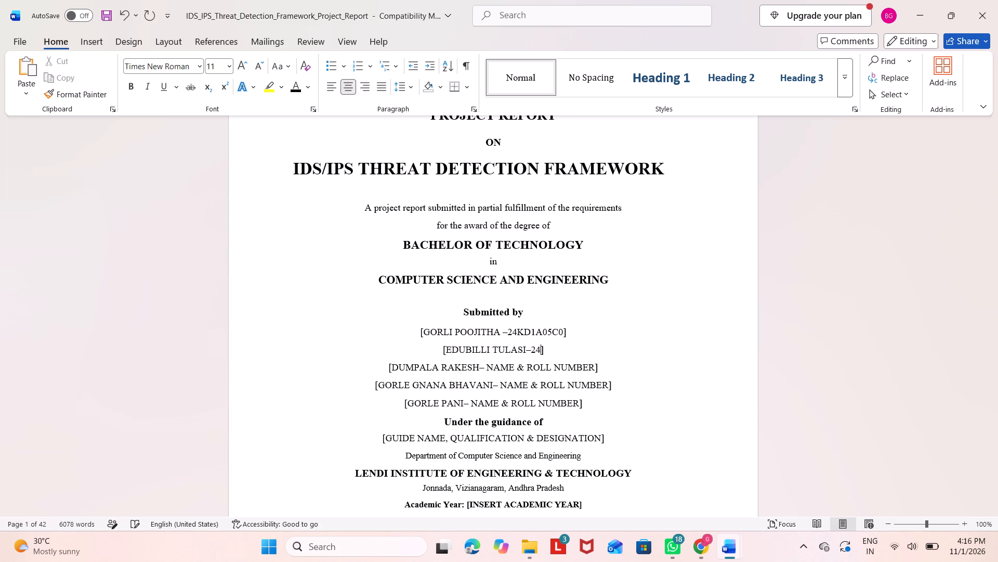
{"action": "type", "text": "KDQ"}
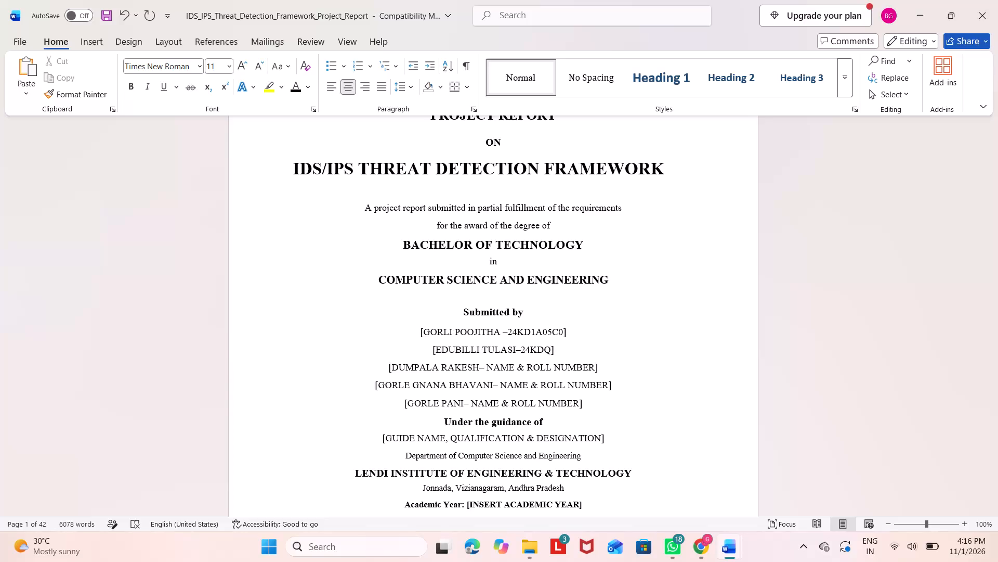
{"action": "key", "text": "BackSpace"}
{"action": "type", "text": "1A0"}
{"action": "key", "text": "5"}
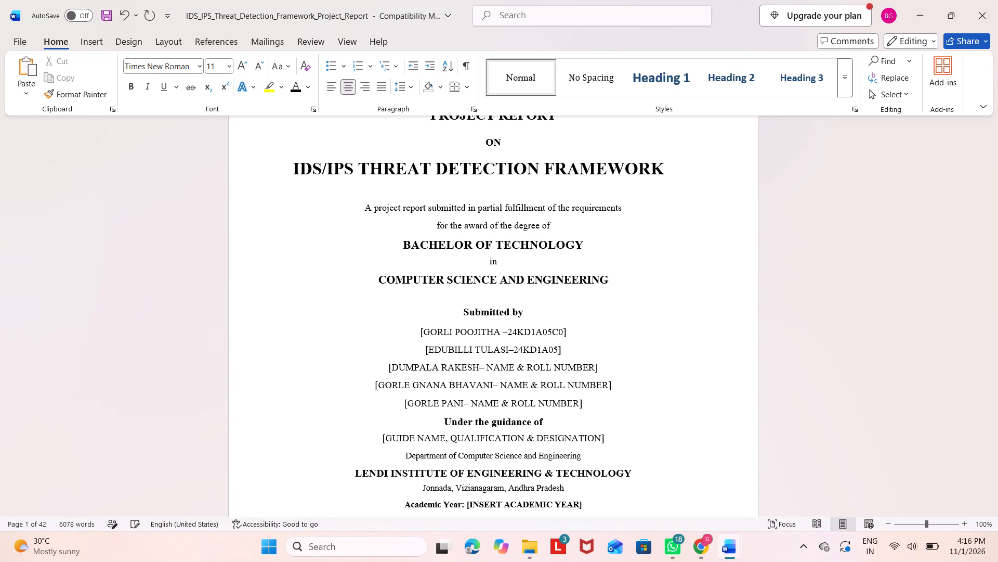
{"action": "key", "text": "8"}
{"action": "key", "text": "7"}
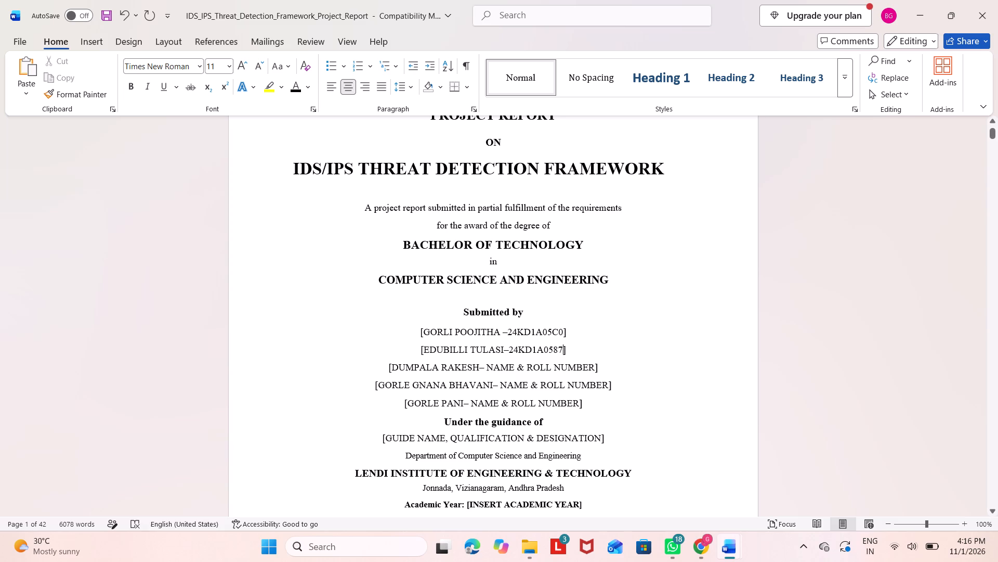
Copy the roll number from the second "Submitted by" entry for reuse in the remaining entries.
{"action": "left_click_drag", "start_coordinate": [510, 349], "coordinate": [547, 349]}
{"action": "left_click_drag", "start_coordinate": [547, 349], "coordinate": [563, 349]}
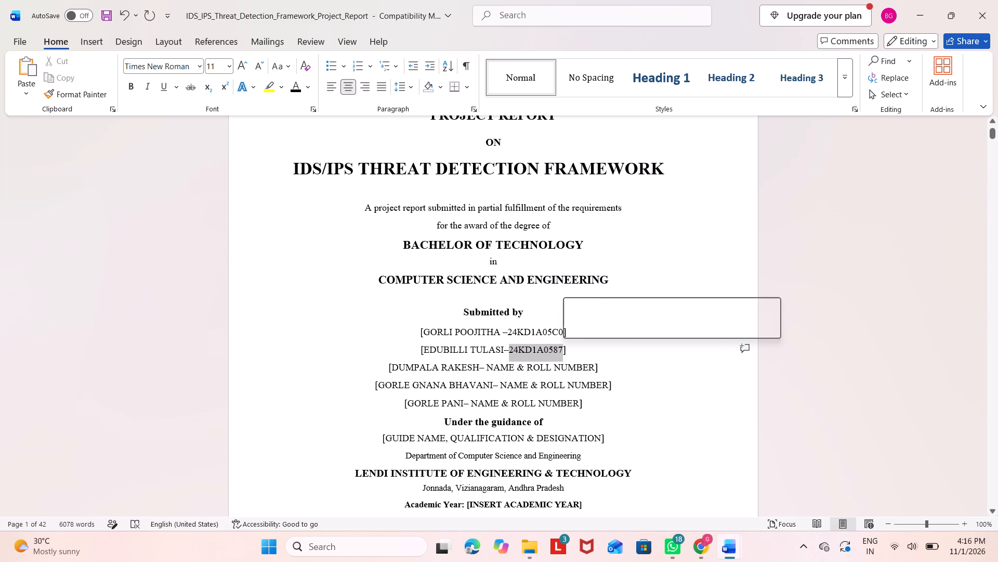
{"action": "key", "text": "ctrl+c"}
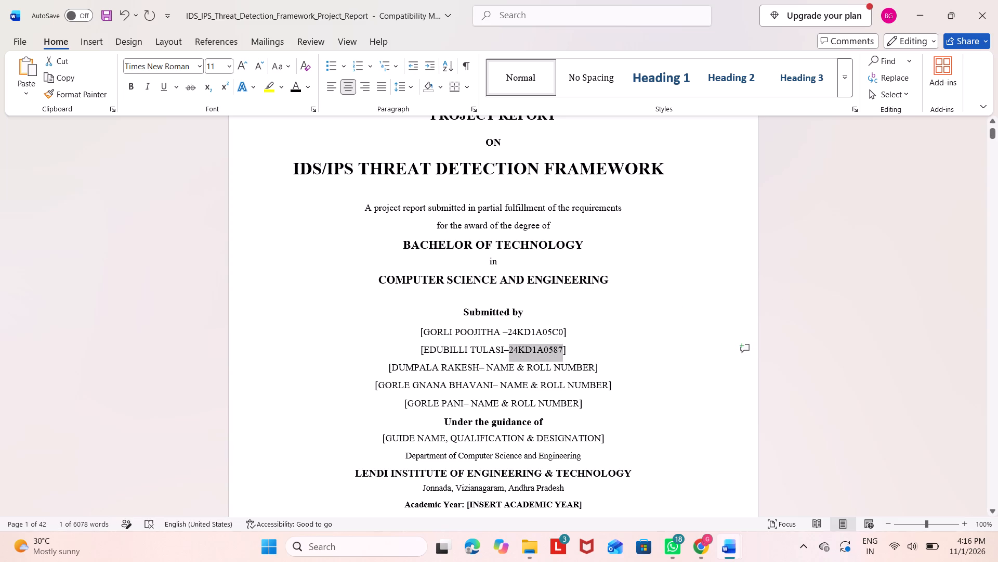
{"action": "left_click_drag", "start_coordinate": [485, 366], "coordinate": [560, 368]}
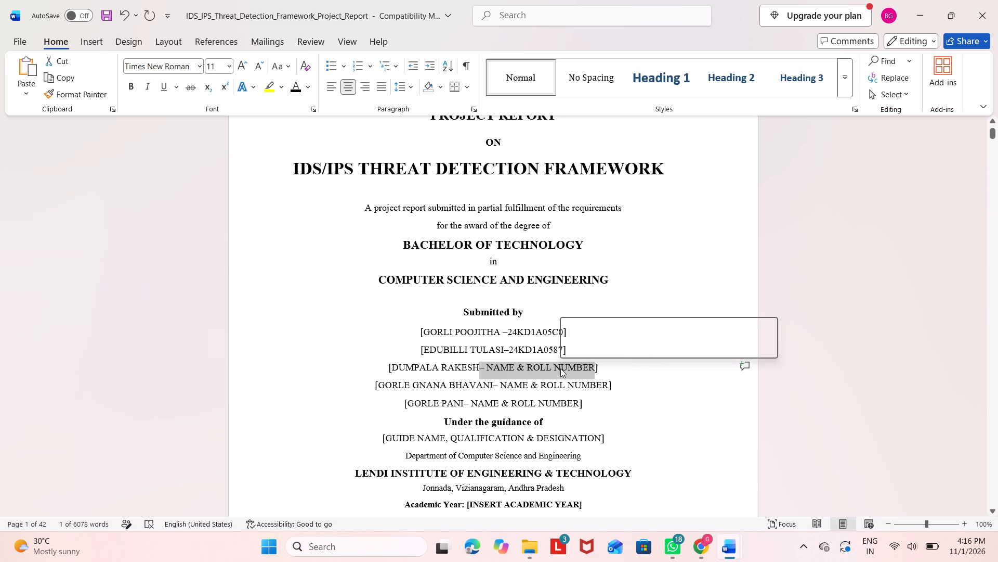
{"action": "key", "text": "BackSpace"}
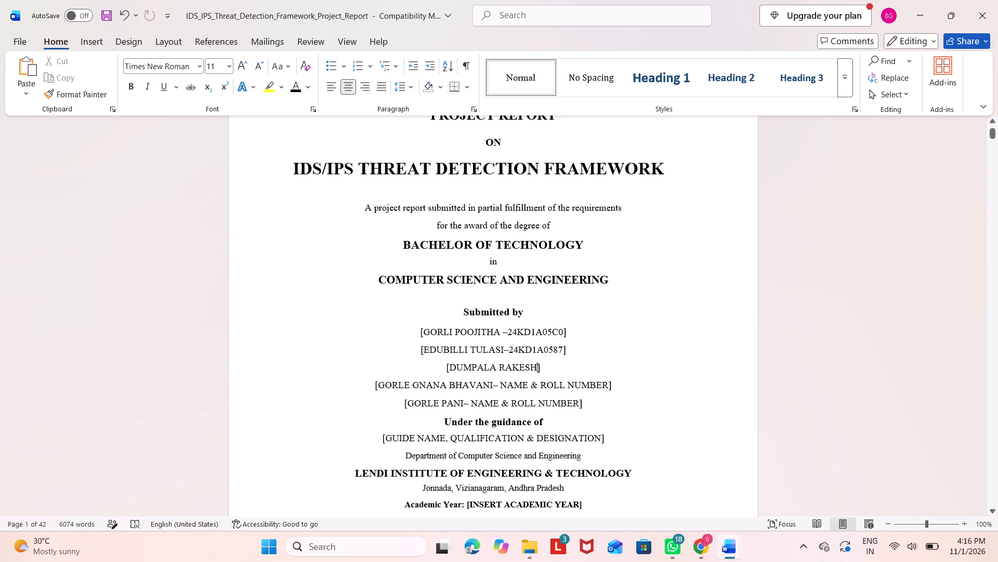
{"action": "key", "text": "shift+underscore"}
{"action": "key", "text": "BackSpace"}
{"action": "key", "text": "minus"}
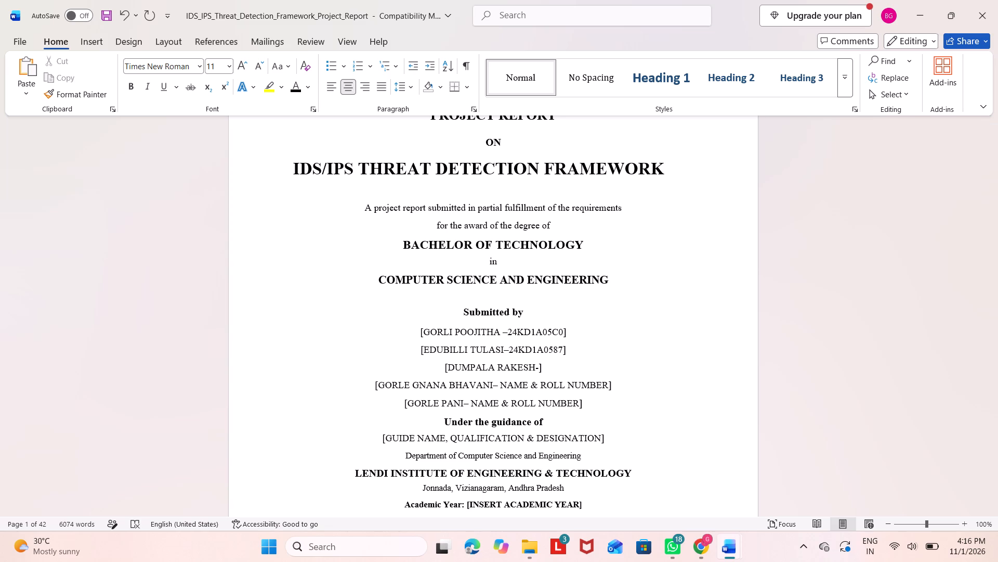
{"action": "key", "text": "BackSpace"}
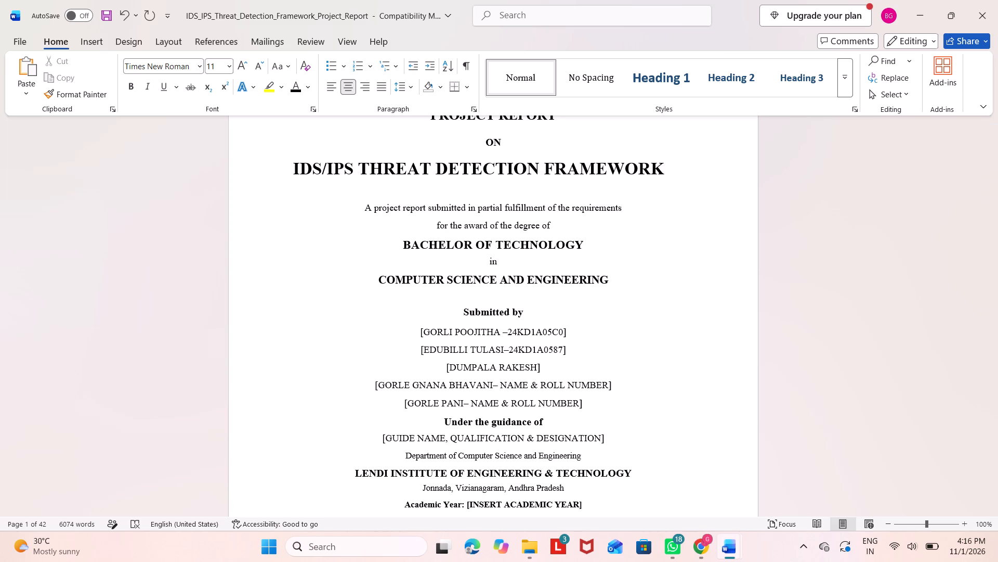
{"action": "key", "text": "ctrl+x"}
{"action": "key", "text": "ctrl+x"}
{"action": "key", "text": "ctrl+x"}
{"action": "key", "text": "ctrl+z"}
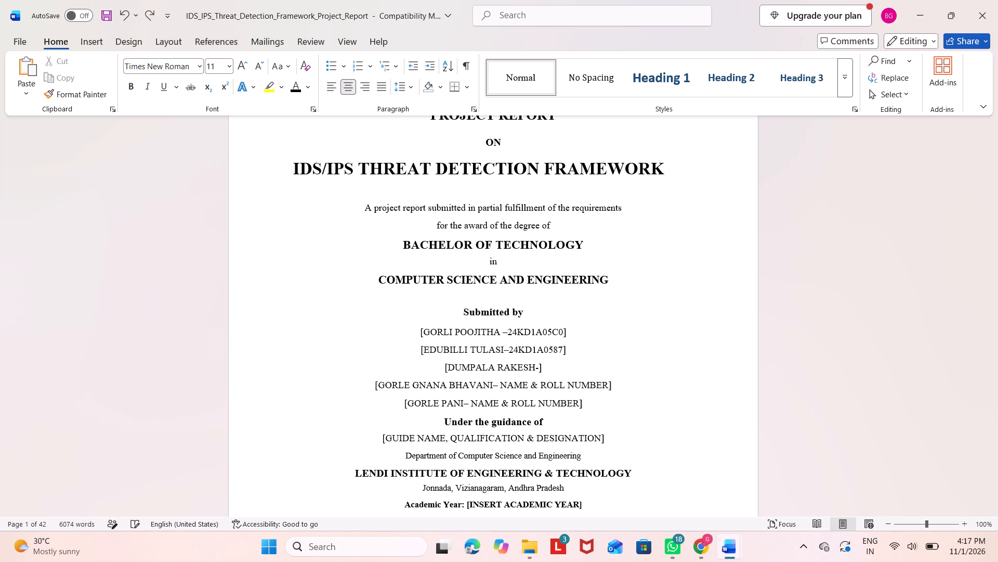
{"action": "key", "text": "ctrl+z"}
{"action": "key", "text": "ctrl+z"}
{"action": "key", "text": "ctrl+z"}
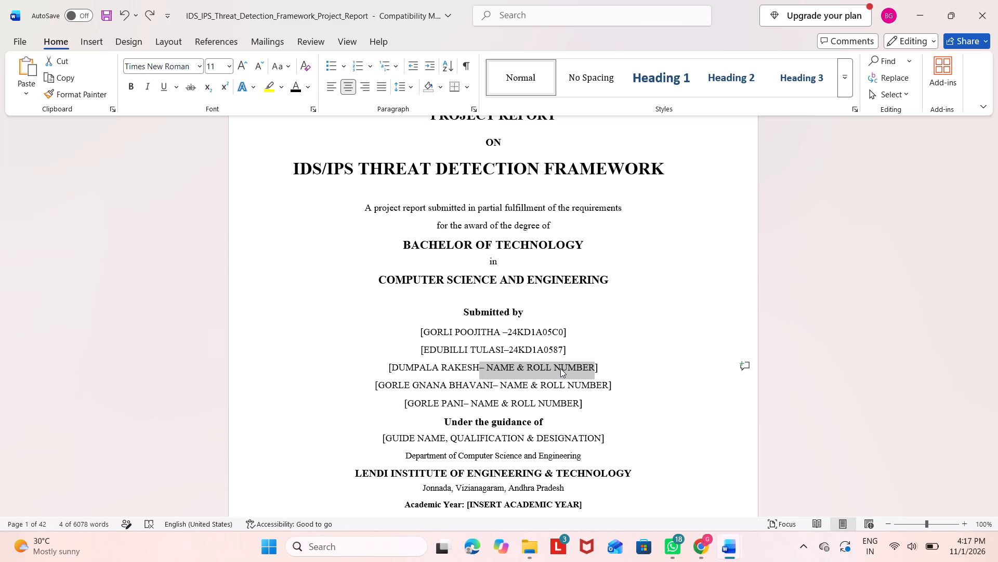
Replace the NAME & ROLL NUMBER placeholder in the third "Submitted by" entry with that member's roll number, keeping the closing square bracket.
{"action": "left_click", "coordinate": [509, 377]}
{"action": "left_click_drag", "start_coordinate": [487, 364], "coordinate": [578, 369]}
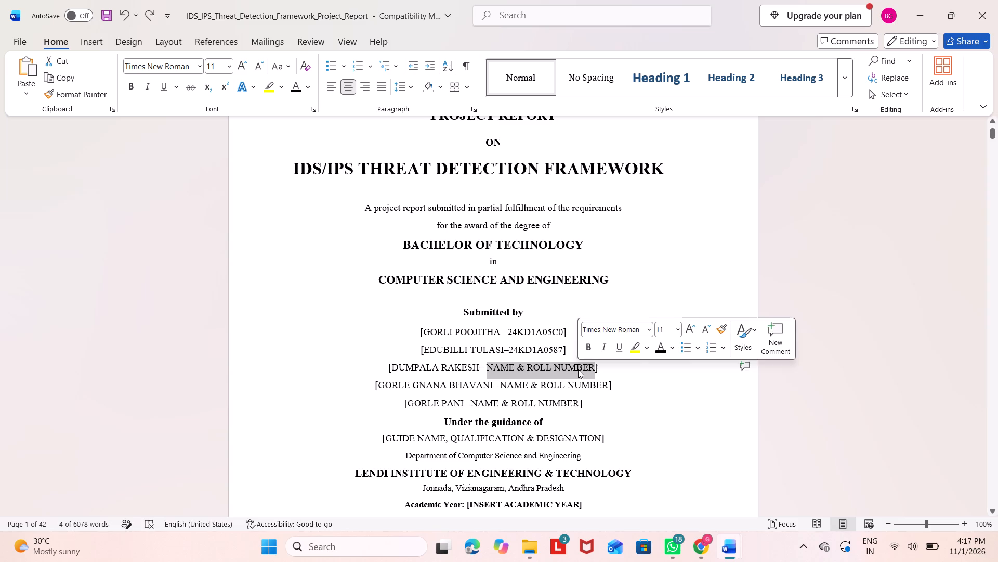
{"action": "key", "text": "BackSpace"}
{"action": "key", "text": "ctrl+v"}
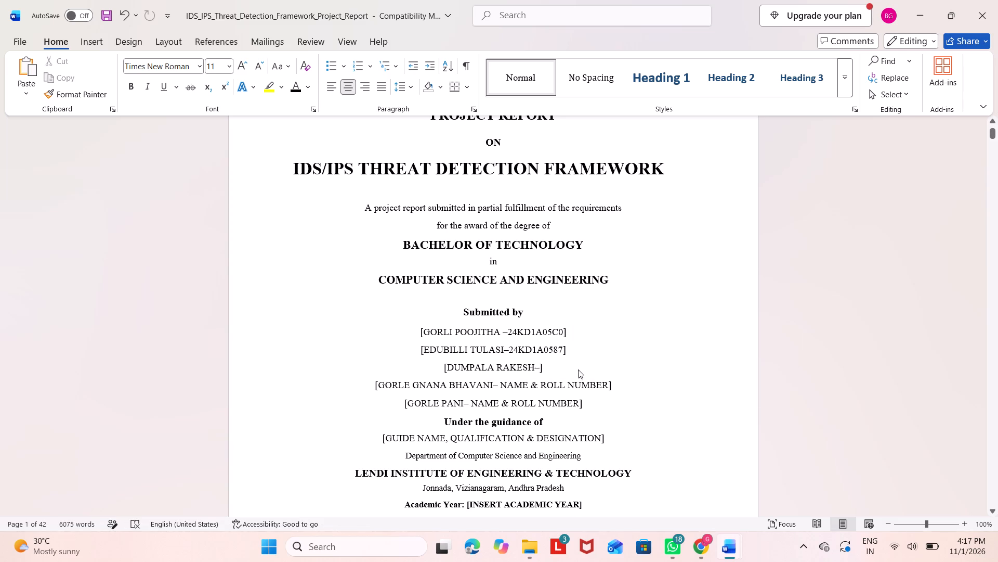
{"action": "left_click", "coordinate": [578, 369]}
{"action": "key", "text": "BackSpace"}
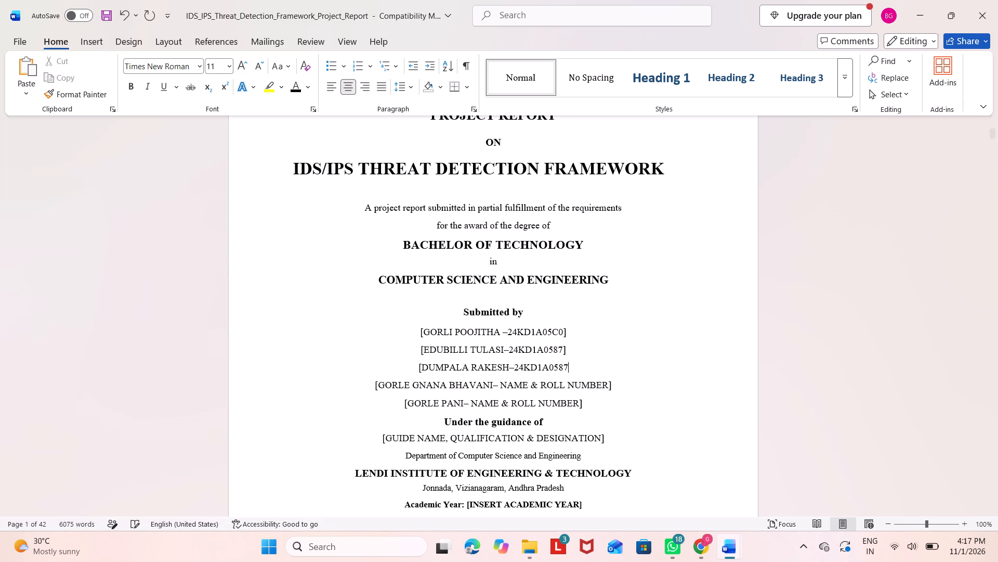
{"action": "key", "text": "BackSpace"}
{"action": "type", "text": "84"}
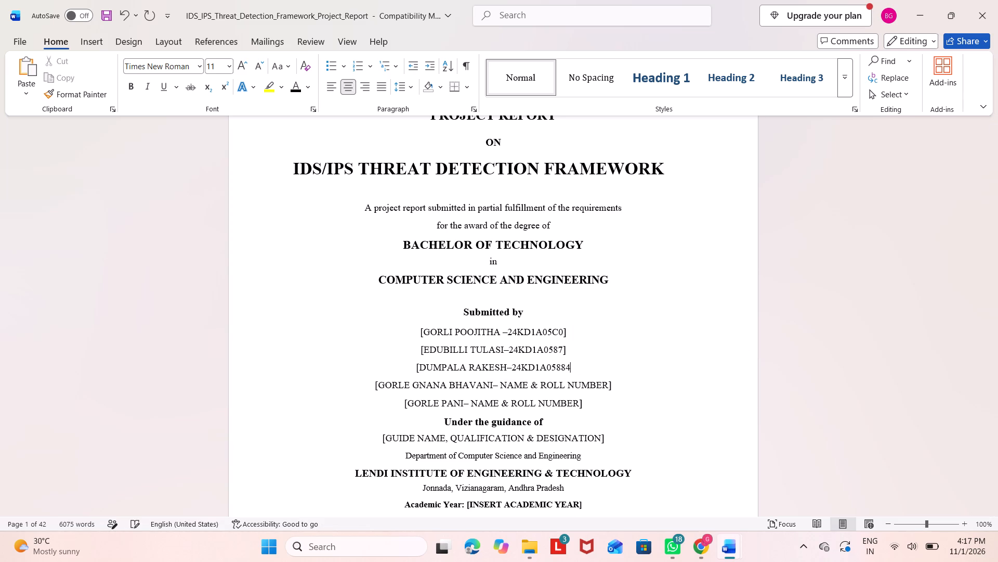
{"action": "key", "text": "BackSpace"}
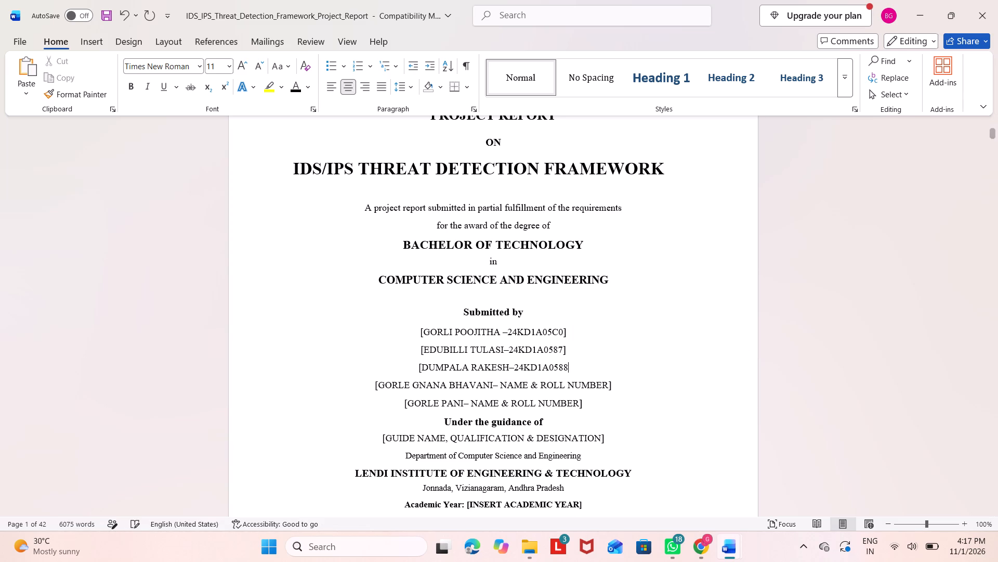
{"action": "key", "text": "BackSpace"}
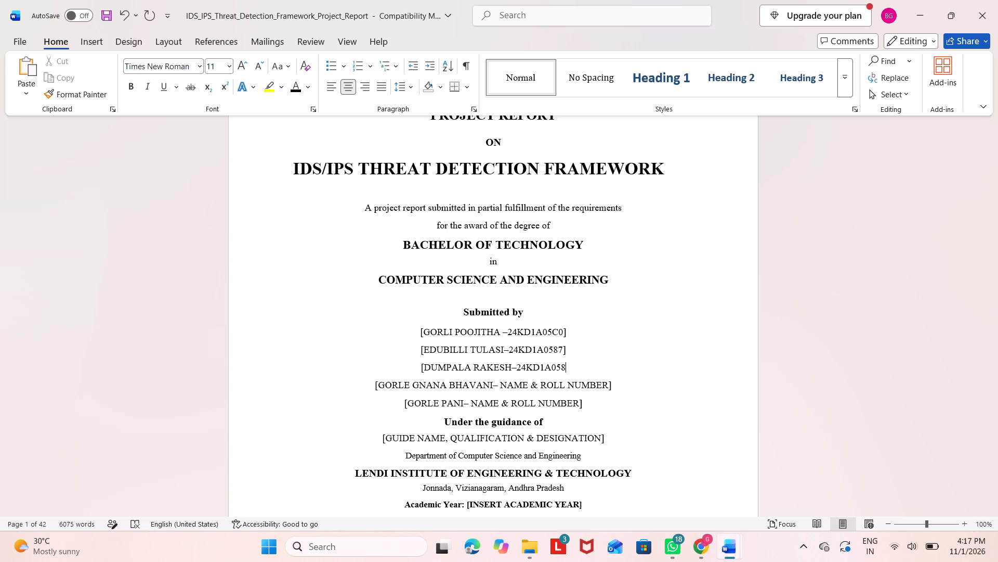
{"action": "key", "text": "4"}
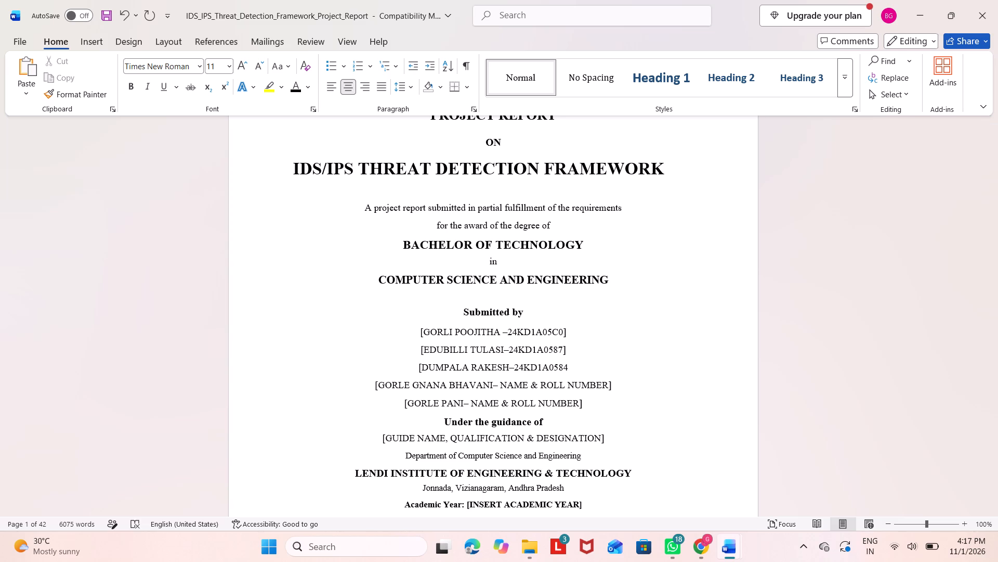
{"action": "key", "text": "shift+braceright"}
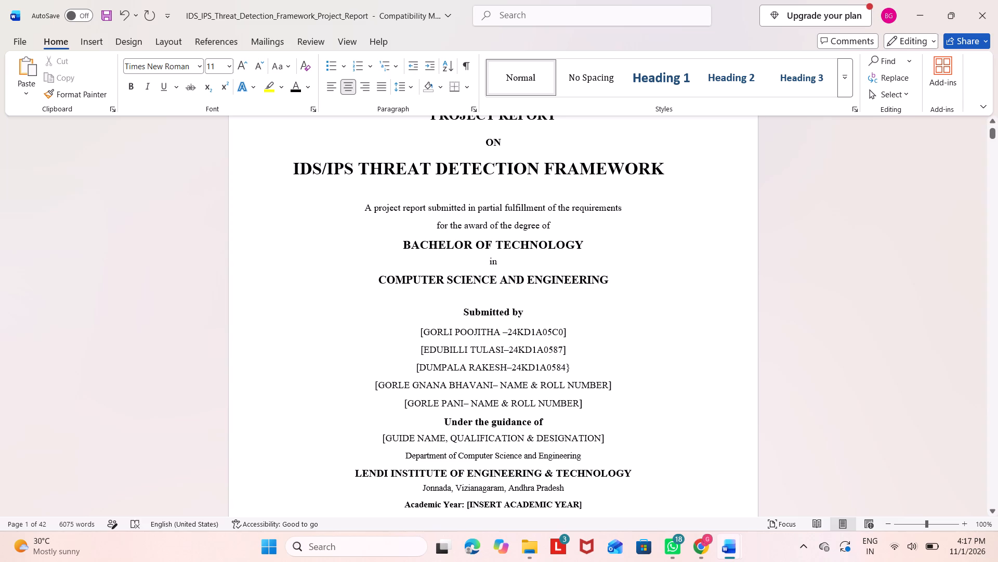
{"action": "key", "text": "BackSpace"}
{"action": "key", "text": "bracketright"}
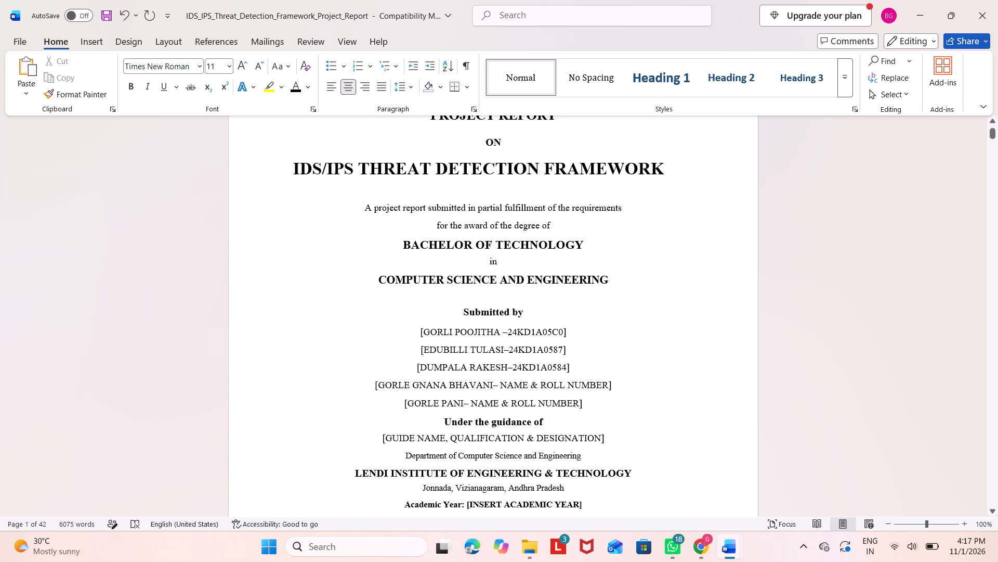
Replace the NAME & ROLL NUMBER placeholder in the fourth "Submitted by" entry with that member's roll number, adapting the copied one.
{"action": "left_click_drag", "start_coordinate": [499, 385], "coordinate": [537, 387]}
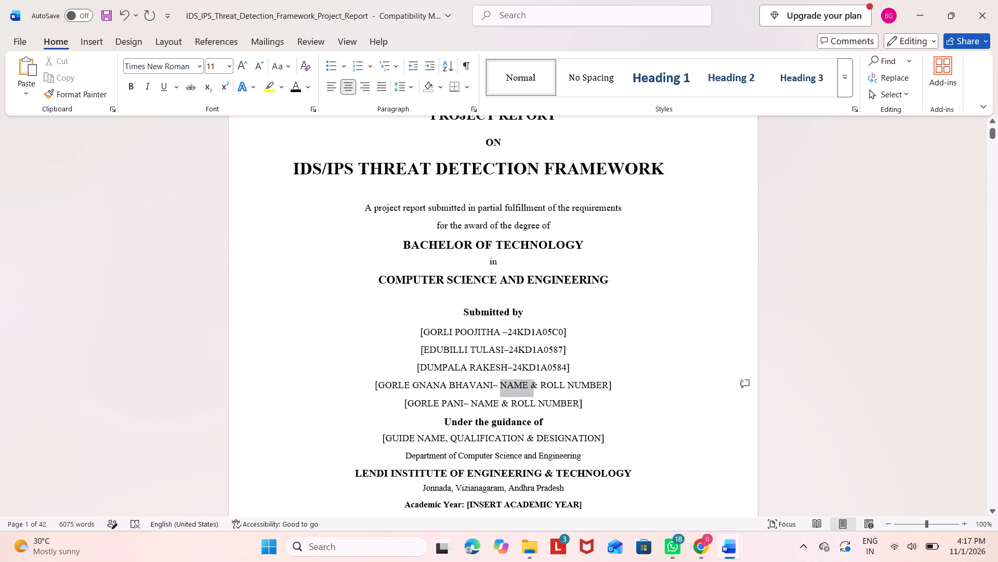
{"action": "left_click_drag", "start_coordinate": [537, 387], "coordinate": [587, 384]}
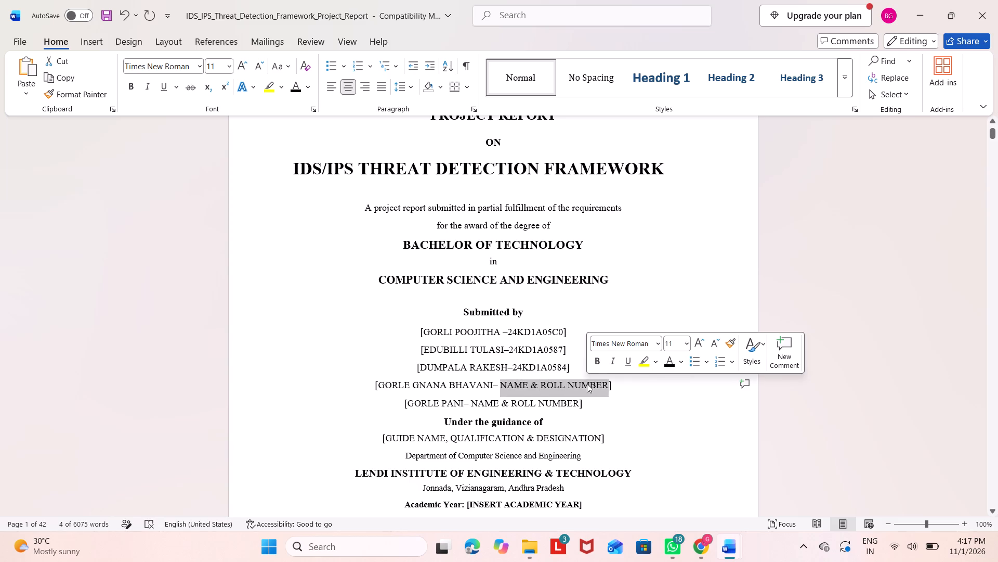
{"action": "key", "text": "BackSpace"}
{"action": "key", "text": "ctrl+v"}
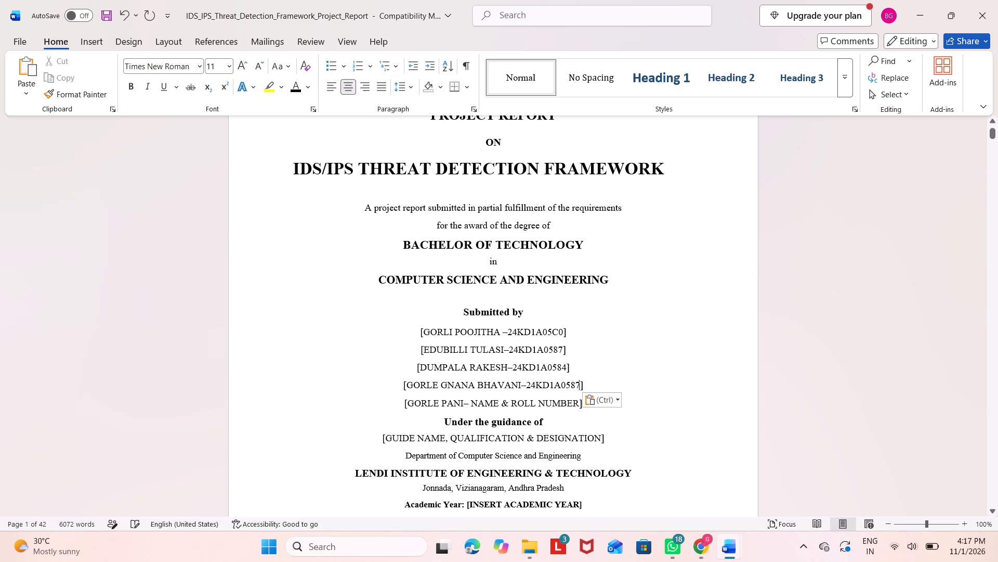
{"action": "key", "text": "BackSpace"}
{"action": "key", "text": "BackSpace"}
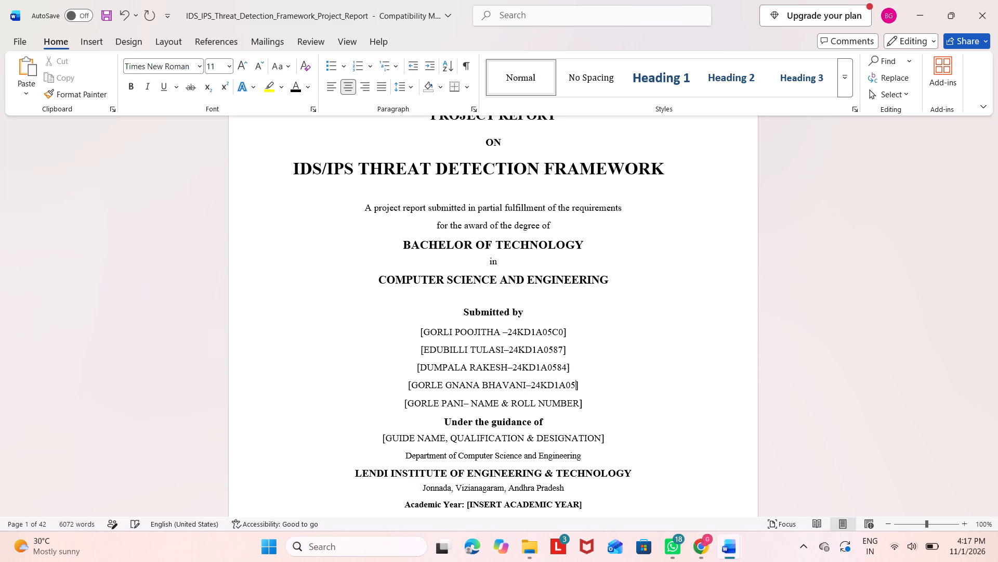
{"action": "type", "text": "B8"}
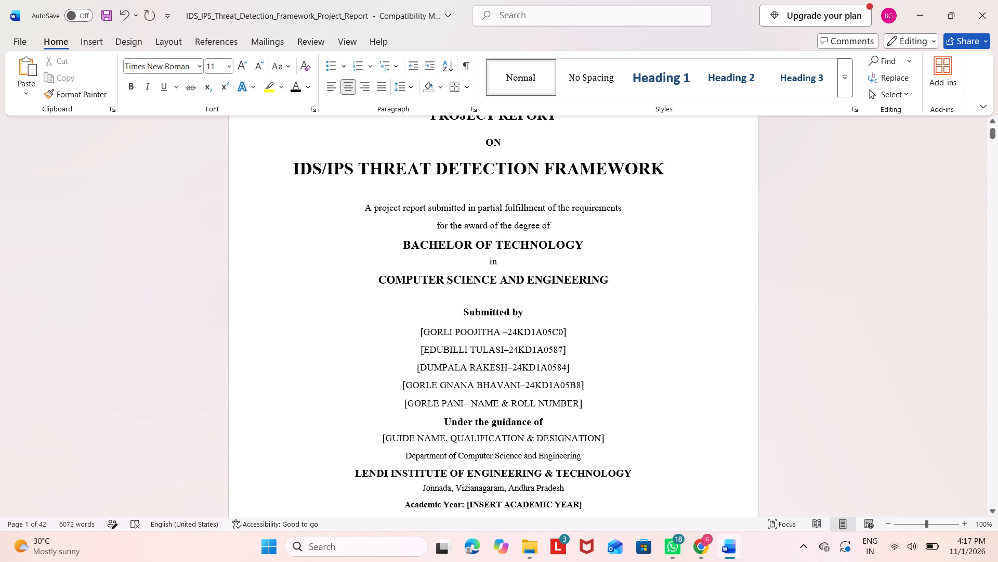
Replace the NAME & ROLL NUMBER placeholder in the fifth "Submitted by" entry with that member's roll number, adapting the copied one.
{"action": "left_click_drag", "start_coordinate": [471, 404], "coordinate": [526, 403]}
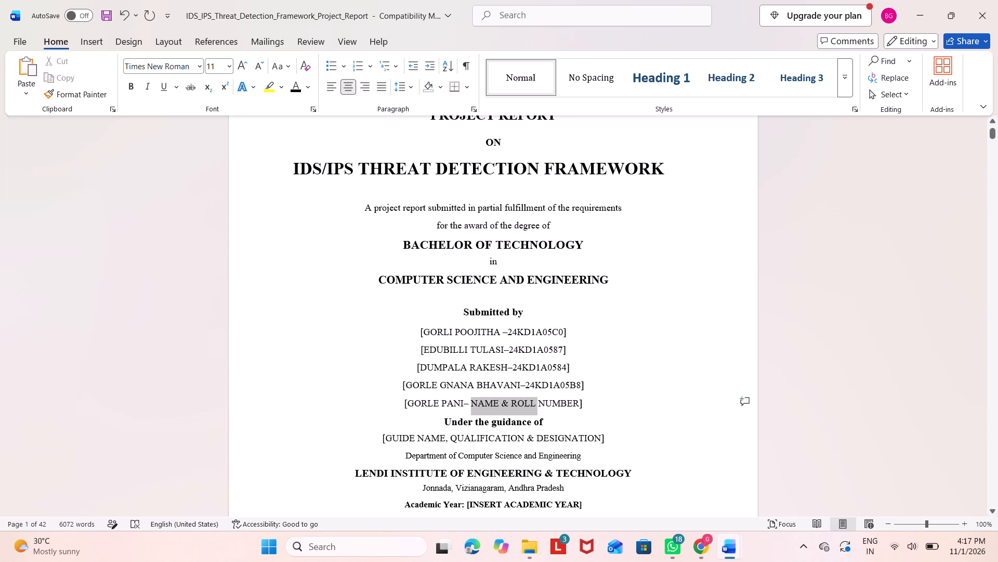
{"action": "left_click_drag", "start_coordinate": [526, 403], "coordinate": [567, 402]}
{"action": "key", "text": "BackSpace"}
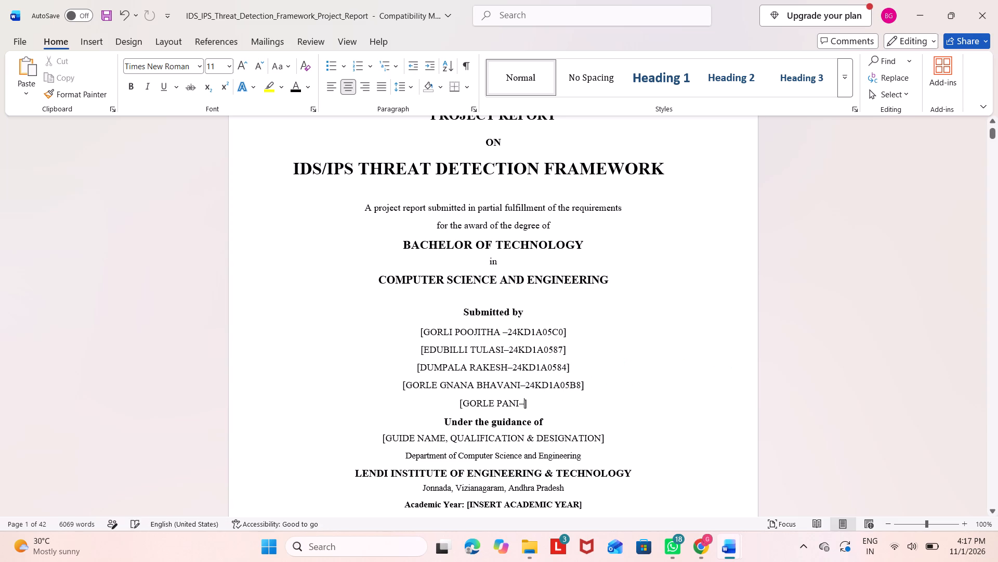
{"action": "key", "text": "ctrl+v"}
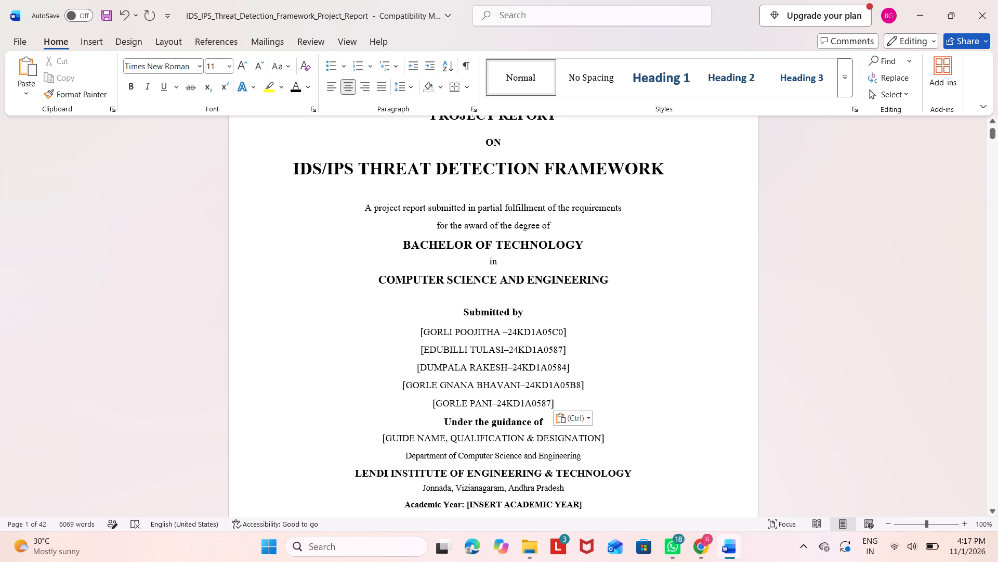
{"action": "key", "text": "BackSpace"}
{"action": "key", "text": "BackSpace"}
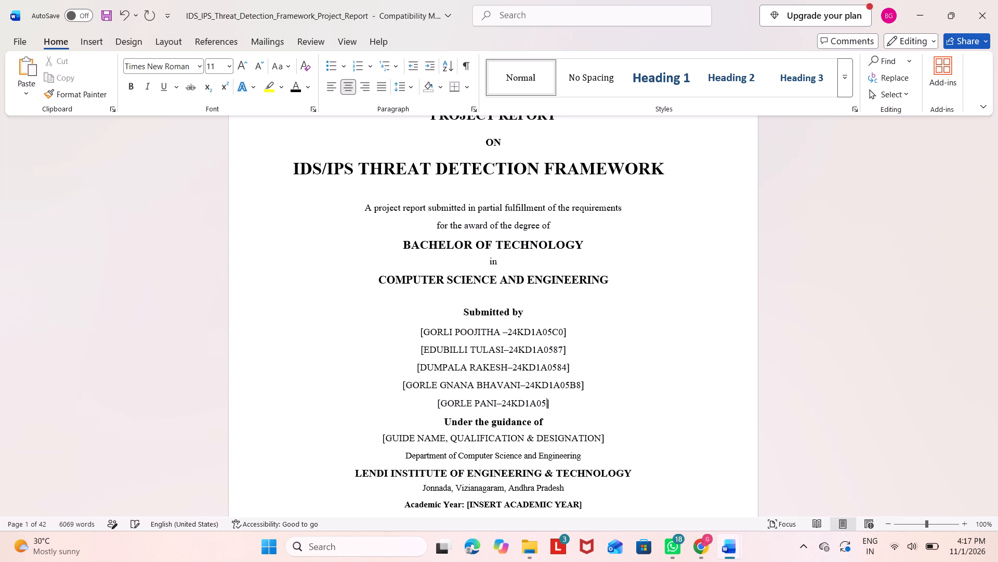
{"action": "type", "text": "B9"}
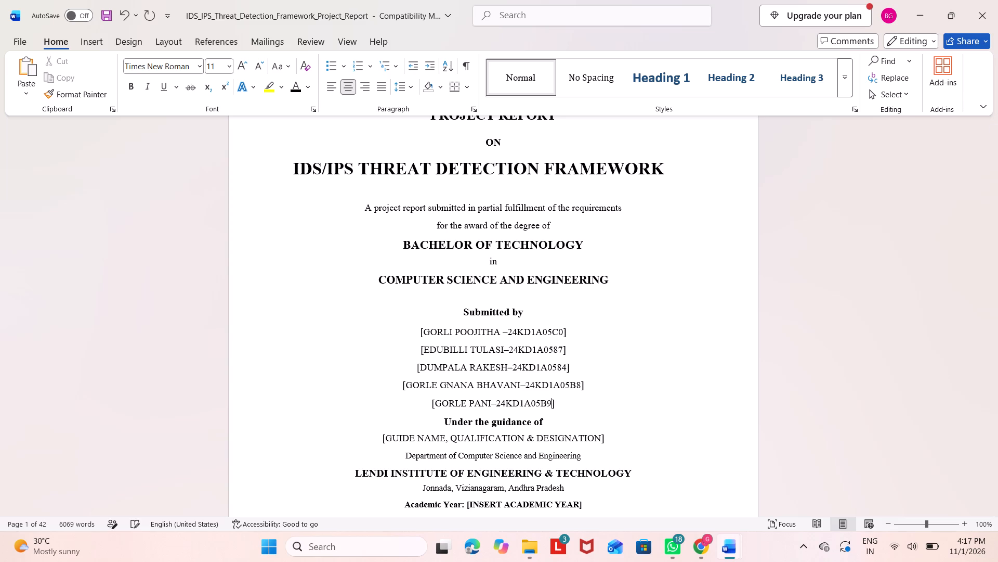
Remove the opening and closing square brackets around the first and second "Submitted by" entries on the title page.
{"action": "left_click", "coordinate": [572, 331]}
{"action": "key", "text": "BackSpace"}
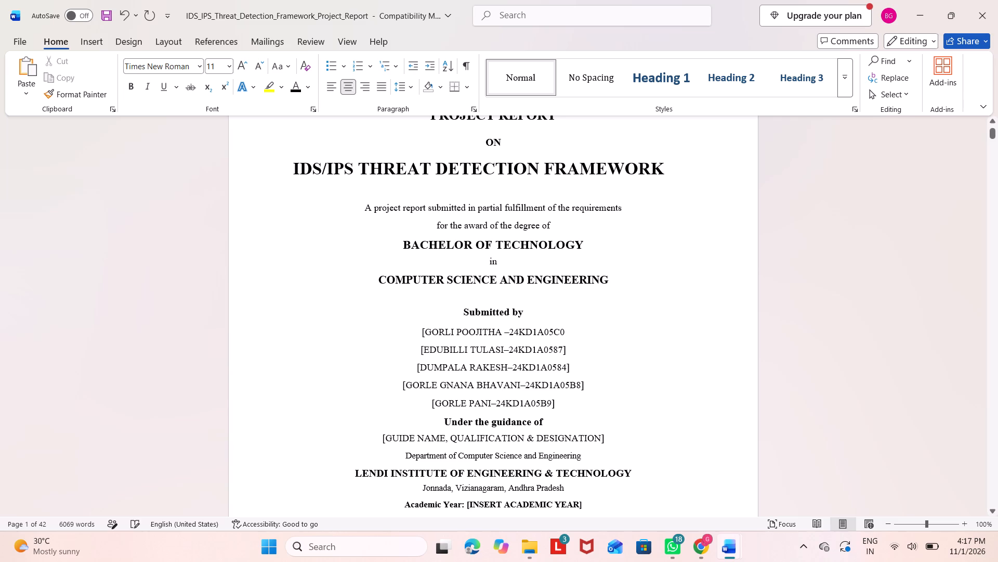
{"action": "left_click", "coordinate": [427, 330]}
{"action": "key", "text": "BackSpace"}
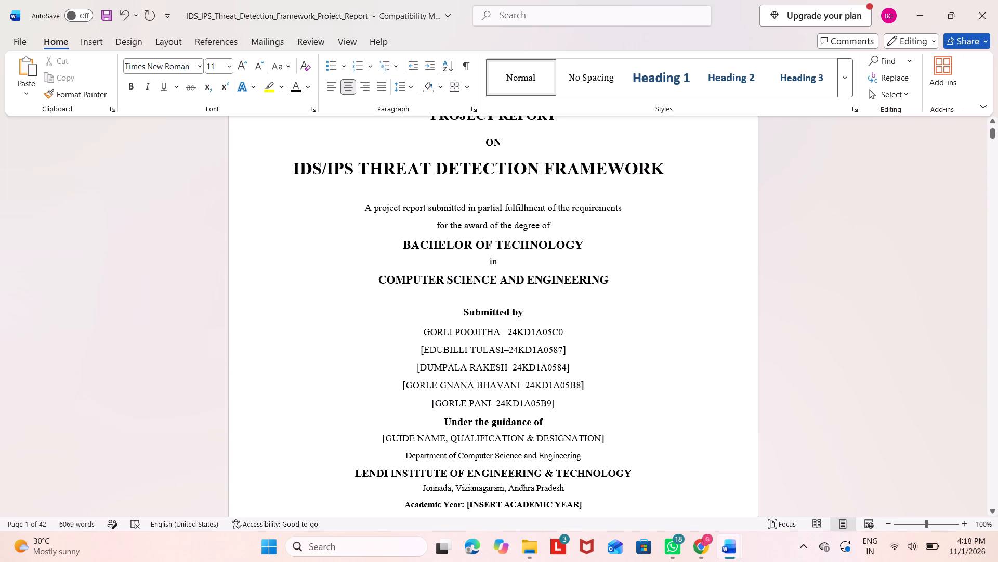
{"action": "left_click", "coordinate": [423, 349]}
{"action": "key", "text": "BackSpace"}
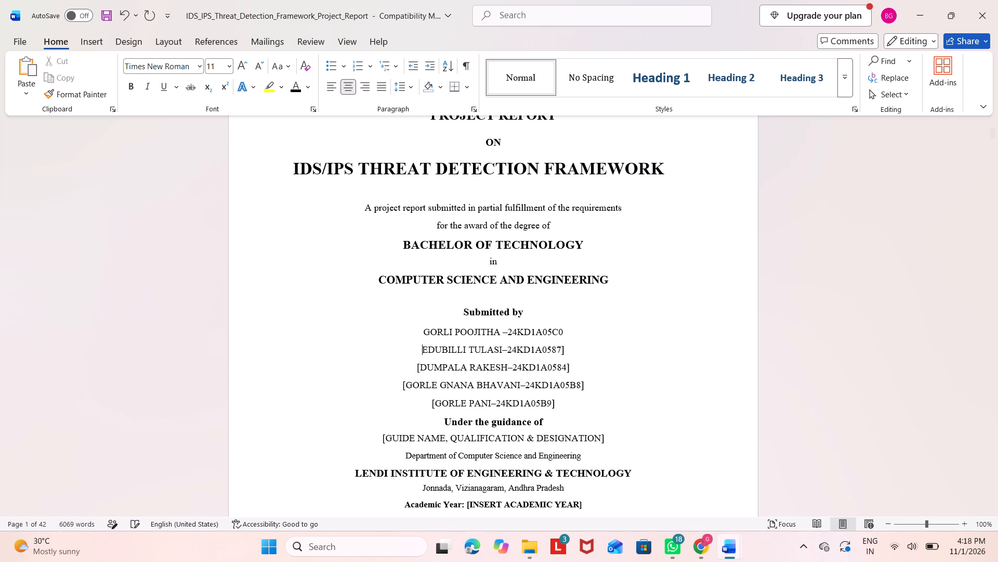
{"action": "left_click", "coordinate": [567, 347]}
{"action": "key", "text": "BackSpace"}
Remove the opening and closing square brackets around the third, fourth and fifth "Submitted by" entries.
{"action": "left_click", "coordinate": [581, 366]}
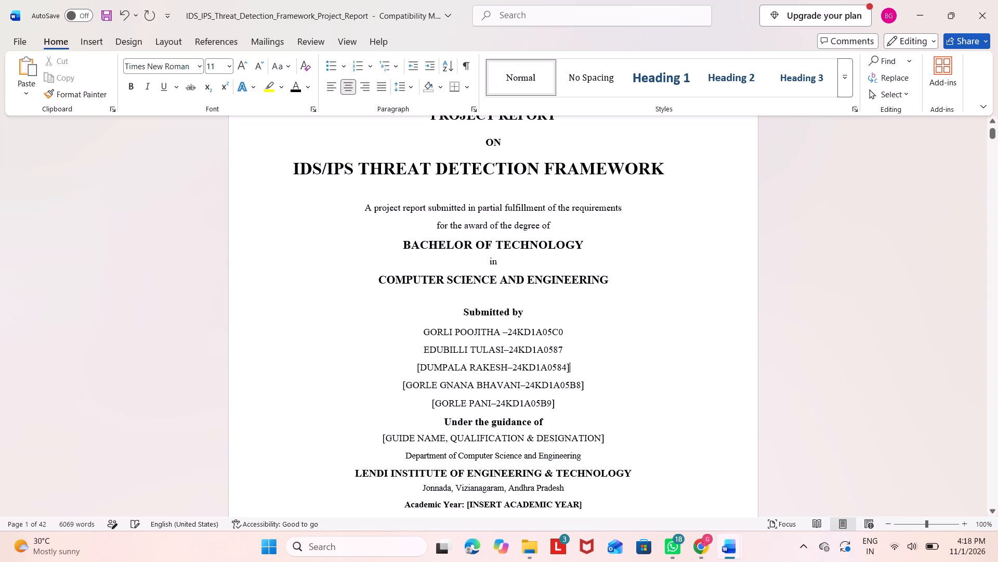
{"action": "key", "text": "BackSpace"}
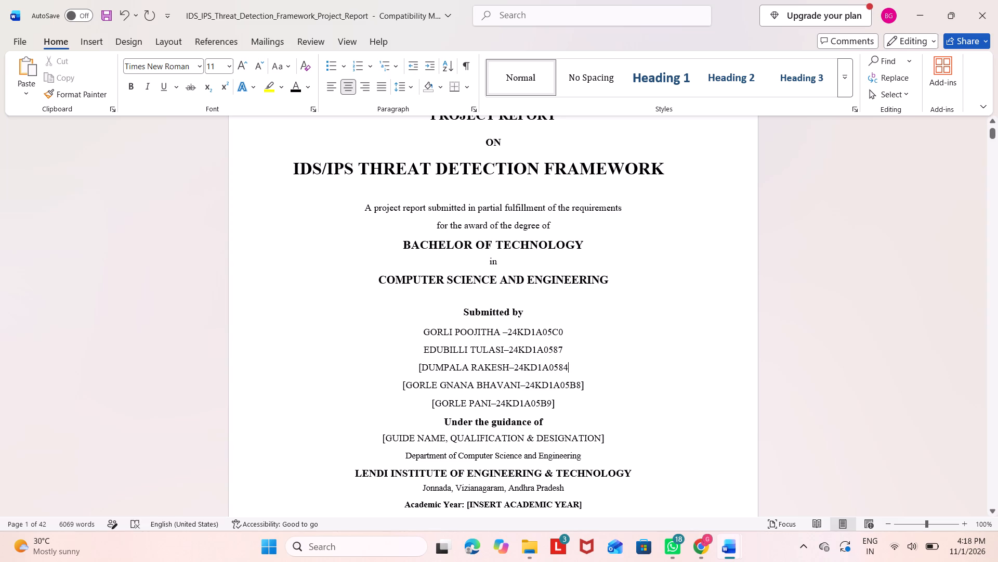
{"action": "left_click", "coordinate": [598, 385]}
{"action": "key", "text": "BackSpace"}
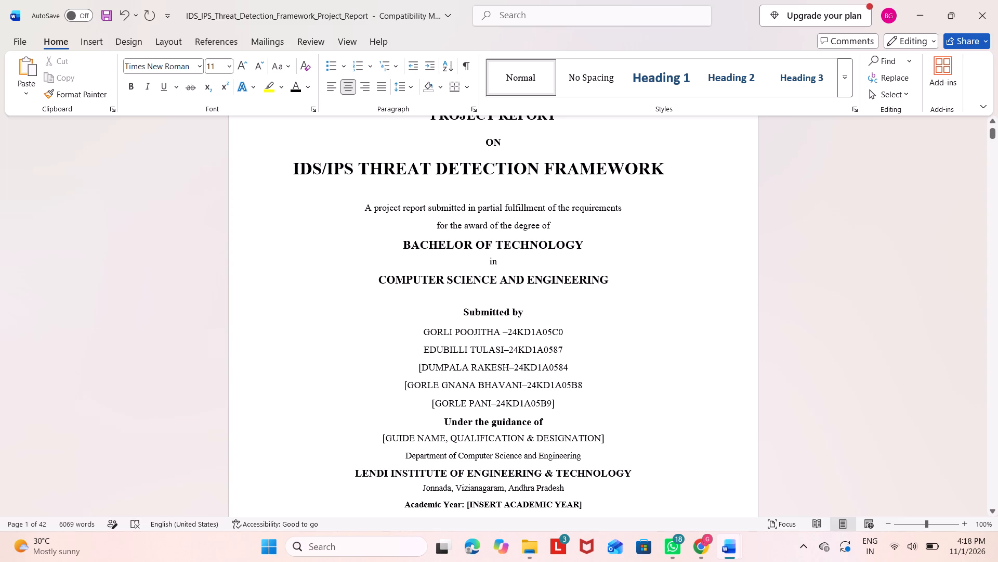
{"action": "left_click", "coordinate": [562, 403]}
{"action": "key", "text": "BackSpace"}
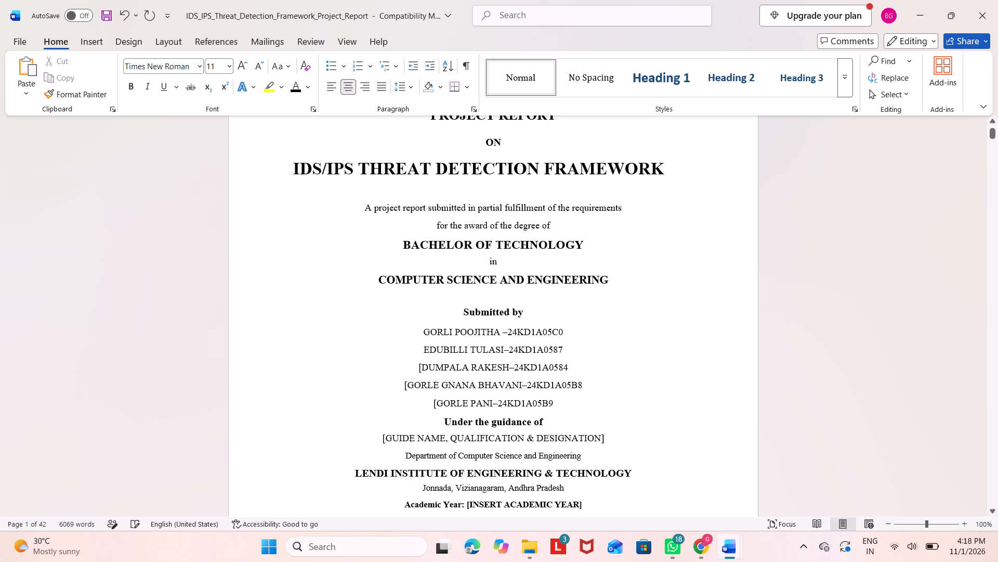
{"action": "left_click", "coordinate": [439, 400]}
{"action": "key", "text": "BackSpace"}
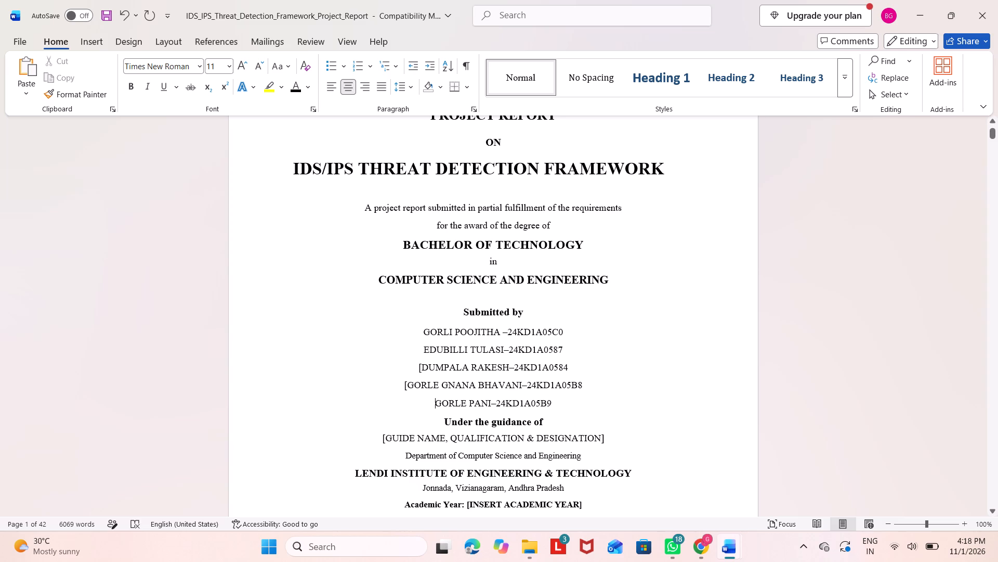
{"action": "left_click", "coordinate": [409, 386]}
{"action": "key", "text": "BackSpace"}
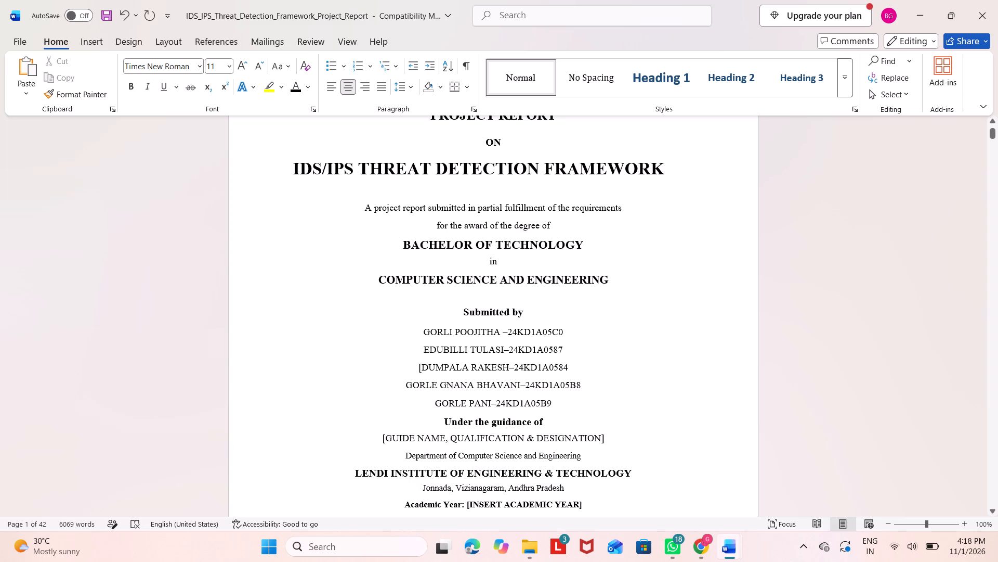
{"action": "left_click", "coordinate": [421, 365]}
{"action": "key", "text": "BackSpace"}
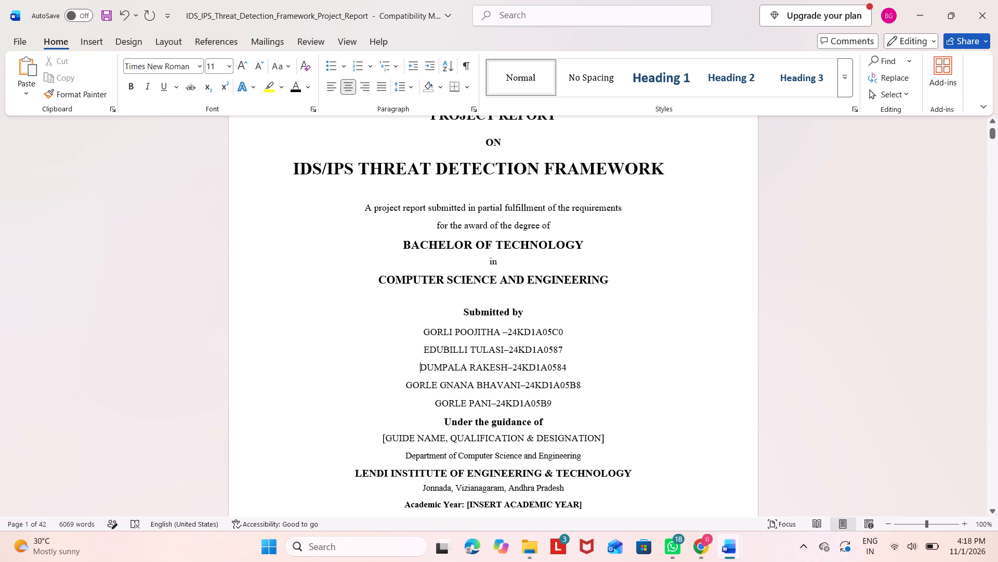
Delete the five bulleted TEAM MEMBER placeholder lines under "Team Members:" on the Bonafide Certificate page.
{"action": "scroll", "coordinate": [516, 389], "scroll_direction": "down", "scroll_amount": 1}
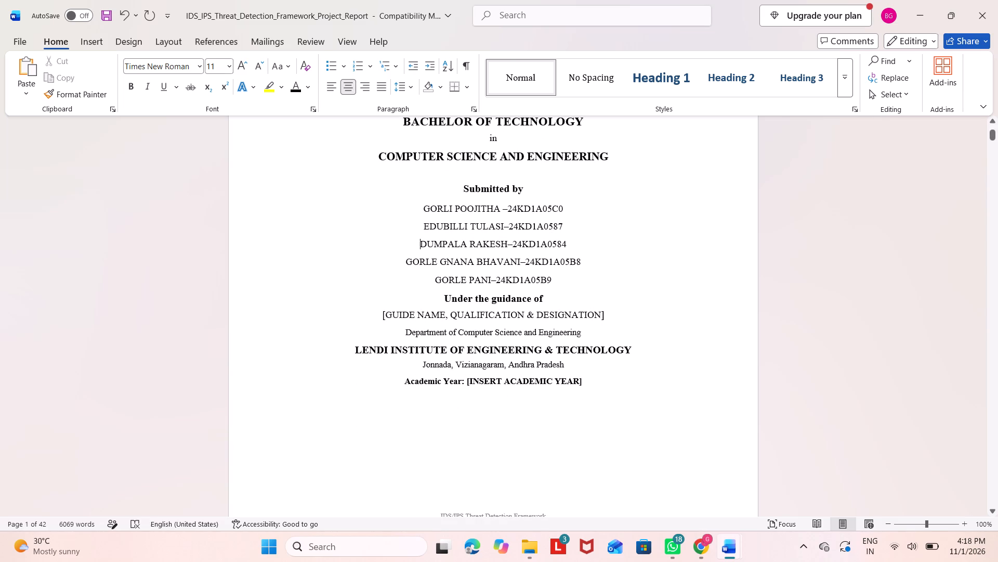
{"action": "scroll", "coordinate": [577, 367], "scroll_direction": "down", "scroll_amount": 1}
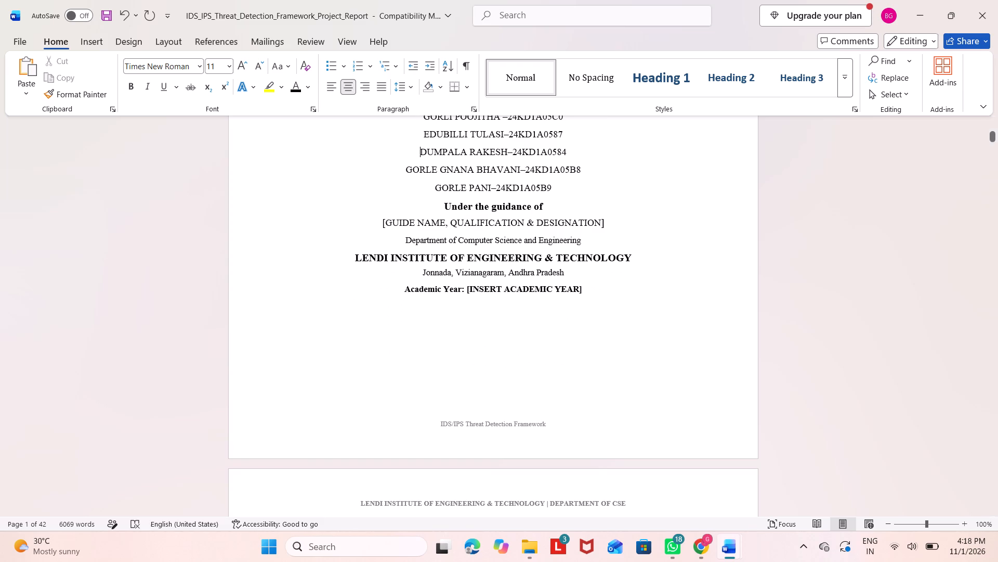
{"action": "scroll", "coordinate": [577, 367], "scroll_direction": "down", "scroll_amount": 3}
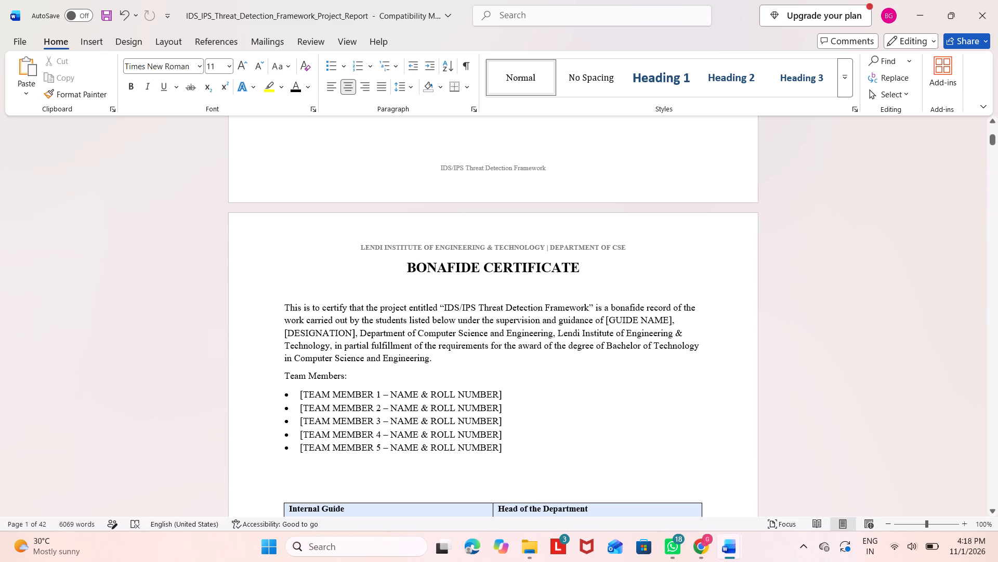
{"action": "left_click_drag", "start_coordinate": [281, 395], "coordinate": [457, 465]}
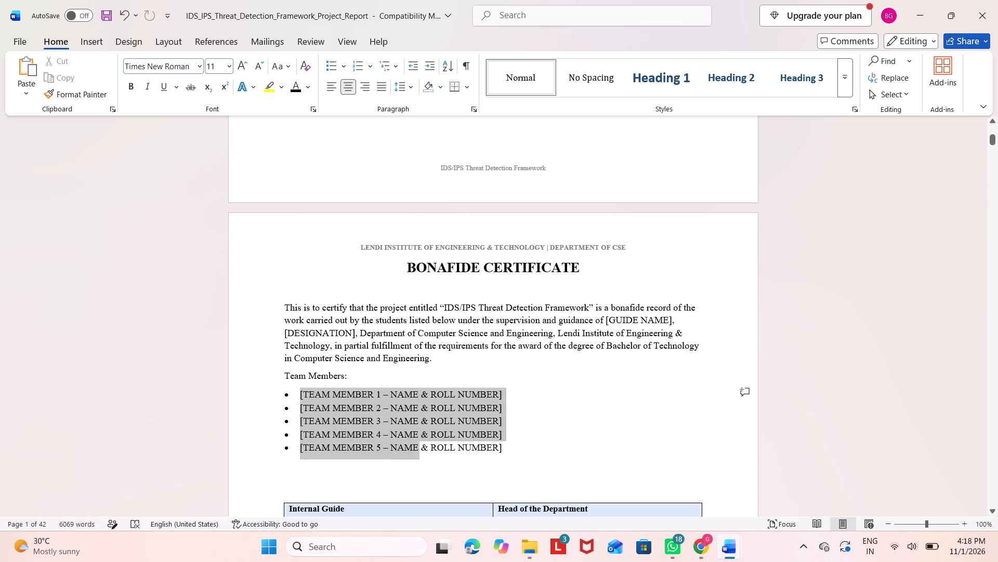
{"action": "left_click_drag", "start_coordinate": [457, 465], "coordinate": [477, 464]}
{"action": "key", "text": "BackSpace"}
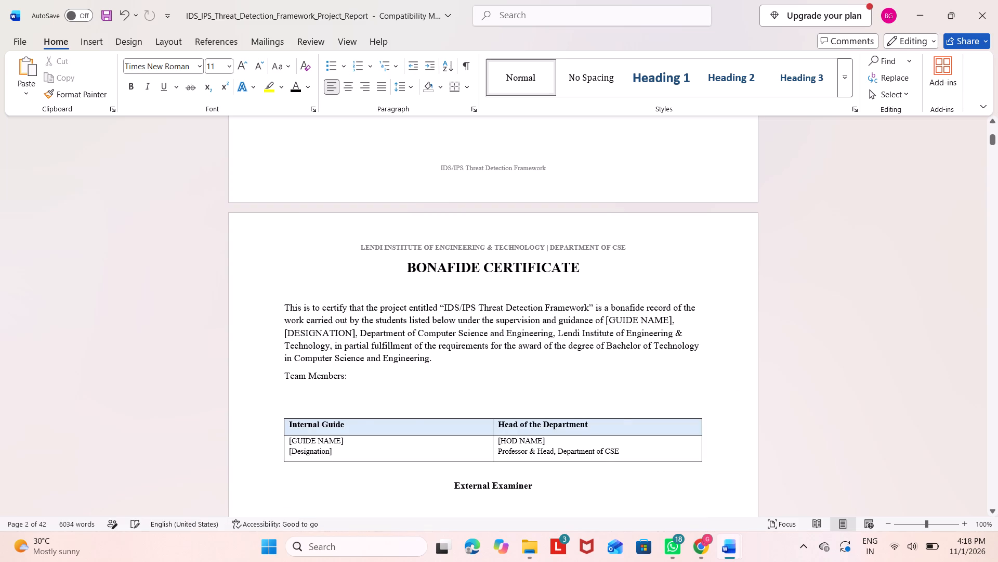
Copy the five centred "Submitted by" entries from the title page and paste them after "Team Members:" on the Bonafide Certificate page.
{"action": "scroll", "coordinate": [477, 464], "scroll_direction": "up", "scroll_amount": 4}
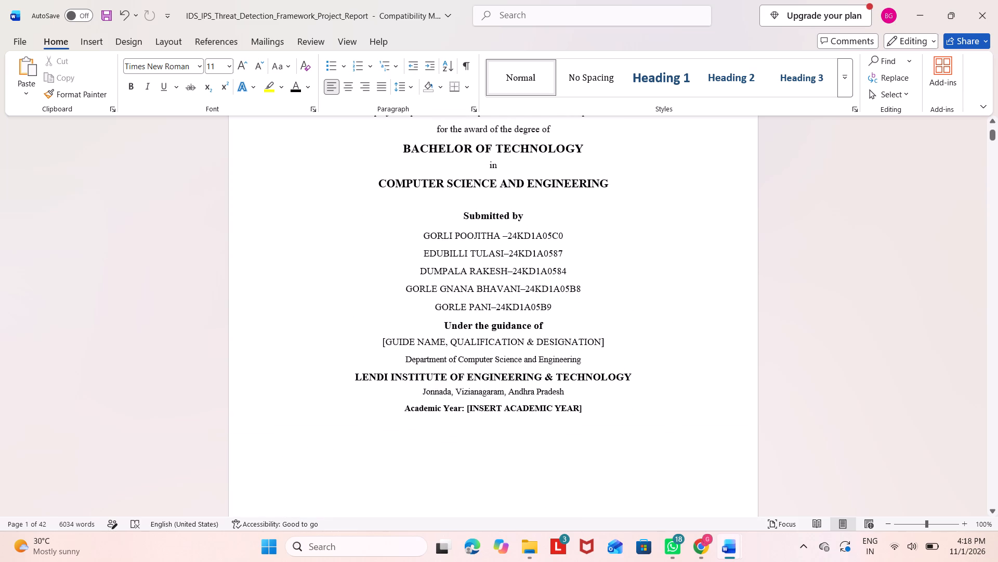
{"action": "left_click_drag", "start_coordinate": [421, 231], "coordinate": [548, 312]}
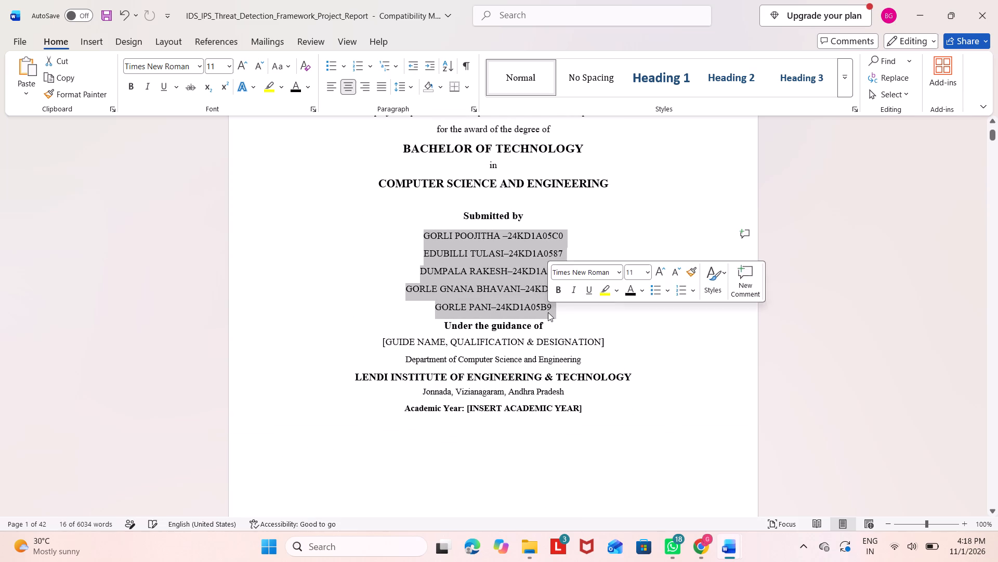
{"action": "left_click", "coordinate": [375, 86]}
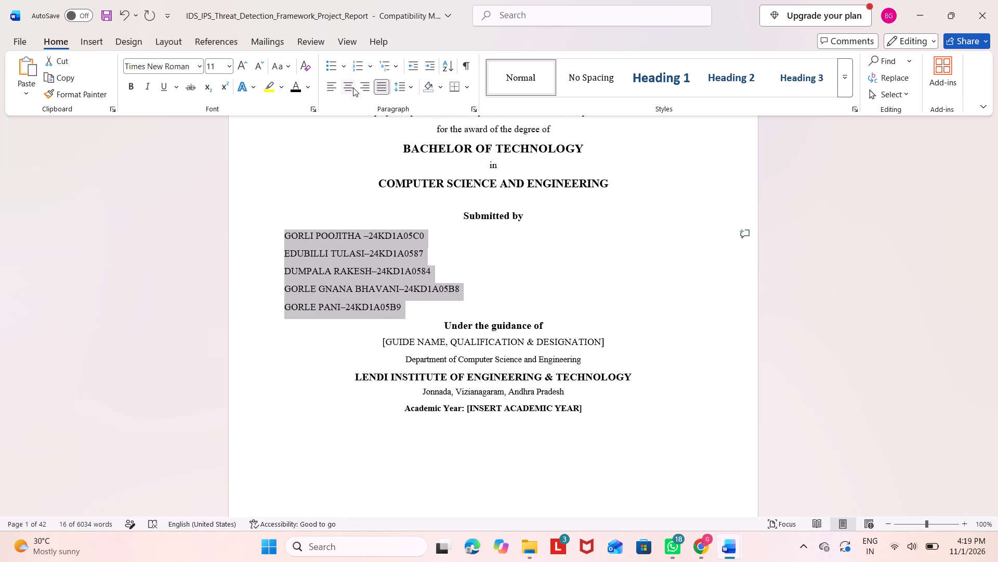
{"action": "left_click", "coordinate": [353, 87]}
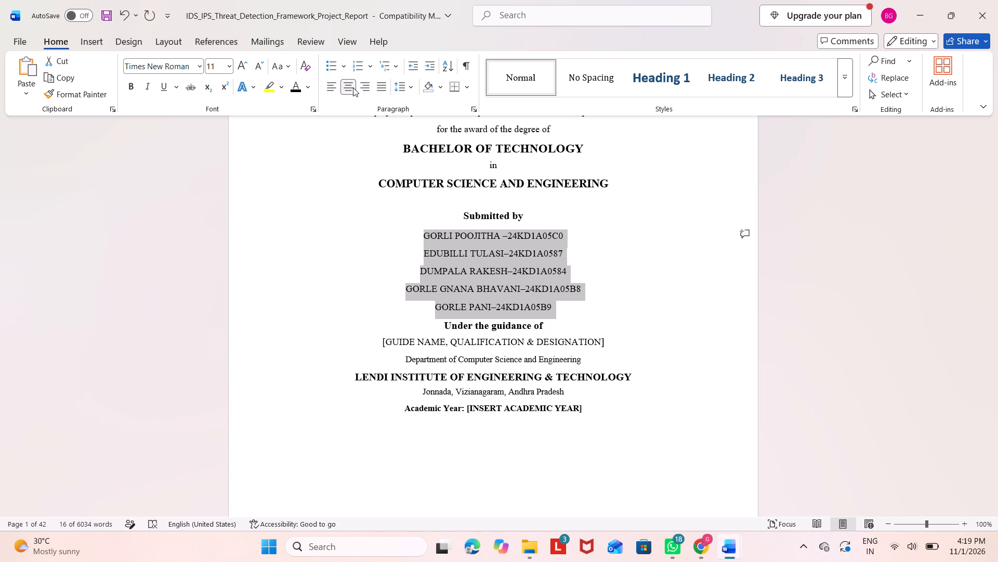
{"action": "scroll", "coordinate": [477, 480], "scroll_direction": "down", "scroll_amount": 1}
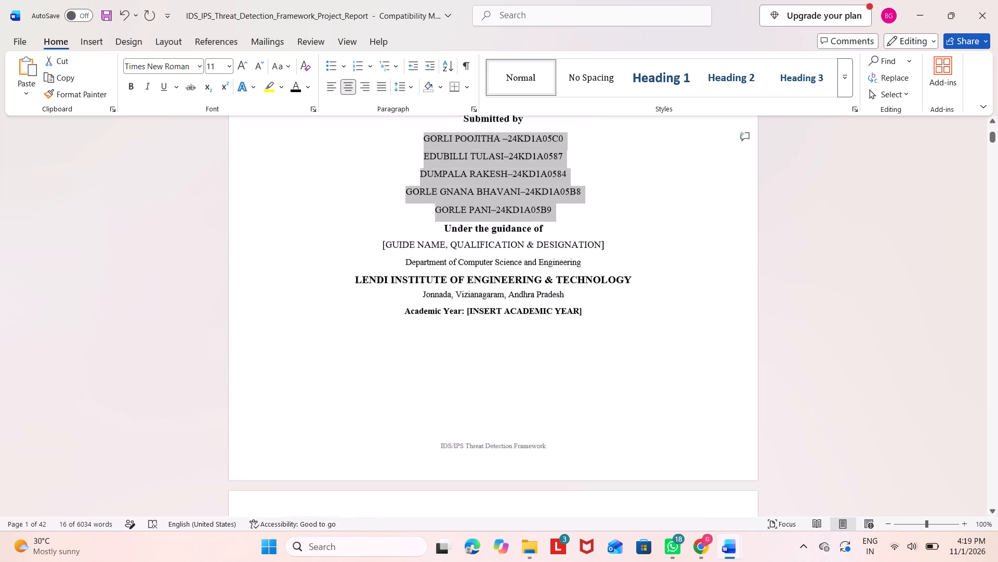
{"action": "scroll", "coordinate": [477, 480], "scroll_direction": "down", "scroll_amount": 1}
{"action": "scroll", "coordinate": [477, 480], "scroll_direction": "up", "scroll_amount": 1}
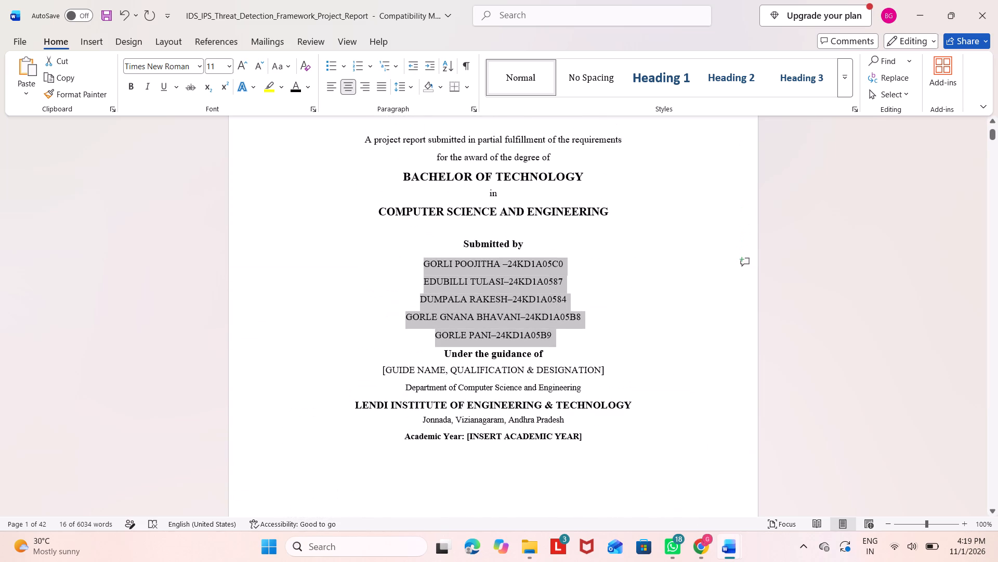
{"action": "key", "text": "ctrl+c"}
{"action": "left_click", "coordinate": [473, 478]}
{"action": "scroll", "coordinate": [473, 478], "scroll_direction": "down", "scroll_amount": 1}
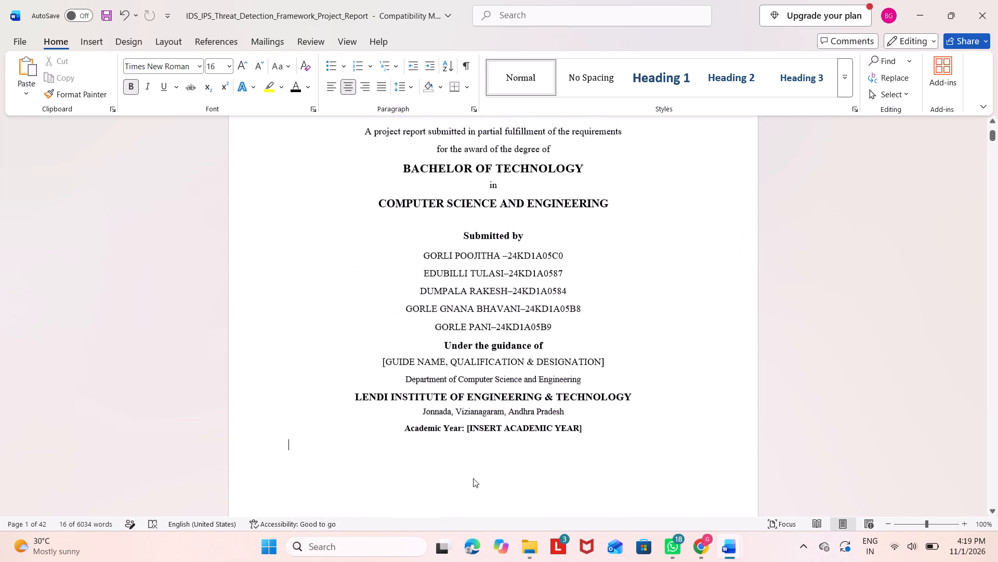
{"action": "scroll", "coordinate": [473, 478], "scroll_direction": "down", "scroll_amount": 2}
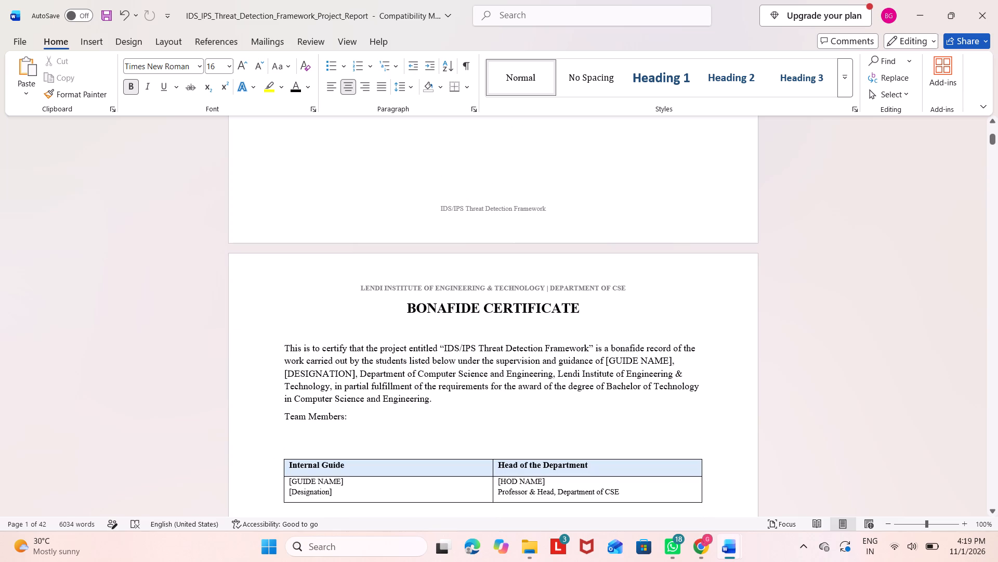
{"action": "left_click", "coordinate": [362, 417]}
{"action": "key", "text": "ctrl+v"}
Delete the extra blank space between the pasted team member list and the Internal Guide table.
{"action": "scroll", "coordinate": [392, 416], "scroll_direction": "down", "scroll_amount": 1}
{"action": "left_click", "coordinate": [342, 367]}
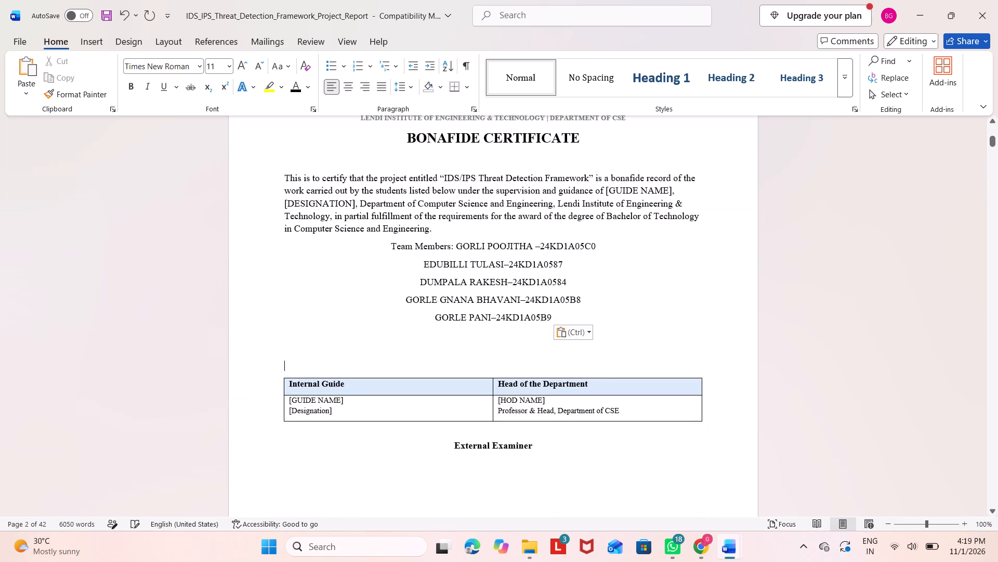
{"action": "key", "text": "BackSpace"}
{"action": "key", "text": "BackSpace"}
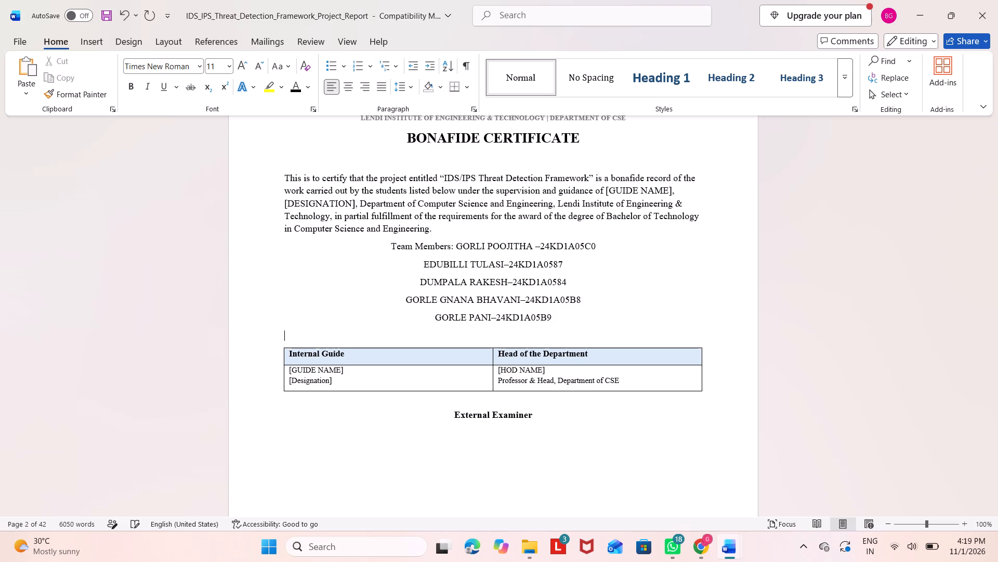
Put the first team member's entry on its own line below "Team Members:" and left-align that label.
{"action": "left_click", "coordinate": [453, 245]}
{"action": "key", "text": "Return"}
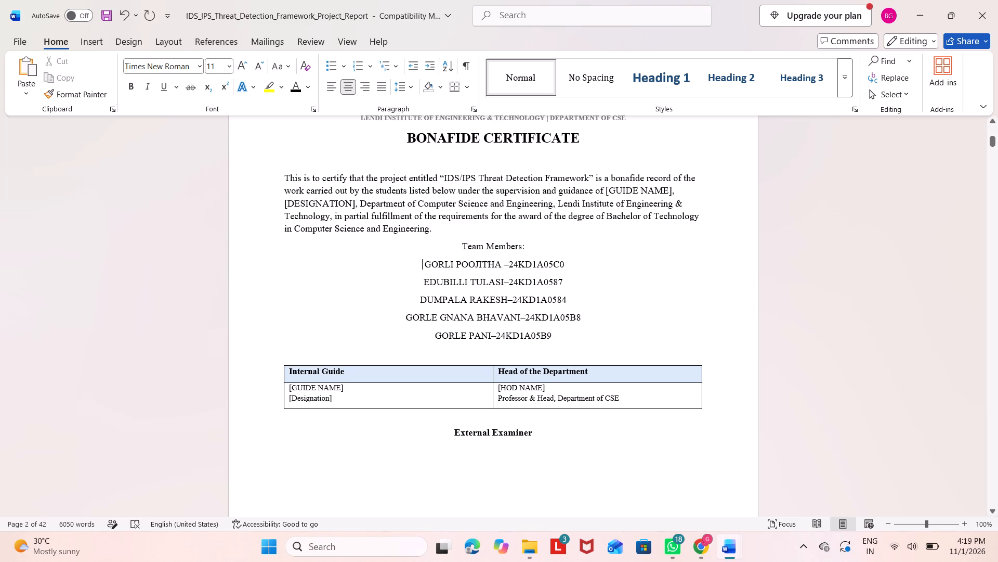
{"action": "scroll", "coordinate": [490, 321], "scroll_direction": "up", "scroll_amount": 1}
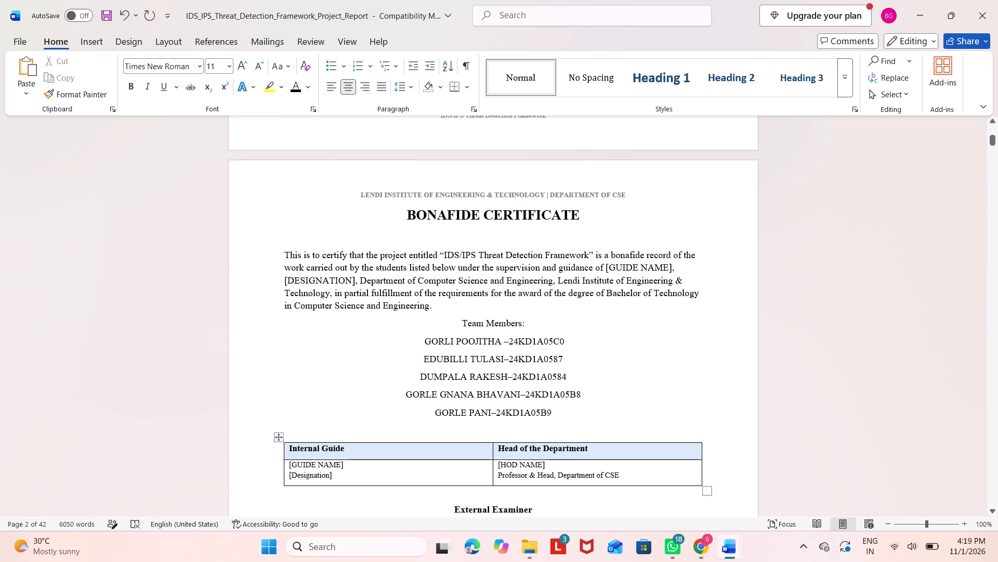
{"action": "left_click", "coordinate": [461, 322]}
{"action": "key", "text": "BackSpace"}
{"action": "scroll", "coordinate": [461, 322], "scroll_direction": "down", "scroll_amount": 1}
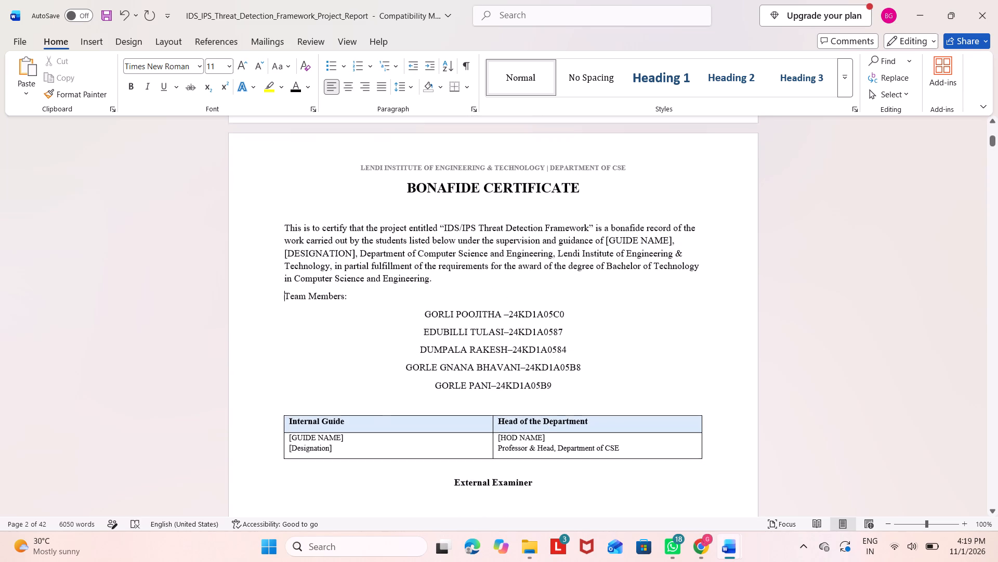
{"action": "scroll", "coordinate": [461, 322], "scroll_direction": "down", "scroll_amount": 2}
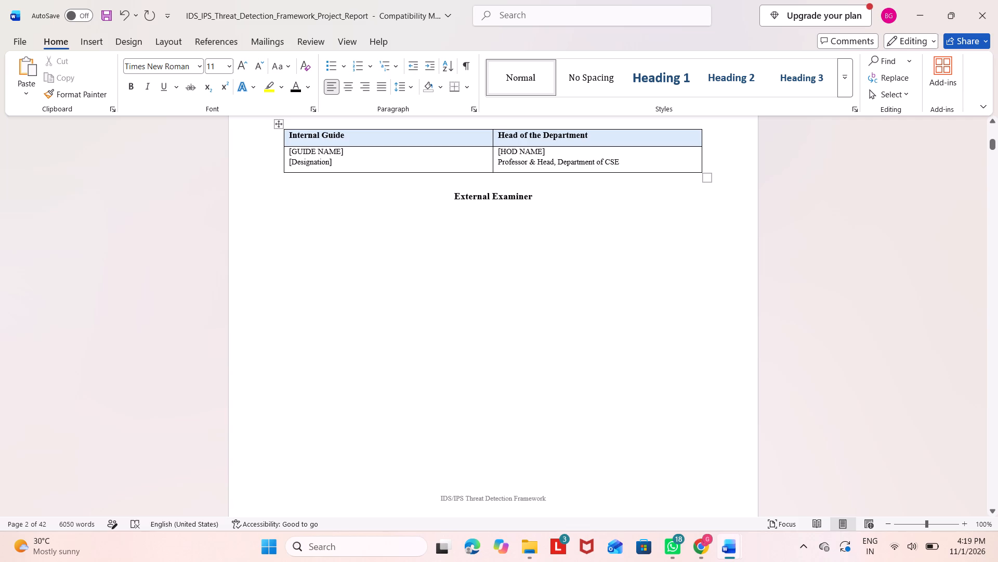
Set the Internal Guide and Head of the Department table's text to size 12 with 1.5 line spacing.
{"action": "left_click_drag", "start_coordinate": [290, 136], "coordinate": [612, 168]}
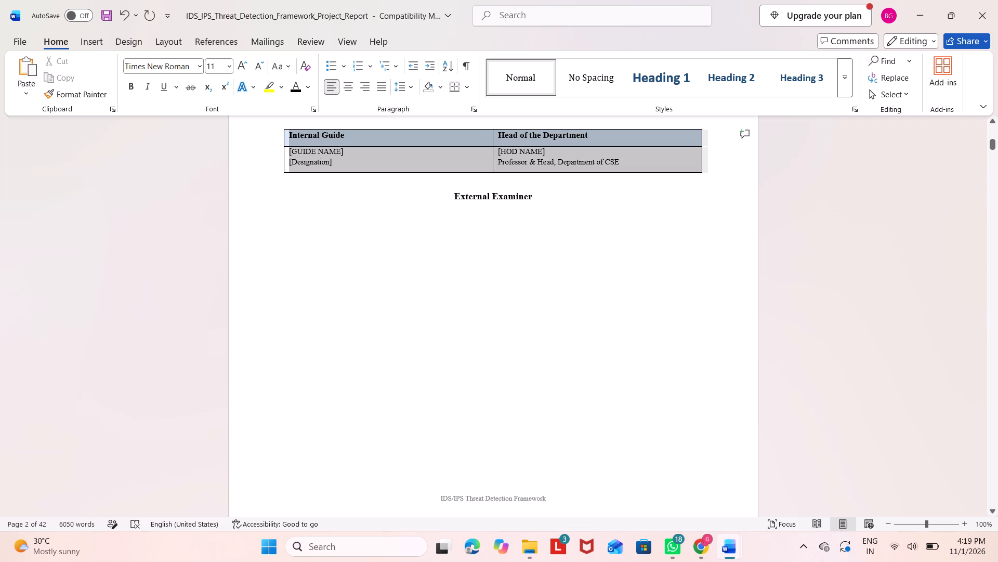
{"action": "left_click_drag", "start_coordinate": [612, 168], "coordinate": [648, 168]}
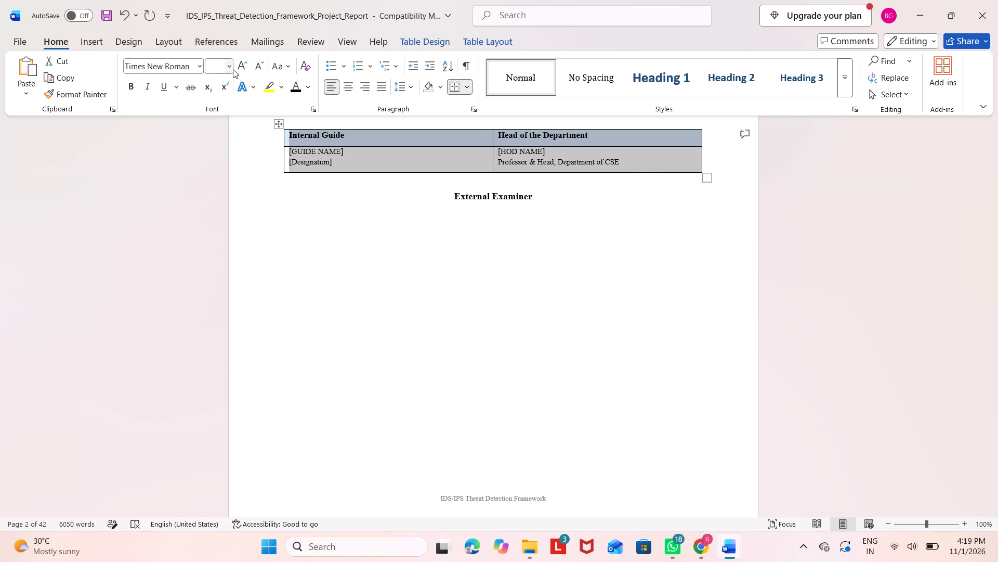
{"action": "left_click", "coordinate": [233, 69]}
{"action": "left_click", "coordinate": [230, 69]}
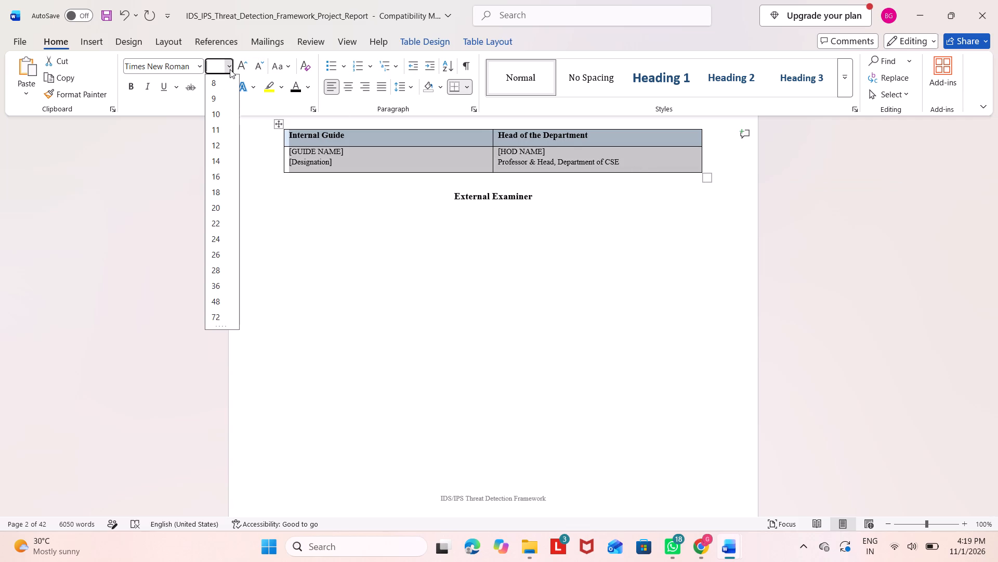
{"action": "left_click", "coordinate": [214, 142]}
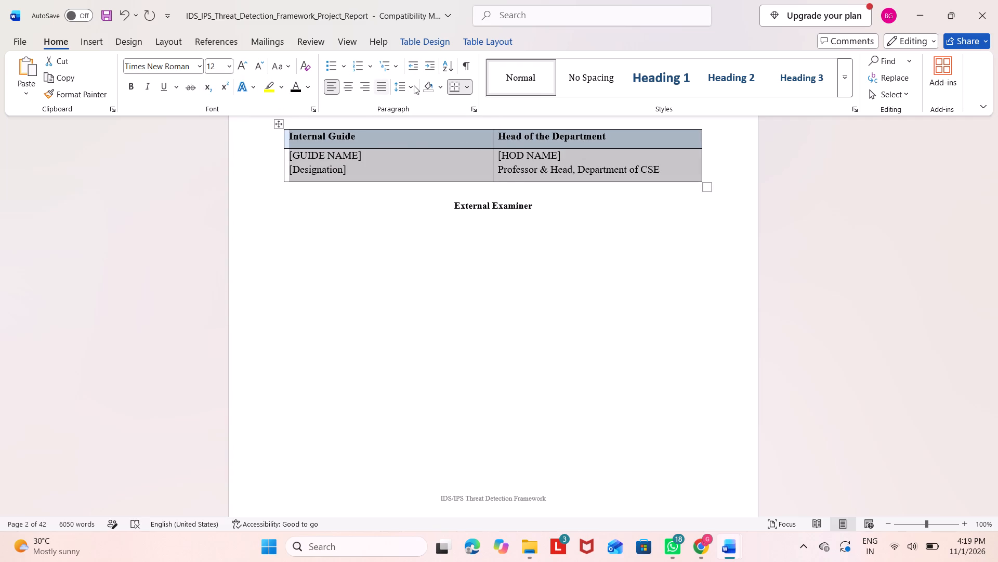
{"action": "left_click", "coordinate": [414, 85]}
{"action": "left_click", "coordinate": [416, 137]}
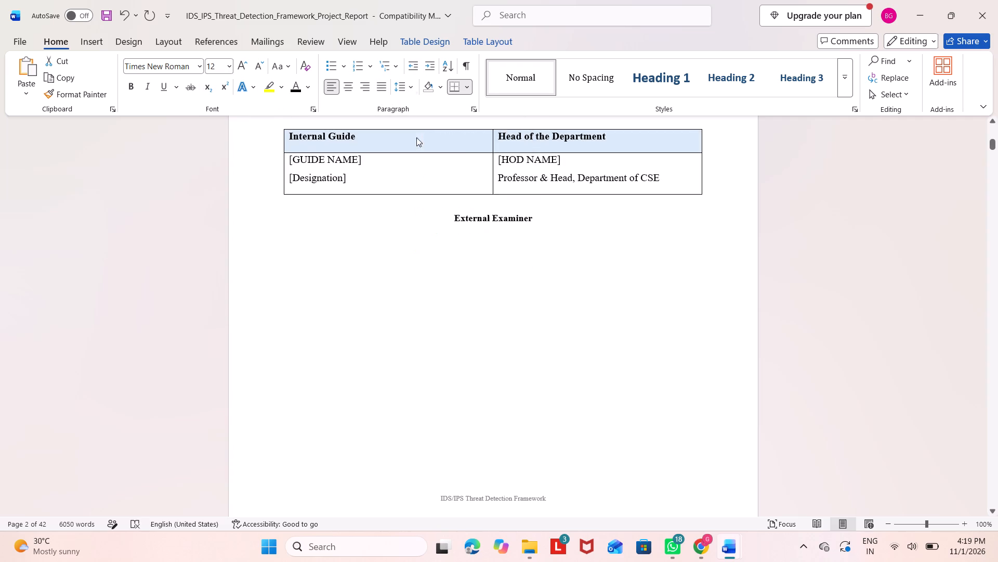
{"action": "left_click", "coordinate": [392, 272]}
Set the Bonafide Certificate paragraph, "Team Members:" label and member list to size 12 with 1.5 line spacing.
{"action": "scroll", "coordinate": [392, 272], "scroll_direction": "up", "scroll_amount": 2}
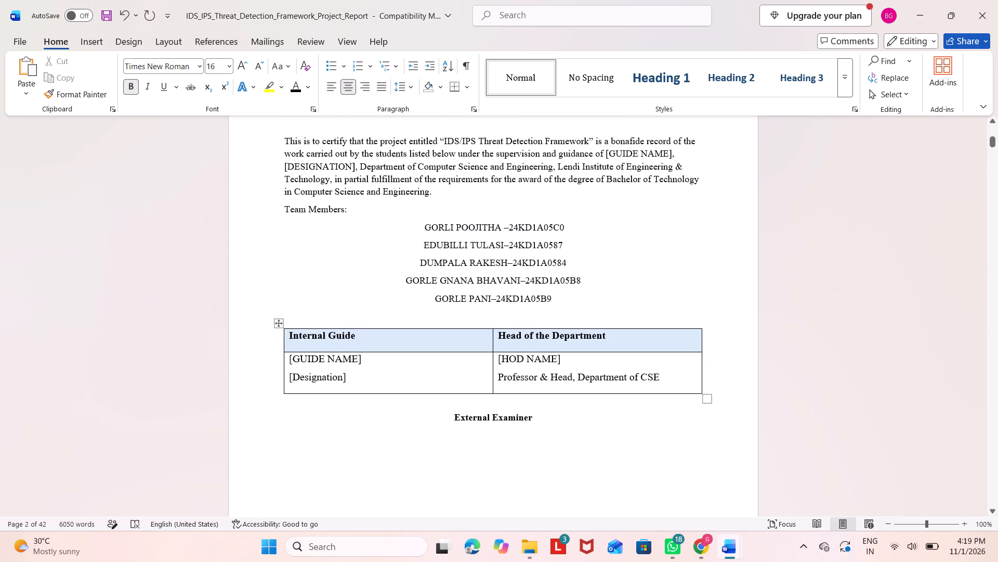
{"action": "scroll", "coordinate": [392, 272], "scroll_direction": "down", "scroll_amount": 2}
{"action": "scroll", "coordinate": [392, 272], "scroll_direction": "up", "scroll_amount": 3}
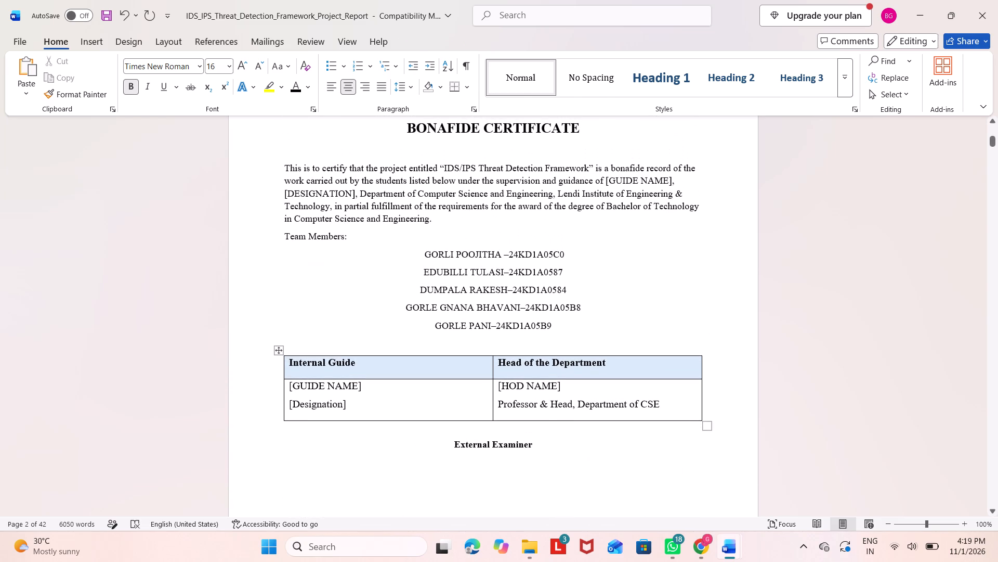
{"action": "left_click_drag", "start_coordinate": [283, 164], "coordinate": [344, 240]}
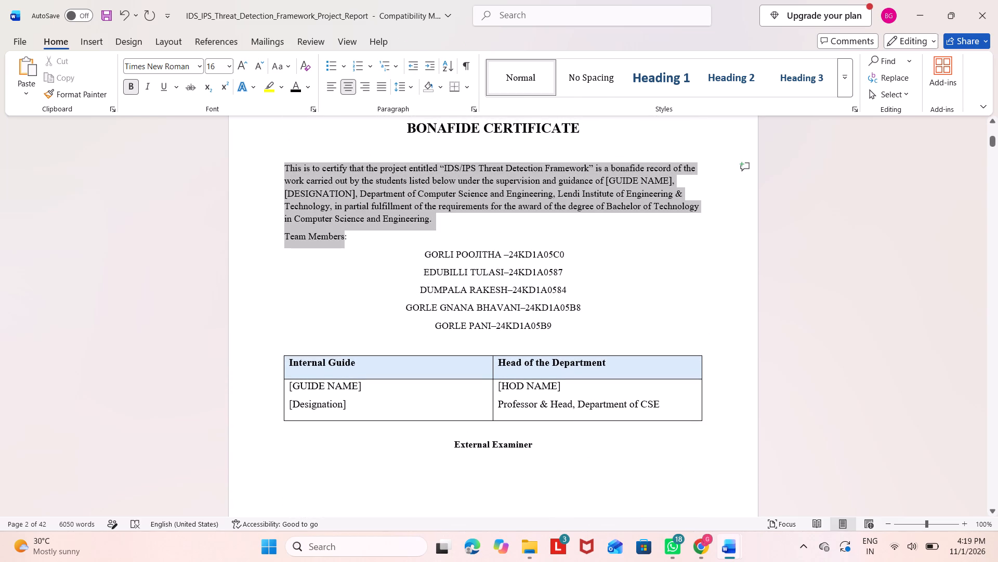
{"action": "left_click_drag", "start_coordinate": [344, 240], "coordinate": [529, 334]}
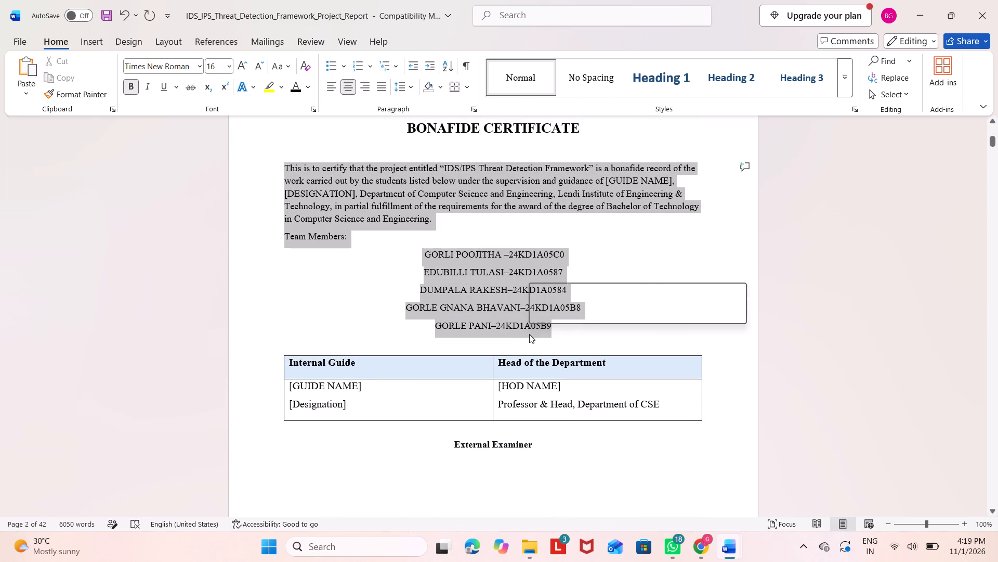
{"action": "left_click", "coordinate": [226, 68]}
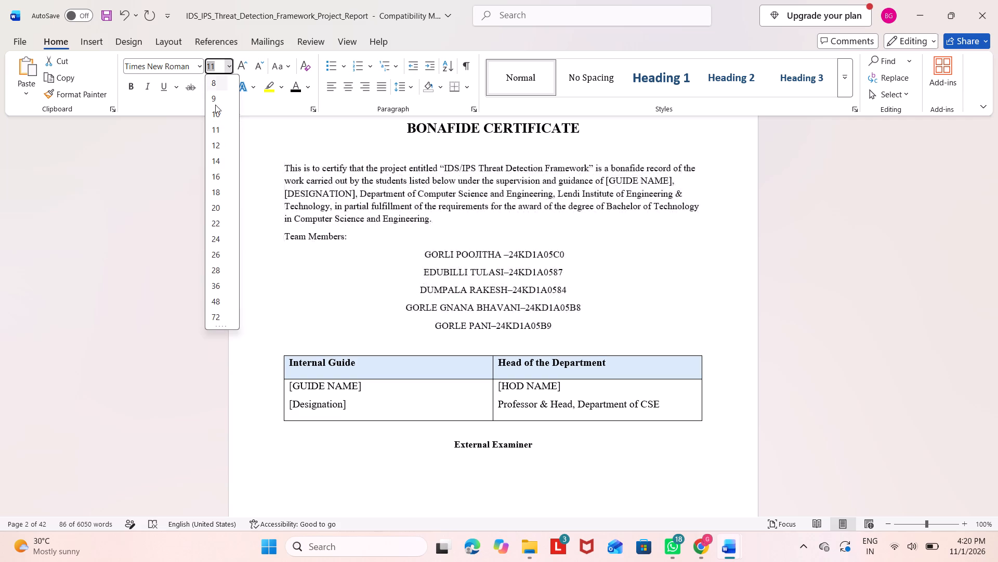
{"action": "left_click", "coordinate": [216, 144]}
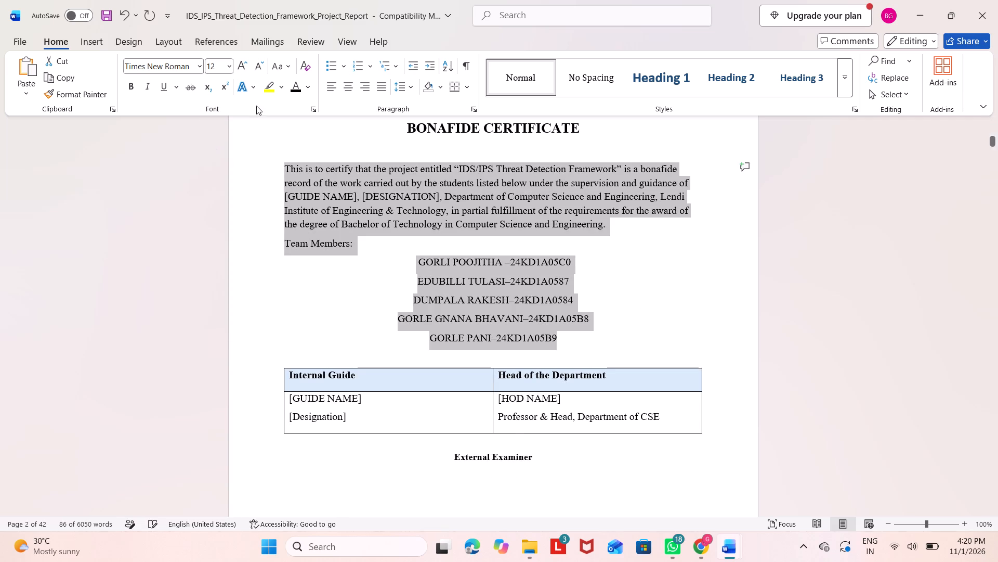
{"action": "left_click", "coordinate": [410, 87]}
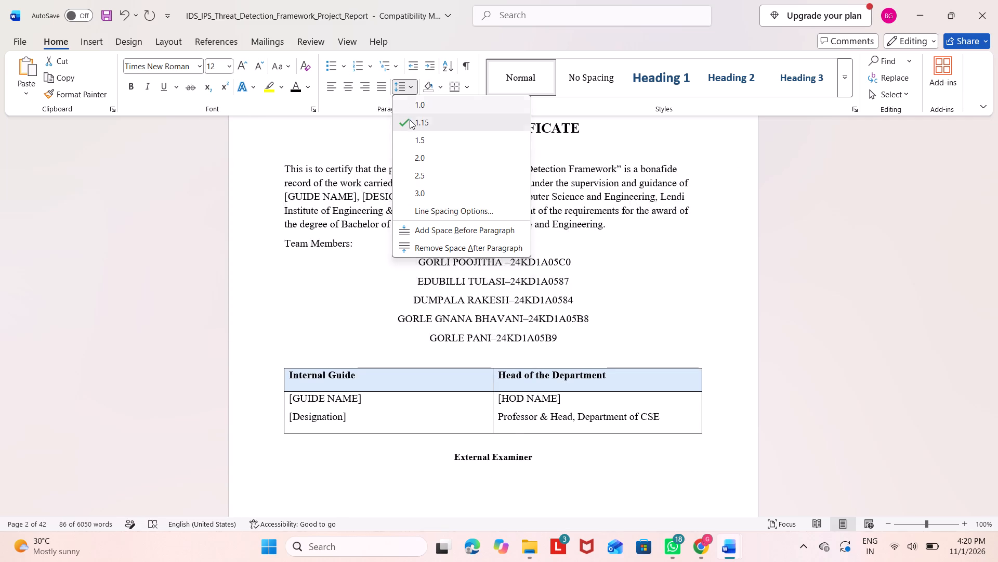
{"action": "left_click", "coordinate": [412, 140]}
{"action": "left_click", "coordinate": [367, 317]}
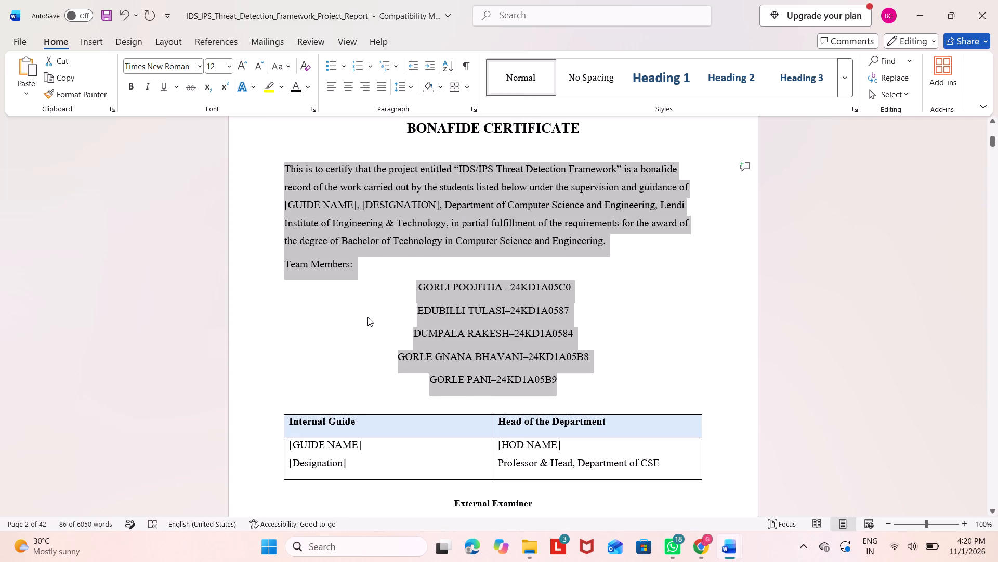
Set the title page lines "A project report submitted in partial fulfillment of the requirements for the award of the degree of" to size 12.
{"action": "scroll", "coordinate": [367, 317], "scroll_direction": "down", "scroll_amount": 3}
{"action": "scroll", "coordinate": [367, 317], "scroll_direction": "up", "scroll_amount": 5}
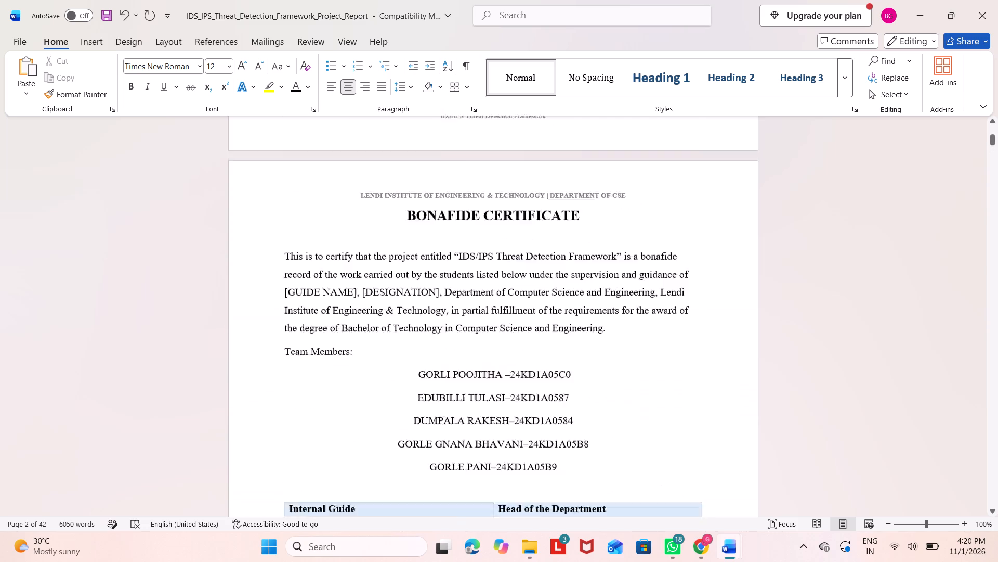
{"action": "scroll", "coordinate": [367, 317], "scroll_direction": "up", "scroll_amount": 3}
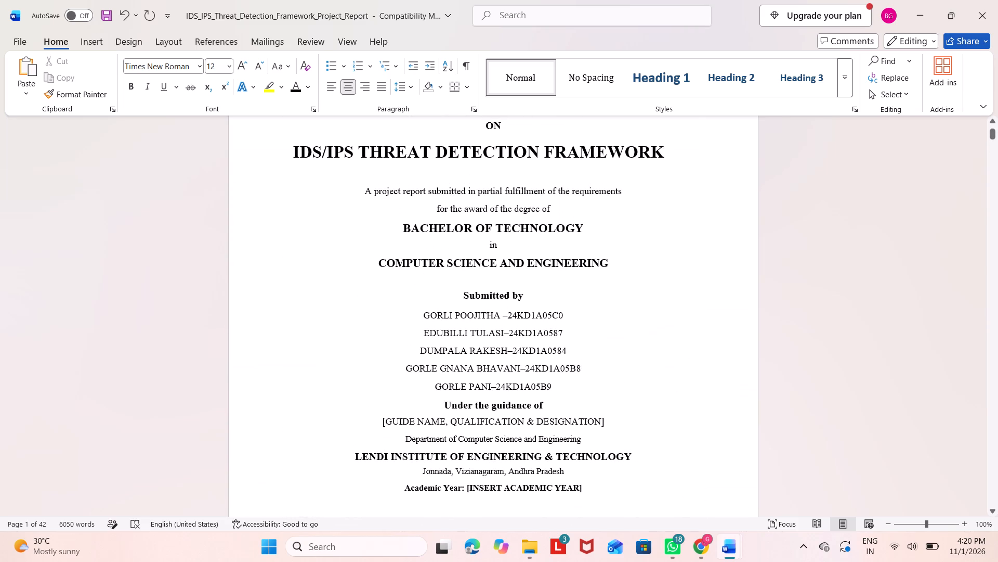
{"action": "left_click_drag", "start_coordinate": [290, 146], "coordinate": [304, 172]}
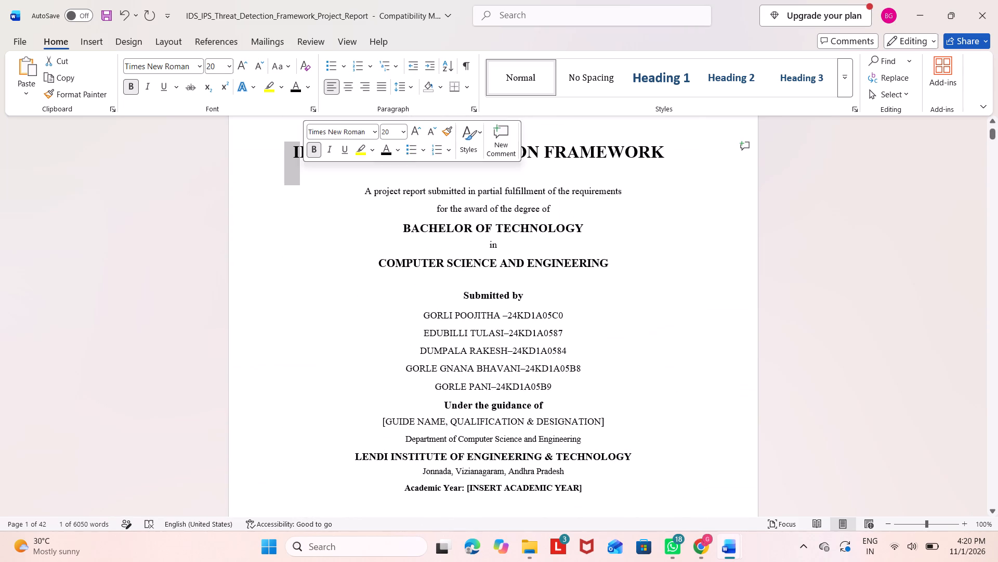
{"action": "left_click", "coordinate": [314, 189]}
{"action": "left_click_drag", "start_coordinate": [362, 193], "coordinate": [561, 205]}
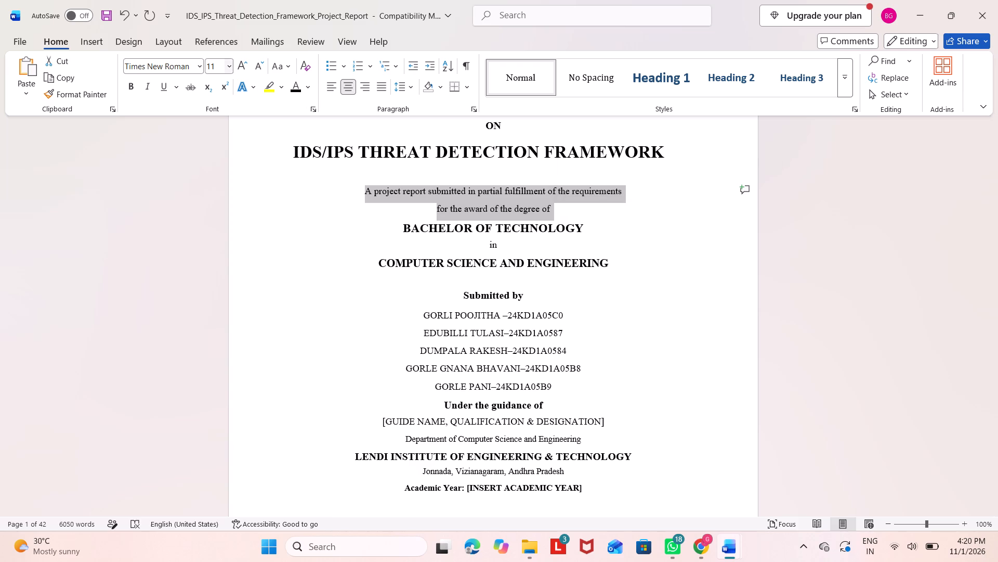
{"action": "left_click_drag", "start_coordinate": [228, 66], "coordinate": [214, 136]}
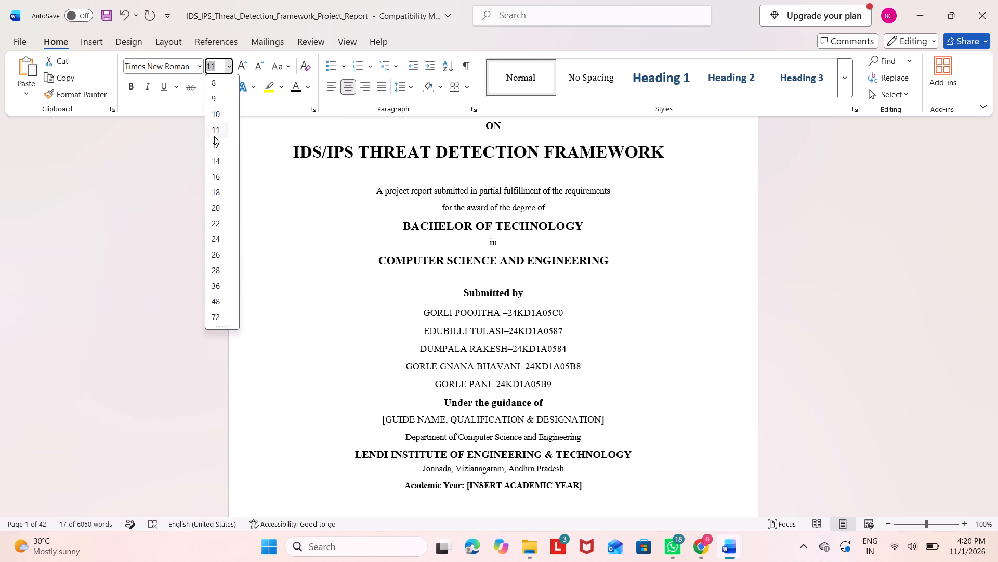
{"action": "left_click_drag", "start_coordinate": [214, 136], "coordinate": [215, 140]}
{"action": "left_click", "coordinate": [215, 140]}
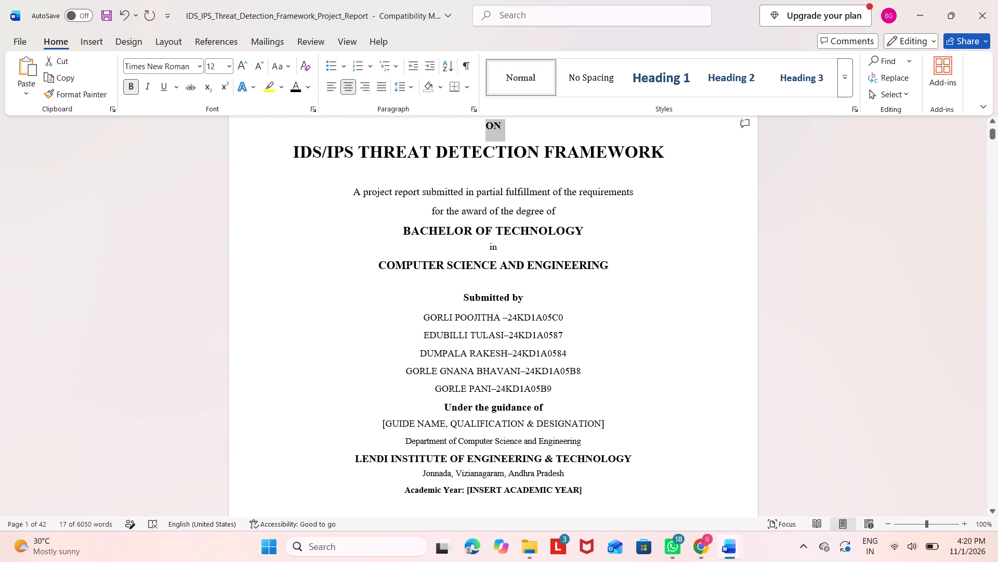
{"action": "left_click", "coordinate": [348, 257]}
Set the title page text from "Submitted by" through the "Academic Year" line to size 12 with 1.5 line spacing.
{"action": "scroll", "coordinate": [348, 257], "scroll_direction": "down", "scroll_amount": 2}
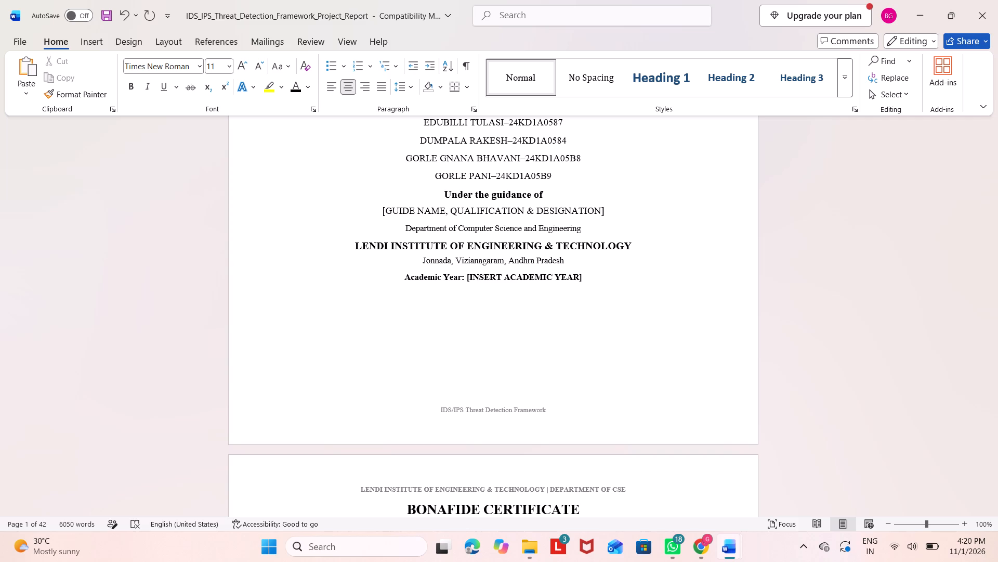
{"action": "left_click_drag", "start_coordinate": [398, 224], "coordinate": [407, 233]}
{"action": "scroll", "coordinate": [391, 181], "scroll_direction": "up", "scroll_amount": 1}
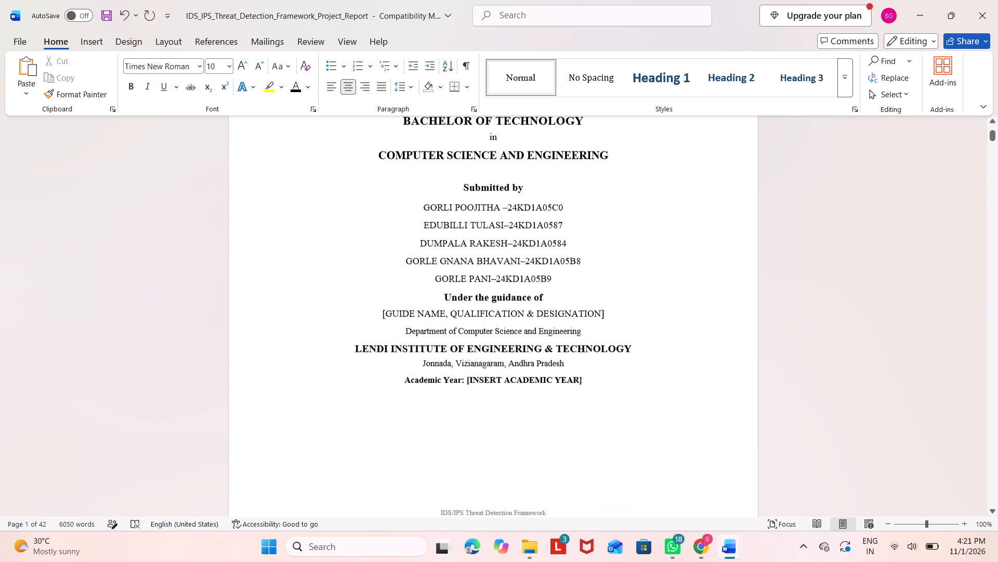
{"action": "left_click_drag", "start_coordinate": [423, 203], "coordinate": [449, 300]}
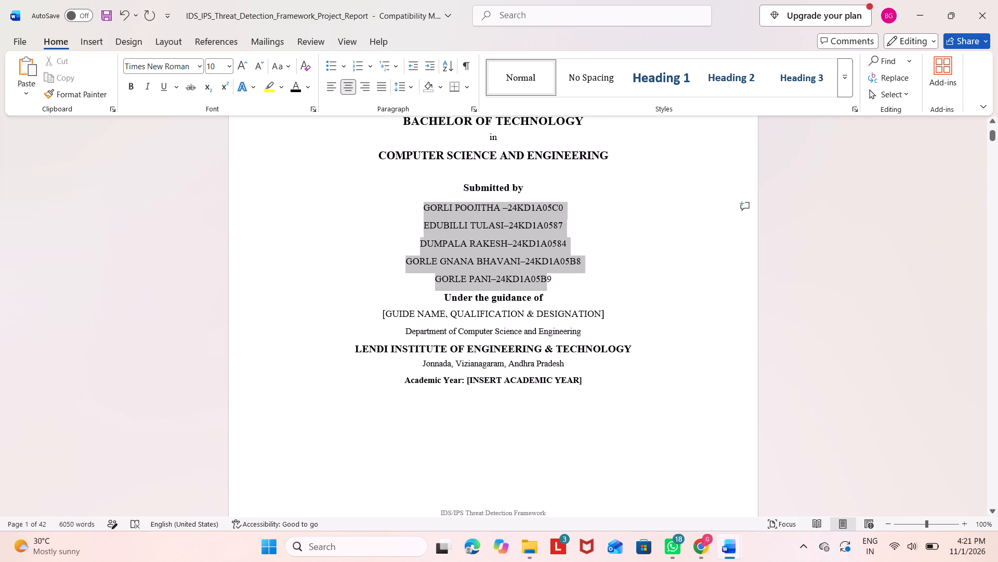
{"action": "left_click_drag", "start_coordinate": [449, 300], "coordinate": [449, 302]}
{"action": "left_click", "coordinate": [361, 240]}
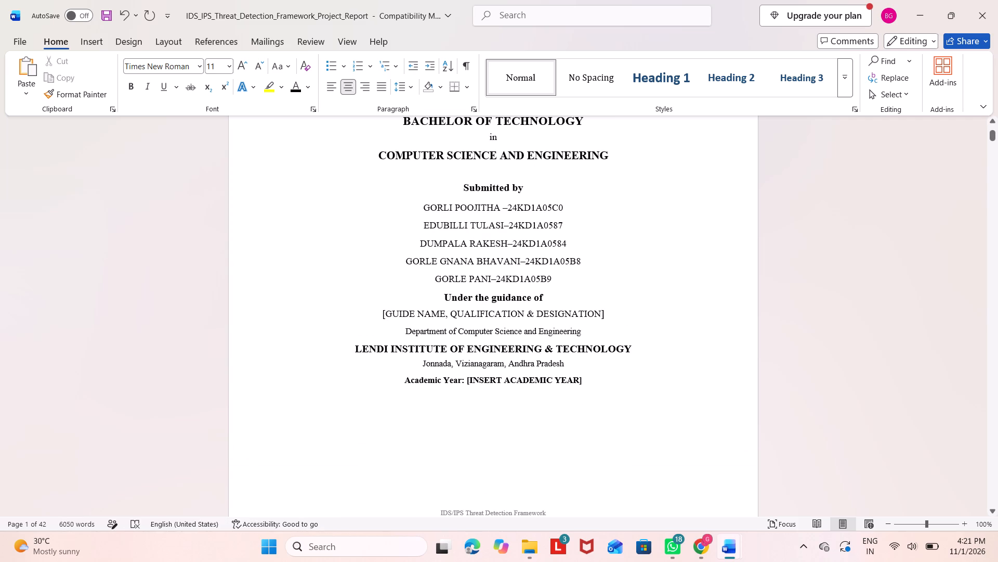
{"action": "left_click_drag", "start_coordinate": [438, 181], "coordinate": [441, 295]}
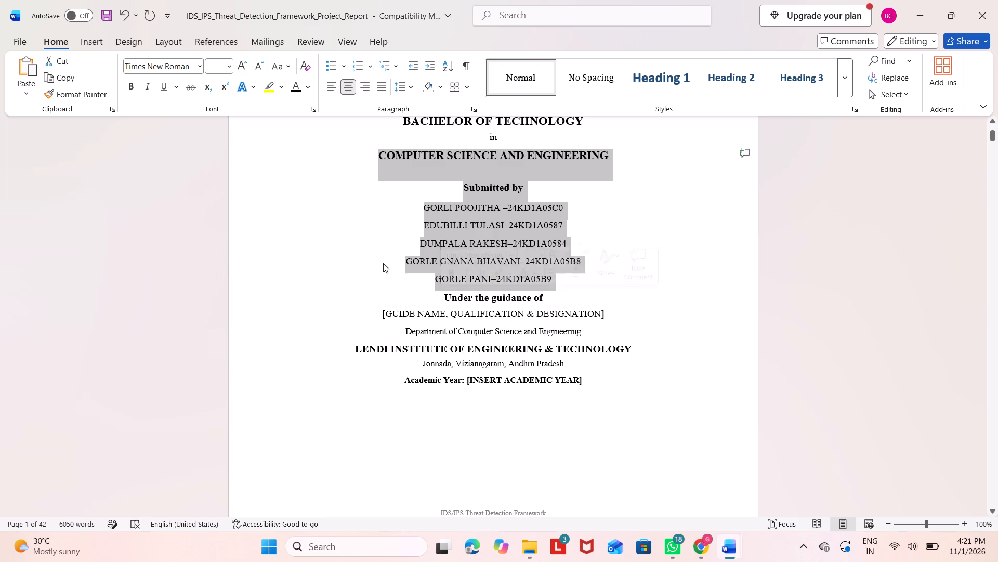
{"action": "left_click", "coordinate": [371, 260]}
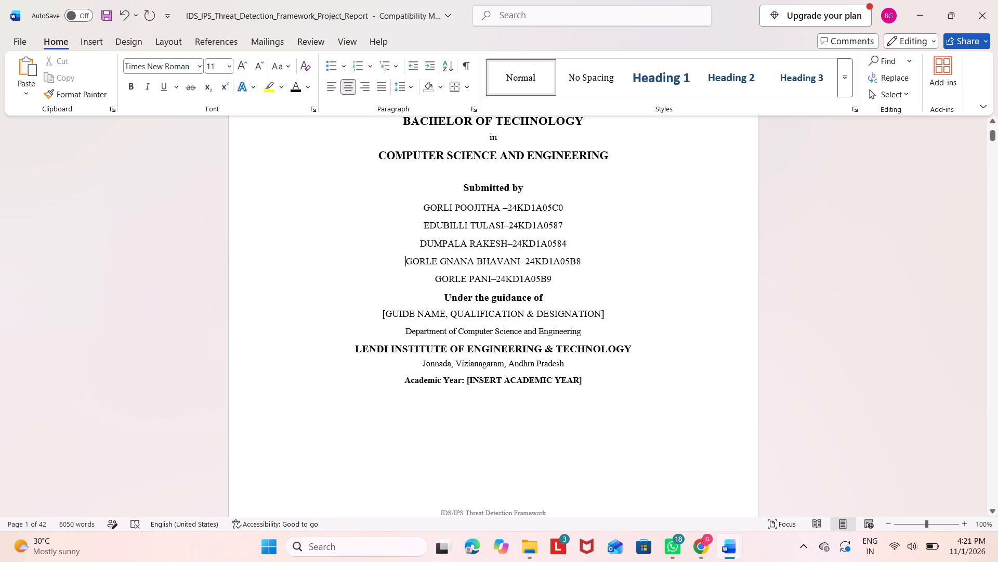
{"action": "left_click_drag", "start_coordinate": [460, 185], "coordinate": [505, 384]}
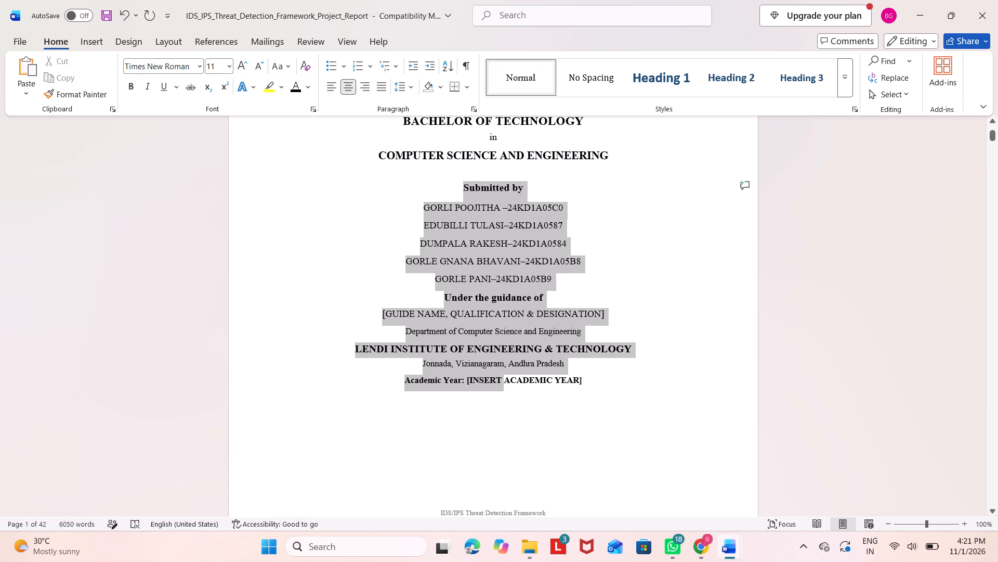
{"action": "left_click_drag", "start_coordinate": [505, 384], "coordinate": [594, 380]}
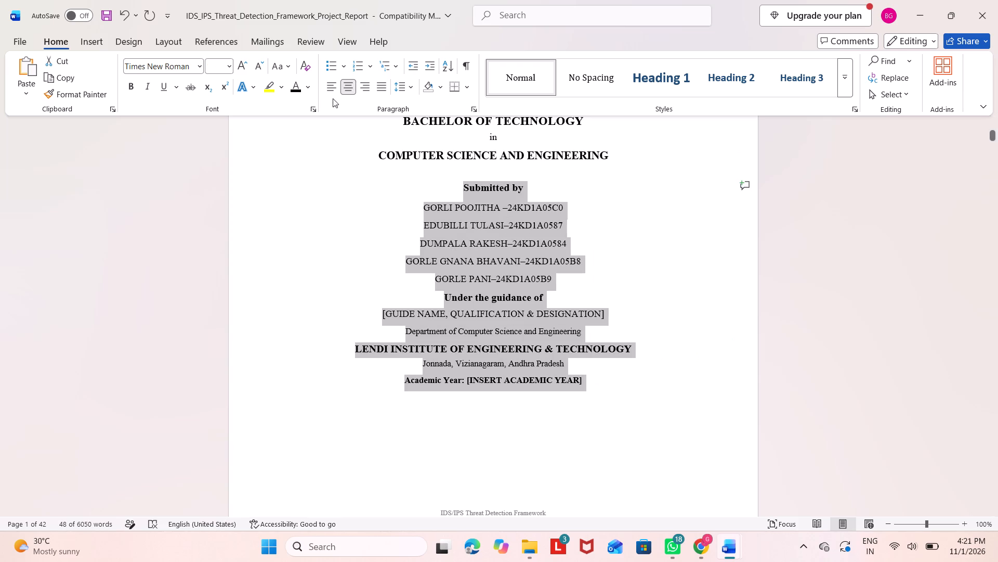
{"action": "left_click", "coordinate": [231, 69]}
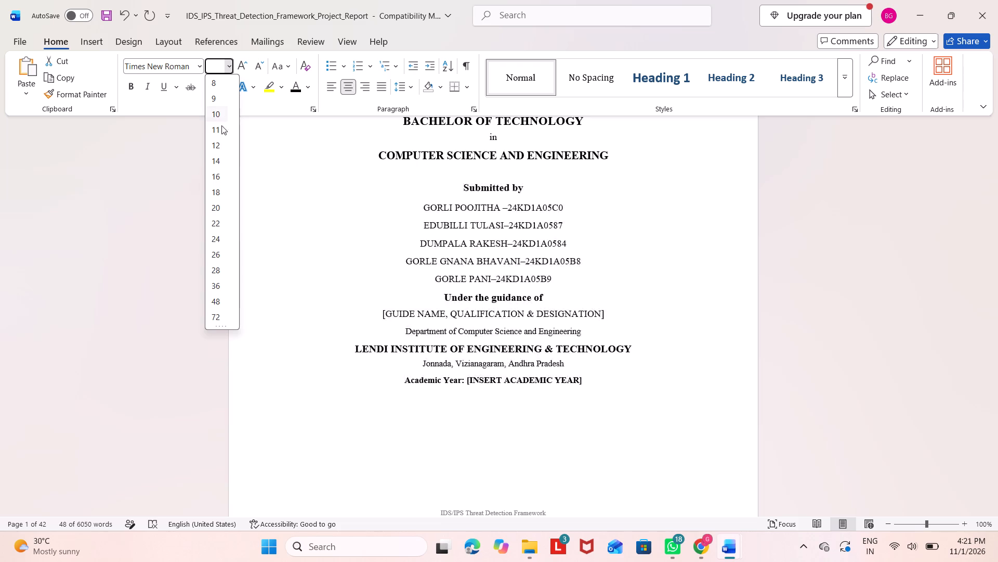
{"action": "left_click", "coordinate": [217, 144]}
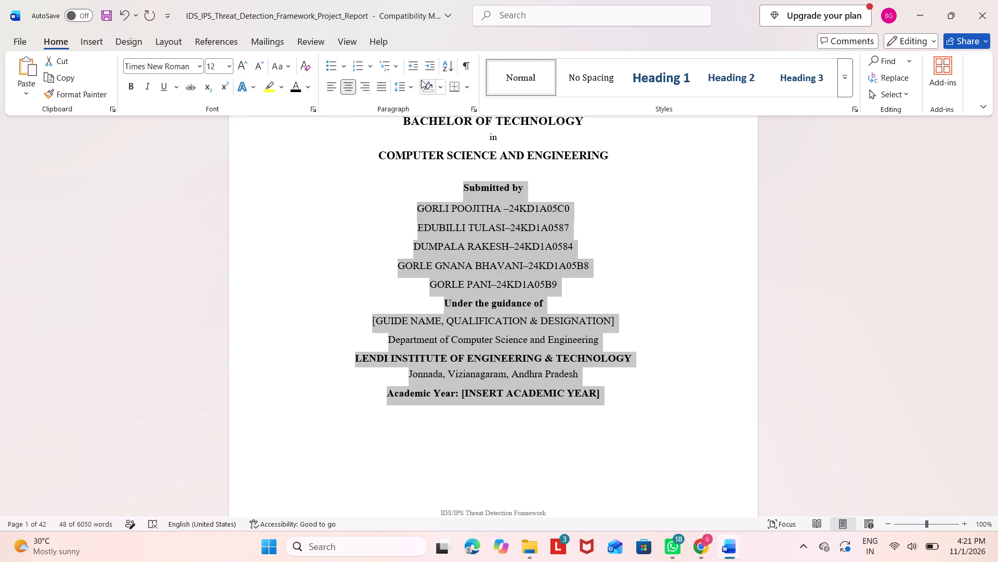
{"action": "left_click", "coordinate": [413, 84]}
{"action": "left_click", "coordinate": [416, 134]}
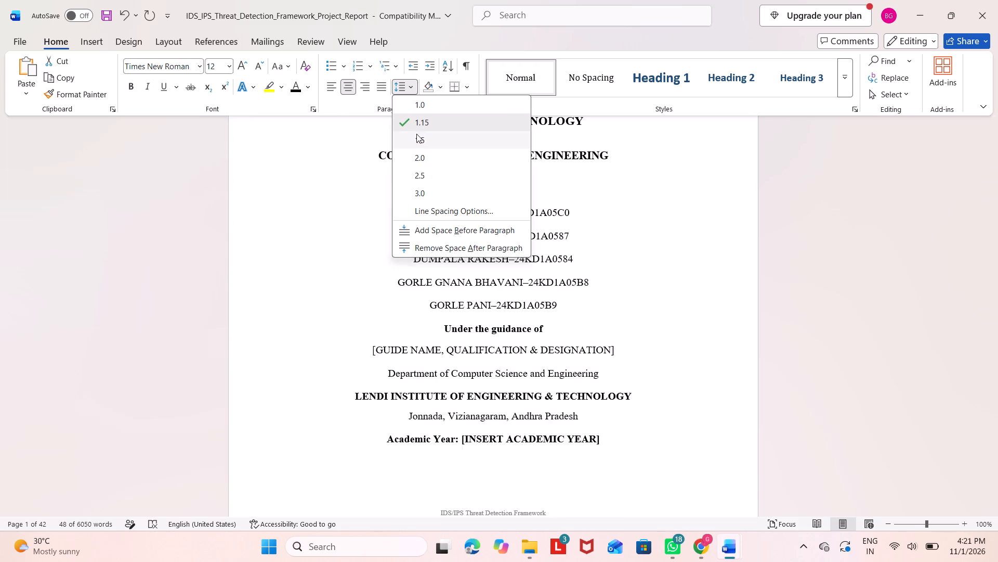
{"action": "left_click", "coordinate": [407, 262]}
Set the Acknowledgement page's body paragraphs to 1.5 line spacing and justify them.
{"action": "scroll", "coordinate": [407, 262], "scroll_direction": "down", "scroll_amount": 2}
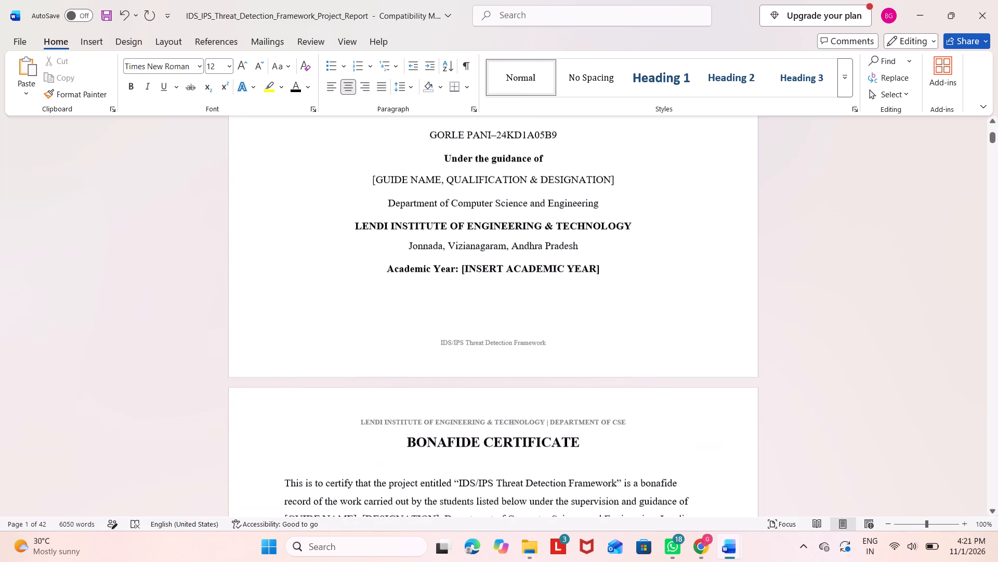
{"action": "scroll", "coordinate": [407, 262], "scroll_direction": "down", "scroll_amount": 5}
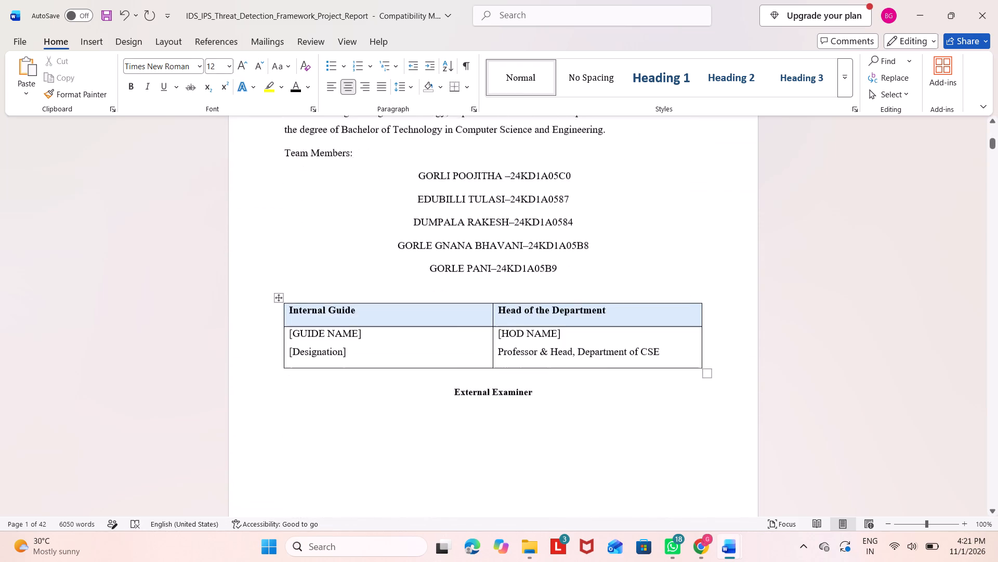
{"action": "scroll", "coordinate": [407, 262], "scroll_direction": "down", "scroll_amount": 6}
{"action": "scroll", "coordinate": [407, 262], "scroll_direction": "up", "scroll_amount": 3}
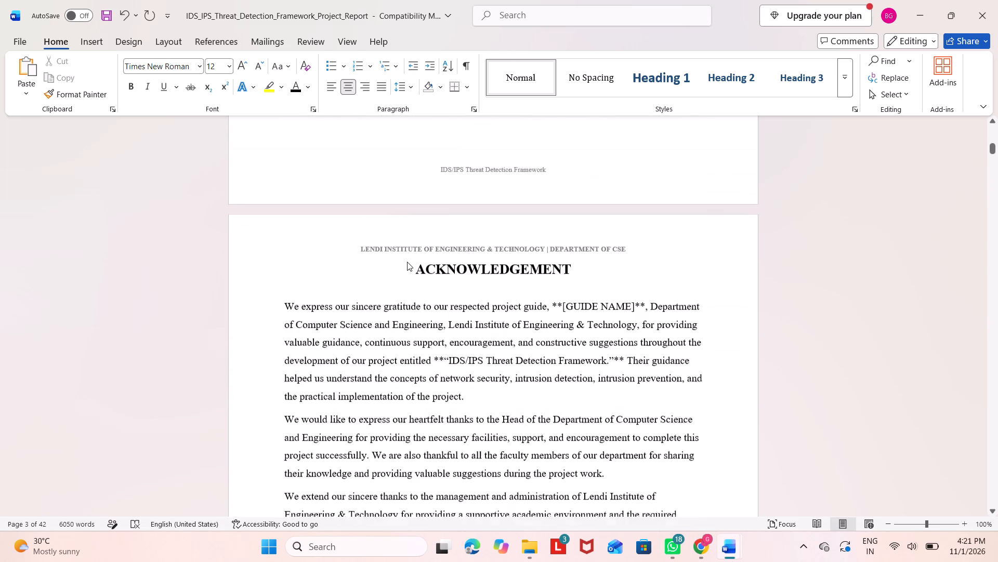
{"action": "scroll", "coordinate": [407, 262], "scroll_direction": "up", "scroll_amount": 1}
{"action": "left_click_drag", "start_coordinate": [283, 327], "coordinate": [333, 425]}
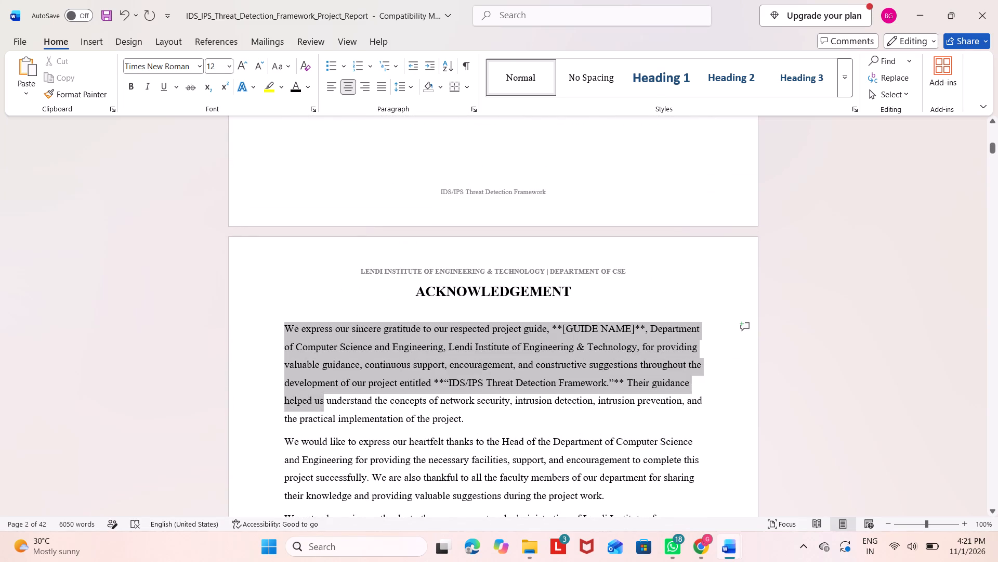
{"action": "left_click_drag", "start_coordinate": [333, 425], "coordinate": [348, 173]}
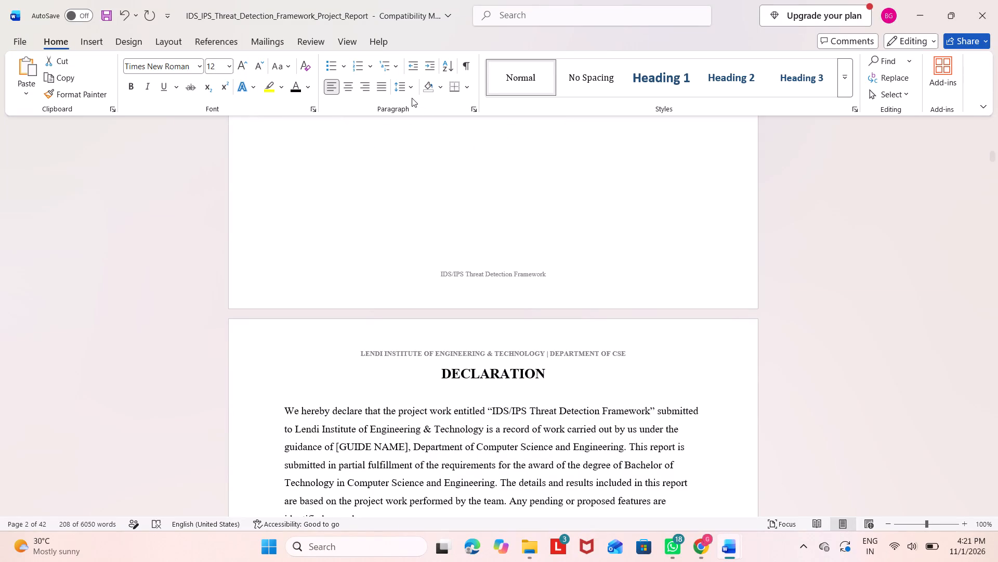
{"action": "left_click", "coordinate": [410, 86]}
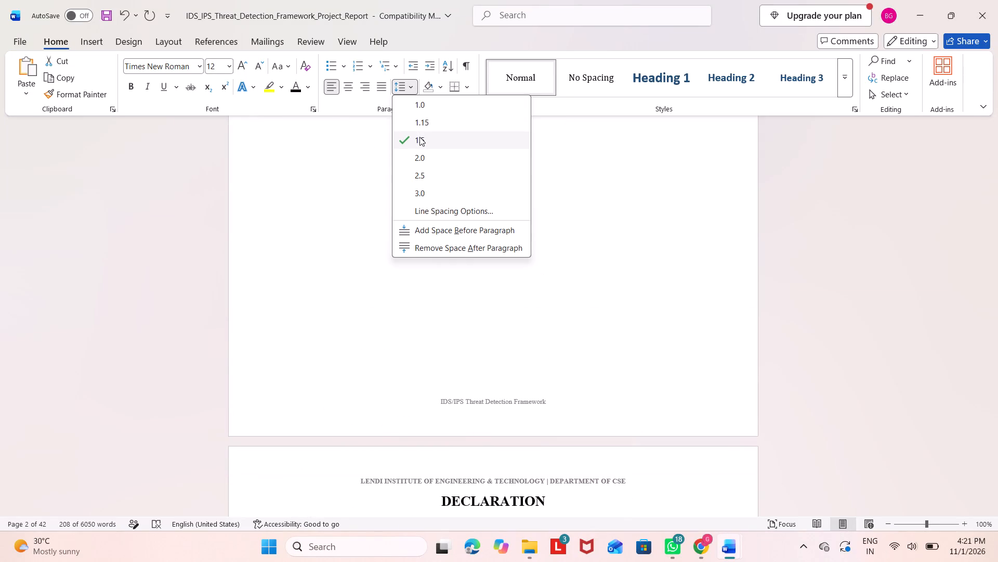
{"action": "left_click", "coordinate": [419, 137]}
{"action": "left_click", "coordinate": [378, 88]}
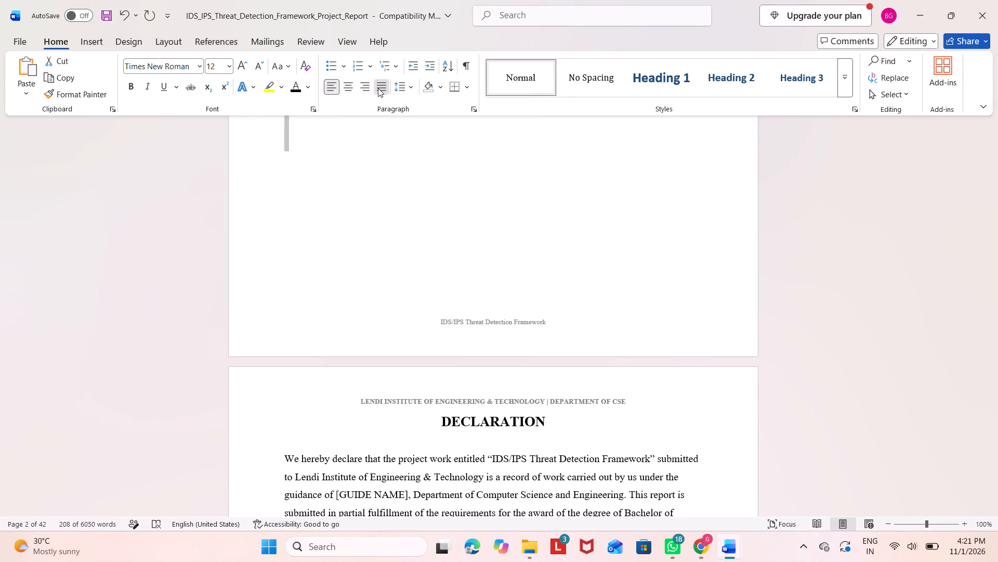
{"action": "scroll", "coordinate": [394, 190], "scroll_direction": "up", "scroll_amount": 3}
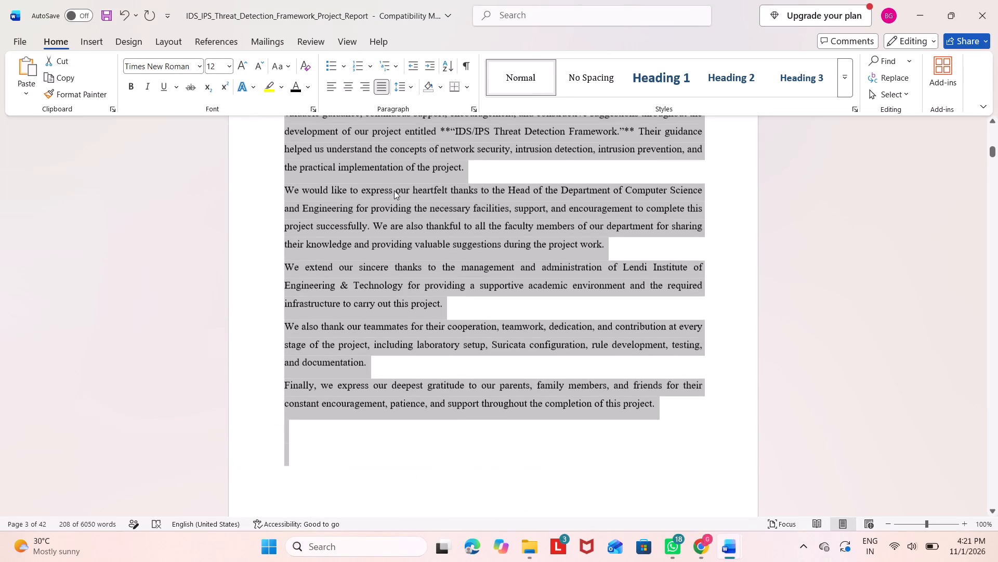
{"action": "left_click", "coordinate": [394, 190]}
Set the Declaration paragraph to size 12, justified, with 1.5 line spacing.
{"action": "scroll", "coordinate": [394, 190], "scroll_direction": "down", "scroll_amount": 3}
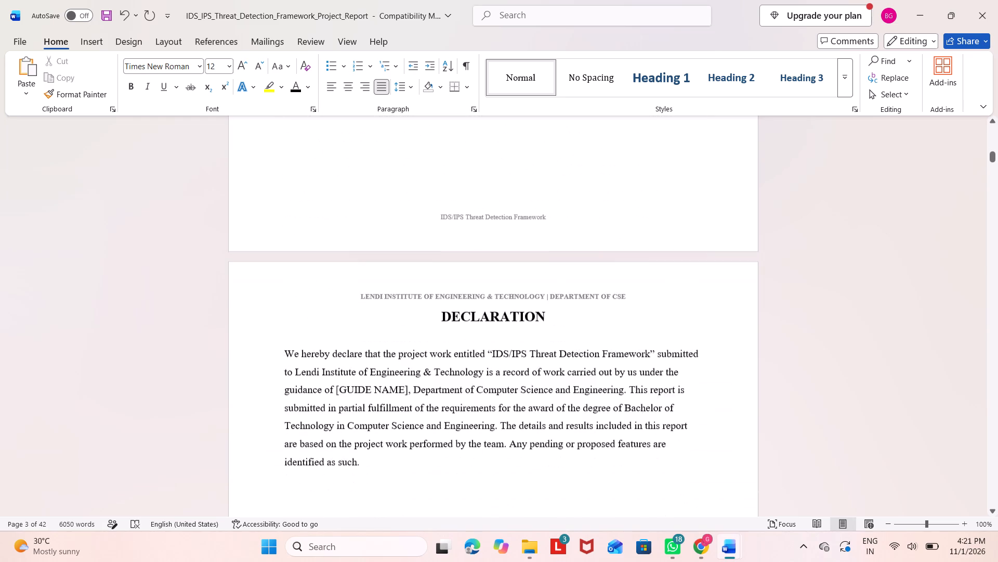
{"action": "scroll", "coordinate": [394, 190], "scroll_direction": "down", "scroll_amount": 1}
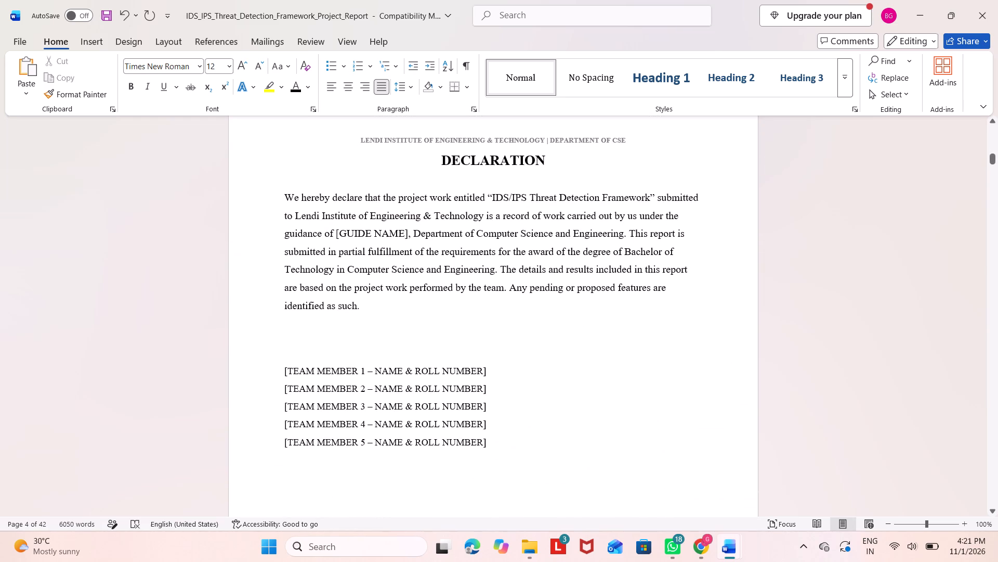
{"action": "left_click_drag", "start_coordinate": [282, 191], "coordinate": [371, 312]}
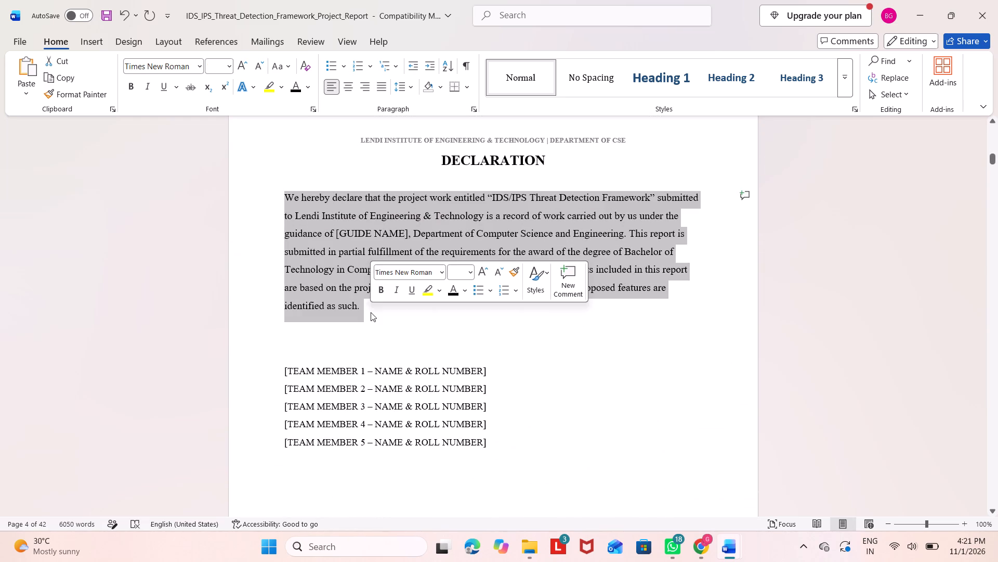
{"action": "left_click", "coordinate": [231, 68]}
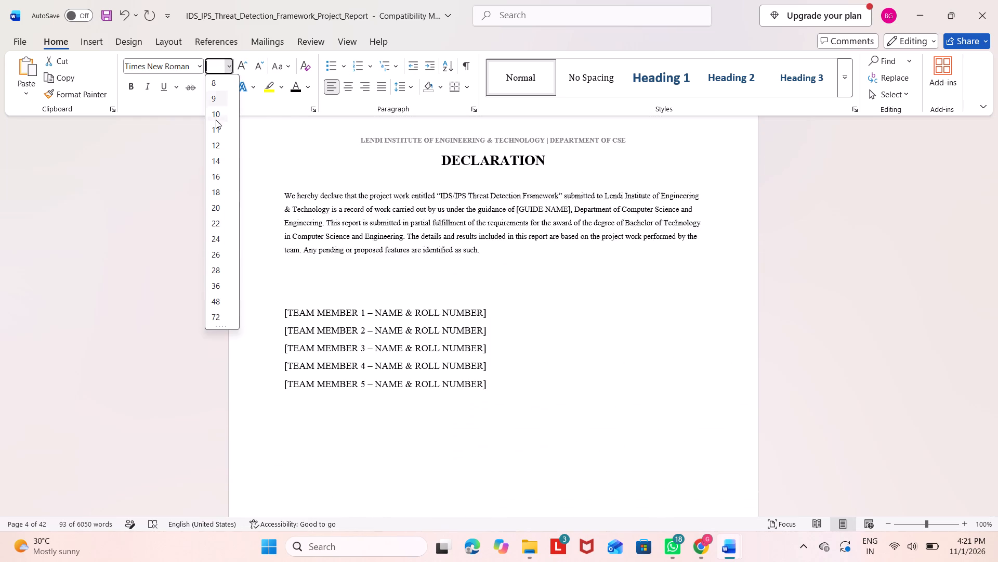
{"action": "left_click", "coordinate": [217, 148]}
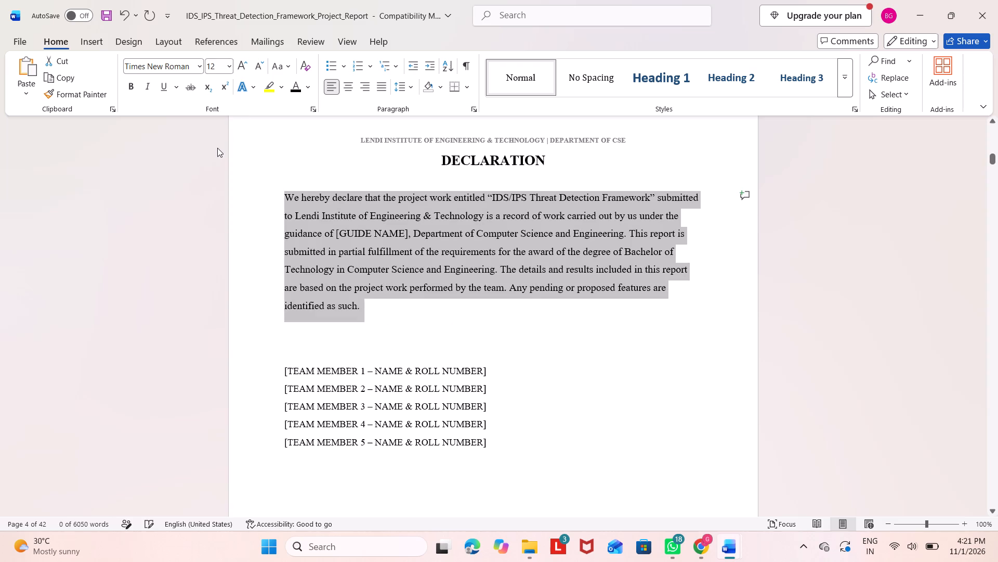
{"action": "left_click", "coordinate": [378, 88]}
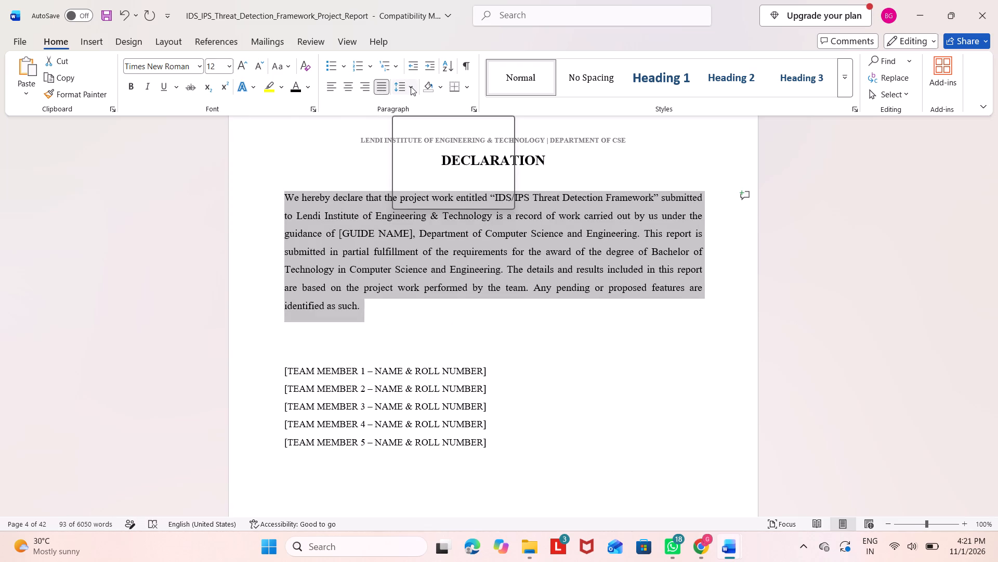
{"action": "left_click", "coordinate": [411, 86]}
{"action": "left_click", "coordinate": [417, 137]}
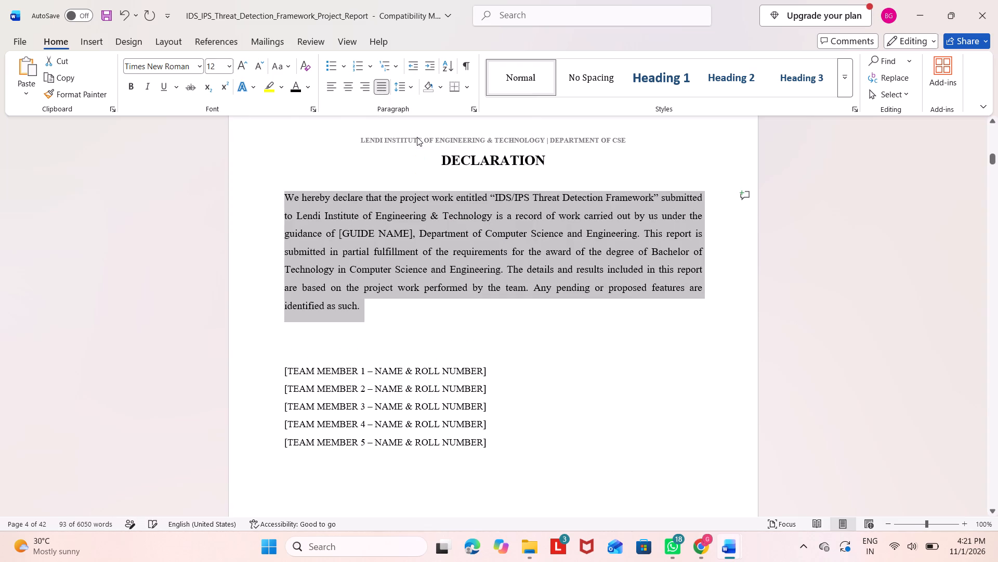
{"action": "left_click", "coordinate": [382, 307]}
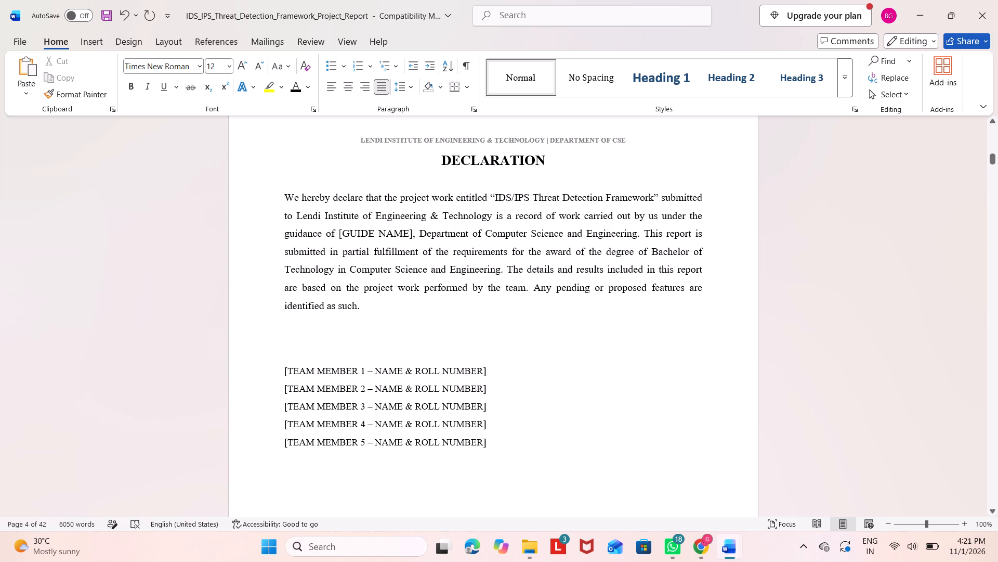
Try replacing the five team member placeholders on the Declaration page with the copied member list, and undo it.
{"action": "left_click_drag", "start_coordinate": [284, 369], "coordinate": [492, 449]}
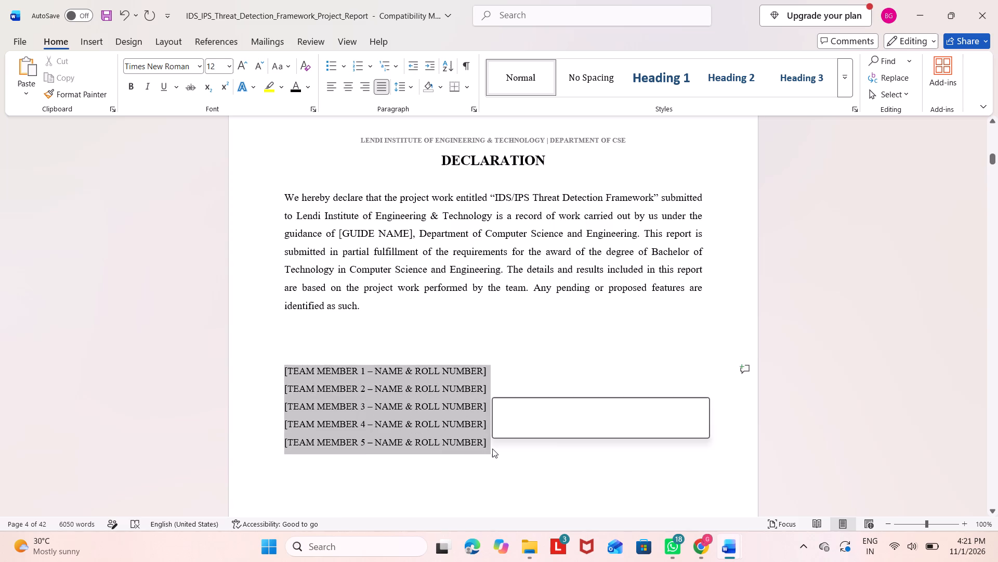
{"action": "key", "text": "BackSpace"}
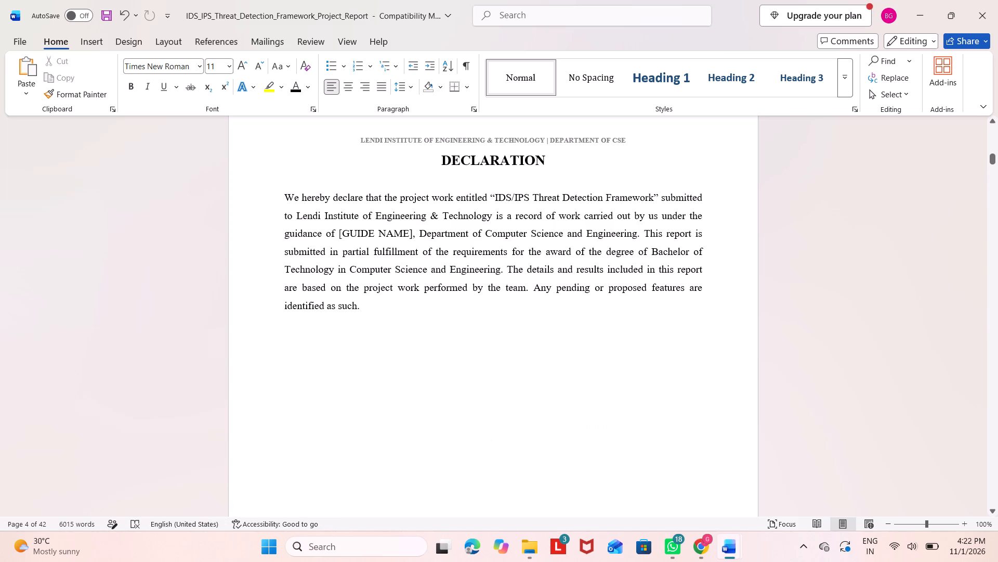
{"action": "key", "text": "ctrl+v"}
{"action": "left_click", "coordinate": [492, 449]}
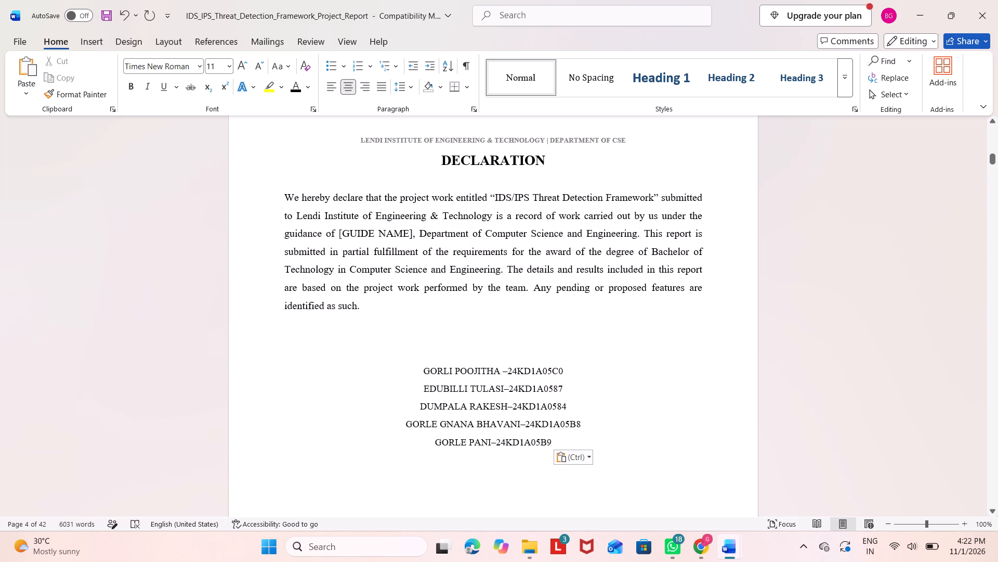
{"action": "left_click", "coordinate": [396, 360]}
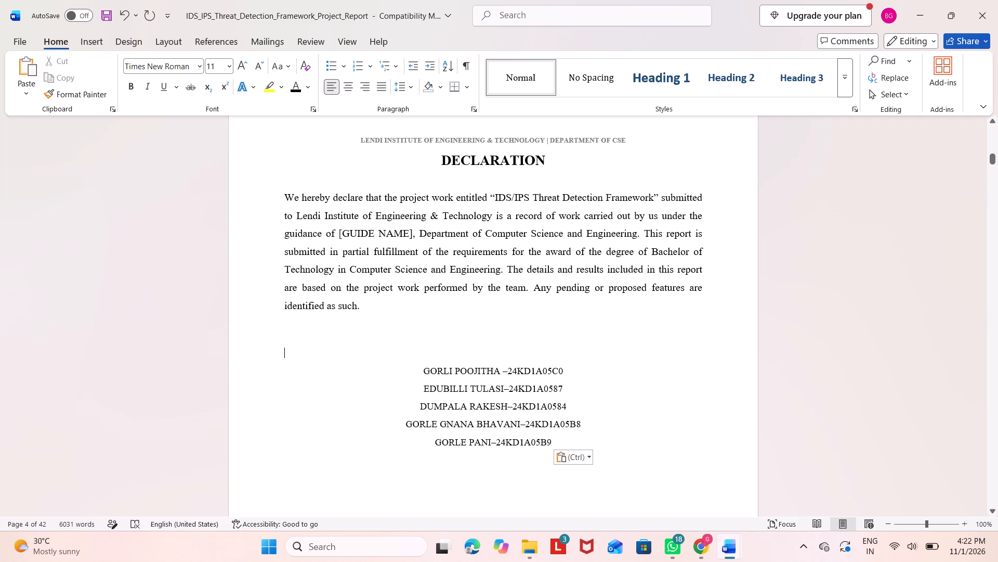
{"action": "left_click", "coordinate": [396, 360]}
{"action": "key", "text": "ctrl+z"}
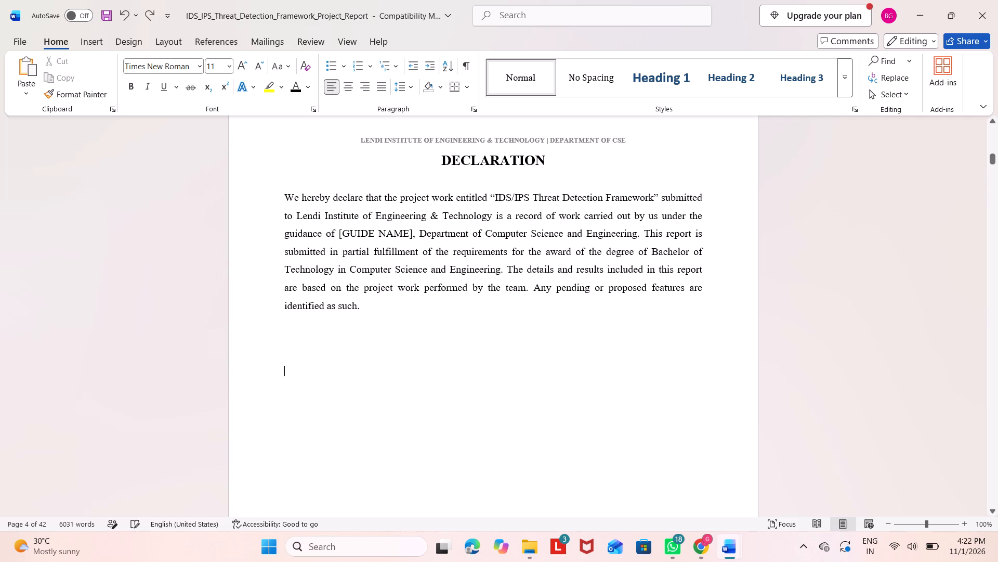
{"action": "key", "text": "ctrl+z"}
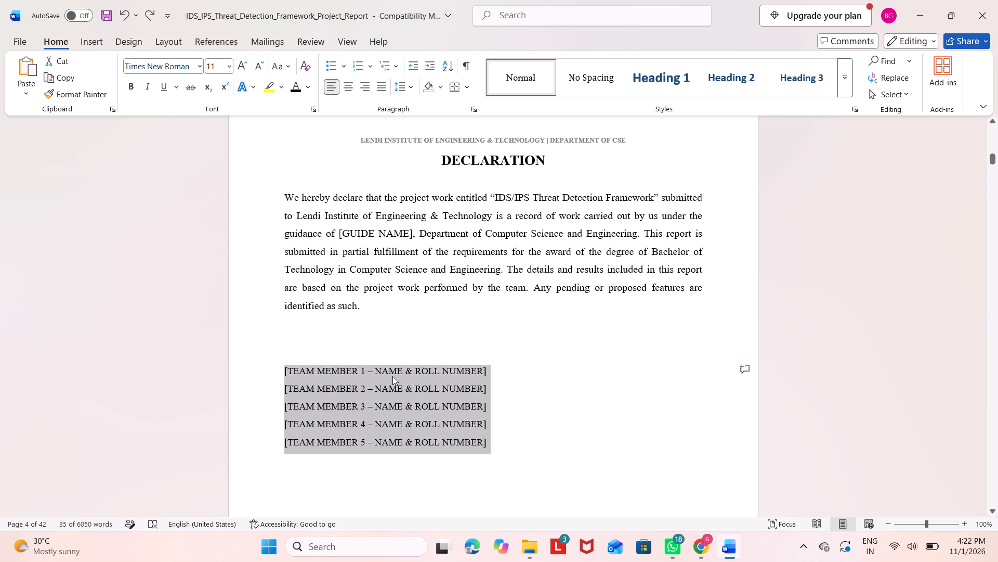
Replace the five team member placeholders on the Declaration page with the copied list of member names and roll numbers.
{"action": "key", "text": "BackSpace"}
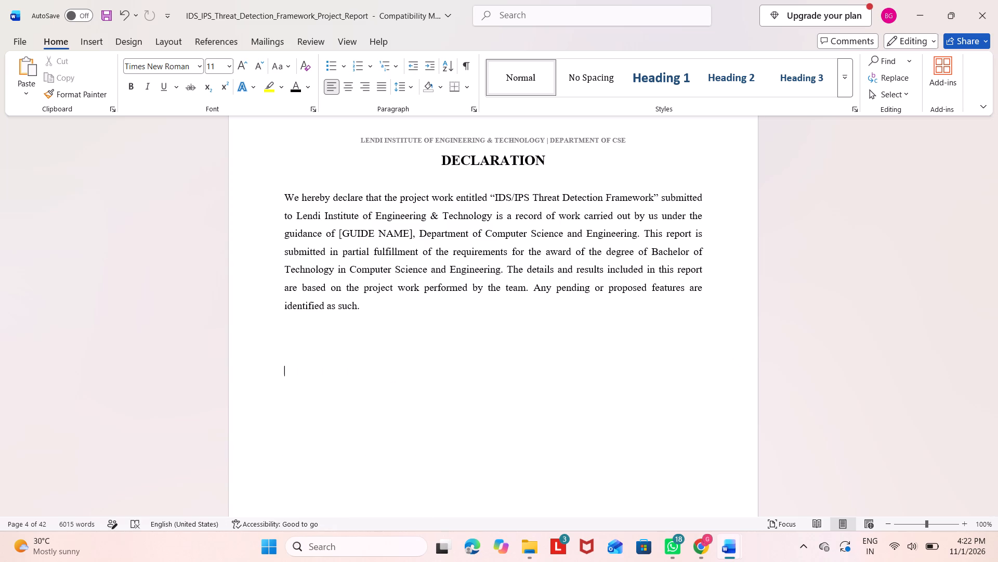
{"action": "key", "text": "ctrl+v"}
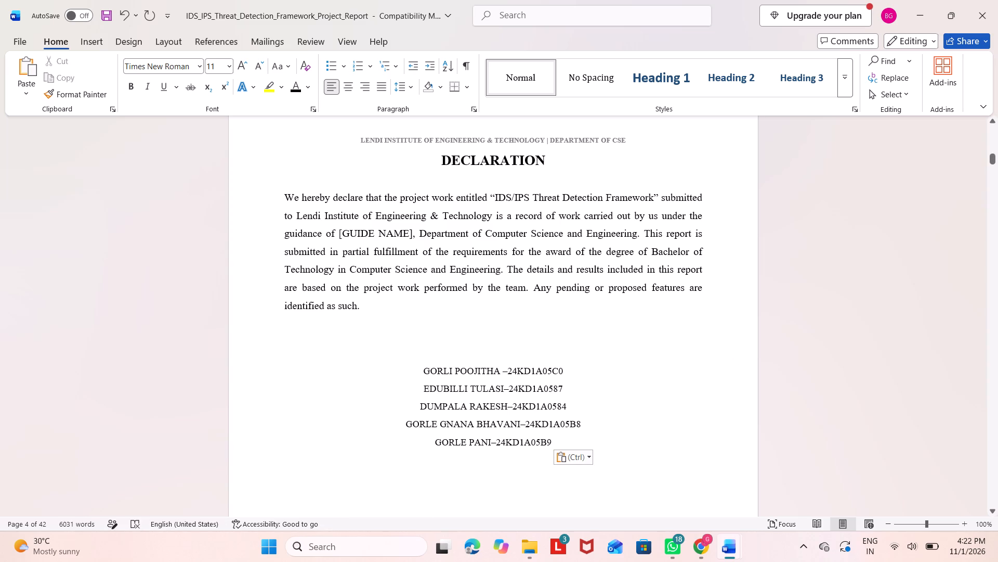
Format the team member list on the Declaration page as Times New Roman, size 12, centred, with 1.5 line spacing.
{"action": "scroll", "coordinate": [405, 369], "scroll_direction": "down", "scroll_amount": 1}
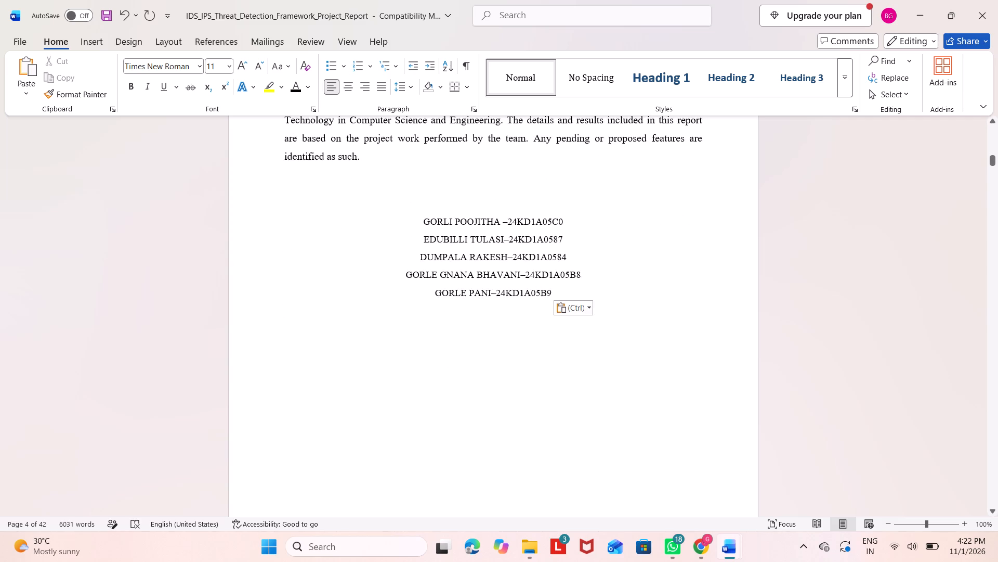
{"action": "scroll", "coordinate": [405, 369], "scroll_direction": "down", "scroll_amount": 1}
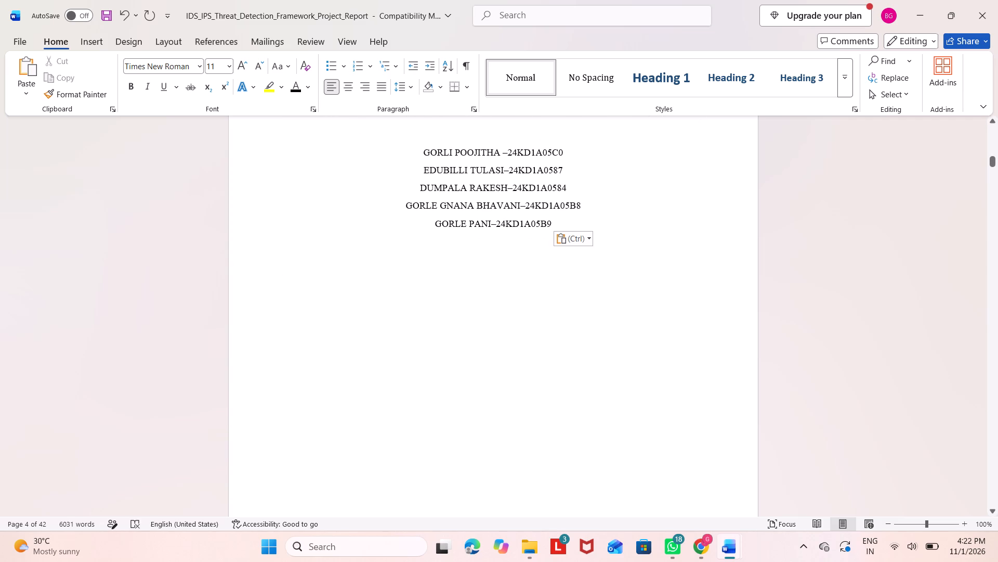
{"action": "left_click_drag", "start_coordinate": [425, 151], "coordinate": [547, 235]}
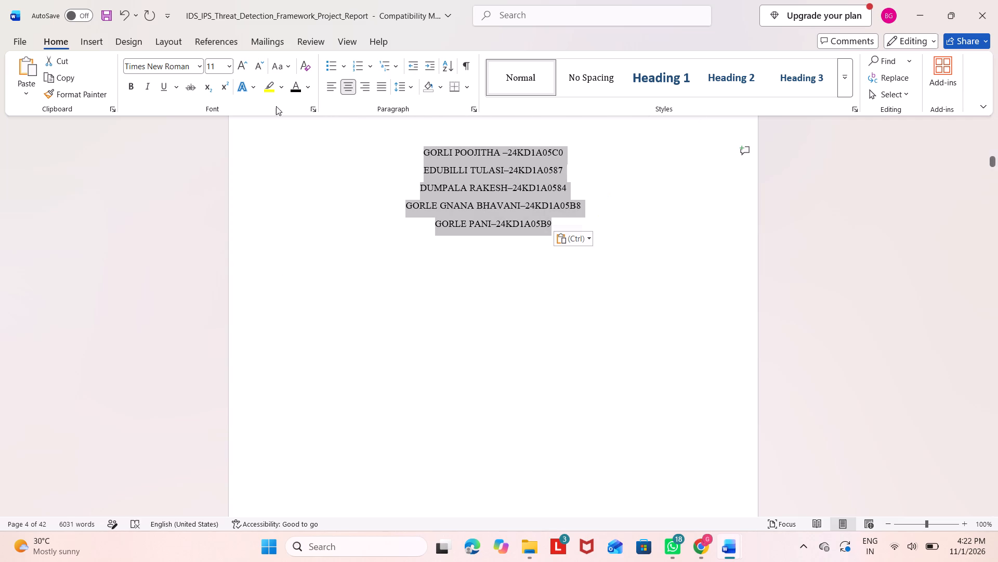
{"action": "left_click", "coordinate": [229, 67]}
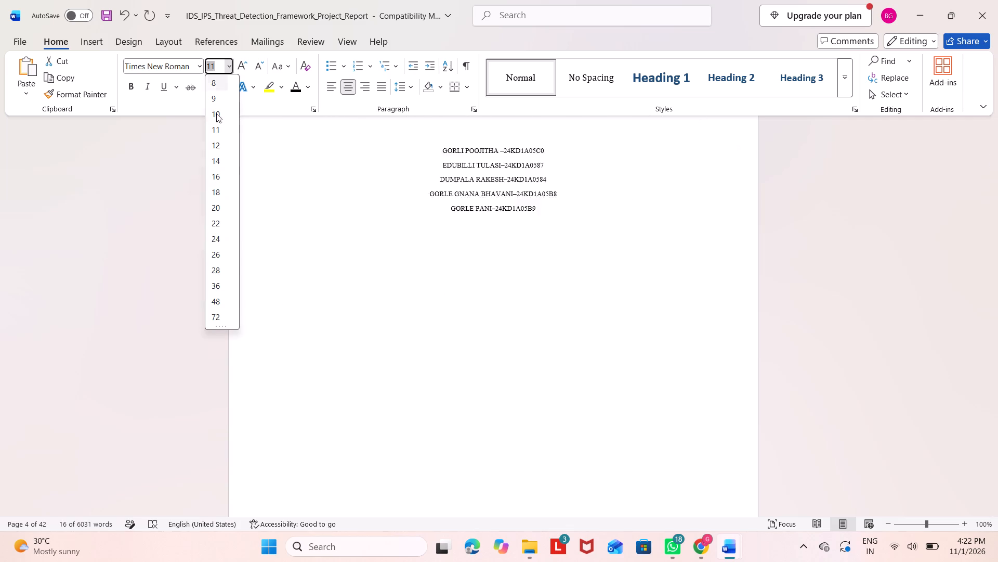
{"action": "left_click", "coordinate": [211, 145]}
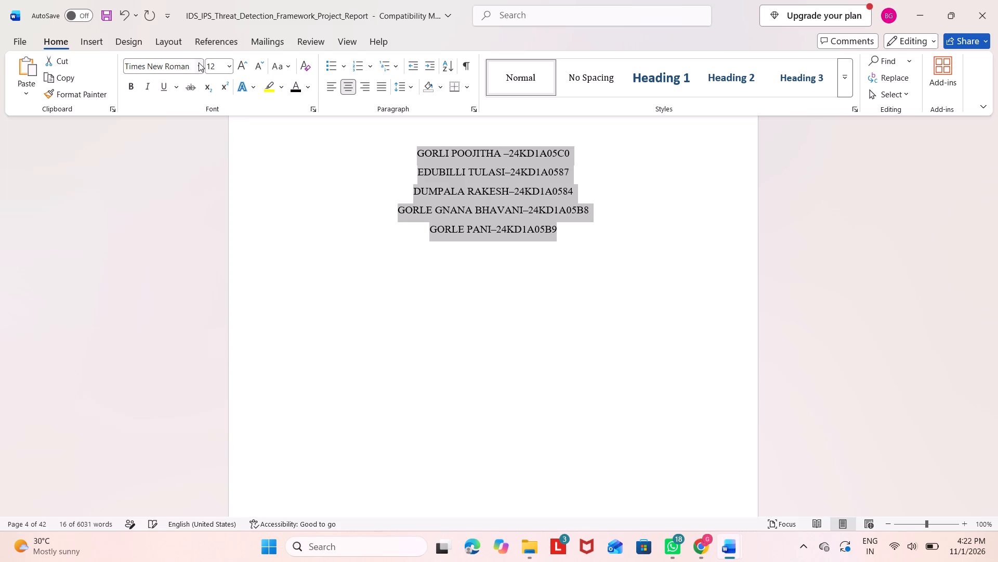
{"action": "left_click", "coordinate": [199, 62]}
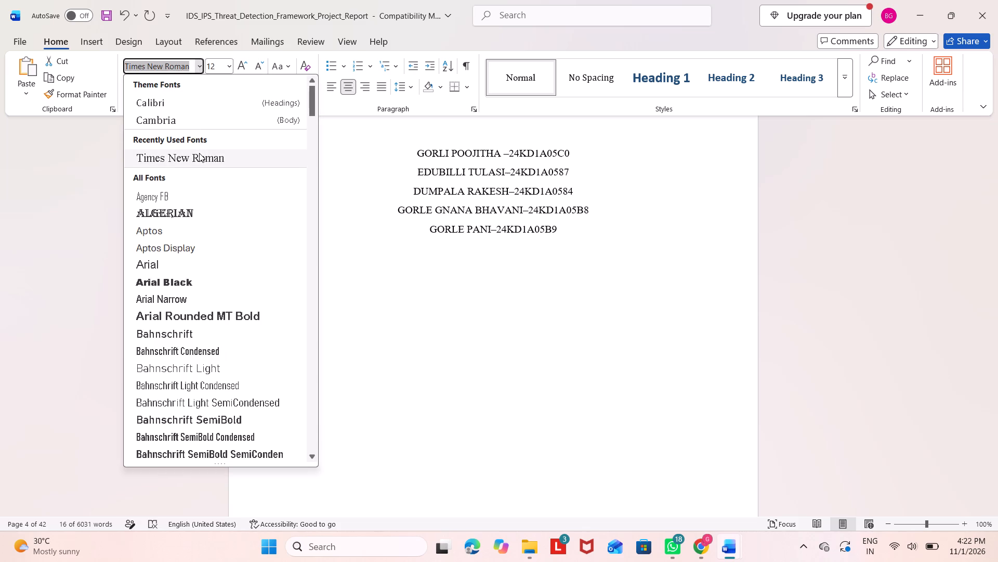
{"action": "left_click", "coordinate": [199, 156]}
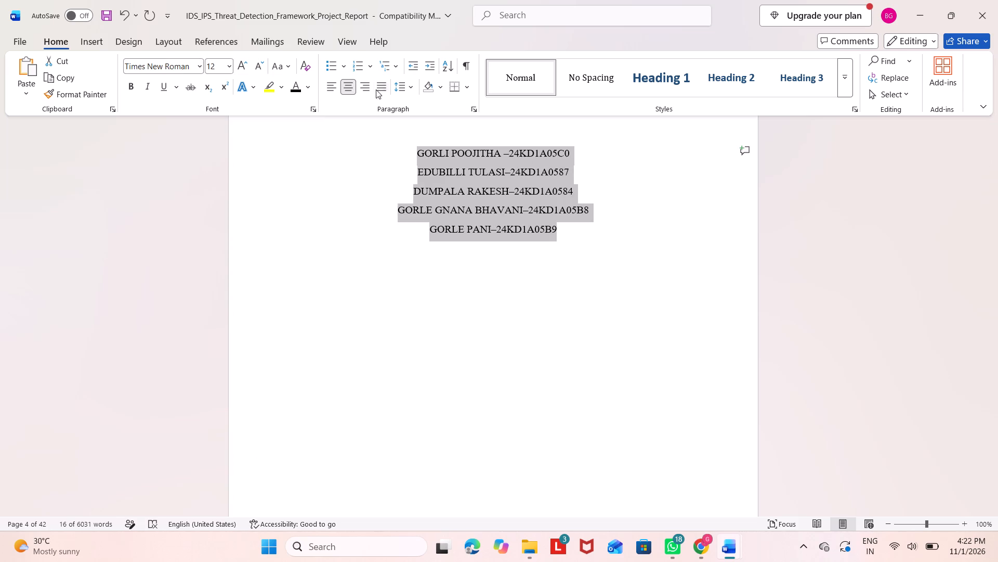
{"action": "left_click", "coordinate": [384, 91]}
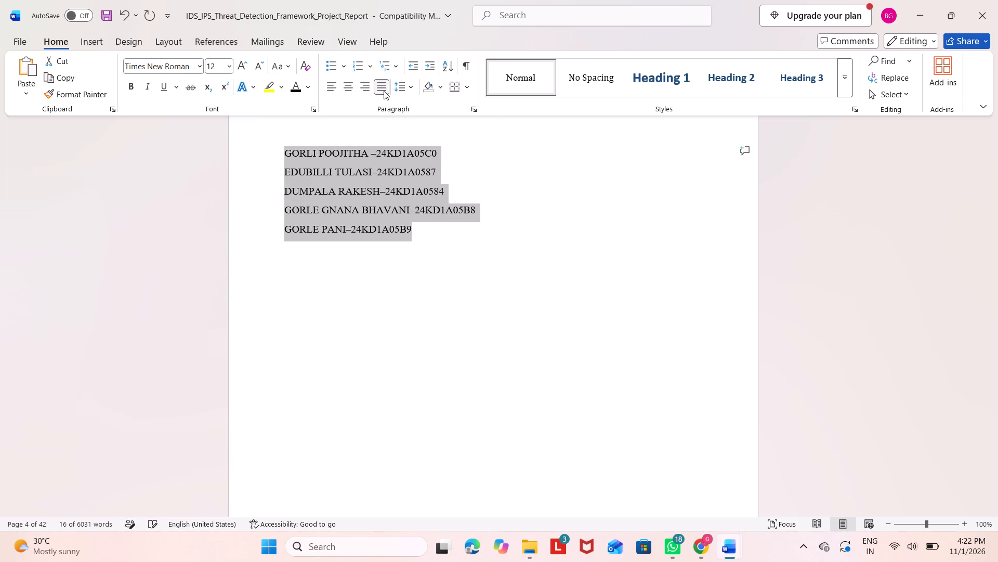
{"action": "left_click", "coordinate": [384, 91]}
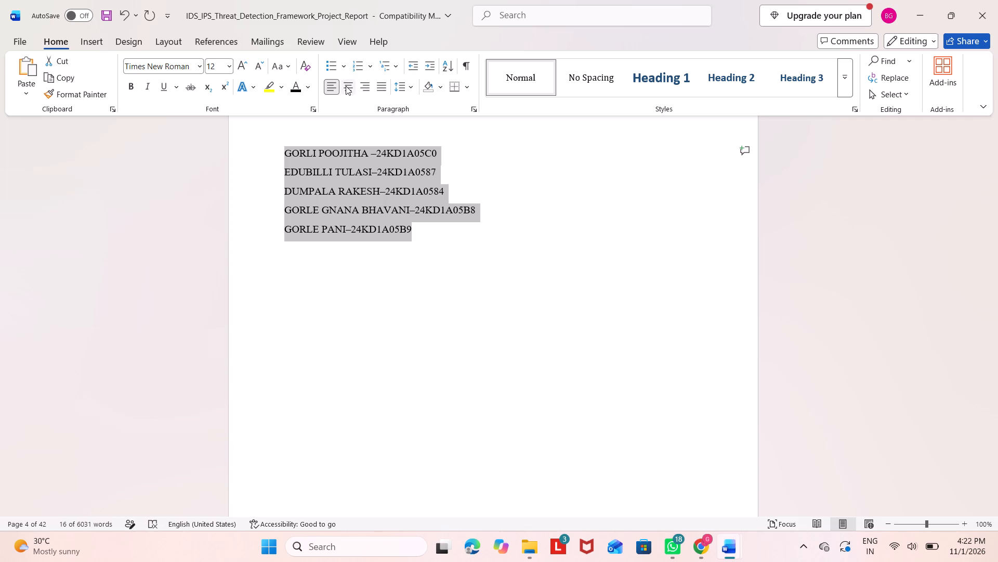
{"action": "left_click", "coordinate": [346, 86]}
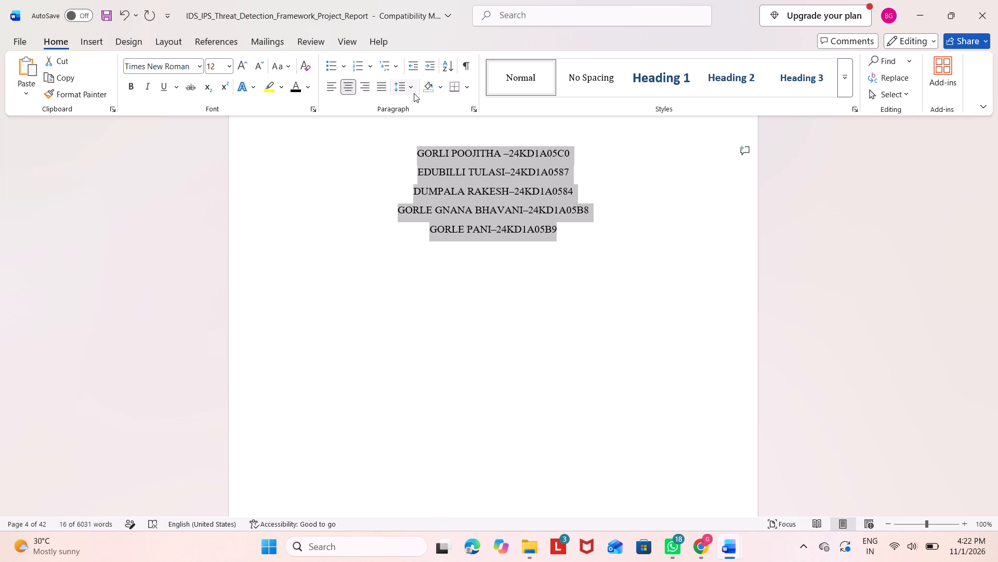
{"action": "left_click", "coordinate": [414, 93]}
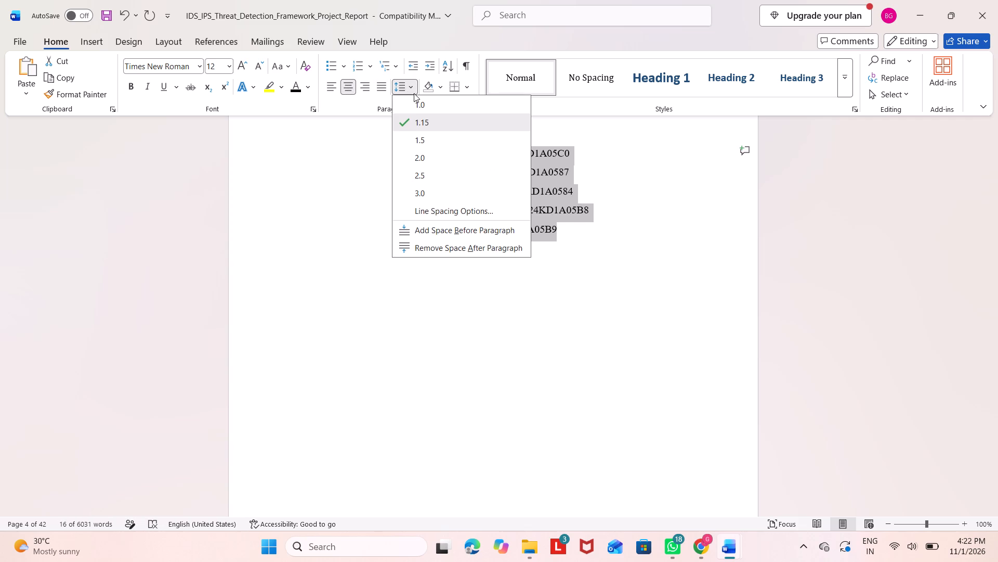
{"action": "left_click", "coordinate": [418, 136]}
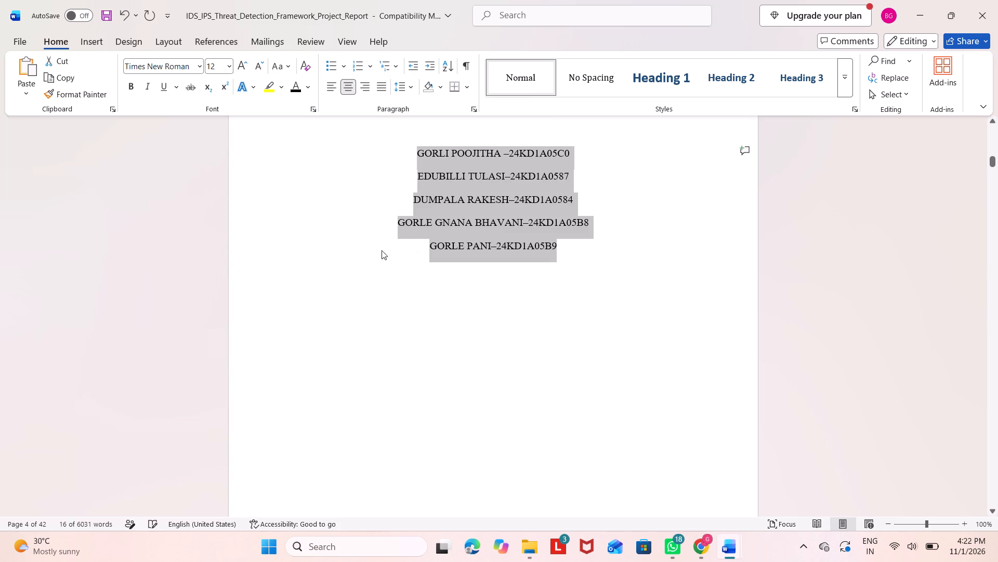
{"action": "left_click", "coordinate": [375, 293]}
Apply 1.5 line spacing to all the Abstract's bullet paragraphs, including the keywords, and check the page.
{"action": "scroll", "coordinate": [375, 293], "scroll_direction": "down", "scroll_amount": 3}
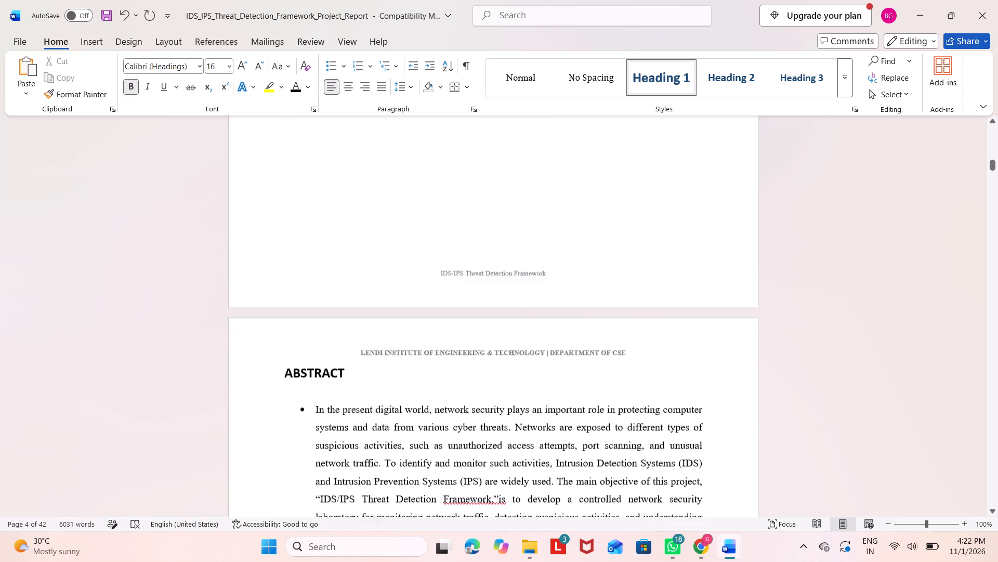
{"action": "scroll", "coordinate": [375, 293], "scroll_direction": "down", "scroll_amount": 2}
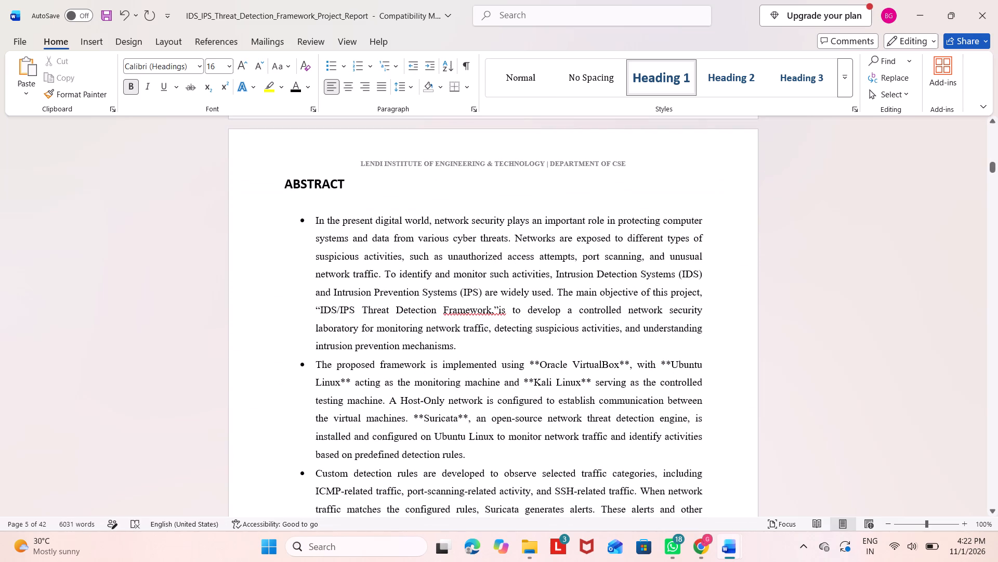
{"action": "left_click_drag", "start_coordinate": [315, 219], "coordinate": [391, 561]}
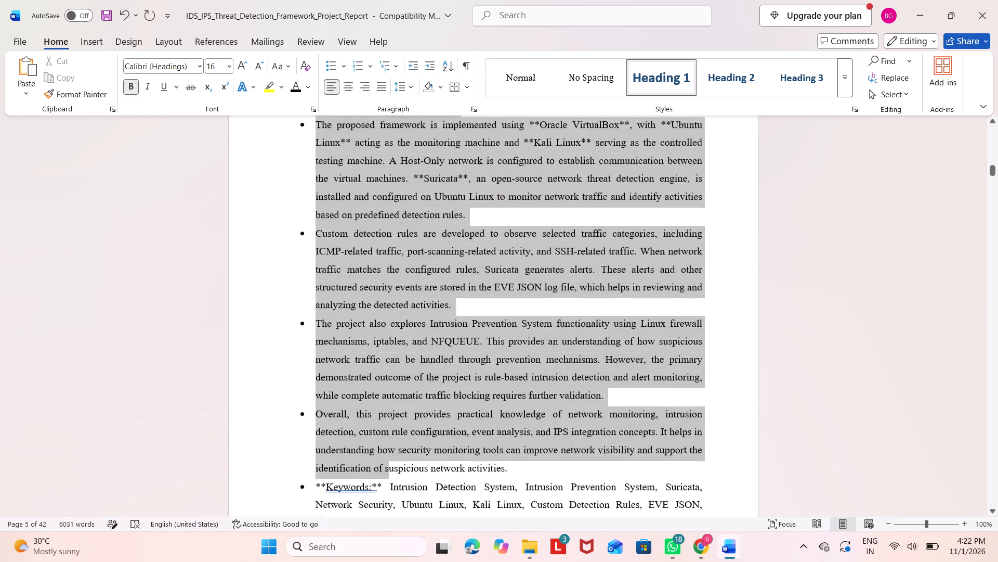
{"action": "left_click_drag", "start_coordinate": [391, 561], "coordinate": [409, 179]}
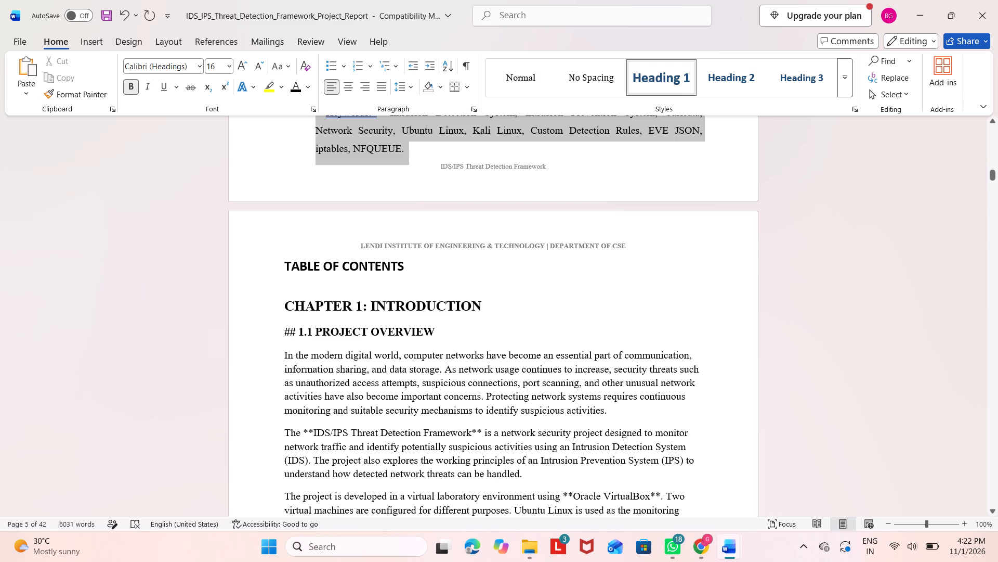
{"action": "left_click_drag", "start_coordinate": [409, 179], "coordinate": [409, 179]}
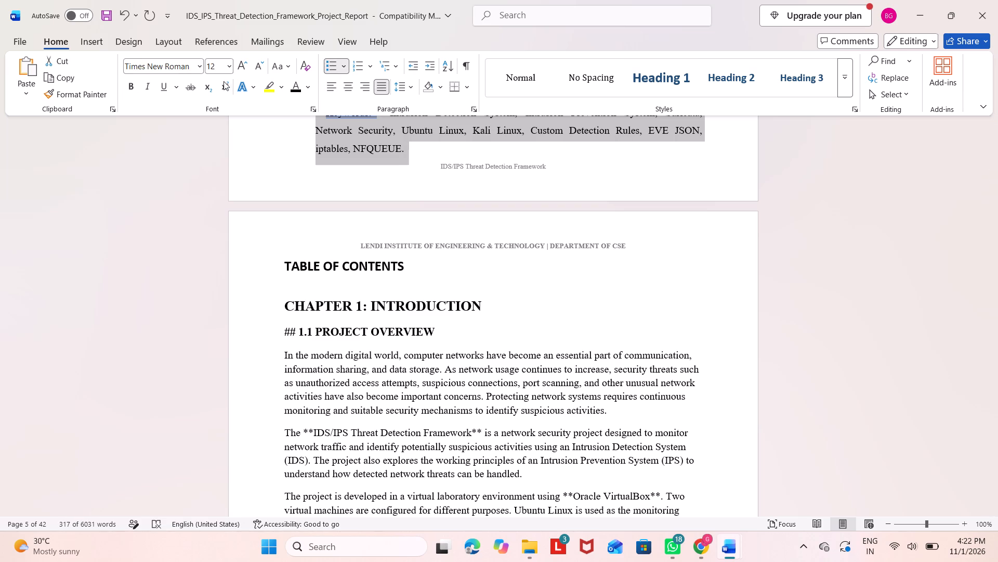
{"action": "left_click", "coordinate": [230, 66]}
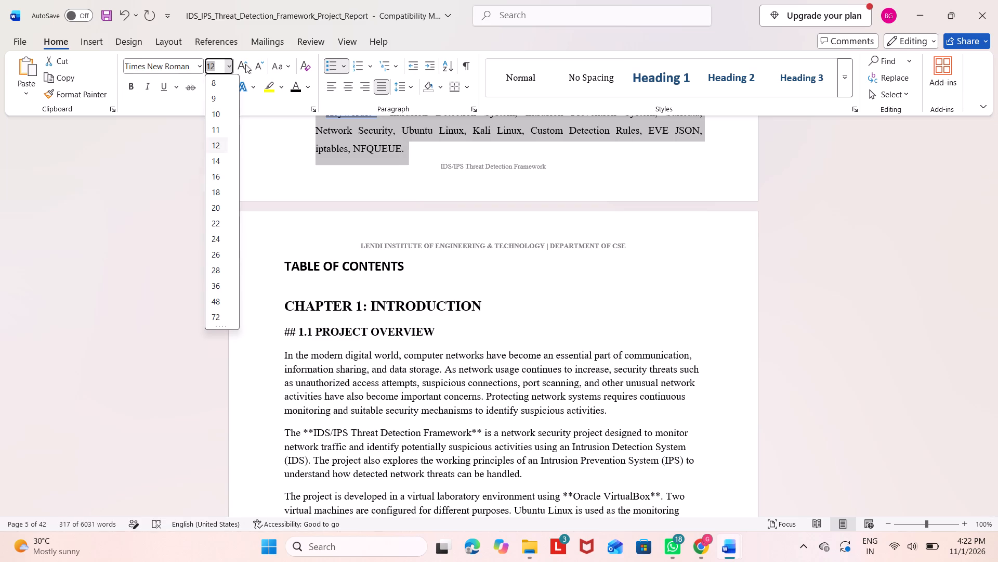
{"action": "left_click", "coordinate": [411, 87]}
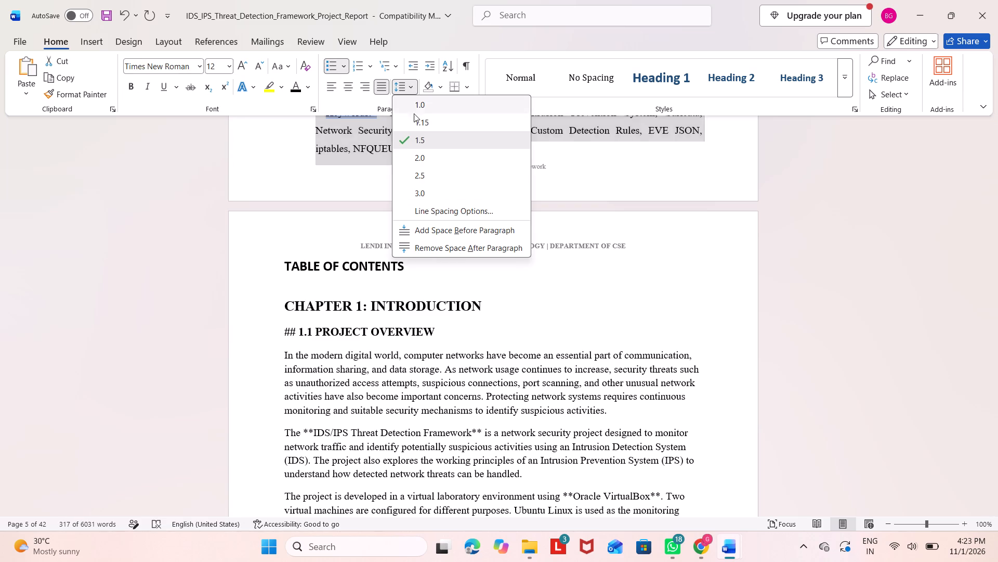
{"action": "left_click", "coordinate": [419, 139]}
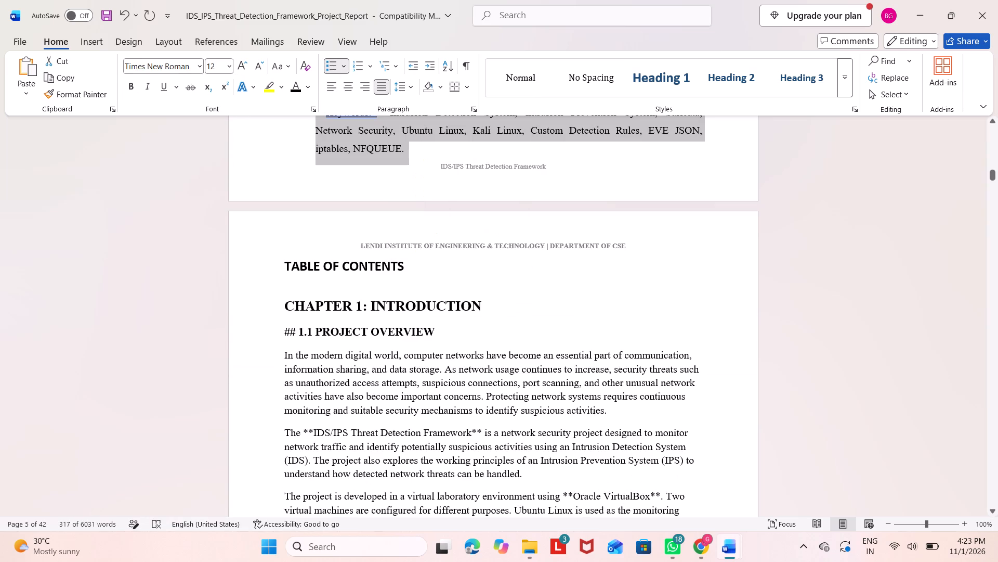
{"action": "left_click", "coordinate": [389, 140]}
{"action": "scroll", "coordinate": [389, 140], "scroll_direction": "up", "scroll_amount": 4}
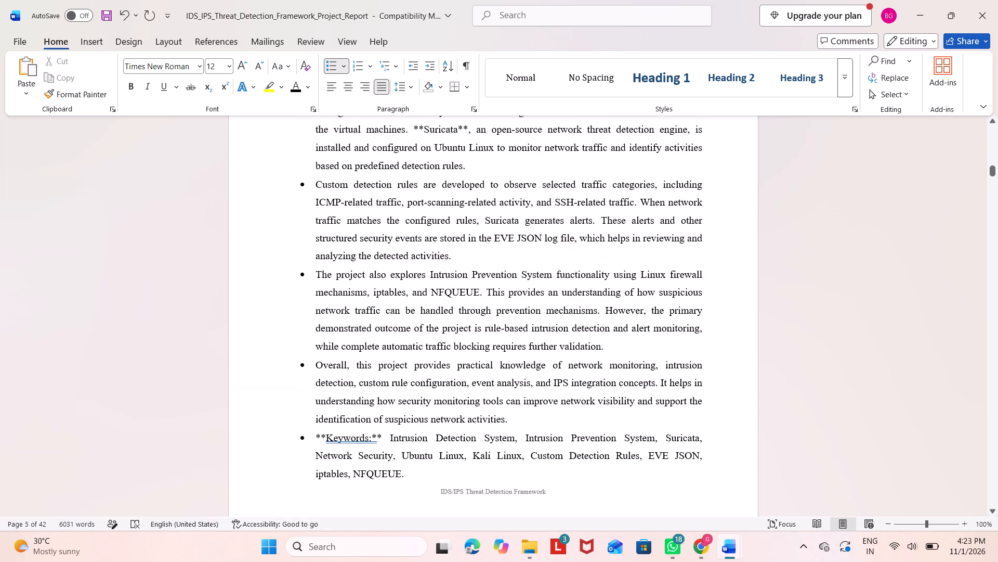
{"action": "scroll", "coordinate": [389, 140], "scroll_direction": "up", "scroll_amount": 3}
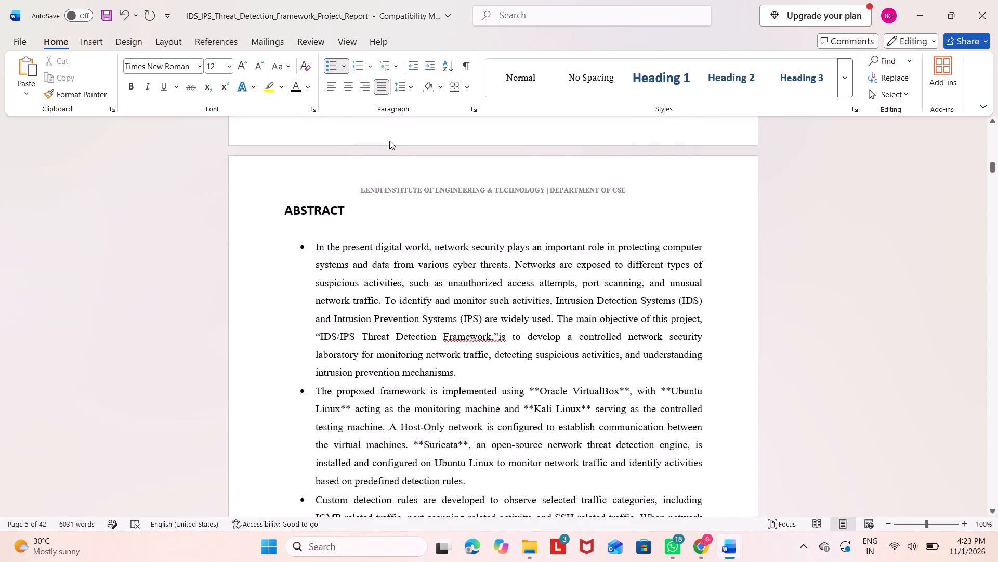
Format the Chapter 1 text from the Project Overview paragraphs through the 1.4 Project Objectives list as non-bold Times New Roman, size 12, with 1.5 line spacing.
{"action": "scroll", "coordinate": [389, 140], "scroll_direction": "down", "scroll_amount": 6}
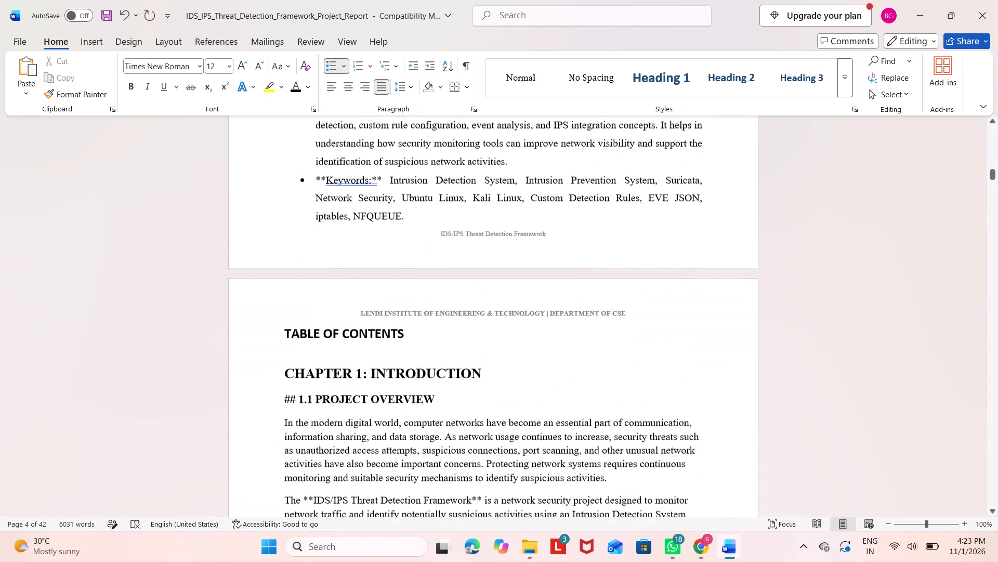
{"action": "scroll", "coordinate": [389, 140], "scroll_direction": "down", "scroll_amount": 1}
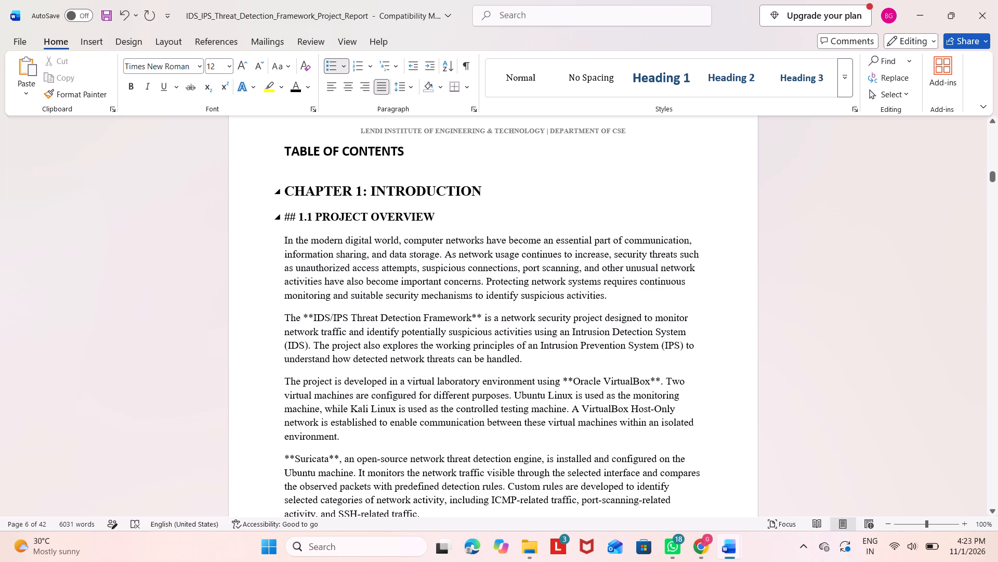
{"action": "left_click_drag", "start_coordinate": [285, 236], "coordinate": [317, 404]}
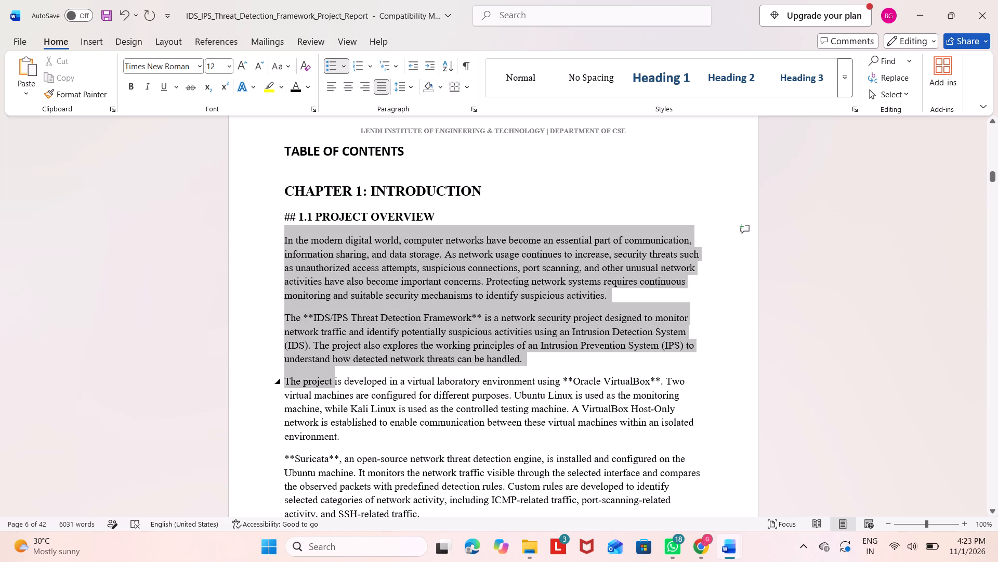
{"action": "left_click_drag", "start_coordinate": [317, 404], "coordinate": [326, 349]}
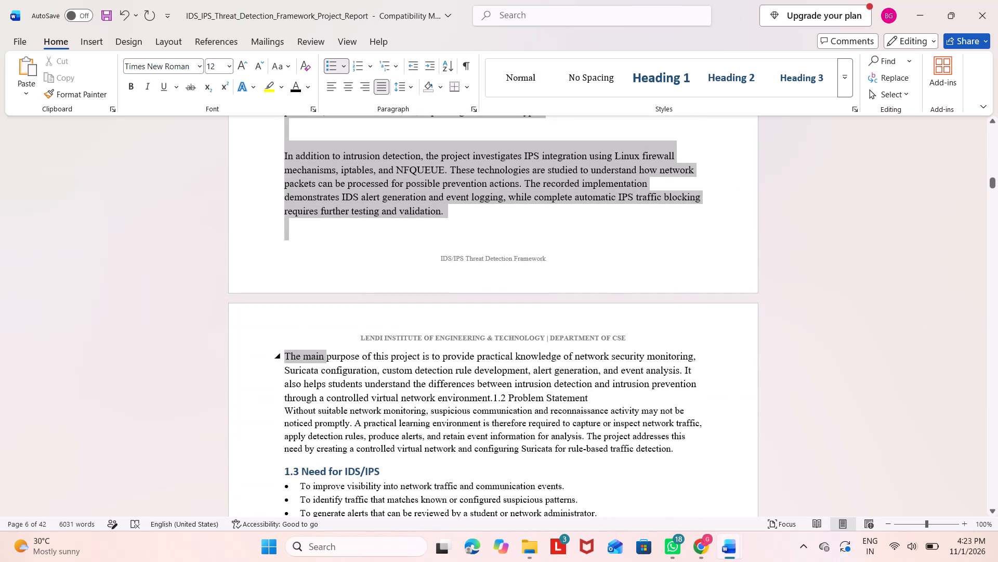
{"action": "left_click_drag", "start_coordinate": [326, 349], "coordinate": [426, 477]}
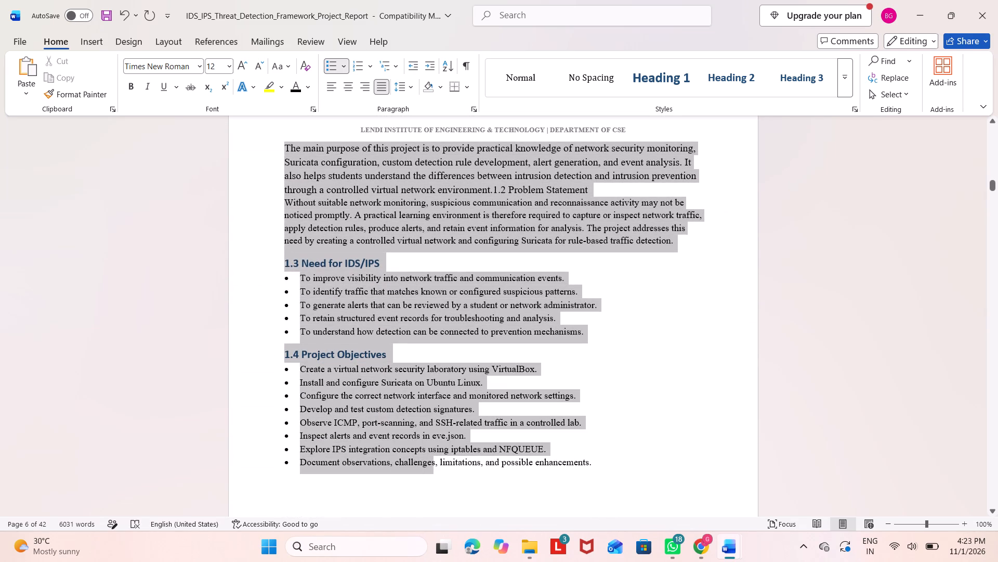
{"action": "left_click_drag", "start_coordinate": [426, 477], "coordinate": [648, 456]}
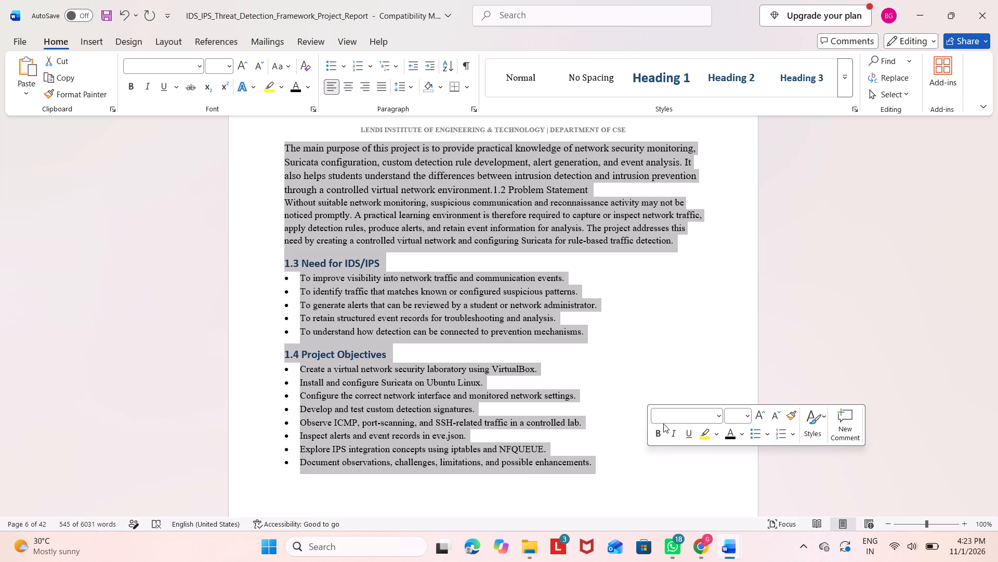
{"action": "left_click", "coordinate": [660, 435]}
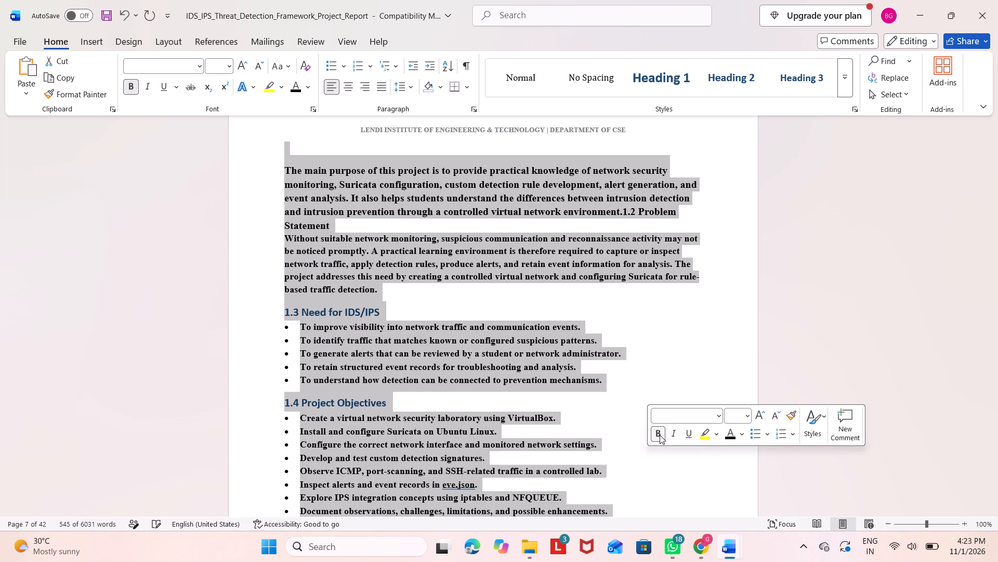
{"action": "left_click", "coordinate": [660, 435]}
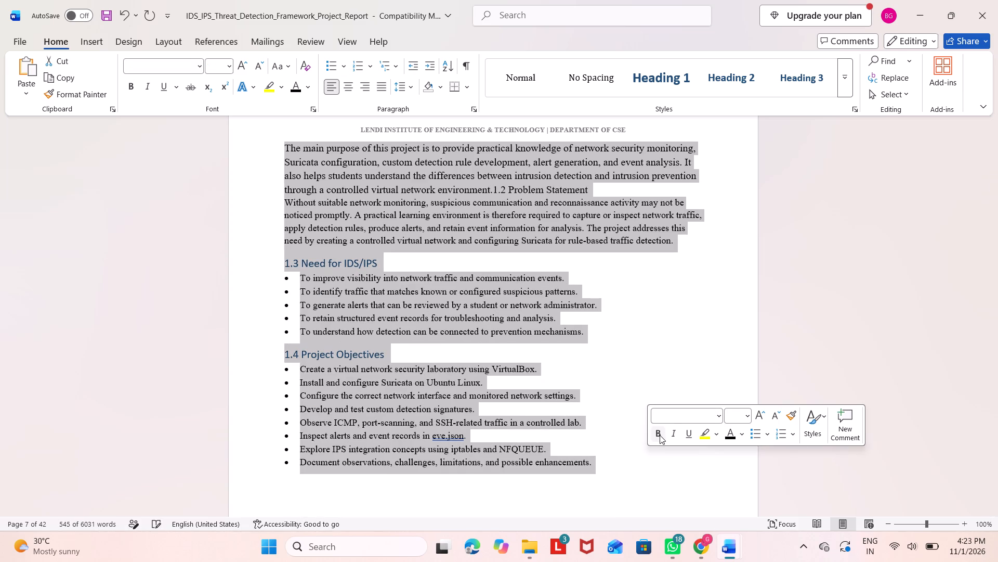
{"action": "left_click", "coordinate": [230, 67]}
{"action": "left_click", "coordinate": [221, 146]}
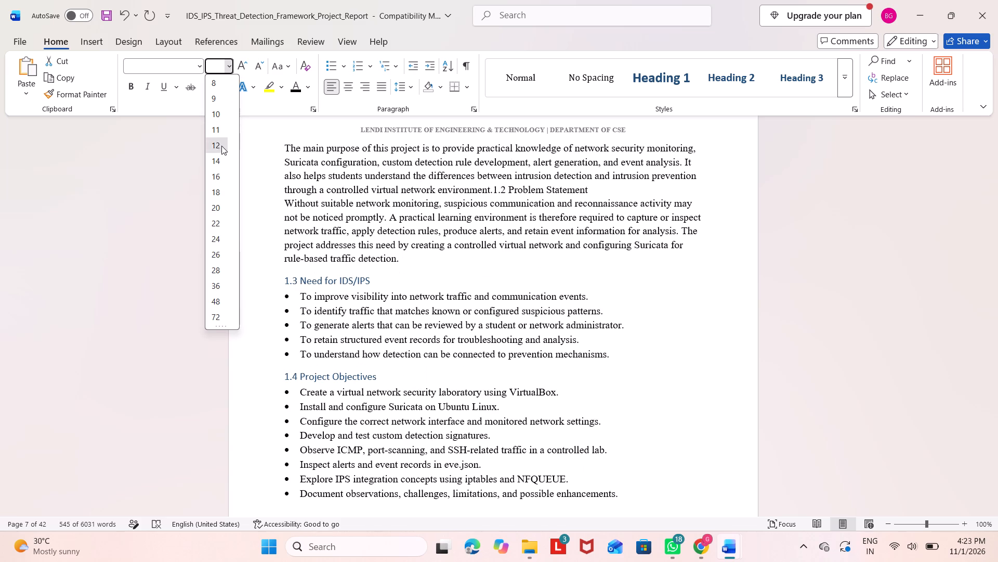
{"action": "left_click", "coordinate": [200, 65]}
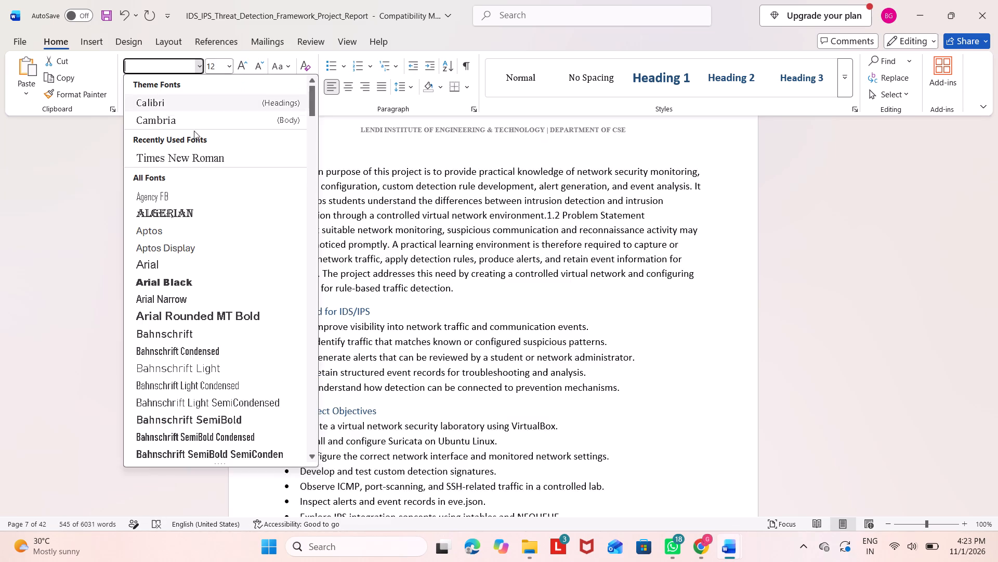
{"action": "left_click", "coordinate": [201, 155]}
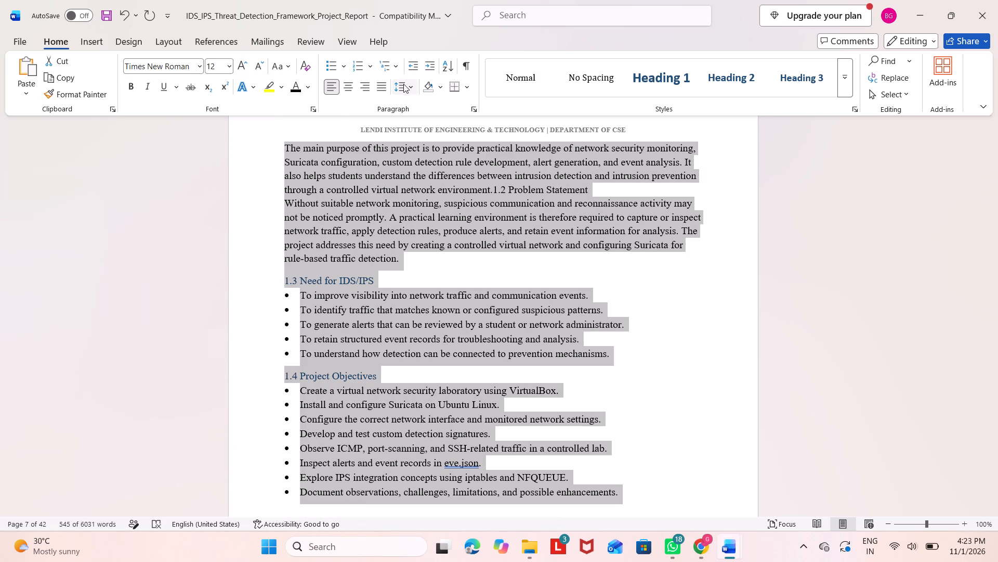
{"action": "left_click", "coordinate": [412, 85]}
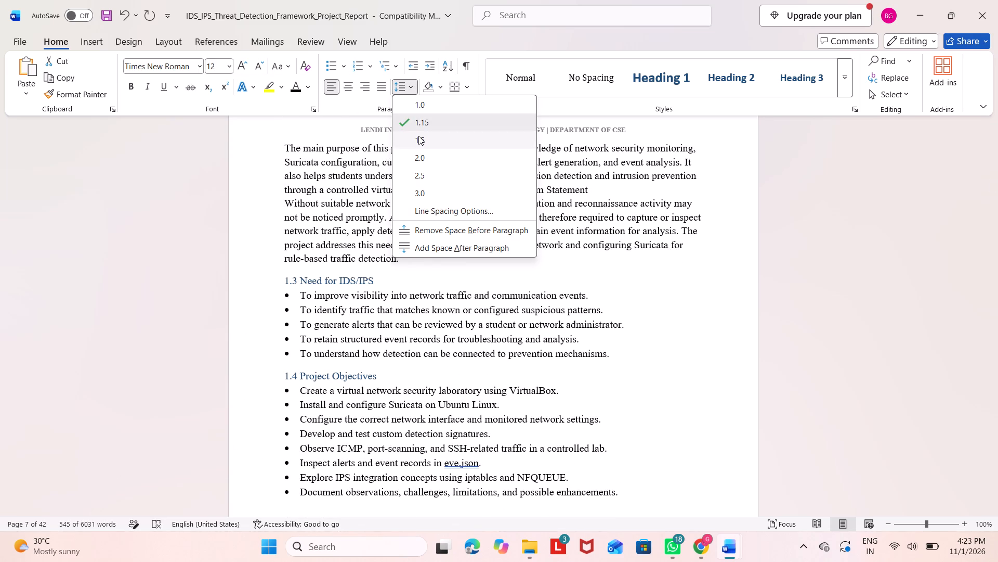
{"action": "left_click", "coordinate": [418, 136]}
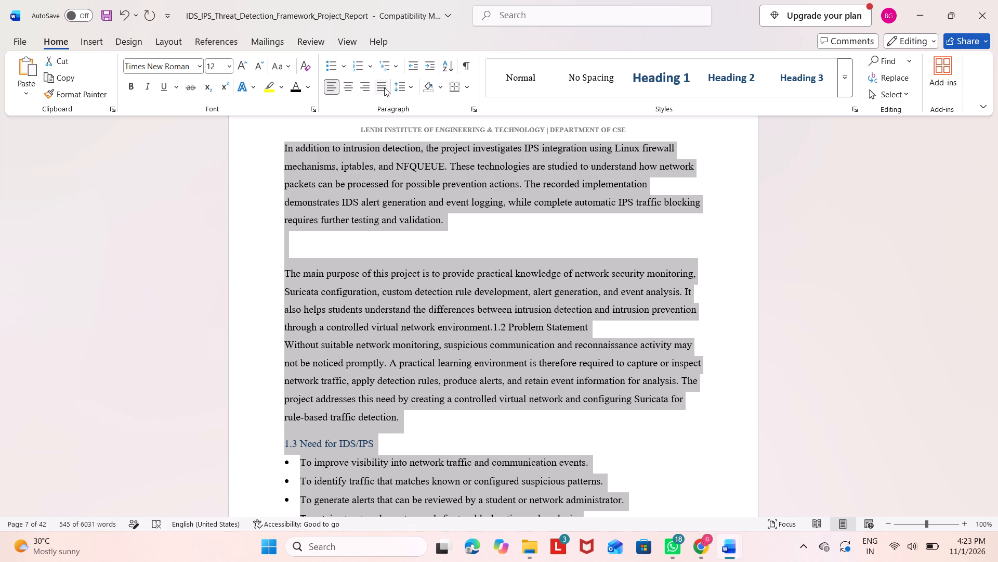
Justify the selected Chapter 1 text, from the Project Overview paragraphs through the 1.4 Project Objectives list.
{"action": "left_click", "coordinate": [384, 87]}
Delete the empty paragraphs before "The main purpose of this project" and before "Whenever network traffic matches" in the Project Overview.
{"action": "left_click", "coordinate": [365, 236]}
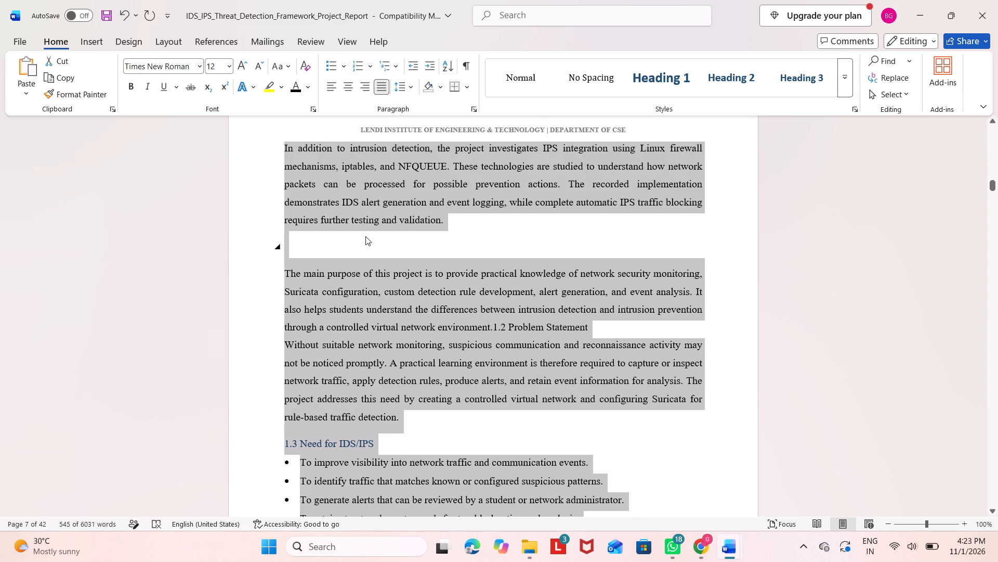
{"action": "key", "text": "BackSpace"}
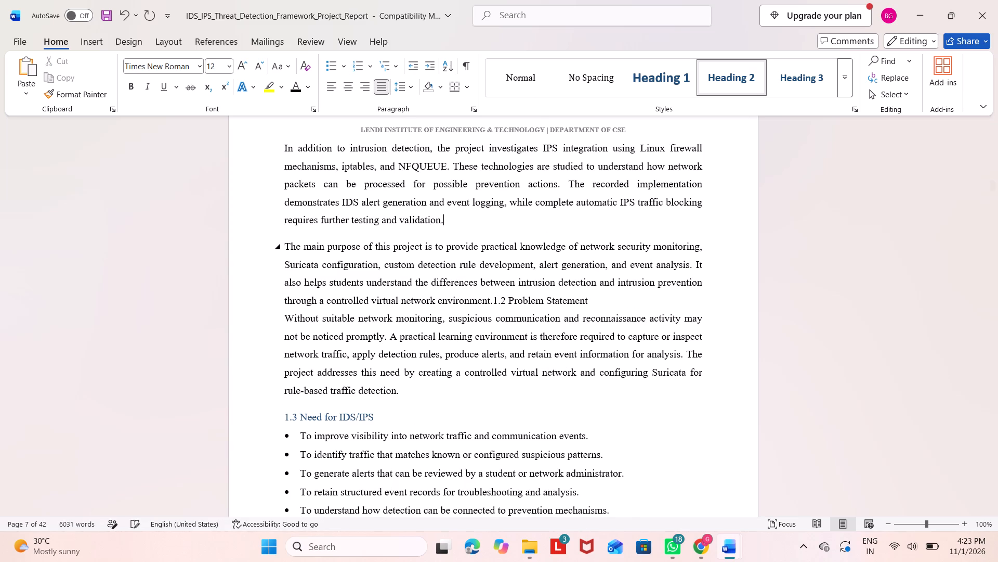
{"action": "scroll", "coordinate": [320, 324], "scroll_direction": "up", "scroll_amount": 3}
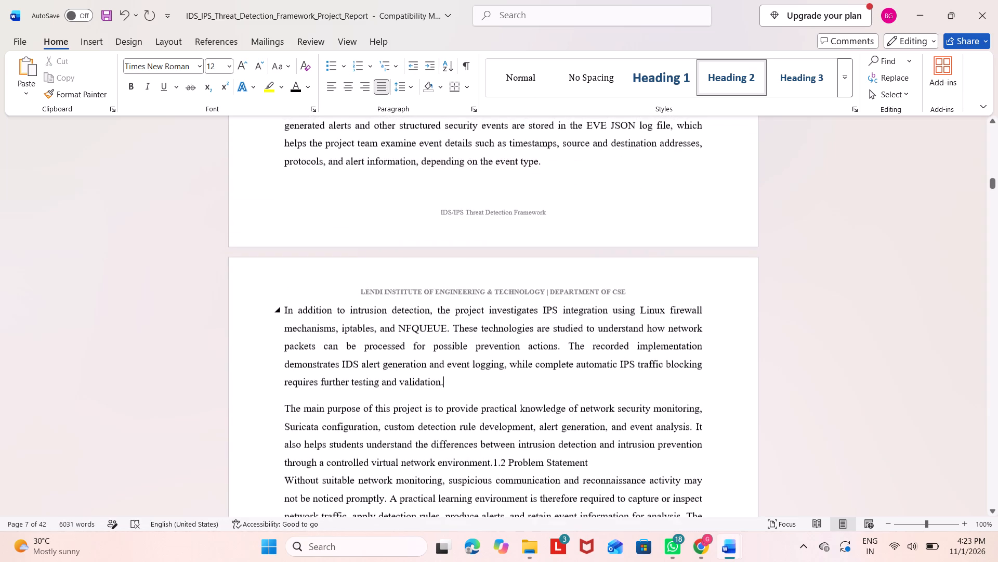
{"action": "scroll", "coordinate": [320, 324], "scroll_direction": "up", "scroll_amount": 3}
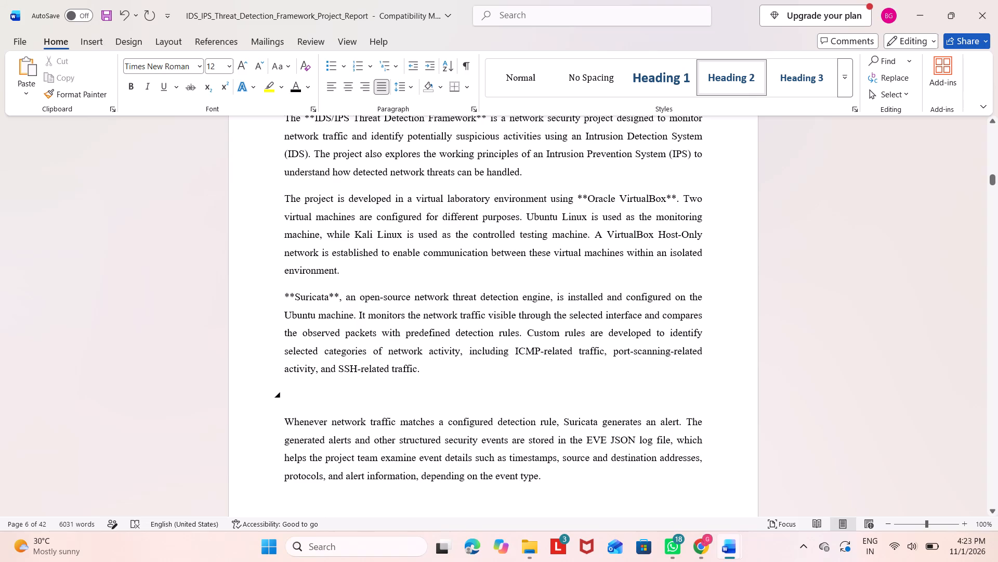
{"action": "left_click", "coordinate": [321, 398]}
{"action": "key", "text": "BackSpace"}
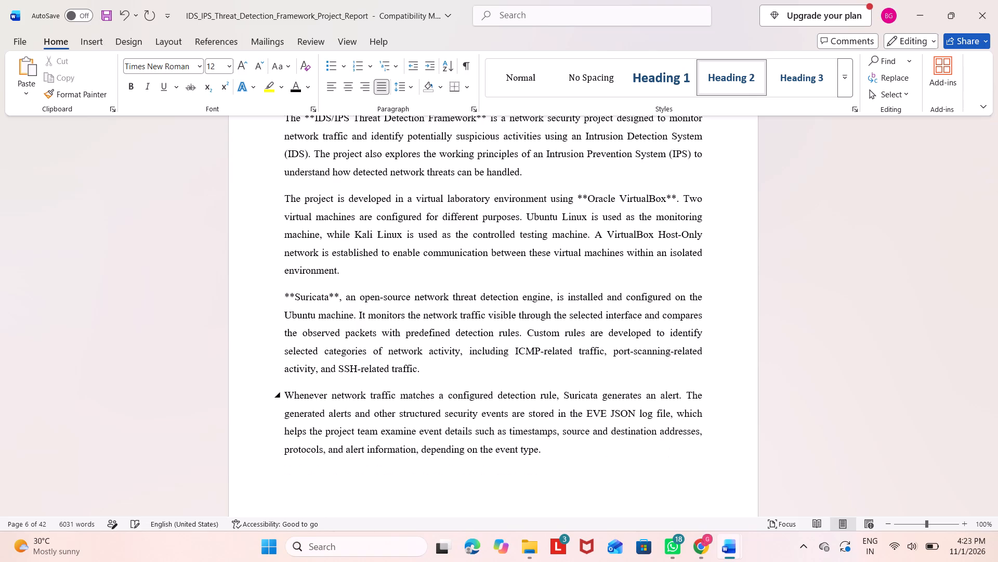
Review the layout and spacing of the Project Overview paragraphs from the Chapter 1 heading to the page end.
{"action": "scroll", "coordinate": [321, 398], "scroll_direction": "up", "scroll_amount": 3}
{"action": "scroll", "coordinate": [321, 398], "scroll_direction": "down", "scroll_amount": 2}
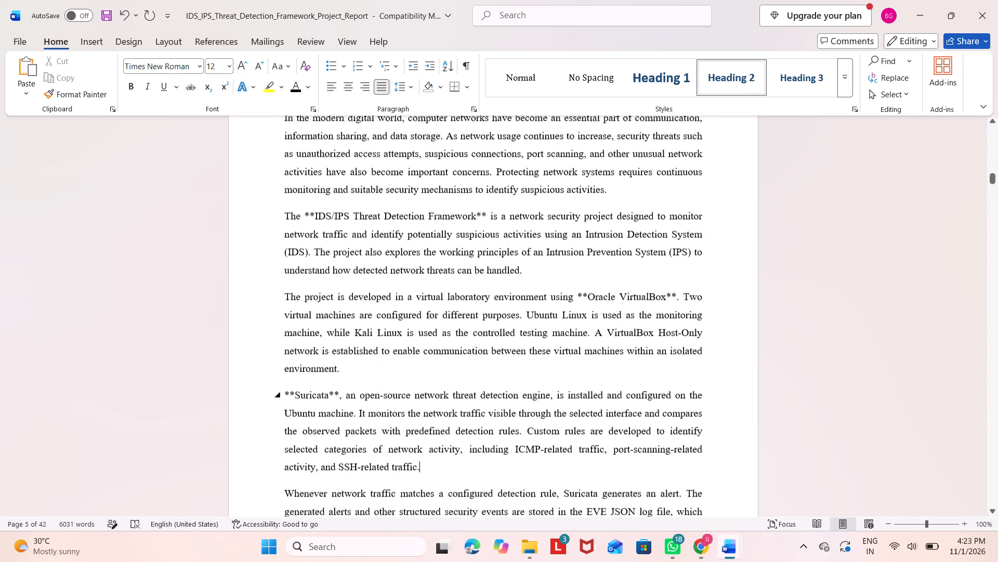
{"action": "scroll", "coordinate": [321, 398], "scroll_direction": "down", "scroll_amount": 1}
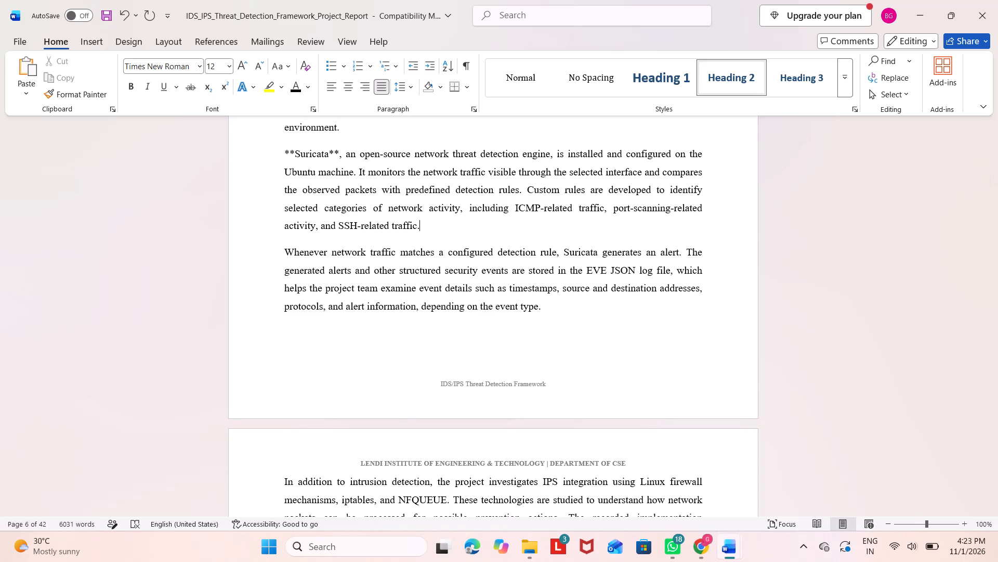
{"action": "scroll", "coordinate": [321, 398], "scroll_direction": "up", "scroll_amount": 1}
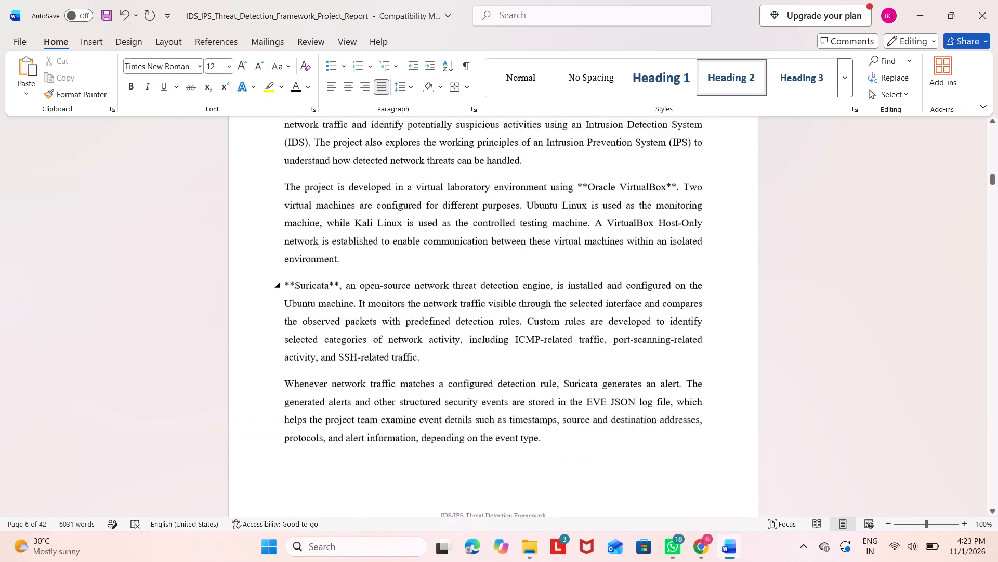
{"action": "scroll", "coordinate": [321, 398], "scroll_direction": "up", "scroll_amount": 5}
{"action": "scroll", "coordinate": [321, 398], "scroll_direction": "down", "scroll_amount": 2}
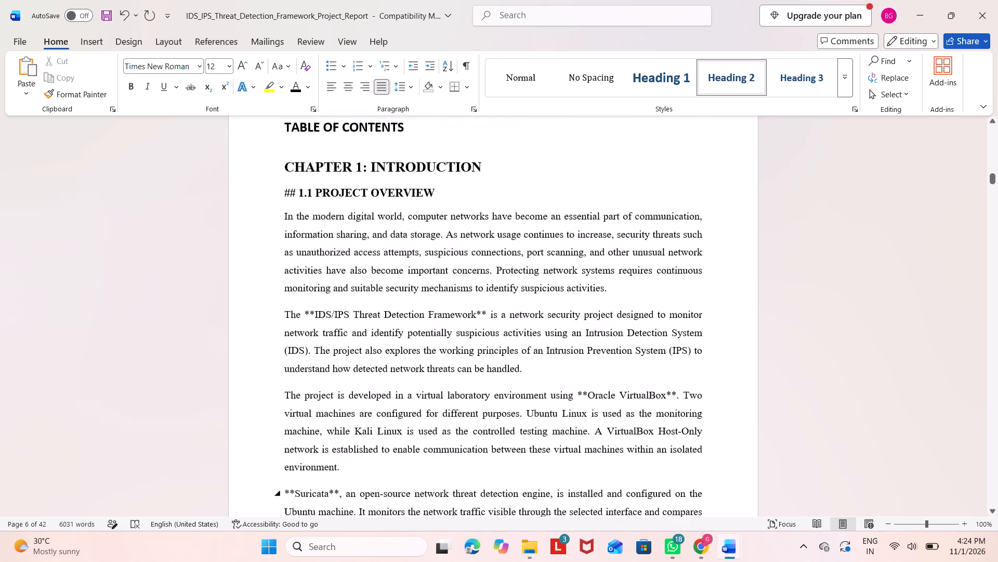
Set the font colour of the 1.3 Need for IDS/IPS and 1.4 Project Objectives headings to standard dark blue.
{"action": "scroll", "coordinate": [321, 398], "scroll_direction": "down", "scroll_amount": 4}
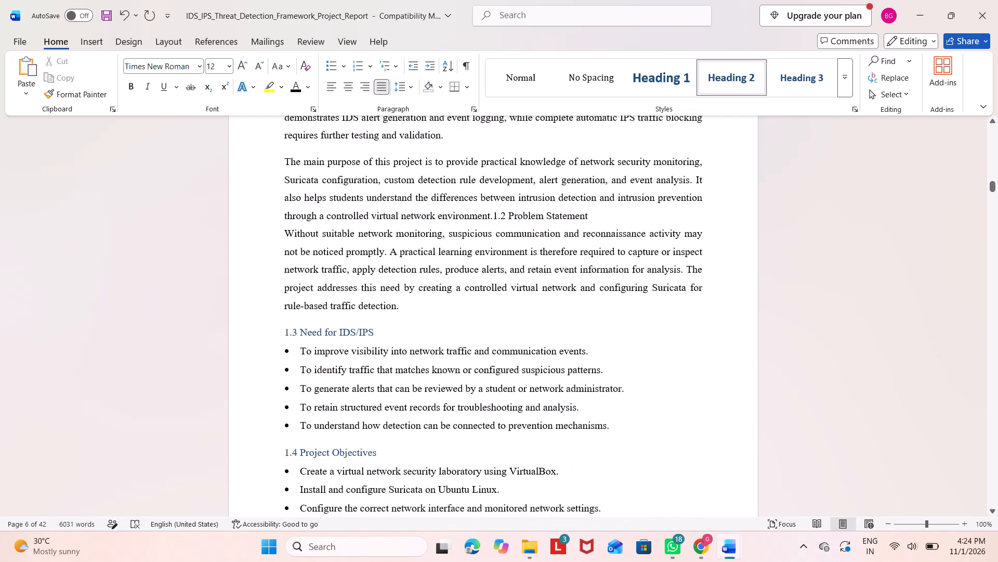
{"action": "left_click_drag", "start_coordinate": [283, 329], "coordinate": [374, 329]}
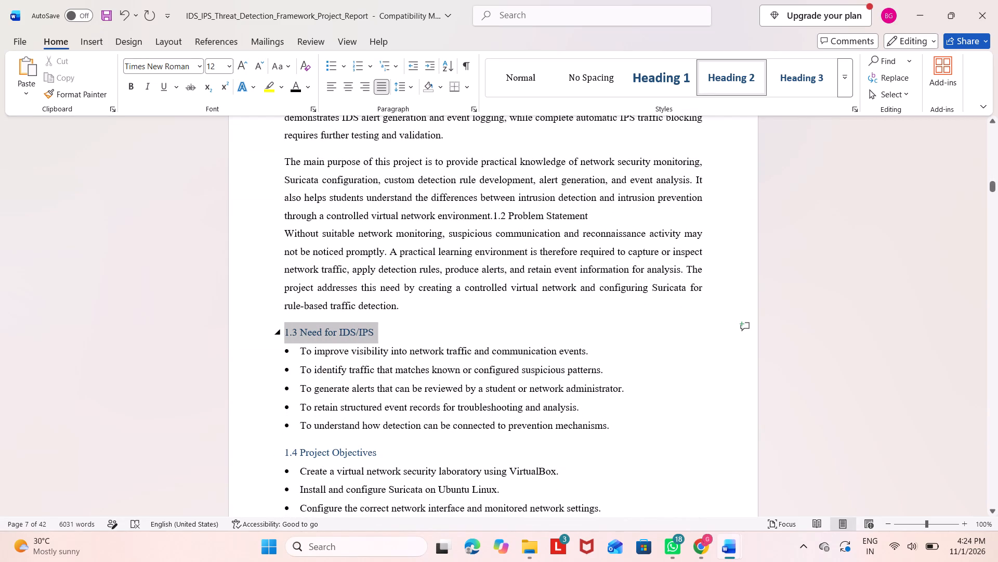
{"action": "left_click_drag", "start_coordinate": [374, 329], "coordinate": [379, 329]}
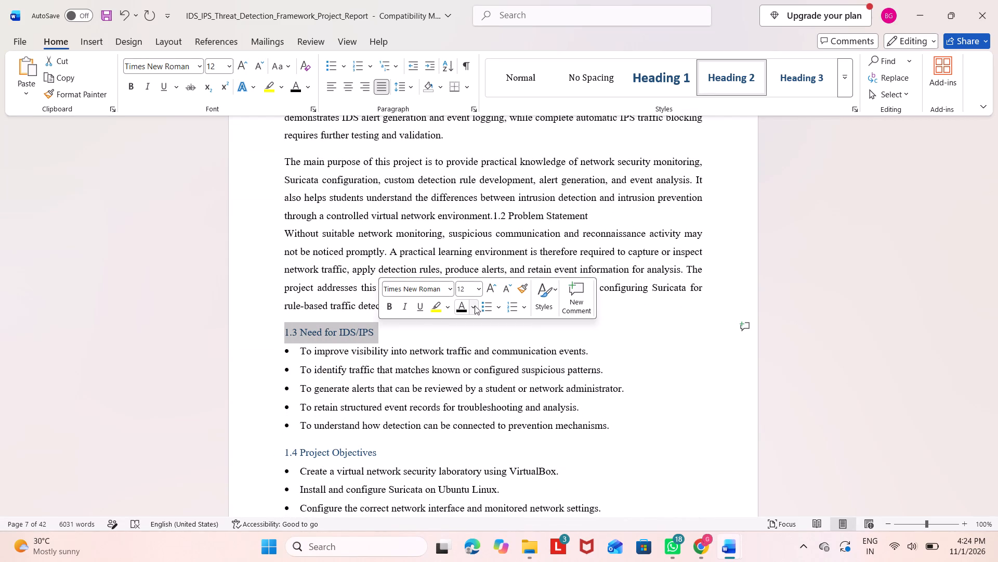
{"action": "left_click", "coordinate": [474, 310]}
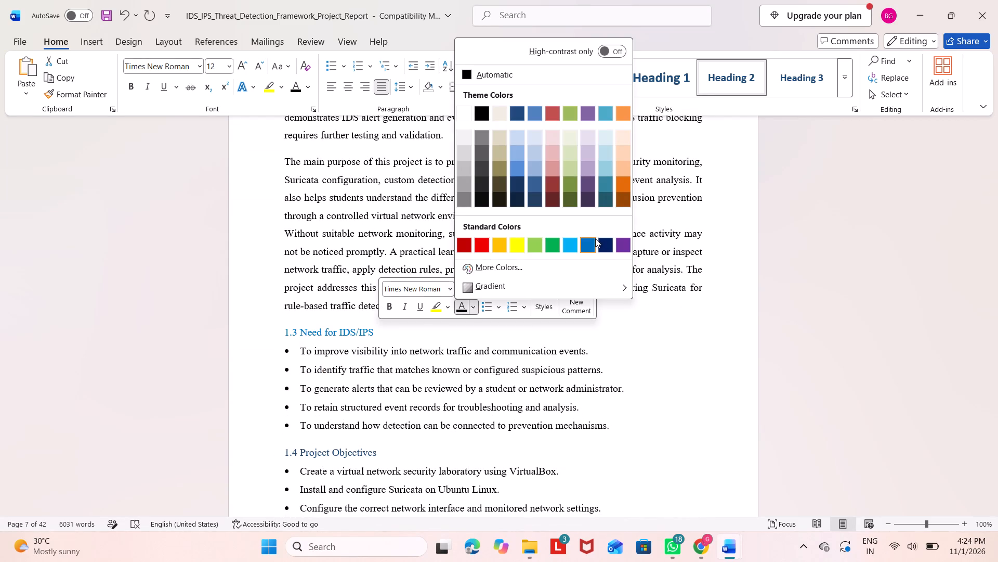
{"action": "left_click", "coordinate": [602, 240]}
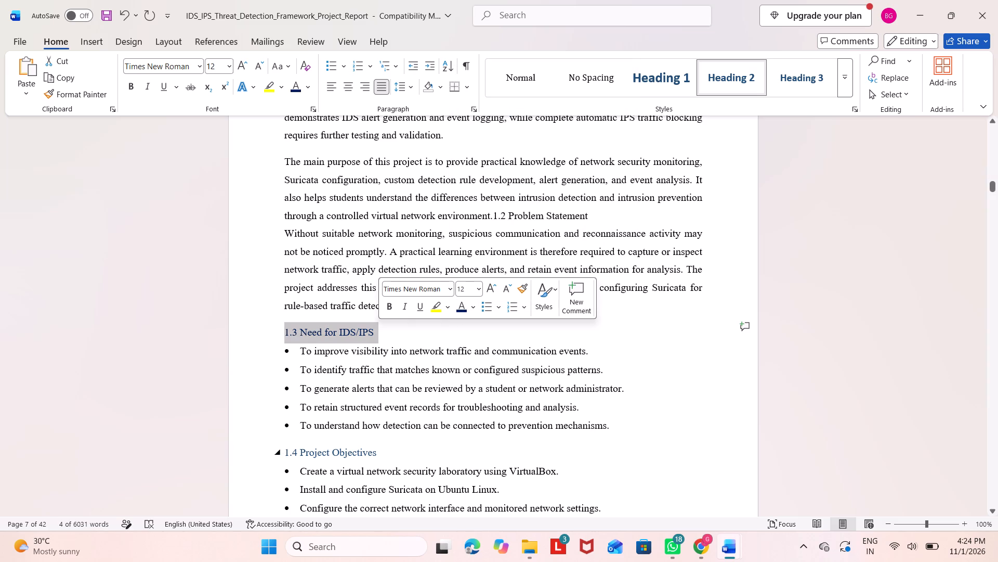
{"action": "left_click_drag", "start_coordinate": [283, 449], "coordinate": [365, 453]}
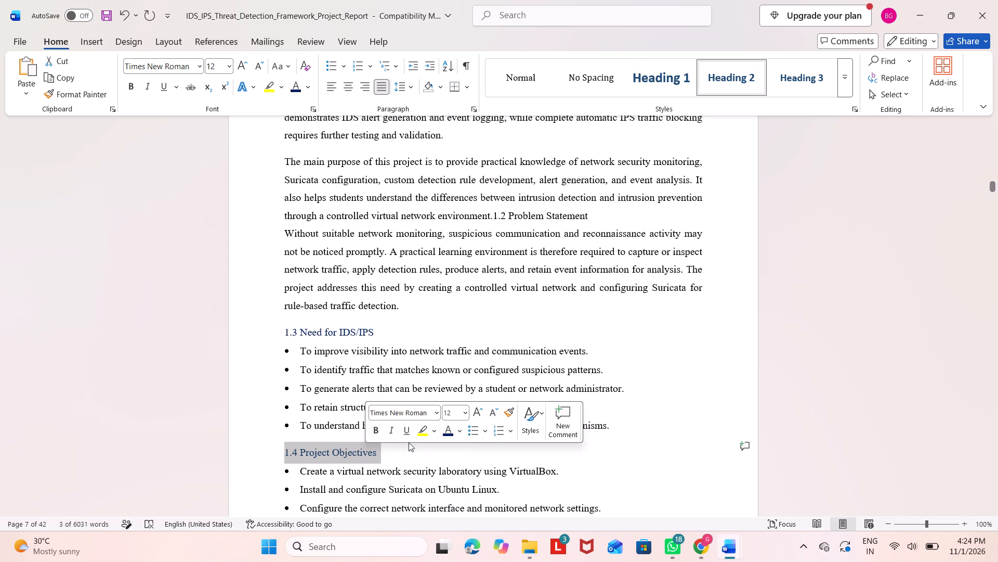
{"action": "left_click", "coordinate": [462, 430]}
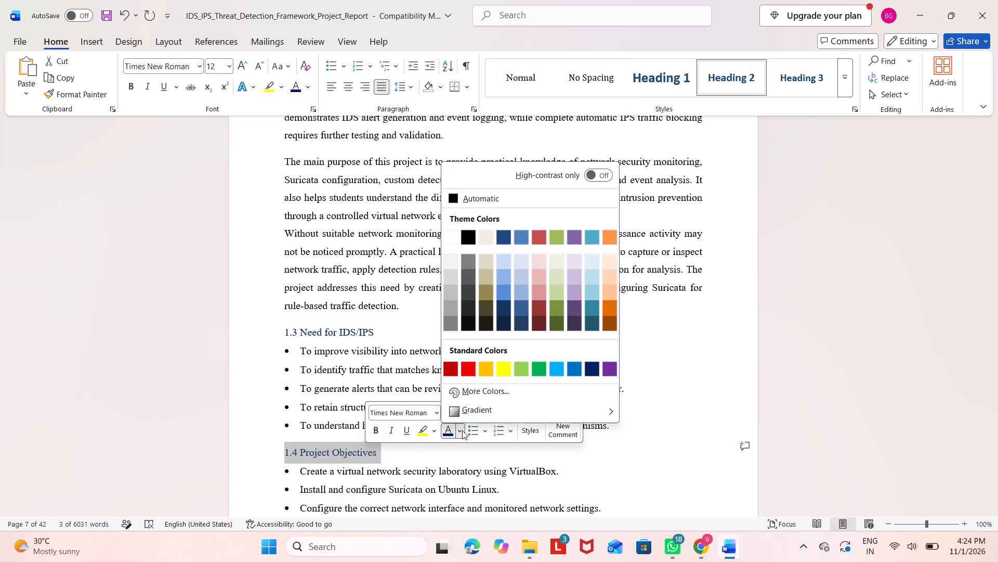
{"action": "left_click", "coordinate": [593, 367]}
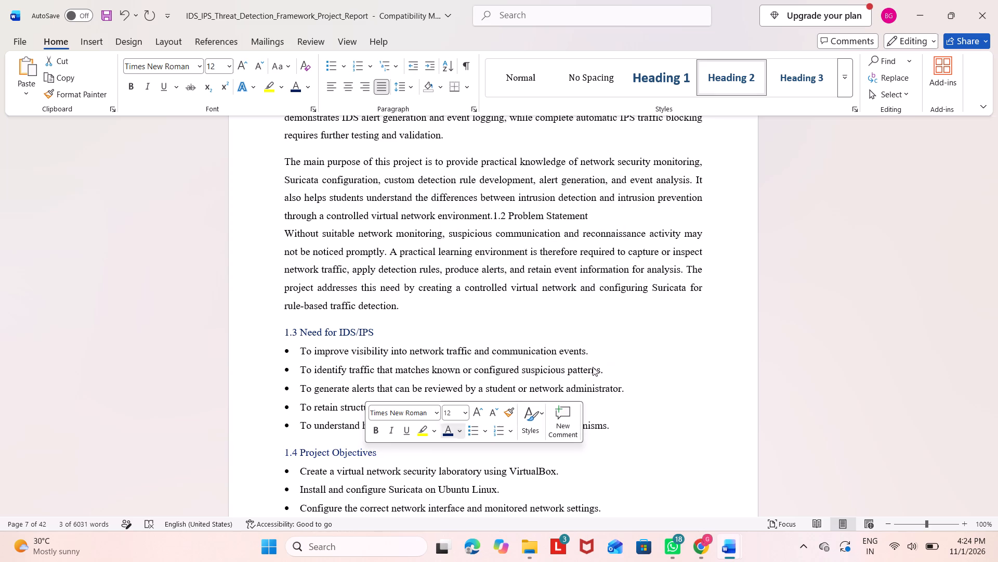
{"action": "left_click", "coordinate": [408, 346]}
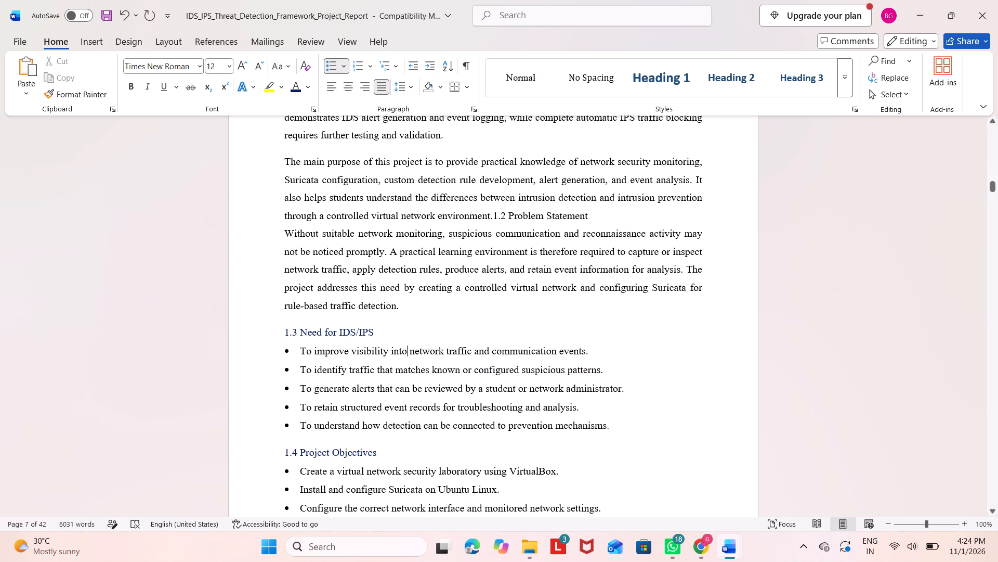
Set the font colour of the 1.3 Need for IDS/IPS and 1.4 Project Objectives headings to Automatic black.
{"action": "scroll", "coordinate": [408, 346], "scroll_direction": "down", "scroll_amount": 2}
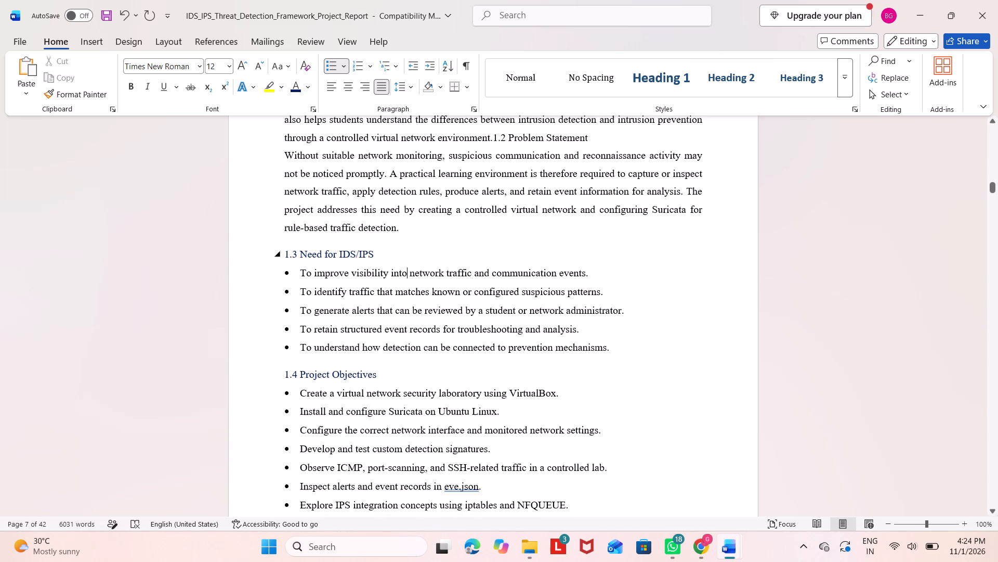
{"action": "left_click_drag", "start_coordinate": [372, 254], "coordinate": [287, 260]}
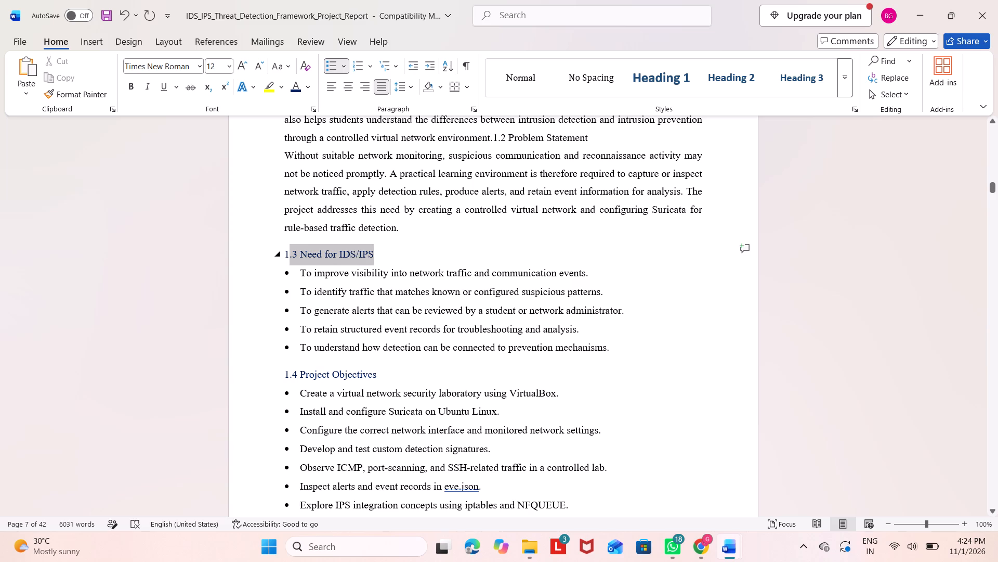
{"action": "left_click_drag", "start_coordinate": [287, 260], "coordinate": [283, 258]}
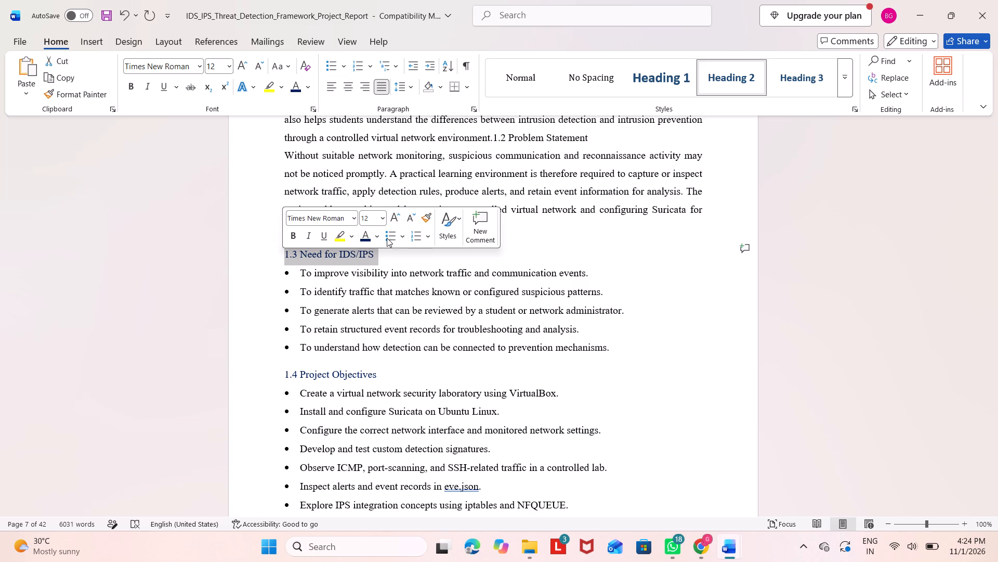
{"action": "left_click", "coordinate": [310, 85]}
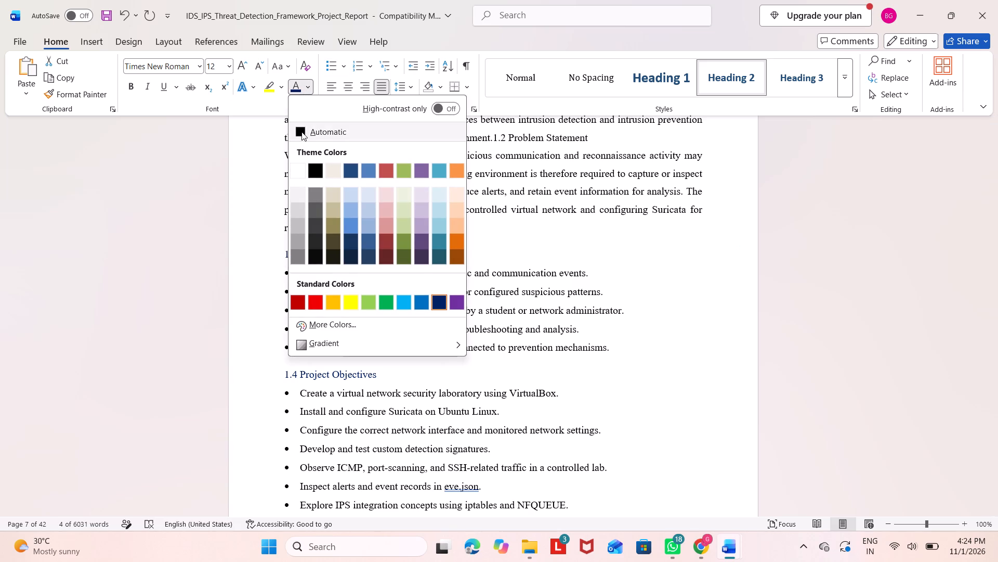
{"action": "left_click", "coordinate": [301, 132]}
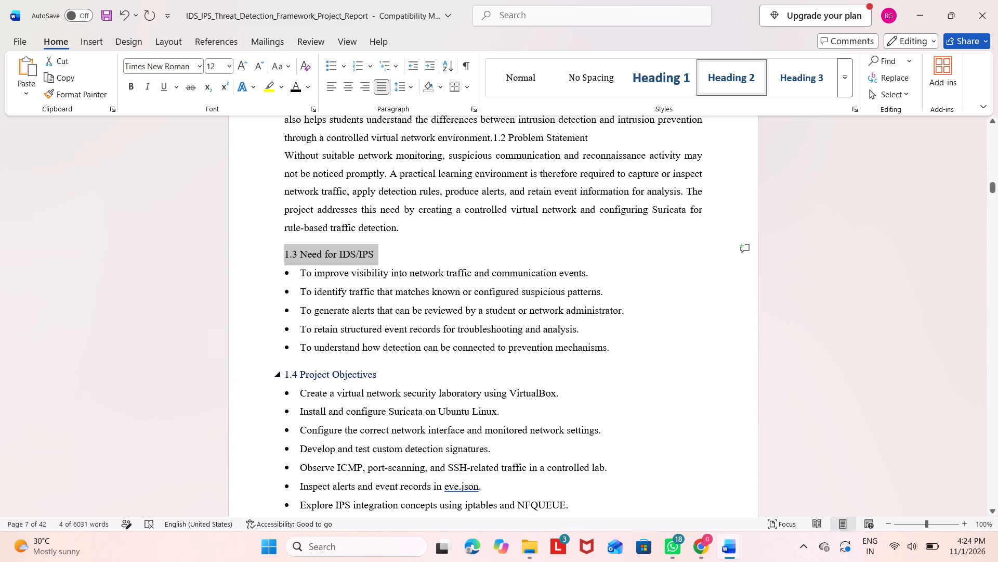
{"action": "left_click_drag", "start_coordinate": [382, 376], "coordinate": [282, 371]}
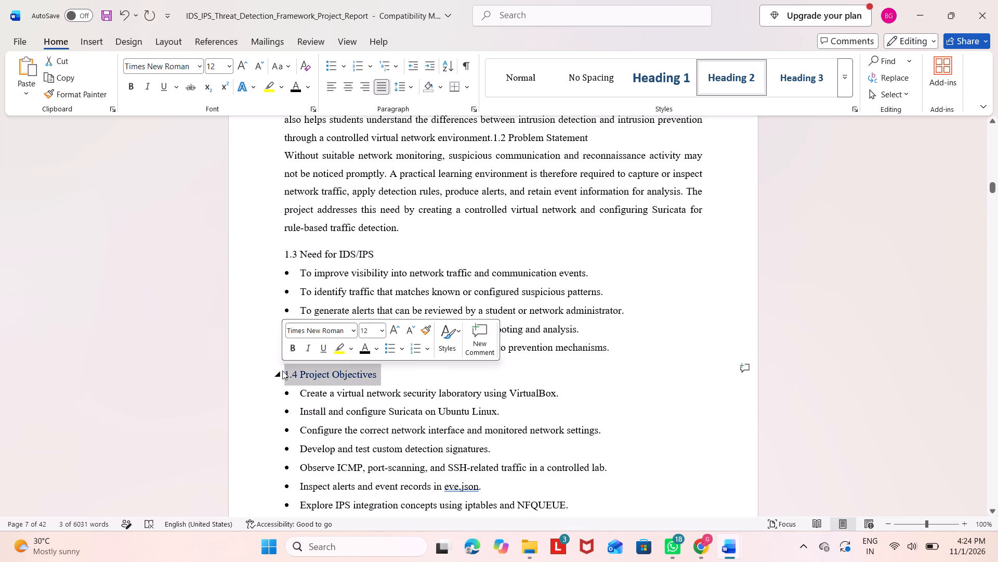
{"action": "left_click", "coordinate": [306, 79]}
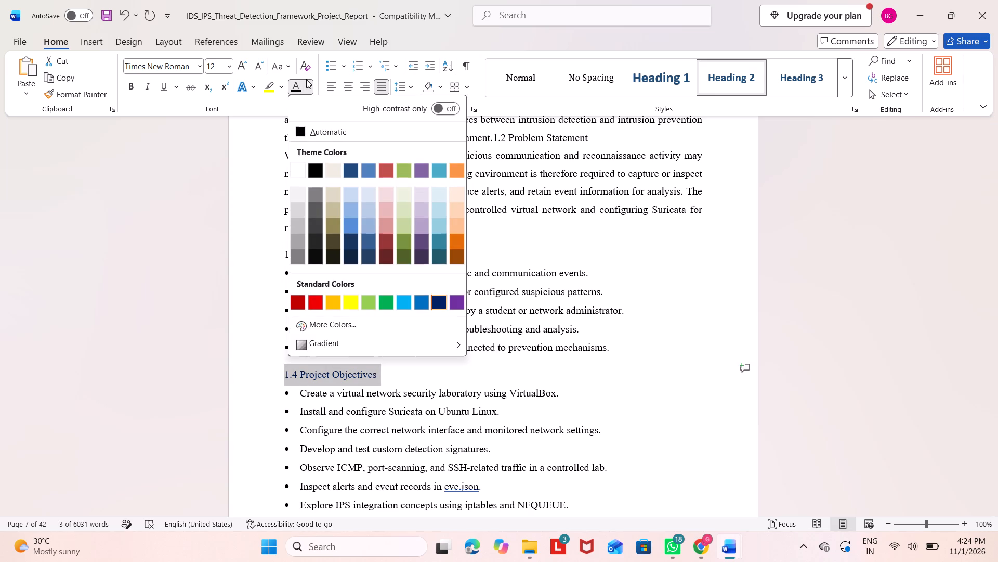
{"action": "left_click", "coordinate": [299, 129]}
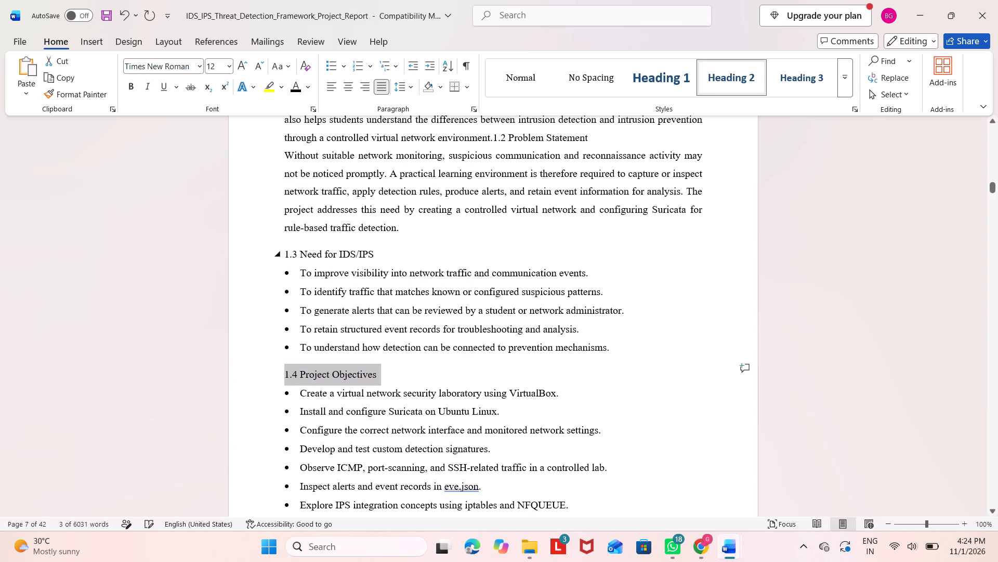
{"action": "left_click", "coordinate": [357, 347]}
Set the font colour of the two 1.5 headings, Project Scope and SCOPE OF THE PROJECT, to Automatic black.
{"action": "scroll", "coordinate": [357, 347], "scroll_direction": "down", "scroll_amount": 3}
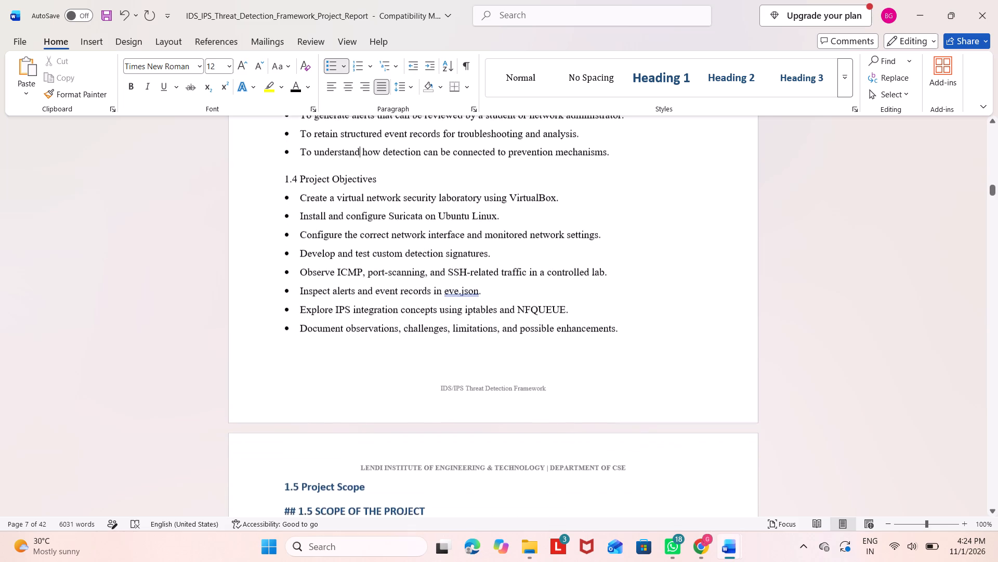
{"action": "scroll", "coordinate": [357, 347], "scroll_direction": "down", "scroll_amount": 1}
{"action": "scroll", "coordinate": [349, 328], "scroll_direction": "up", "scroll_amount": 1}
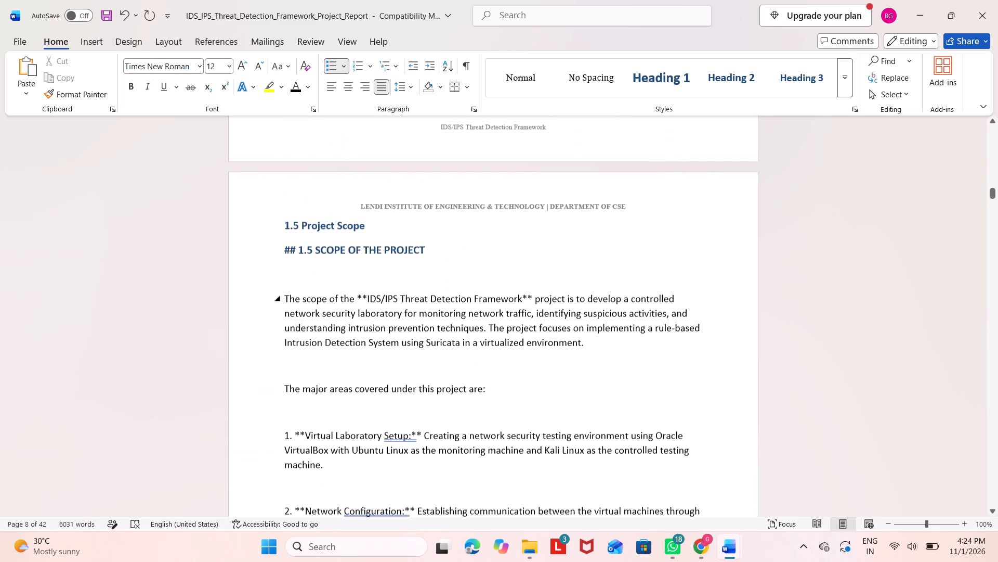
{"action": "left_click_drag", "start_coordinate": [284, 223], "coordinate": [428, 253]}
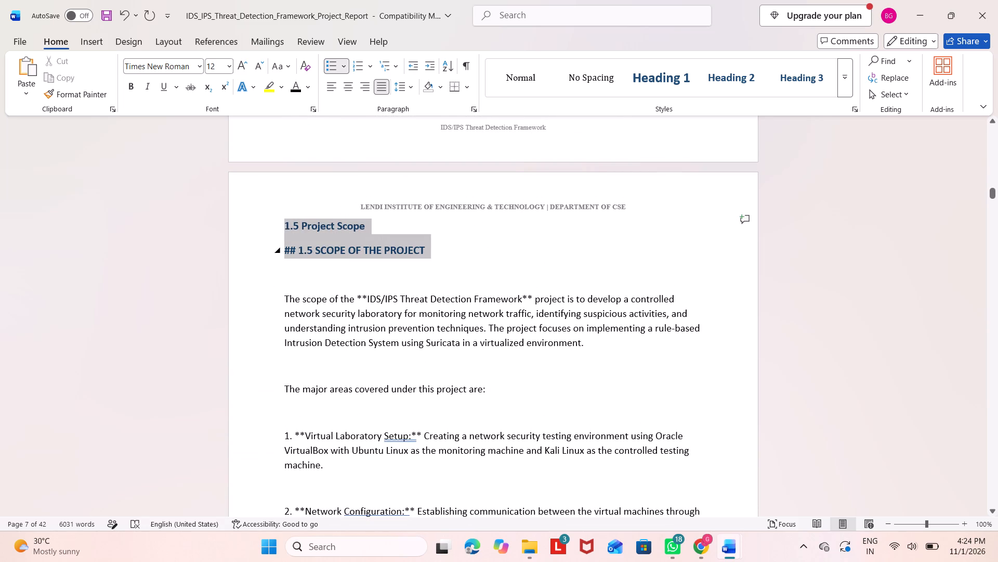
{"action": "left_click_drag", "start_coordinate": [428, 253], "coordinate": [436, 254]}
{"action": "left_click", "coordinate": [311, 87]}
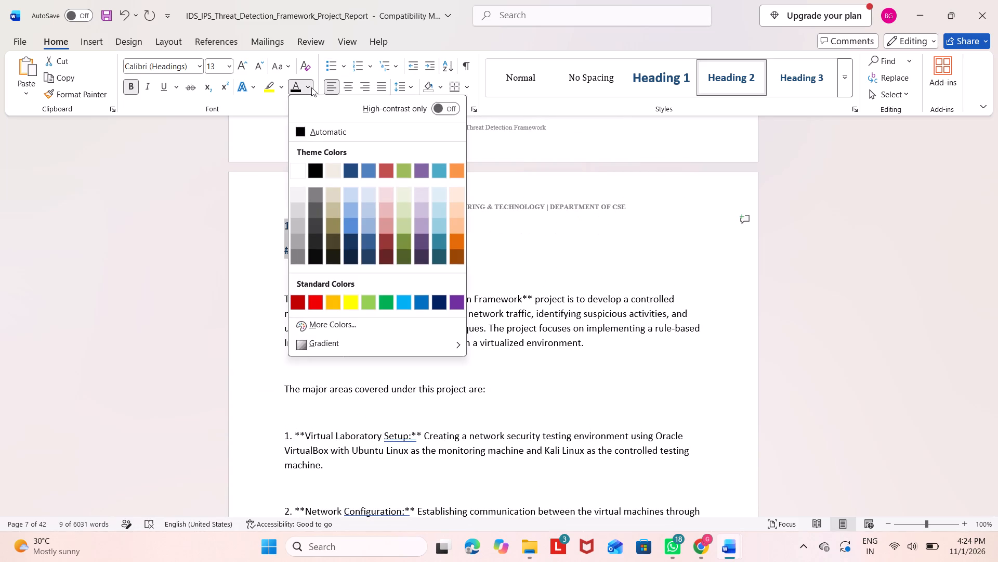
{"action": "left_click", "coordinate": [301, 131]}
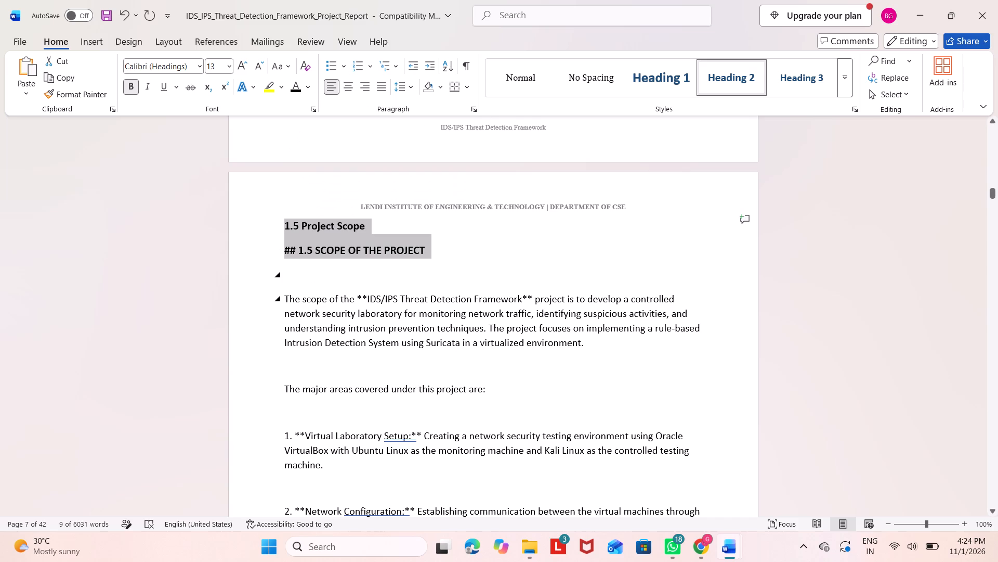
Delete the blank lines from below the SCOPE OF THE PROJECT heading down to item 2, Network Configuration.
{"action": "left_click", "coordinate": [308, 282]}
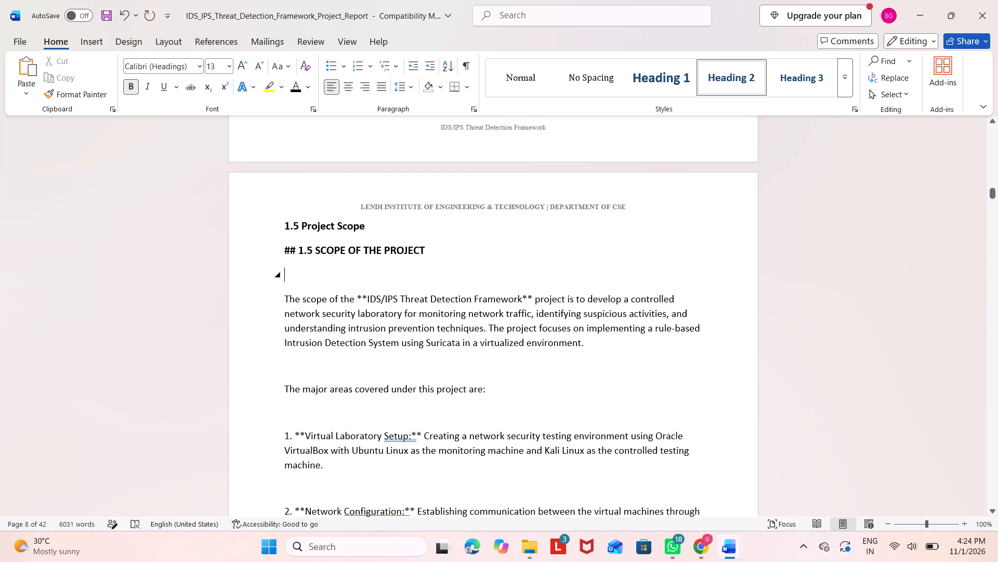
{"action": "key", "text": "BackSpace"}
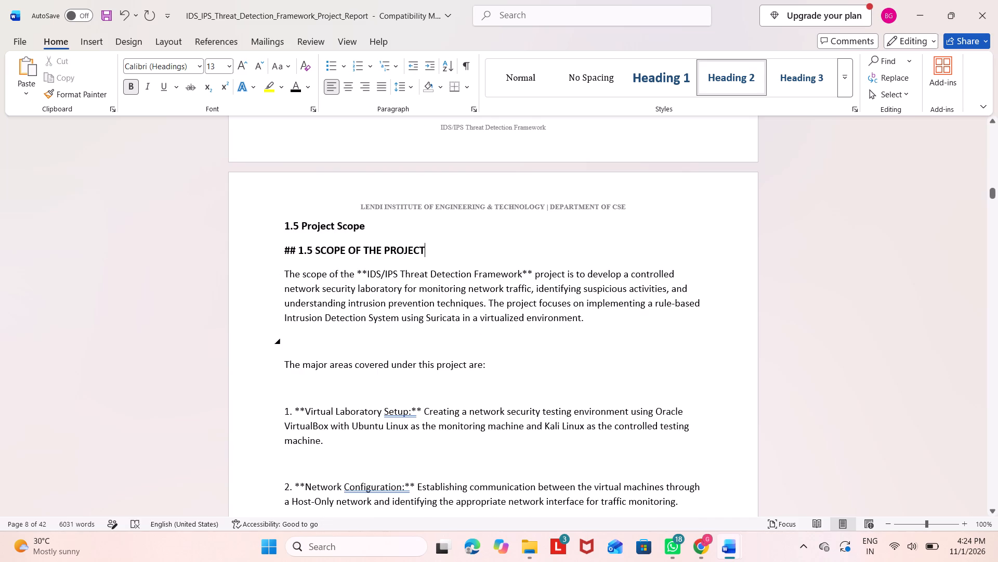
{"action": "left_click", "coordinate": [306, 343]}
{"action": "key", "text": "BackSpace"}
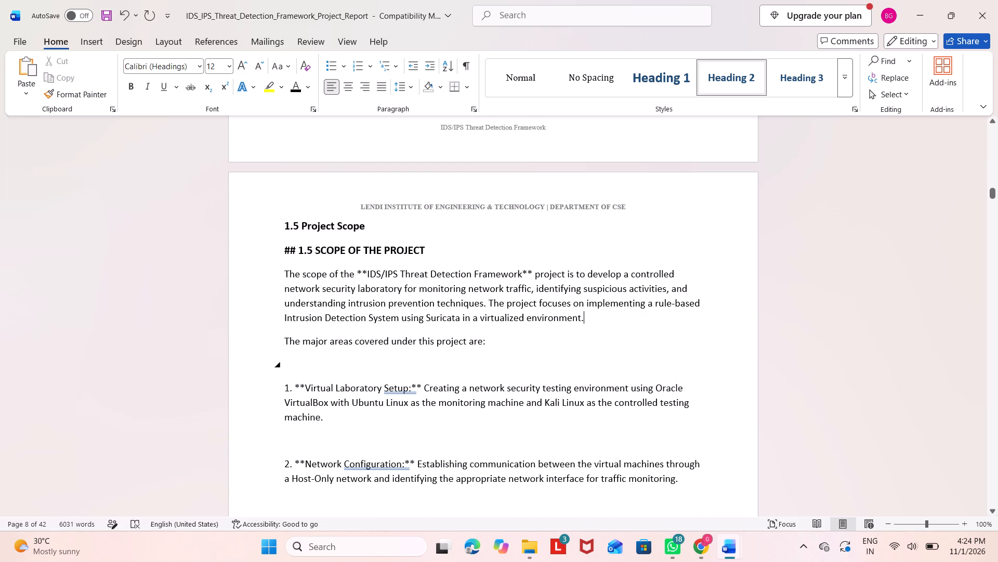
{"action": "left_click", "coordinate": [290, 364]}
{"action": "key", "text": "BackSpace"}
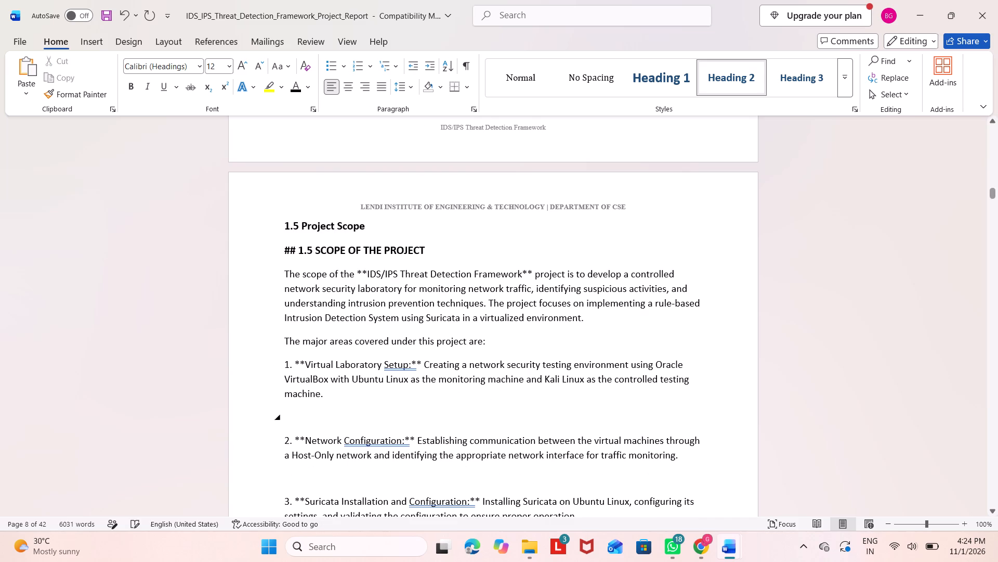
{"action": "left_click", "coordinate": [292, 411]}
{"action": "key", "text": "BackSpace"}
Delete the blank lines separating items 2 to 7 of the project scope list, Network Configuration through Event Logging and Analysis.
{"action": "scroll", "coordinate": [292, 411], "scroll_direction": "down", "scroll_amount": 1}
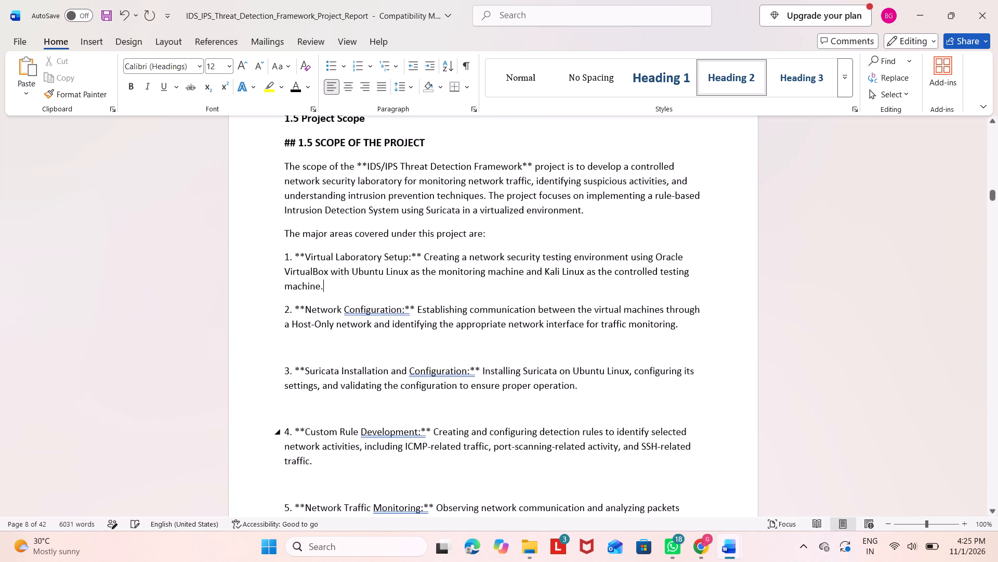
{"action": "scroll", "coordinate": [292, 411], "scroll_direction": "down", "scroll_amount": 1}
{"action": "left_click", "coordinate": [293, 317]}
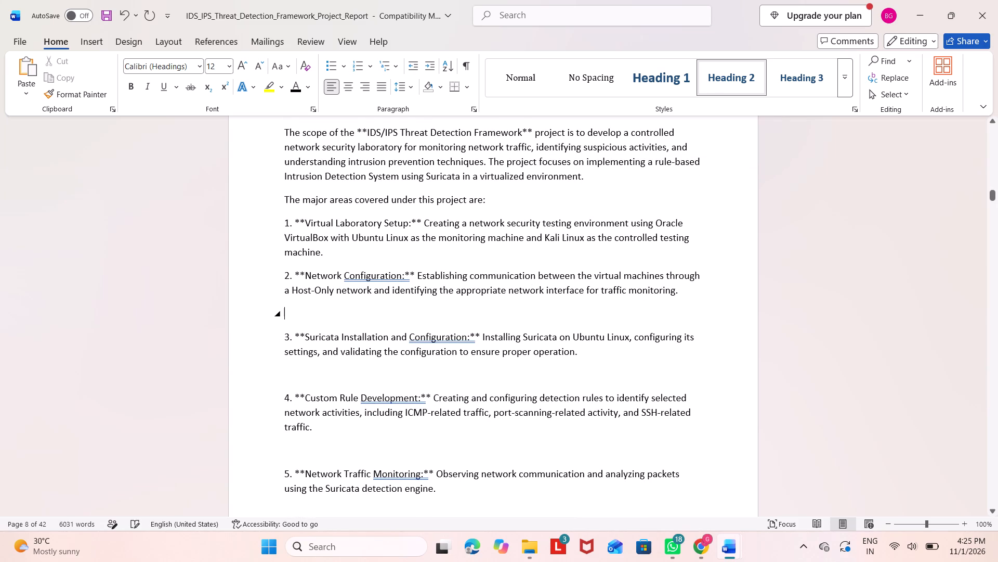
{"action": "key", "text": "BackSpace"}
{"action": "left_click", "coordinate": [297, 350]}
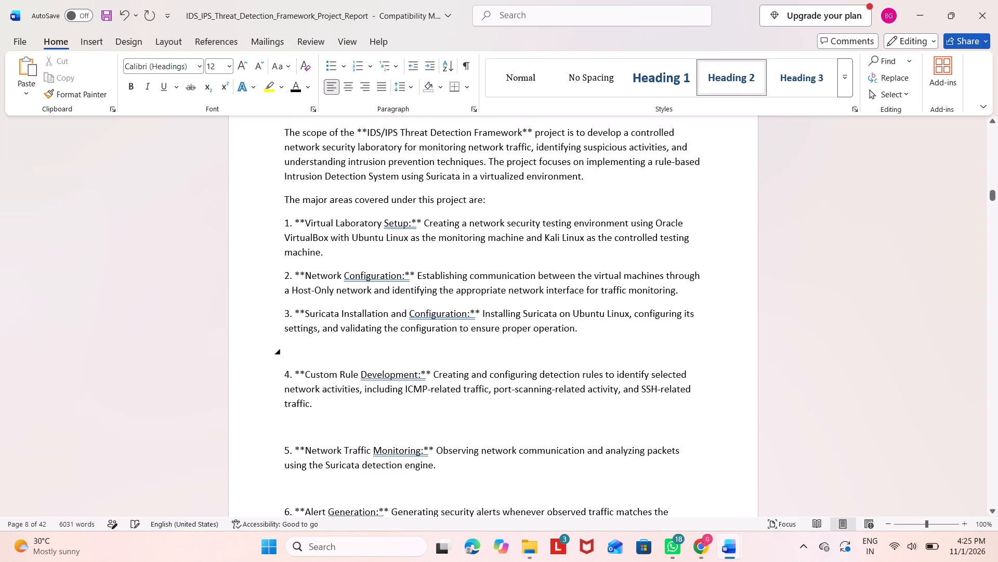
{"action": "key", "text": "BackSpace"}
{"action": "left_click", "coordinate": [304, 404]}
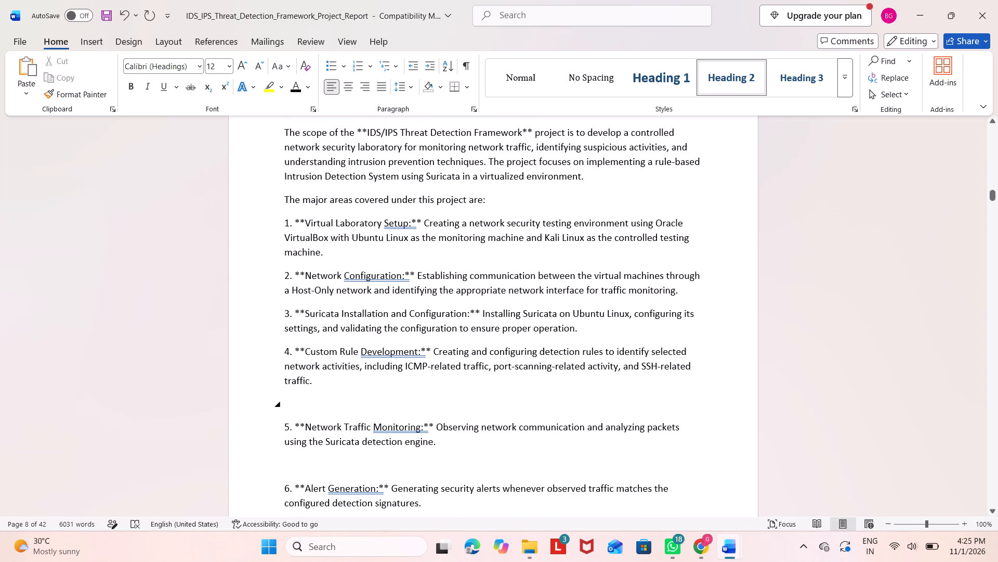
{"action": "key", "text": "BackSpace"}
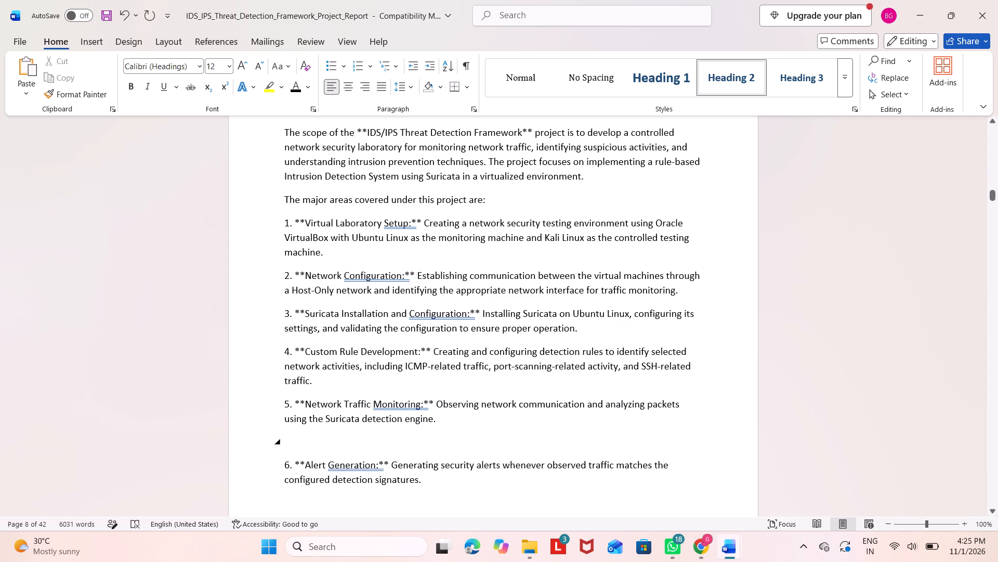
{"action": "left_click", "coordinate": [305, 444]}
{"action": "key", "text": "BackSpace"}
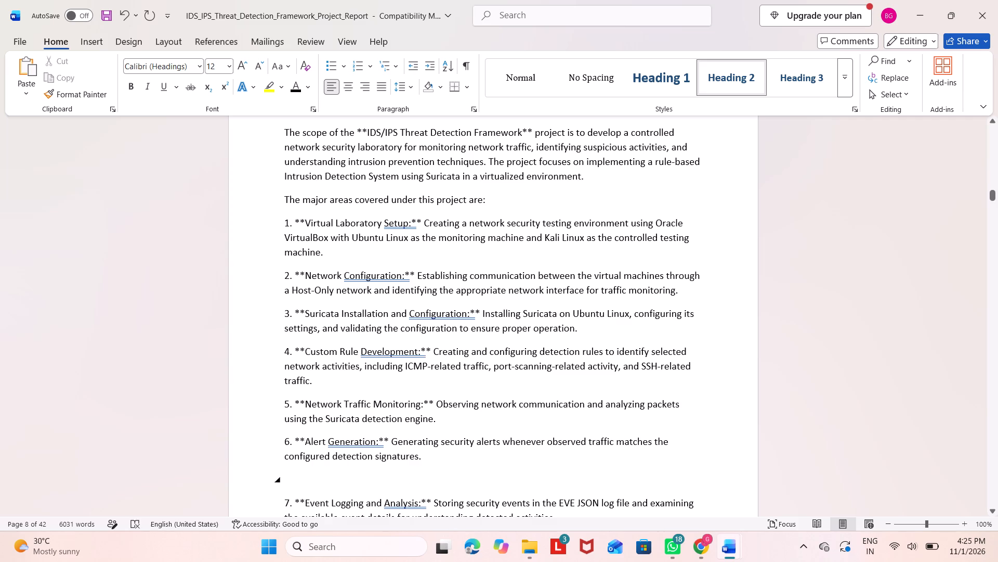
{"action": "left_click", "coordinate": [293, 479]}
{"action": "key", "text": "BackSpace"}
Delete the blank lines between scope item 7 and the paragraph beginning "The project is primarily focused on rule-based intrusion detection".
{"action": "scroll", "coordinate": [293, 479], "scroll_direction": "down", "scroll_amount": 1}
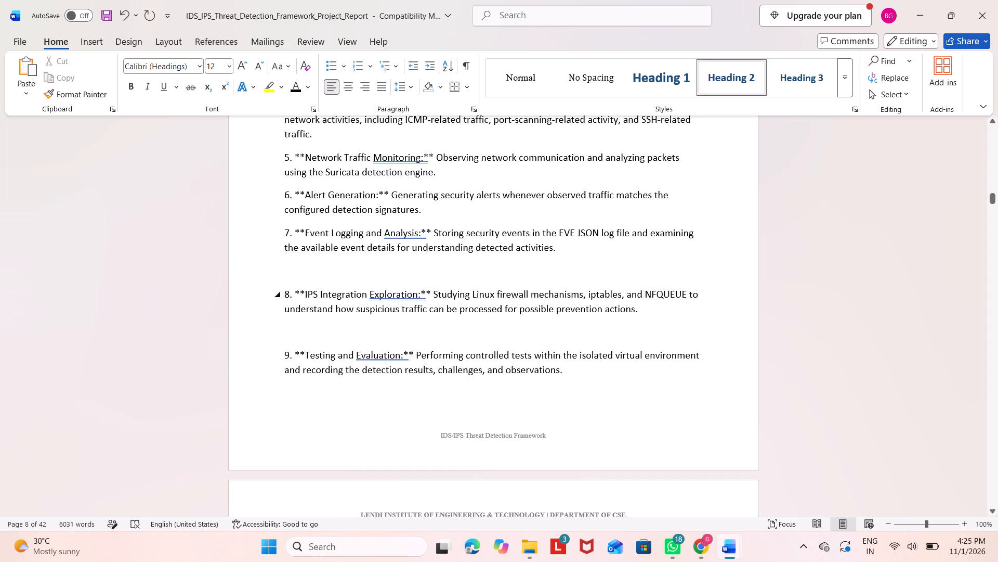
{"action": "left_click", "coordinate": [306, 272]}
{"action": "key", "text": "BackSpace"}
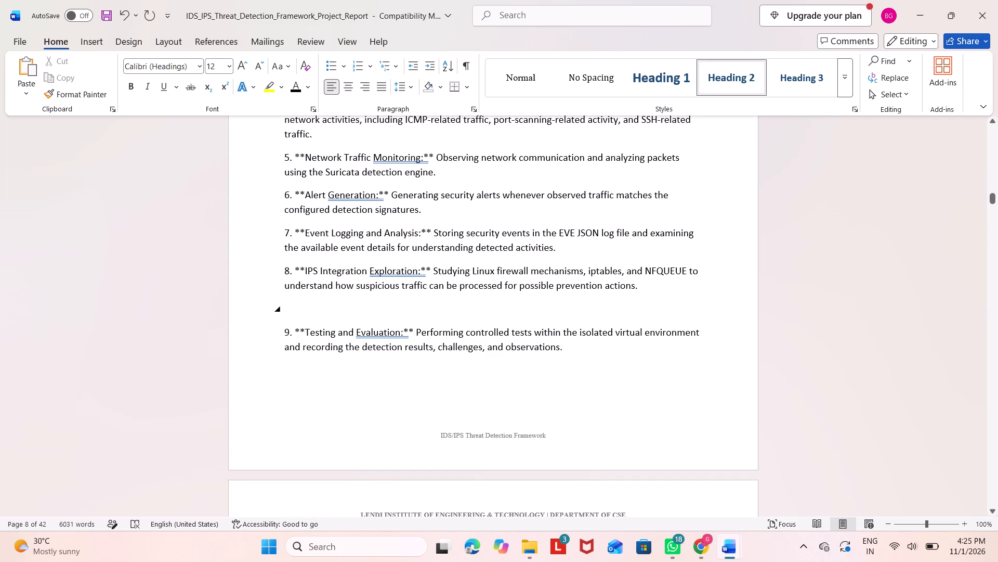
{"action": "left_click", "coordinate": [308, 309]}
{"action": "key", "text": "BackSpace"}
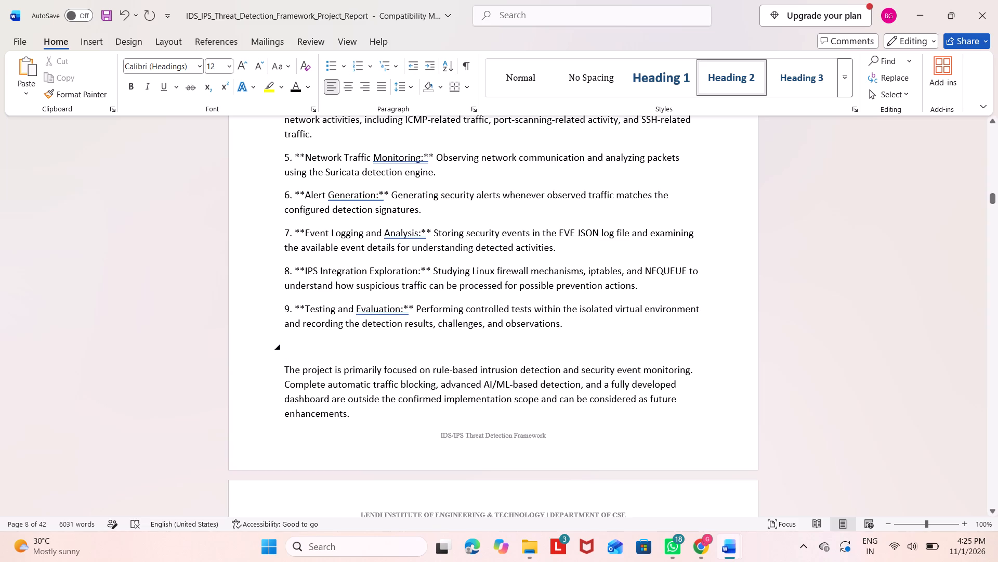
{"action": "left_click", "coordinate": [295, 346]}
{"action": "key", "text": "BackSpace"}
Set the text from the first project scope paragraph through the Project Deliverables bullets to Times New Roman, size 12.
{"action": "scroll", "coordinate": [295, 346], "scroll_direction": "down", "scroll_amount": 2}
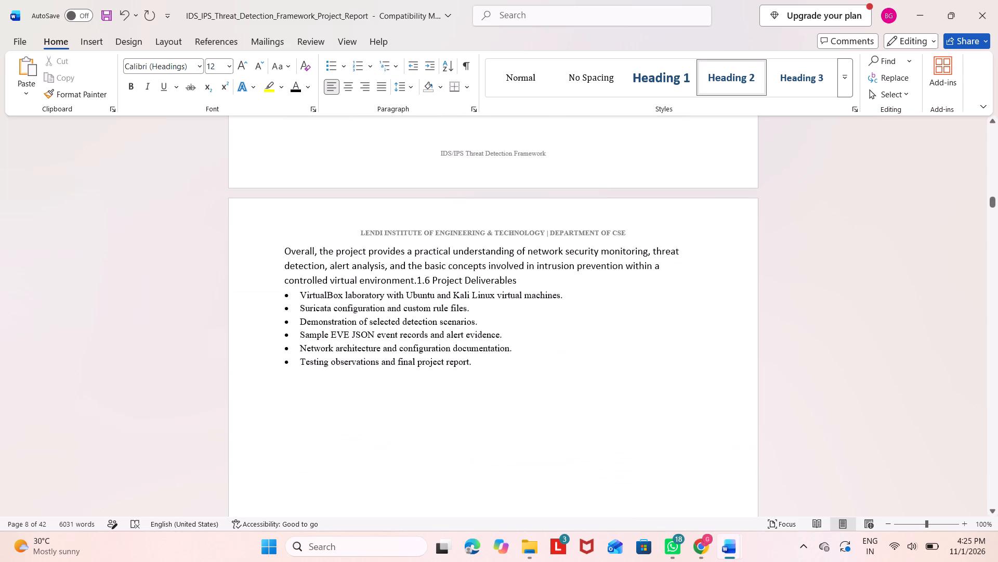
{"action": "scroll", "coordinate": [295, 346], "scroll_direction": "up", "scroll_amount": 7}
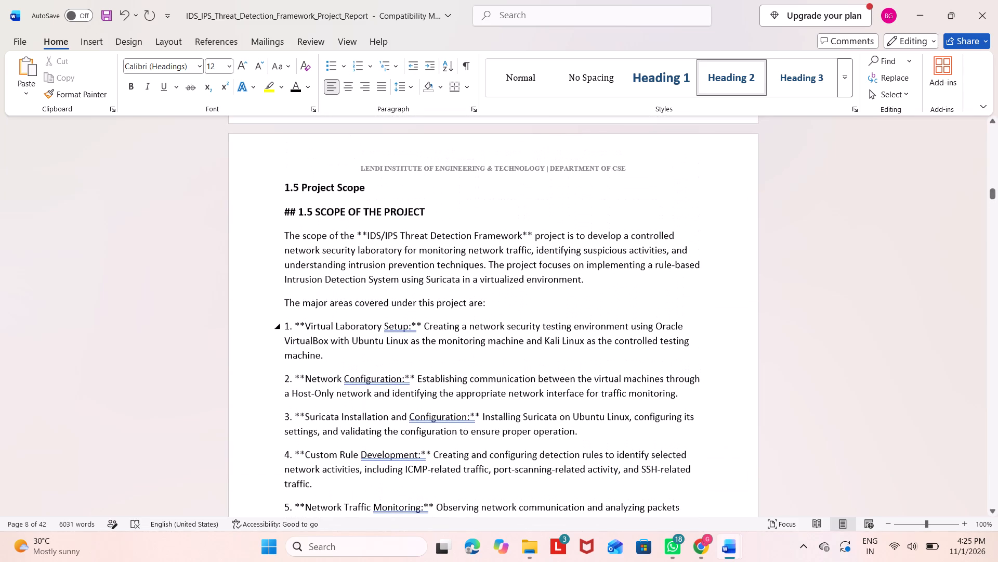
{"action": "left_click_drag", "start_coordinate": [286, 233], "coordinate": [403, 398]}
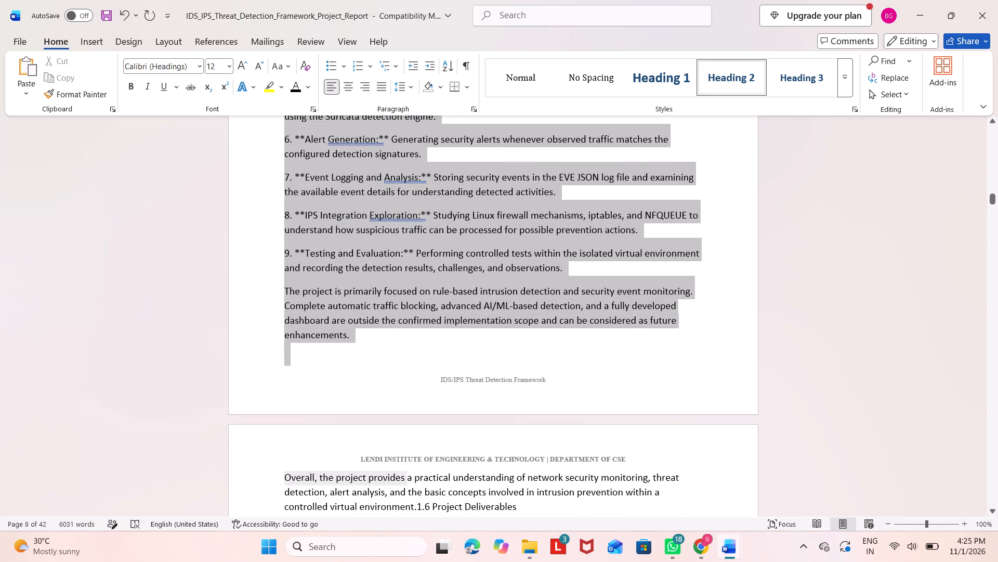
{"action": "left_click_drag", "start_coordinate": [403, 398], "coordinate": [491, 517]}
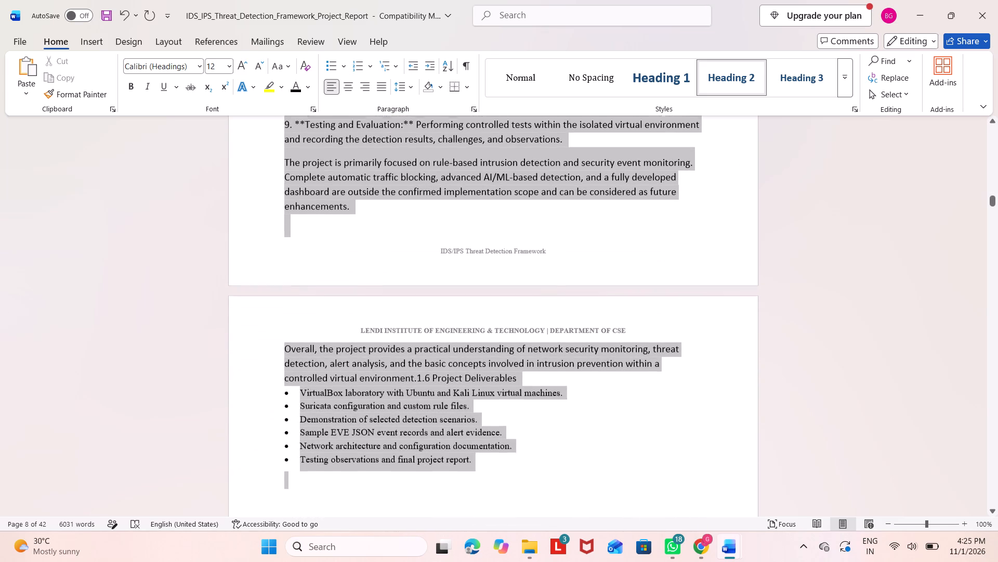
{"action": "left_click_drag", "start_coordinate": [491, 517], "coordinate": [489, 495]}
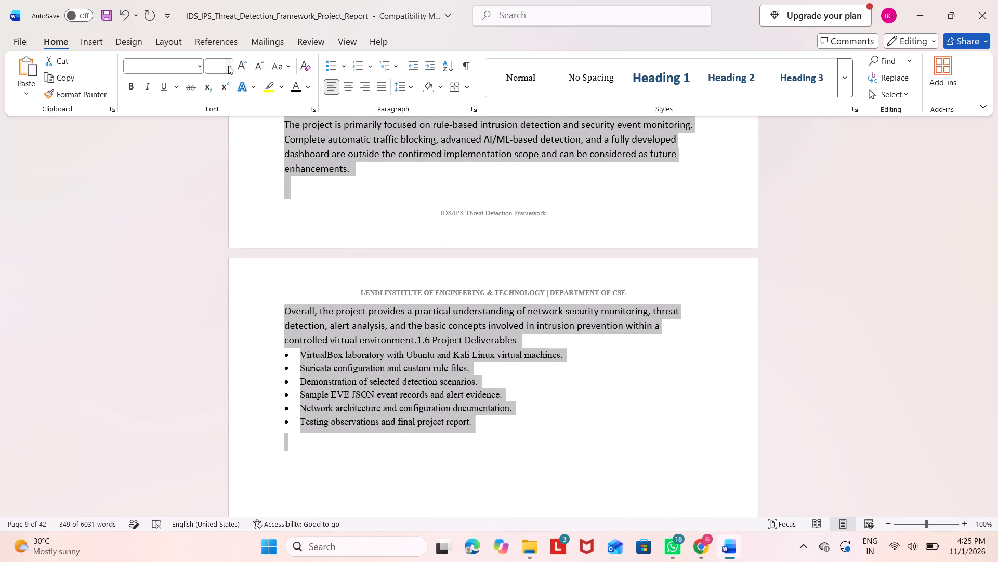
{"action": "left_click", "coordinate": [228, 66]}
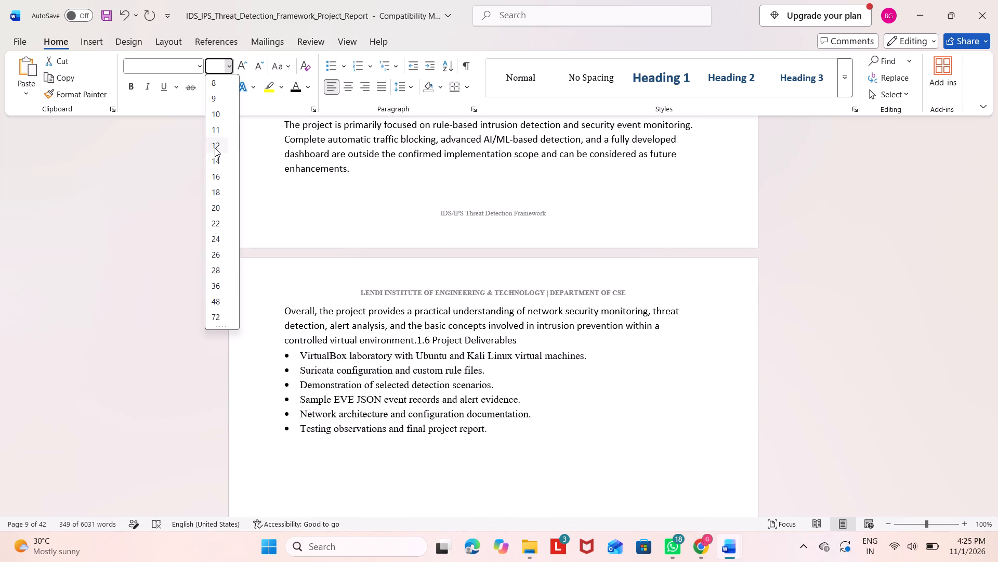
{"action": "left_click", "coordinate": [215, 148]}
{"action": "left_click", "coordinate": [196, 62]}
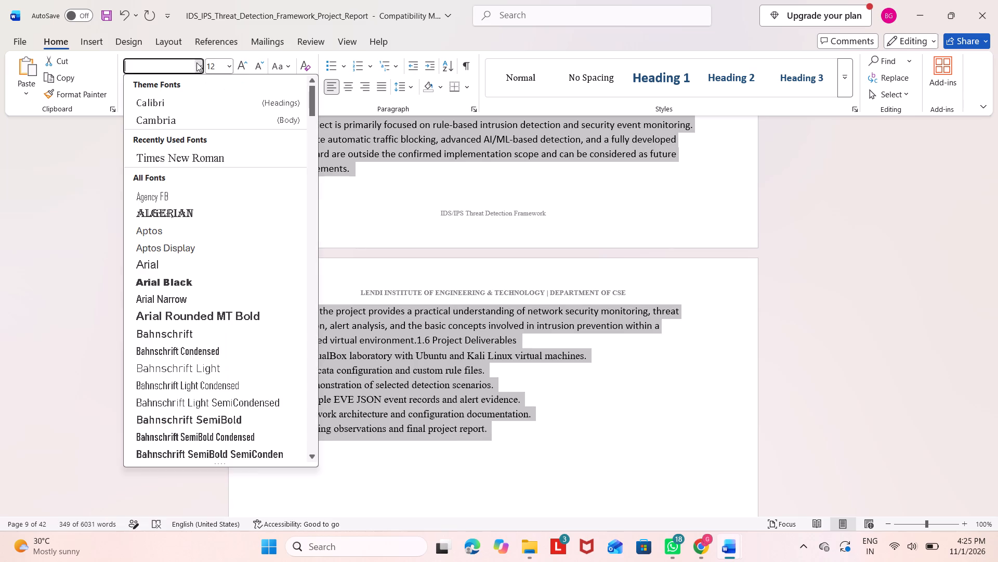
{"action": "left_click", "coordinate": [200, 158]}
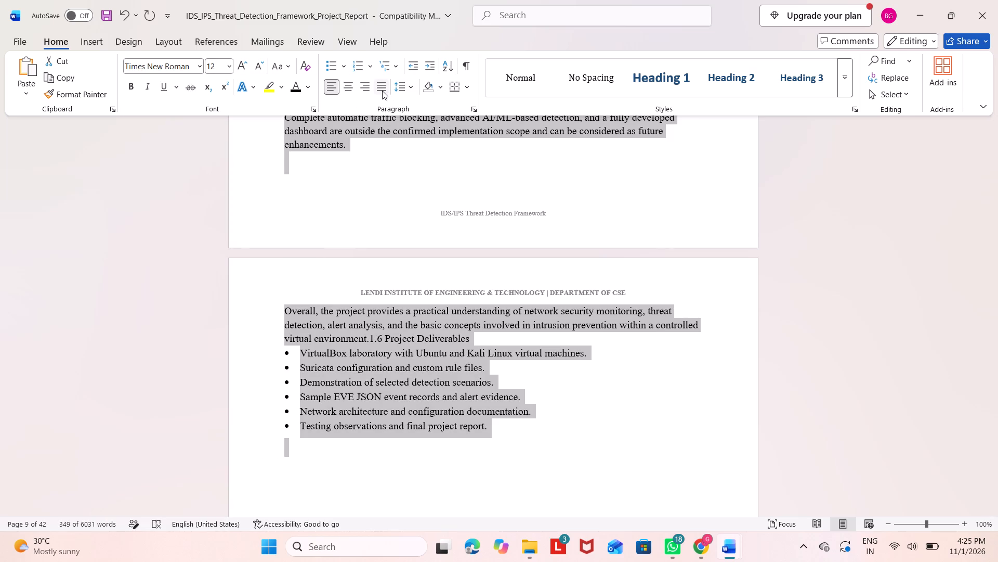
Justify the project scope text and Project Deliverables bullets and set their line spacing to 1.5.
{"action": "left_click", "coordinate": [382, 91]}
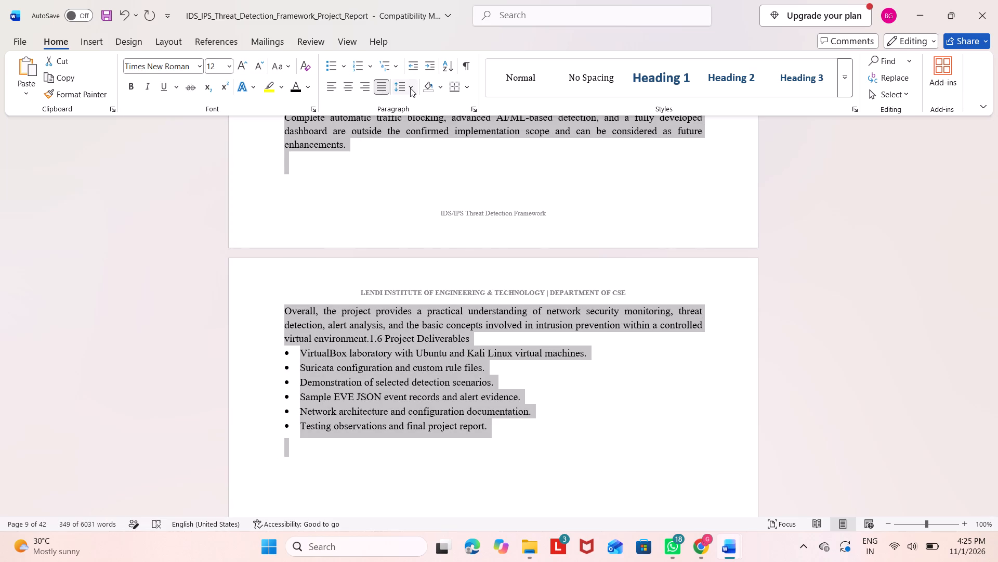
{"action": "left_click", "coordinate": [410, 88]}
{"action": "left_click", "coordinate": [417, 135]}
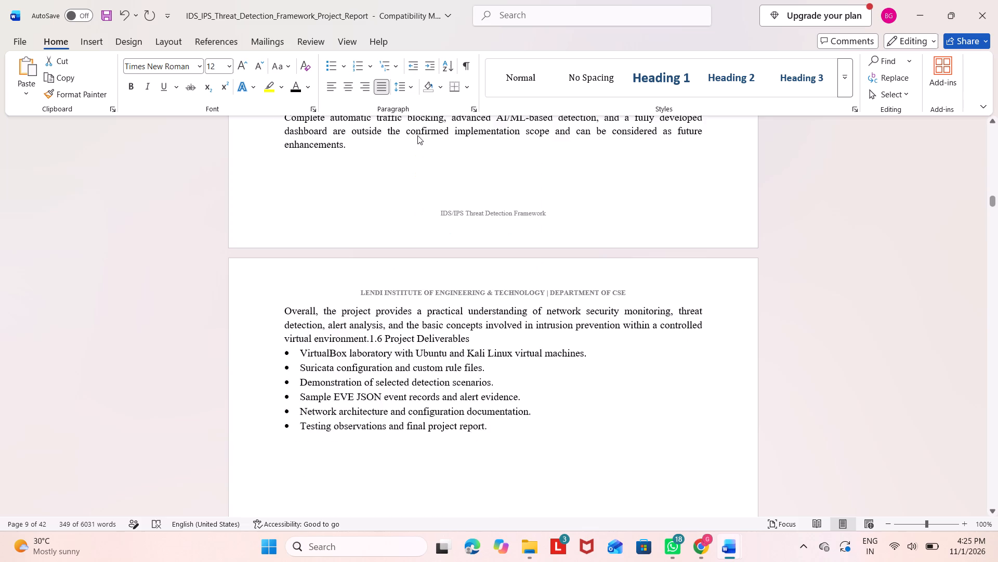
{"action": "left_click", "coordinate": [349, 207]}
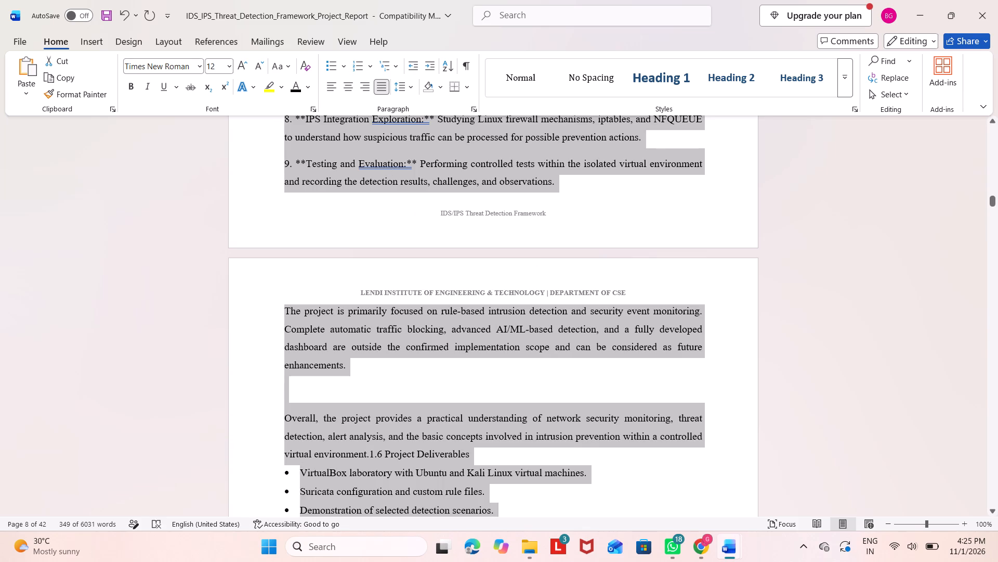
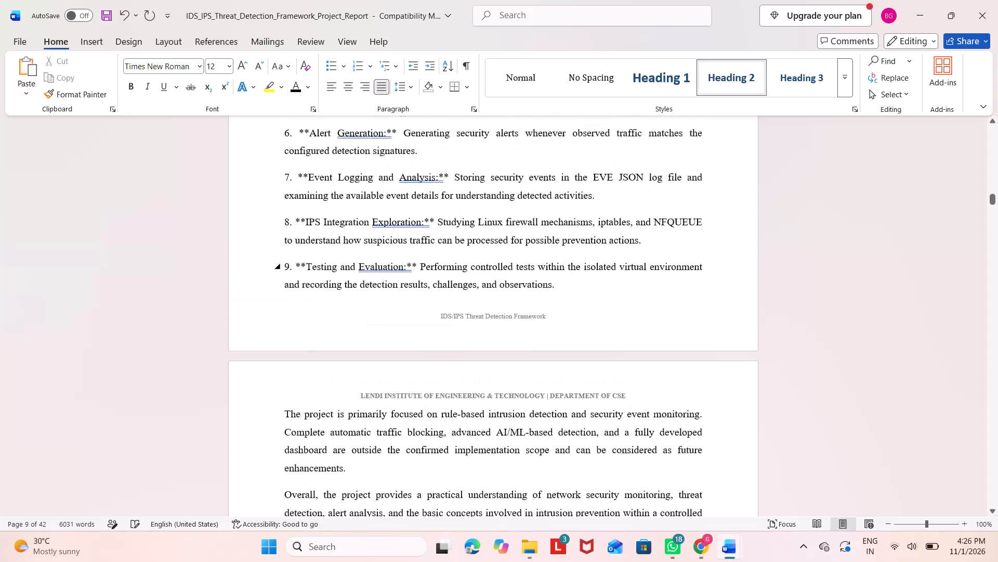
Set all the Chapter 2: Literature Survey text, from its title to the final Suricata paragraph, to Times New Roman, size 12, in black.
{"action": "scroll", "coordinate": [327, 388], "scroll_direction": "up", "scroll_amount": 4}
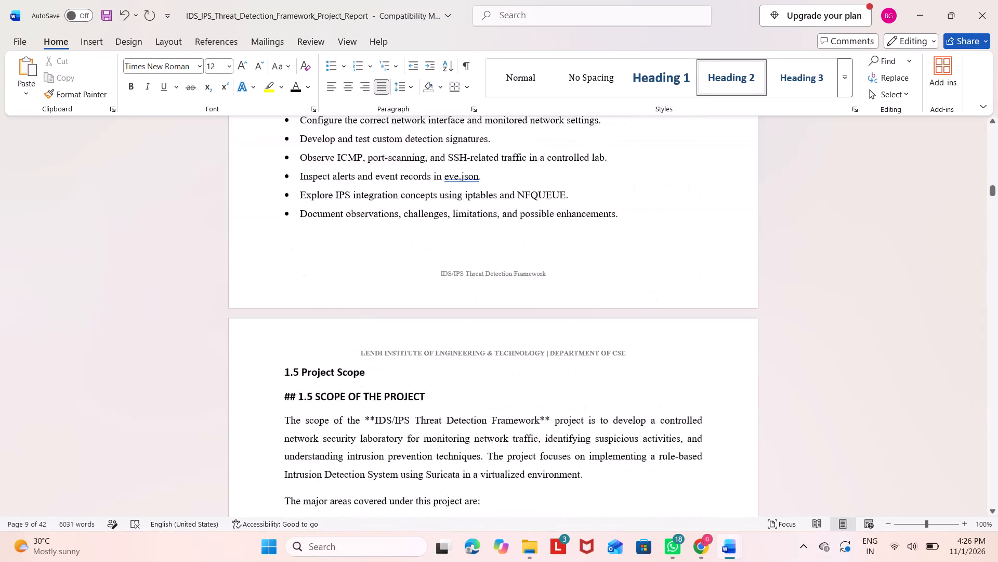
{"action": "scroll", "coordinate": [327, 388], "scroll_direction": "up", "scroll_amount": 1}
{"action": "scroll", "coordinate": [327, 388], "scroll_direction": "down", "scroll_amount": 11}
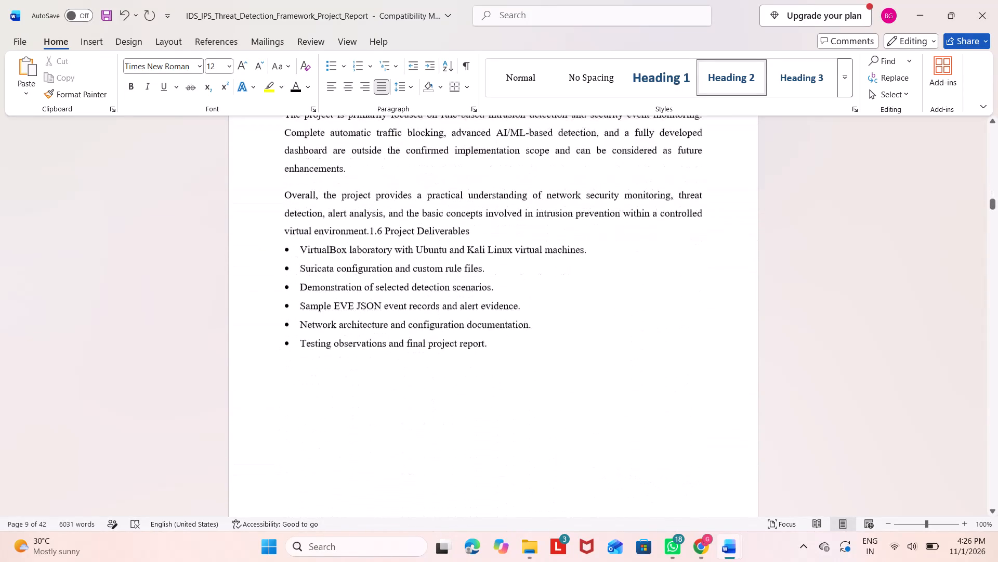
{"action": "scroll", "coordinate": [327, 388], "scroll_direction": "down", "scroll_amount": 4}
{"action": "left_click_drag", "start_coordinate": [284, 210], "coordinate": [378, 537]}
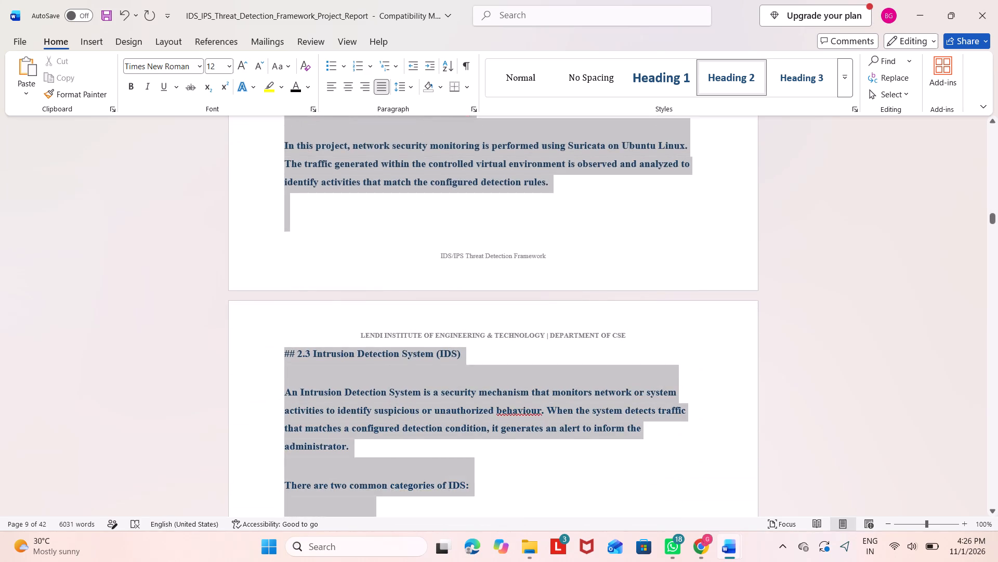
{"action": "left_click_drag", "start_coordinate": [378, 537], "coordinate": [398, 358]}
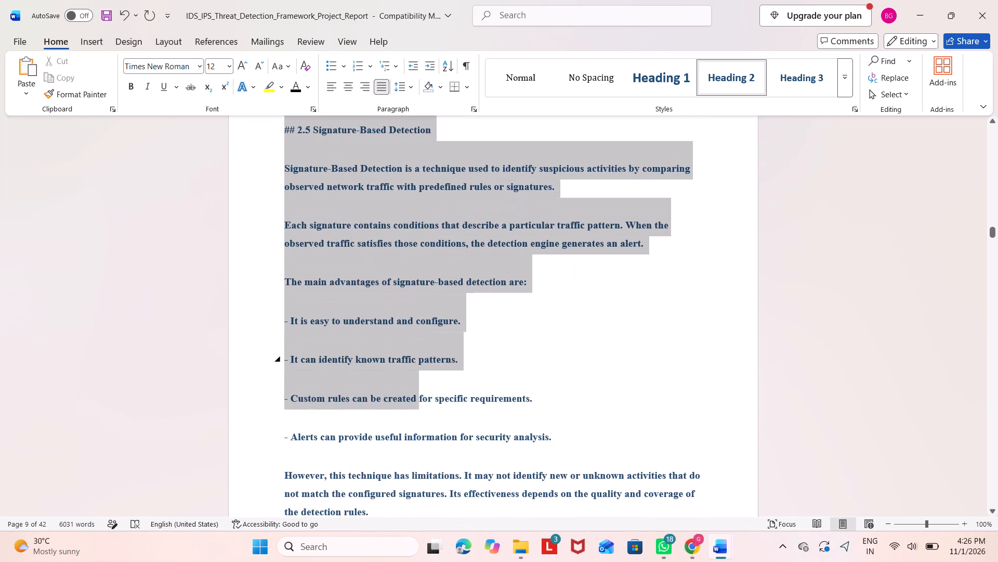
{"action": "left_click_drag", "start_coordinate": [398, 358], "coordinate": [393, 419]}
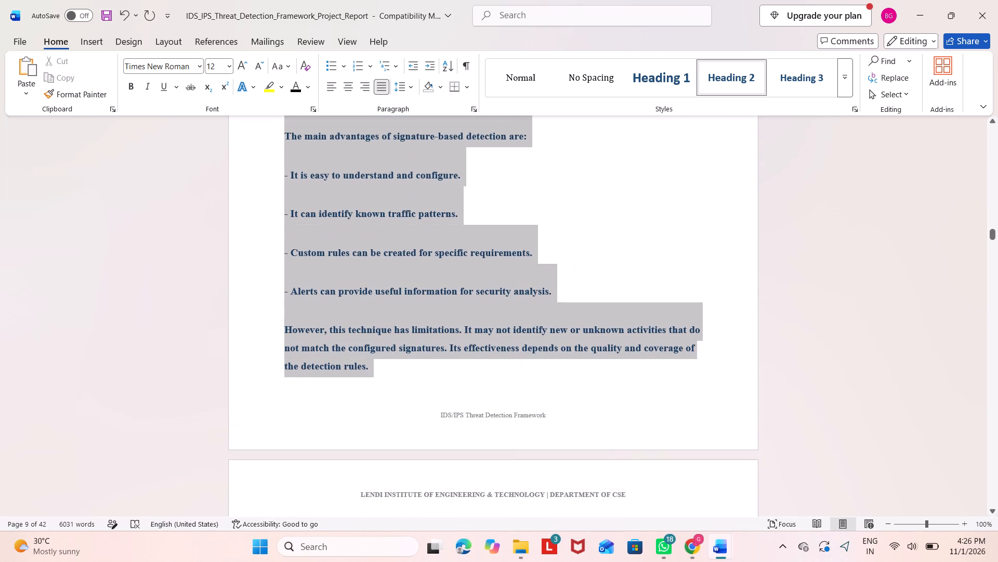
{"action": "left_click_drag", "start_coordinate": [393, 419], "coordinate": [406, 516]}
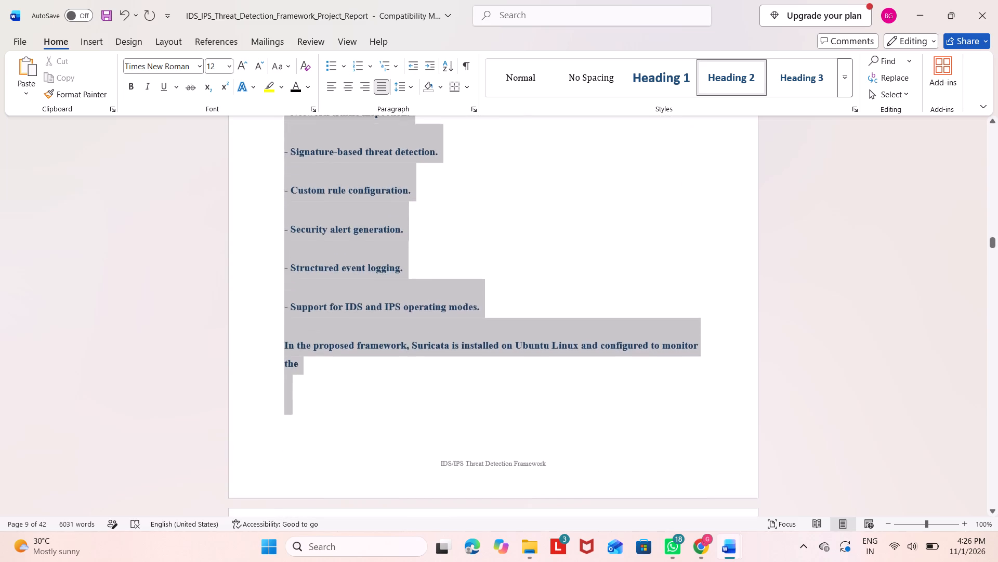
{"action": "left_click_drag", "start_coordinate": [406, 516], "coordinate": [362, 152]}
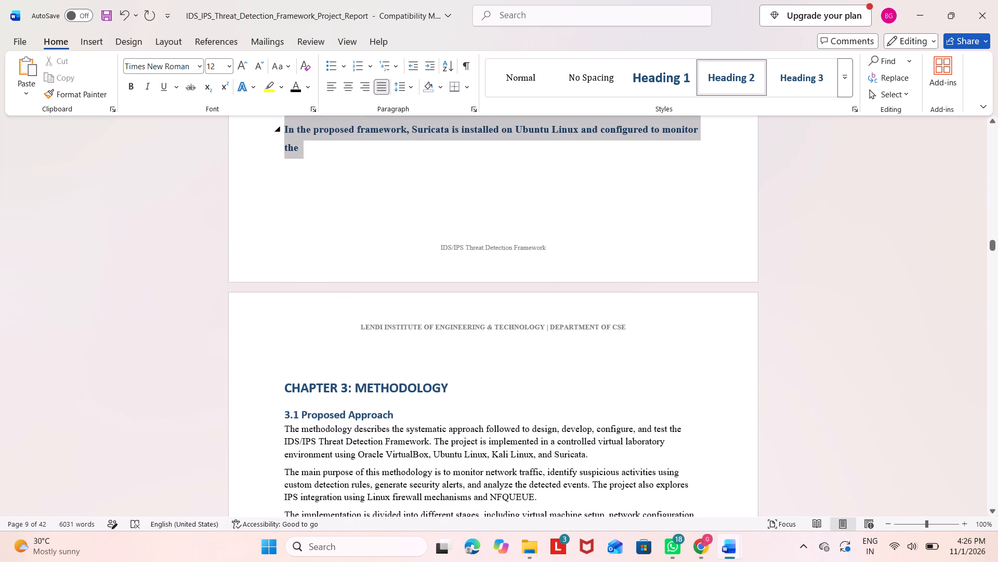
{"action": "left_click_drag", "start_coordinate": [362, 152], "coordinate": [363, 171]}
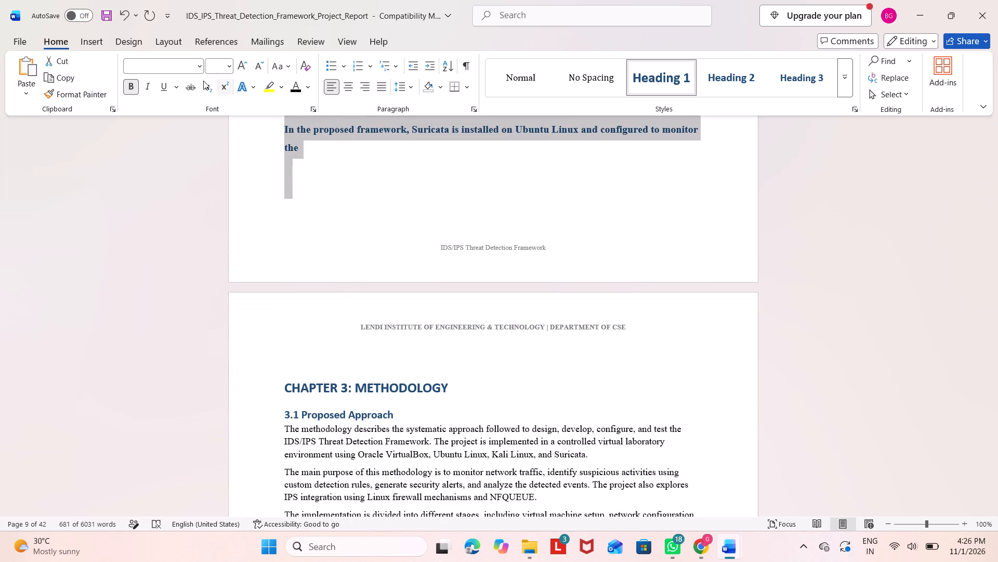
{"action": "left_click", "coordinate": [198, 66]}
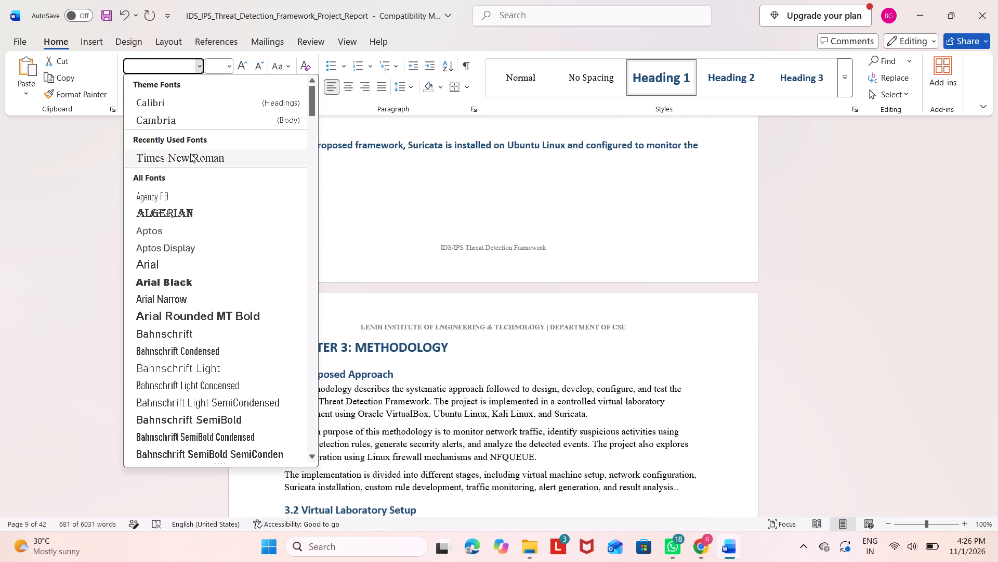
{"action": "left_click", "coordinate": [193, 161]}
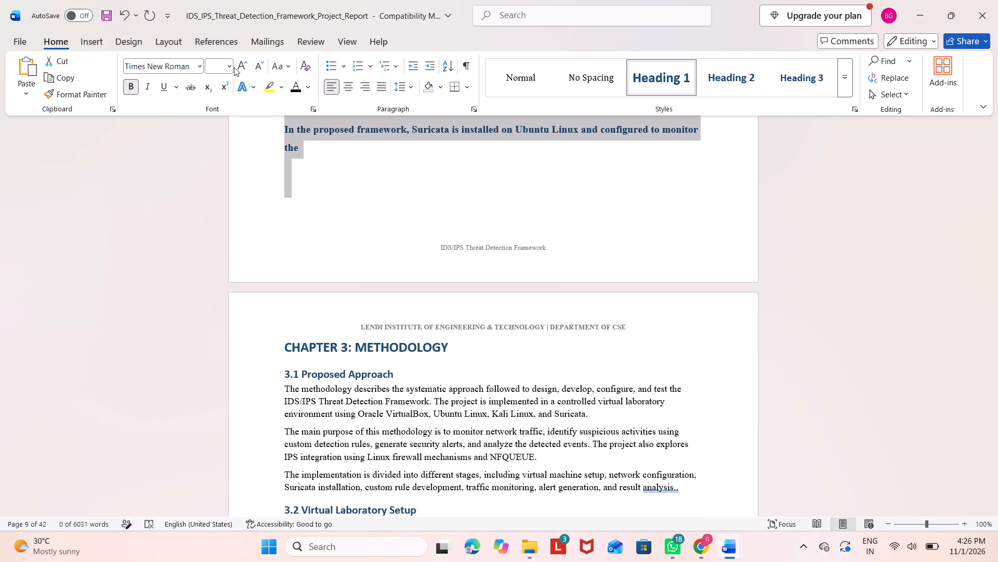
{"action": "left_click", "coordinate": [228, 64]}
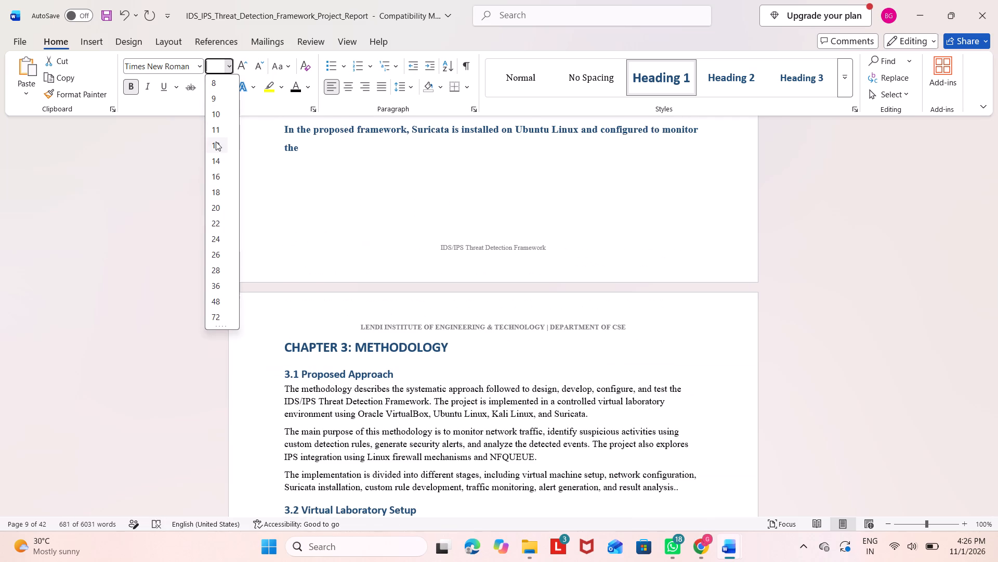
{"action": "left_click", "coordinate": [216, 142]}
{"action": "left_click", "coordinate": [309, 87]}
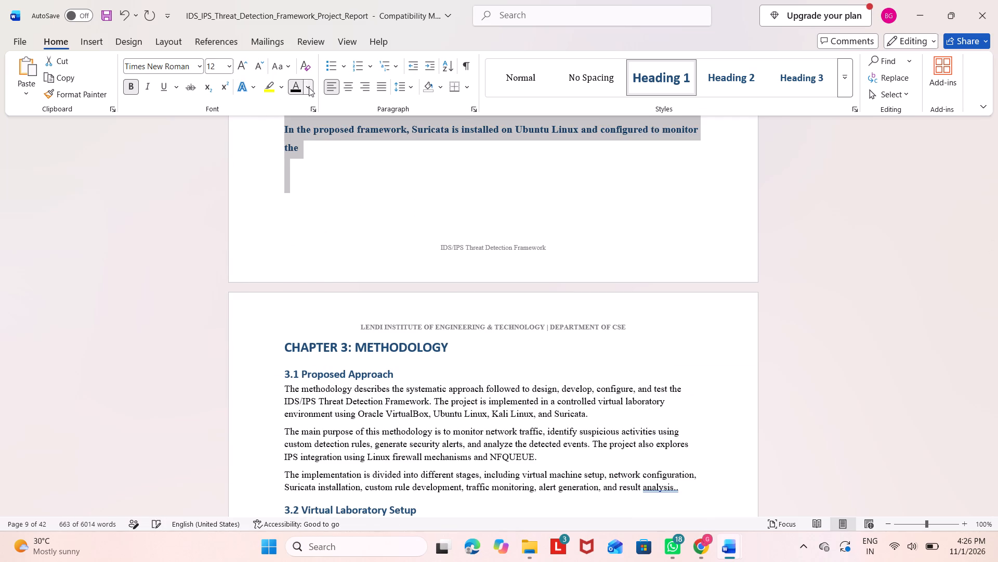
{"action": "left_click", "coordinate": [299, 132]}
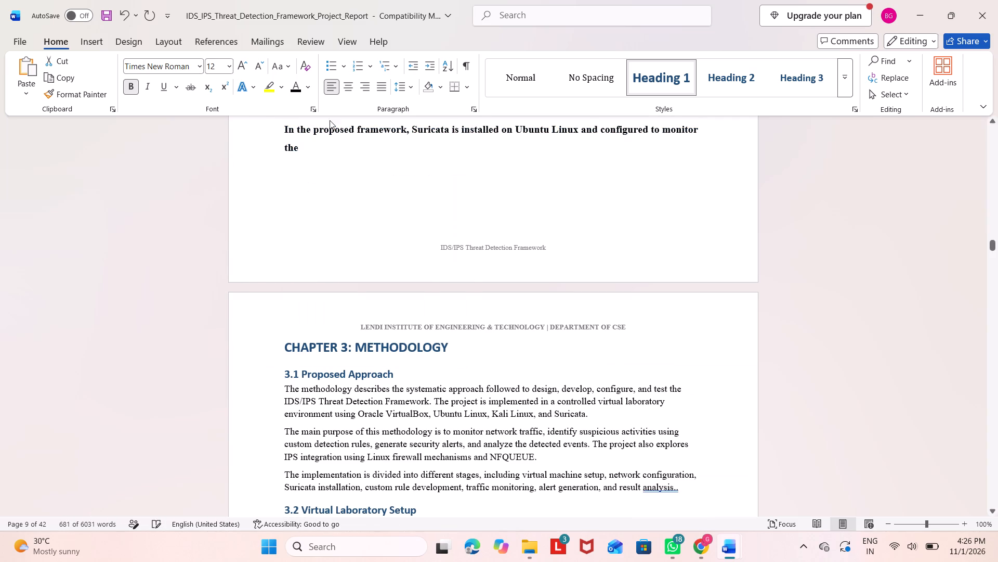
Justify the Chapter 2 Literature Survey text and set its line spacing to 1.5.
{"action": "left_click", "coordinate": [387, 83]}
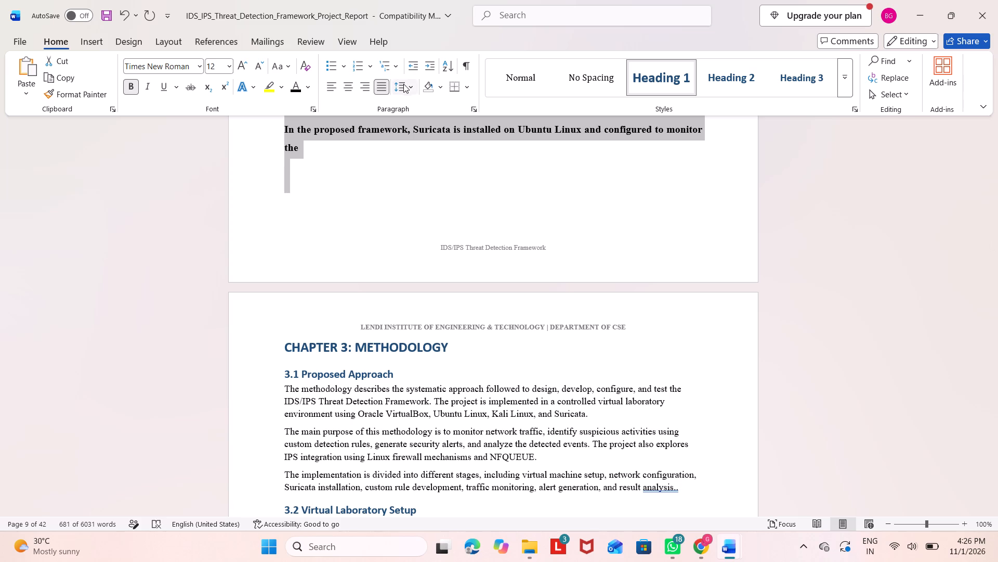
{"action": "left_click", "coordinate": [408, 87]}
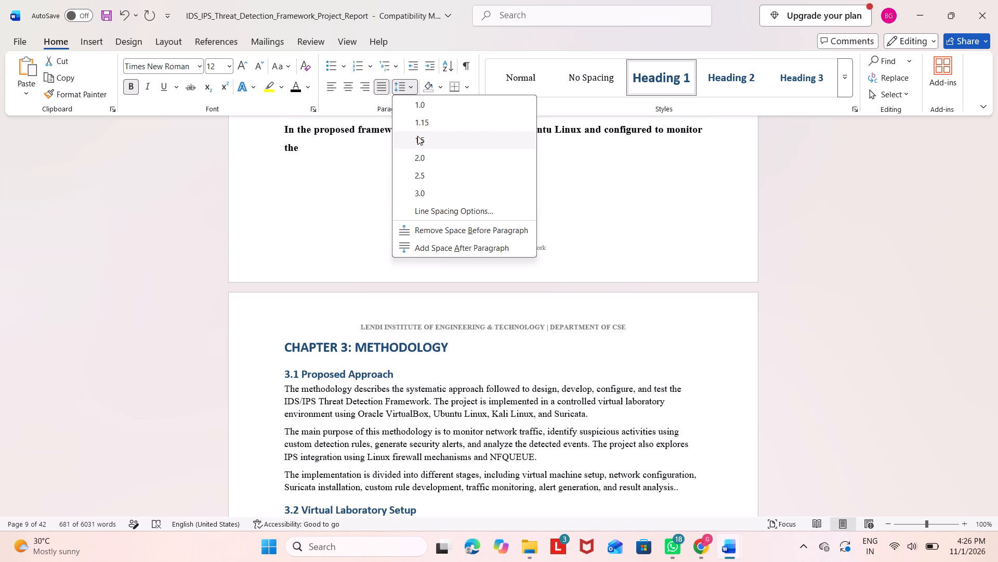
{"action": "left_click", "coordinate": [417, 136]}
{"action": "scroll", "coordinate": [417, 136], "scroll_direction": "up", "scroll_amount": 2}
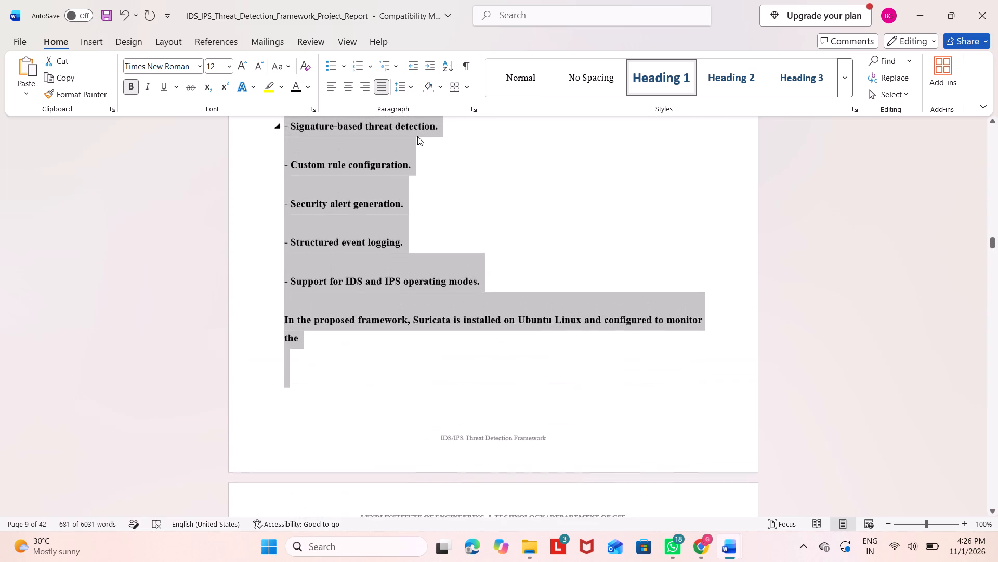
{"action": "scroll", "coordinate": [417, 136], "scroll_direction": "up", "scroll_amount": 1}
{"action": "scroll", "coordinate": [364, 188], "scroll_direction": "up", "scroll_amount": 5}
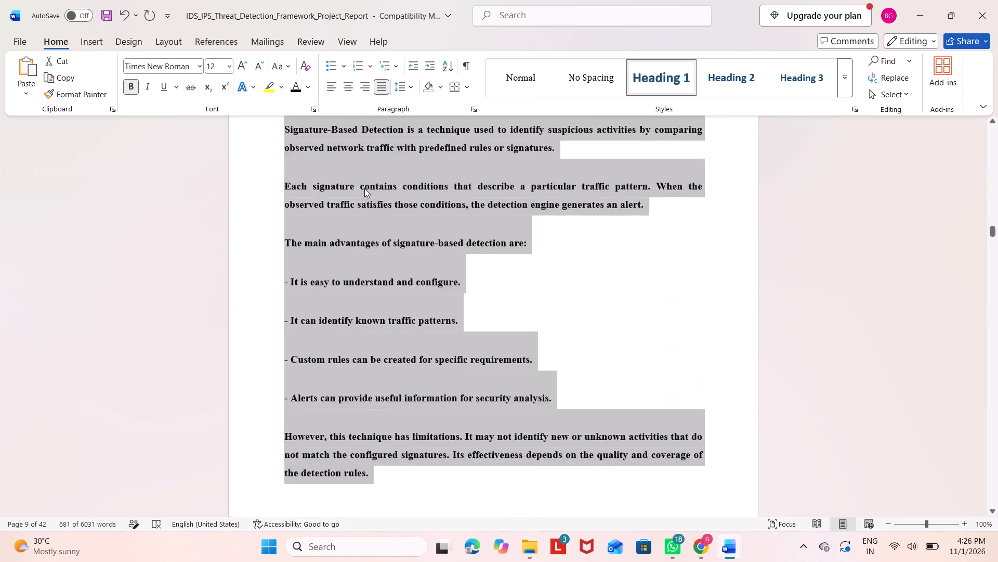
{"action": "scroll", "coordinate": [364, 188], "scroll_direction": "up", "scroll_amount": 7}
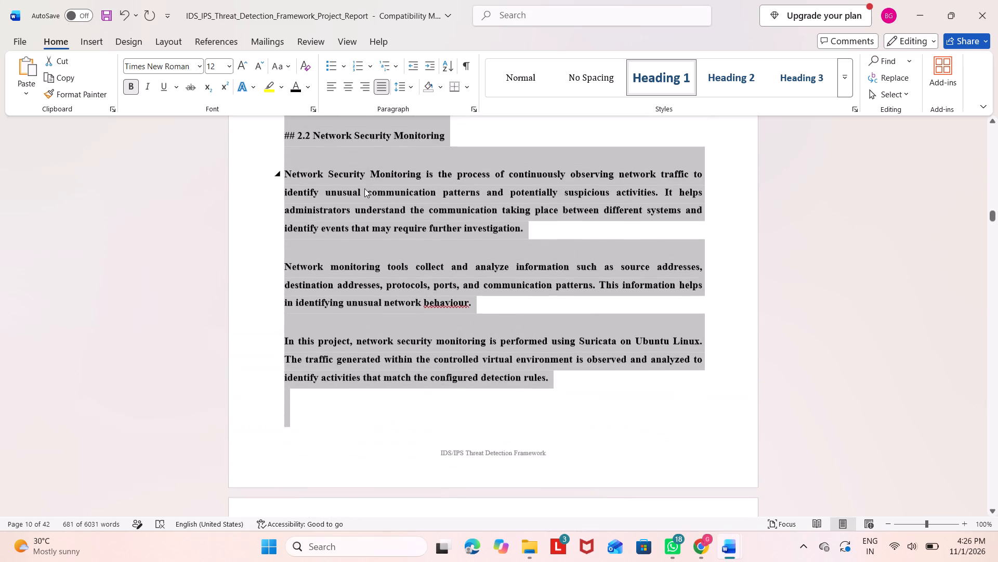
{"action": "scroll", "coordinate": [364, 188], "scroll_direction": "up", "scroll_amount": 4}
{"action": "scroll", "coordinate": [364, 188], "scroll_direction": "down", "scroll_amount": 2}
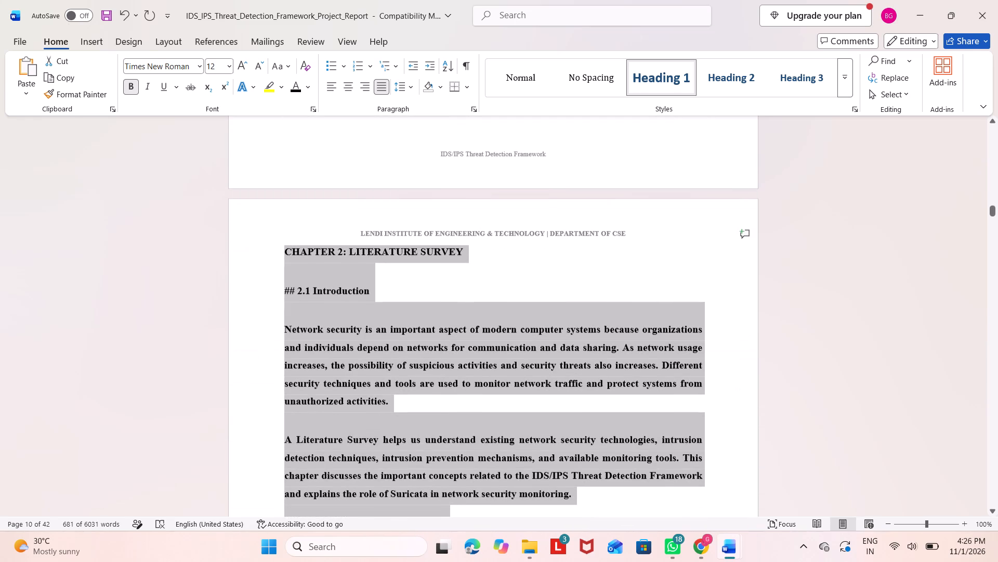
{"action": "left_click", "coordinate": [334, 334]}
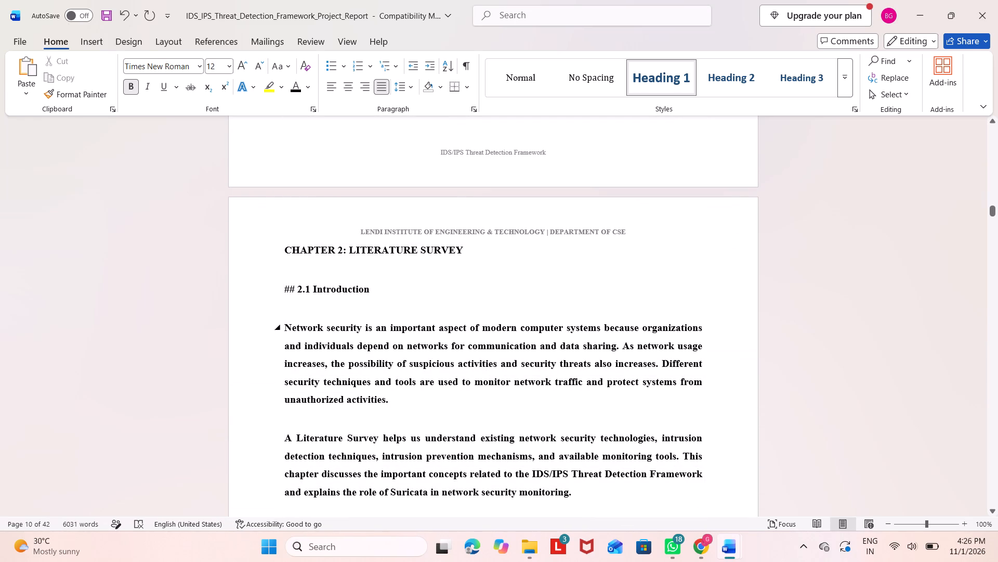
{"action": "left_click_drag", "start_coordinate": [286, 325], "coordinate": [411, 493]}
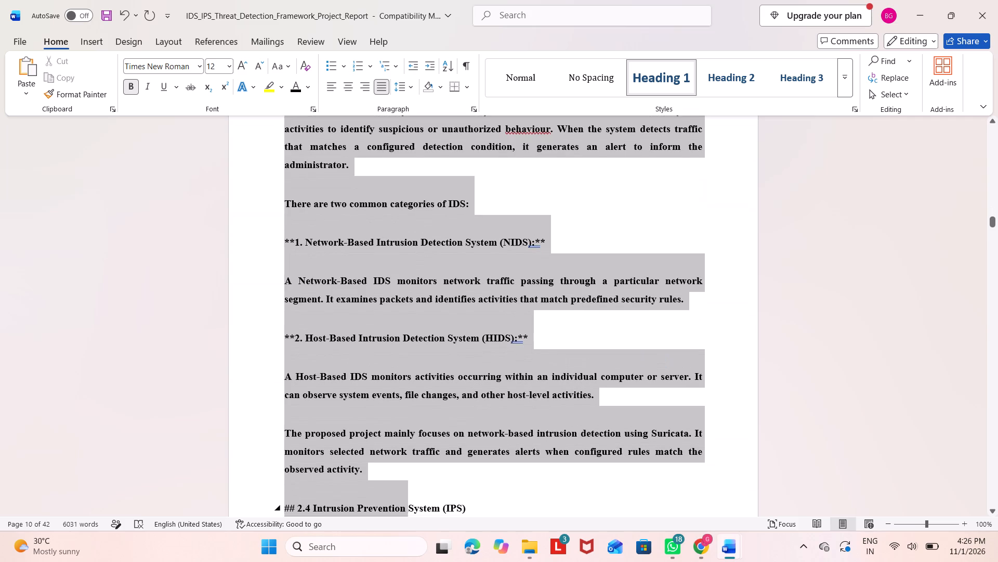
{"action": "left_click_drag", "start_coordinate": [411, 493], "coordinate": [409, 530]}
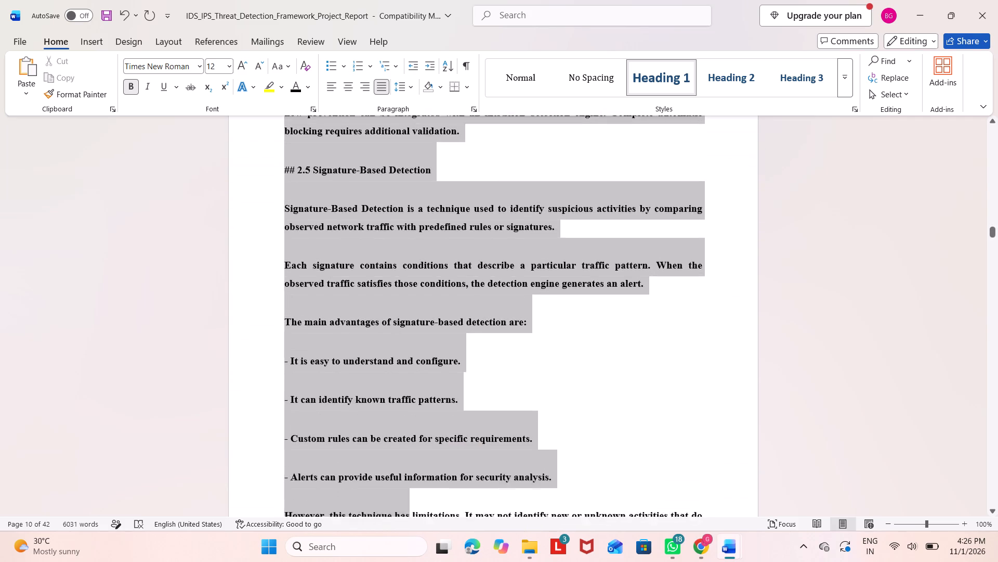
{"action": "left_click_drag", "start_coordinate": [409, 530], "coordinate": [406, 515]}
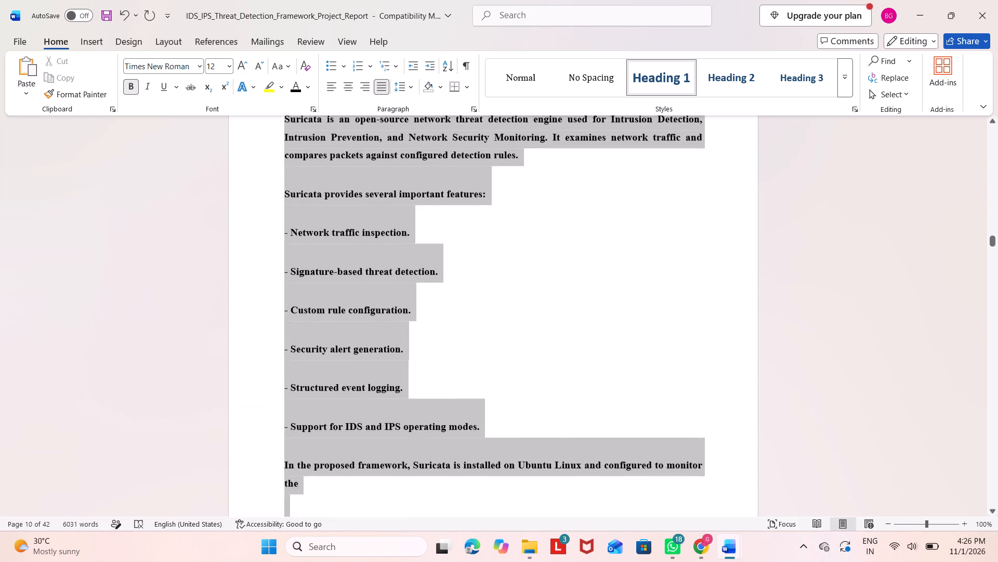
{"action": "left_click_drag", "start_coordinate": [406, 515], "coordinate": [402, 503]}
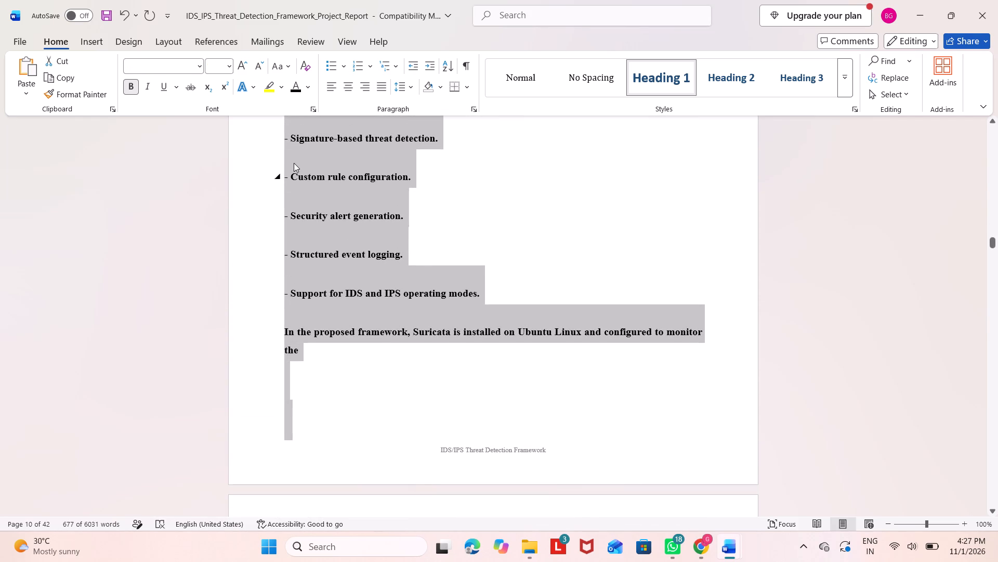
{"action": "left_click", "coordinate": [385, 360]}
{"action": "left_click_drag", "start_coordinate": [385, 360], "coordinate": [385, 359]}
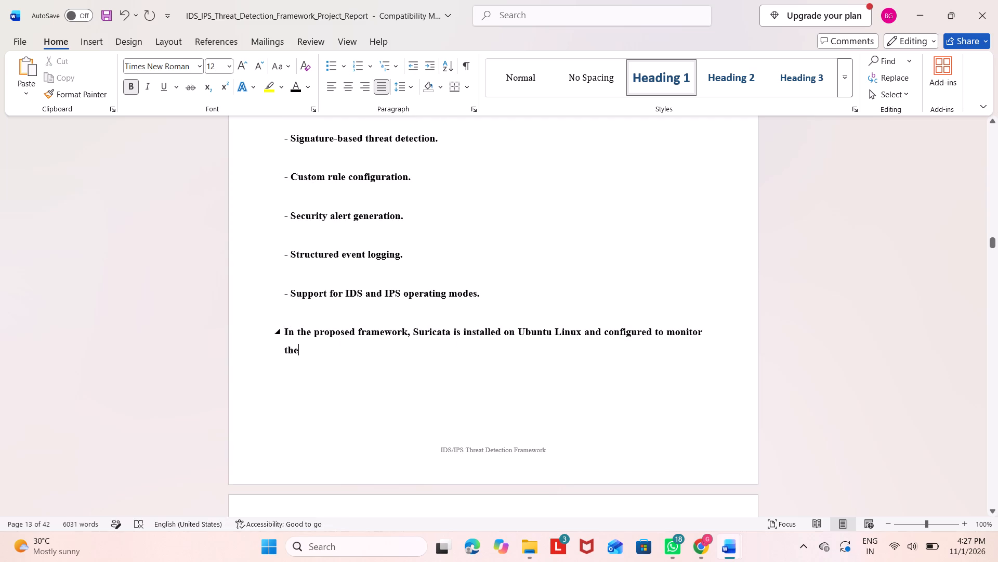
{"action": "left_click_drag", "start_coordinate": [385, 359], "coordinate": [295, 88]}
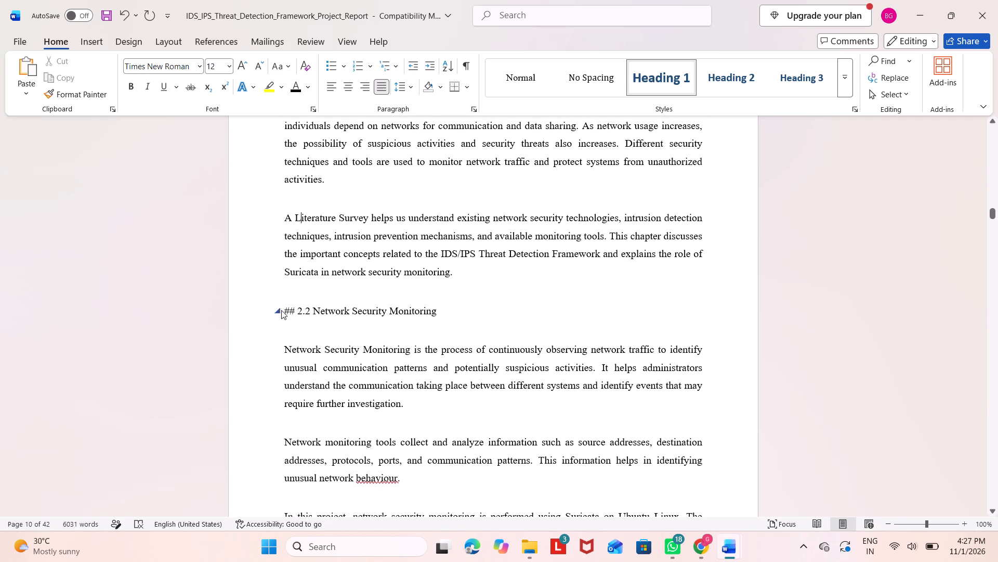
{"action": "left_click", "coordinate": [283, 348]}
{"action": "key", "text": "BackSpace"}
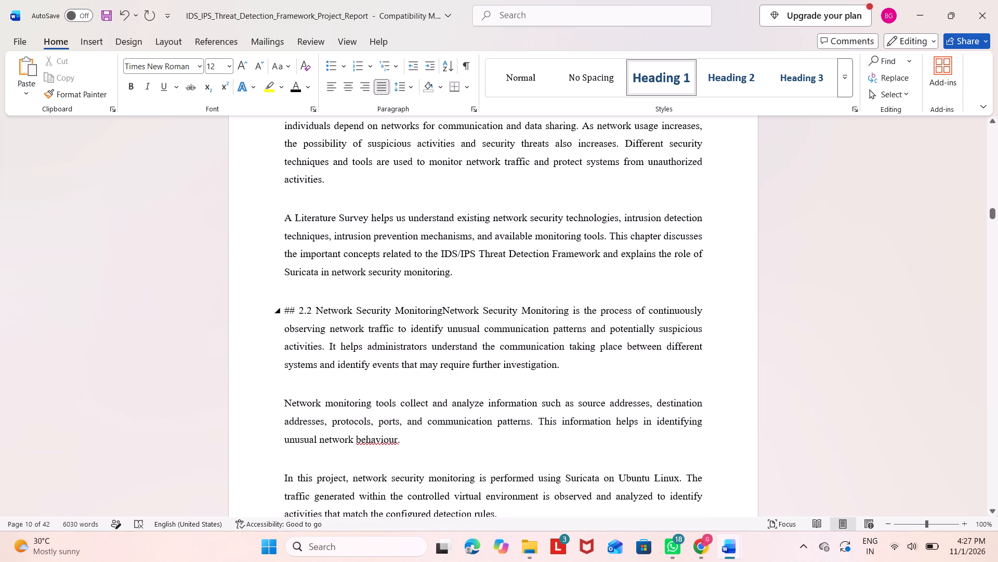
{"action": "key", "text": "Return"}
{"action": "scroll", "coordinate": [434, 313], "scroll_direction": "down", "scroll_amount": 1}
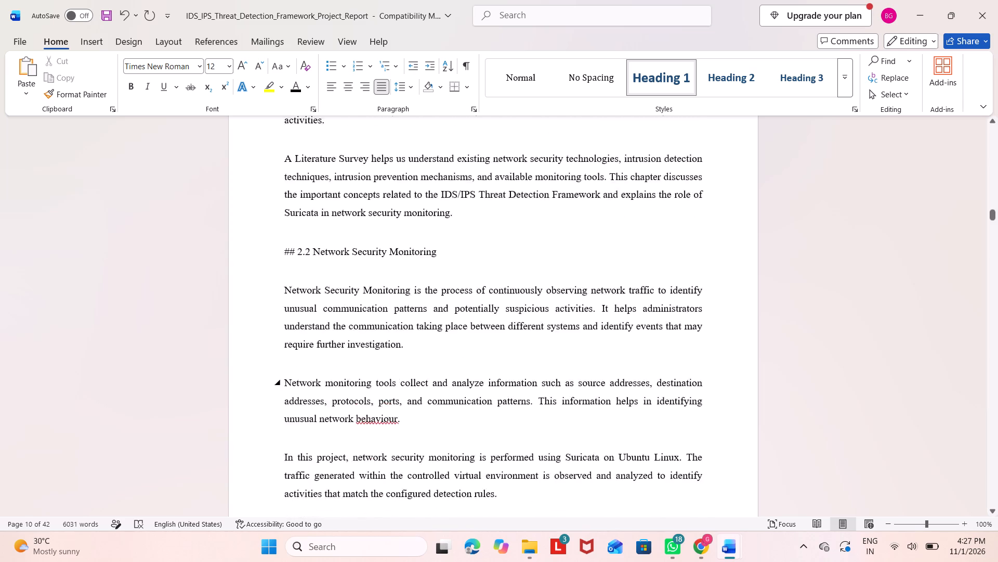
Review the formatting of Chapter 2 from section 2.2 Network Security Monitoring through the end of section 2.6 Suricata.
{"action": "scroll", "coordinate": [434, 313], "scroll_direction": "down", "scroll_amount": 1}
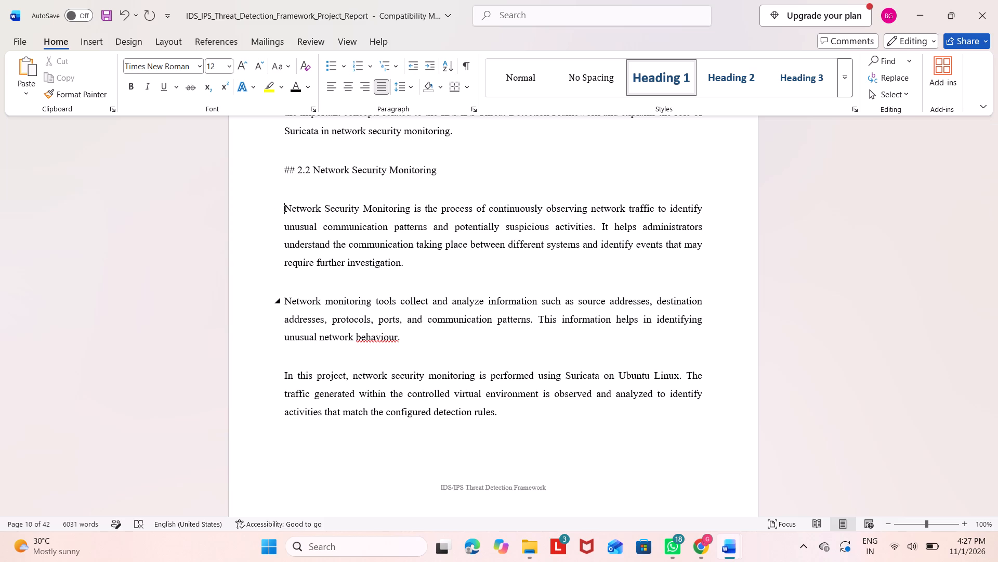
{"action": "scroll", "coordinate": [378, 288], "scroll_direction": "down", "scroll_amount": 1}
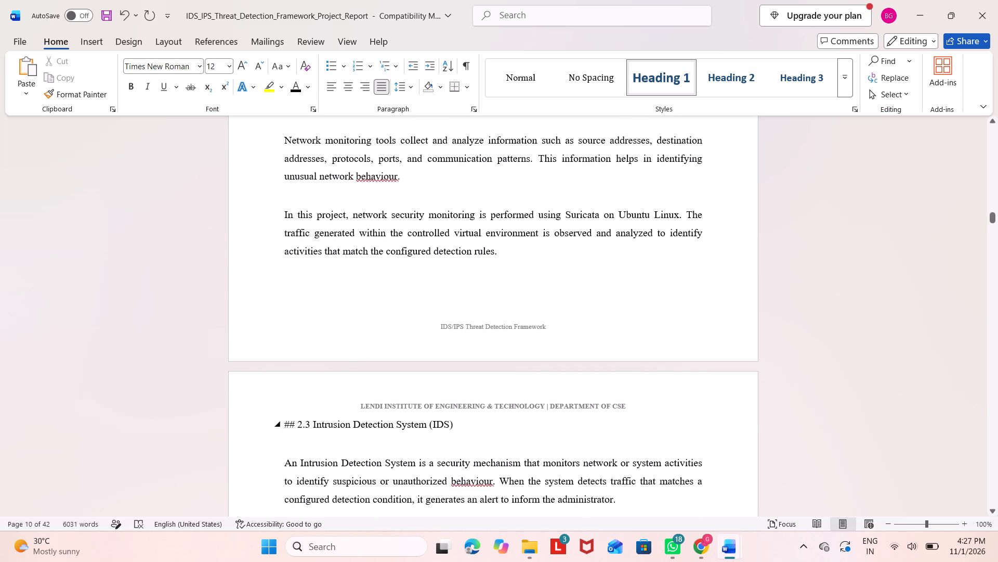
{"action": "scroll", "coordinate": [335, 420], "scroll_direction": "down", "scroll_amount": 5}
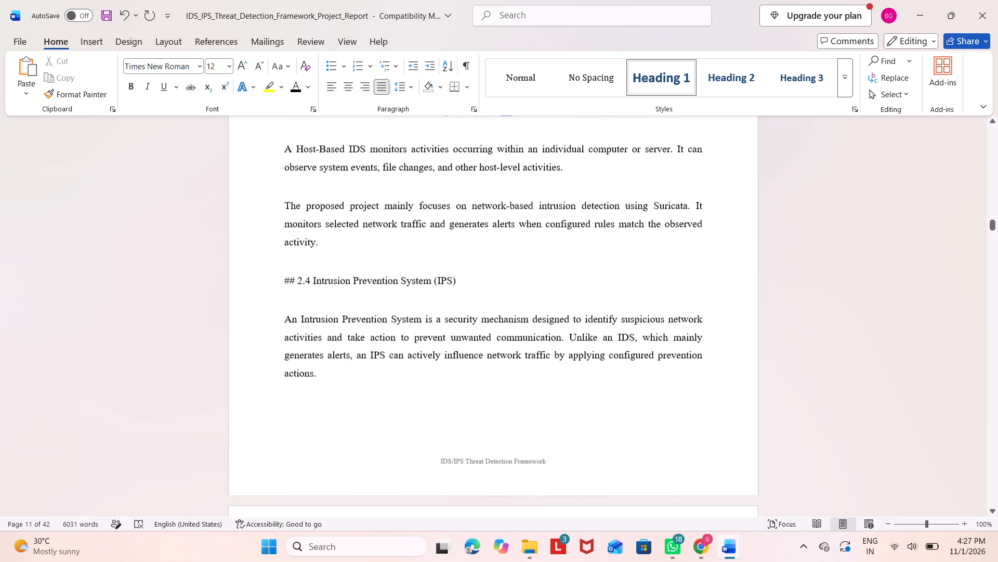
{"action": "scroll", "coordinate": [335, 420], "scroll_direction": "down", "scroll_amount": 4}
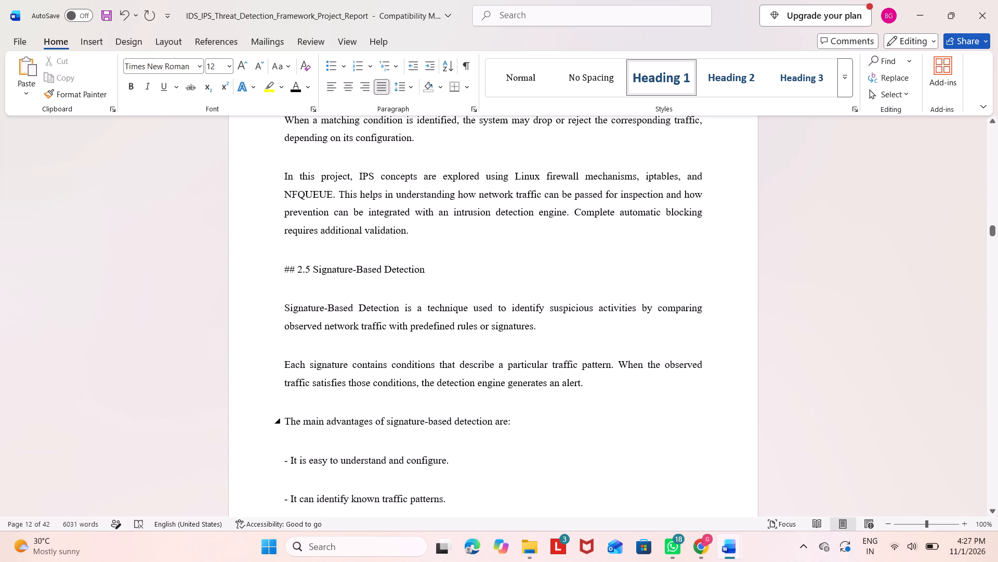
{"action": "scroll", "coordinate": [335, 420], "scroll_direction": "down", "scroll_amount": 4}
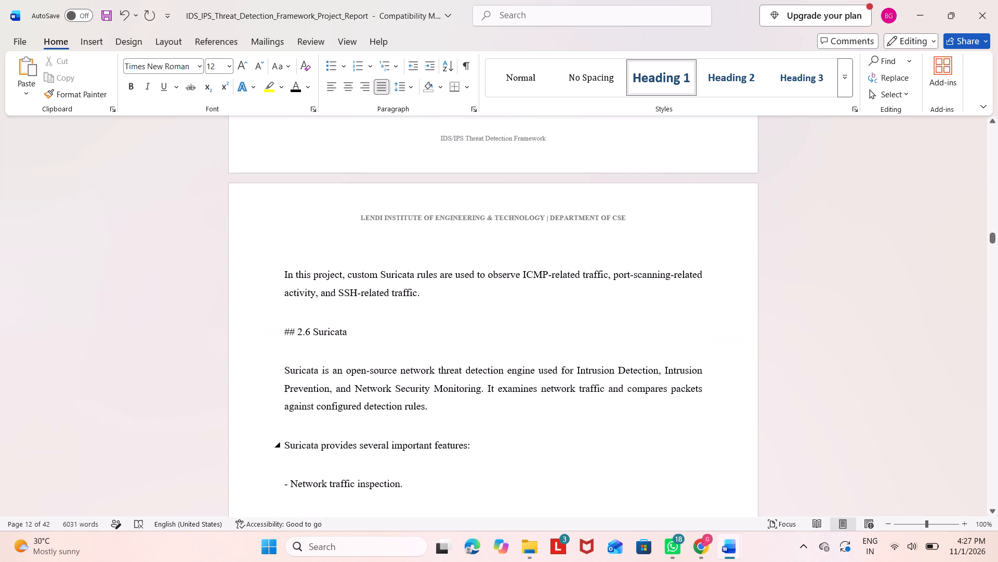
{"action": "scroll", "coordinate": [335, 420], "scroll_direction": "down", "scroll_amount": 2}
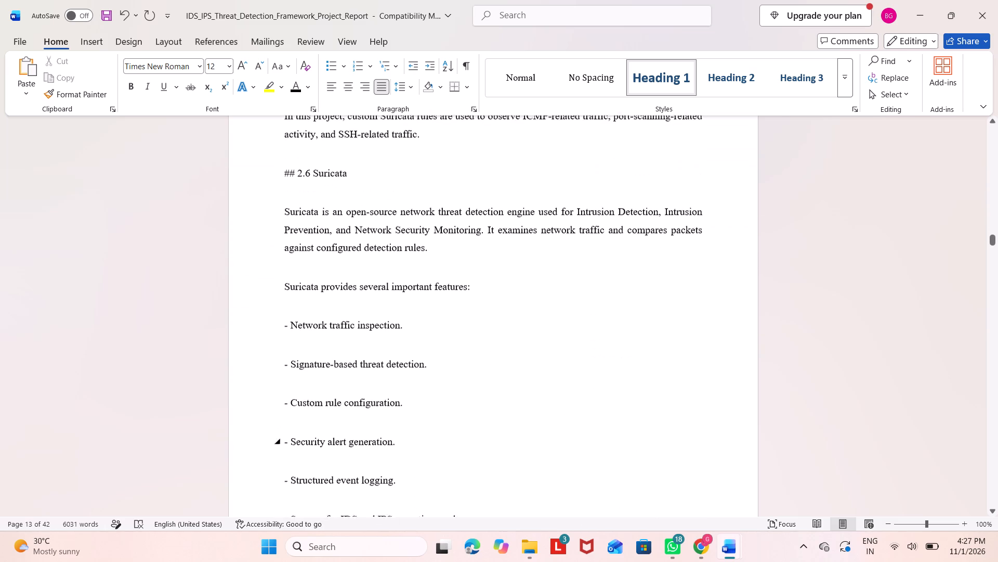
{"action": "scroll", "coordinate": [335, 420], "scroll_direction": "down", "scroll_amount": 1}
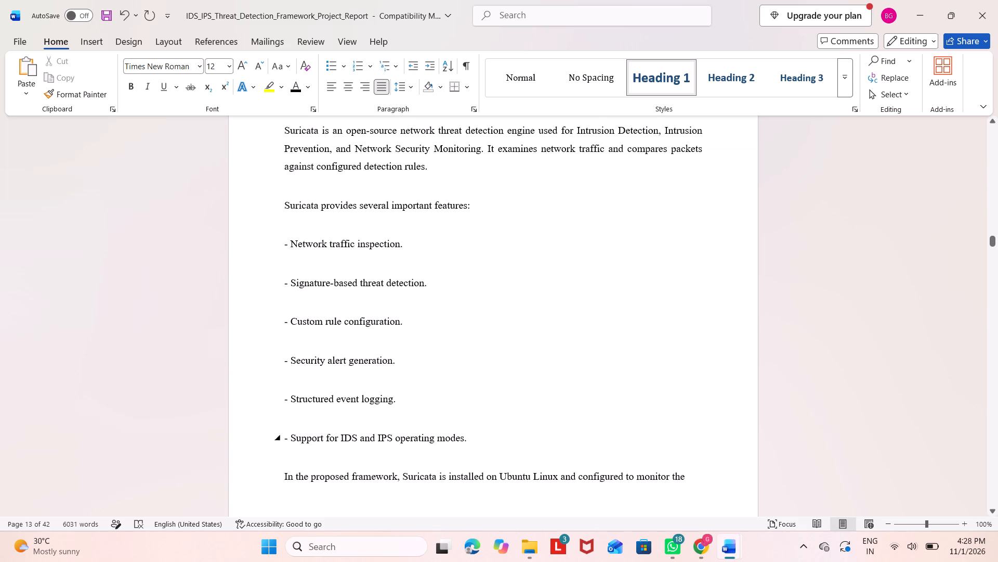
{"action": "scroll", "coordinate": [335, 420], "scroll_direction": "down", "scroll_amount": 3}
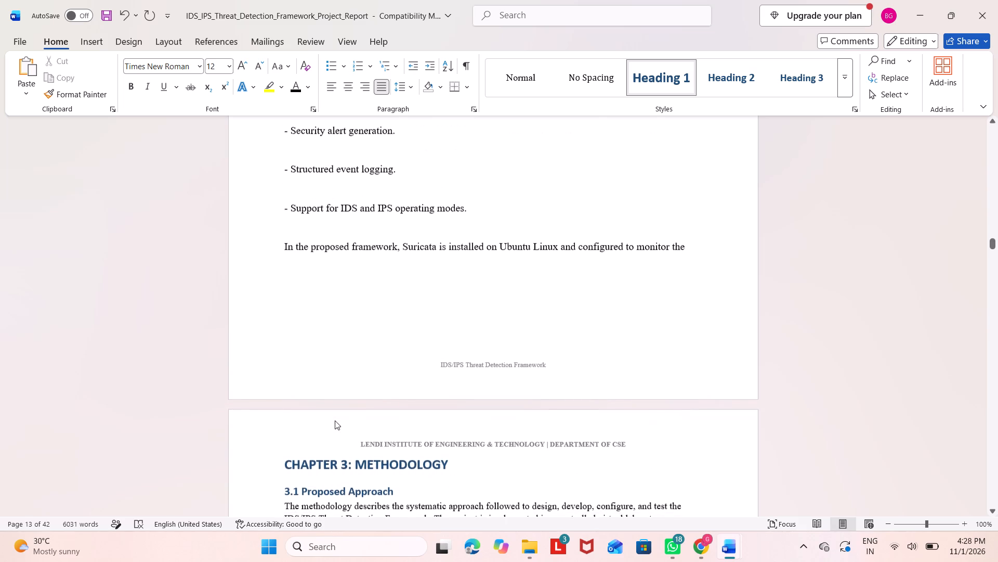
Change the Chapter 3: Methodology title and the 3.1 Proposed Approach heading to the automatic black font colour.
{"action": "scroll", "coordinate": [335, 420], "scroll_direction": "down", "scroll_amount": 1}
{"action": "left_click_drag", "start_coordinate": [284, 400], "coordinate": [356, 433]}
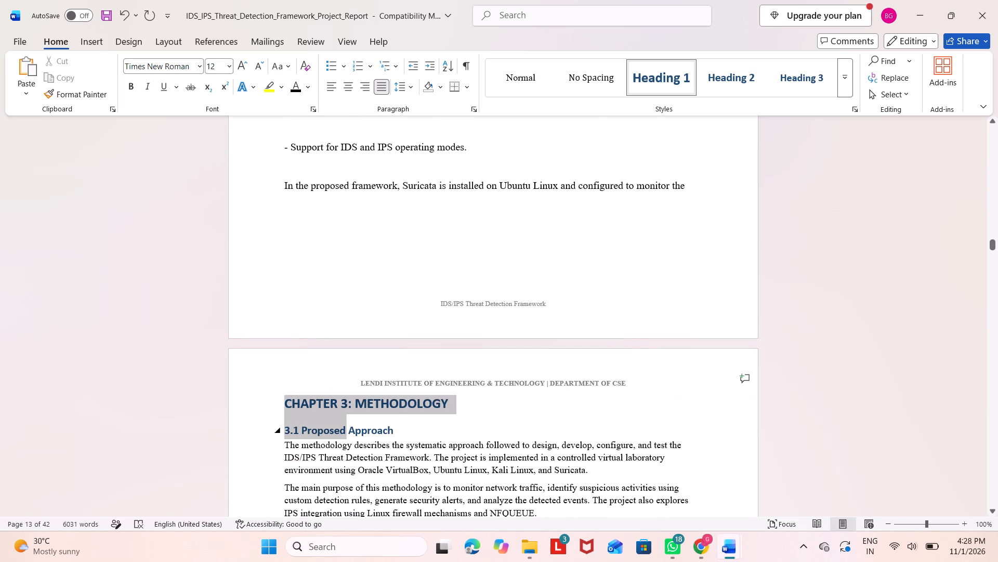
{"action": "left_click_drag", "start_coordinate": [356, 433], "coordinate": [390, 433]}
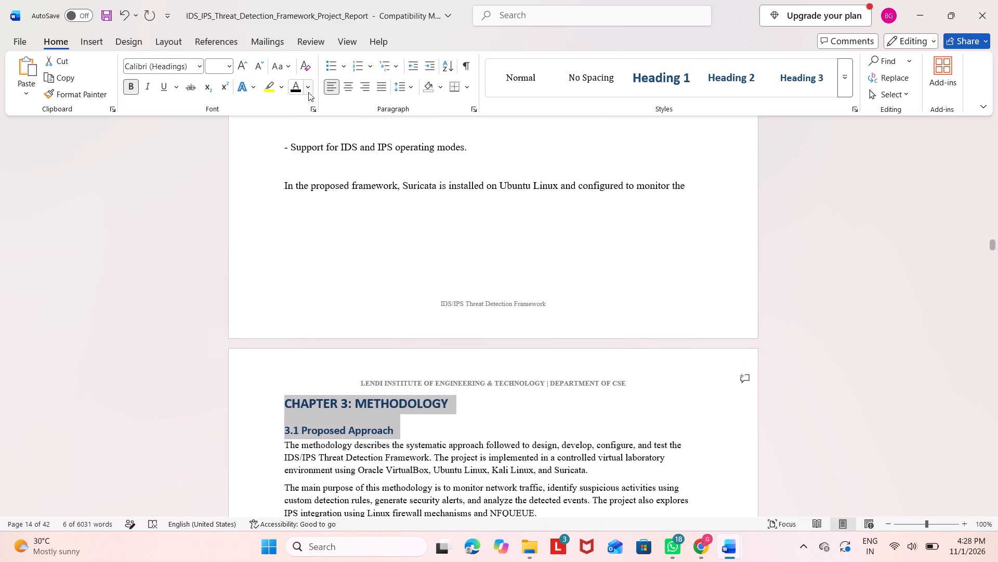
{"action": "left_click", "coordinate": [306, 79]}
{"action": "left_click", "coordinate": [306, 88]}
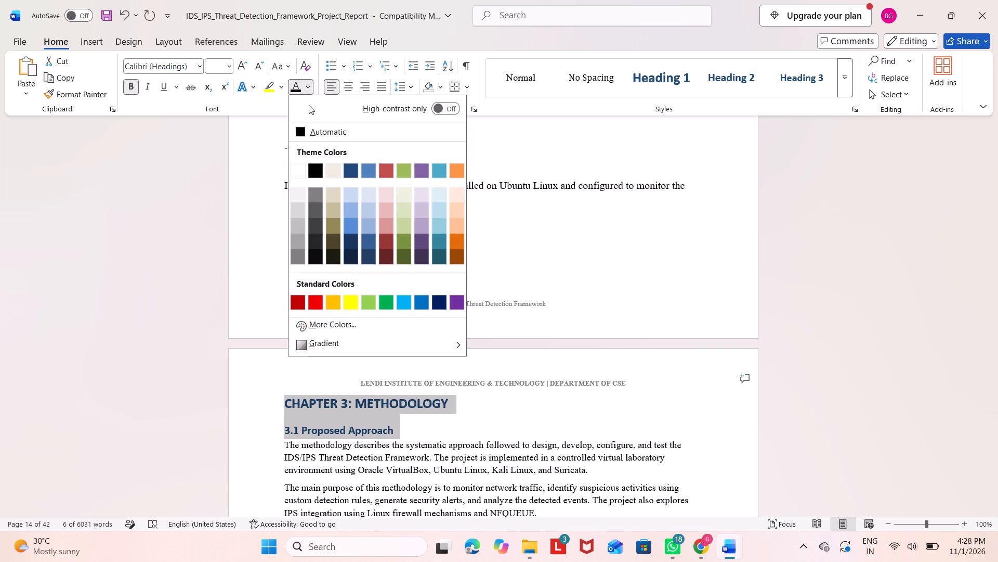
{"action": "left_click", "coordinate": [300, 128]}
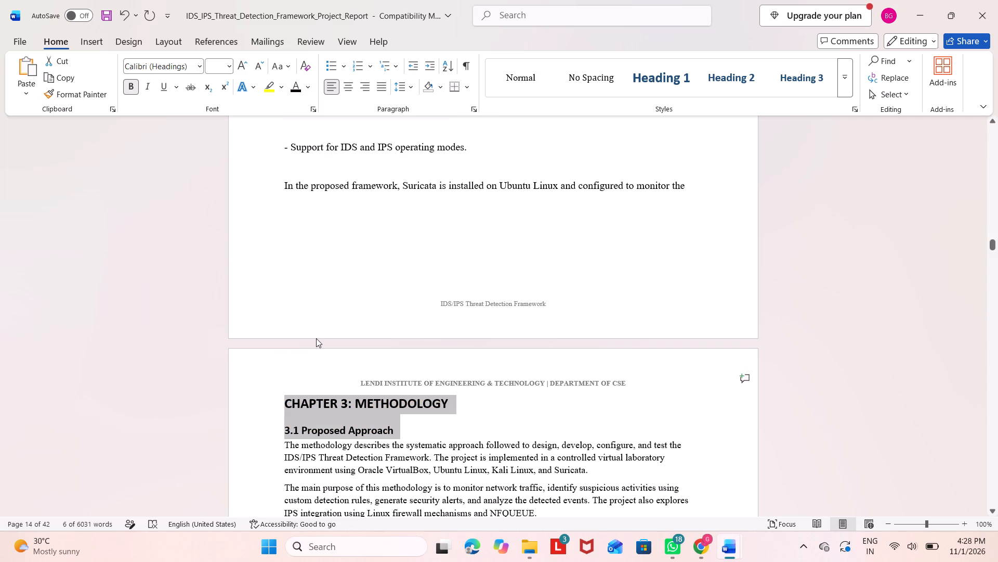
{"action": "left_click", "coordinate": [316, 338]}
Set the Chapter 3 content from the first 3.1 paragraph through the 3.5 detection area table to Times New Roman, size 12.
{"action": "scroll", "coordinate": [316, 338], "scroll_direction": "down", "scroll_amount": 2}
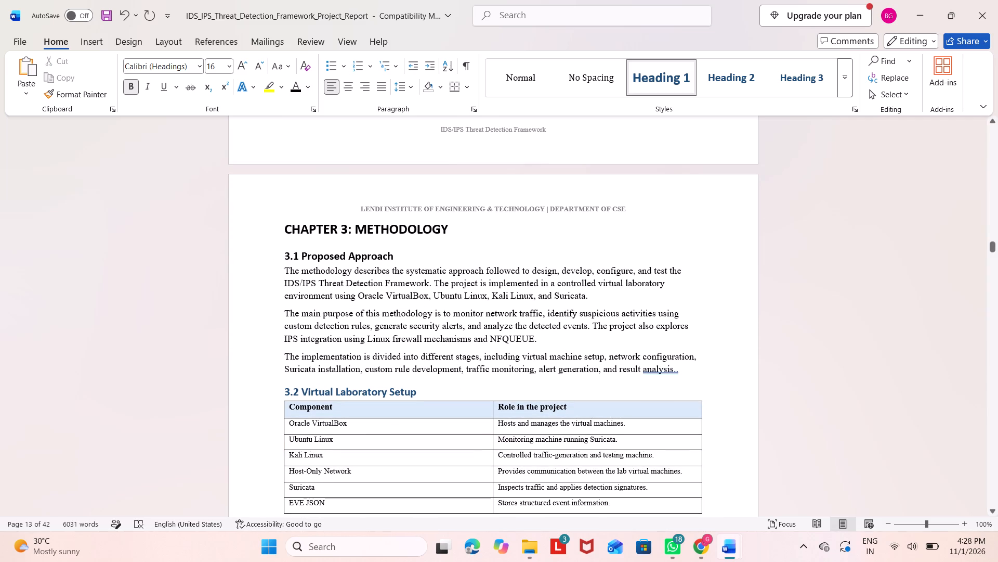
{"action": "left_click_drag", "start_coordinate": [283, 271], "coordinate": [396, 441]}
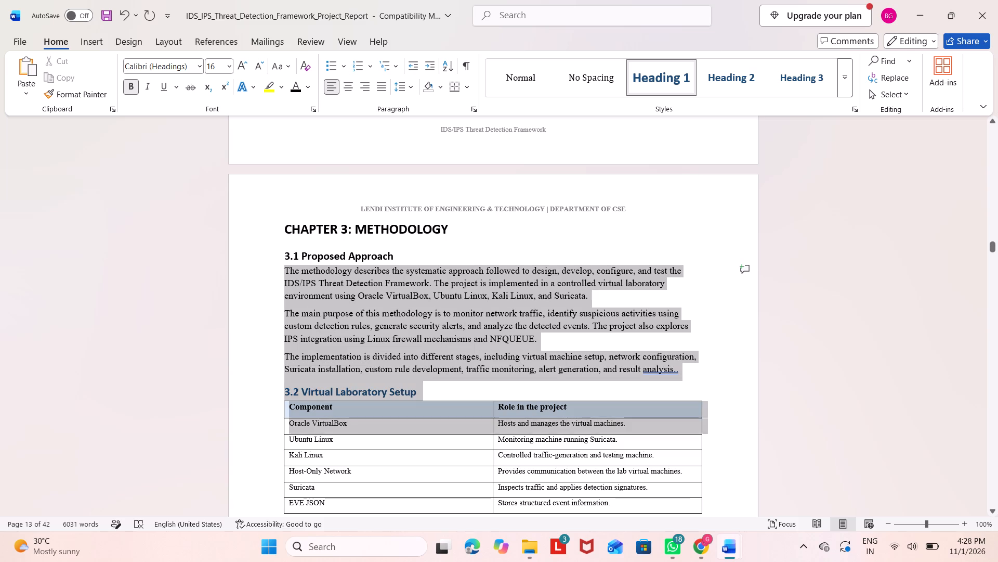
{"action": "left_click_drag", "start_coordinate": [396, 441], "coordinate": [453, 506]}
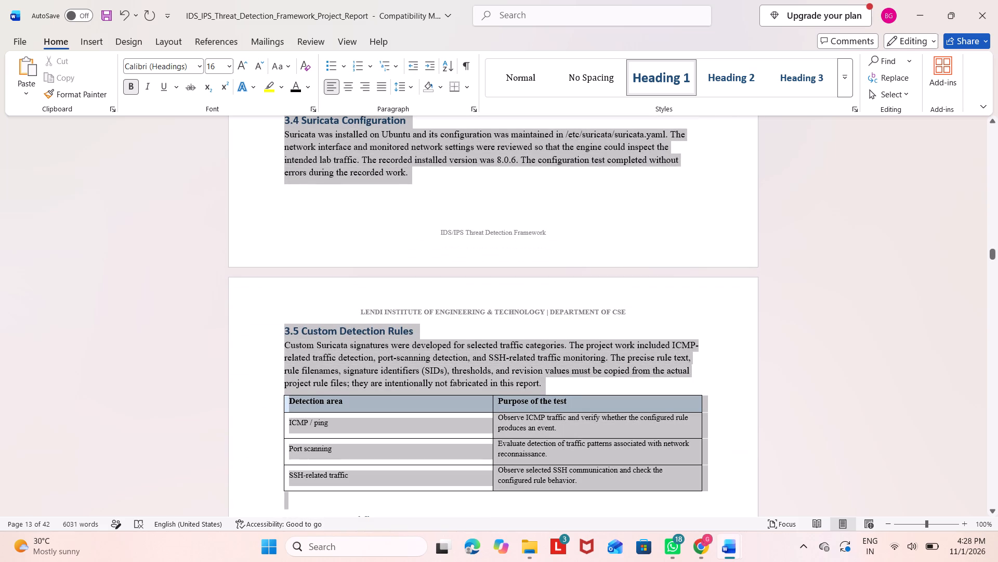
{"action": "left_click_drag", "start_coordinate": [453, 506], "coordinate": [455, 508]}
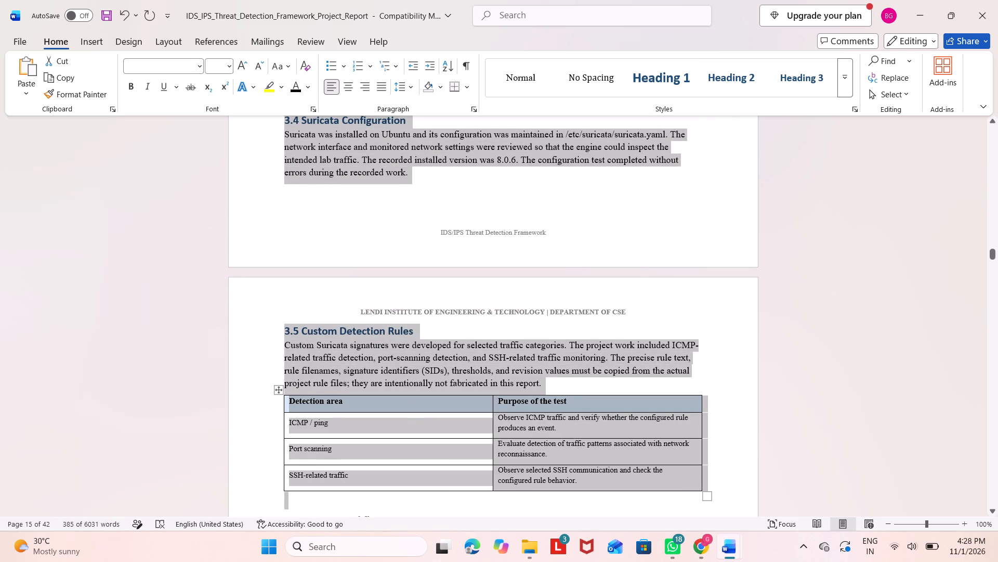
{"action": "left_click", "coordinate": [227, 66]}
{"action": "left_click", "coordinate": [215, 142]}
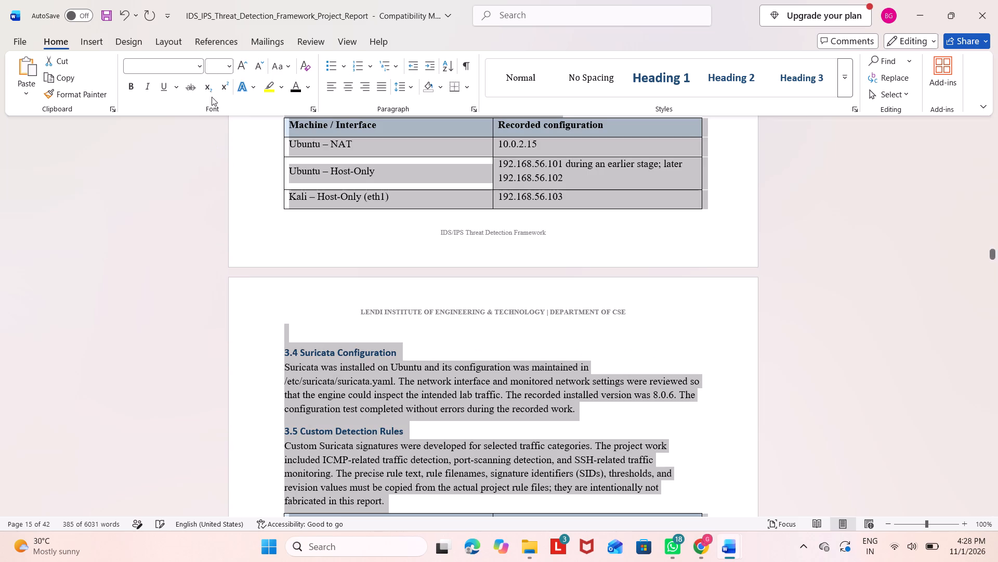
{"action": "left_click", "coordinate": [199, 67]}
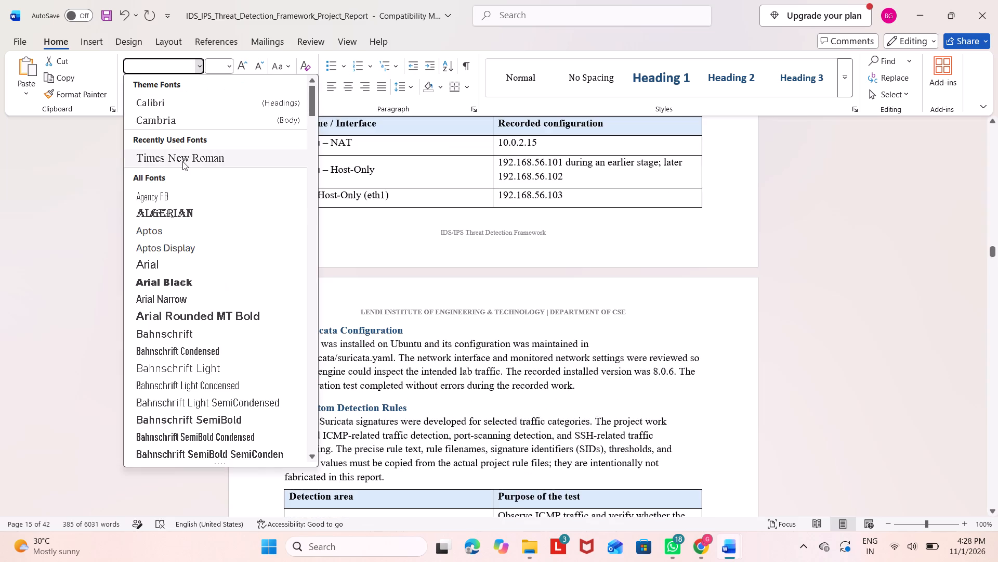
{"action": "left_click", "coordinate": [182, 162]}
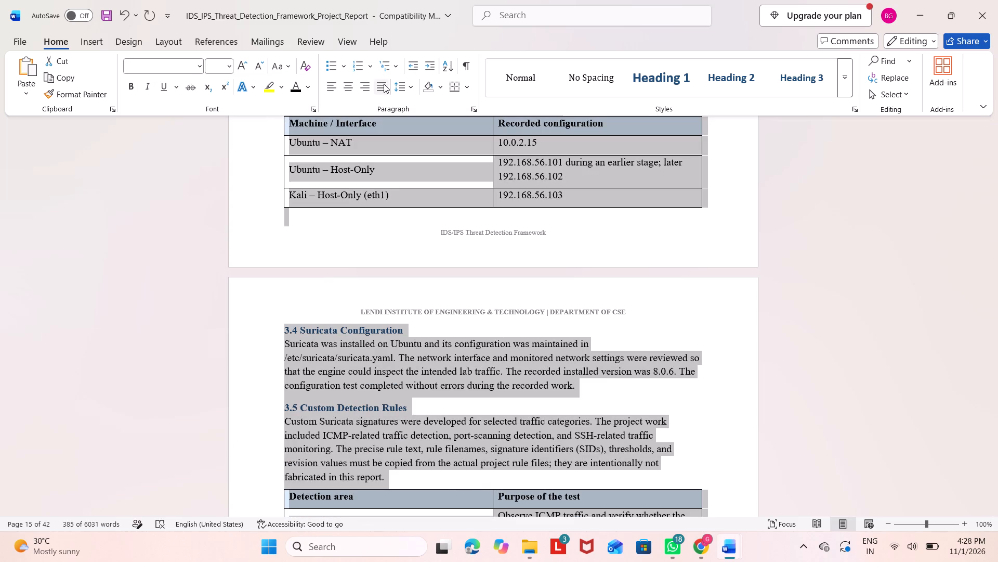
Justify the same Chapter 3 content and set its line spacing to 1.5.
{"action": "left_click", "coordinate": [384, 84]}
{"action": "left_click", "coordinate": [414, 85]}
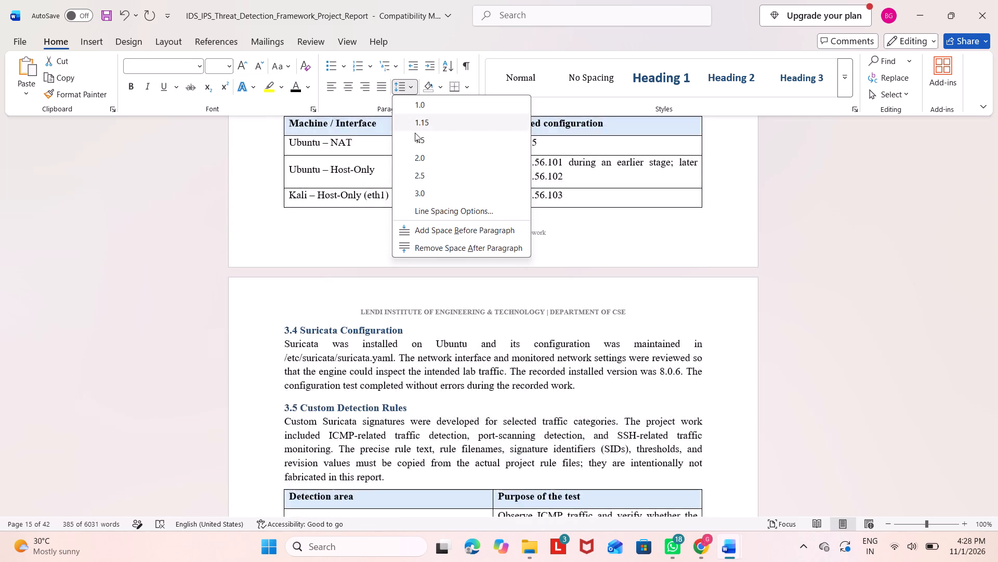
{"action": "left_click", "coordinate": [419, 138]}
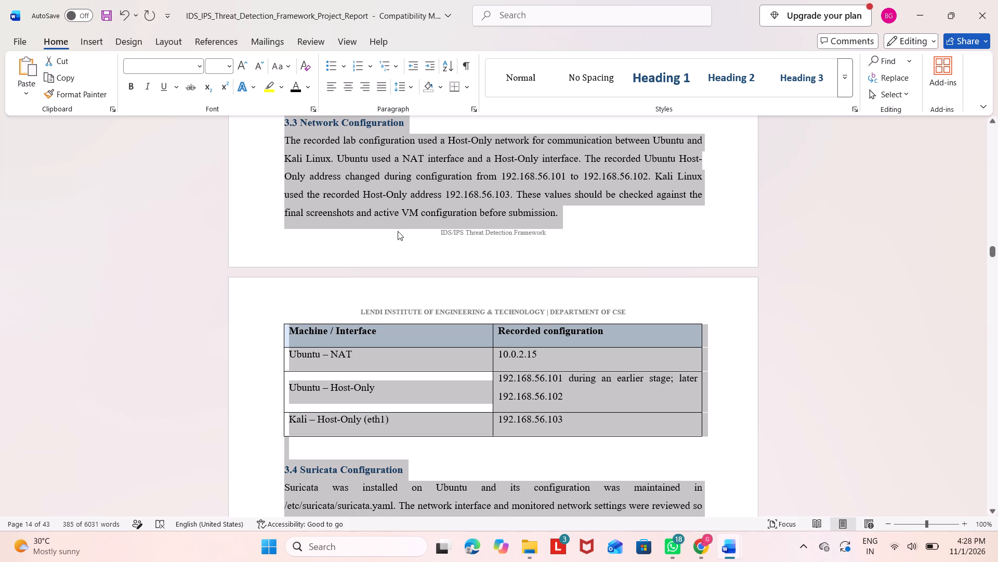
{"action": "left_click", "coordinate": [394, 252]}
Change the 3.5 Custom Detection Rules and 3.4 Suricata Configuration headings to the automatic black font colour.
{"action": "scroll", "coordinate": [394, 252], "scroll_direction": "down", "scroll_amount": 2}
{"action": "left_click_drag", "start_coordinate": [284, 311], "coordinate": [405, 308]}
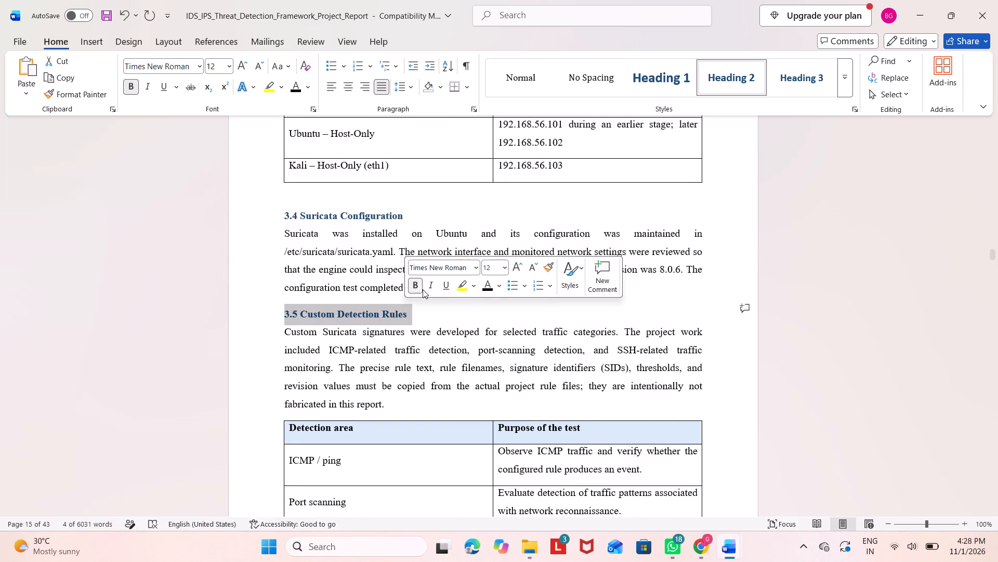
{"action": "left_click", "coordinate": [494, 288]}
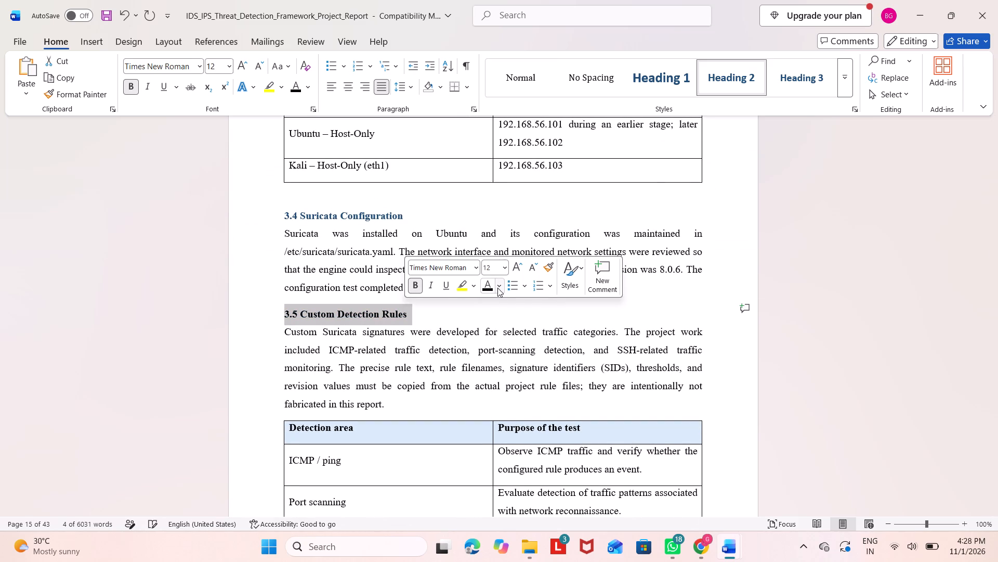
{"action": "left_click", "coordinate": [498, 287]}
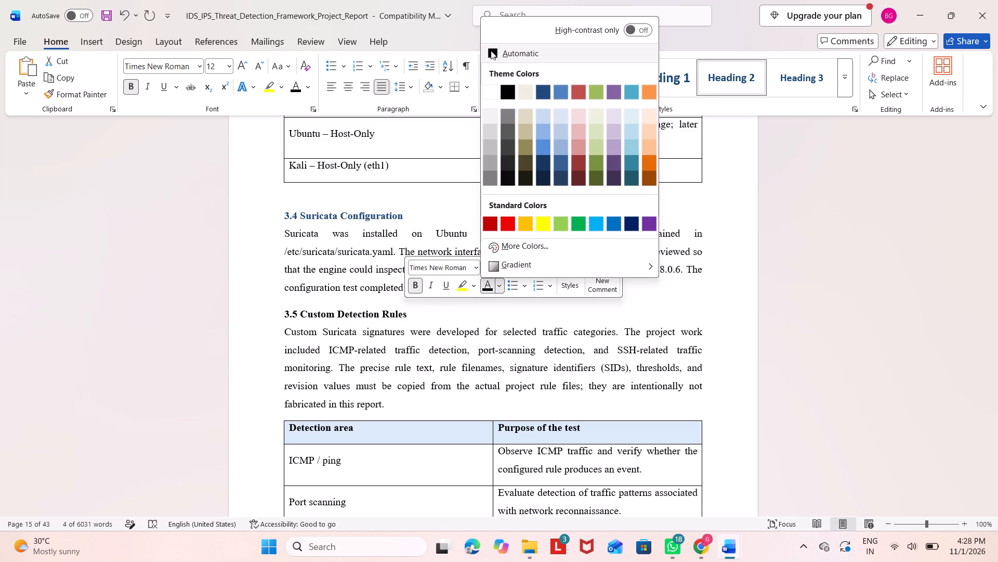
{"action": "left_click", "coordinate": [491, 52]}
{"action": "left_click_drag", "start_coordinate": [402, 213], "coordinate": [266, 215]}
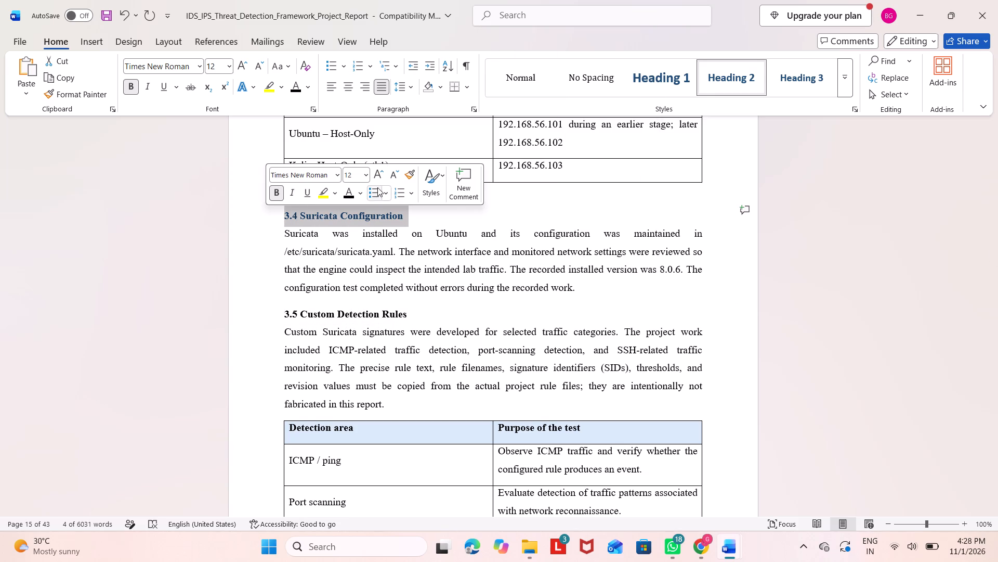
{"action": "left_click", "coordinate": [361, 194]}
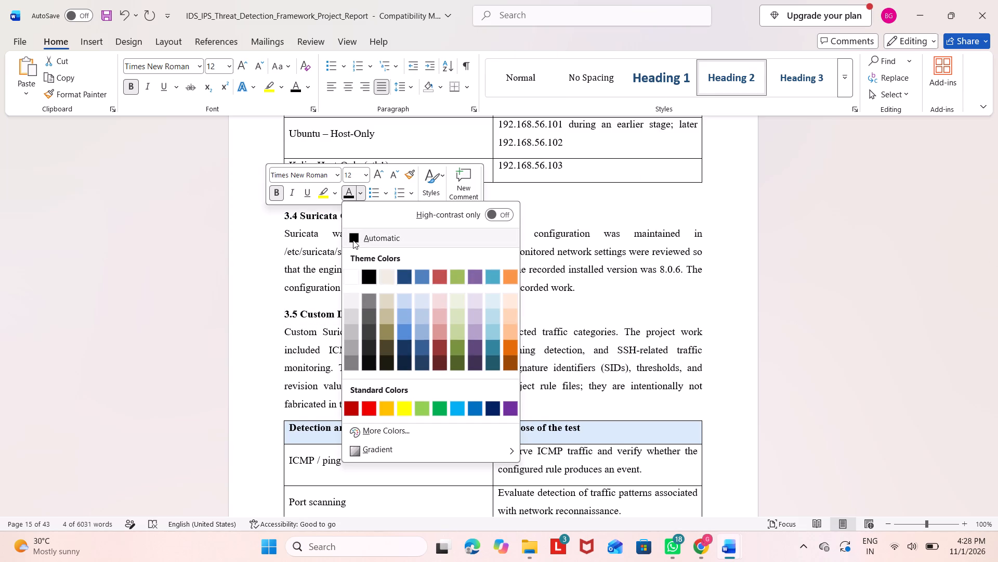
{"action": "left_click", "coordinate": [353, 240]}
Change the 3.3 Network Configuration and 3.2 Virtual Laboratory Setup headings to the automatic black font colour.
{"action": "scroll", "coordinate": [353, 240], "scroll_direction": "up", "scroll_amount": 3}
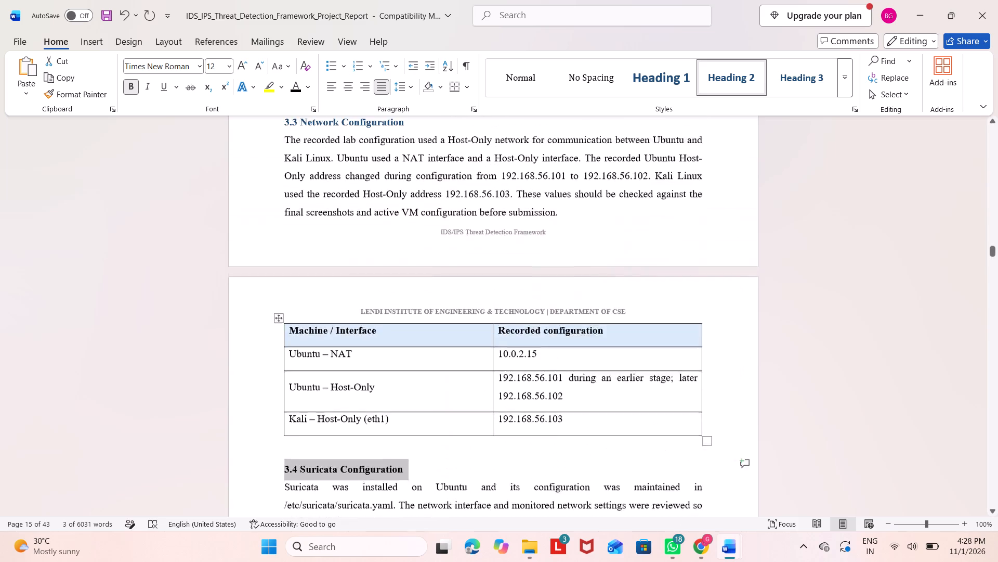
{"action": "scroll", "coordinate": [353, 240], "scroll_direction": "up", "scroll_amount": 2}
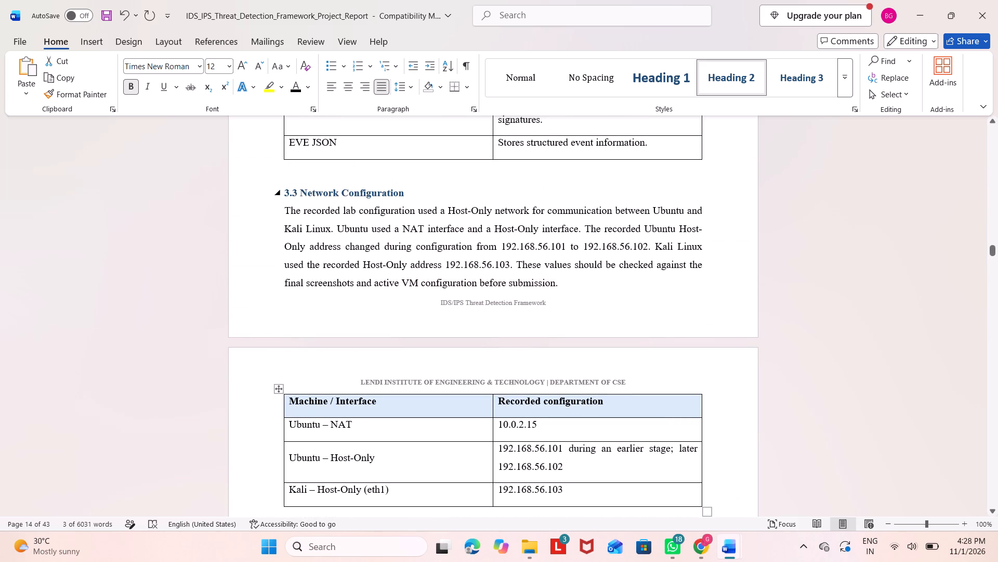
{"action": "left_click_drag", "start_coordinate": [405, 192], "coordinate": [281, 191]}
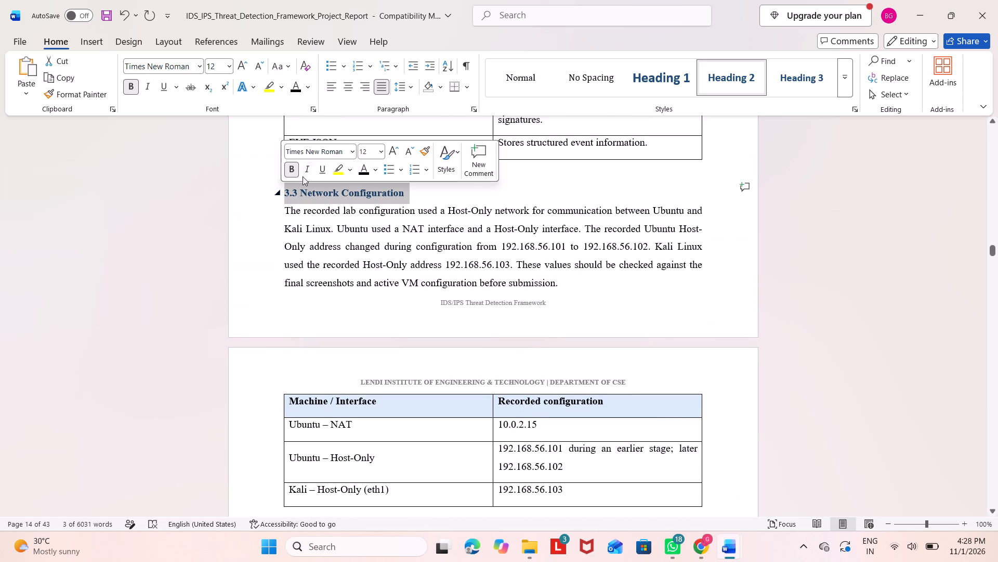
{"action": "left_click", "coordinate": [379, 171]}
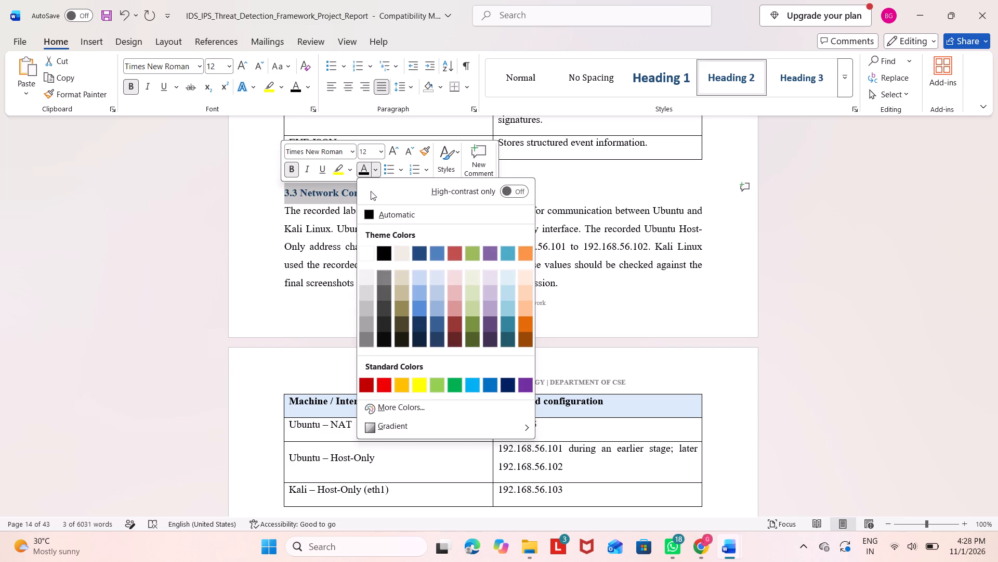
{"action": "left_click", "coordinate": [367, 212]}
{"action": "scroll", "coordinate": [367, 212], "scroll_direction": "up", "scroll_amount": 2}
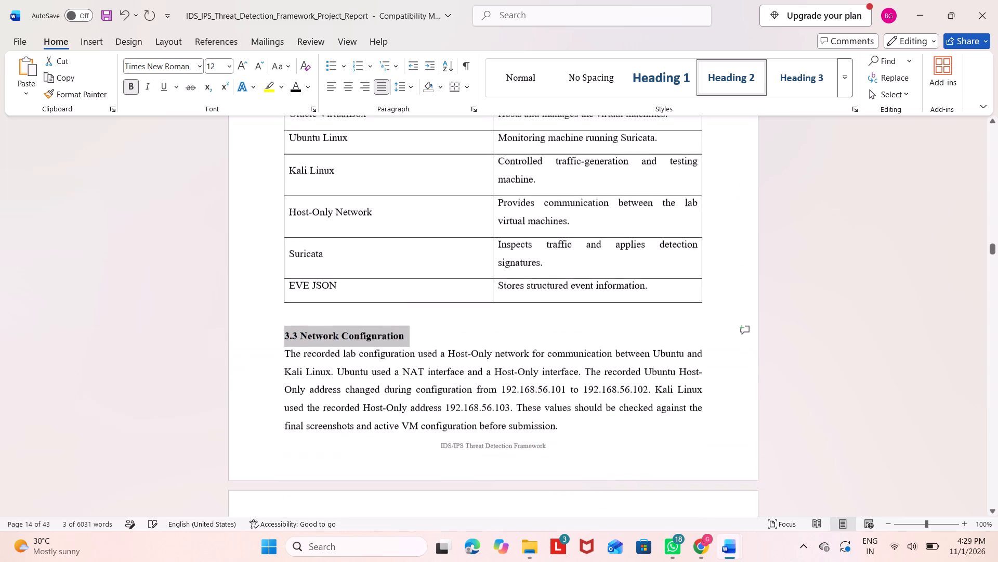
{"action": "scroll", "coordinate": [367, 212], "scroll_direction": "up", "scroll_amount": 2}
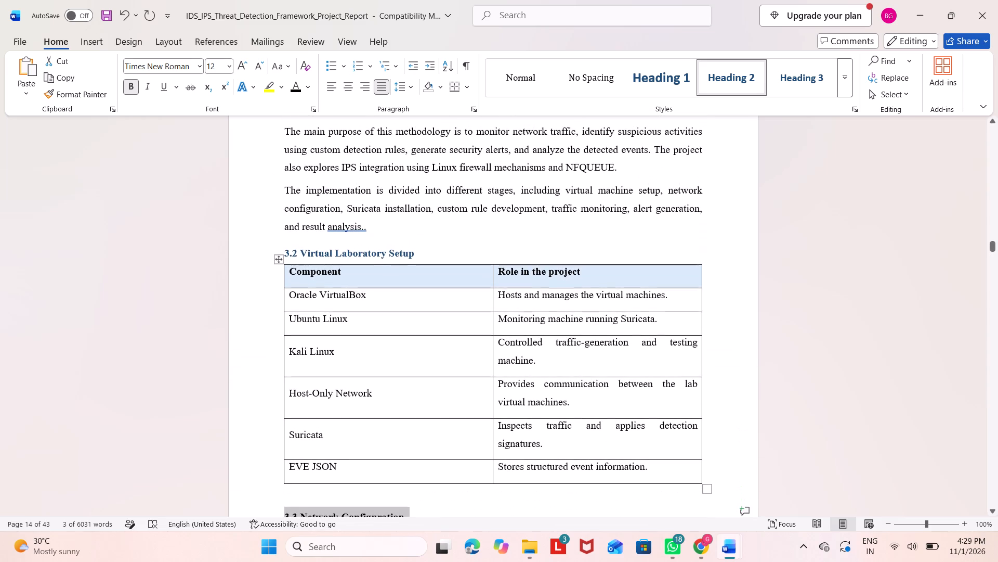
{"action": "left_click_drag", "start_coordinate": [414, 256], "coordinate": [264, 253]}
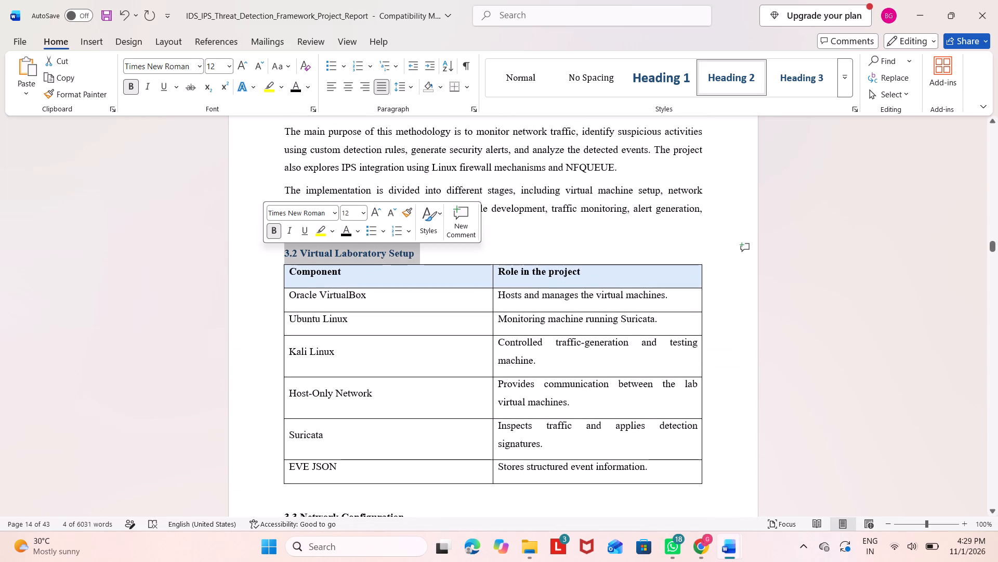
{"action": "left_click", "coordinate": [360, 232]}
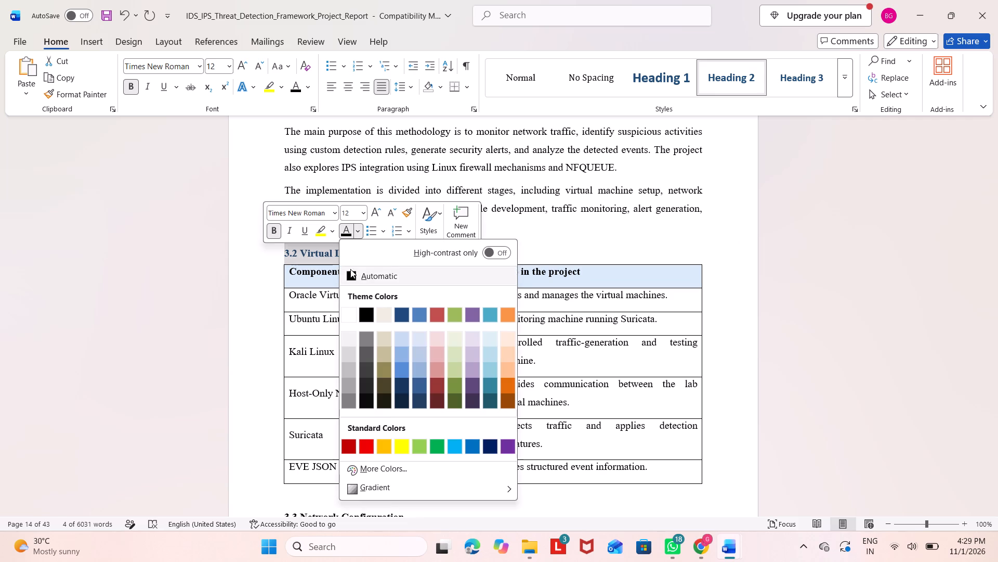
{"action": "left_click", "coordinate": [350, 272]}
{"action": "left_click", "coordinate": [370, 305]}
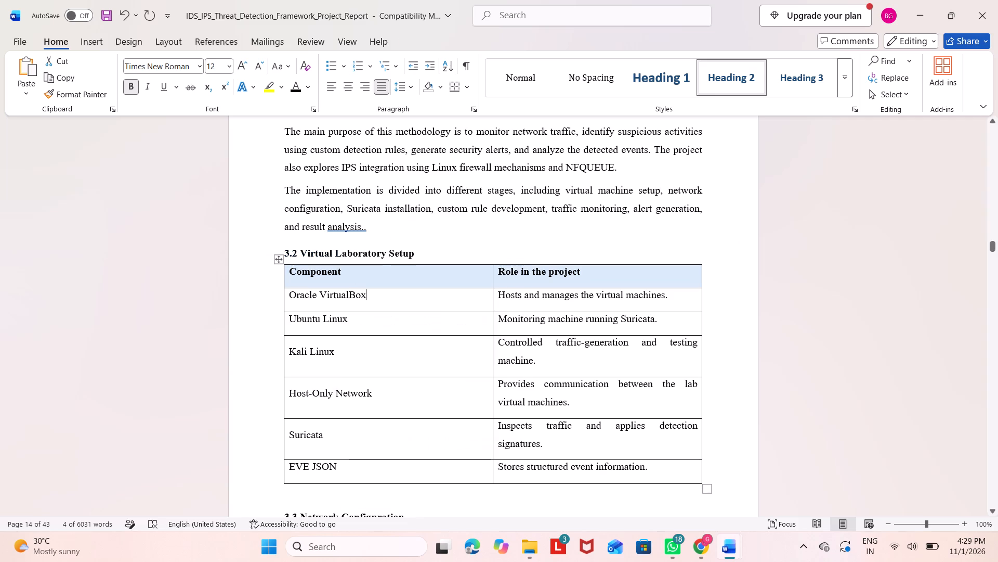
Delete the four blank lines between the testing and evaluation paragraphs of section 3.6.
{"action": "scroll", "coordinate": [370, 305], "scroll_direction": "up", "scroll_amount": 3}
{"action": "scroll", "coordinate": [370, 305], "scroll_direction": "down", "scroll_amount": 2}
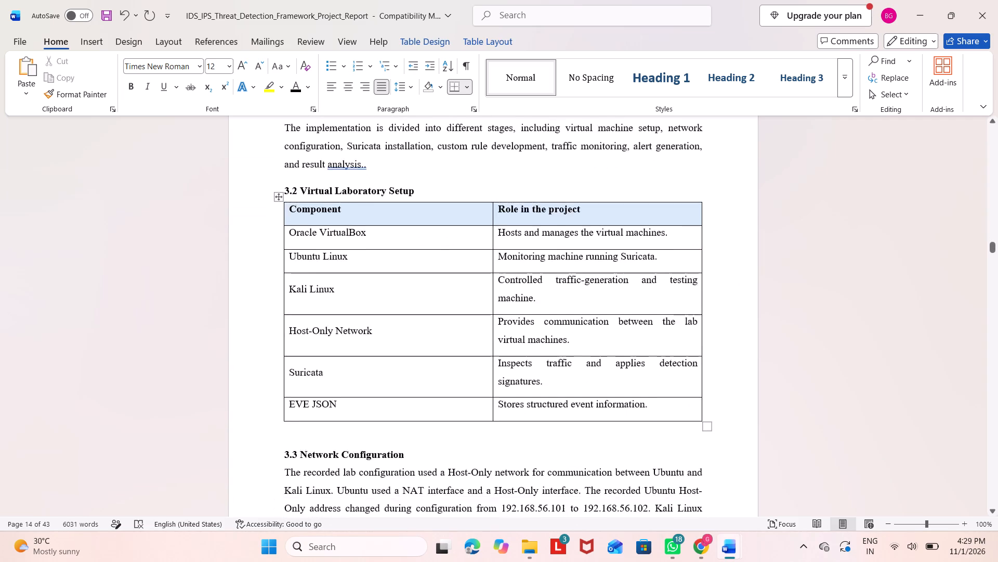
{"action": "scroll", "coordinate": [370, 305], "scroll_direction": "down", "scroll_amount": 3}
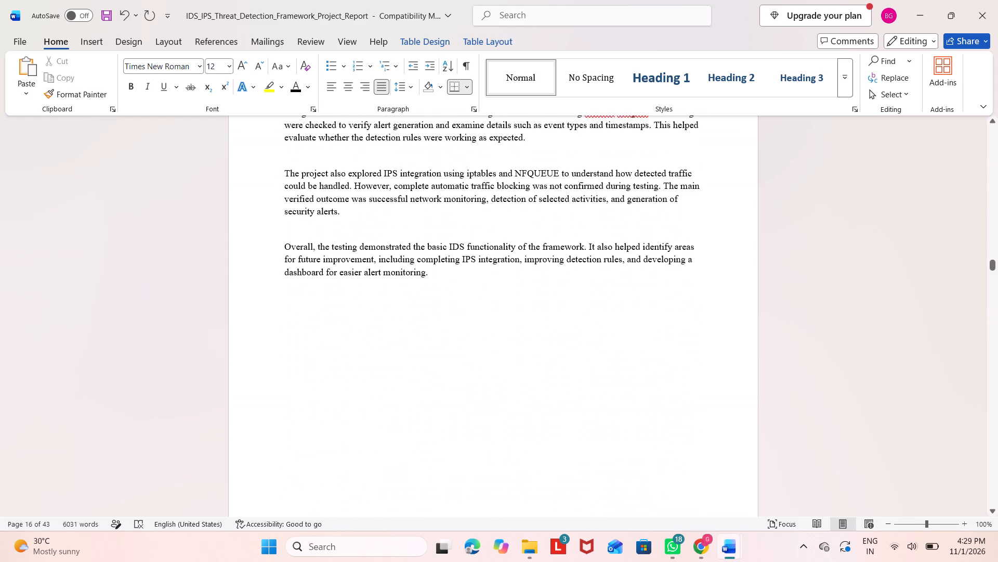
{"action": "scroll", "coordinate": [370, 305], "scroll_direction": "down", "scroll_amount": 2}
{"action": "scroll", "coordinate": [370, 305], "scroll_direction": "up", "scroll_amount": 1}
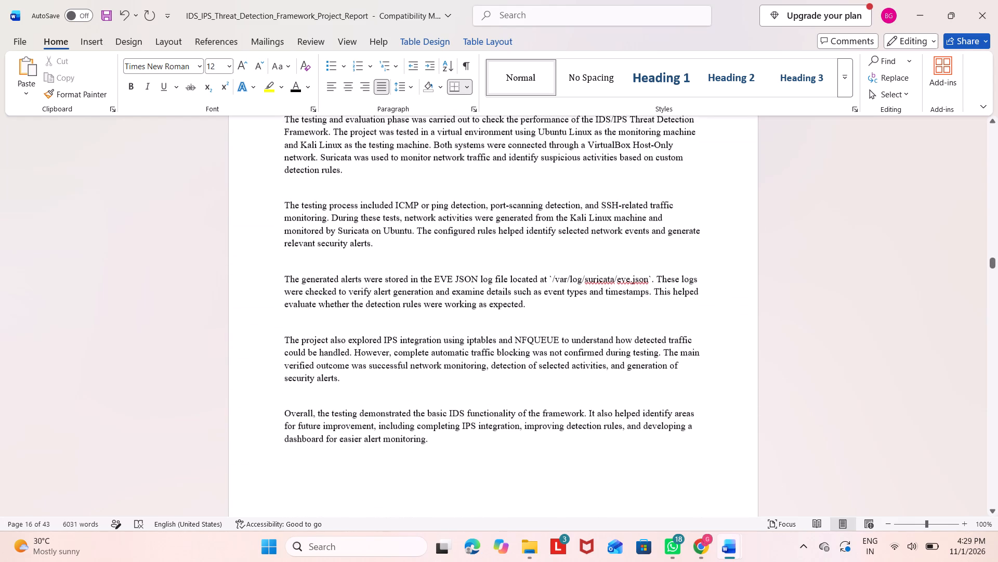
{"action": "scroll", "coordinate": [317, 249], "scroll_direction": "up", "scroll_amount": 1}
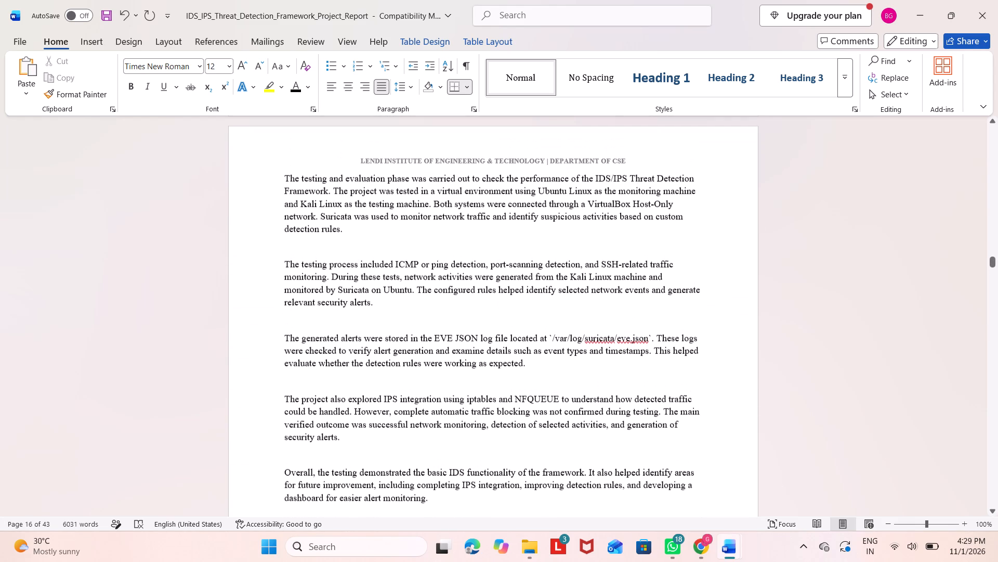
{"action": "left_click", "coordinate": [303, 251]}
{"action": "key", "text": "BackSpace"}
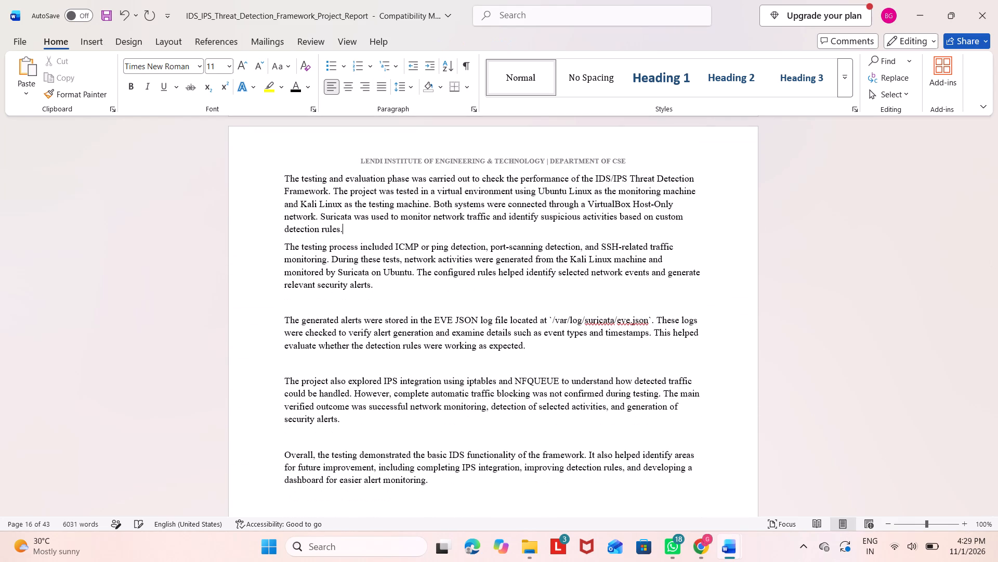
{"action": "left_click", "coordinate": [303, 299]}
{"action": "key", "text": "BackSpace"}
{"action": "left_click", "coordinate": [305, 345]}
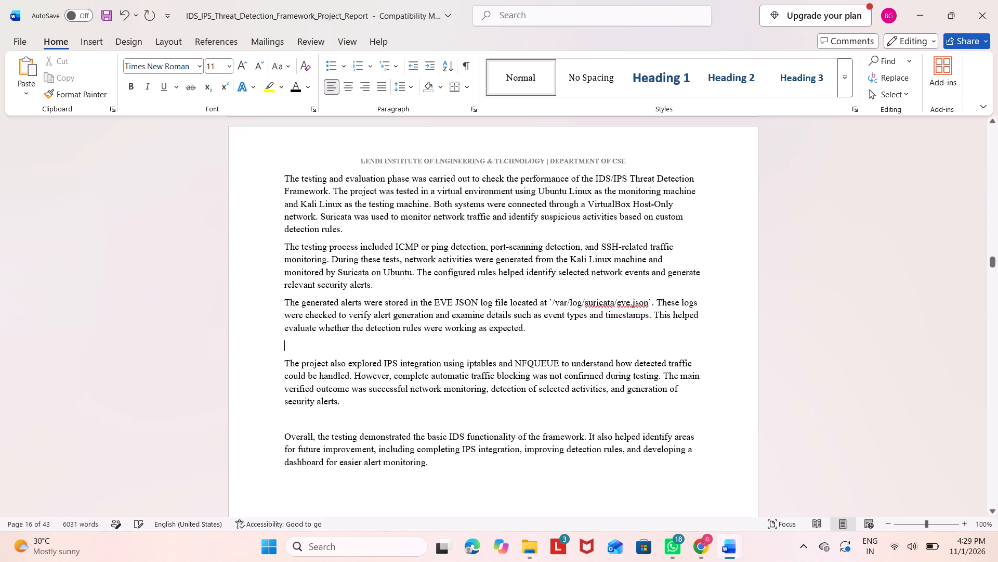
{"action": "key", "text": "BackSpace"}
{"action": "left_click", "coordinate": [316, 400]}
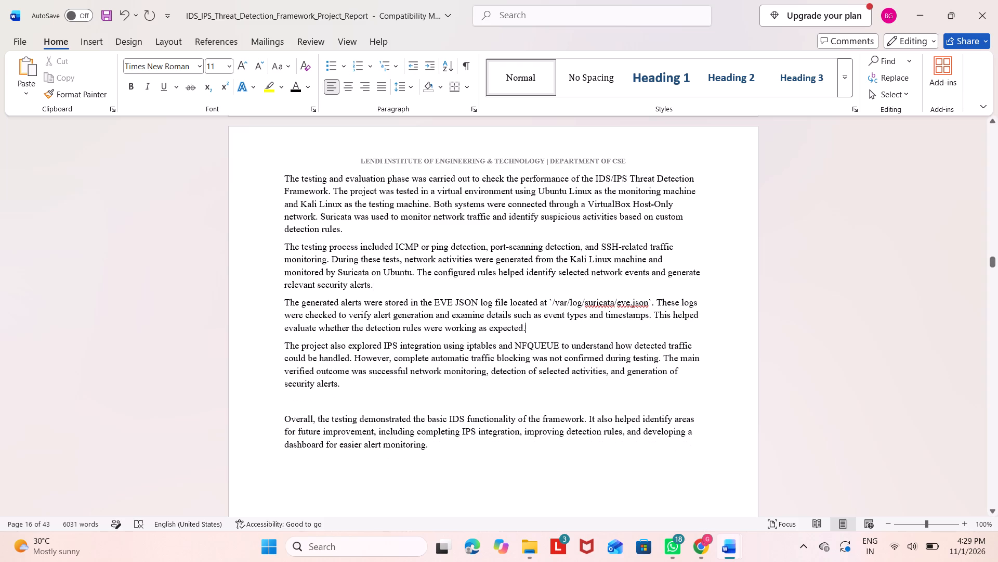
{"action": "key", "text": "BackSpace"}
Change the 3.6 Testing Workflow heading to the automatic black font colour.
{"action": "scroll", "coordinate": [316, 400], "scroll_direction": "up", "scroll_amount": 3}
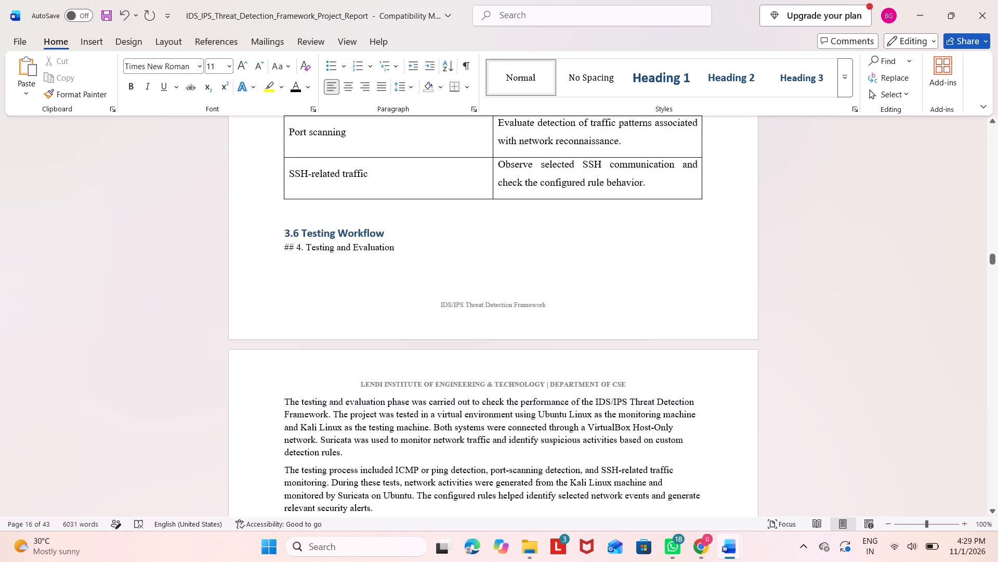
{"action": "scroll", "coordinate": [316, 400], "scroll_direction": "up", "scroll_amount": 1}
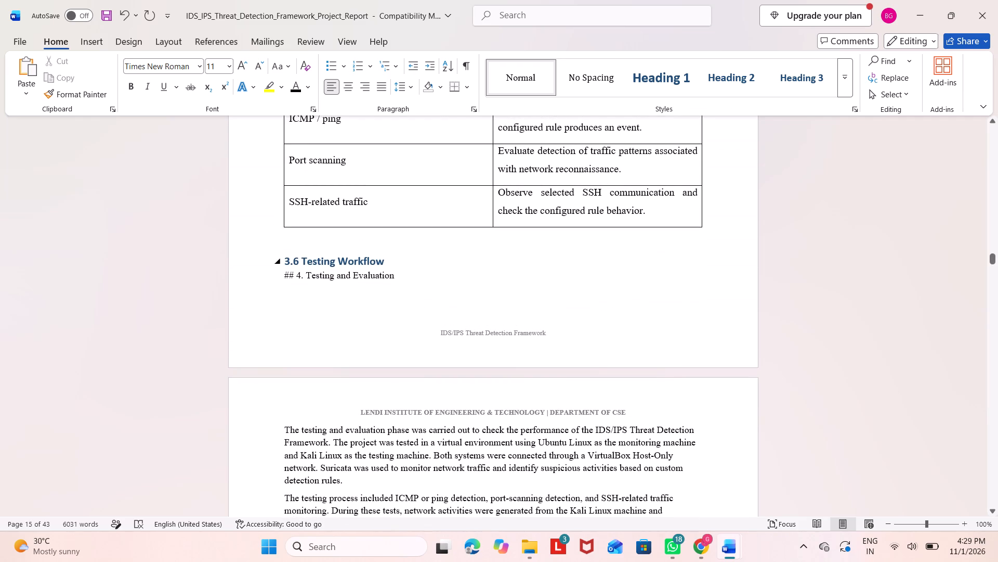
{"action": "left_click_drag", "start_coordinate": [388, 261], "coordinate": [270, 258]}
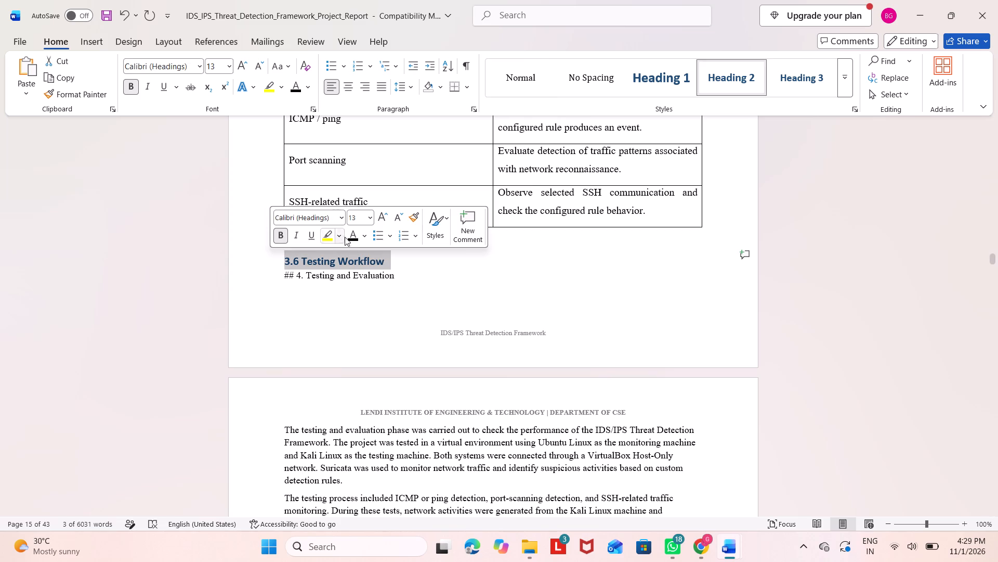
{"action": "left_click", "coordinate": [361, 236]}
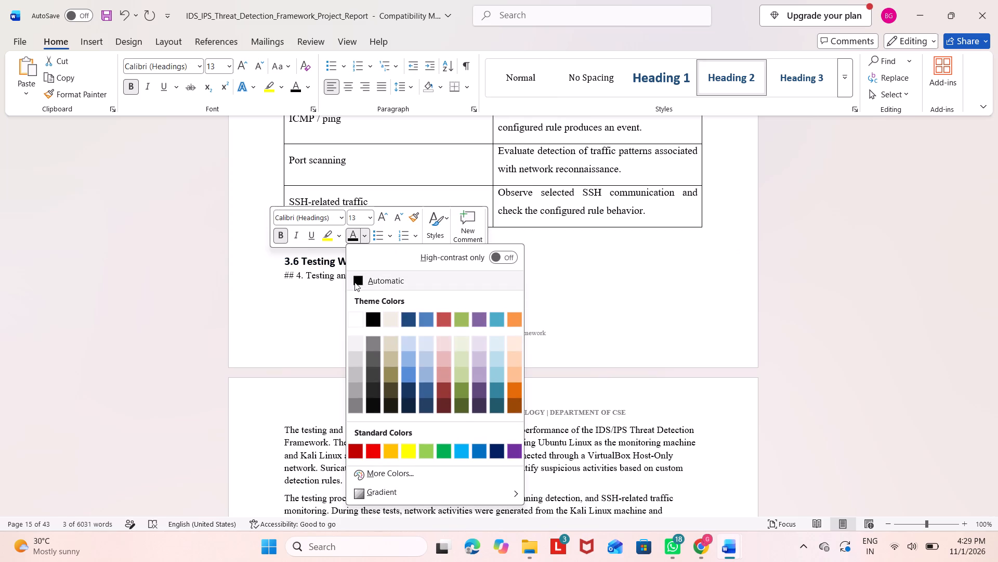
{"action": "left_click", "coordinate": [354, 282]}
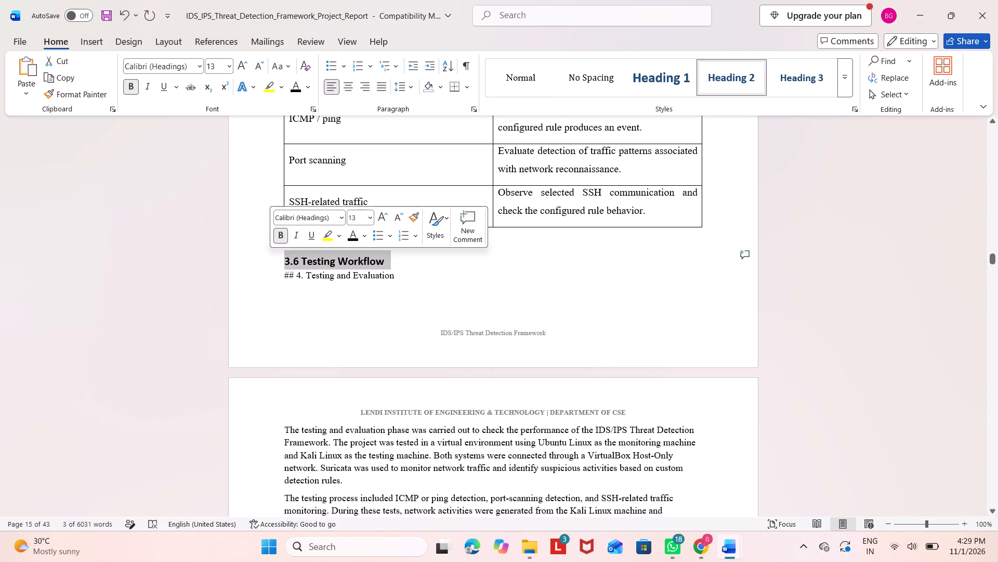
Insert two empty lines before the 3.6 Testing Workflow heading so it starts on the following page.
{"action": "left_click", "coordinate": [284, 259]}
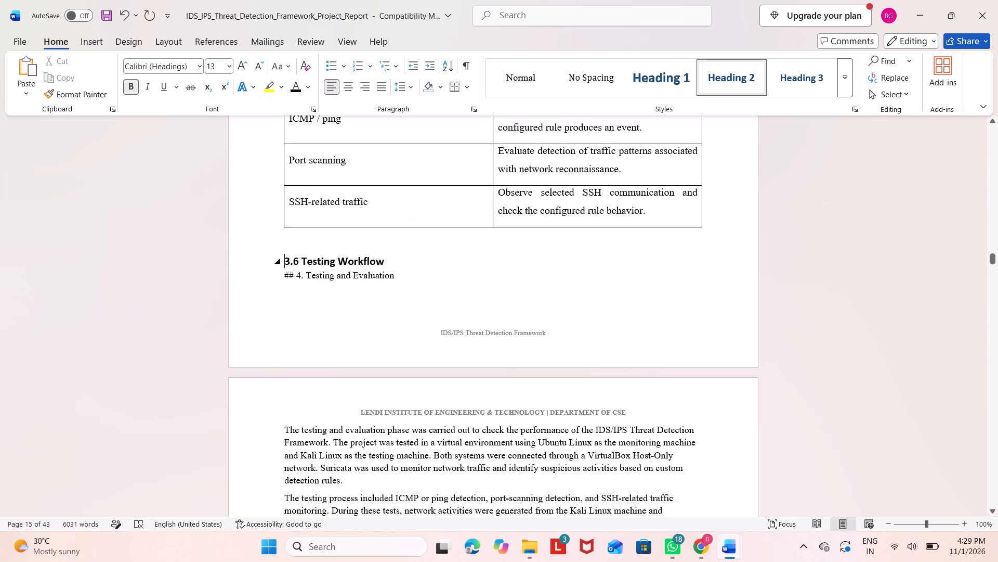
{"action": "key", "text": "Return"}
{"action": "key", "text": "Return"}
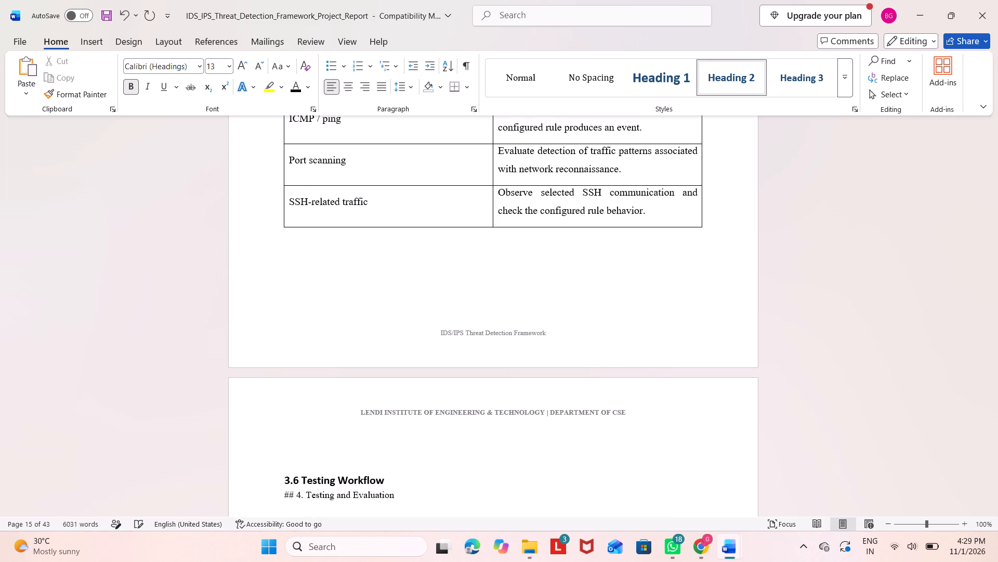
Delete the blank line between the "## 4. Testing and Evaluation" line and its first paragraph.
{"action": "scroll", "coordinate": [288, 262], "scroll_direction": "down", "scroll_amount": 2}
{"action": "left_click", "coordinate": [298, 391]}
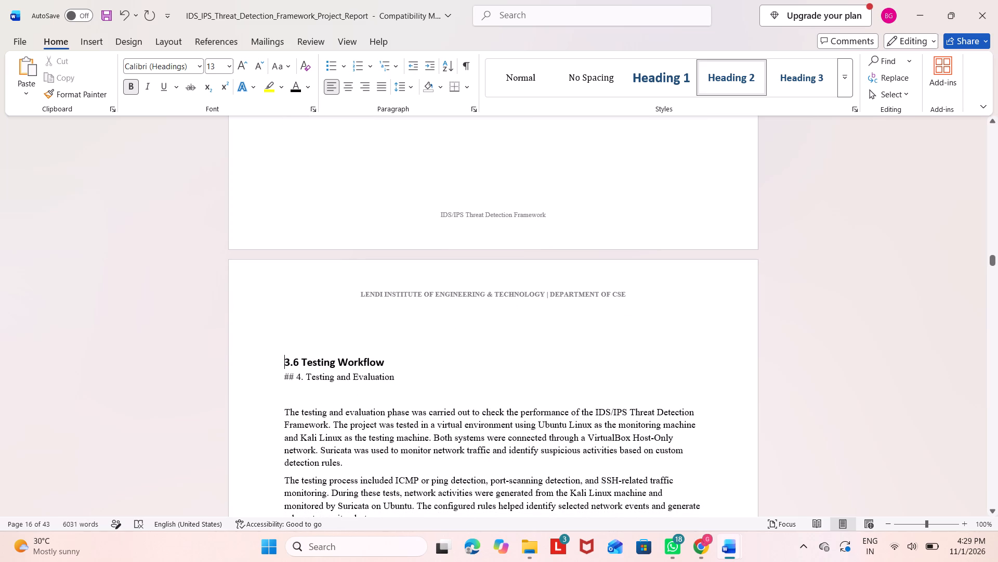
{"action": "key", "text": "BackSpace"}
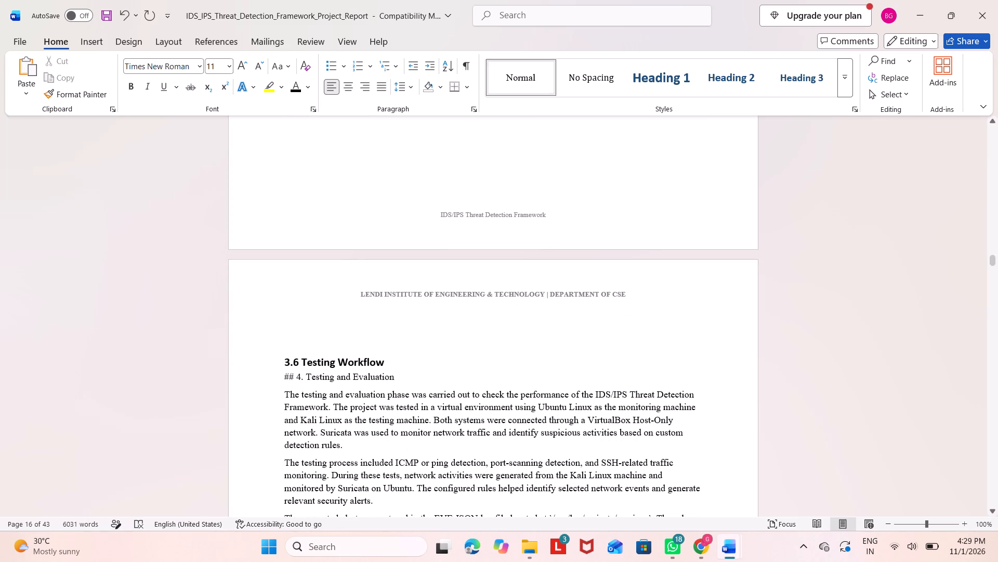
Make the "## 4. Testing and Evaluation" line under the 3.6 heading bold.
{"action": "left_click_drag", "start_coordinate": [398, 375], "coordinate": [367, 378]}
{"action": "left_click_drag", "start_coordinate": [367, 378], "coordinate": [281, 378]}
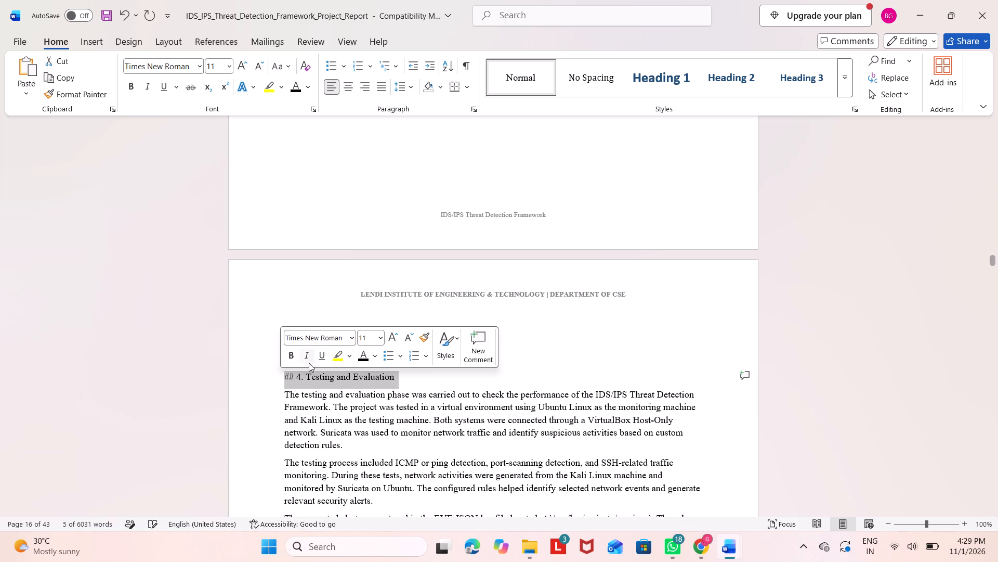
{"action": "left_click", "coordinate": [288, 359]}
{"action": "left_click", "coordinate": [318, 434]}
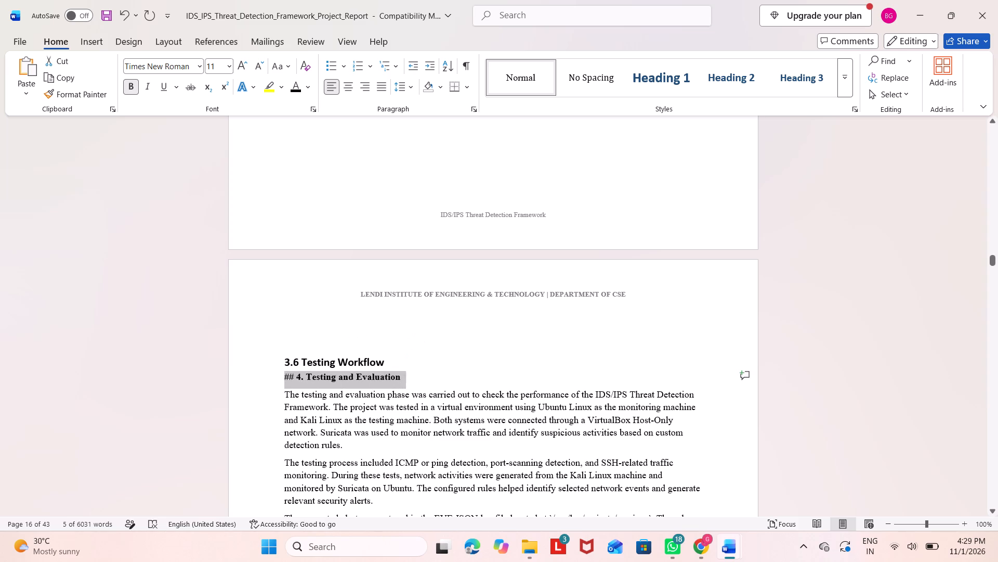
Set the five body paragraphs under "## 4. Testing and Evaluation" to font size 12.
{"action": "scroll", "coordinate": [318, 434], "scroll_direction": "down", "scroll_amount": 3}
{"action": "scroll", "coordinate": [318, 434], "scroll_direction": "up", "scroll_amount": 2}
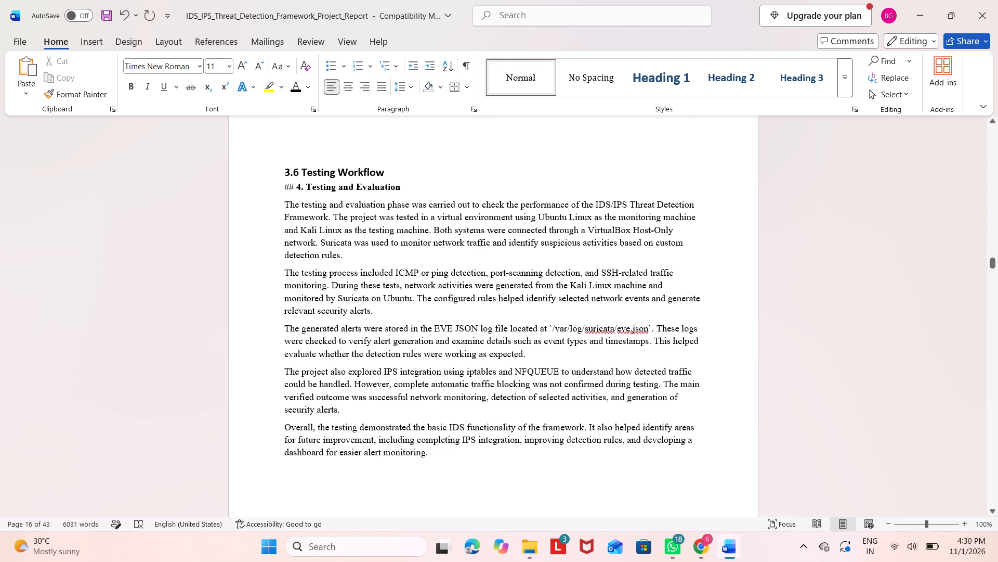
{"action": "left_click_drag", "start_coordinate": [283, 199], "coordinate": [435, 457]}
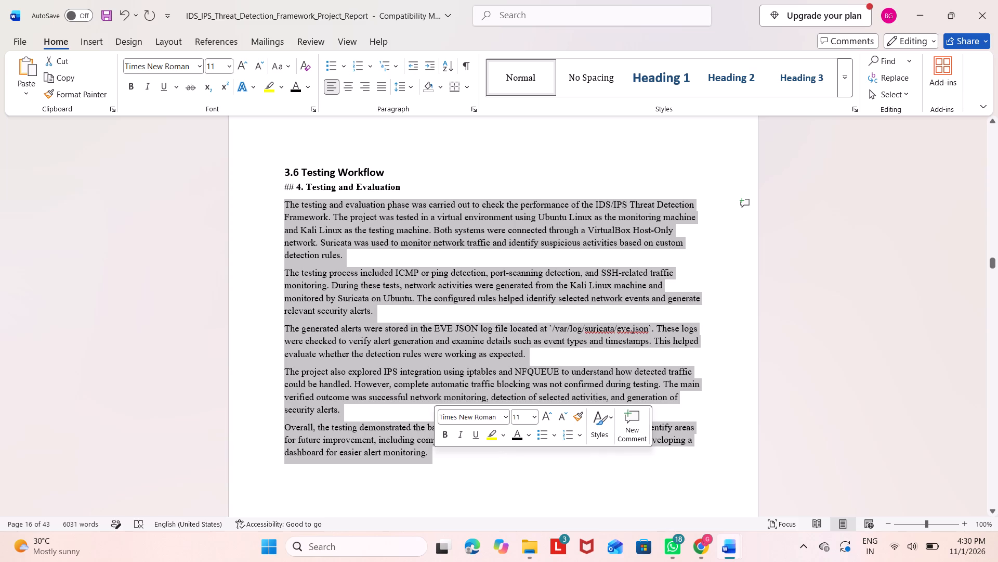
{"action": "left_click", "coordinate": [535, 418]}
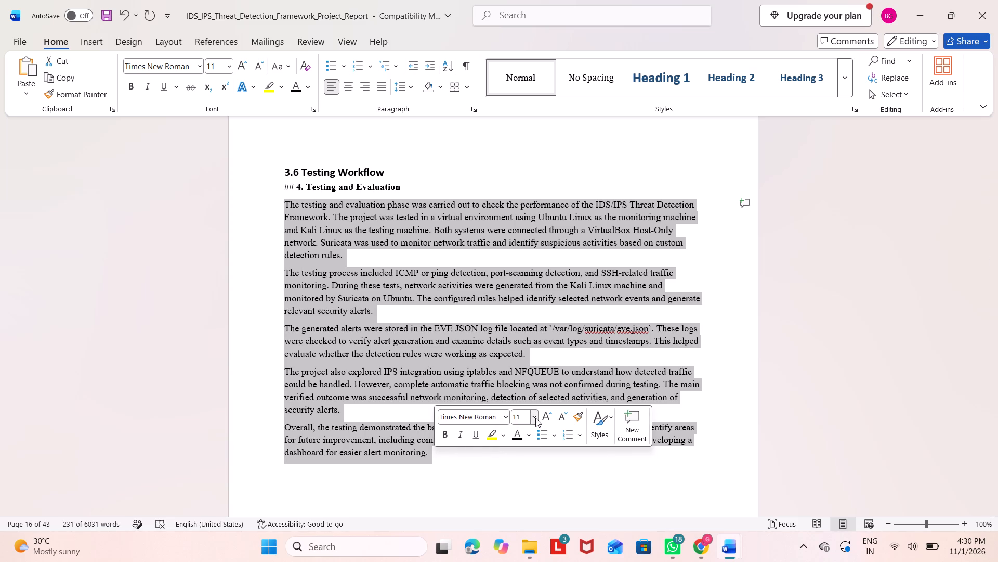
{"action": "left_click", "coordinate": [522, 231]}
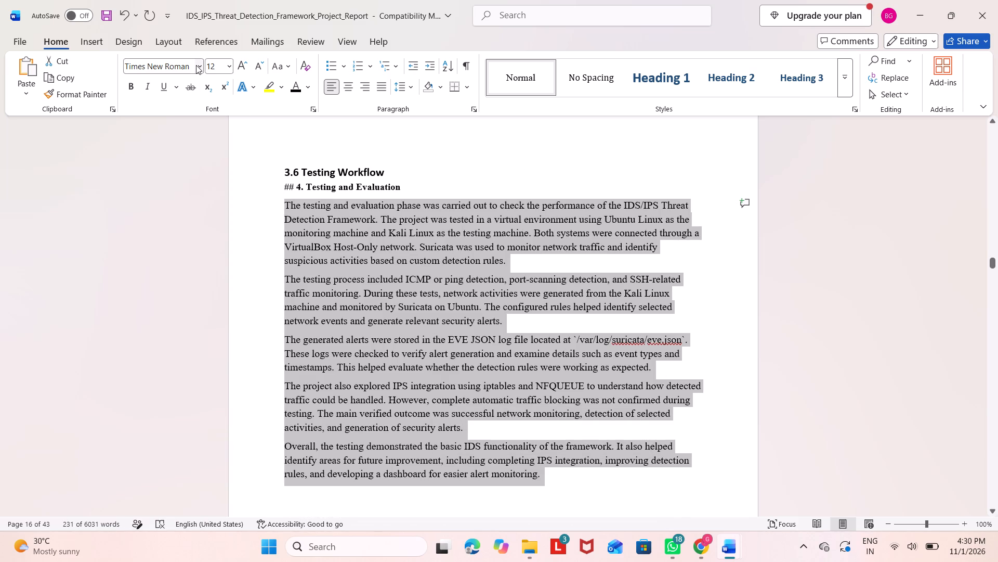
Justify the five body paragraphs under "## 4. Testing and Evaluation" and set their line spacing to 1.5.
{"action": "left_click", "coordinate": [386, 88]}
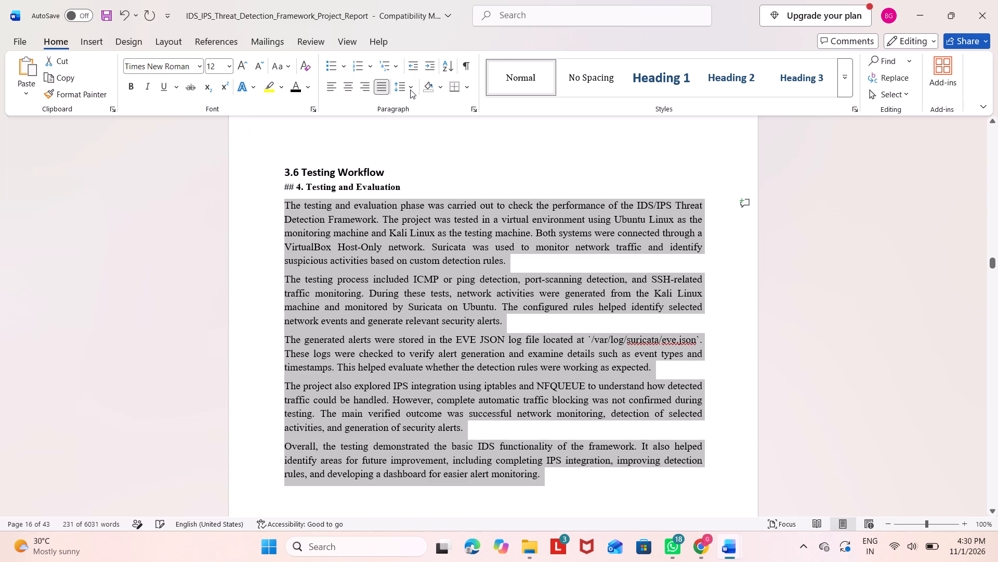
{"action": "left_click", "coordinate": [412, 90]}
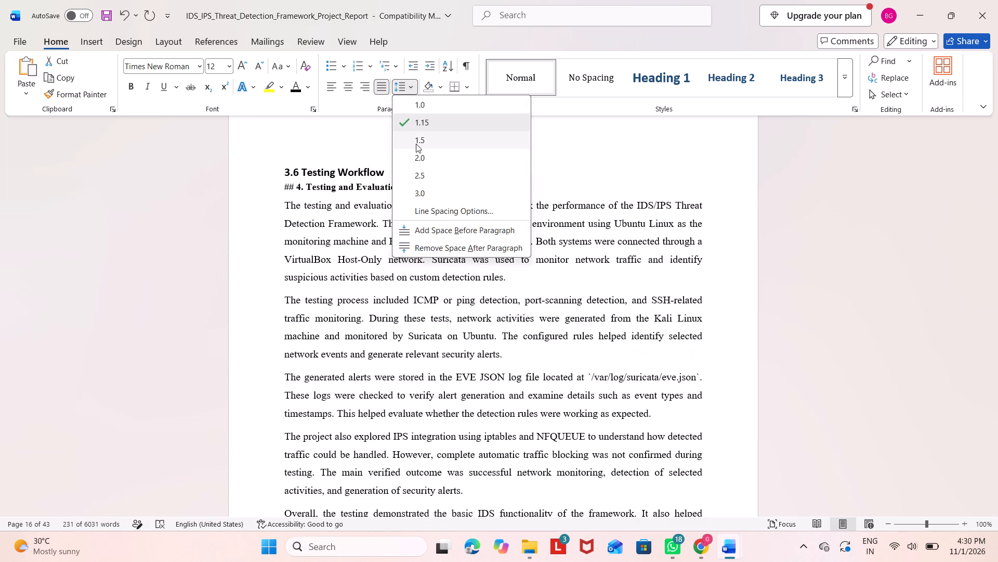
{"action": "left_click", "coordinate": [416, 141]}
{"action": "left_click", "coordinate": [382, 271]}
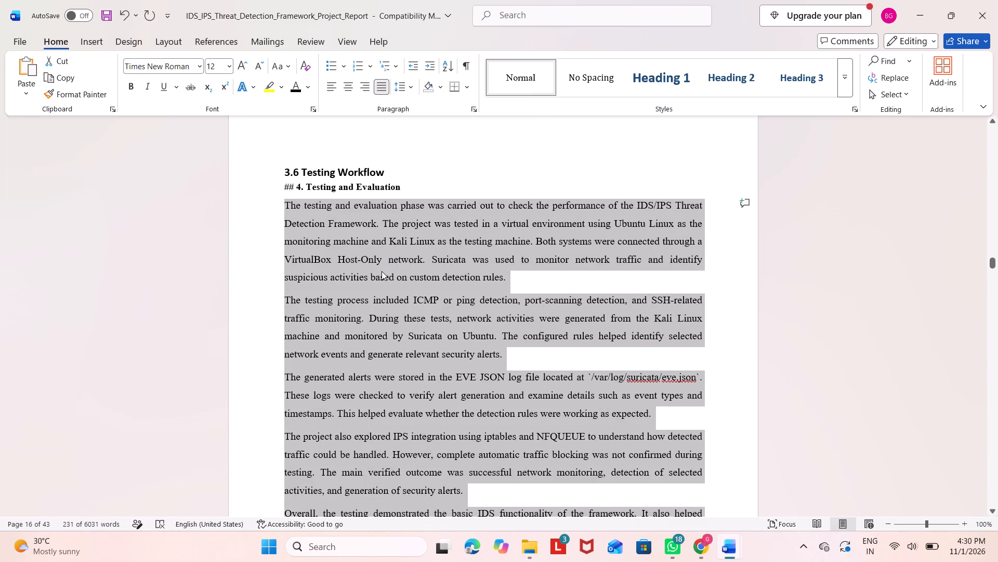
Delete the blank lines directly above and below the "## 2.1 Introduction" heading in Chapter 4.
{"action": "scroll", "coordinate": [382, 271], "scroll_direction": "down", "scroll_amount": 4}
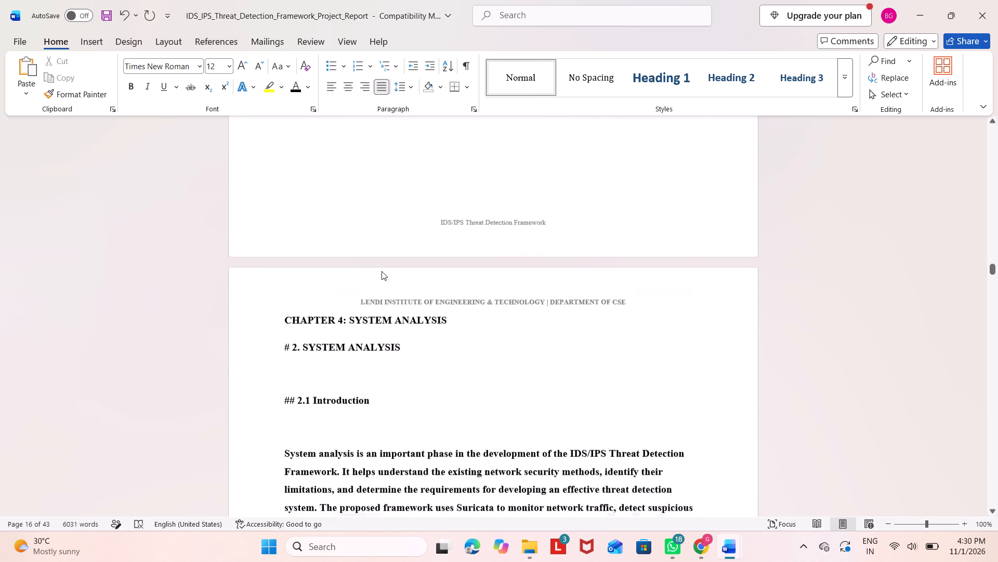
{"action": "scroll", "coordinate": [382, 271], "scroll_direction": "down", "scroll_amount": 1}
{"action": "left_click", "coordinate": [297, 355]}
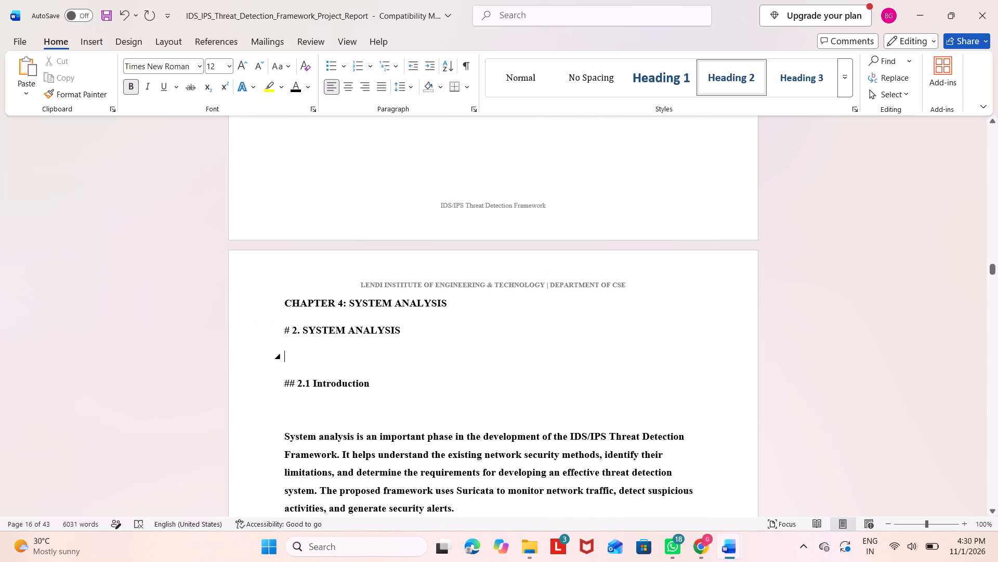
{"action": "key", "text": "BackSpace"}
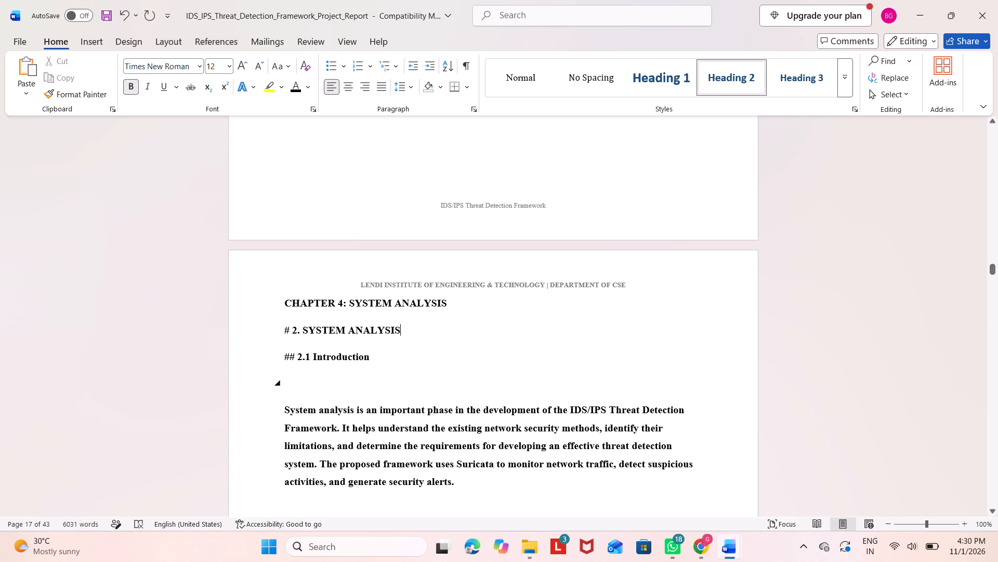
{"action": "left_click", "coordinate": [294, 384]}
{"action": "key", "text": "BackSpace"}
Remove the bold formatting from the "System analysis is an important phase" paragraph under "## 2.1 Introduction".
{"action": "scroll", "coordinate": [294, 384], "scroll_direction": "down", "scroll_amount": 1}
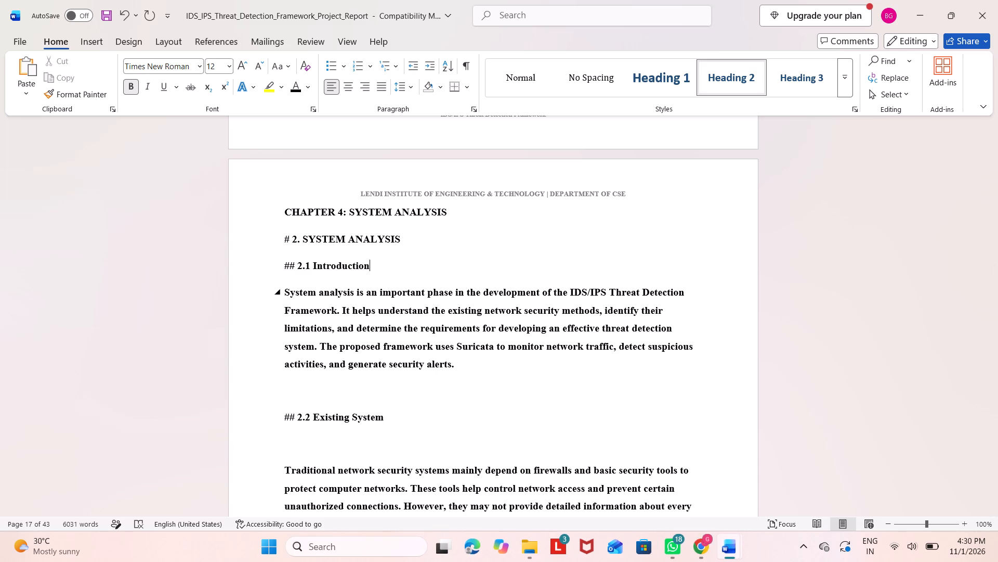
{"action": "left_click_drag", "start_coordinate": [284, 289], "coordinate": [345, 336]}
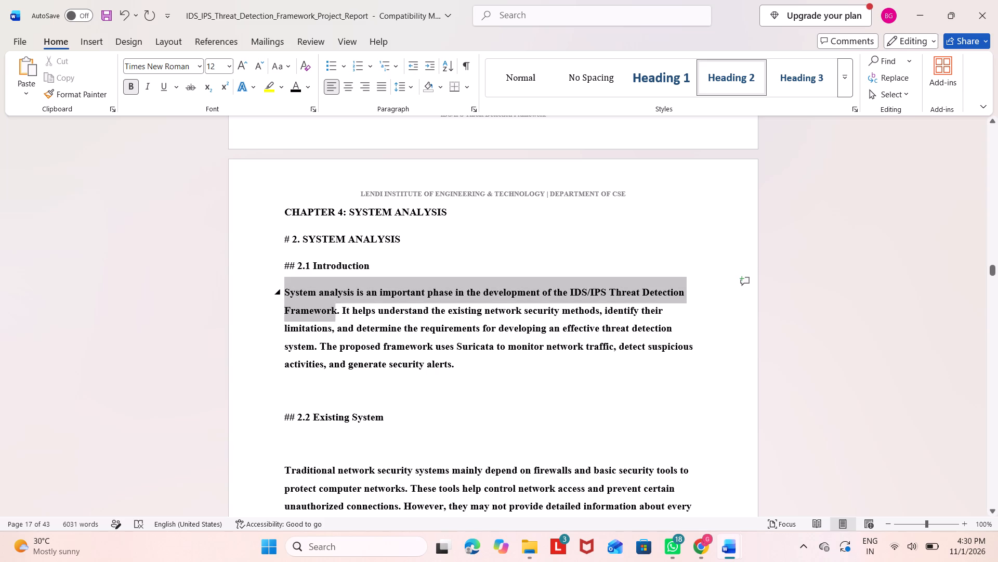
{"action": "left_click_drag", "start_coordinate": [345, 336], "coordinate": [437, 380]}
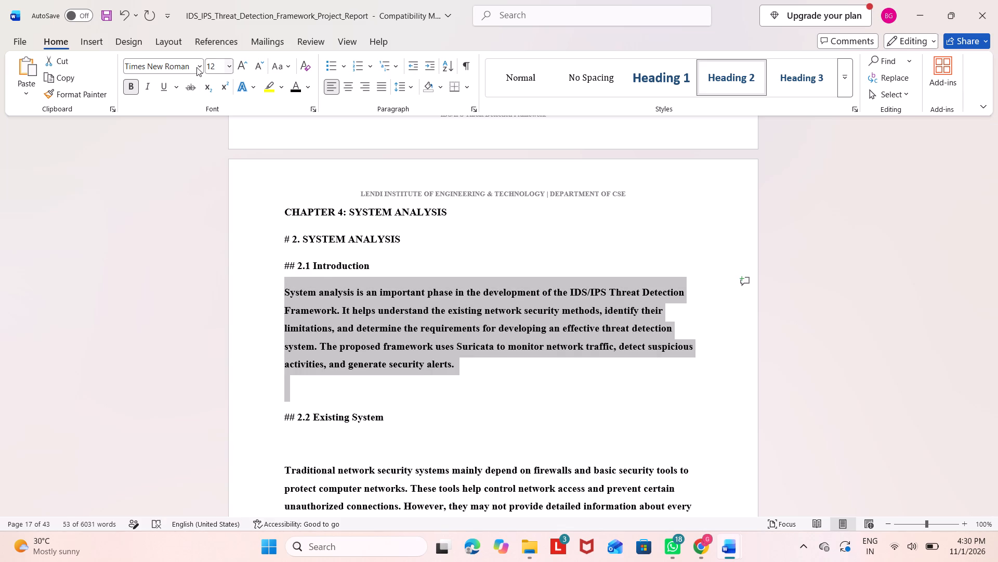
{"action": "left_click", "coordinate": [345, 329]}
{"action": "left_click_drag", "start_coordinate": [283, 288], "coordinate": [411, 353]}
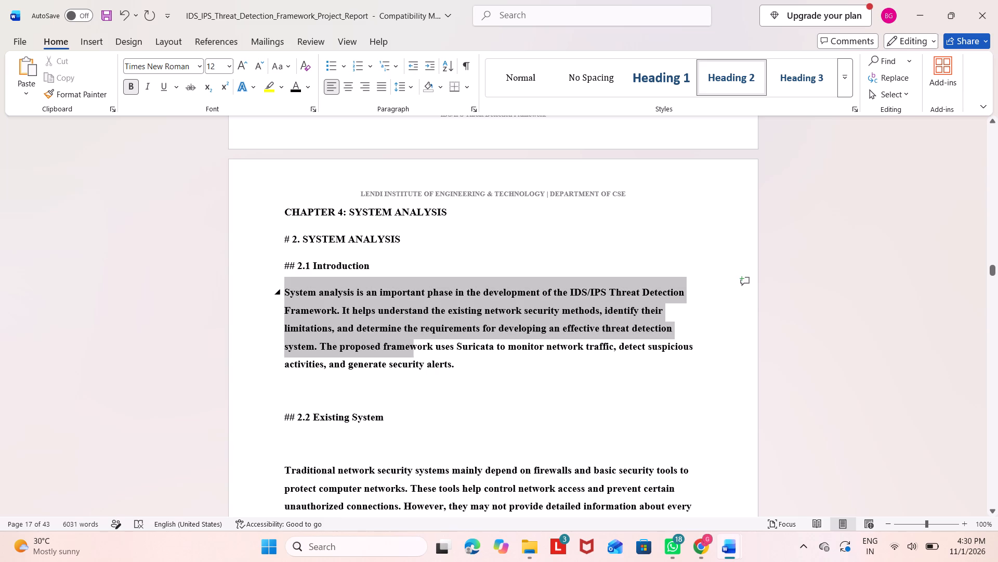
{"action": "left_click_drag", "start_coordinate": [411, 353], "coordinate": [469, 372]}
{"action": "left_click", "coordinate": [478, 347]}
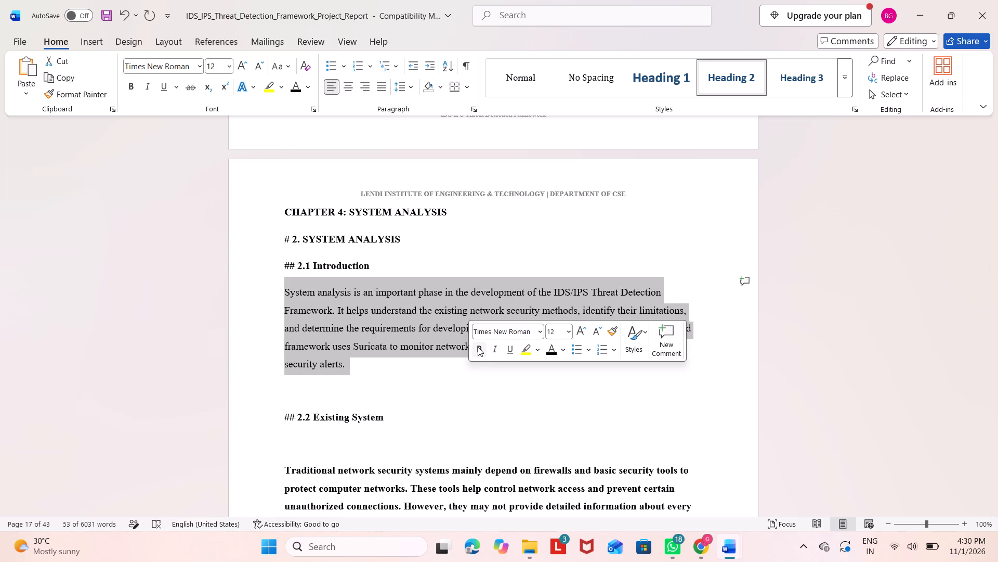
Delete the blank lines directly above and below the "## 2.2 Existing System" heading.
{"action": "left_click", "coordinate": [363, 388]}
{"action": "scroll", "coordinate": [363, 388], "scroll_direction": "down", "scroll_amount": 1}
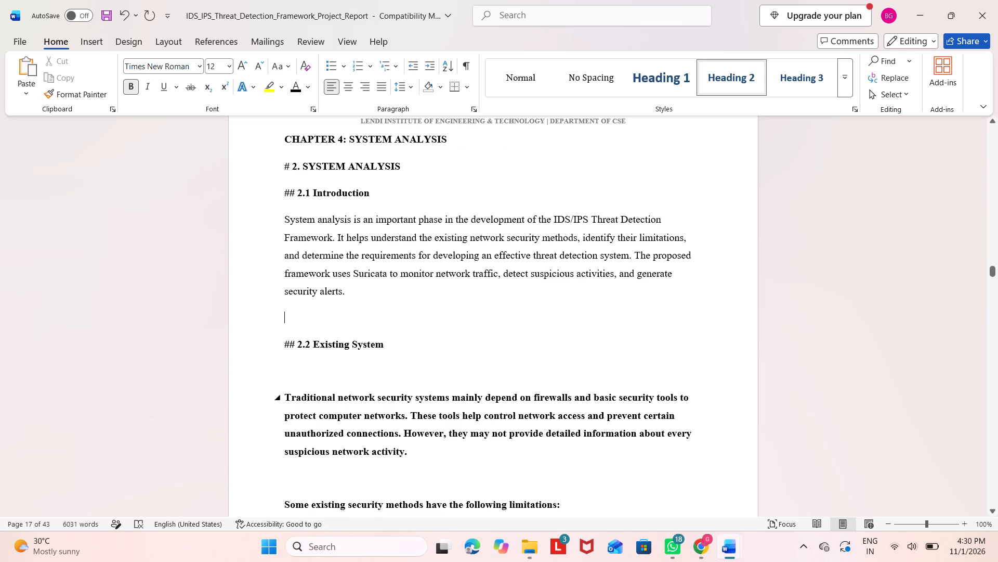
{"action": "key", "text": "BackSpace"}
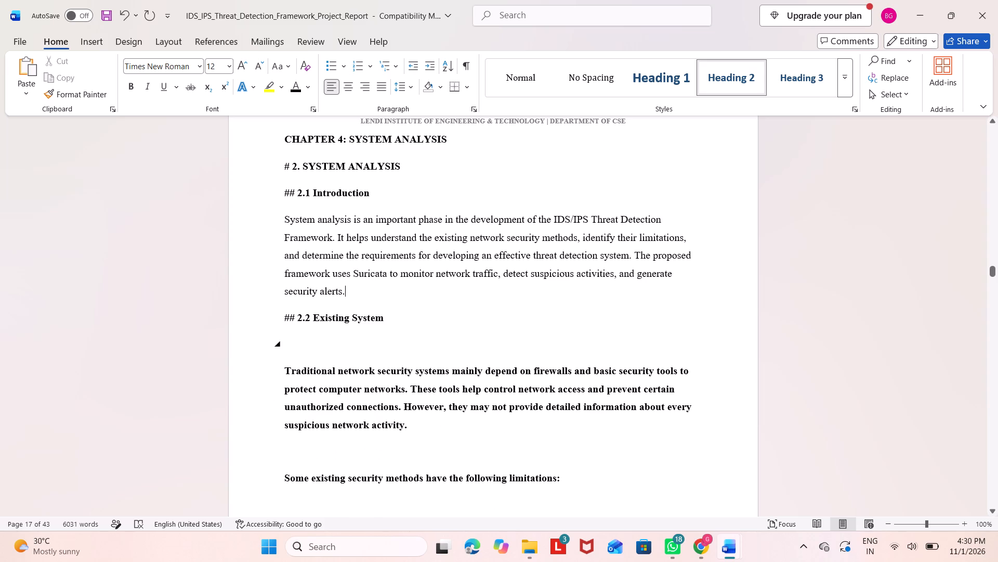
{"action": "left_click", "coordinate": [320, 344]}
{"action": "key", "text": "BackSpace"}
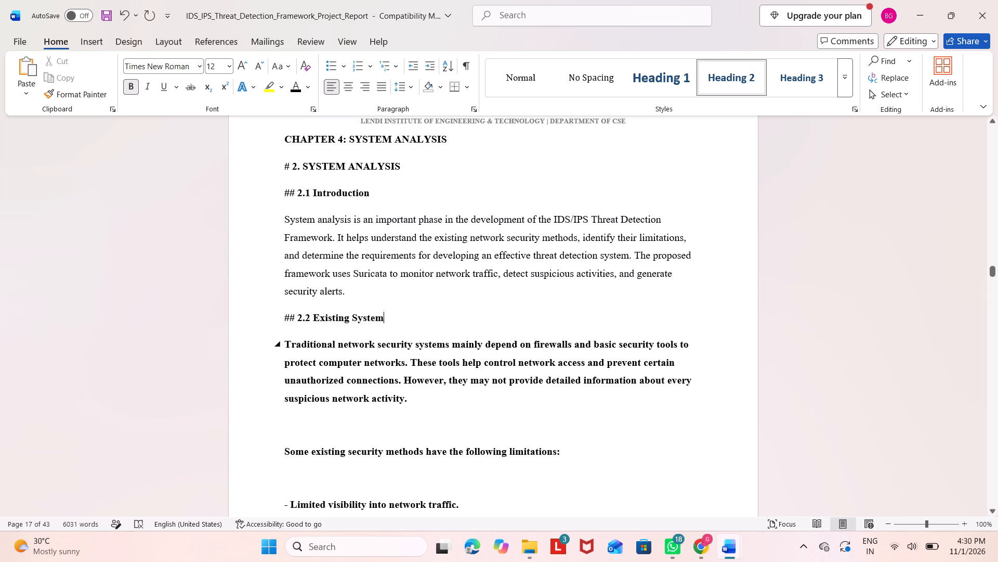
Remove bold from all Chapter 4 text from the first paragraph under "## 2.2 Existing System" through "4.4 Feasibility Study".
{"action": "left_click_drag", "start_coordinate": [285, 344], "coordinate": [412, 399]}
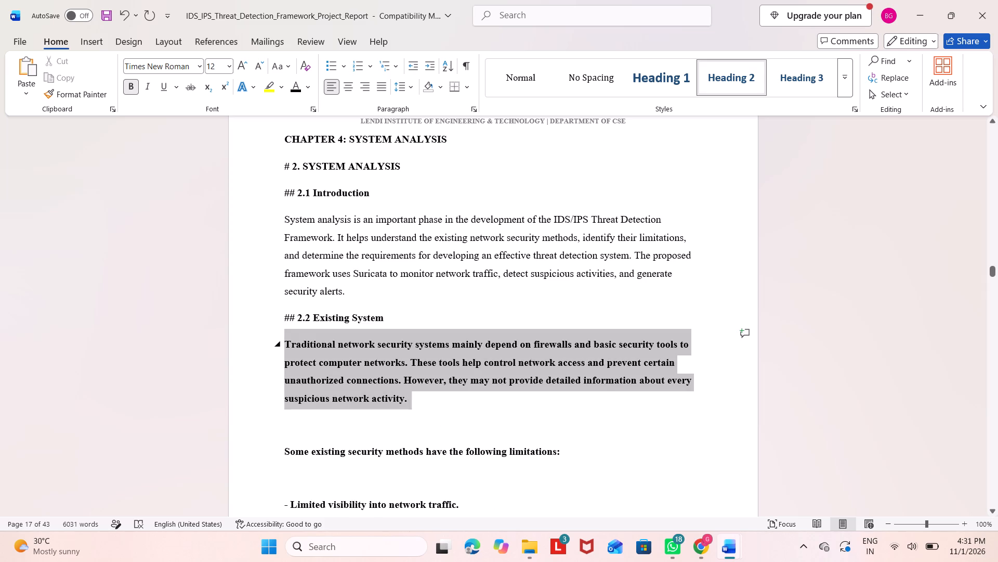
{"action": "left_click_drag", "start_coordinate": [412, 399], "coordinate": [447, 538]}
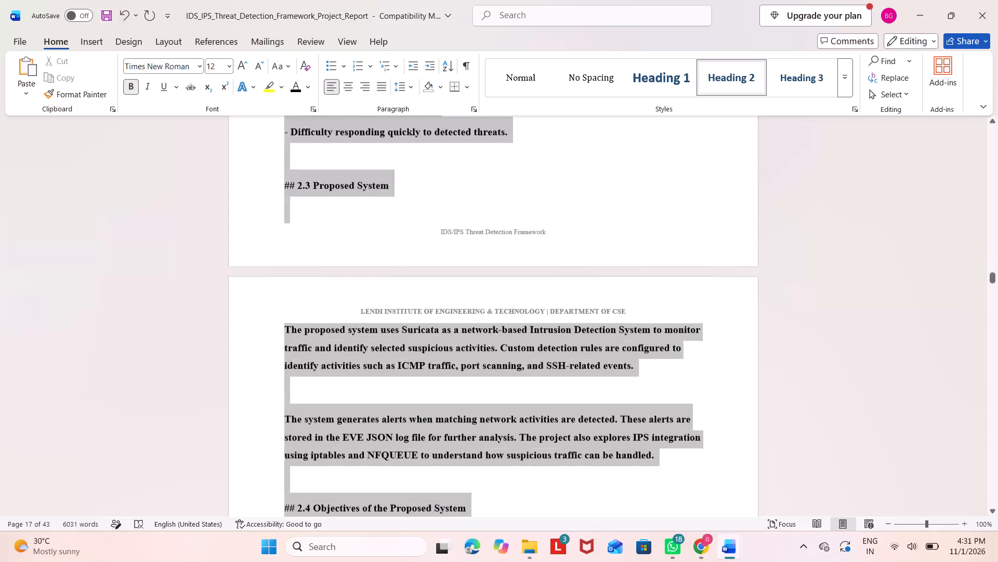
{"action": "left_click_drag", "start_coordinate": [447, 538], "coordinate": [461, 528]}
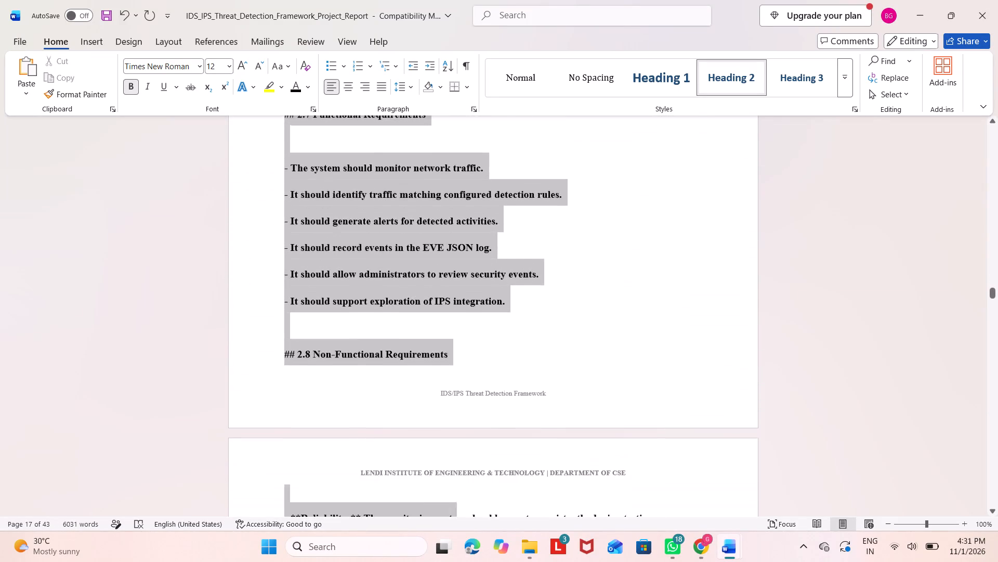
{"action": "left_click_drag", "start_coordinate": [461, 528], "coordinate": [460, 529]}
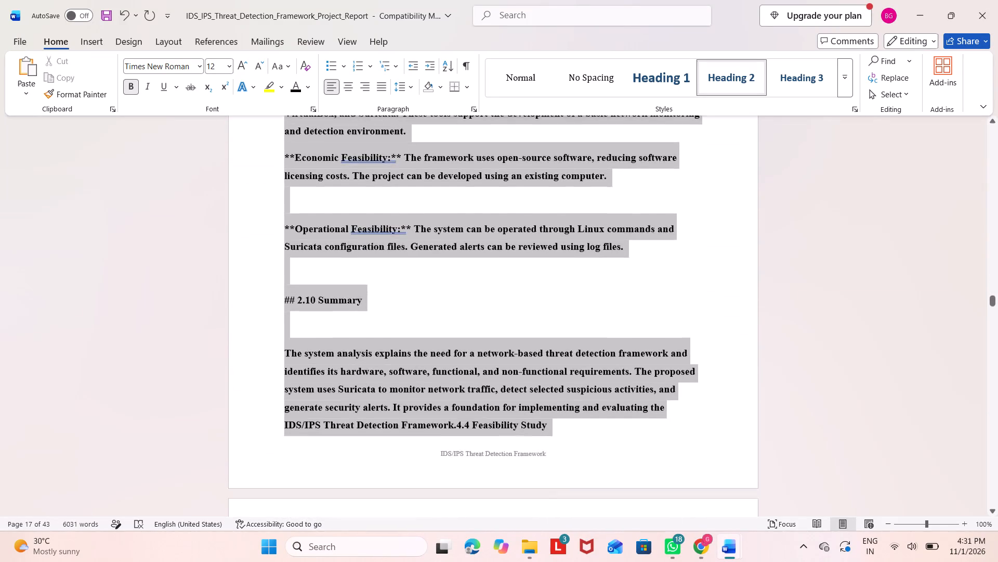
{"action": "left_click_drag", "start_coordinate": [460, 529], "coordinate": [468, 194]}
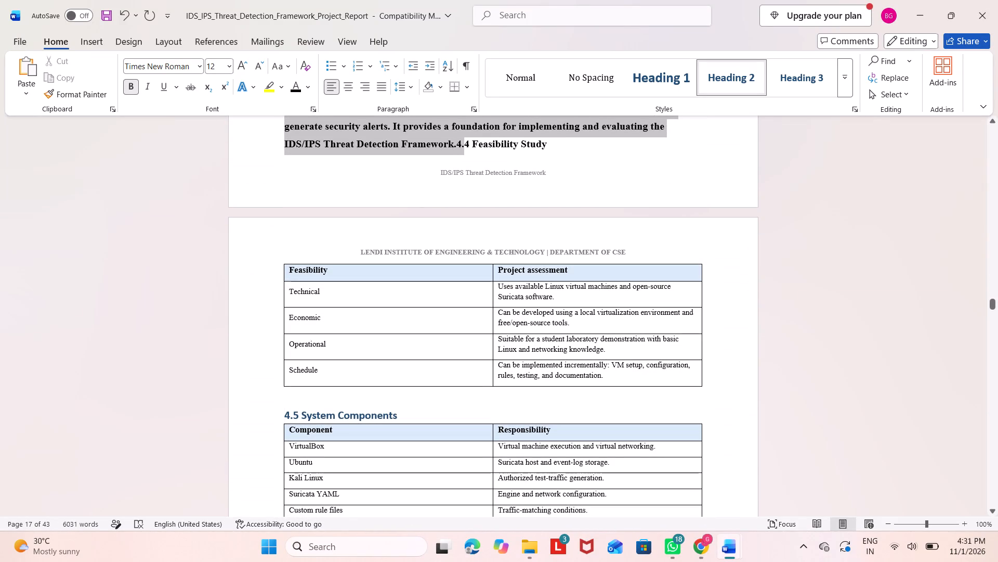
{"action": "left_click_drag", "start_coordinate": [468, 194], "coordinate": [590, 171]}
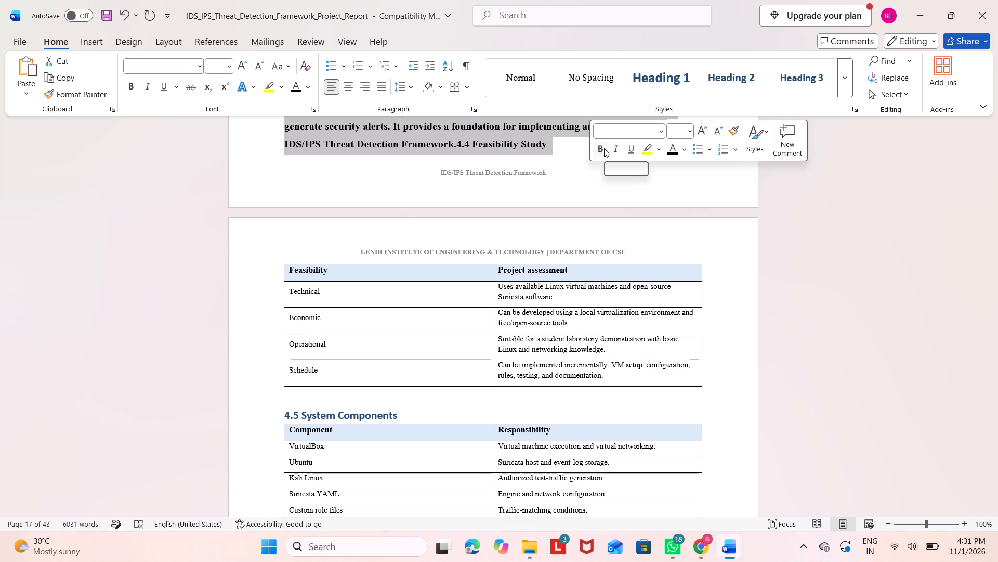
{"action": "left_click", "coordinate": [604, 148]}
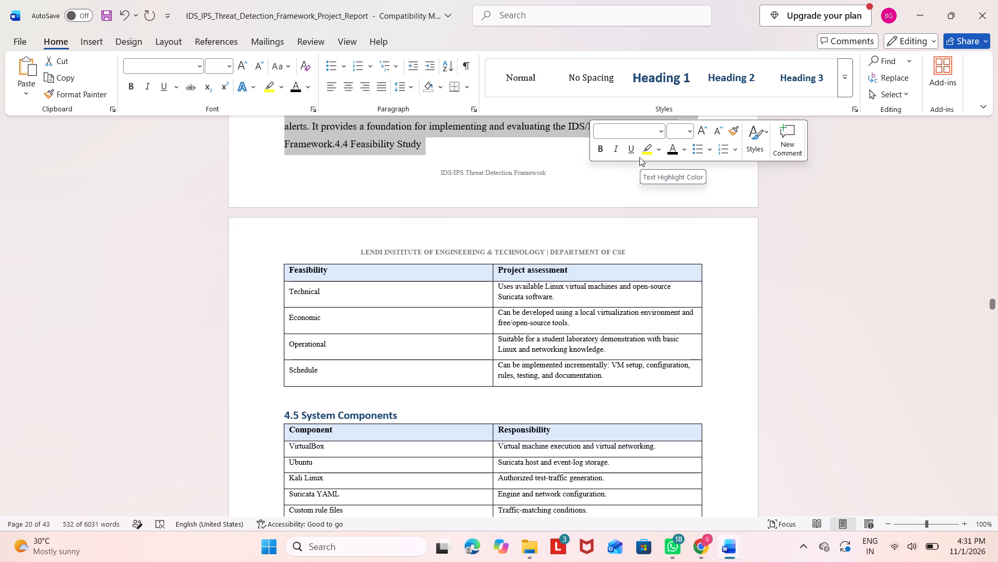
Set the selected Chapter 4 text, from section 2.2 through "4.4 Feasibility Study", to Times New Roman, size 12.
{"action": "left_click", "coordinate": [201, 65]}
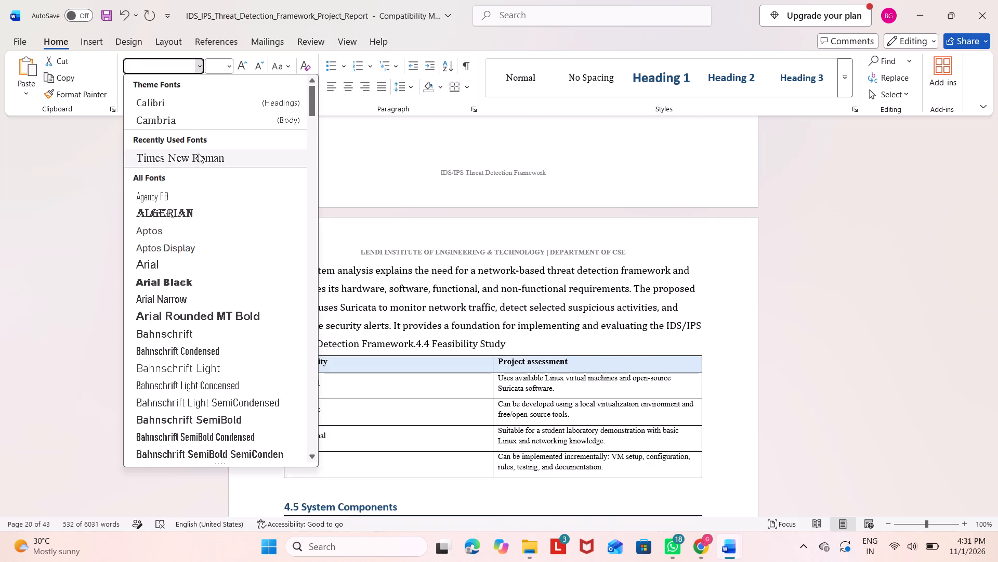
{"action": "left_click", "coordinate": [200, 158]}
{"action": "left_click", "coordinate": [231, 67]}
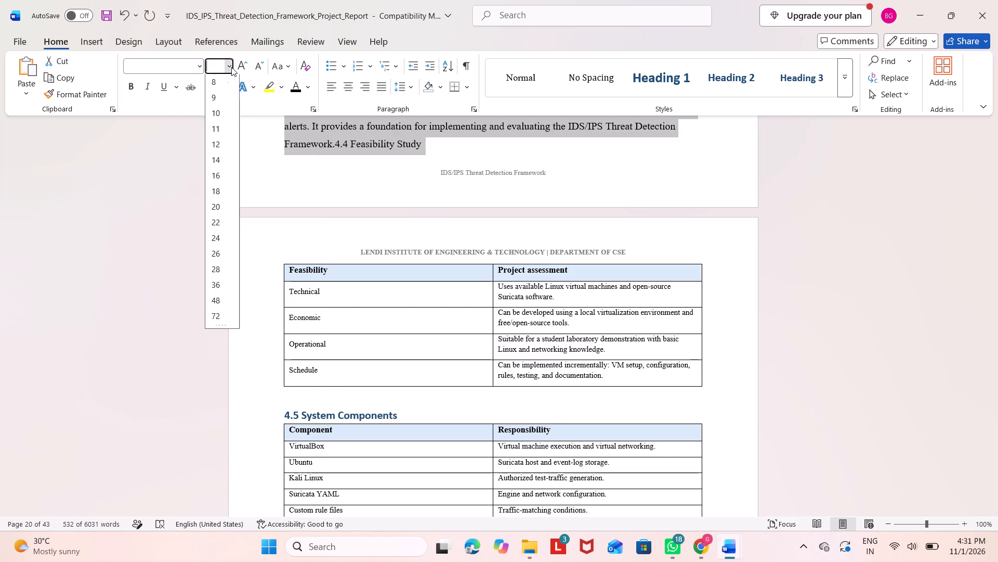
{"action": "left_click", "coordinate": [217, 144]}
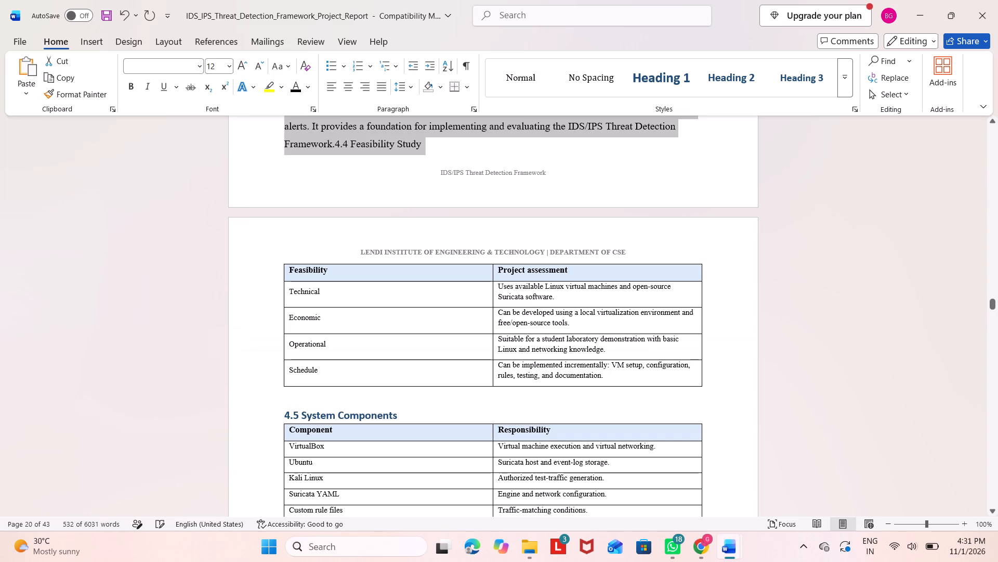
Justify the same selected Chapter 4 text and set its line spacing to 1.5.
{"action": "left_click", "coordinate": [379, 83]}
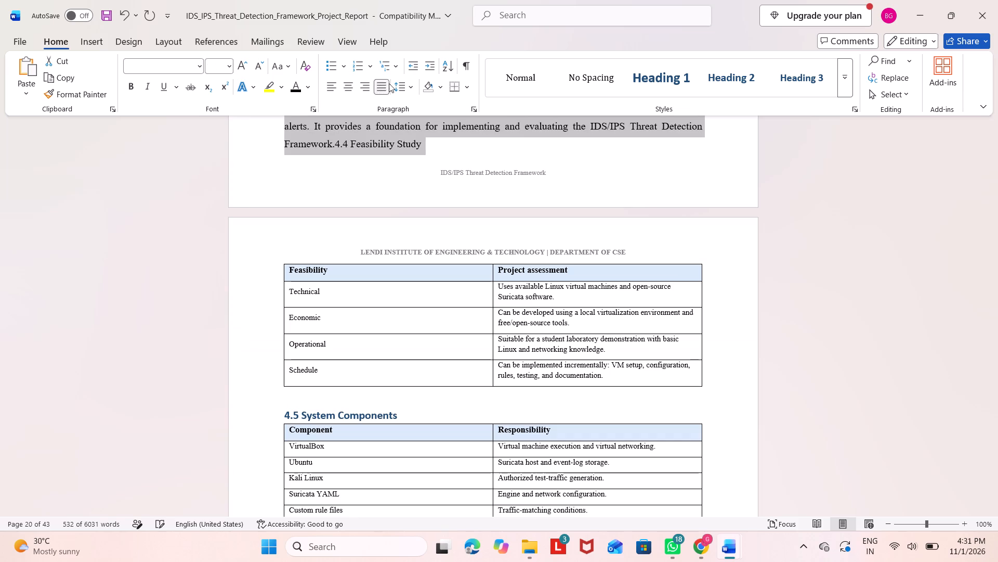
{"action": "left_click", "coordinate": [411, 87]}
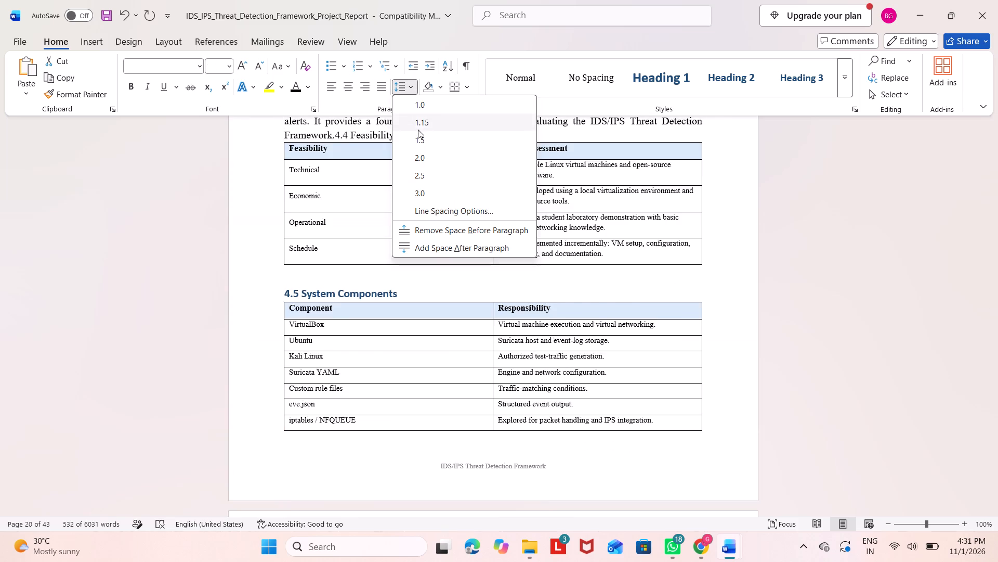
{"action": "left_click", "coordinate": [418, 137]}
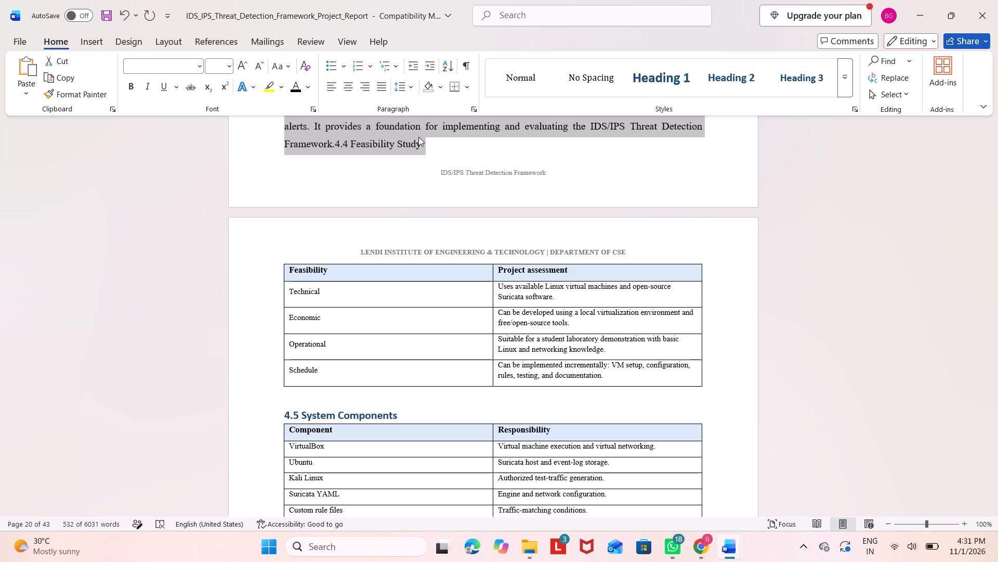
Delete the blank lines above "## 2.9 Feasibility Study", above the Operational Feasibility paragraph, and above and below "## 2.10 Summary".
{"action": "scroll", "coordinate": [418, 137], "scroll_direction": "up", "scroll_amount": 4}
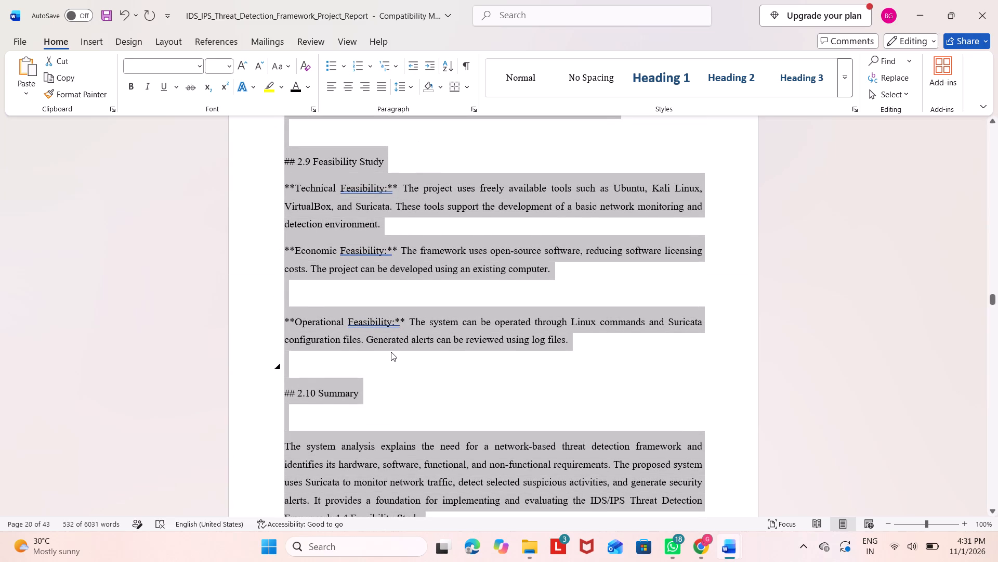
{"action": "left_click", "coordinate": [391, 352]}
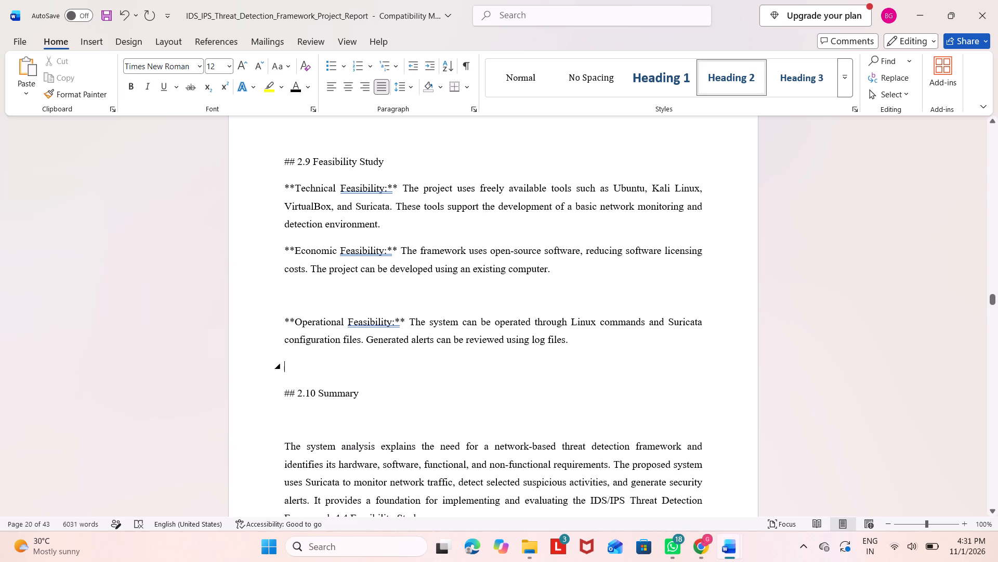
{"action": "key", "text": "BackSpace"}
{"action": "left_click", "coordinate": [317, 295]}
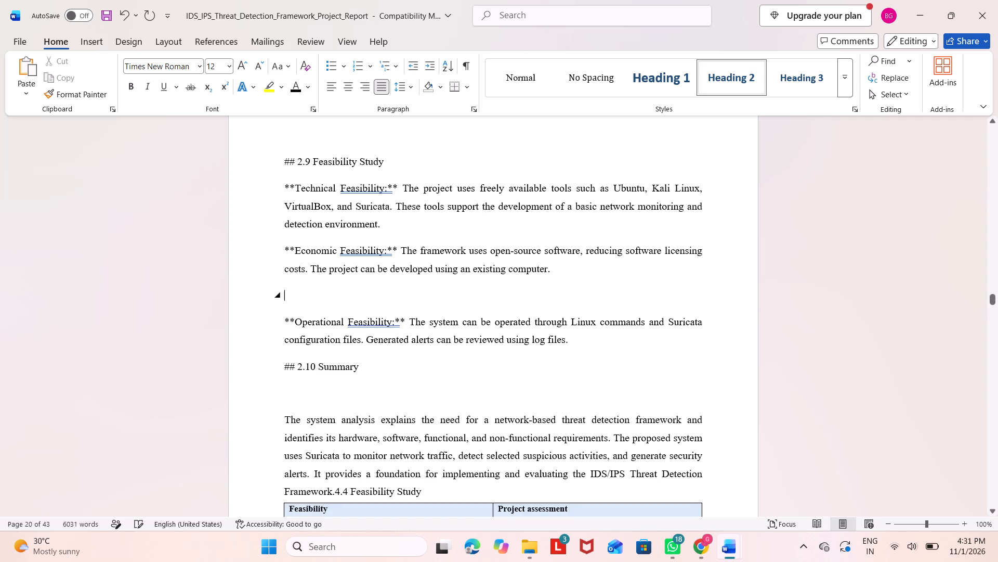
{"action": "key", "text": "BackSpace"}
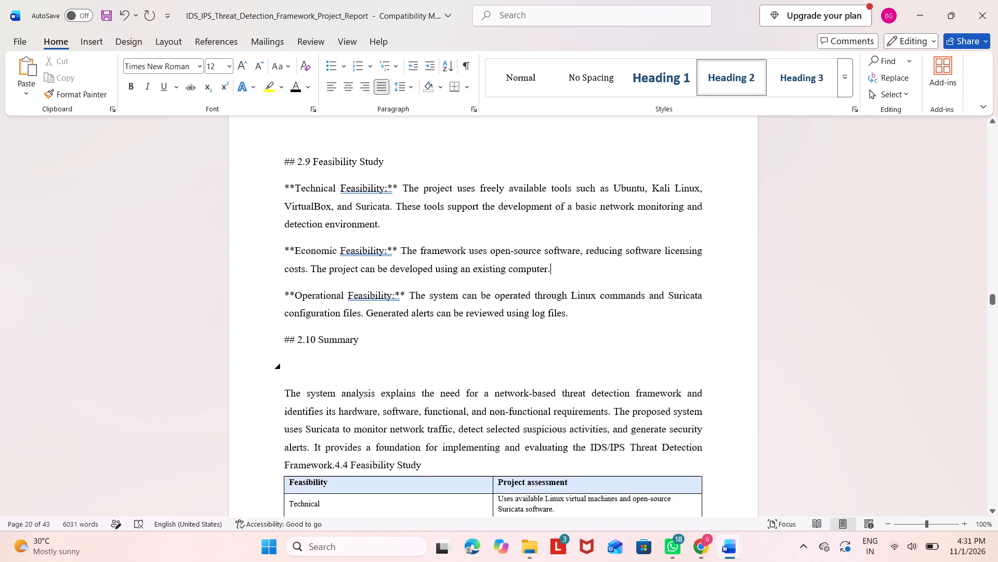
{"action": "left_click", "coordinate": [304, 372]}
{"action": "key", "text": "BackSpace"}
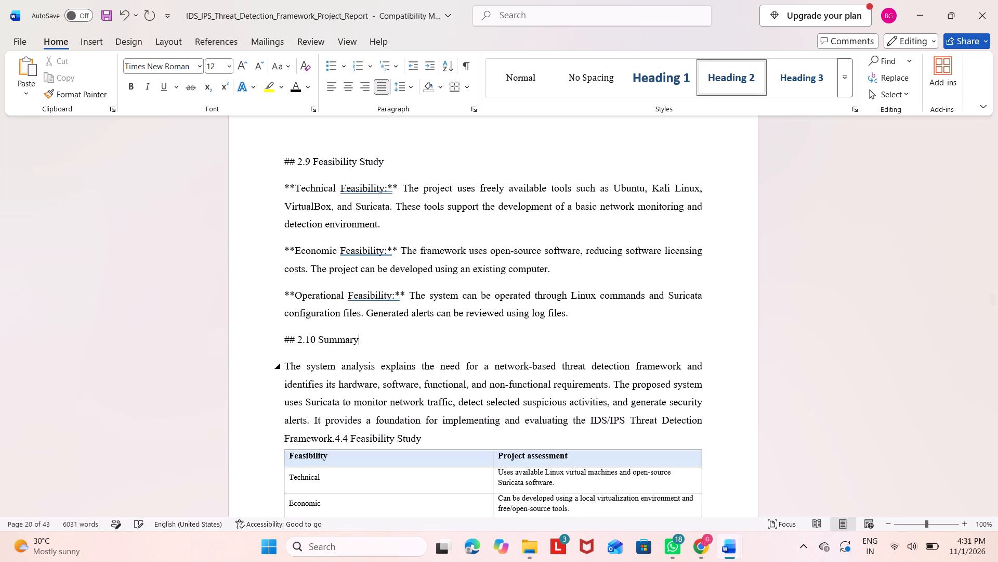
{"action": "scroll", "coordinate": [304, 372], "scroll_direction": "up", "scroll_amount": 2}
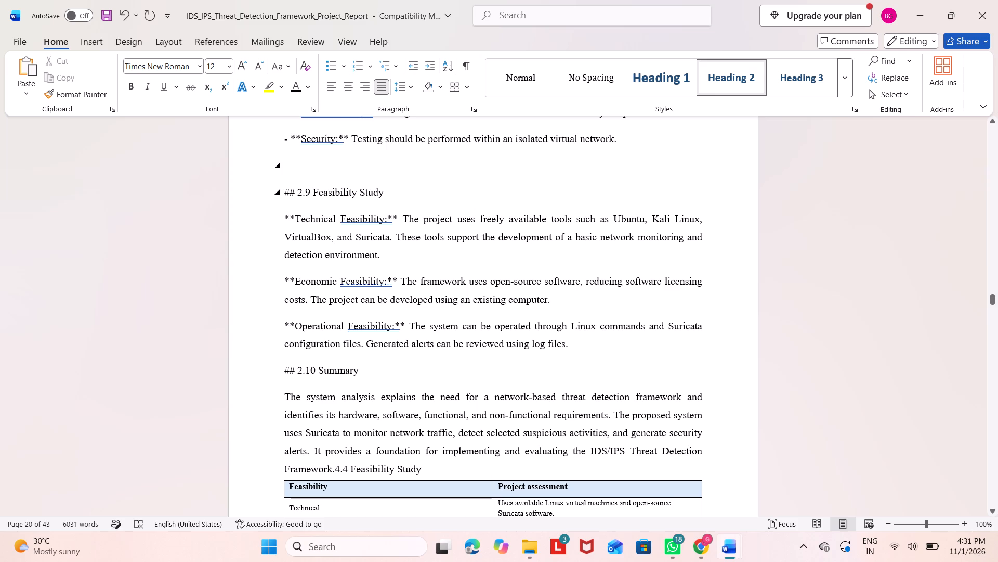
{"action": "left_click", "coordinate": [310, 169]}
{"action": "key", "text": "BackSpace"}
{"action": "scroll", "coordinate": [310, 169], "scroll_direction": "up", "scroll_amount": 1}
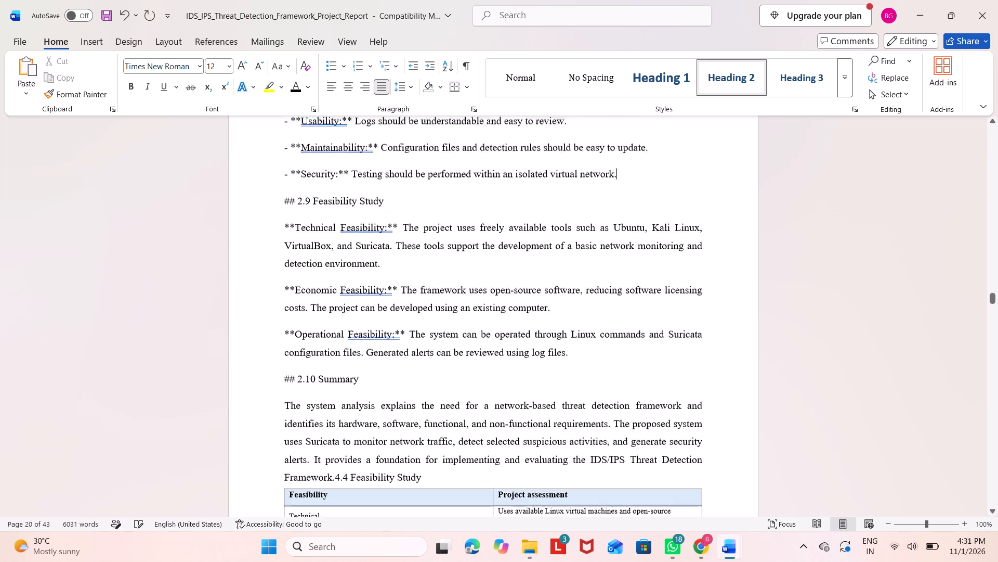
Delete the blank lines above "## 2.8 Non-Functional Requirements", above and below "## 2.7 Functional Requirements", and below "## 2.6 Software Requirements".
{"action": "scroll", "coordinate": [310, 169], "scroll_direction": "up", "scroll_amount": 3}
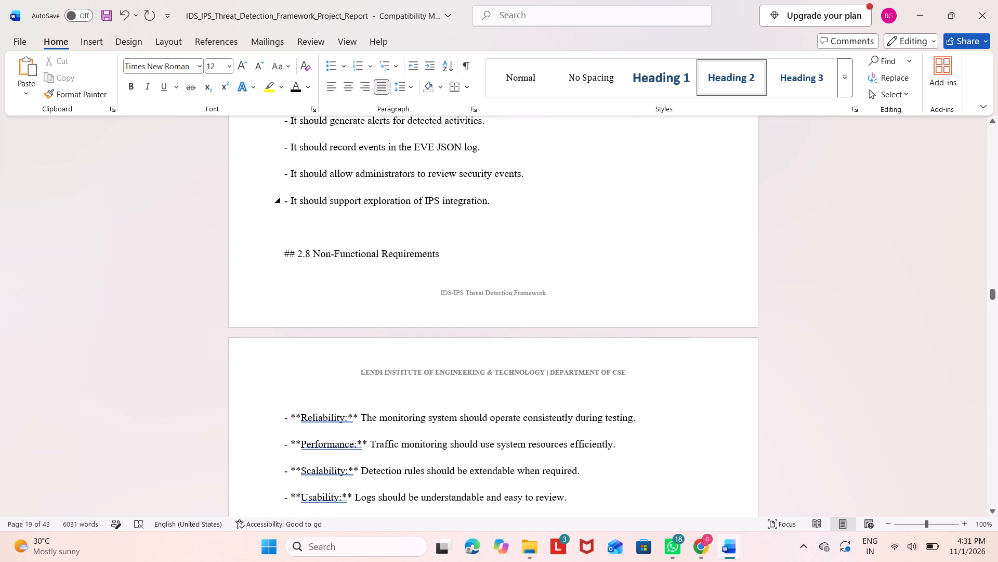
{"action": "left_click", "coordinate": [296, 231]}
{"action": "key", "text": "BackSpace"}
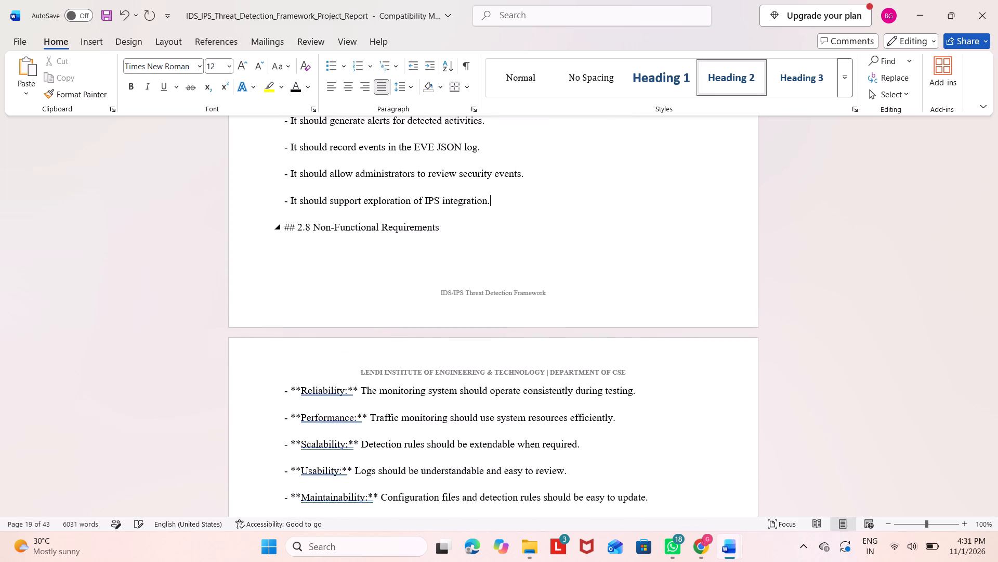
{"action": "scroll", "coordinate": [296, 231], "scroll_direction": "up", "scroll_amount": 3}
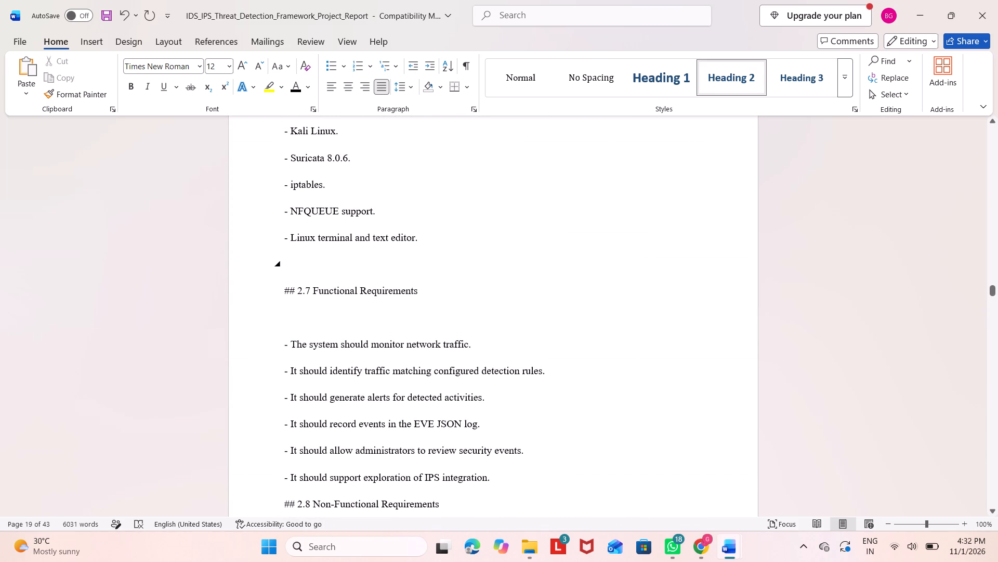
{"action": "left_click", "coordinate": [291, 266]}
{"action": "key", "text": "BackSpace"}
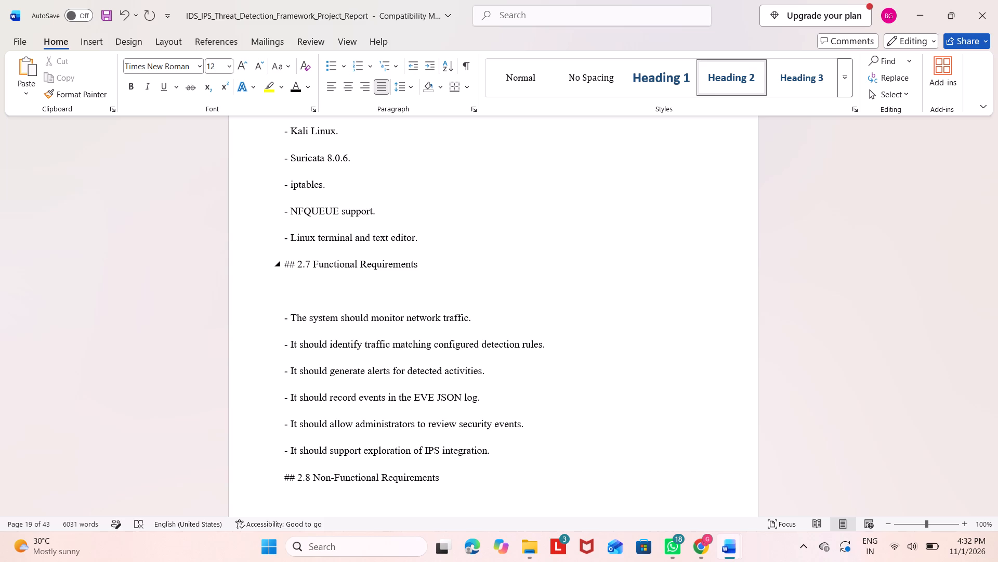
{"action": "left_click", "coordinate": [303, 291]}
{"action": "key", "text": "BackSpace"}
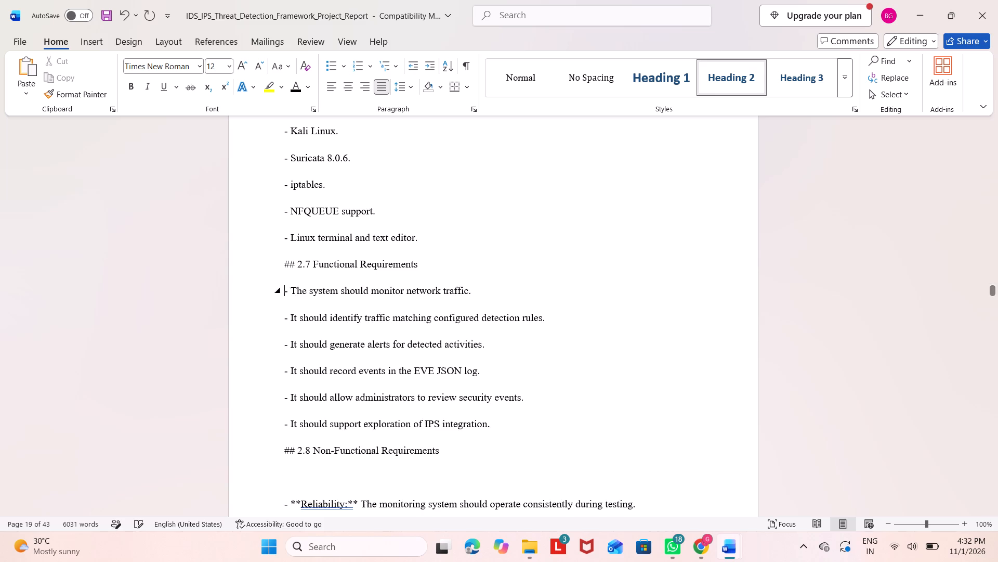
{"action": "scroll", "coordinate": [303, 291], "scroll_direction": "up", "scroll_amount": 6}
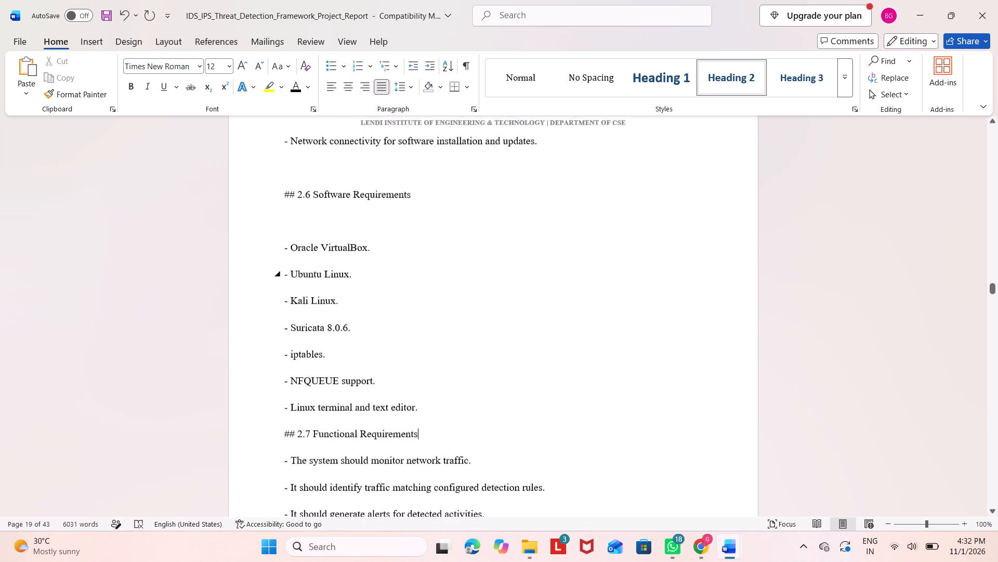
{"action": "left_click", "coordinate": [303, 240]}
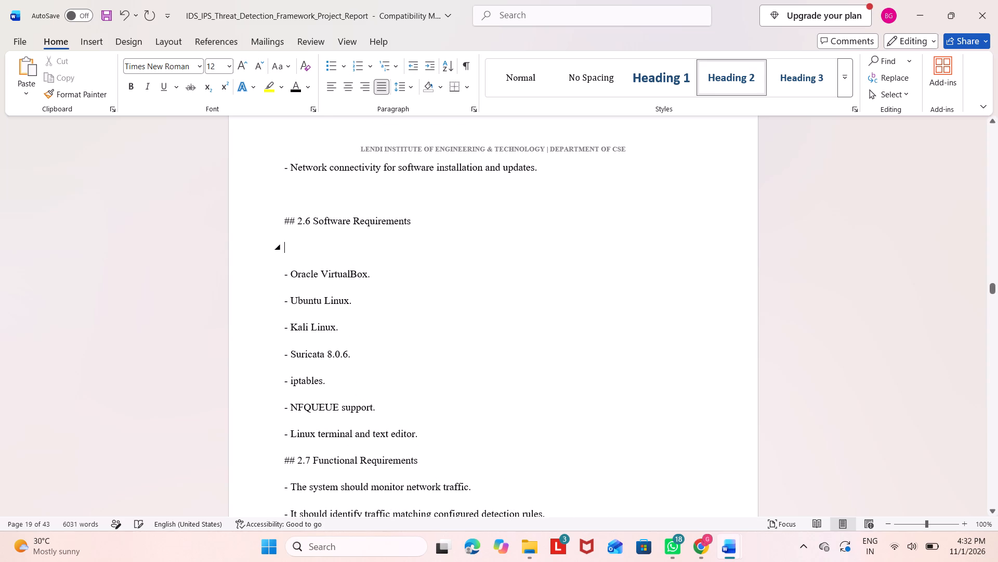
{"action": "key", "text": "BackSpace"}
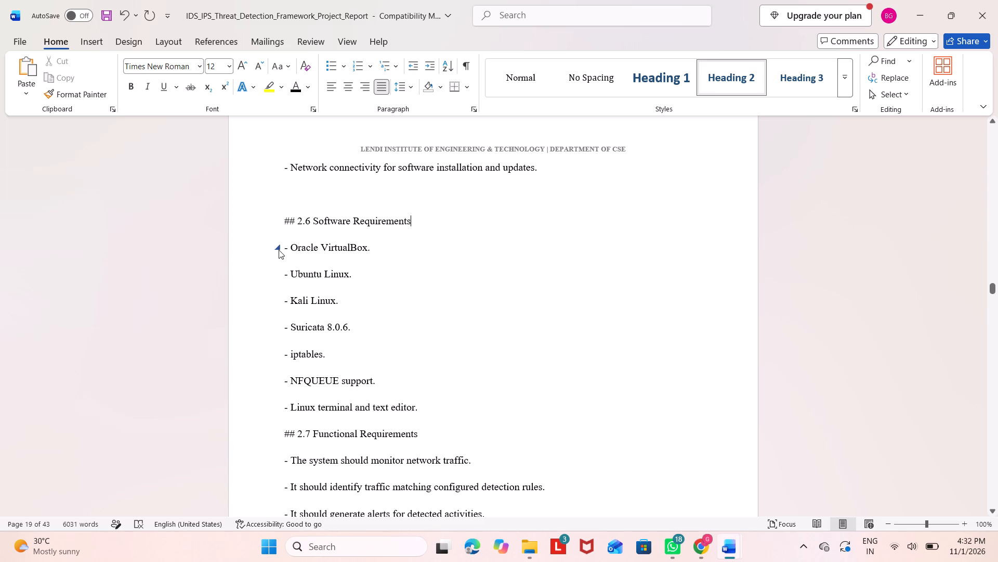
Turn the section 2.6 software list, from Oracle VirtualBox to Linux terminal and text editor, into a list with solid round bullets.
{"action": "left_click_drag", "start_coordinate": [284, 247], "coordinate": [293, 311]}
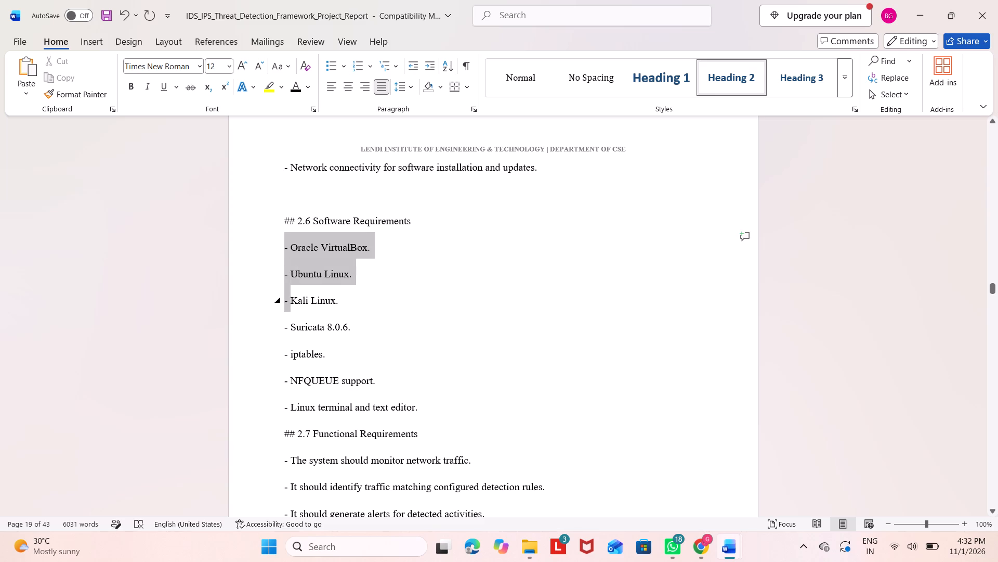
{"action": "left_click_drag", "start_coordinate": [293, 311], "coordinate": [417, 419]}
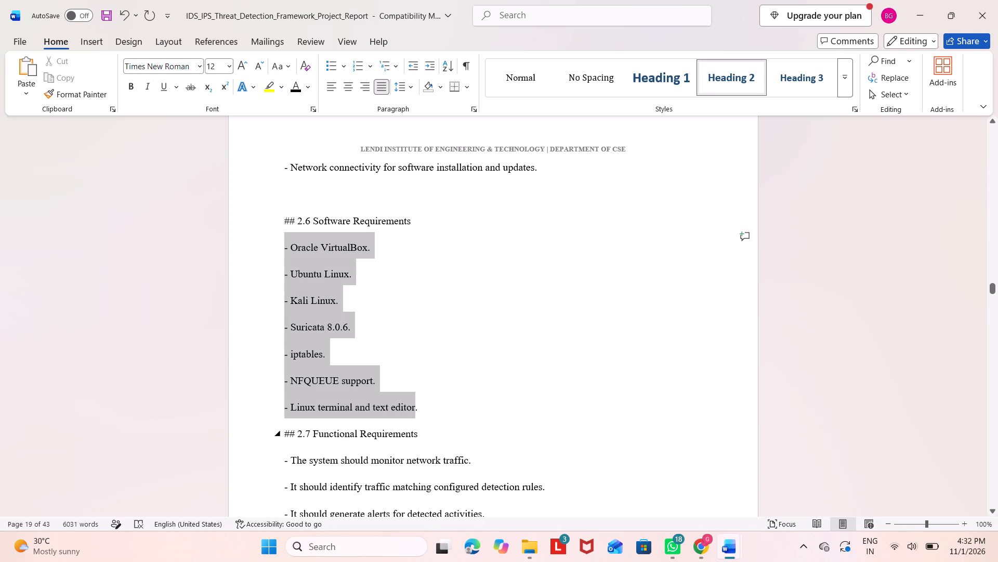
{"action": "left_click_drag", "start_coordinate": [417, 419], "coordinate": [417, 419]}
{"action": "left_click", "coordinate": [404, 419]}
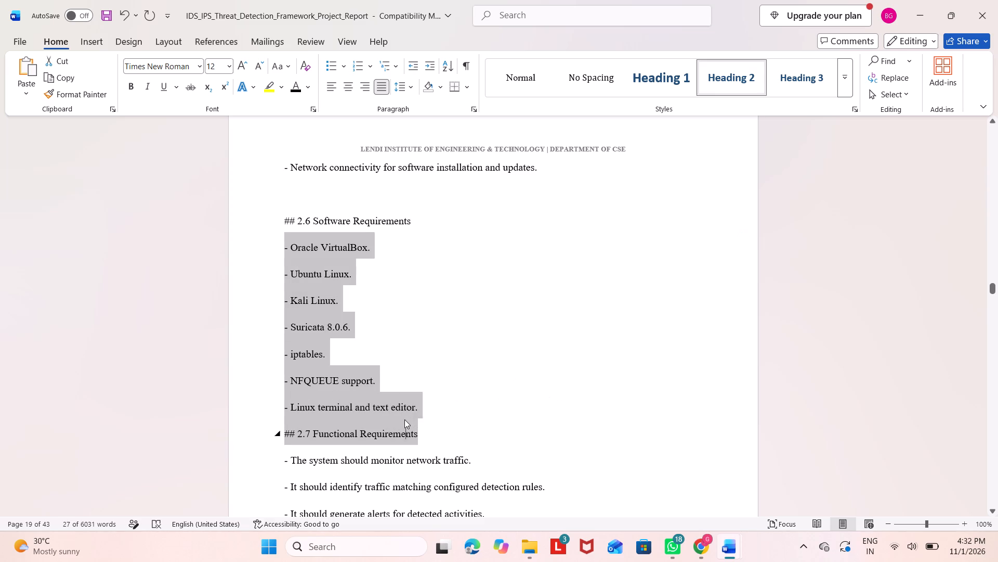
{"action": "left_click_drag", "start_coordinate": [420, 411], "coordinate": [285, 298]}
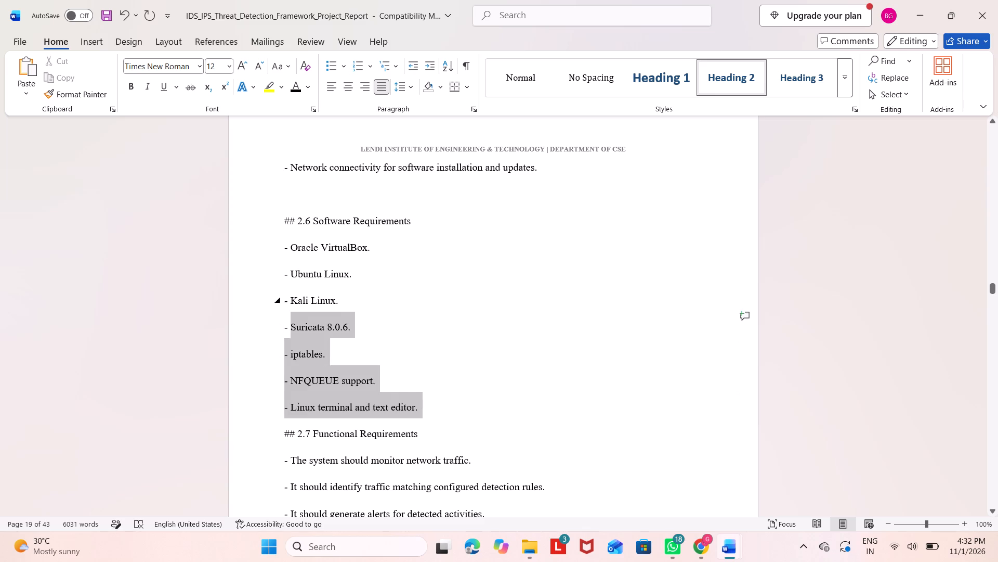
{"action": "left_click_drag", "start_coordinate": [285, 298], "coordinate": [278, 250]}
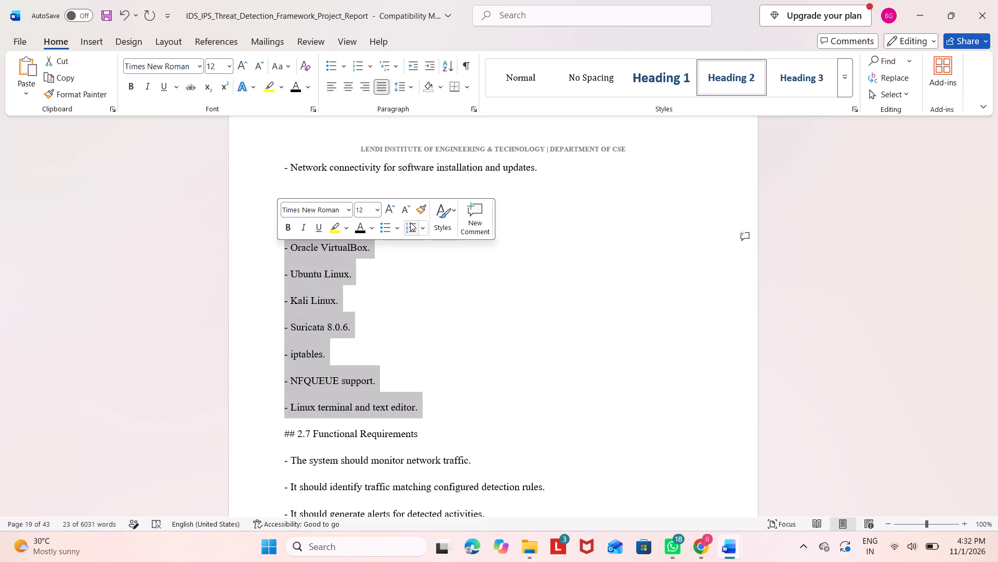
{"action": "left_click", "coordinate": [345, 67]}
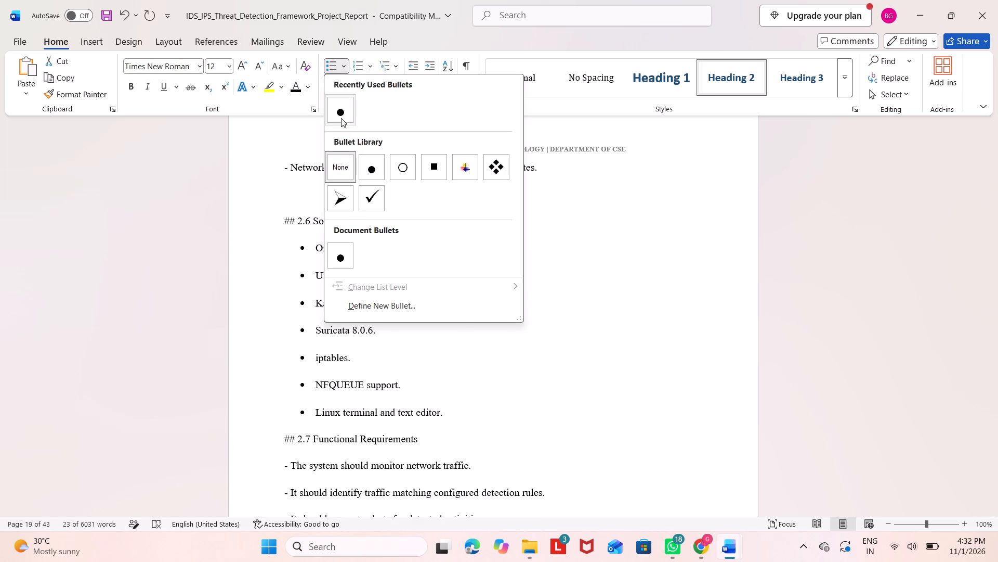
{"action": "left_click", "coordinate": [341, 118]}
{"action": "left_click", "coordinate": [328, 311]}
Turn the six dashed items under "## 2.7 Functional Requirements" into a list with solid round bullets.
{"action": "scroll", "coordinate": [328, 311], "scroll_direction": "down", "scroll_amount": 1}
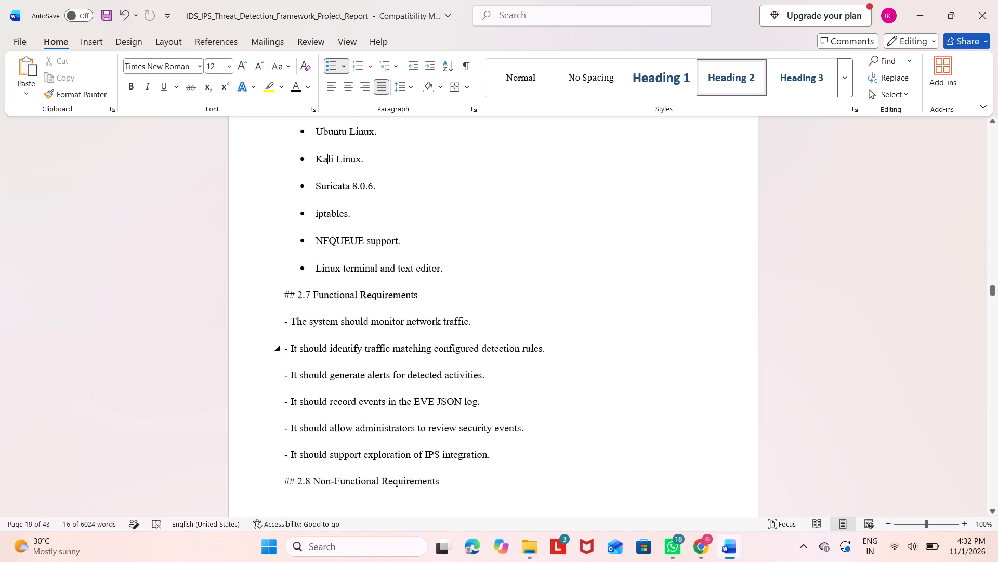
{"action": "scroll", "coordinate": [328, 311], "scroll_direction": "down", "scroll_amount": 1}
{"action": "left_click_drag", "start_coordinate": [290, 273], "coordinate": [316, 322]}
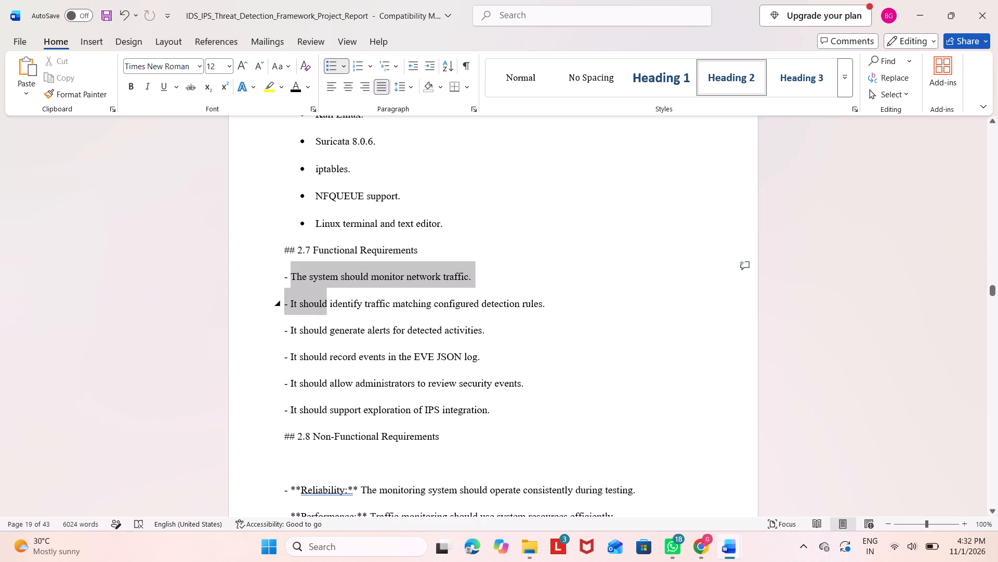
{"action": "left_click_drag", "start_coordinate": [316, 322], "coordinate": [492, 411]}
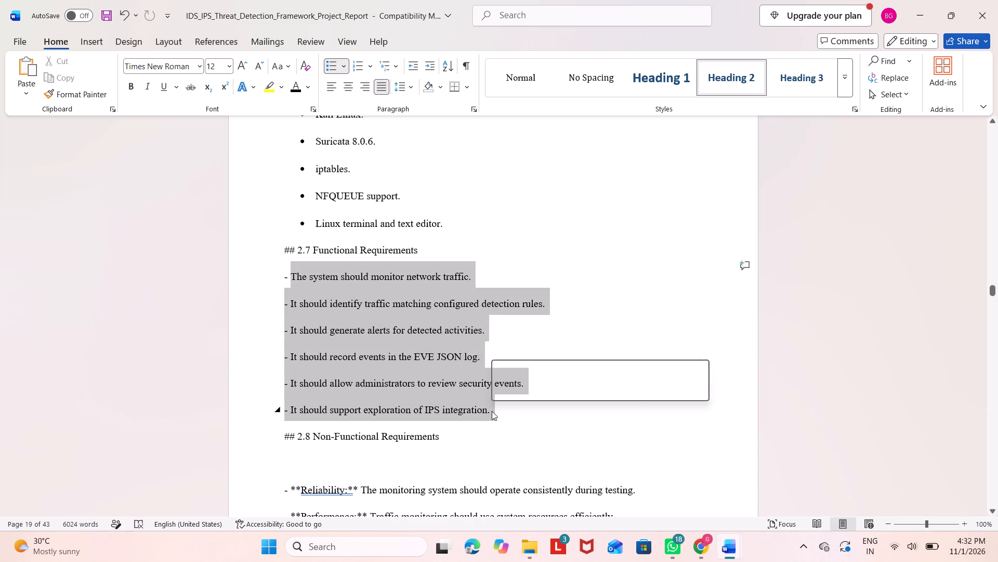
{"action": "left_click", "coordinate": [346, 66]}
{"action": "left_click", "coordinate": [347, 110]}
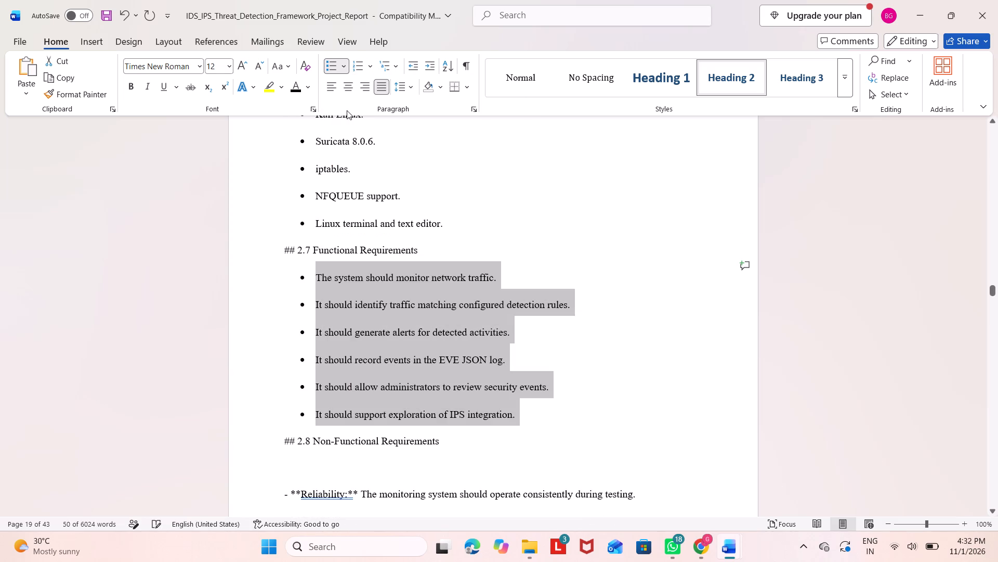
{"action": "left_click", "coordinate": [324, 298]}
Delete the blank line below the "## 2.8 Non-Functional Requirements" heading.
{"action": "scroll", "coordinate": [324, 298], "scroll_direction": "down", "scroll_amount": 1}
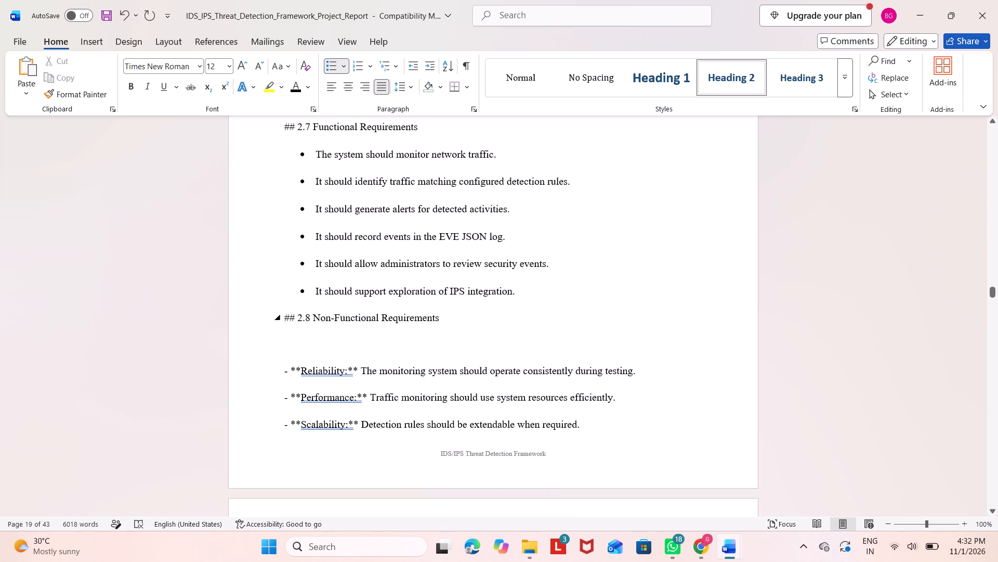
{"action": "left_click", "coordinate": [311, 343]}
{"action": "key", "text": "BackSpace"}
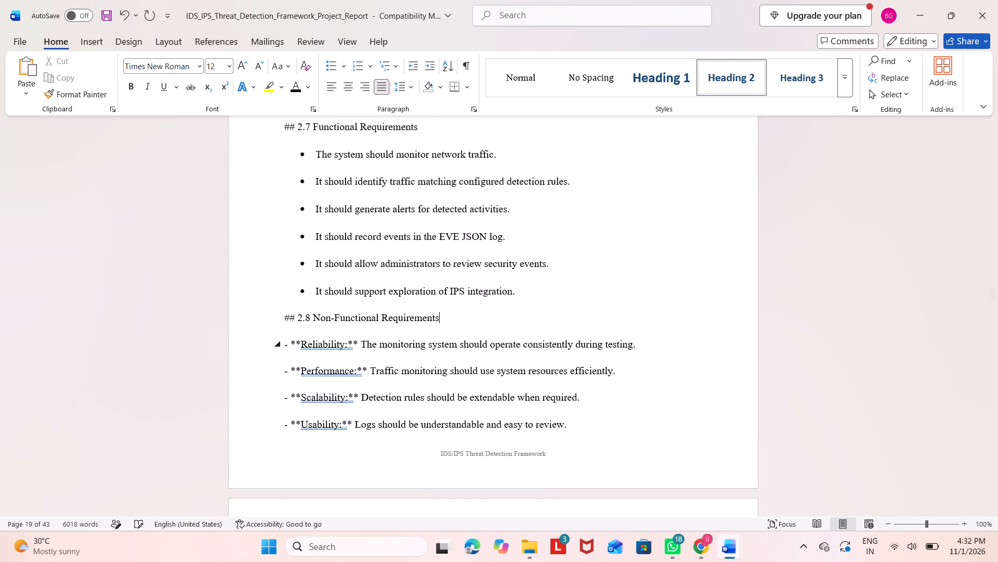
Apply solid round bullets to the section 2.8 items, first Reliability through Usability, then Maintainability and Security on the following page.
{"action": "left_click_drag", "start_coordinate": [284, 343], "coordinate": [321, 391]}
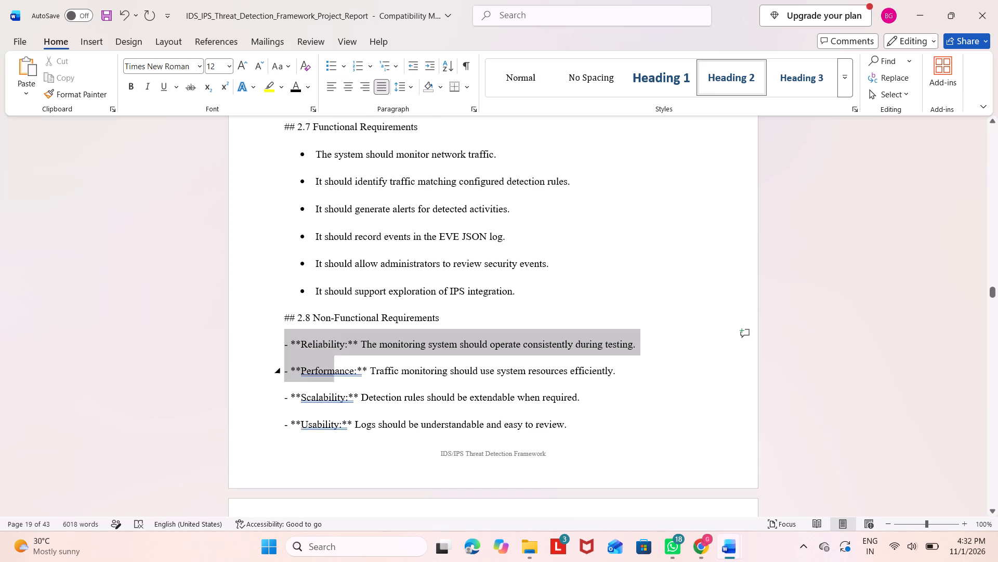
{"action": "left_click_drag", "start_coordinate": [321, 391], "coordinate": [599, 429]}
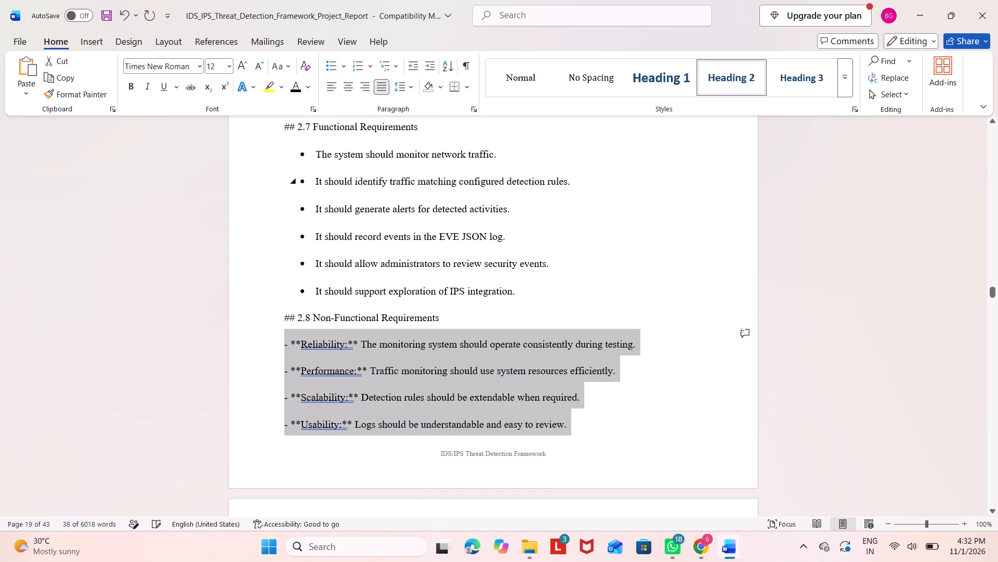
{"action": "left_click", "coordinate": [342, 61]}
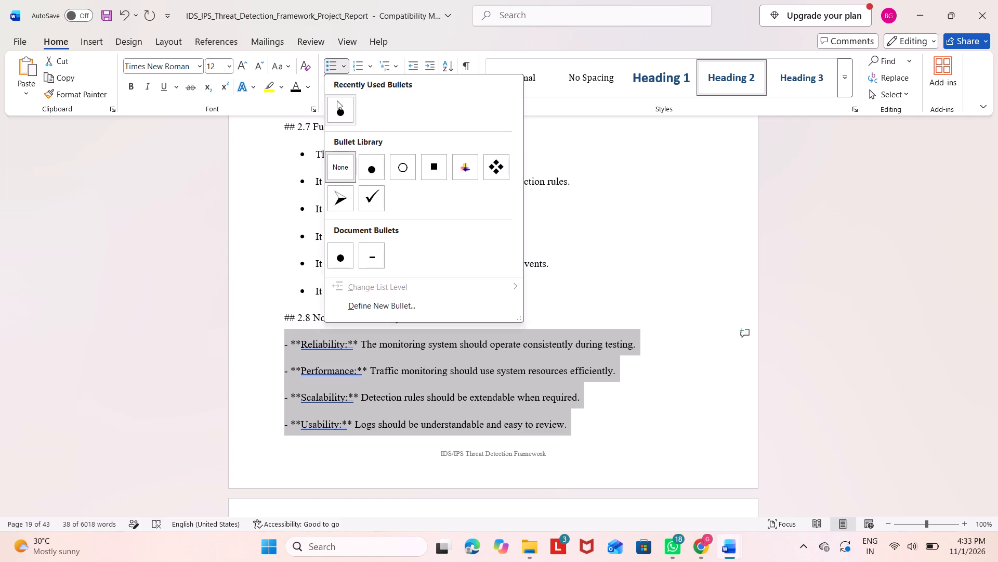
{"action": "left_click", "coordinate": [337, 104]}
{"action": "left_click", "coordinate": [326, 239]}
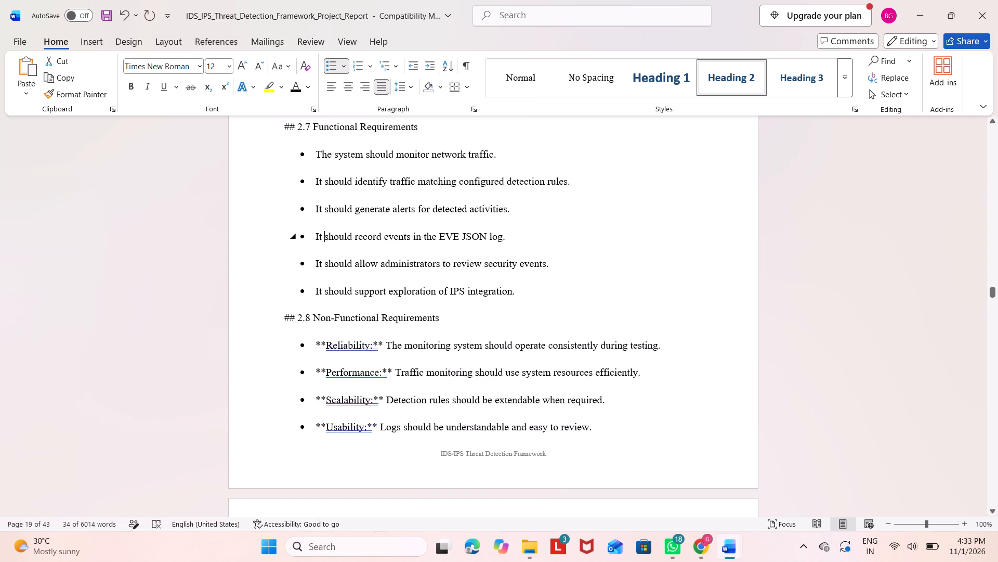
{"action": "scroll", "coordinate": [326, 239], "scroll_direction": "down", "scroll_amount": 3}
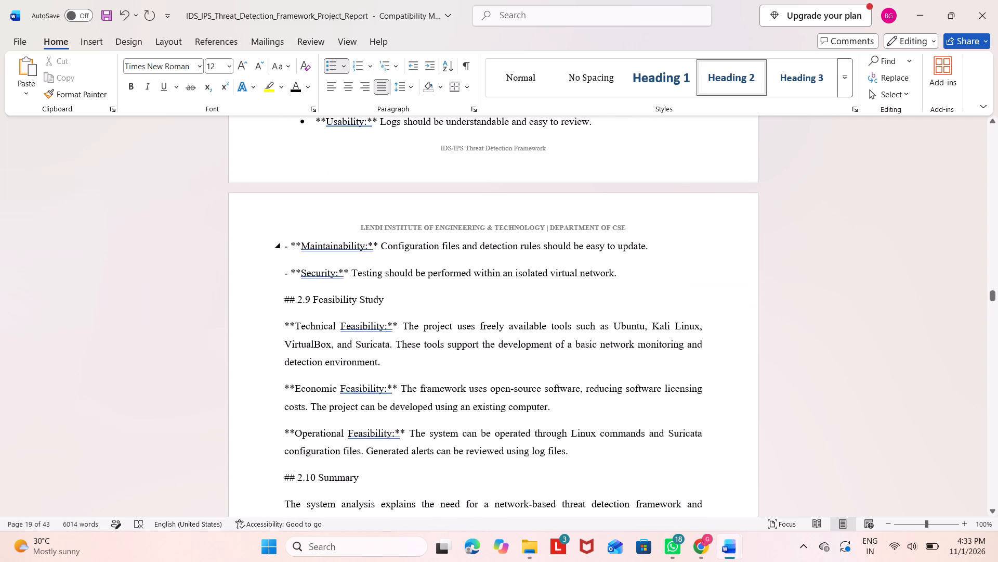
{"action": "left_click_drag", "start_coordinate": [284, 245], "coordinate": [526, 273]}
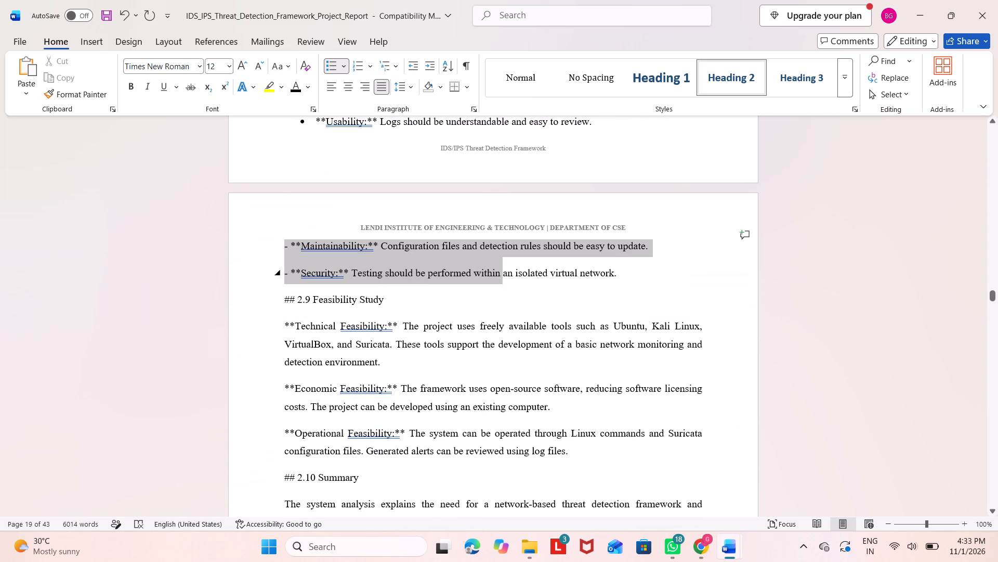
{"action": "left_click_drag", "start_coordinate": [526, 273], "coordinate": [661, 273]}
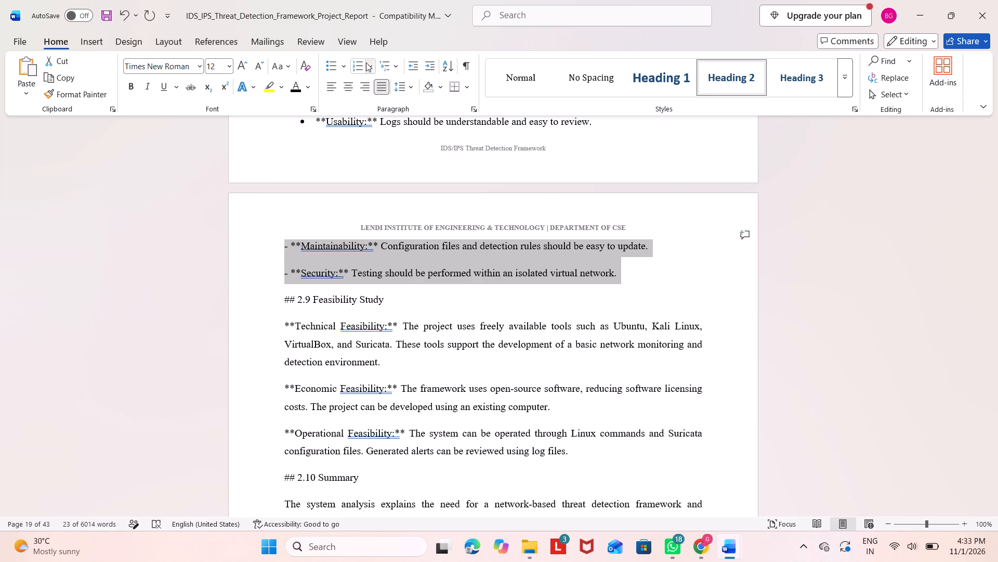
{"action": "left_click", "coordinate": [345, 68]}
{"action": "left_click", "coordinate": [342, 106]}
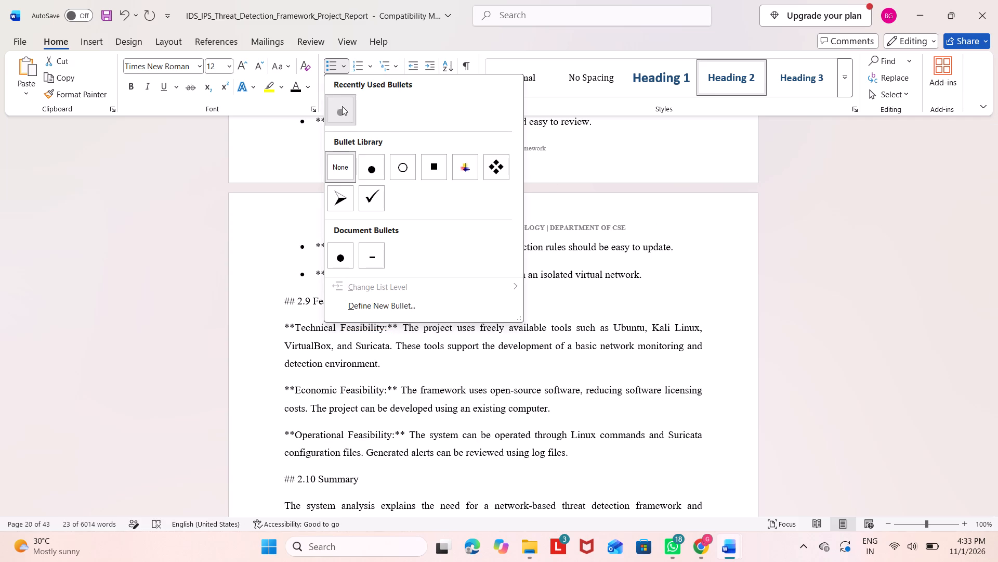
{"action": "left_click", "coordinate": [352, 262]}
Make the "## 2.9 Feasibility Study" heading bold.
{"action": "scroll", "coordinate": [352, 262], "scroll_direction": "down", "scroll_amount": 1}
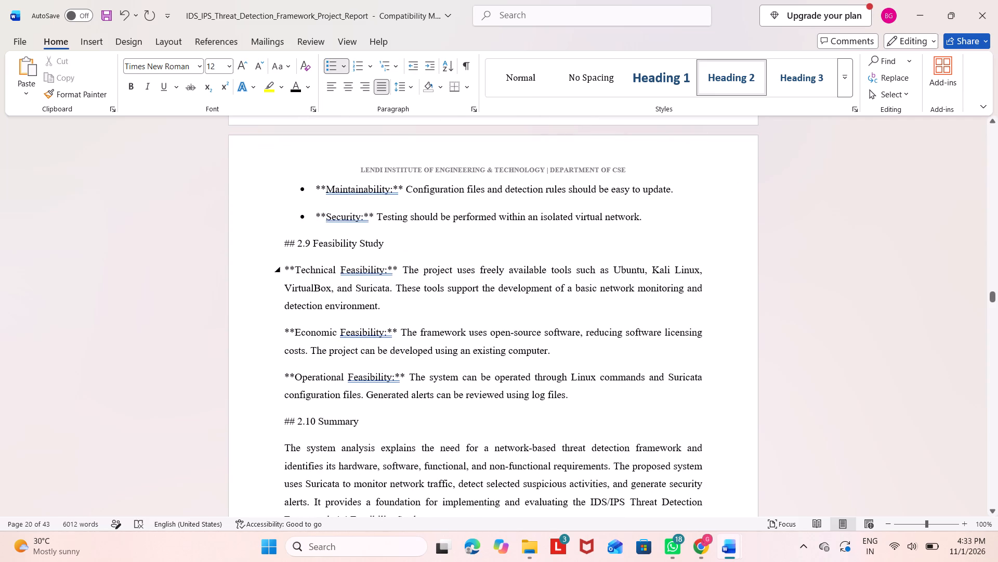
{"action": "scroll", "coordinate": [330, 416], "scroll_direction": "down", "scroll_amount": 1}
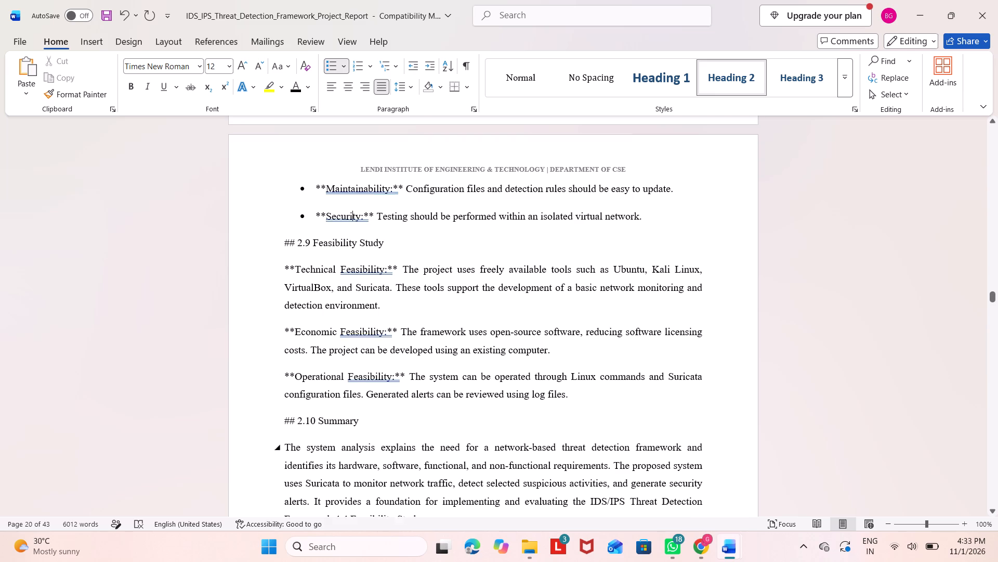
{"action": "scroll", "coordinate": [330, 416], "scroll_direction": "down", "scroll_amount": 1}
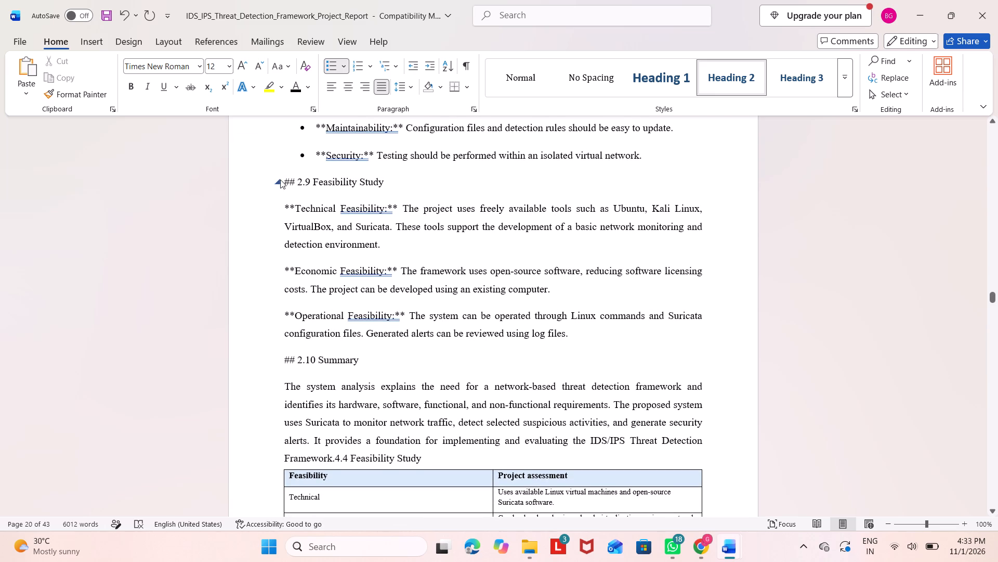
{"action": "left_click_drag", "start_coordinate": [287, 180], "coordinate": [390, 182]}
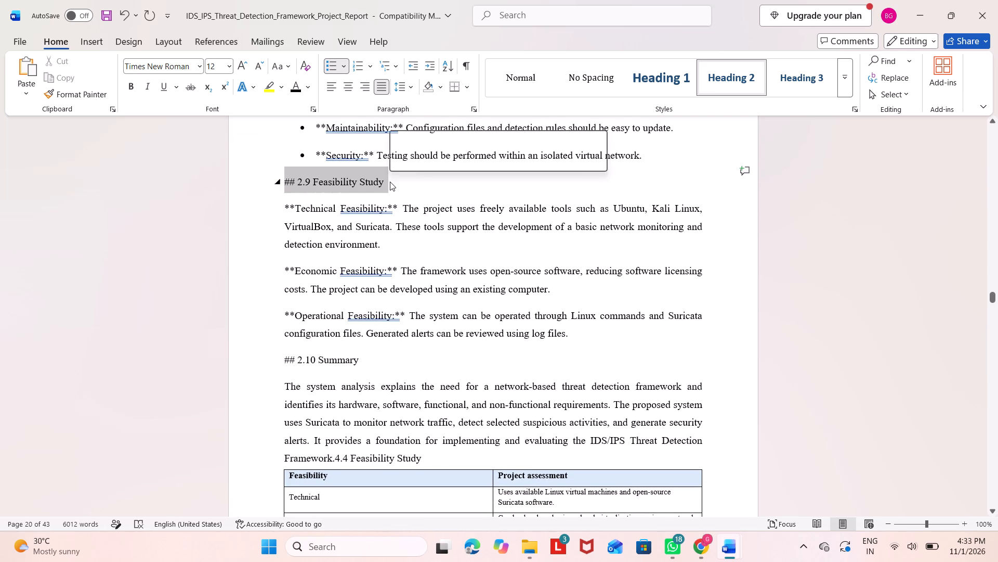
{"action": "left_click", "coordinate": [398, 159]}
{"action": "scroll", "coordinate": [398, 159], "scroll_direction": "up", "scroll_amount": 2}
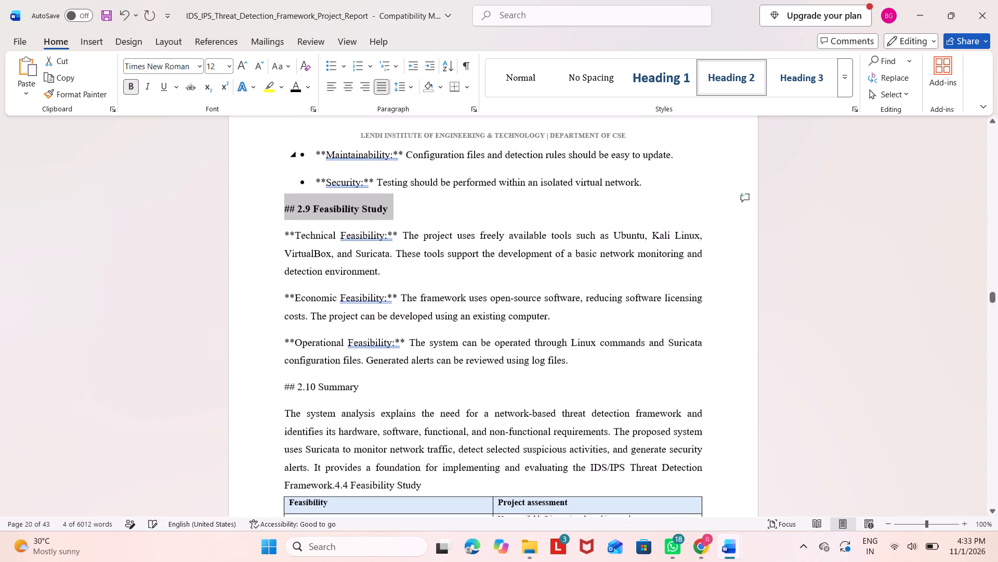
{"action": "scroll", "coordinate": [398, 159], "scroll_direction": "up", "scroll_amount": 2}
{"action": "left_click", "coordinate": [377, 139]}
{"action": "scroll", "coordinate": [377, 139], "scroll_direction": "up", "scroll_amount": 2}
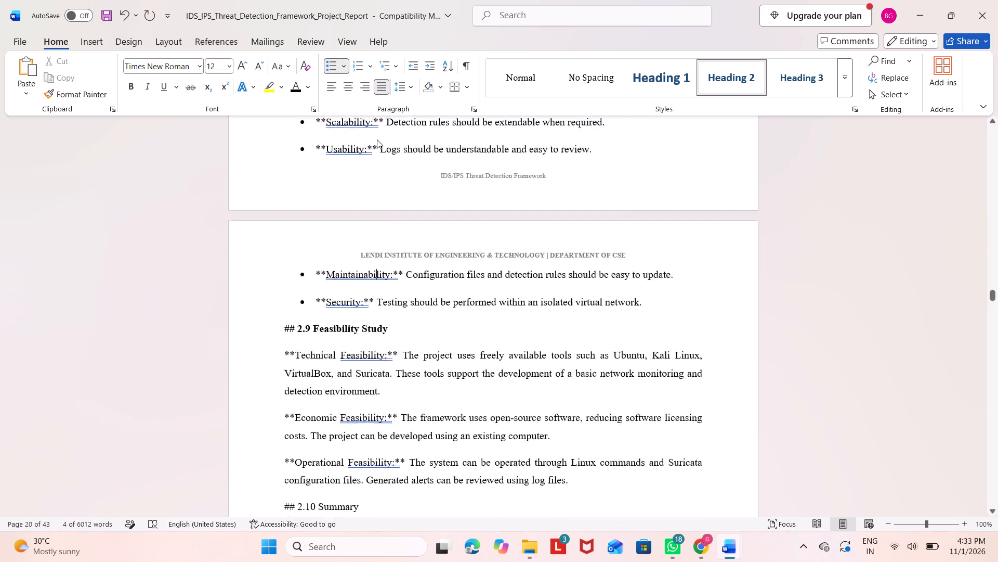
Make the "## 2.8 Non-Functional Requirements" heading bold.
{"action": "scroll", "coordinate": [377, 139], "scroll_direction": "up", "scroll_amount": 2}
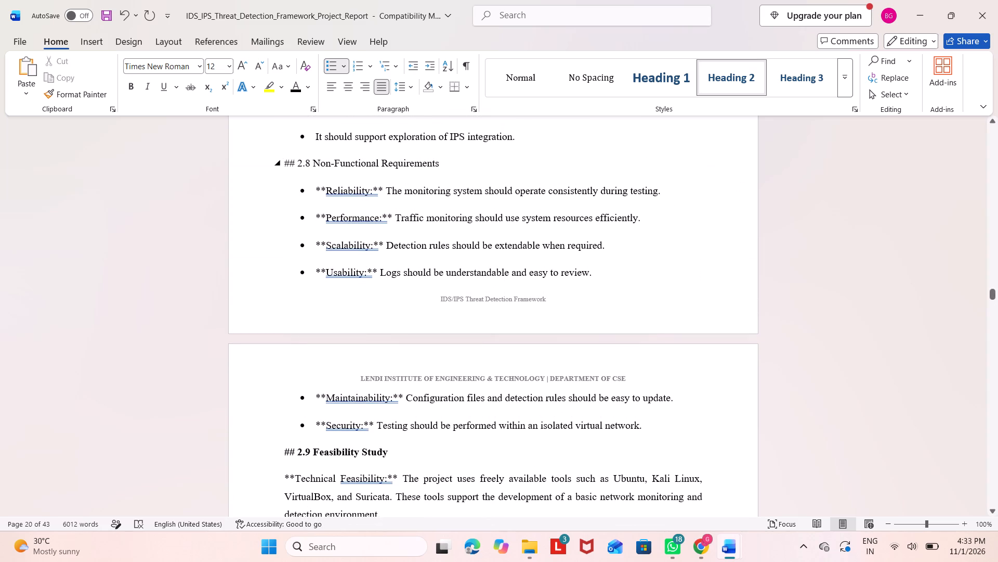
{"action": "left_click_drag", "start_coordinate": [286, 162], "coordinate": [421, 163]}
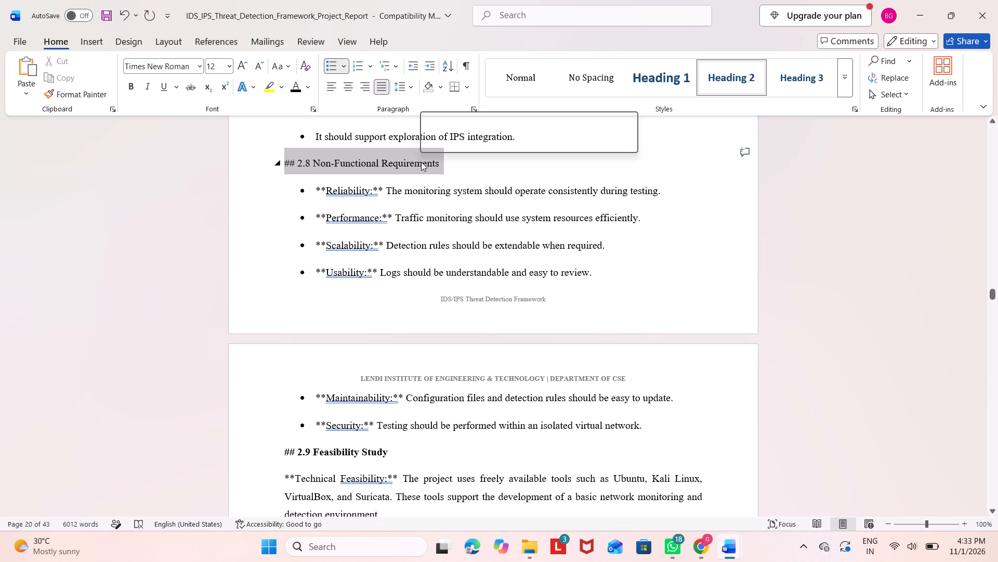
{"action": "left_click", "coordinate": [429, 137]}
{"action": "left_click", "coordinate": [407, 211]}
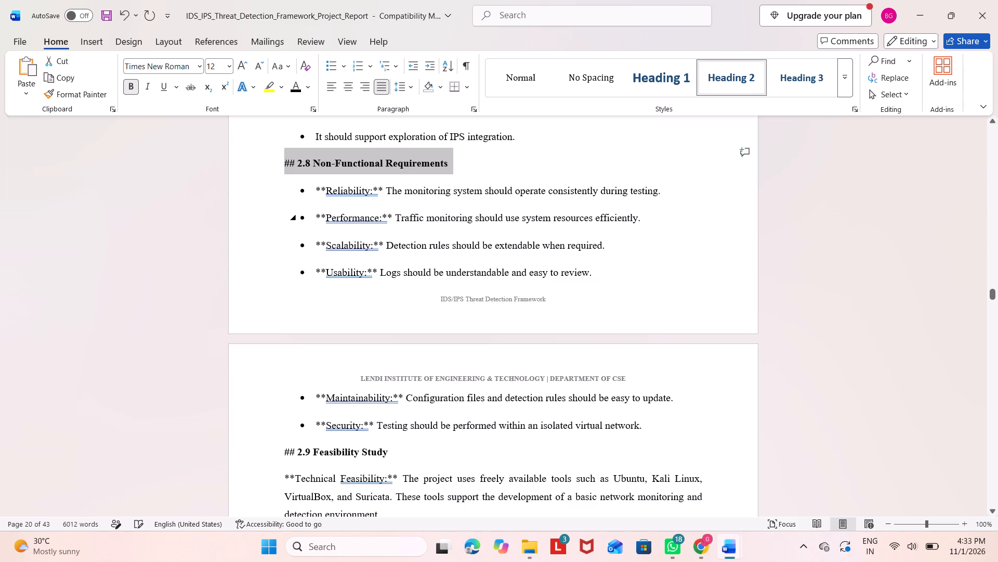
Make the "## 2.7 Functional Requirements" heading bold.
{"action": "scroll", "coordinate": [407, 211], "scroll_direction": "up", "scroll_amount": 3}
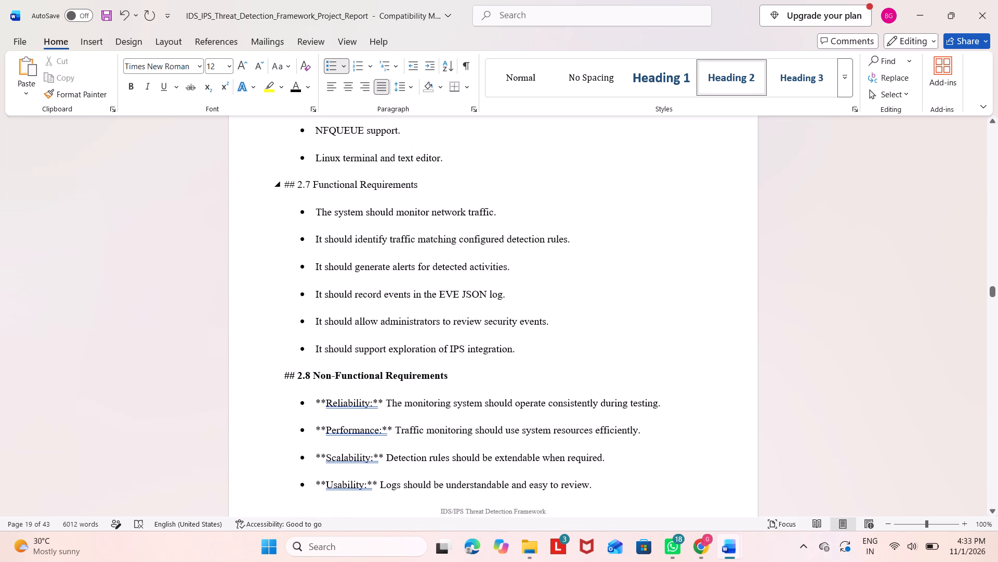
{"action": "left_click_drag", "start_coordinate": [286, 182], "coordinate": [375, 182]}
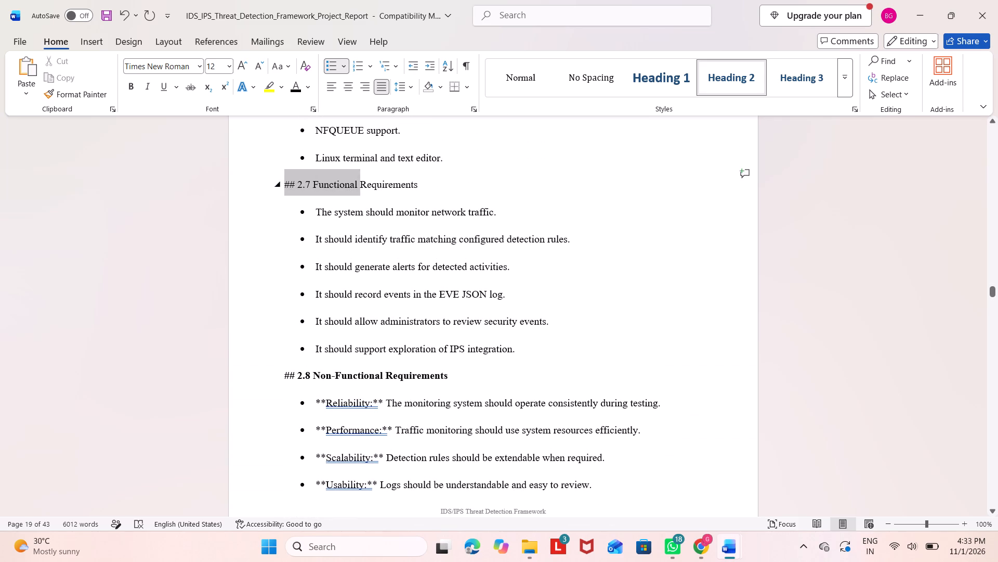
{"action": "left_click_drag", "start_coordinate": [375, 182], "coordinate": [412, 185]}
{"action": "left_click", "coordinate": [421, 159]}
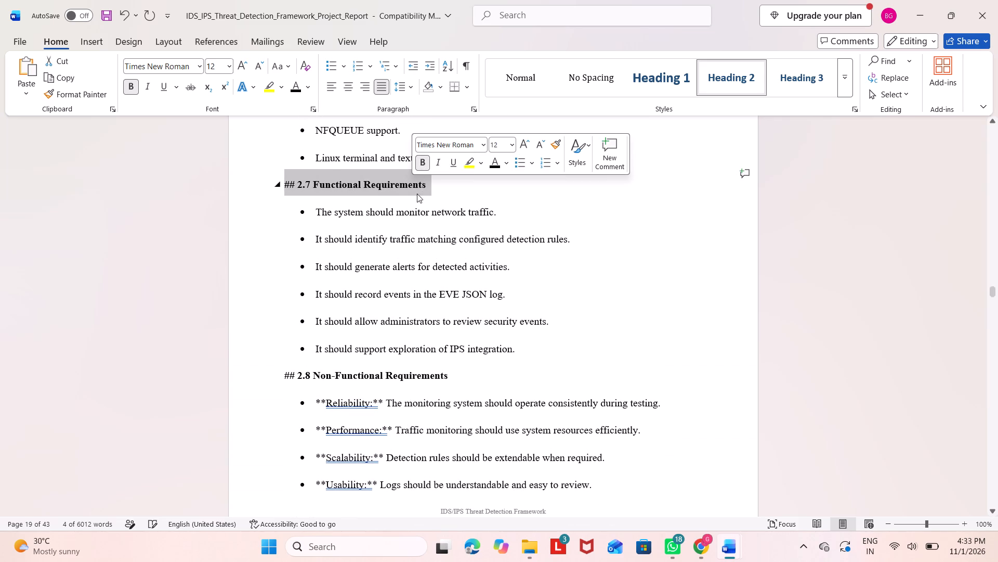
{"action": "left_click", "coordinate": [417, 200]}
Make the "## 2.6 Software Requirements" heading bold and delete the blank line above it.
{"action": "scroll", "coordinate": [417, 200], "scroll_direction": "up", "scroll_amount": 4}
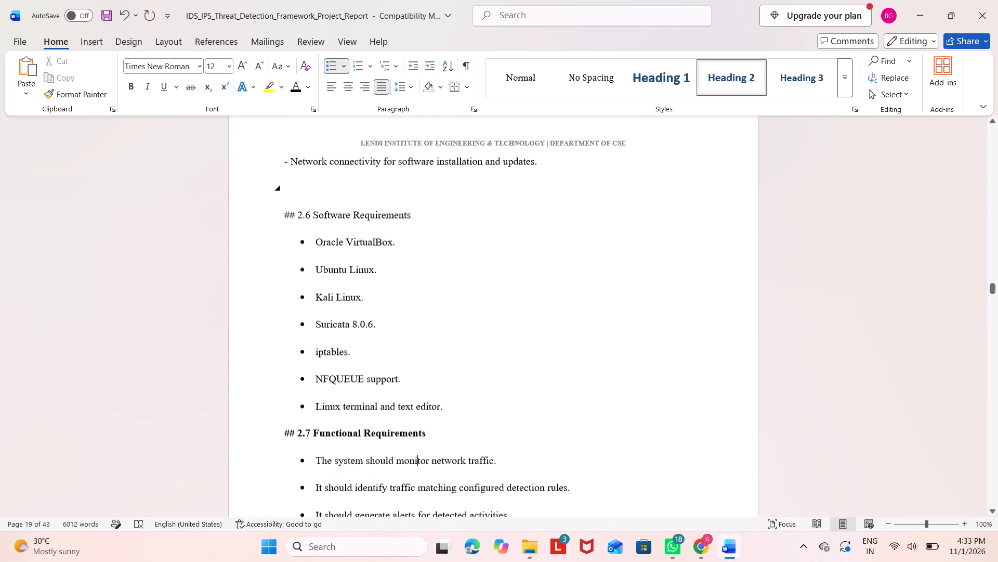
{"action": "left_click_drag", "start_coordinate": [284, 216], "coordinate": [378, 219]}
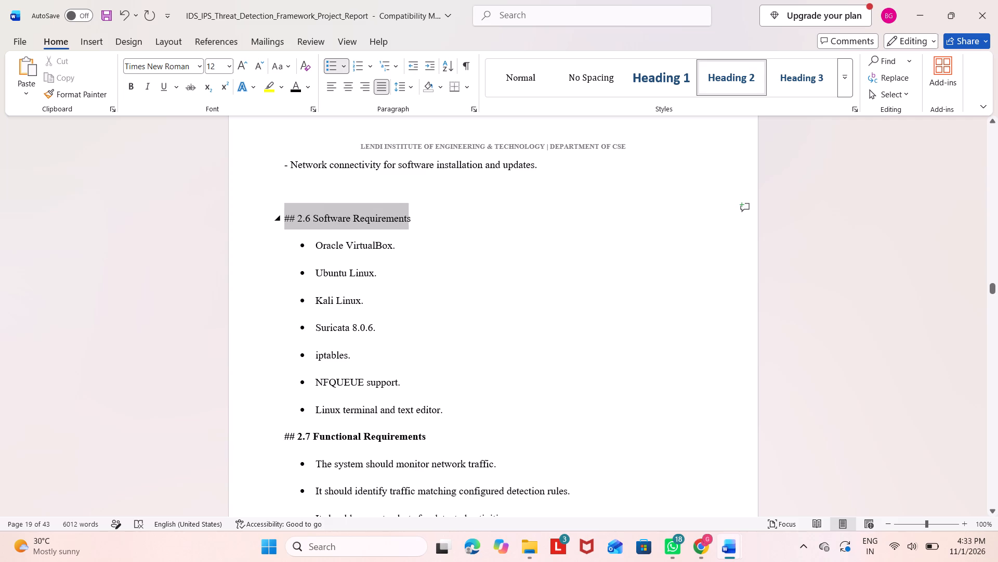
{"action": "left_click_drag", "start_coordinate": [378, 219], "coordinate": [414, 219]}
{"action": "left_click", "coordinate": [424, 199]}
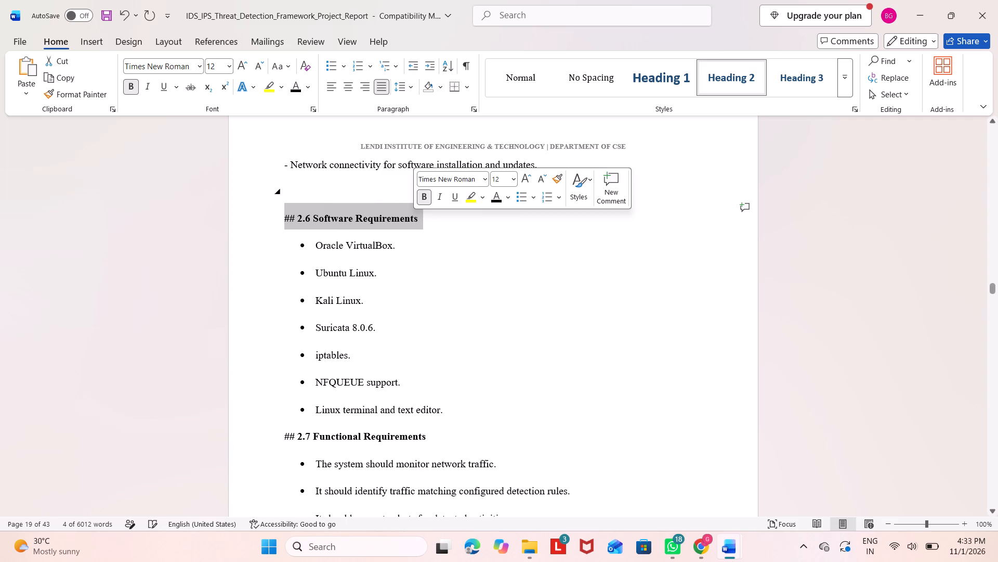
{"action": "left_click", "coordinate": [358, 183]}
{"action": "key", "text": "BackSpace"}
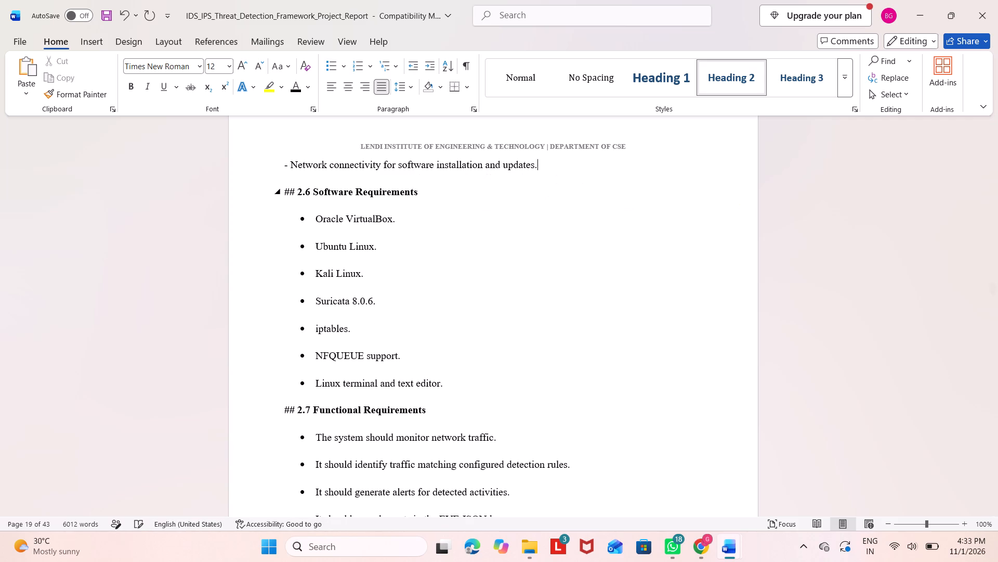
Turn the five dashed items under "## 2.5 Hardware Requirements" into a list with solid round bullets.
{"action": "scroll", "coordinate": [358, 183], "scroll_direction": "up", "scroll_amount": 3}
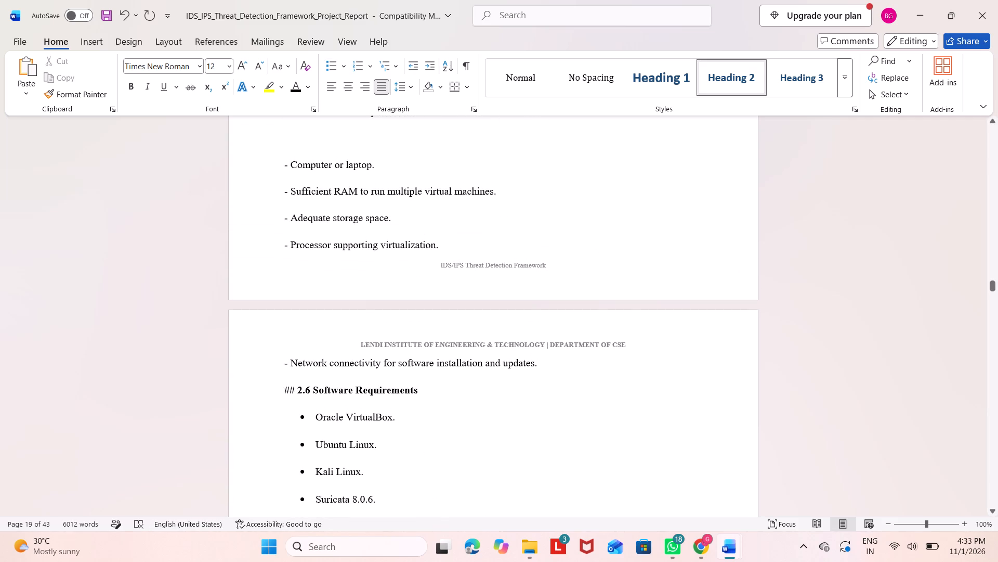
{"action": "scroll", "coordinate": [309, 231], "scroll_direction": "up", "scroll_amount": 1}
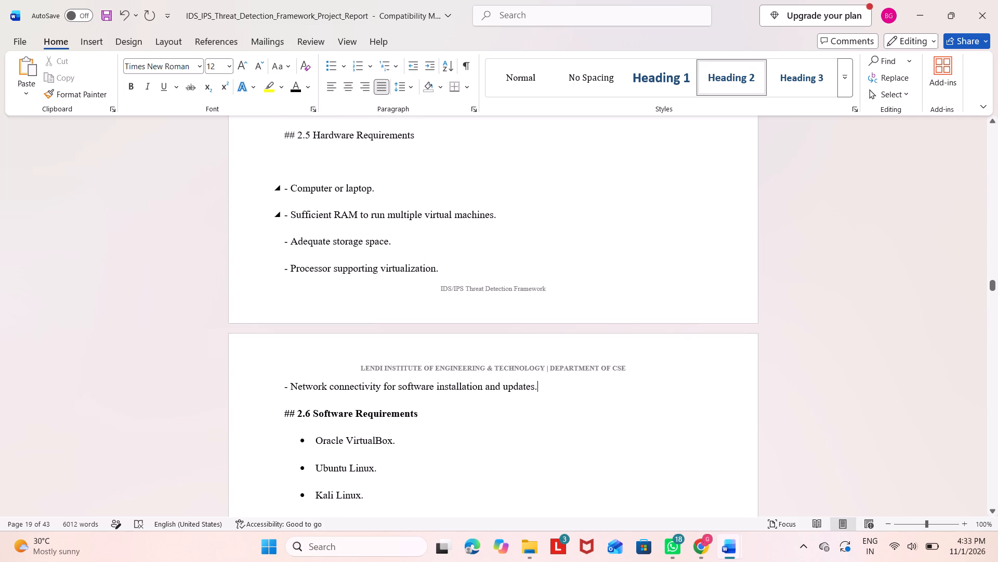
{"action": "left_click_drag", "start_coordinate": [283, 186], "coordinate": [472, 376]}
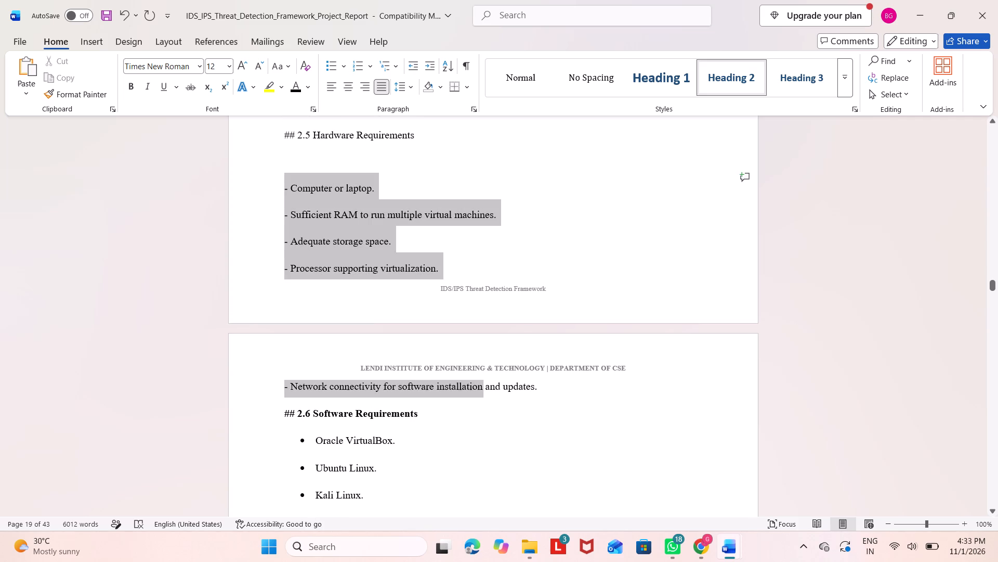
{"action": "left_click_drag", "start_coordinate": [472, 376], "coordinate": [571, 382]}
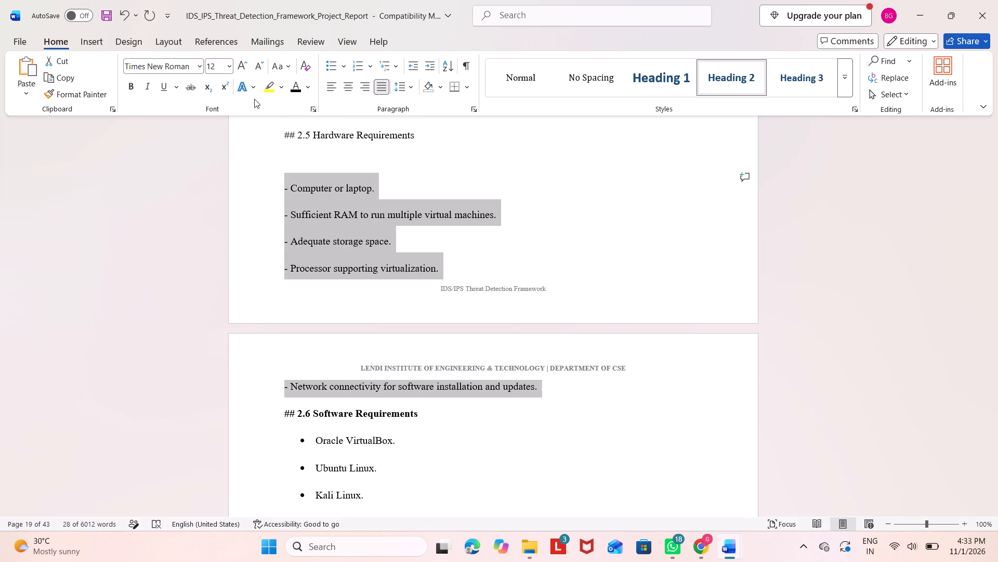
{"action": "left_click", "coordinate": [345, 66]}
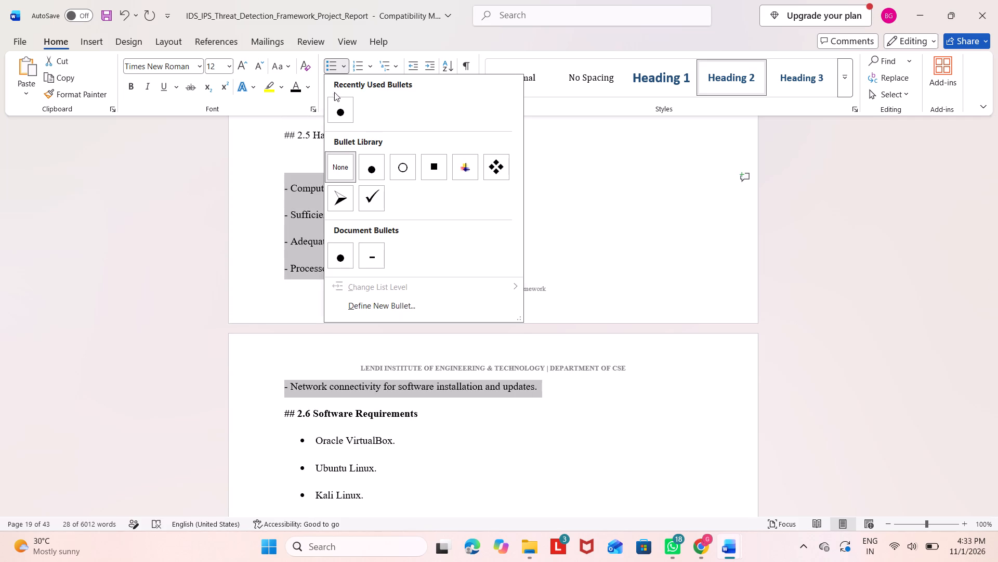
{"action": "left_click", "coordinate": [334, 103]}
Delete the blank line below the "## 2.5 Hardware Requirements" heading.
{"action": "left_click", "coordinate": [326, 158]}
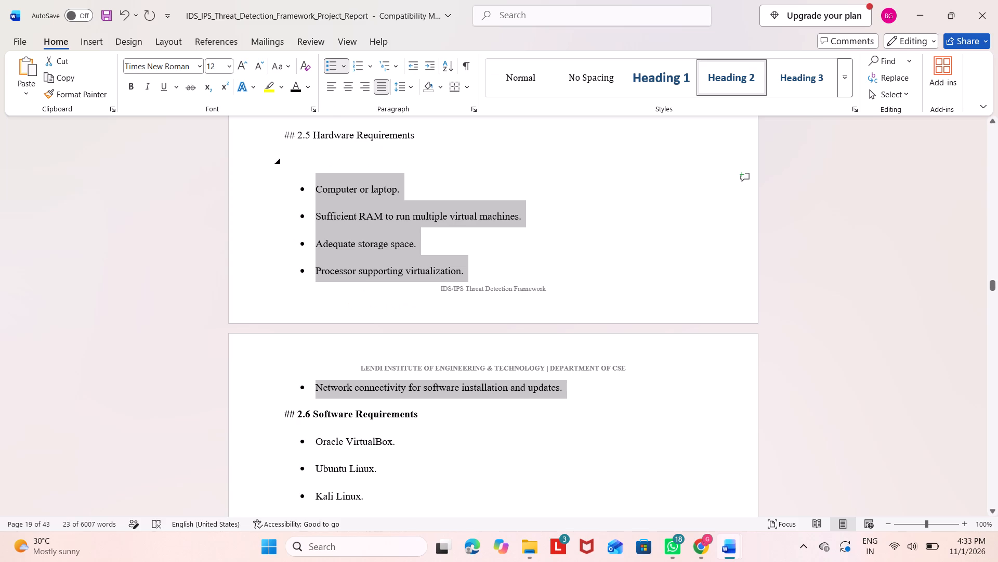
{"action": "key", "text": "BackSpace"}
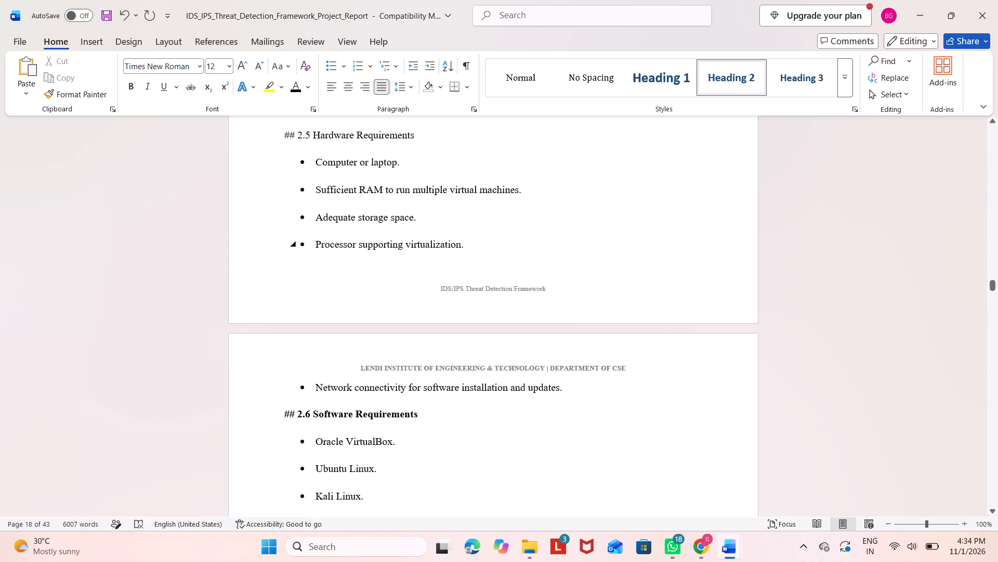
Make the "## 2.5 Hardware Requirements" heading bold and delete the blank line above it.
{"action": "scroll", "coordinate": [339, 239], "scroll_direction": "up", "scroll_amount": 2}
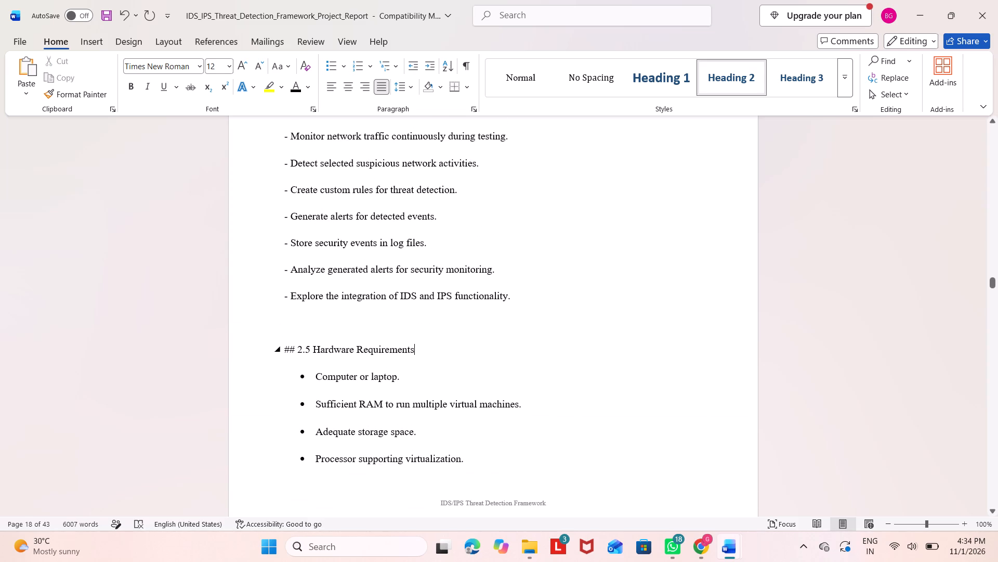
{"action": "left_click_drag", "start_coordinate": [286, 349], "coordinate": [410, 347]}
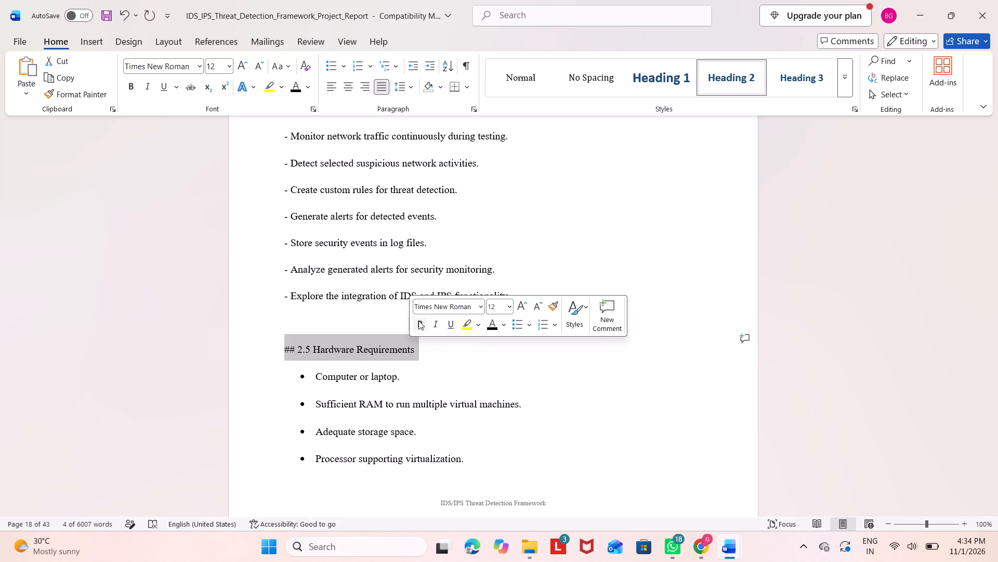
{"action": "left_click", "coordinate": [417, 322]}
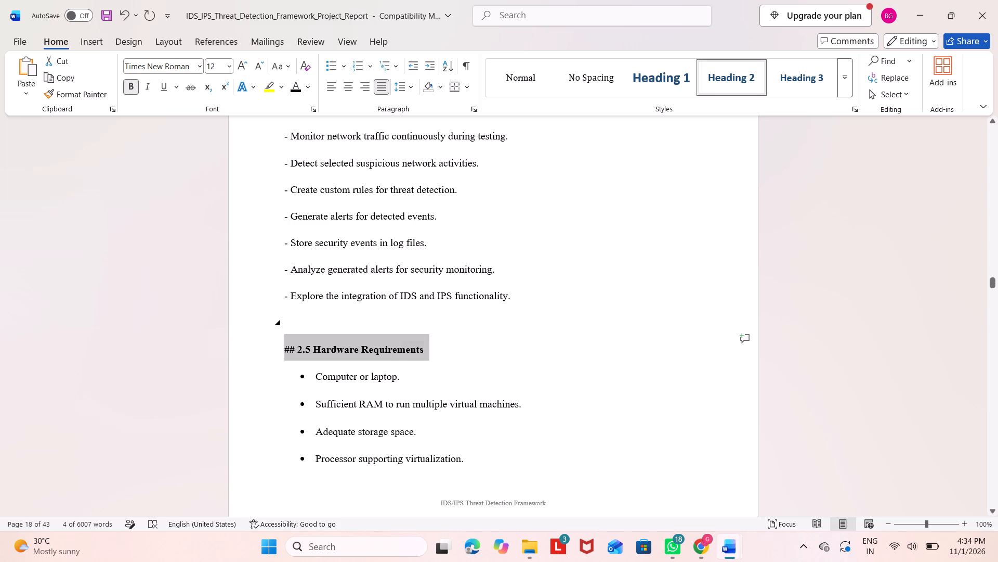
{"action": "left_click", "coordinate": [383, 322]}
{"action": "key", "text": "BackSpace"}
Turn the seven dashed items under "## 2.4 Objectives of the Proposed System" into a list with solid round bullets.
{"action": "scroll", "coordinate": [383, 322], "scroll_direction": "up", "scroll_amount": 1}
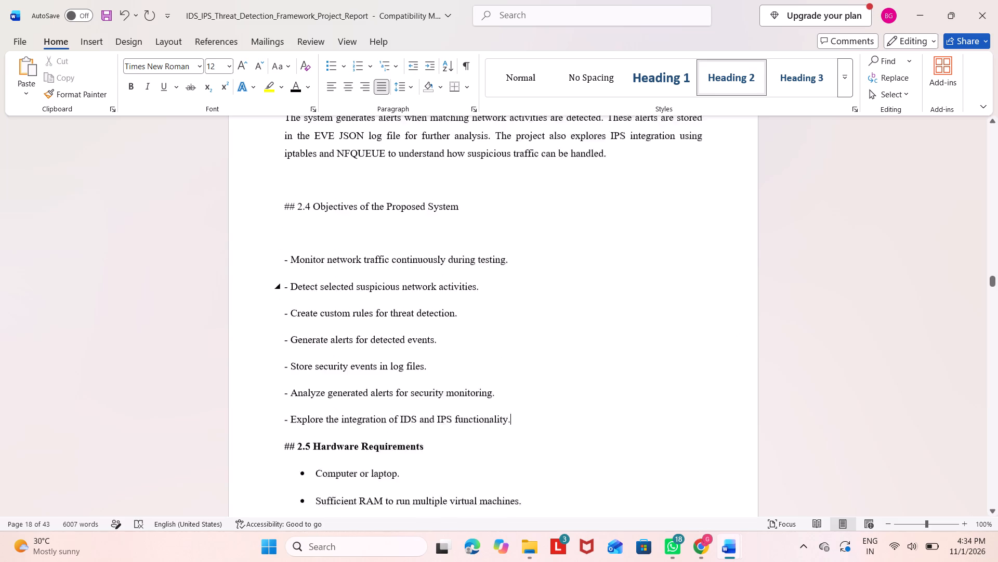
{"action": "scroll", "coordinate": [383, 322], "scroll_direction": "up", "scroll_amount": 1}
{"action": "left_click_drag", "start_coordinate": [283, 297], "coordinate": [404, 440]}
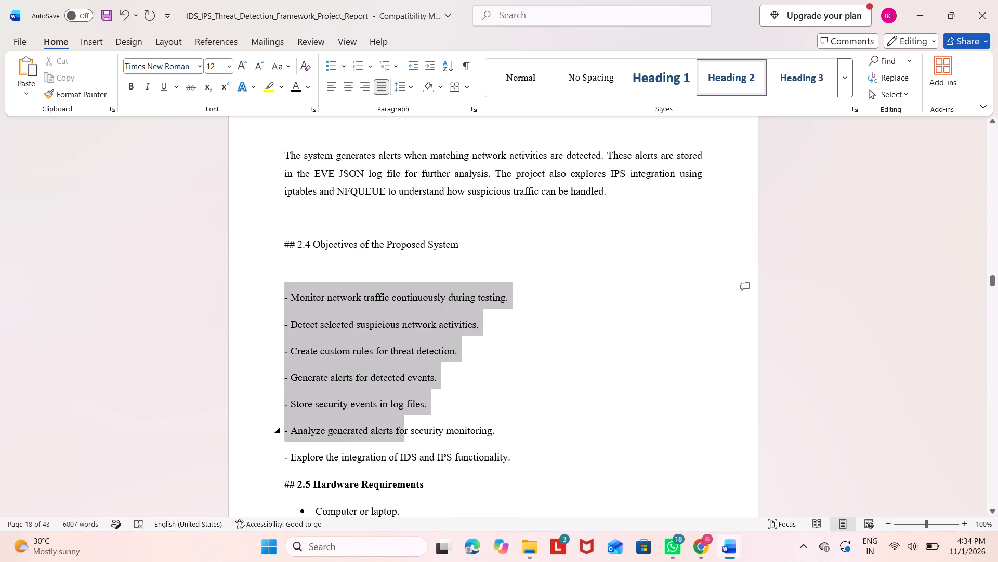
{"action": "left_click_drag", "start_coordinate": [404, 440], "coordinate": [490, 459]}
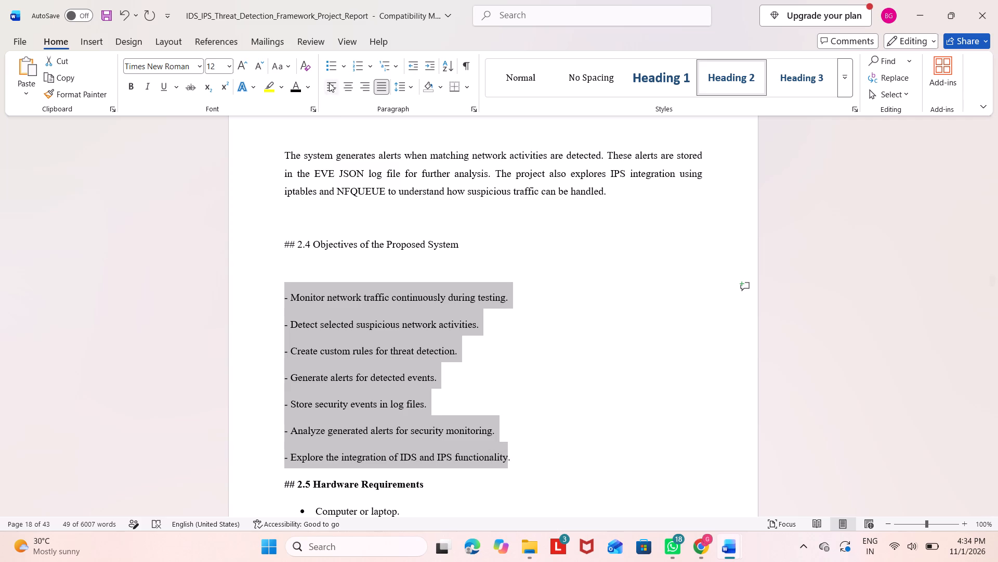
{"action": "left_click", "coordinate": [345, 70]}
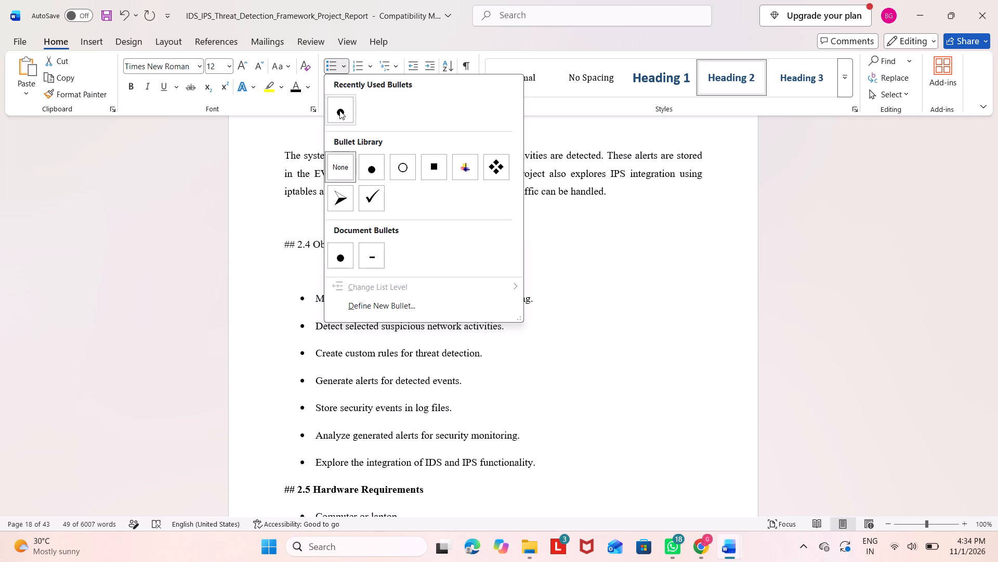
{"action": "left_click", "coordinate": [339, 110]}
Delete the blank lines below and above the "## 2.4 Objectives of the Proposed System" heading.
{"action": "left_click", "coordinate": [324, 264]}
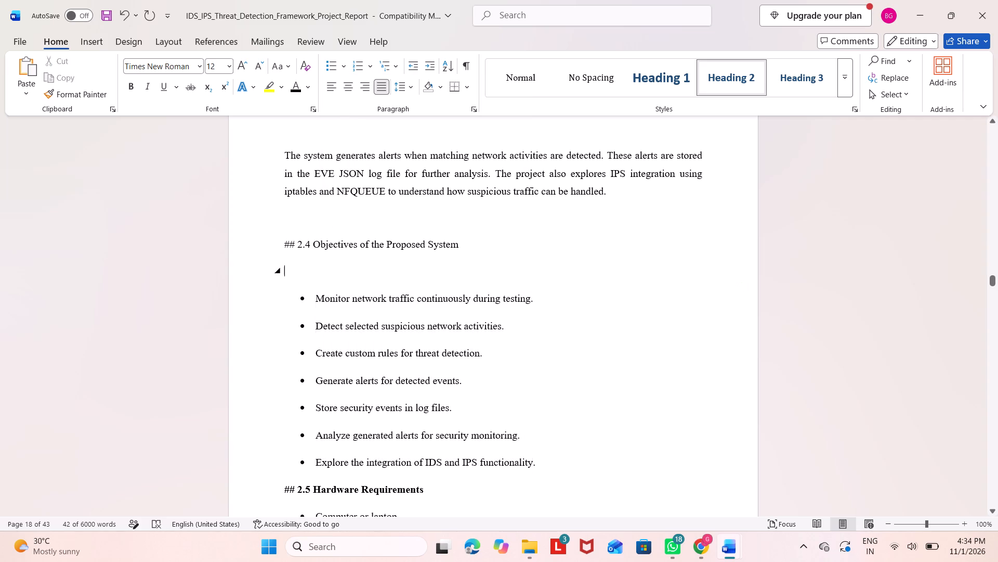
{"action": "key", "text": "BackSpace"}
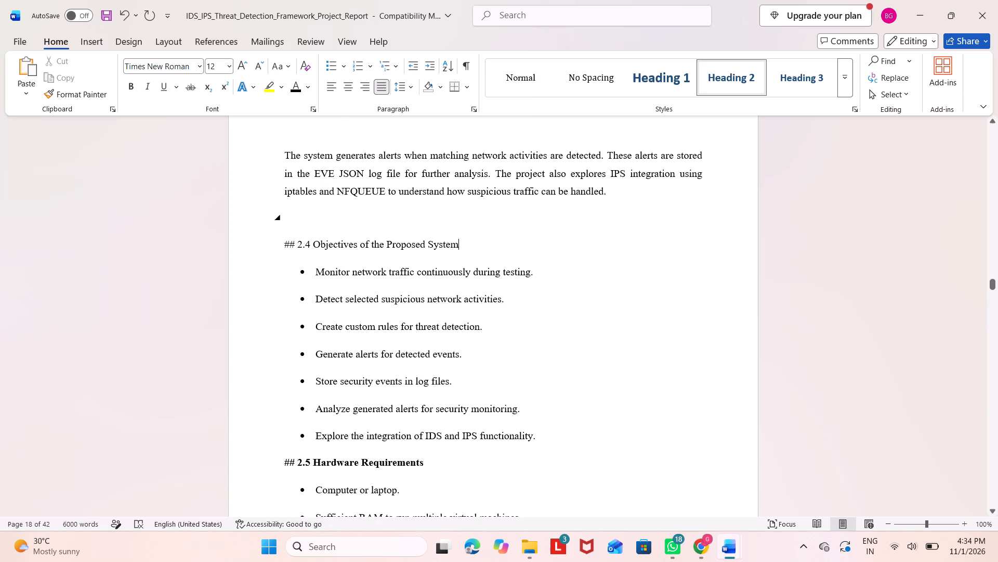
{"action": "left_click", "coordinate": [297, 219]}
{"action": "key", "text": "BackSpace"}
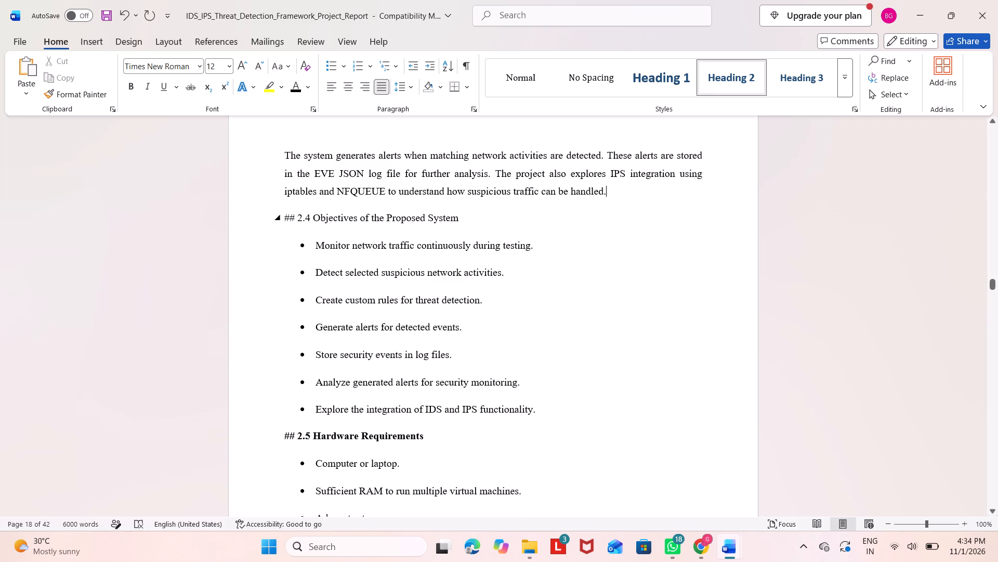
Make the "## 2.4 Objectives of the Proposed System" heading bold.
{"action": "left_click_drag", "start_coordinate": [285, 217], "coordinate": [463, 224]}
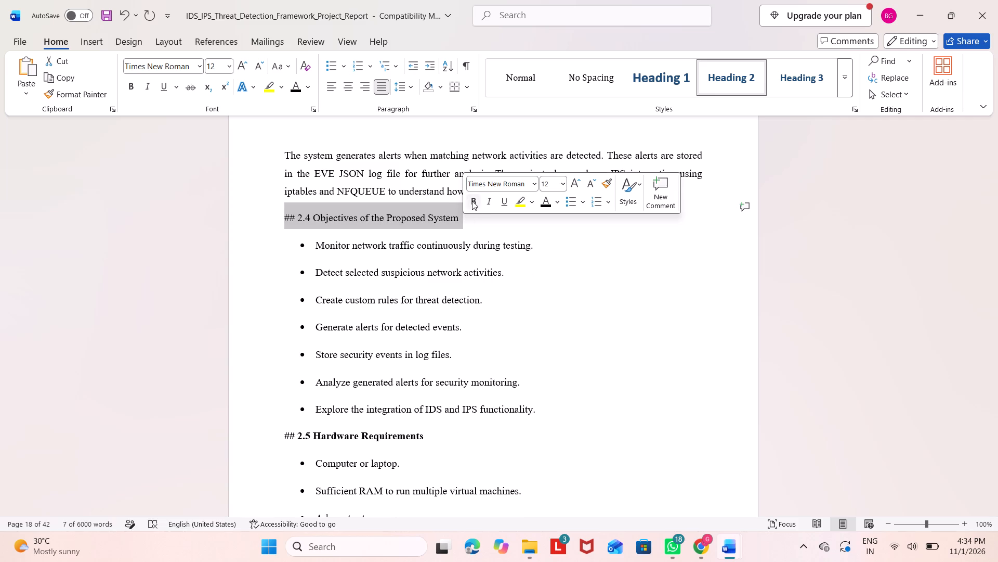
{"action": "left_click", "coordinate": [472, 201]}
{"action": "left_click", "coordinate": [414, 332]}
Make the "## 2.10 Summary" heading bold.
{"action": "scroll", "coordinate": [414, 332], "scroll_direction": "down", "scroll_amount": 4}
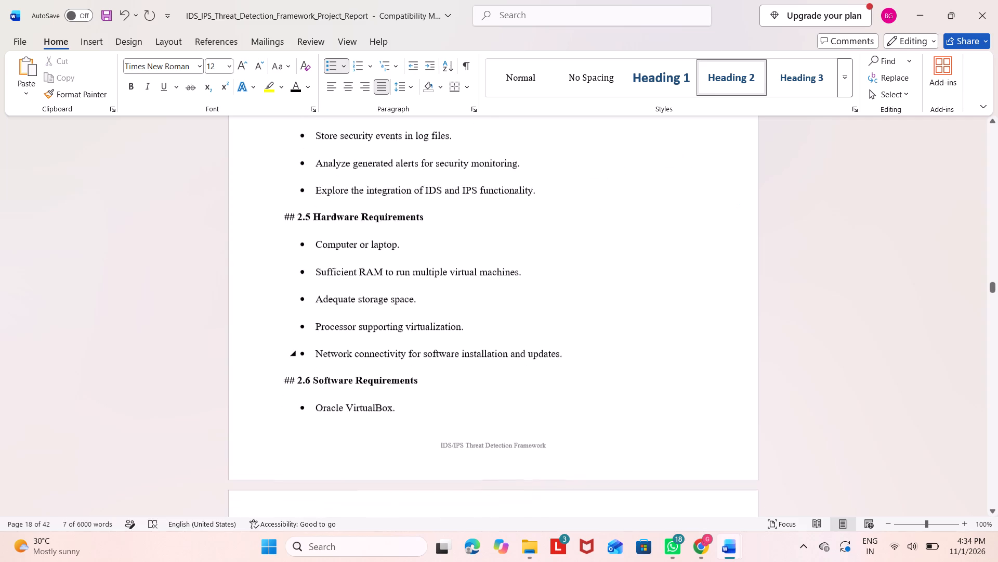
{"action": "scroll", "coordinate": [414, 332], "scroll_direction": "down", "scroll_amount": 5}
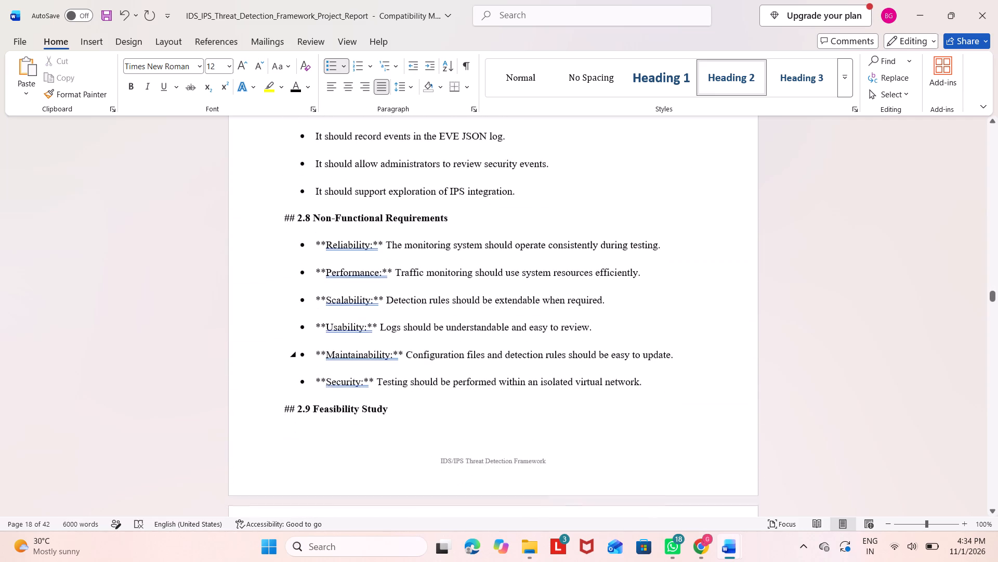
{"action": "scroll", "coordinate": [373, 384], "scroll_direction": "down", "scroll_amount": 1}
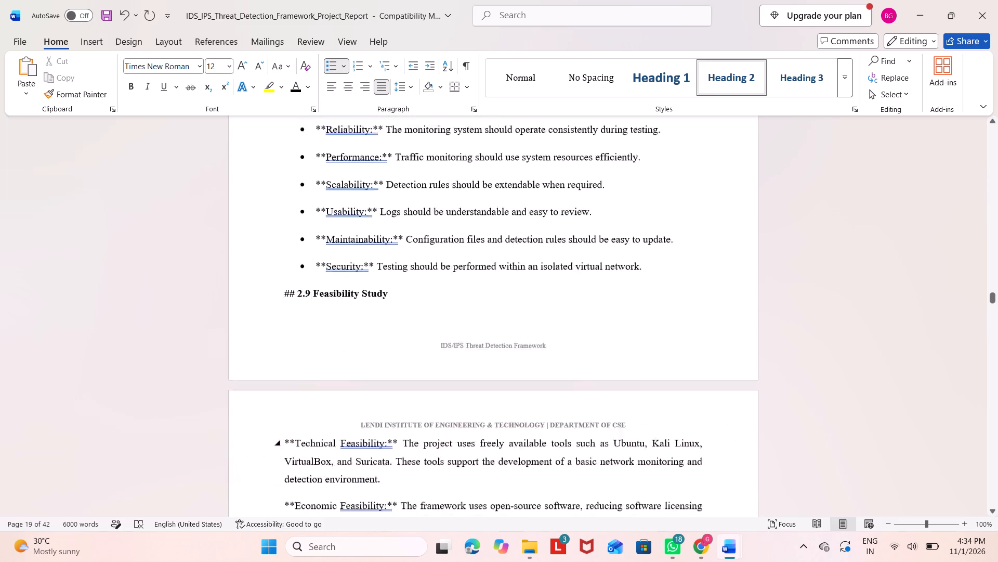
{"action": "scroll", "coordinate": [373, 384], "scroll_direction": "down", "scroll_amount": 3}
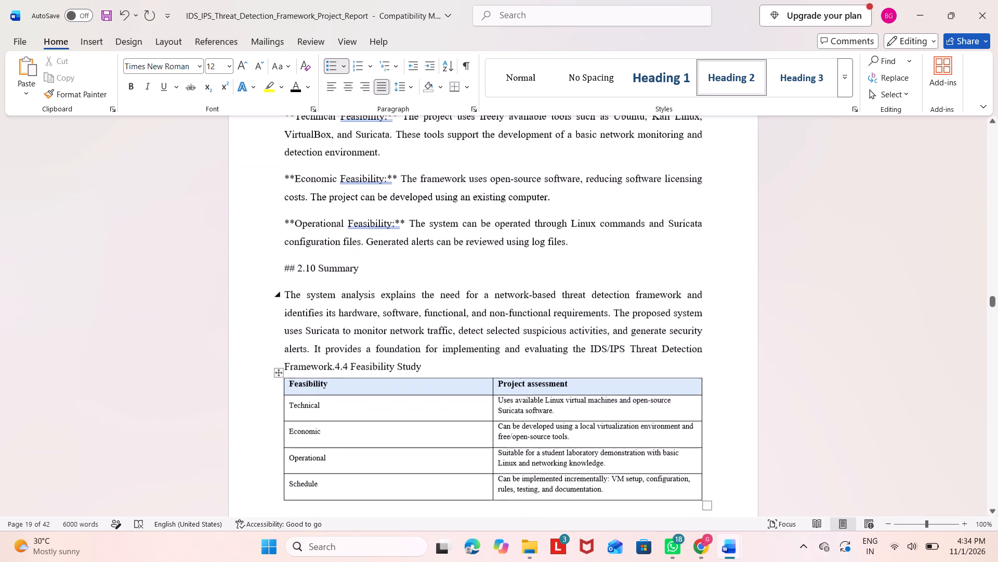
{"action": "left_click_drag", "start_coordinate": [283, 261], "coordinate": [374, 272]}
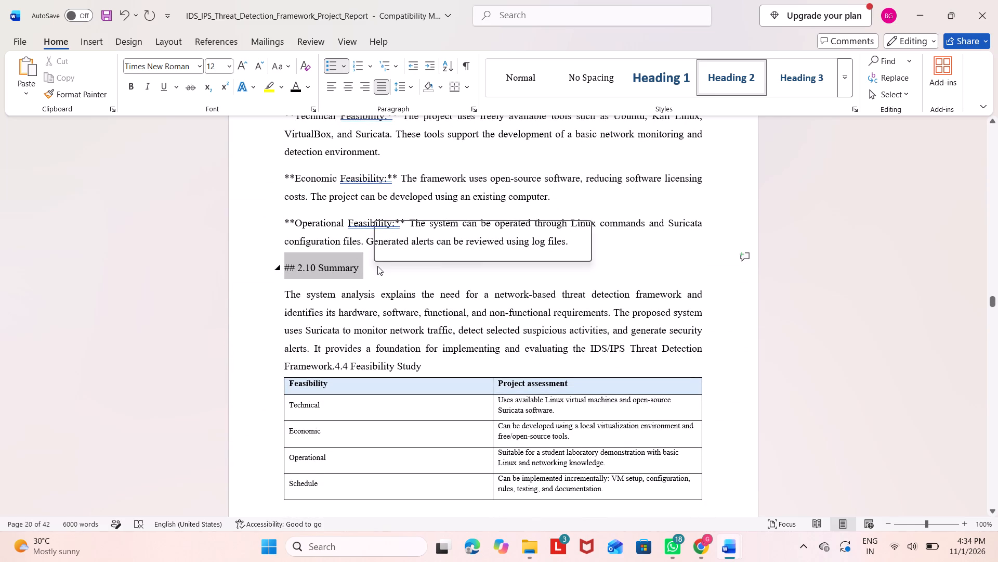
{"action": "left_click", "coordinate": [386, 246]}
Format everything from the Feasibility table through the Chapter 5 title in automatic black, size 12, Times New Roman.
{"action": "scroll", "coordinate": [375, 333], "scroll_direction": "down", "scroll_amount": 1}
{"action": "left_click_drag", "start_coordinate": [289, 288], "coordinate": [452, 524]}
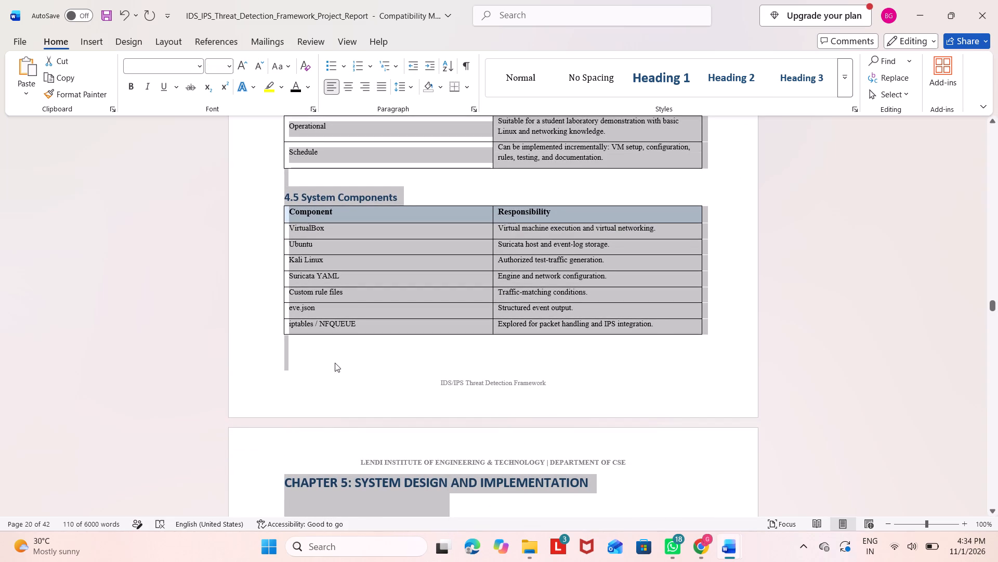
{"action": "left_click", "coordinate": [311, 88]}
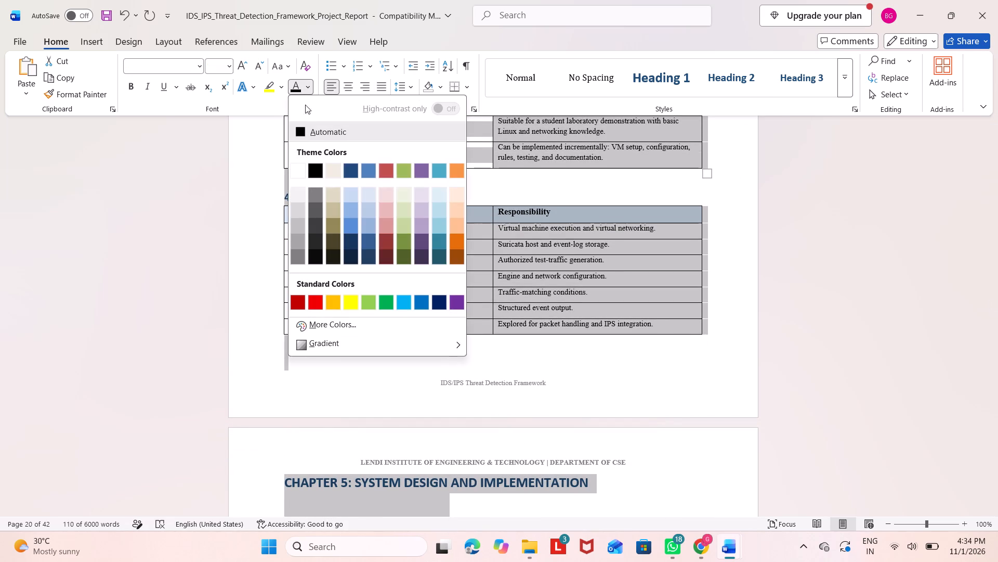
{"action": "left_click", "coordinate": [299, 129]}
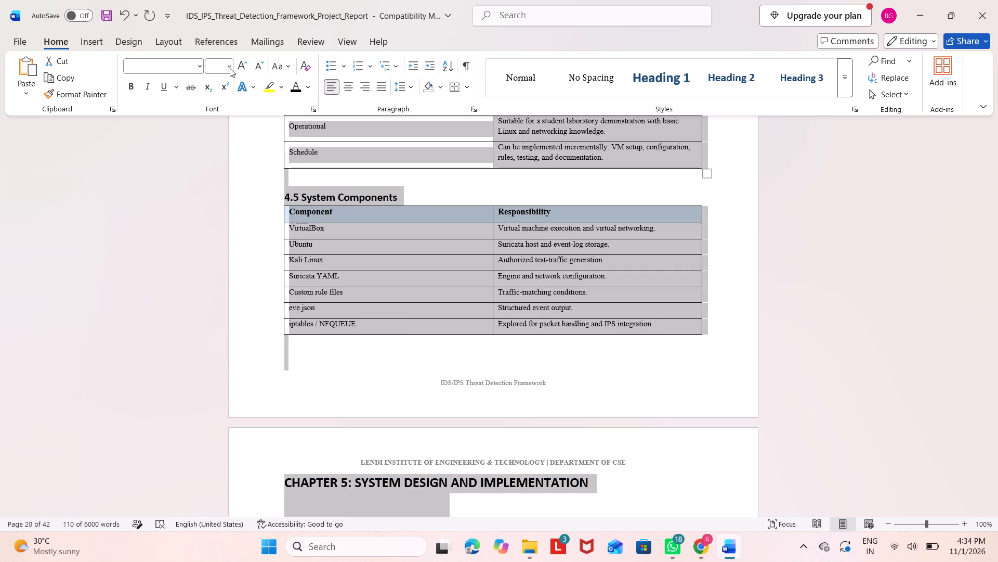
{"action": "left_click", "coordinate": [229, 69]}
{"action": "left_click", "coordinate": [216, 144]}
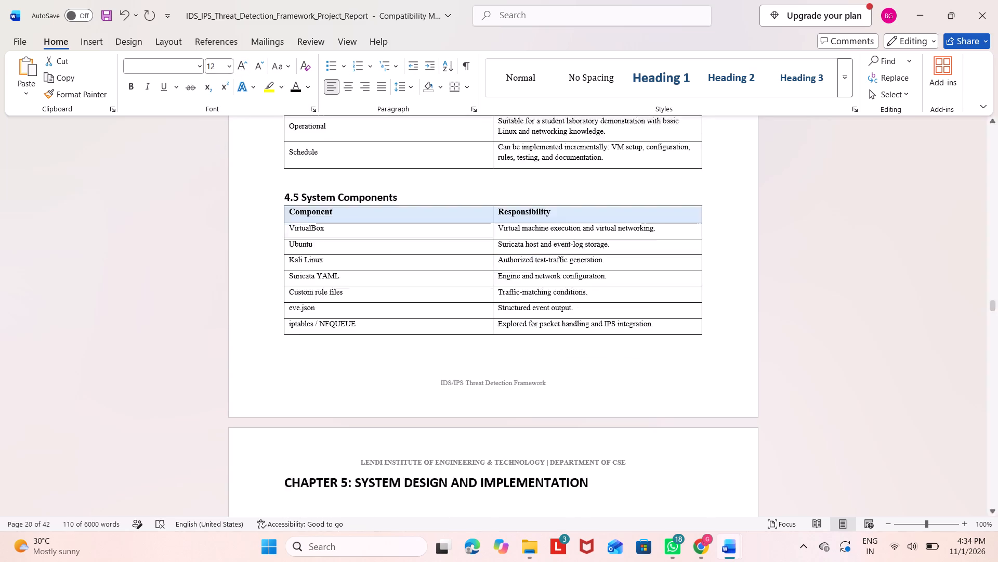
{"action": "left_click_drag", "start_coordinate": [201, 68], "coordinate": [190, 158]}
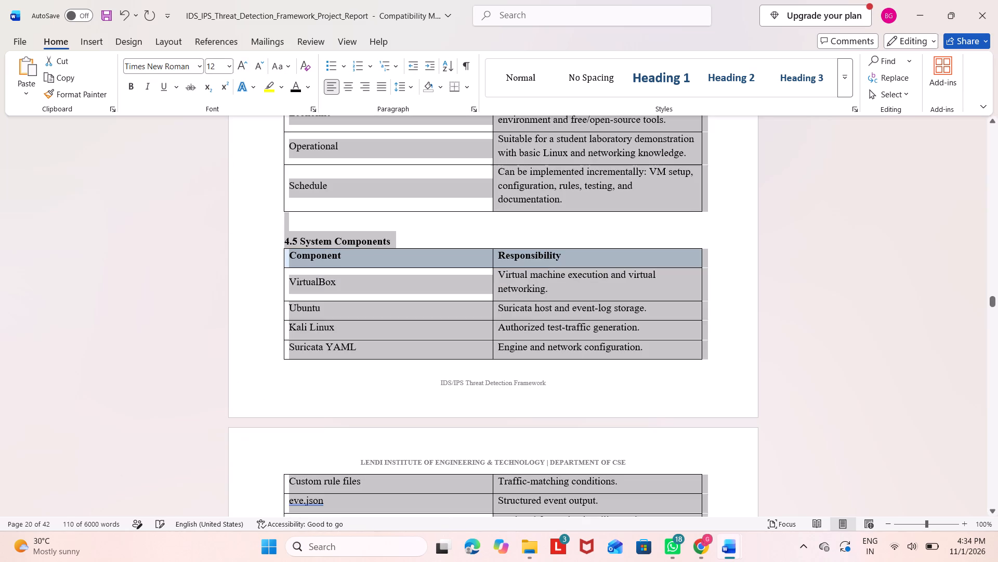
{"action": "left_click", "coordinate": [190, 158]}
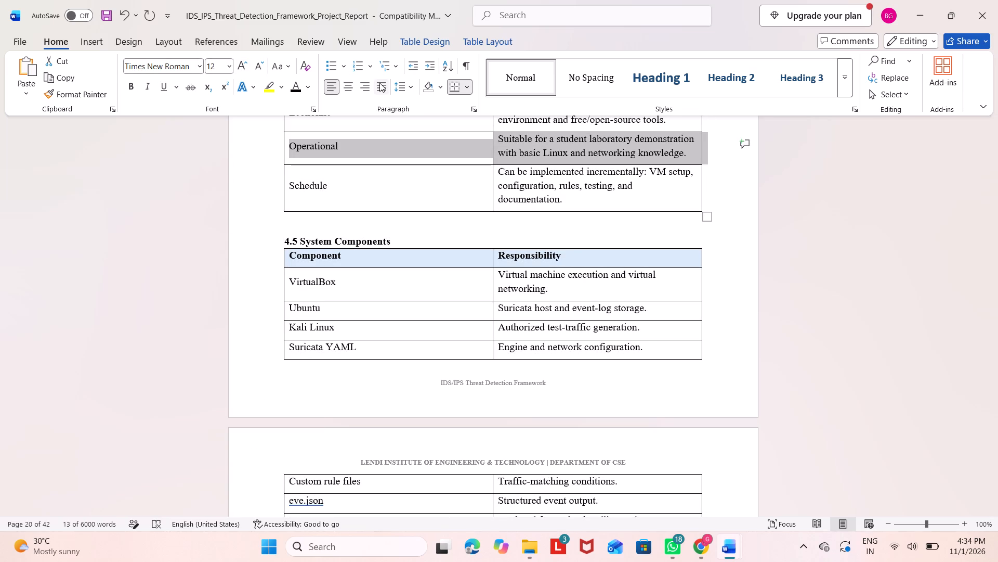
Justify the Feasibility and System Components tables with the 4.5 heading between them, and set their line spacing to 1.5.
{"action": "left_click", "coordinate": [379, 82]}
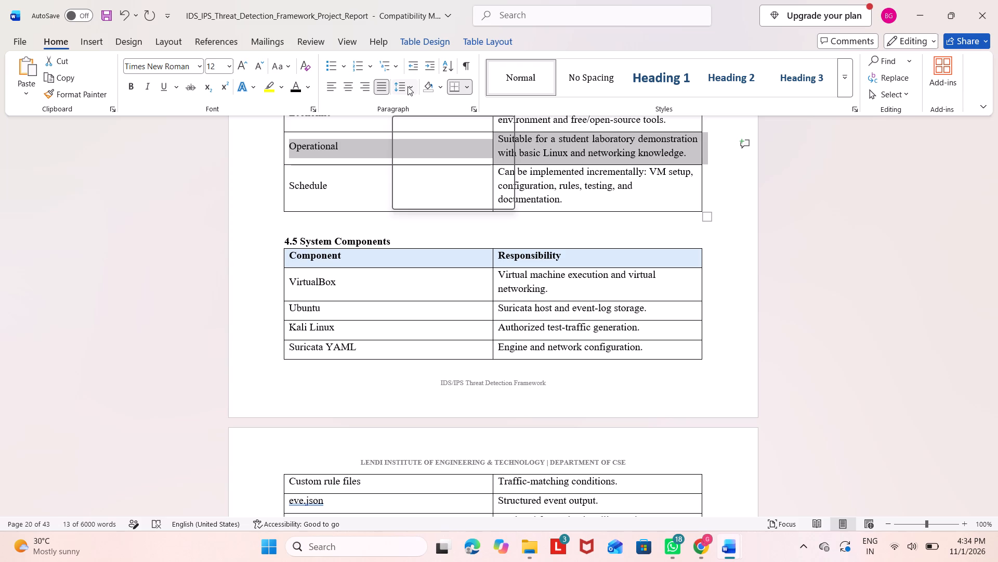
{"action": "left_click", "coordinate": [383, 169]}
{"action": "scroll", "coordinate": [383, 169], "scroll_direction": "up", "scroll_amount": 3}
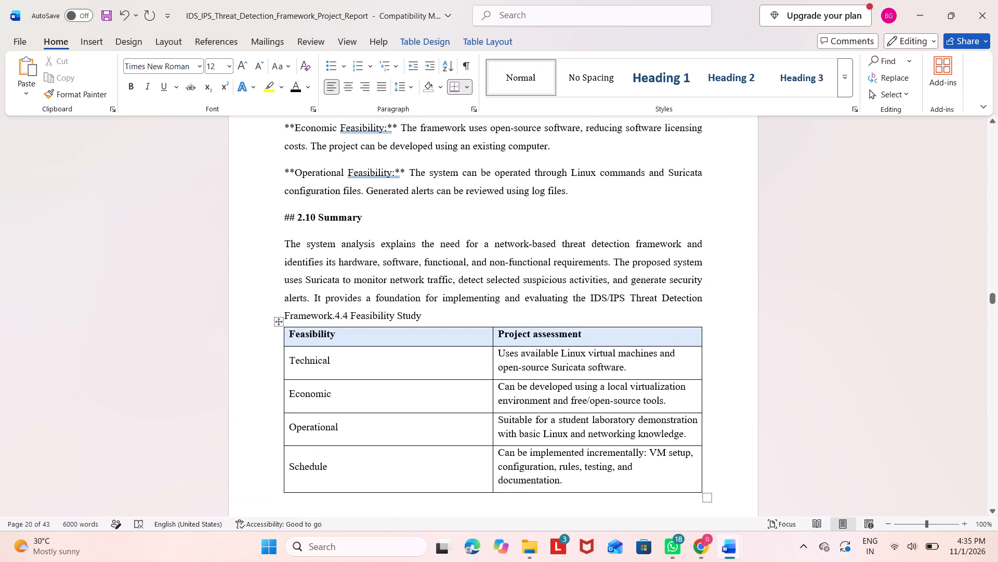
{"action": "left_click_drag", "start_coordinate": [290, 331], "coordinate": [396, 561]}
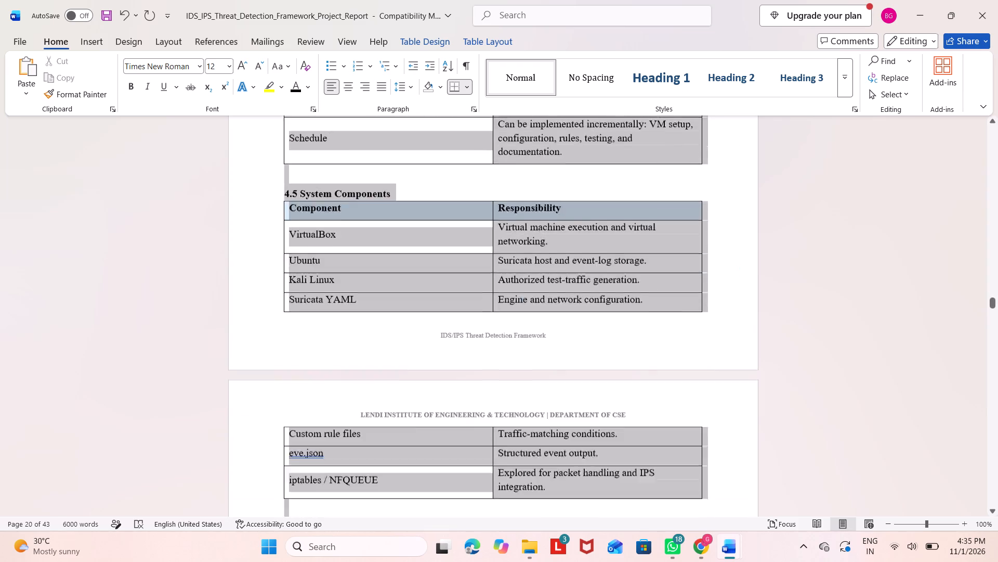
{"action": "left_click_drag", "start_coordinate": [396, 561], "coordinate": [432, 297]}
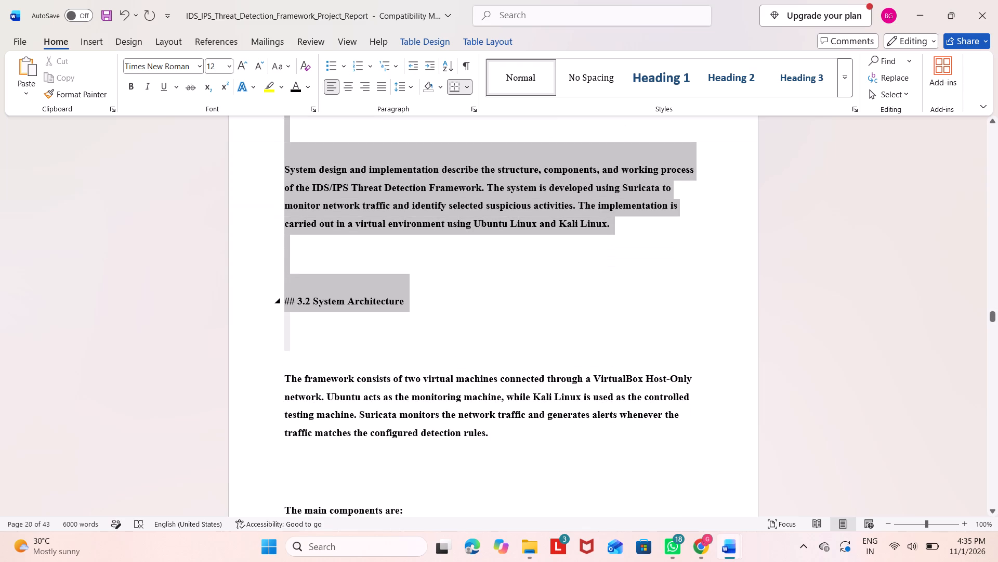
{"action": "left_click_drag", "start_coordinate": [432, 297], "coordinate": [459, 437]}
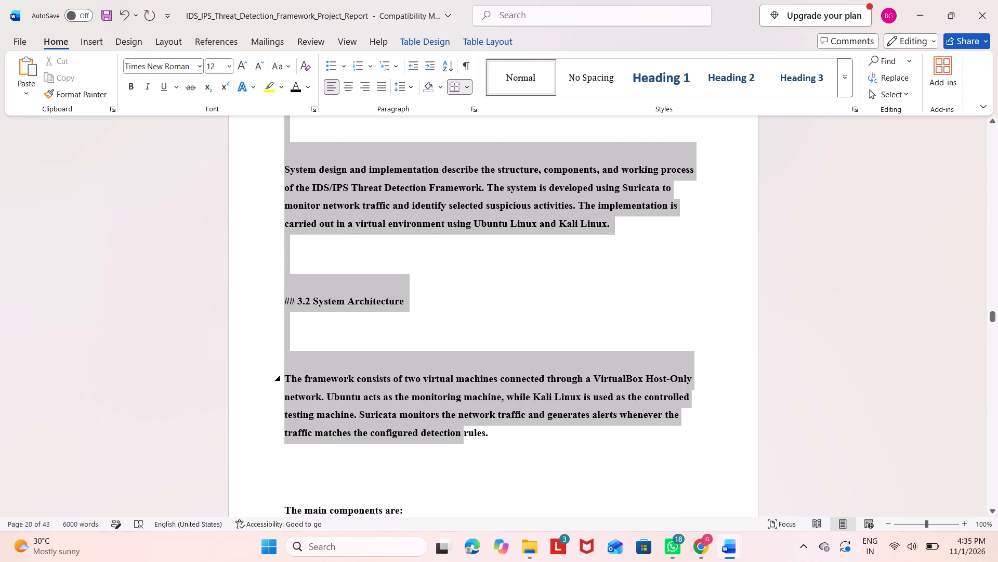
{"action": "left_click_drag", "start_coordinate": [459, 437], "coordinate": [290, 78]}
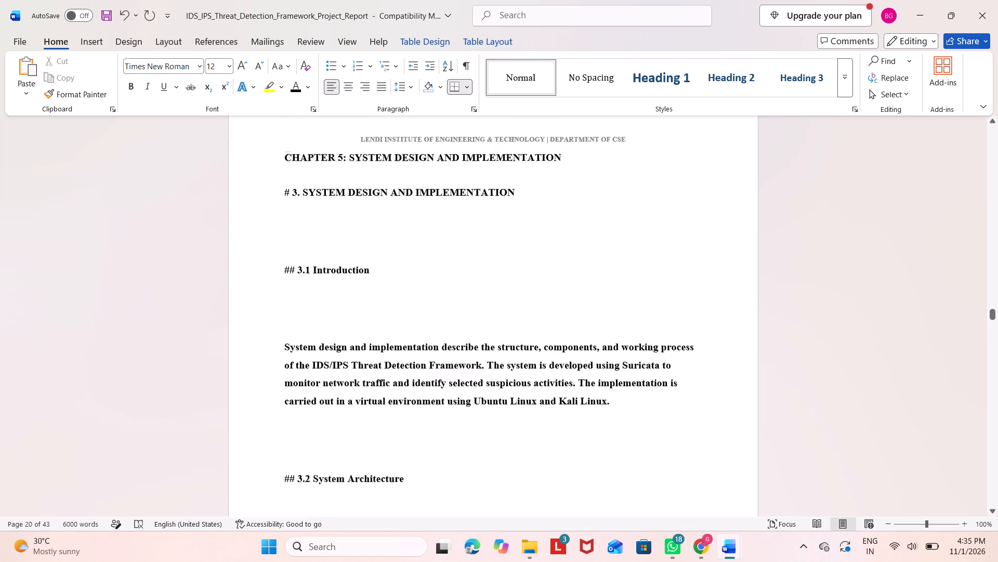
{"action": "left_click_drag", "start_coordinate": [290, 78], "coordinate": [385, 197]}
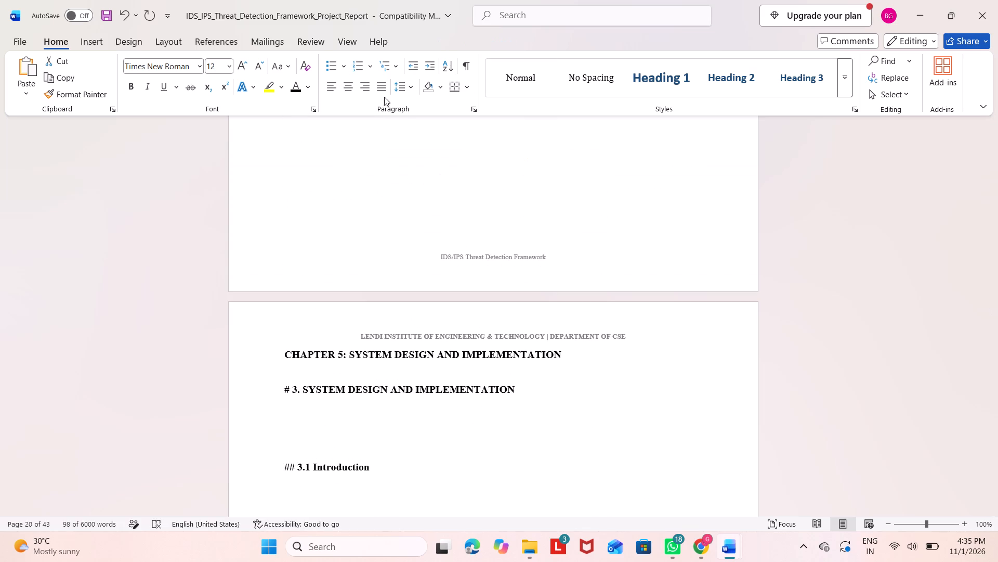
{"action": "left_click", "coordinate": [383, 85]}
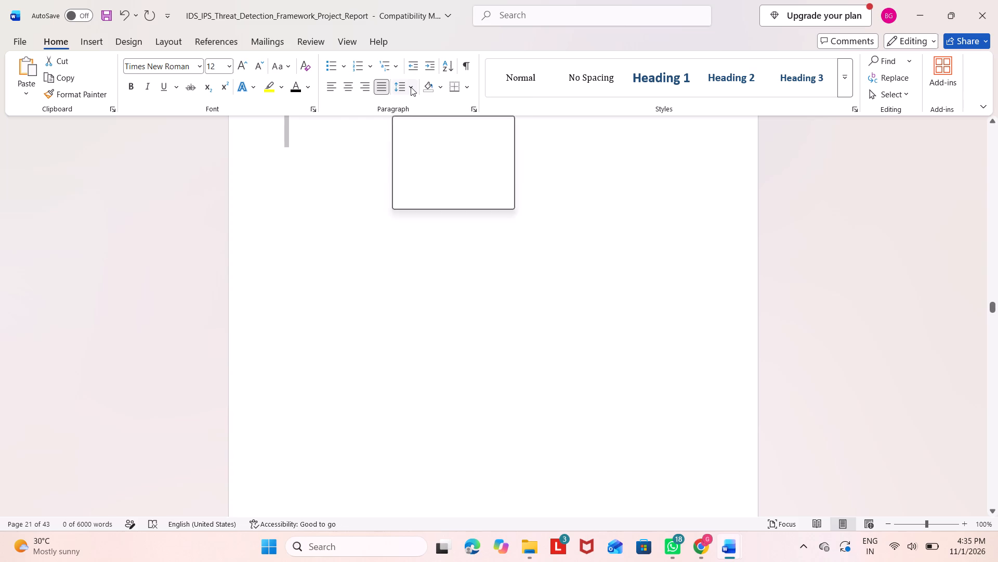
{"action": "left_click", "coordinate": [411, 87]}
{"action": "left_click", "coordinate": [414, 136]}
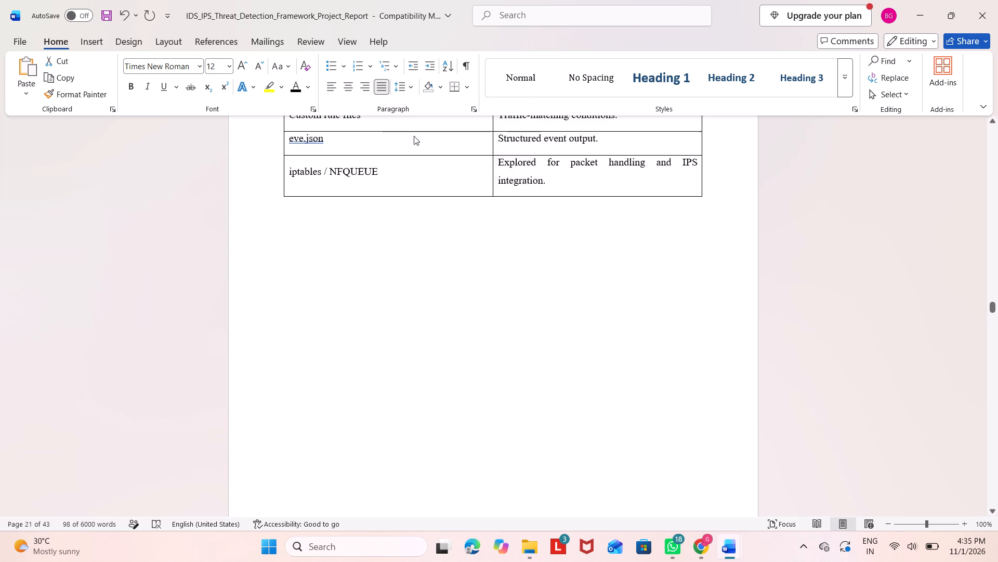
Insert three blank lines above the "4.5 System Components" heading so it starts on the next page with its table.
{"action": "scroll", "coordinate": [414, 136], "scroll_direction": "up", "scroll_amount": 4}
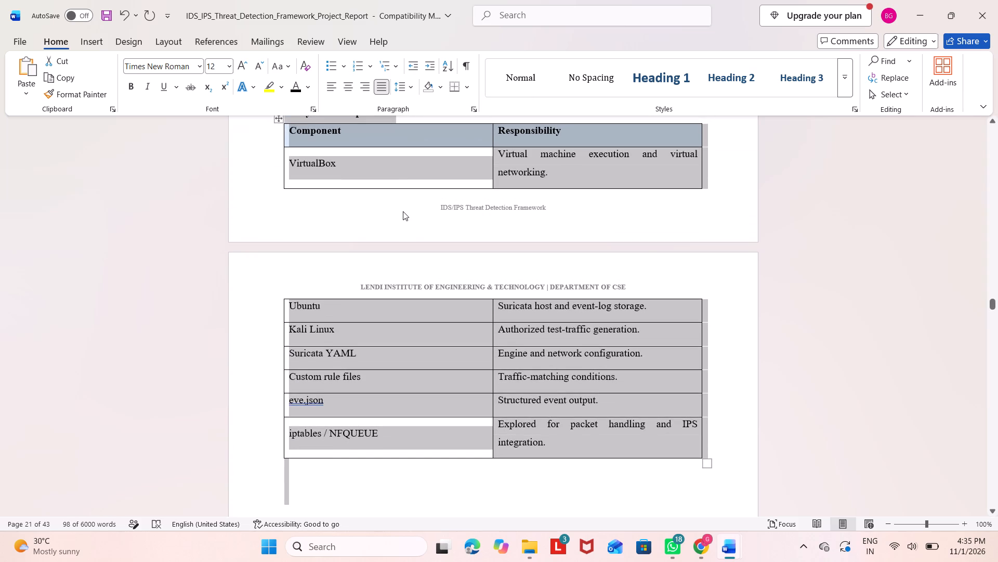
{"action": "left_click", "coordinate": [403, 211]}
{"action": "scroll", "coordinate": [403, 211], "scroll_direction": "up", "scroll_amount": 2}
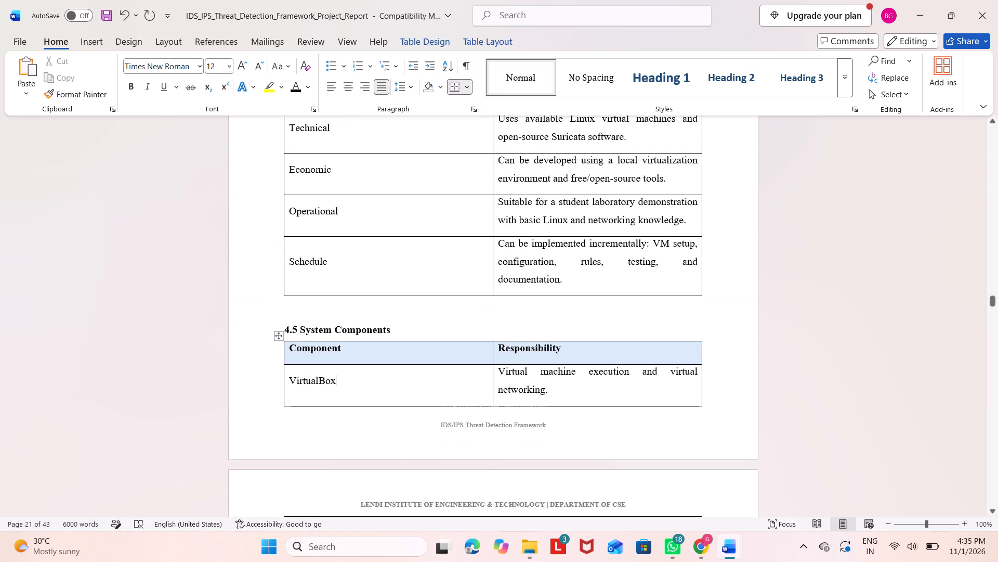
{"action": "left_click", "coordinate": [282, 317]}
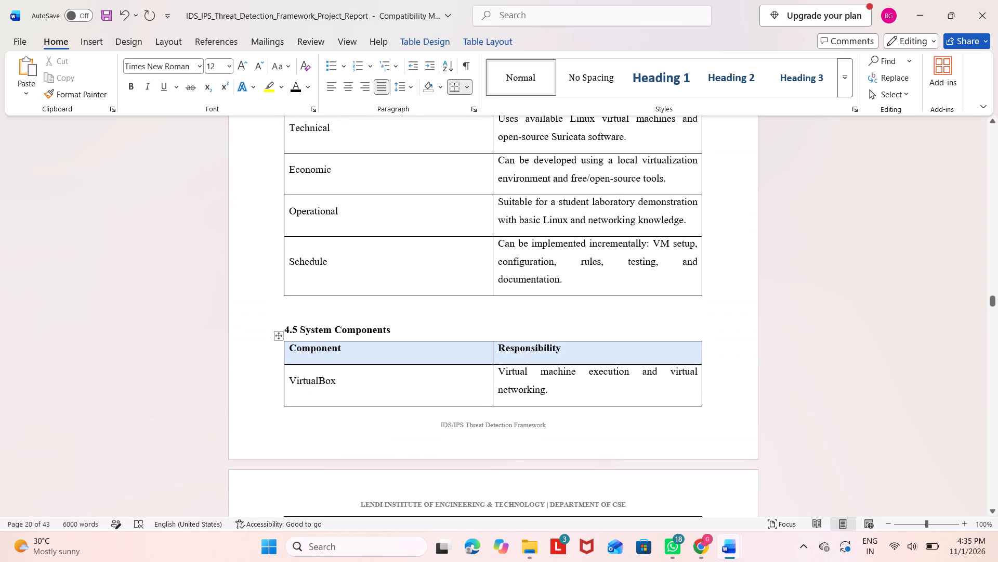
{"action": "key", "text": "Return"}
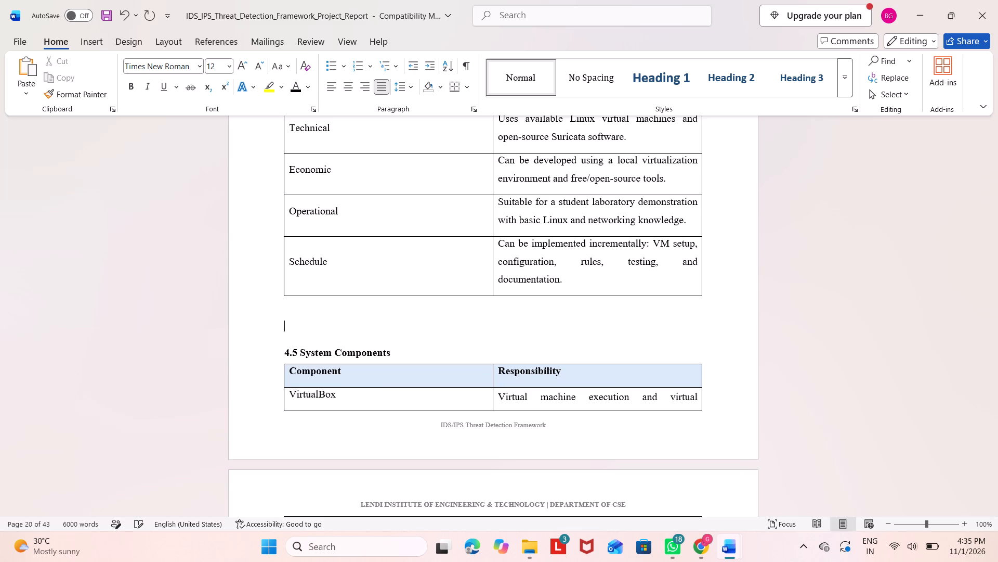
{"action": "key", "text": "Return"}
{"action": "key", "text": "Return"}
{"action": "scroll", "coordinate": [282, 317], "scroll_direction": "down", "scroll_amount": 1}
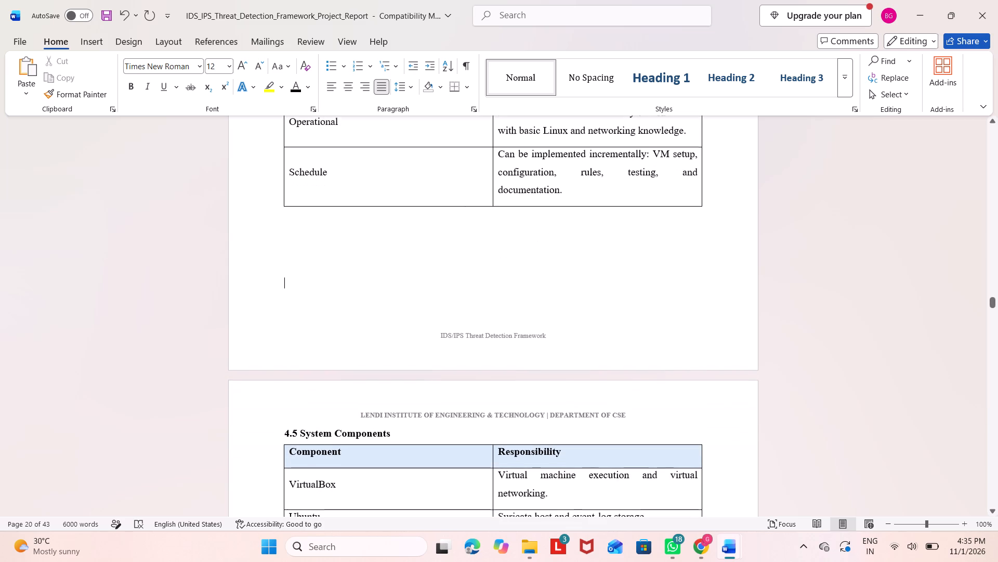
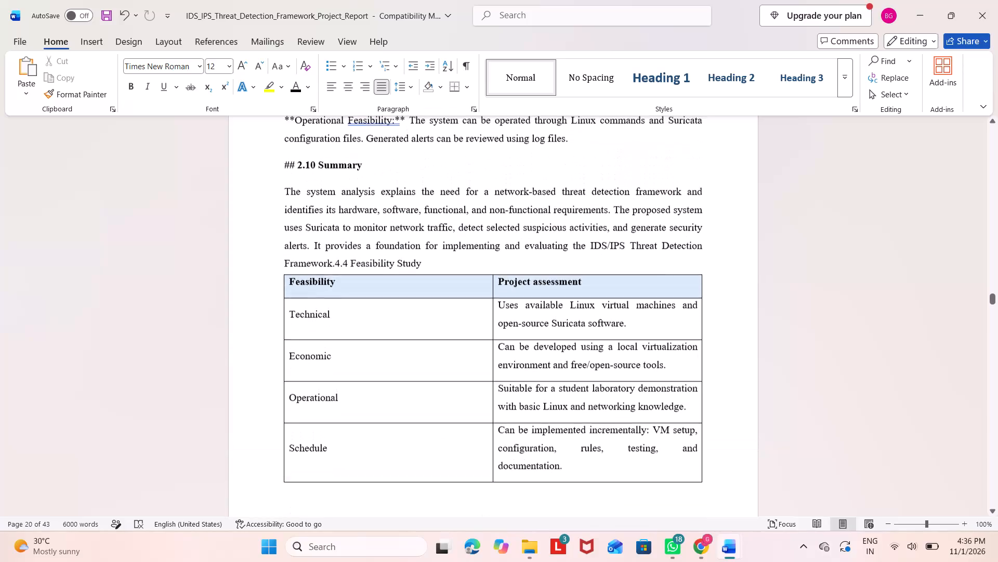
Delete the empty paragraphs directly above and below the "## 3.1 Introduction" heading in Chapter 5.
{"action": "scroll", "coordinate": [282, 317], "scroll_direction": "up", "scroll_amount": 2}
{"action": "scroll", "coordinate": [282, 317], "scroll_direction": "down", "scroll_amount": 7}
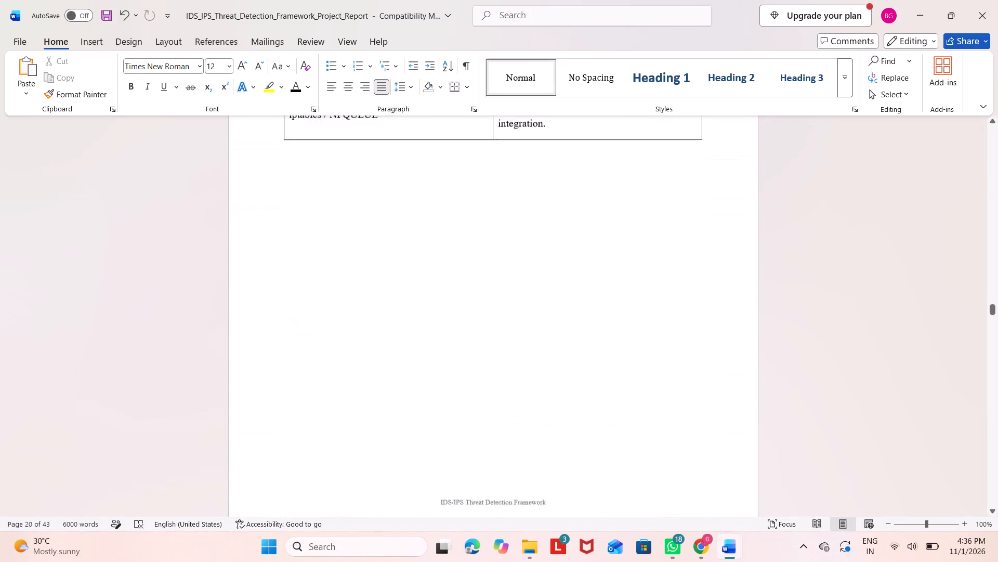
{"action": "scroll", "coordinate": [282, 317], "scroll_direction": "down", "scroll_amount": 4}
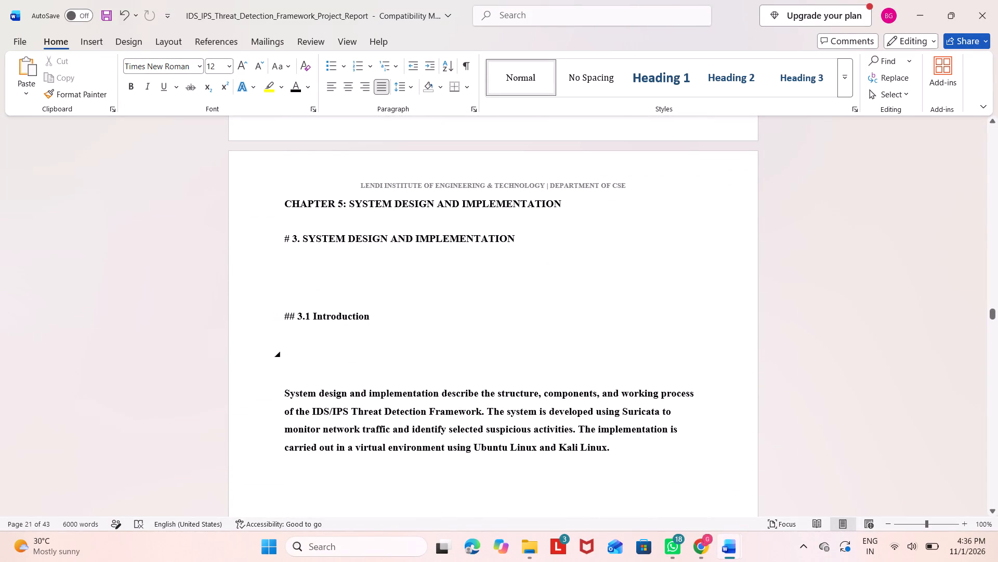
{"action": "left_click", "coordinate": [298, 274]}
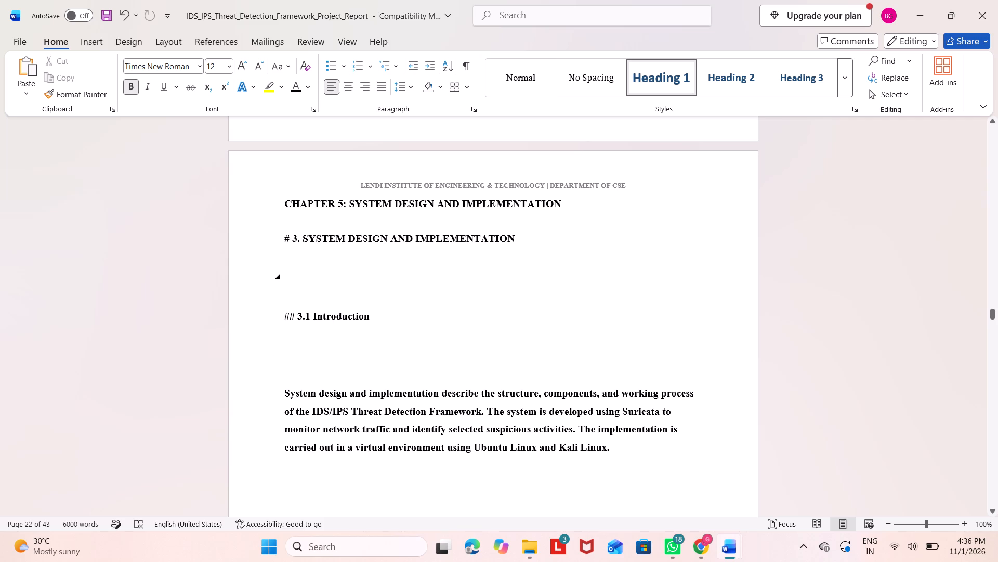
{"action": "key", "text": "BackSpace"}
{"action": "left_click", "coordinate": [284, 319]}
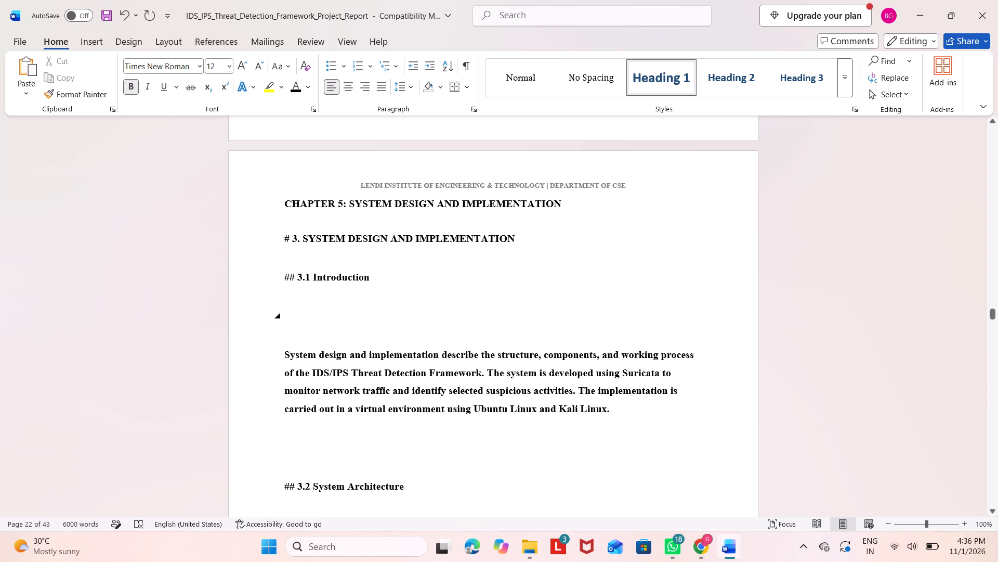
{"action": "key", "text": "BackSpace"}
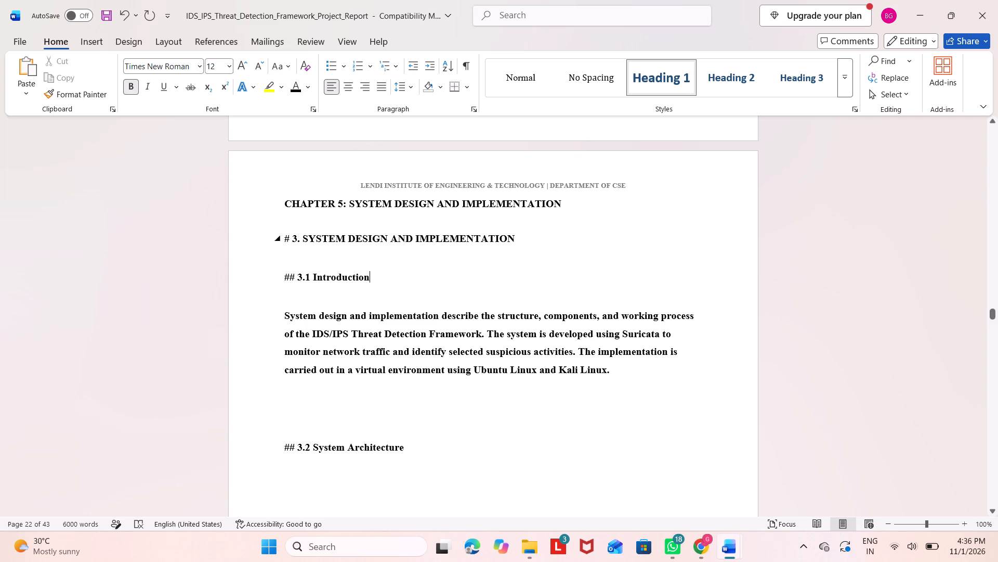
Format the Chapter 5 text from below the 3.1 heading through the 3.12 summary as 12 pt Times New Roman, justified, with 1.5 line spacing.
{"action": "left_click_drag", "start_coordinate": [284, 276], "coordinate": [306, 287]}
{"action": "left_click", "coordinate": [306, 287]}
{"action": "left_click_drag", "start_coordinate": [284, 310], "coordinate": [406, 516]}
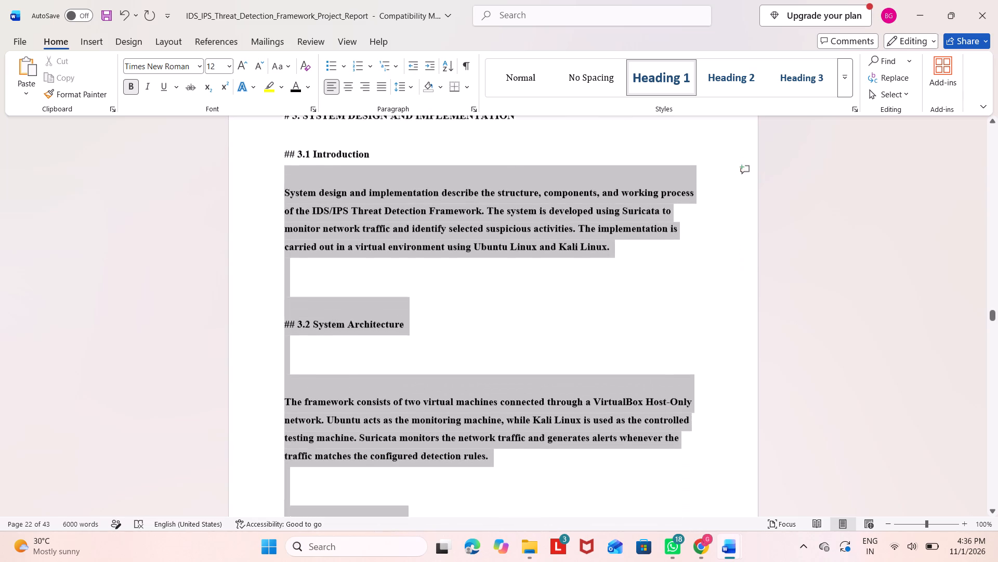
{"action": "left_click_drag", "start_coordinate": [406, 516], "coordinate": [404, 497]}
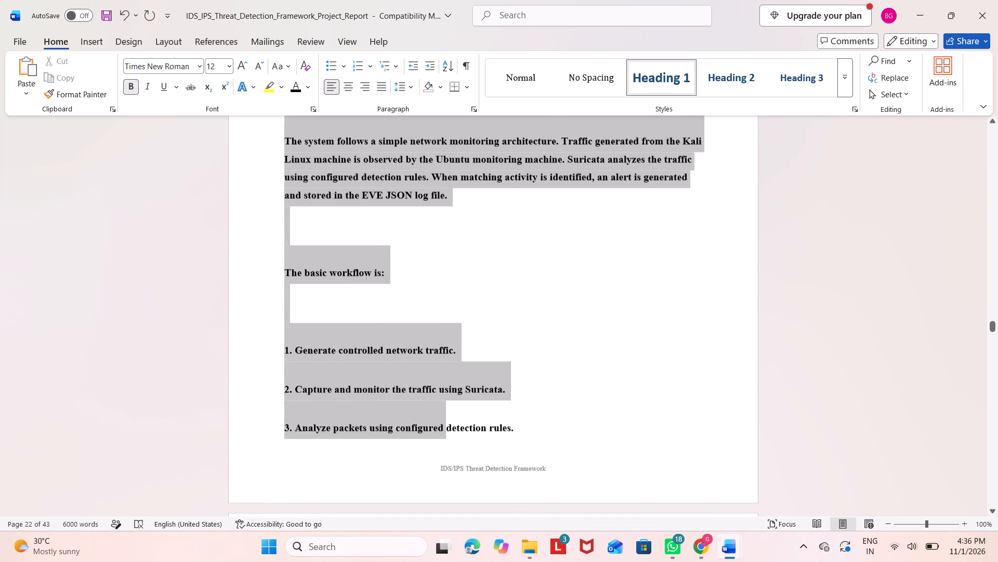
{"action": "left_click_drag", "start_coordinate": [404, 497], "coordinate": [414, 561]}
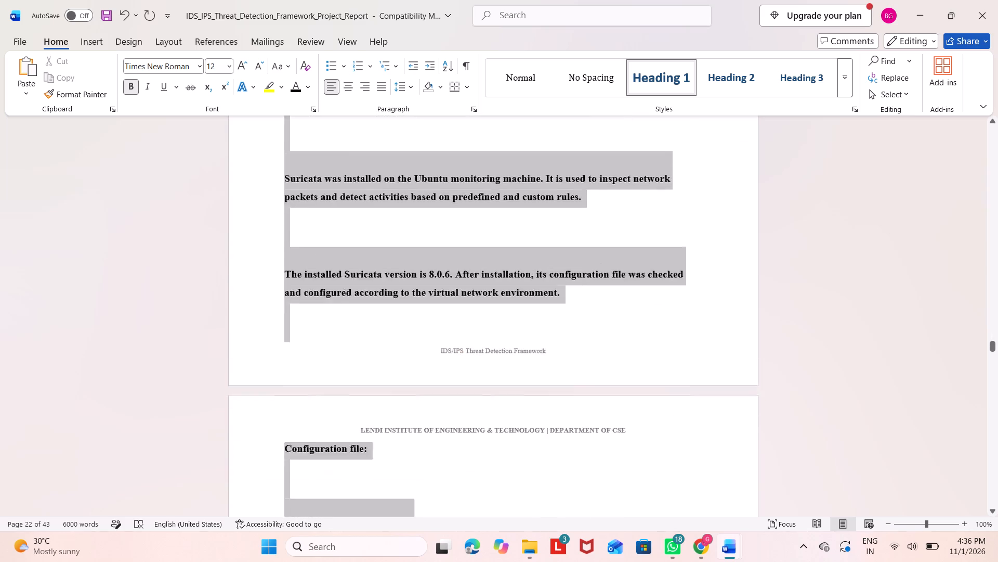
{"action": "left_click_drag", "start_coordinate": [414, 561], "coordinate": [420, 561]}
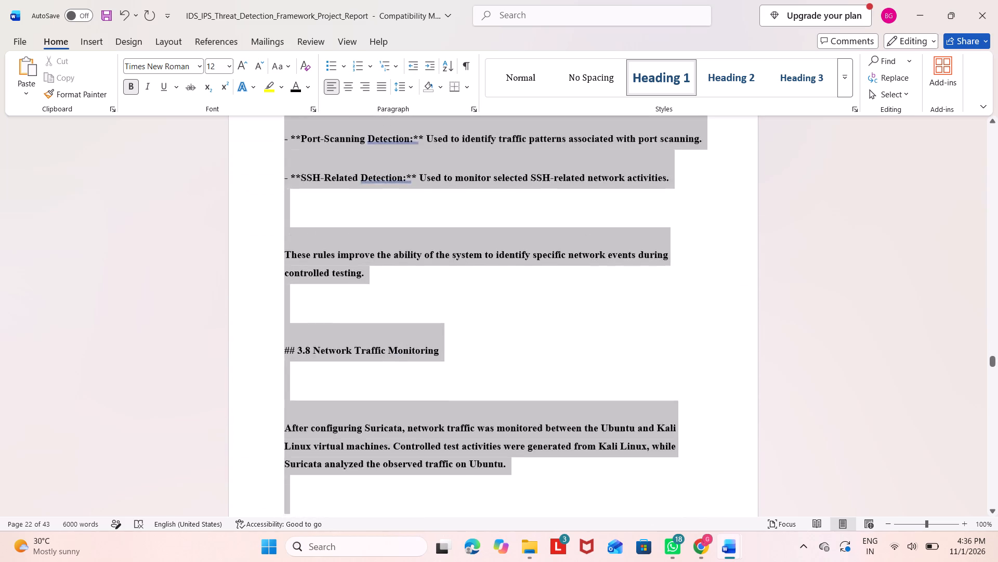
{"action": "left_click_drag", "start_coordinate": [420, 561], "coordinate": [425, 544]}
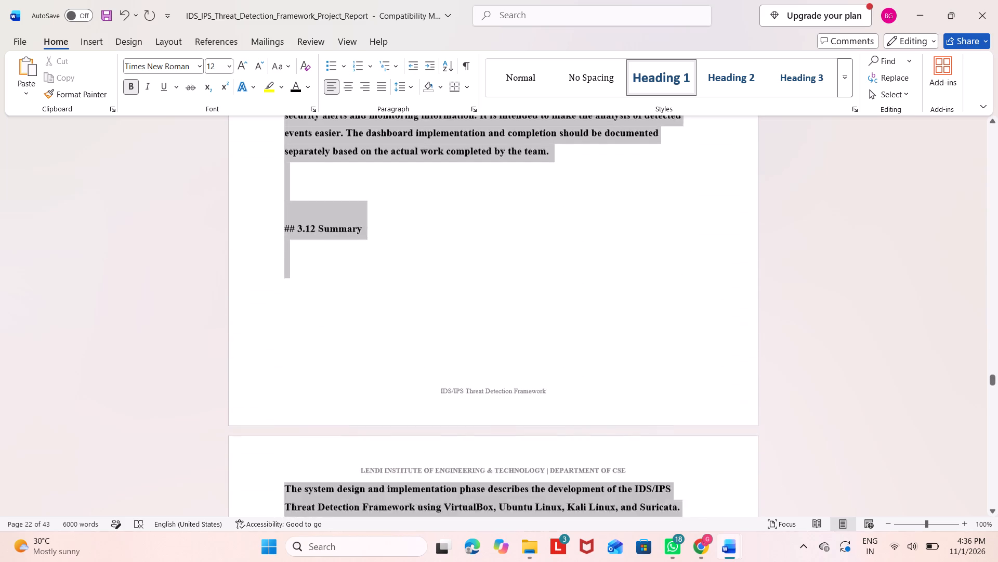
{"action": "left_click_drag", "start_coordinate": [425, 544], "coordinate": [373, 204]}
{"action": "left_click", "coordinate": [230, 68]}
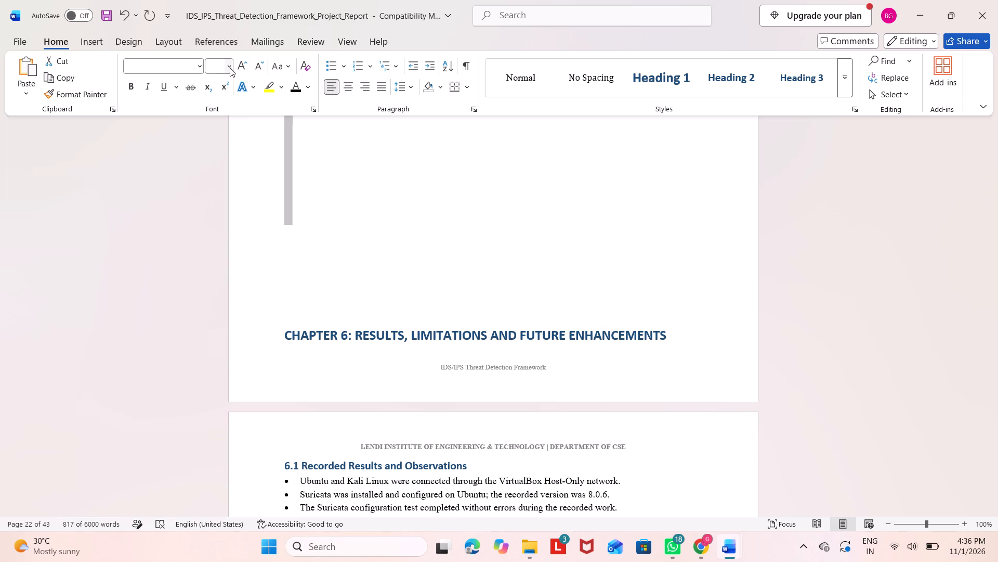
{"action": "left_click", "coordinate": [214, 145]}
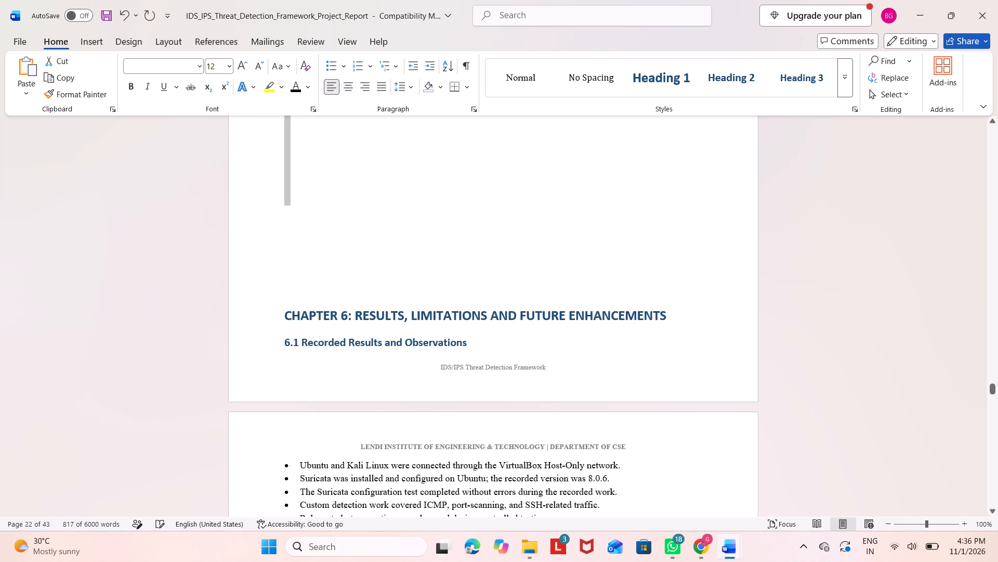
{"action": "left_click", "coordinate": [198, 66]}
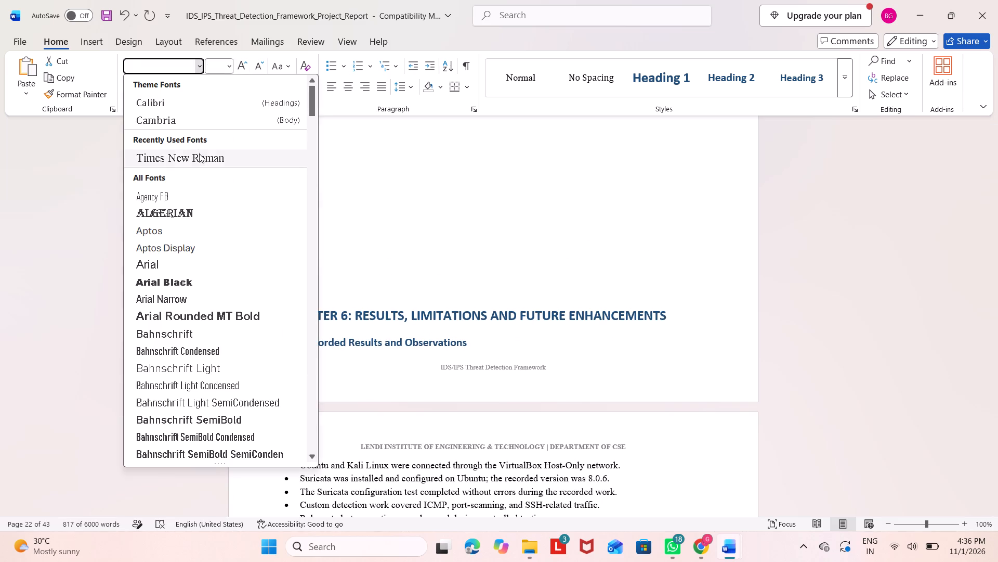
{"action": "left_click", "coordinate": [199, 154]}
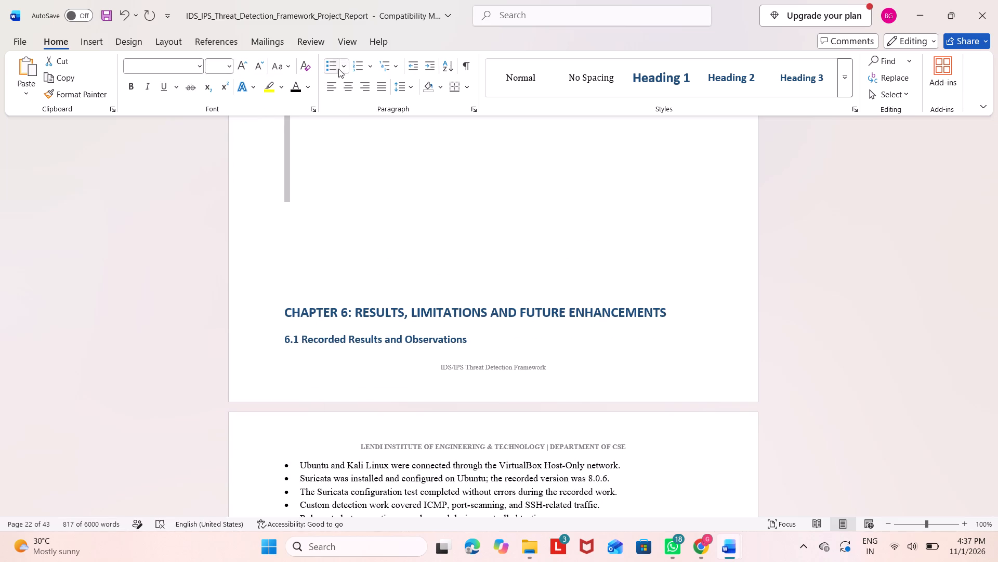
{"action": "left_click", "coordinate": [382, 85]}
{"action": "left_click", "coordinate": [411, 87]}
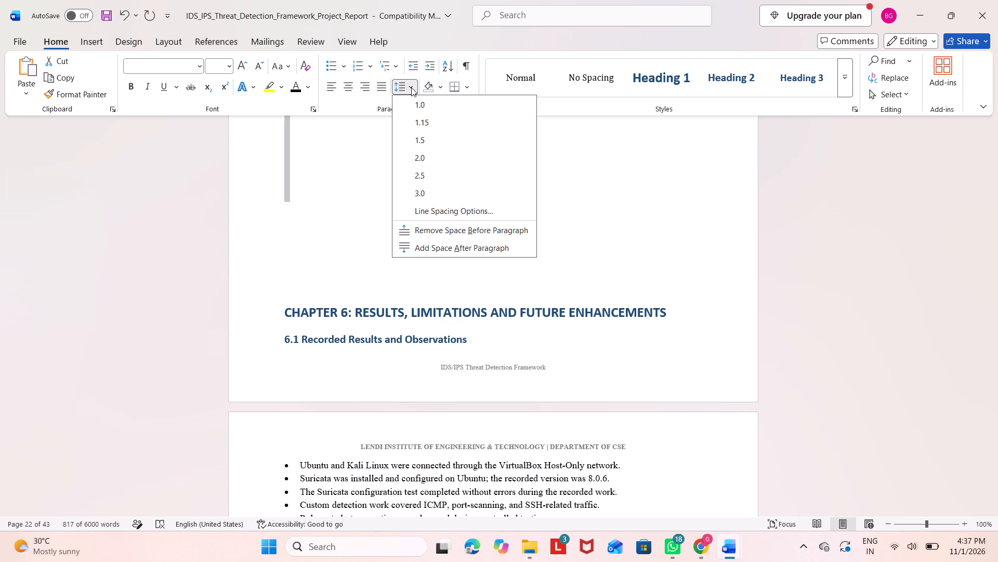
{"action": "left_click", "coordinate": [423, 137]}
Delete the empty paragraphs directly below and above the "## 3.12 Summary" heading.
{"action": "scroll", "coordinate": [423, 137], "scroll_direction": "up", "scroll_amount": 3}
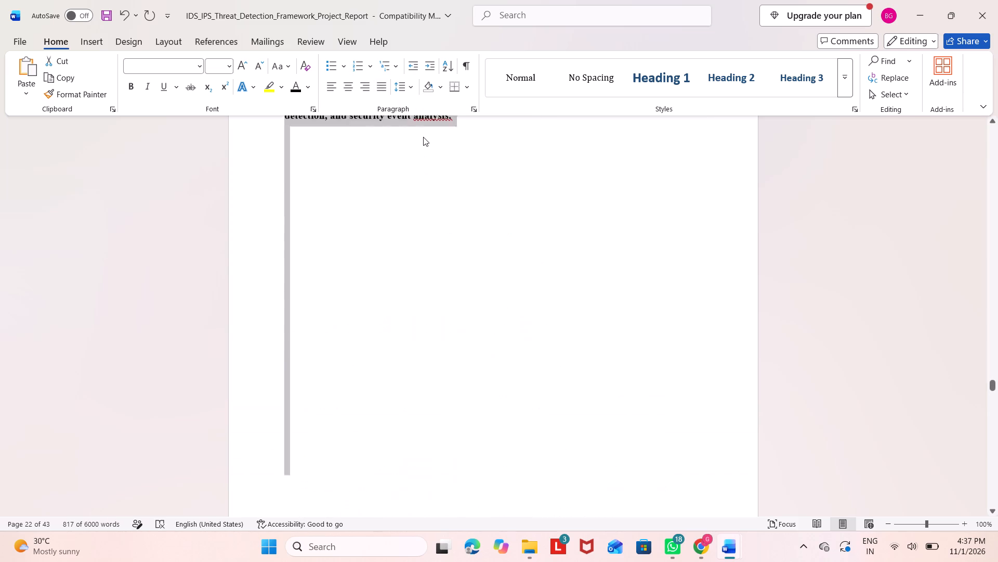
{"action": "scroll", "coordinate": [423, 137], "scroll_direction": "up", "scroll_amount": 1}
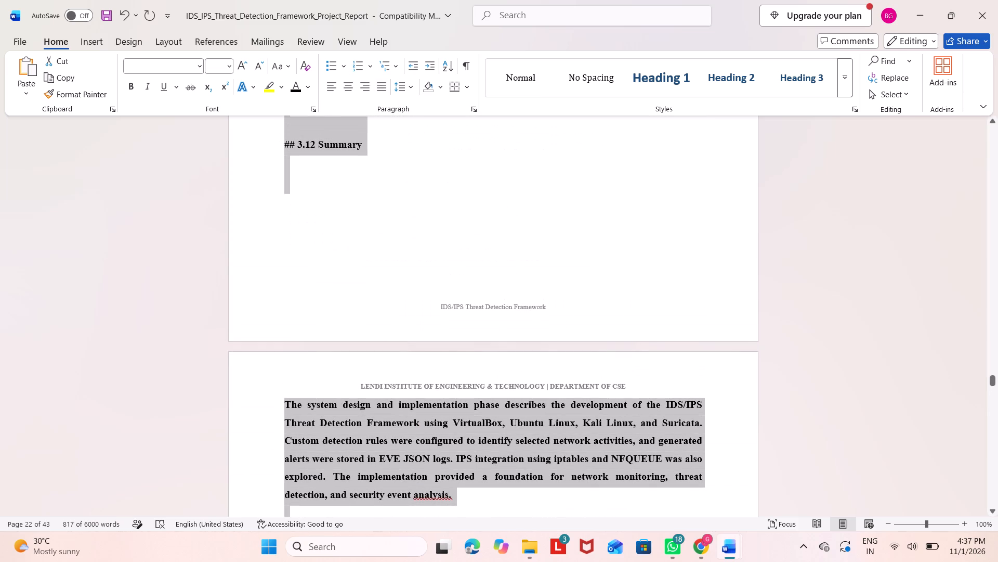
{"action": "left_click", "coordinate": [389, 215]}
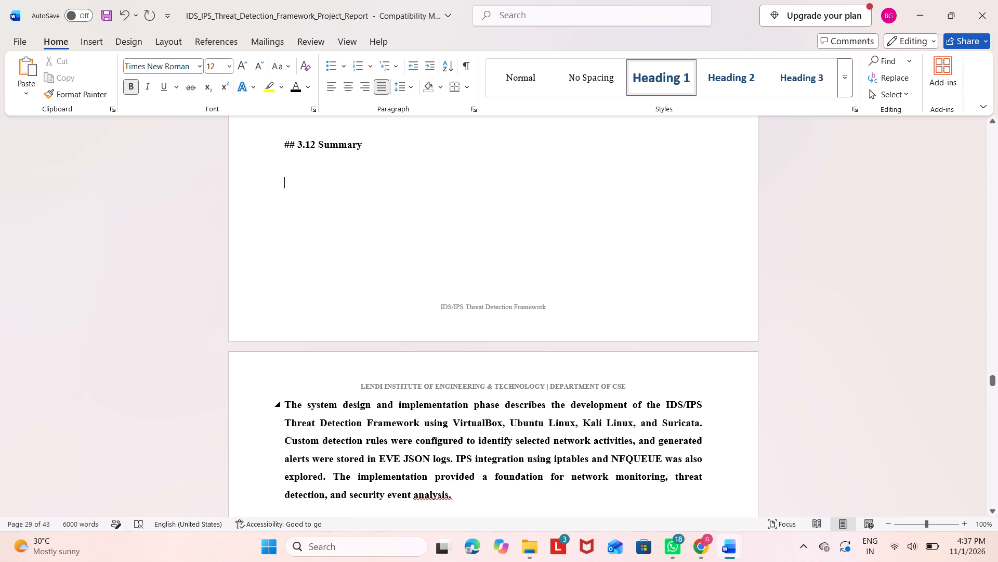
{"action": "left_click_drag", "start_coordinate": [453, 497], "coordinate": [283, 208]}
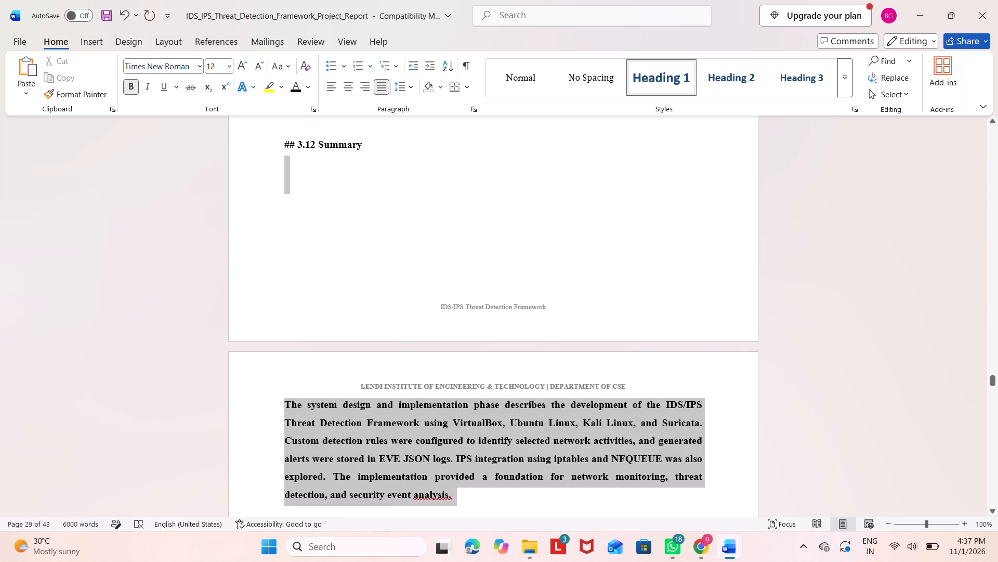
{"action": "left_click_drag", "start_coordinate": [283, 208], "coordinate": [284, 207]}
{"action": "left_click", "coordinate": [308, 260]}
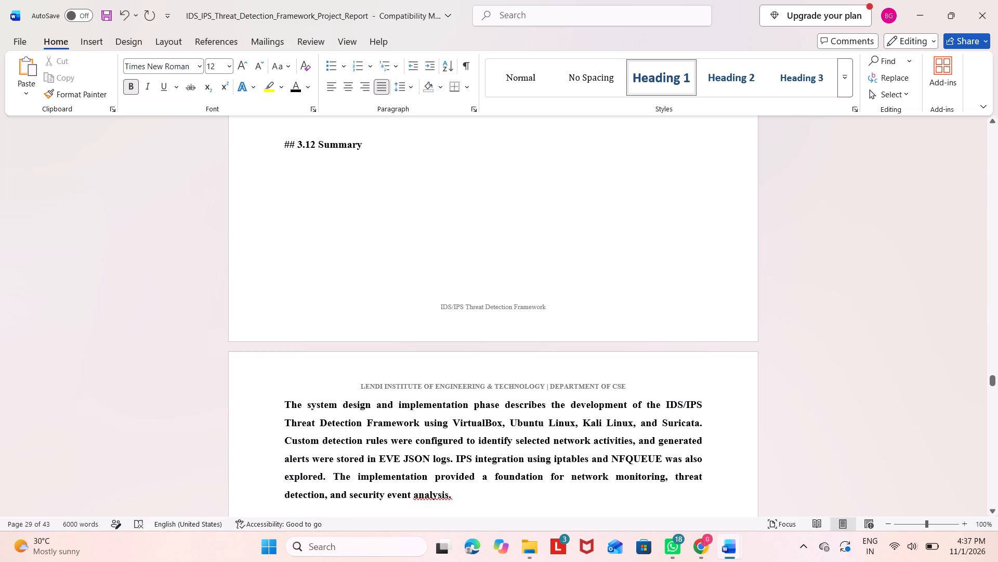
{"action": "key", "text": "BackSpace"}
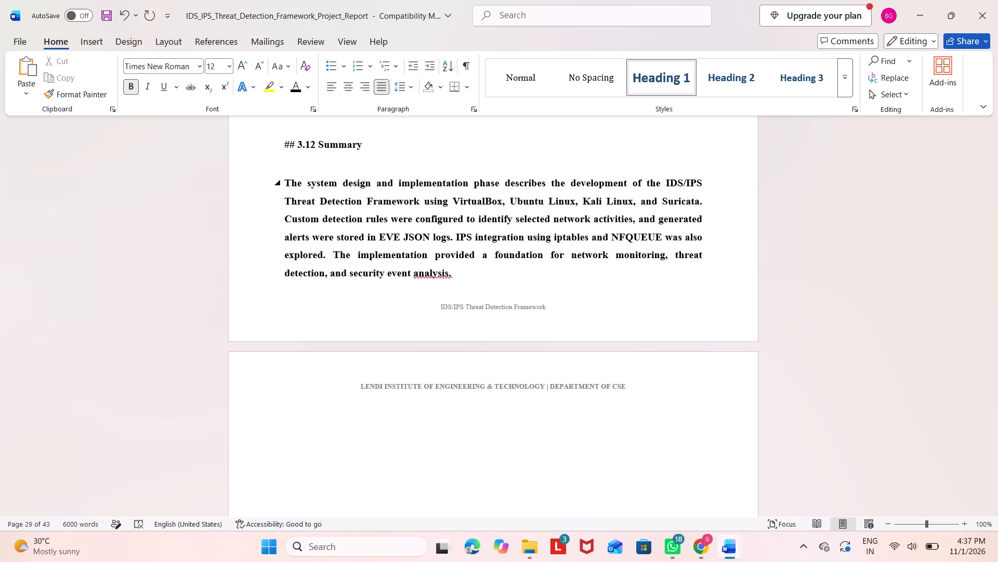
{"action": "scroll", "coordinate": [321, 184], "scroll_direction": "up", "scroll_amount": 1}
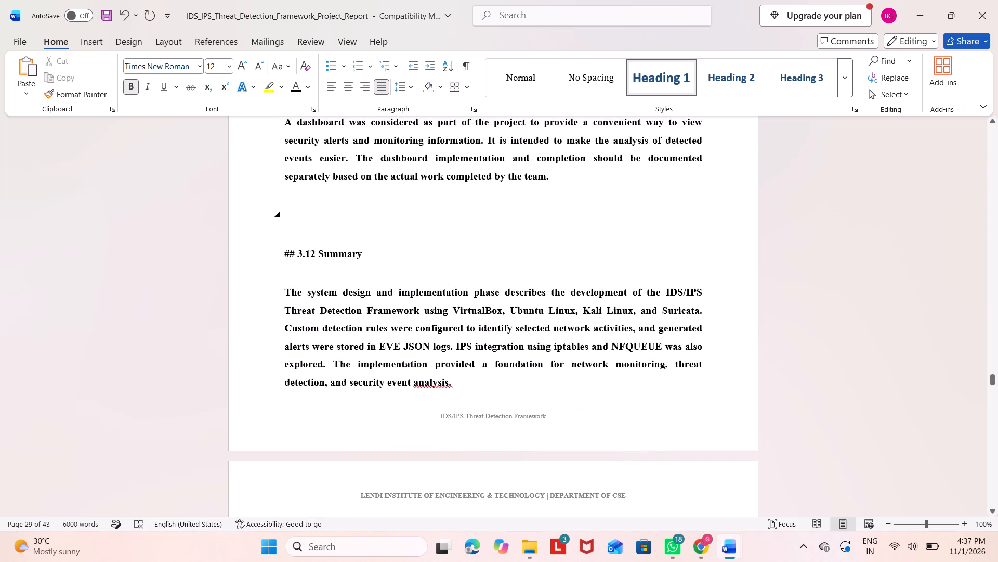
{"action": "left_click", "coordinate": [311, 201]}
{"action": "key", "text": "BackSpace"}
Delete the empty paragraphs directly below and above the "## 3.11 Dashboard and Monitoring" heading.
{"action": "scroll", "coordinate": [311, 201], "scroll_direction": "up", "scroll_amount": 1}
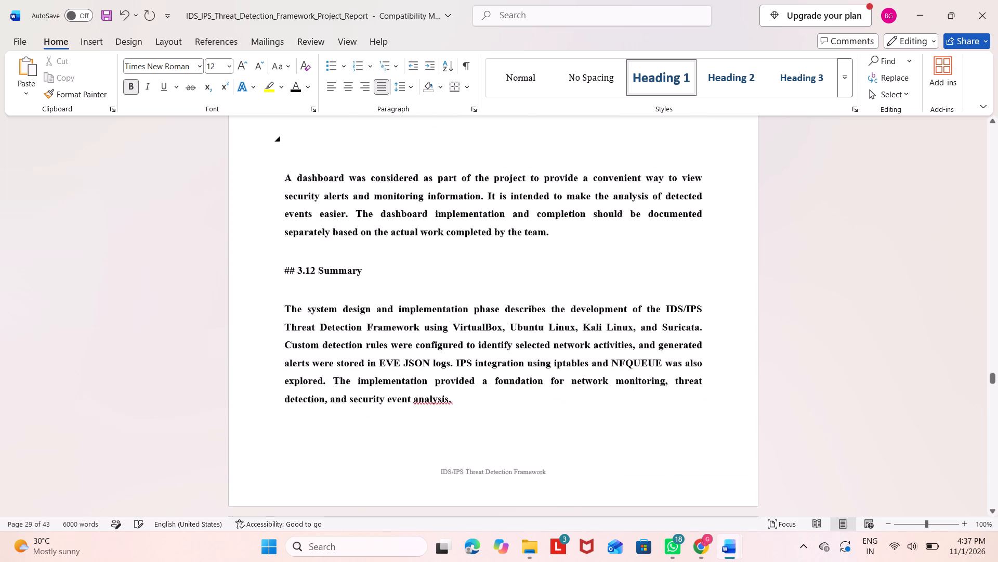
{"action": "scroll", "coordinate": [311, 201], "scroll_direction": "up", "scroll_amount": 1}
{"action": "left_click", "coordinate": [296, 253]}
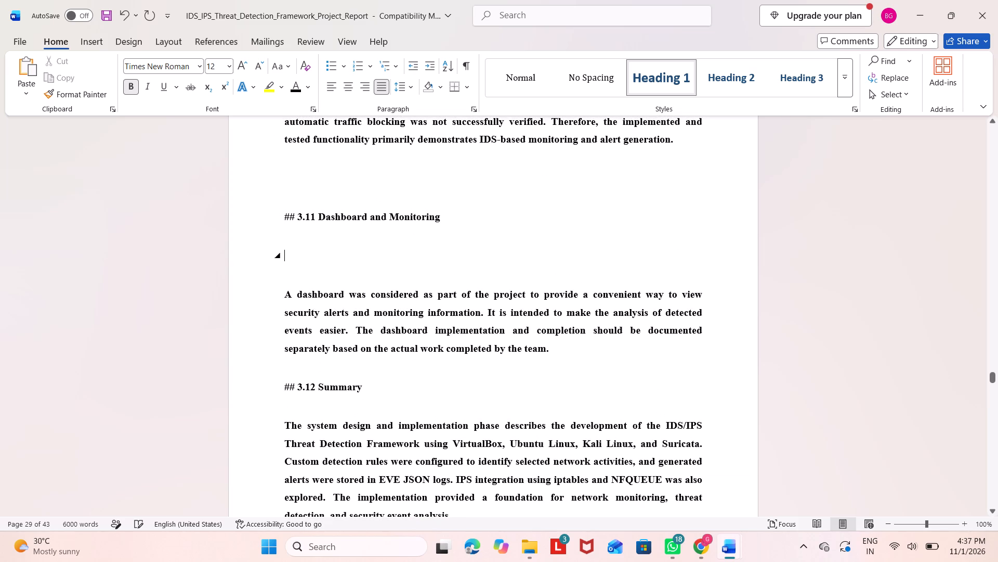
{"action": "key", "text": "BackSpace"}
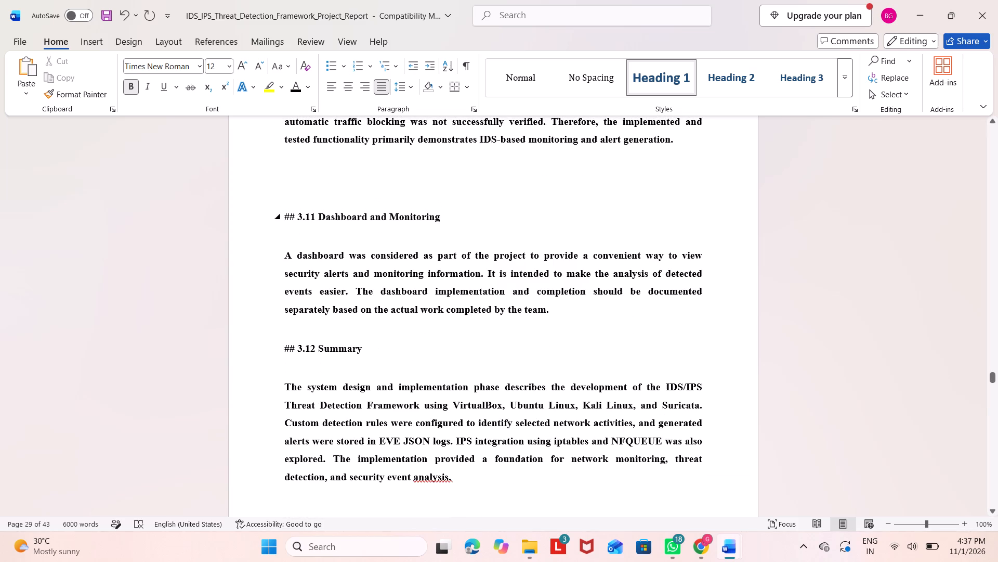
{"action": "left_click", "coordinate": [301, 178]}
{"action": "key", "text": "BackSpace"}
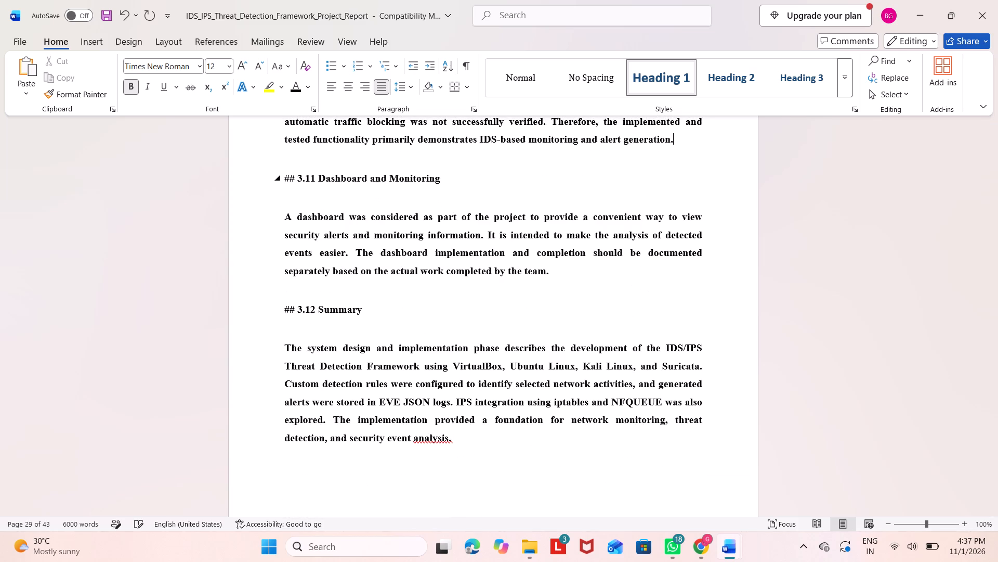
Delete the empty paragraphs between the two "3.10 IPS Integration" body paragraphs and directly below and above that section's heading.
{"action": "scroll", "coordinate": [301, 178], "scroll_direction": "up", "scroll_amount": 2}
{"action": "left_click", "coordinate": [305, 246]}
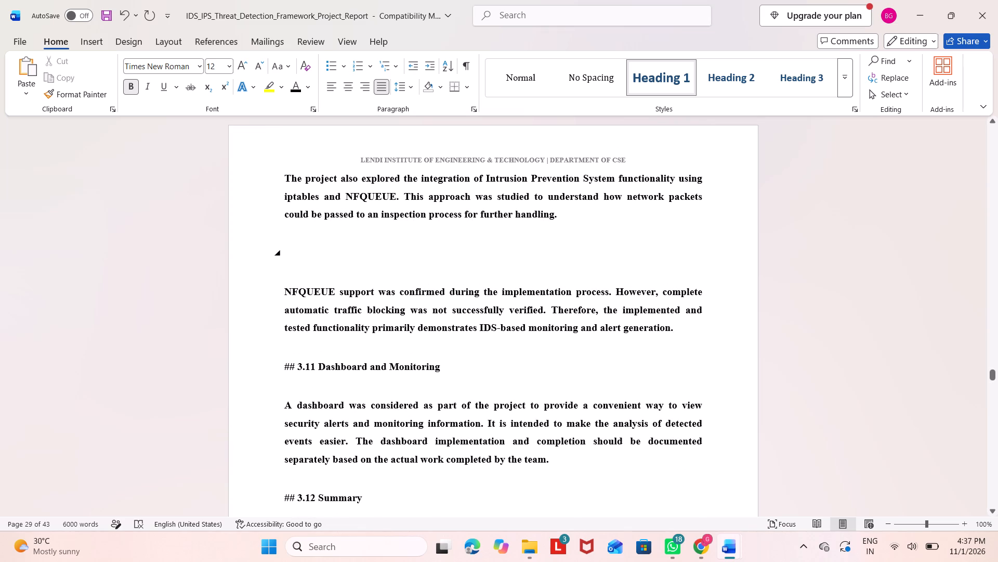
{"action": "key", "text": "BackSpace"}
{"action": "scroll", "coordinate": [305, 246], "scroll_direction": "up", "scroll_amount": 3}
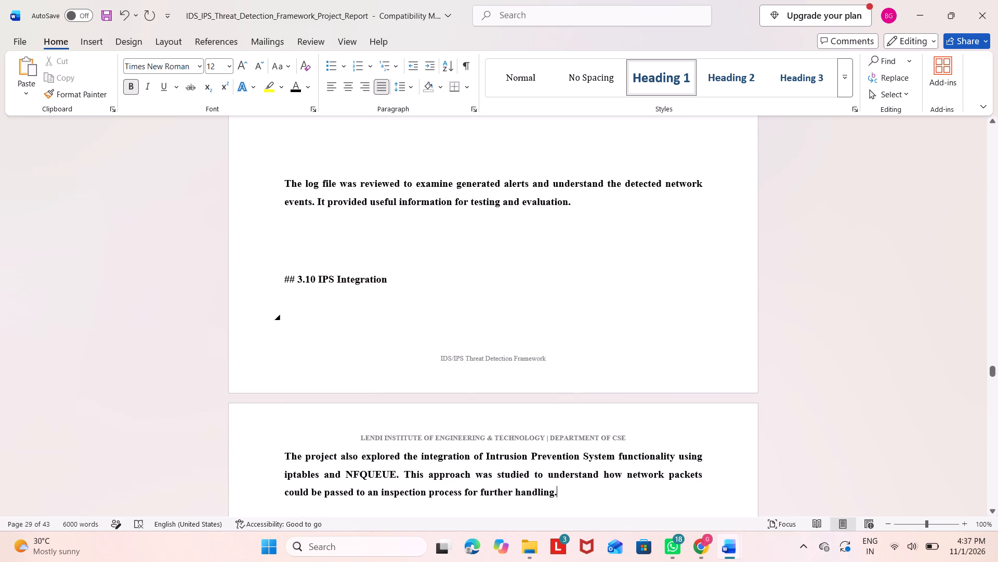
{"action": "left_click", "coordinate": [312, 318]}
{"action": "key", "text": "BackSpace"}
{"action": "left_click", "coordinate": [297, 237]}
{"action": "key", "text": "BackSpace"}
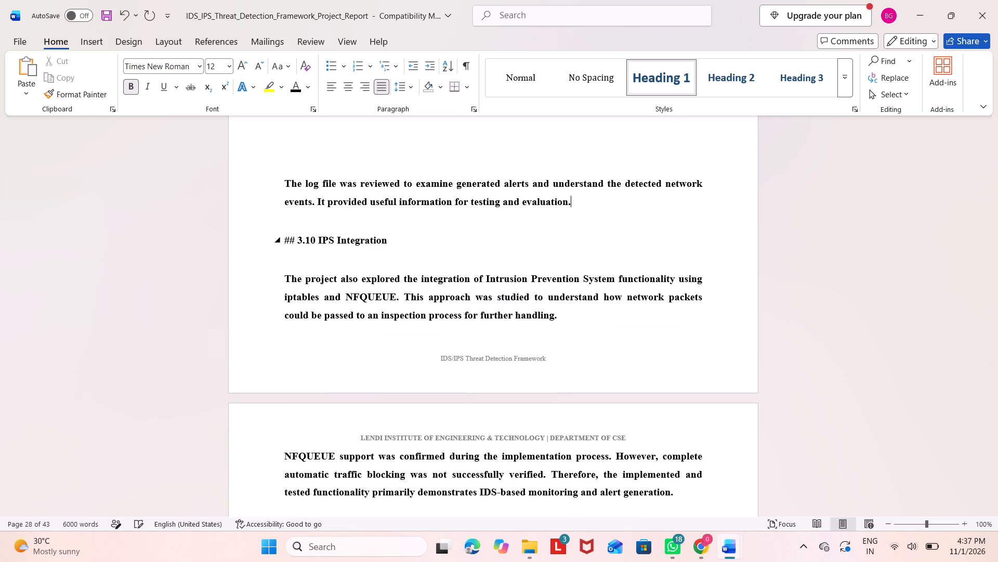
Delete the empty paragraphs between the "3.9 Alert Generation and Logging" body paragraphs and directly below and above that section's heading.
{"action": "scroll", "coordinate": [275, 211], "scroll_direction": "up", "scroll_amount": 2}
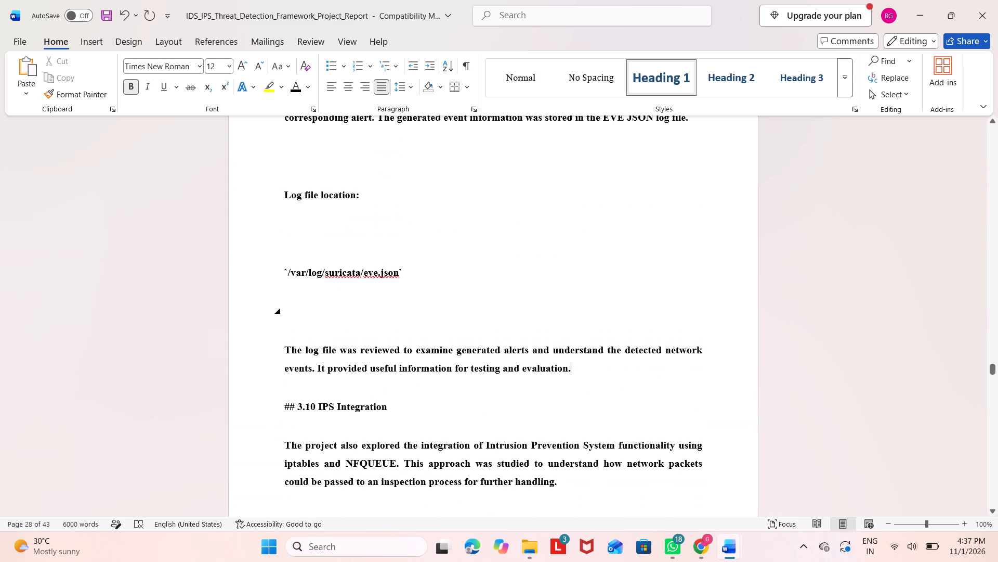
{"action": "left_click", "coordinate": [291, 305]}
{"action": "key", "text": "BackSpace"}
{"action": "left_click", "coordinate": [299, 236]}
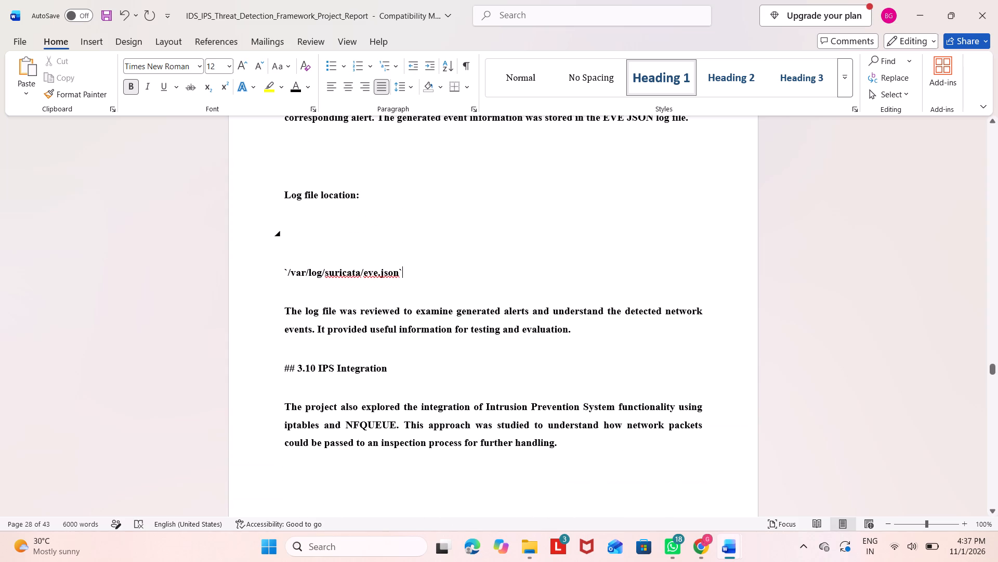
{"action": "key", "text": "BackSpace"}
{"action": "left_click", "coordinate": [295, 156]}
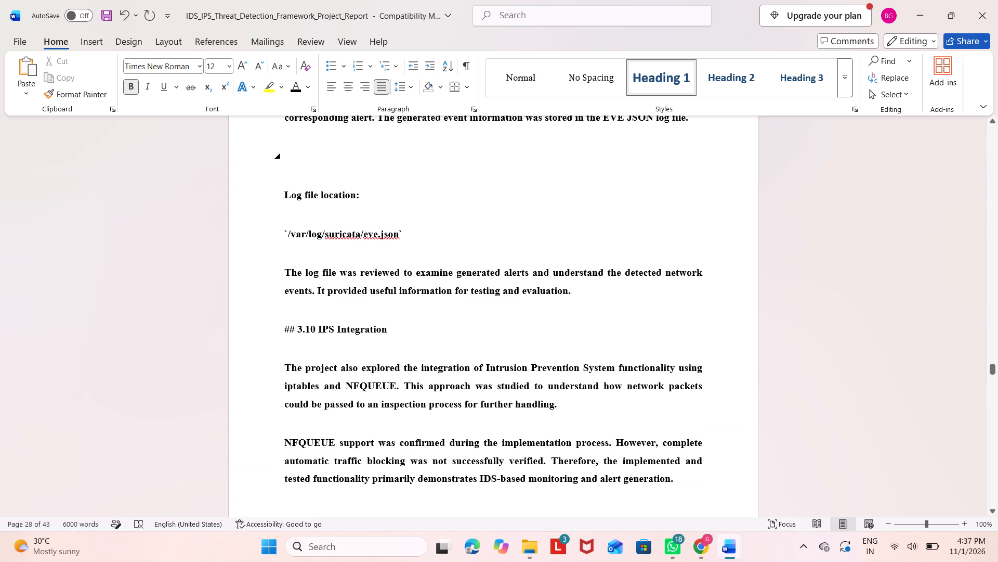
{"action": "key", "text": "BackSpace"}
{"action": "scroll", "coordinate": [295, 156], "scroll_direction": "up", "scroll_amount": 1}
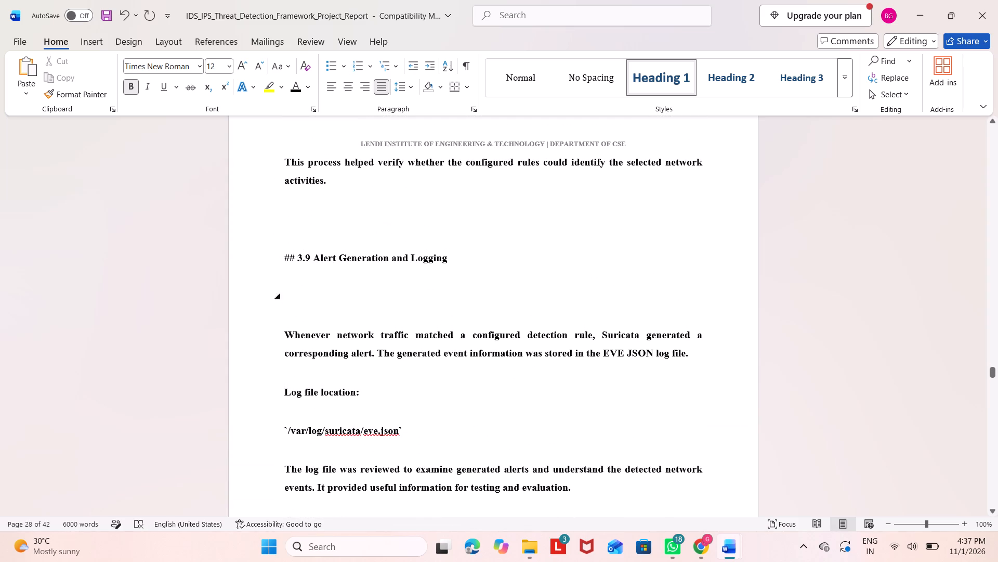
{"action": "left_click", "coordinate": [297, 295]}
{"action": "key", "text": "BackSpace"}
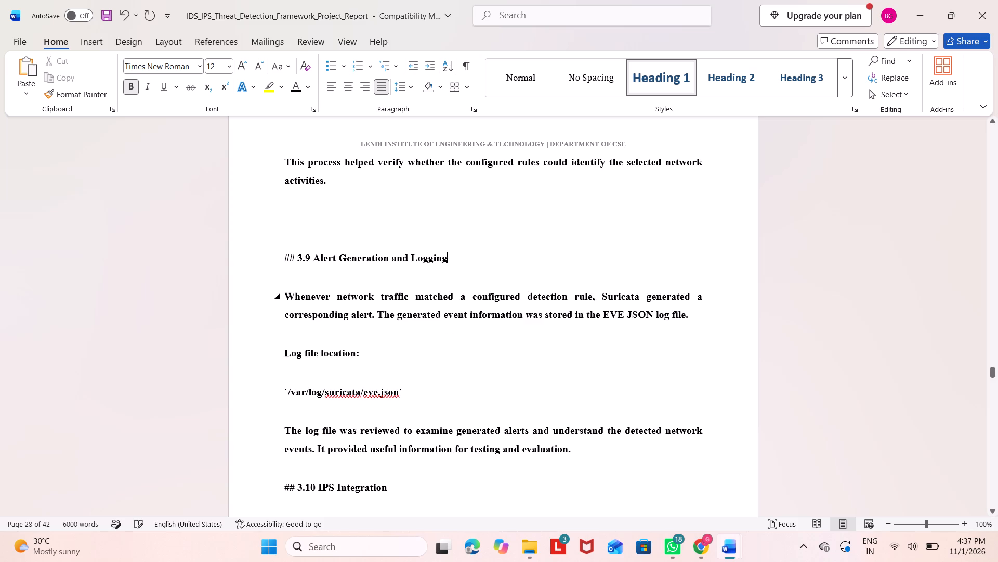
{"action": "left_click", "coordinate": [303, 209]}
{"action": "key", "text": "BackSpace"}
Delete the empty paragraphs between the two "3.8 Network Traffic Monitoring" body paragraphs and directly above and below that section's heading.
{"action": "scroll", "coordinate": [303, 209], "scroll_direction": "up", "scroll_amount": 2}
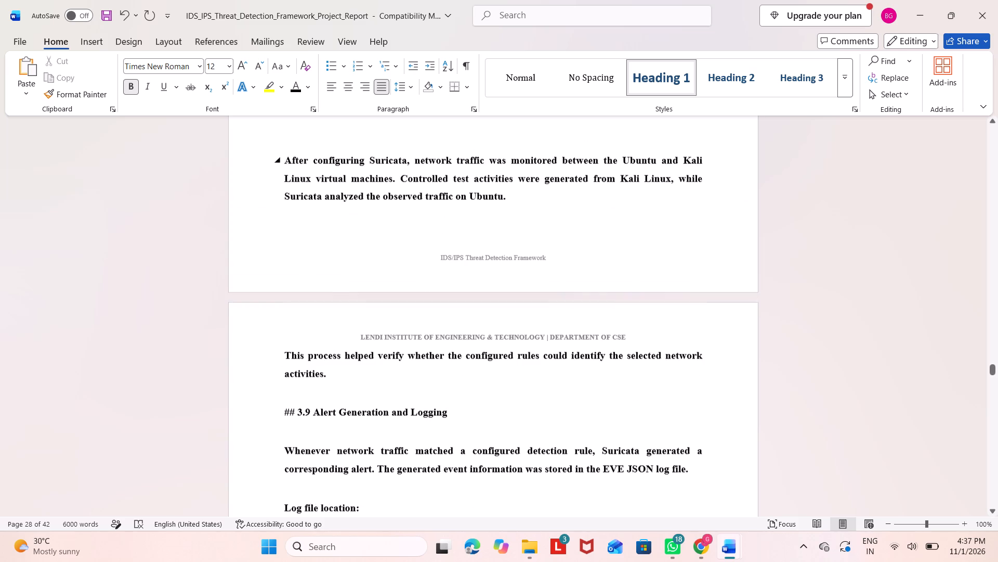
{"action": "left_click", "coordinate": [311, 238]}
{"action": "key", "text": "BackSpace"}
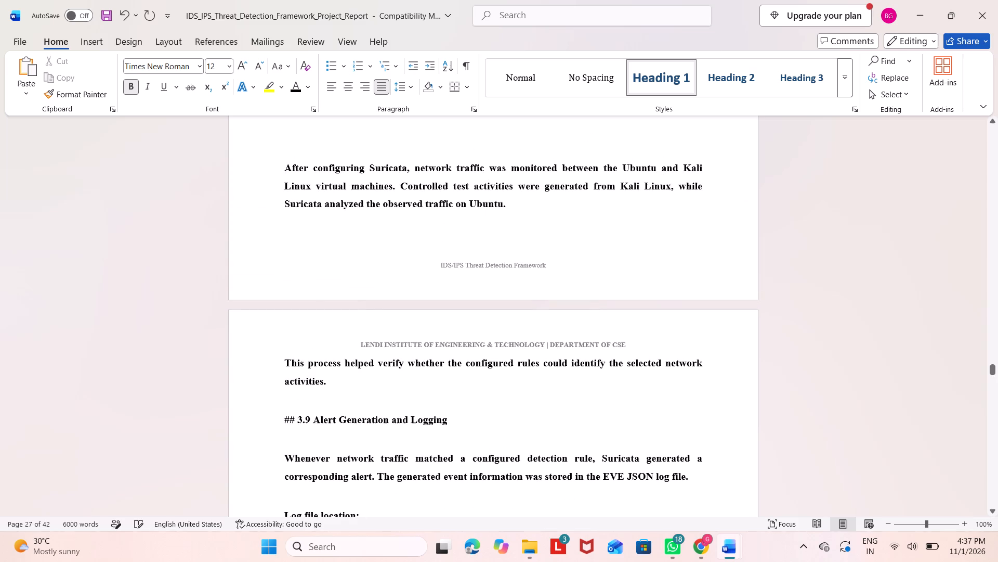
{"action": "scroll", "coordinate": [332, 244], "scroll_direction": "up", "scroll_amount": 1}
{"action": "left_click", "coordinate": [306, 271]}
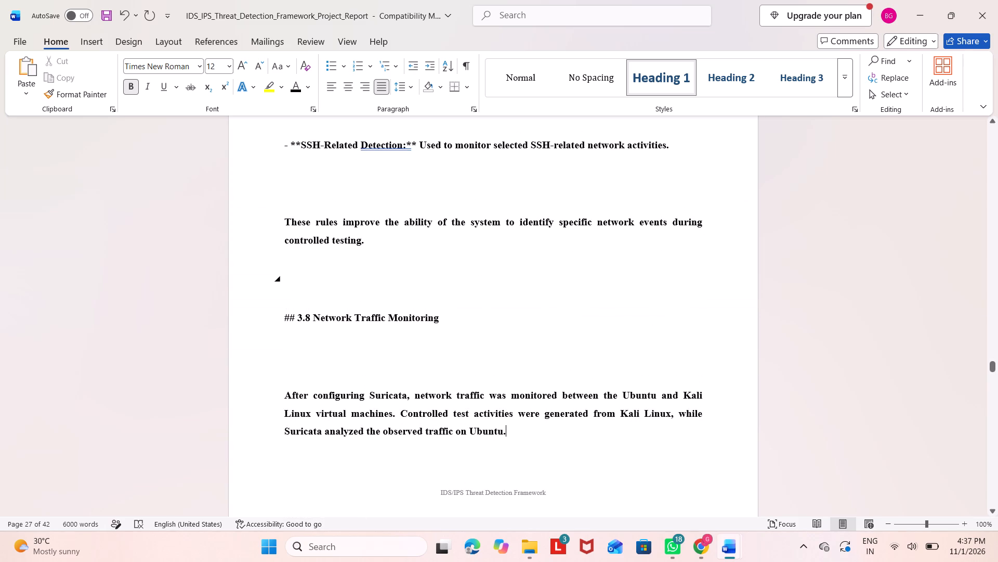
{"action": "key", "text": "BackSpace"}
{"action": "left_click", "coordinate": [308, 313]}
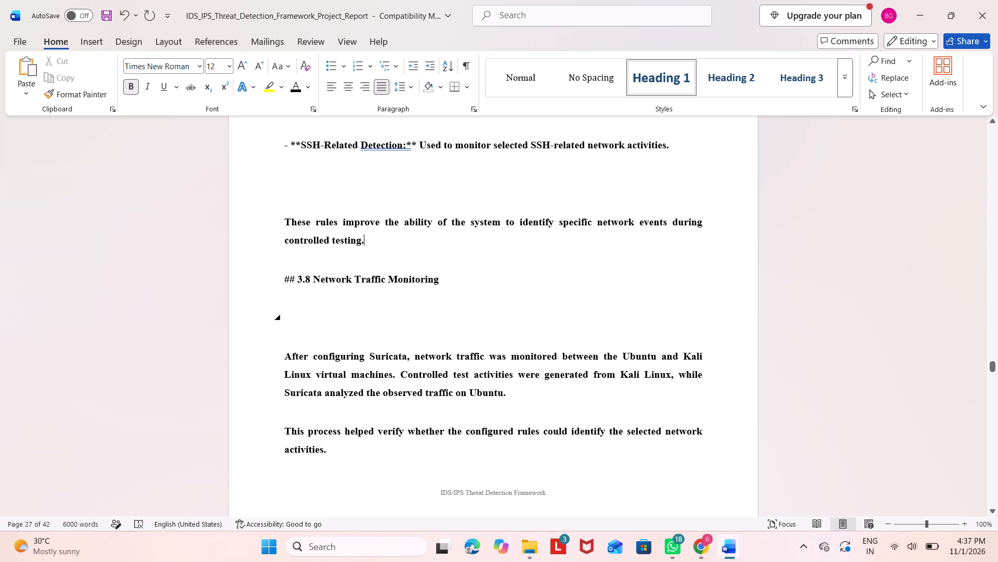
{"action": "key", "text": "BackSpace"}
Delete the empty paragraphs around the detection categories in the "3.7 Custom Rule Implementation" body and directly below that section's heading.
{"action": "scroll", "coordinate": [308, 313], "scroll_direction": "up", "scroll_amount": 1}
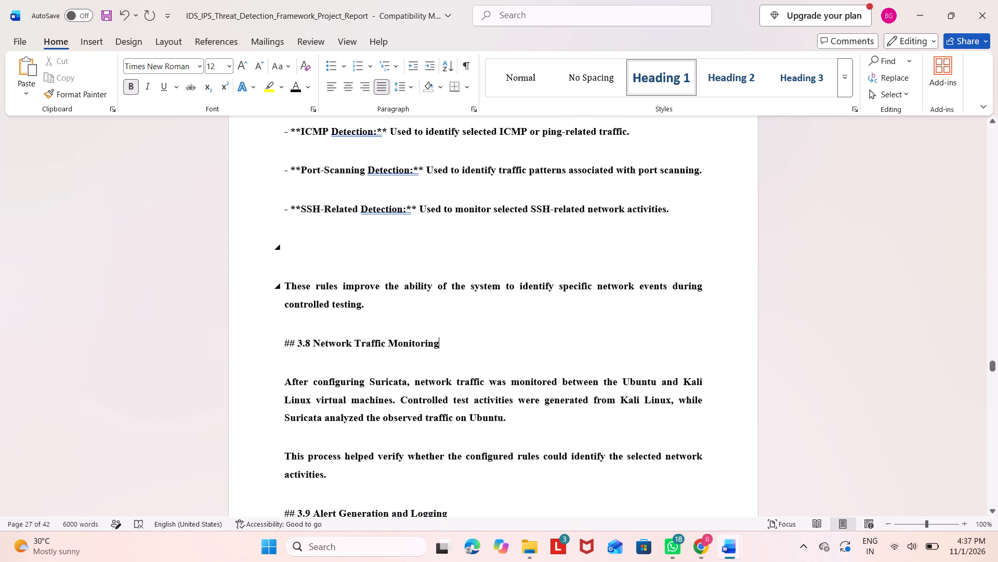
{"action": "left_click", "coordinate": [312, 253]}
{"action": "key", "text": "BackSpace"}
{"action": "scroll", "coordinate": [312, 253], "scroll_direction": "up", "scroll_amount": 1}
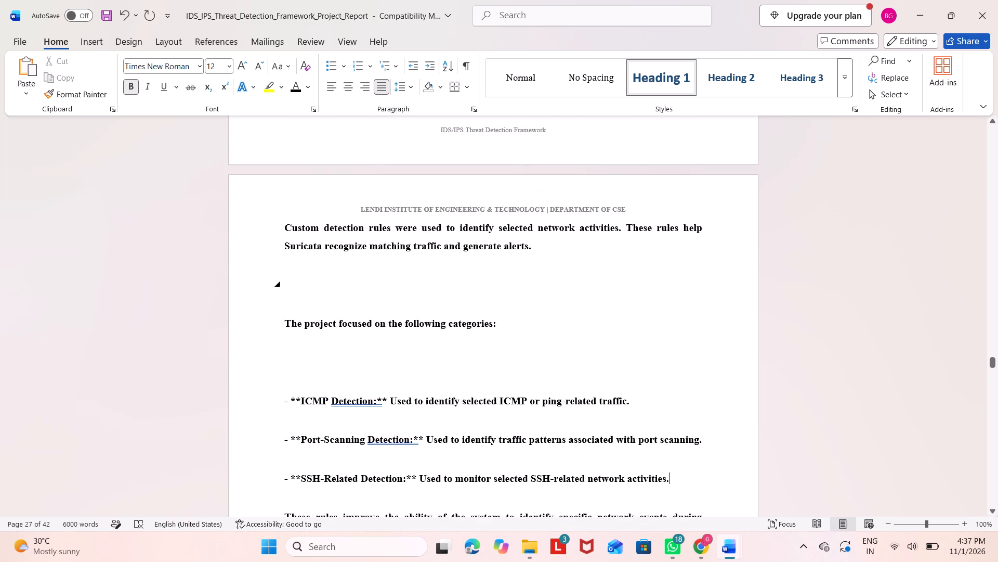
{"action": "left_click", "coordinate": [296, 273]}
{"action": "key", "text": "BackSpace"}
{"action": "left_click", "coordinate": [308, 331]}
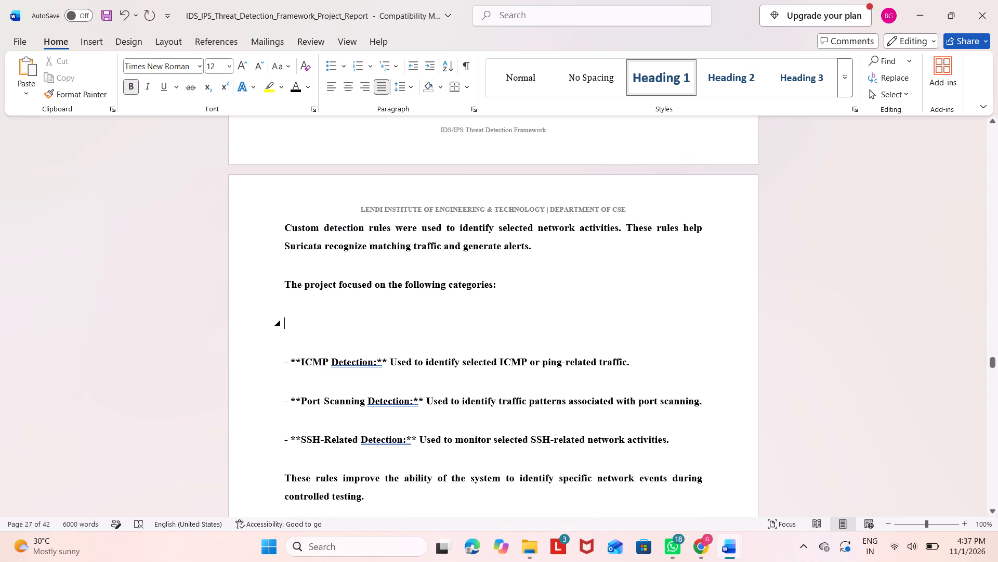
{"action": "key", "text": "BackSpace"}
{"action": "scroll", "coordinate": [308, 331], "scroll_direction": "up", "scroll_amount": 2}
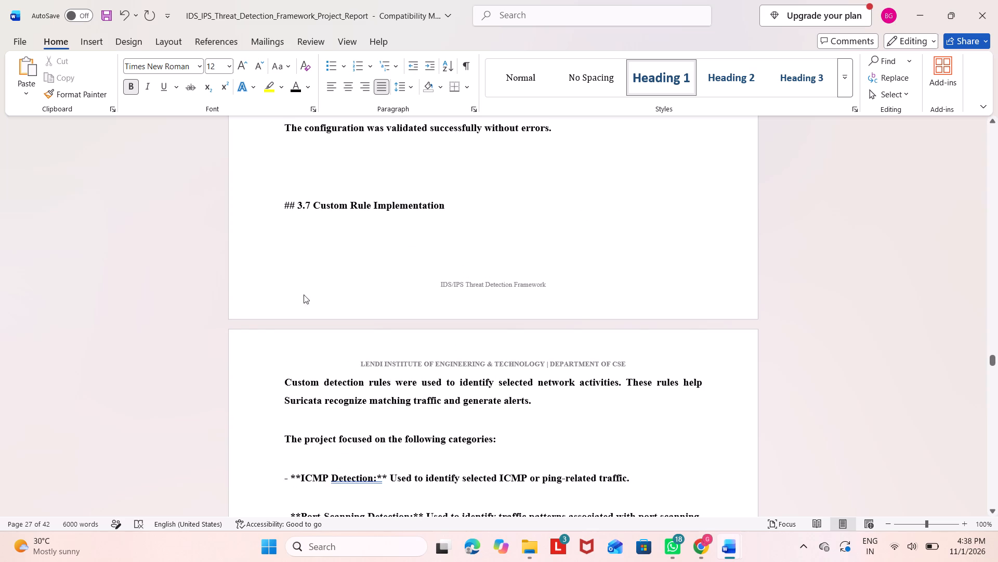
{"action": "left_click", "coordinate": [304, 254]}
{"action": "key", "text": "BackSpace"}
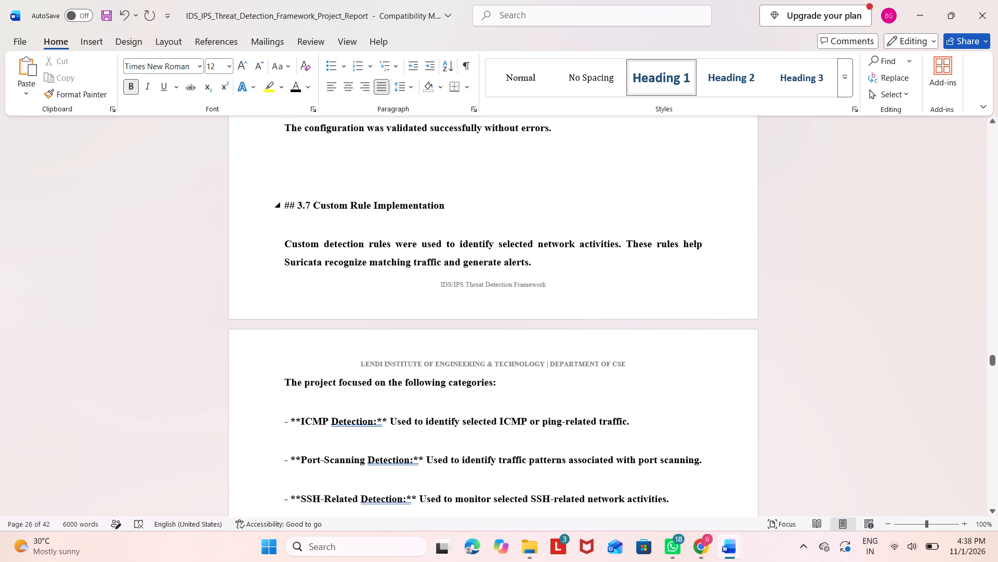
Change the section number in the "Custom Rule Implementation" heading to 3.1.
{"action": "left_click", "coordinate": [308, 177]}
{"action": "key", "text": "BackSpace"}
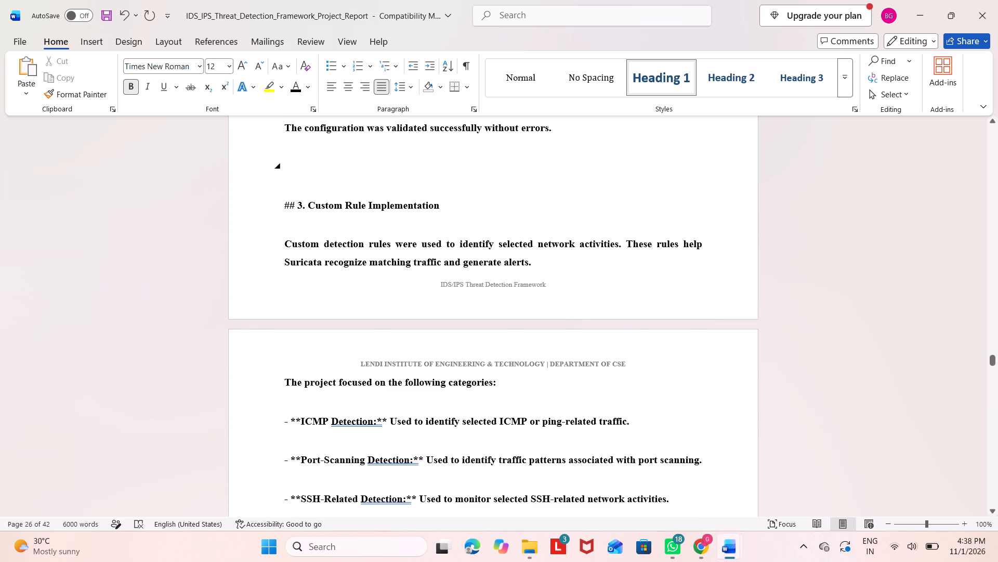
{"action": "key", "text": "1"}
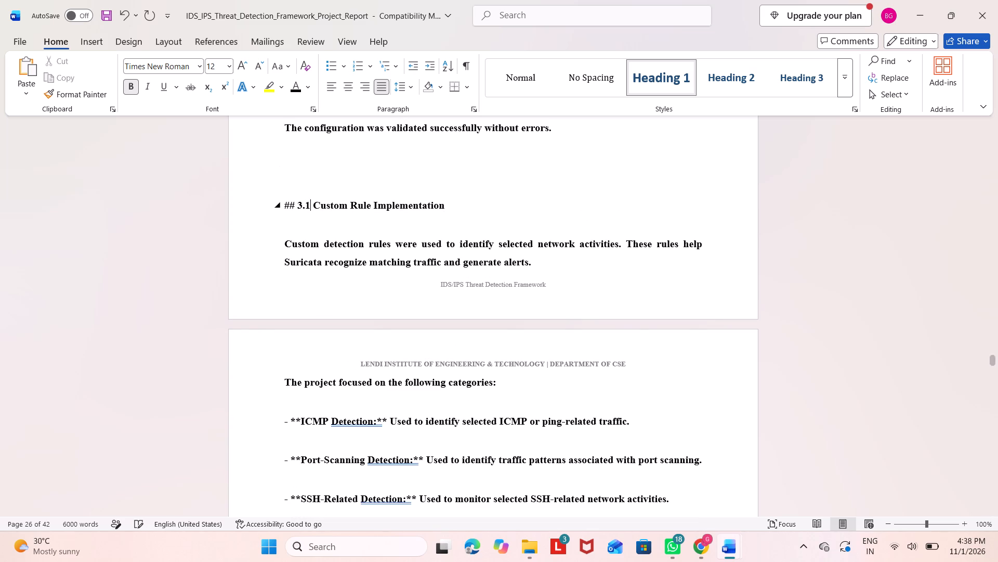
Delete the empty paragraphs directly above the "Custom Rule Implementation" heading and between the "3.6 Suricata Configuration" body paragraphs.
{"action": "left_click", "coordinate": [305, 158]}
{"action": "key", "text": "BackSpace"}
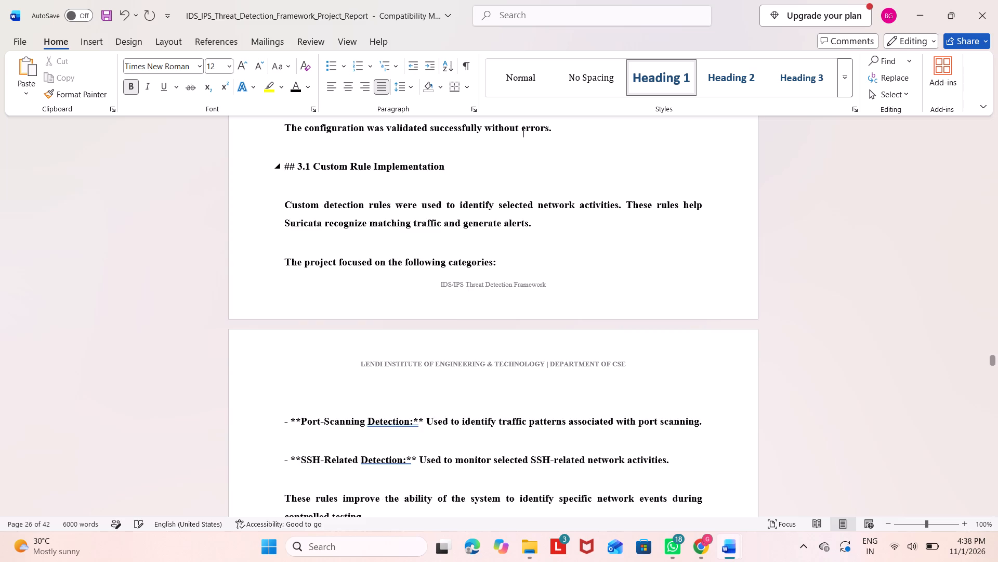
{"action": "scroll", "coordinate": [305, 158], "scroll_direction": "up", "scroll_amount": 2}
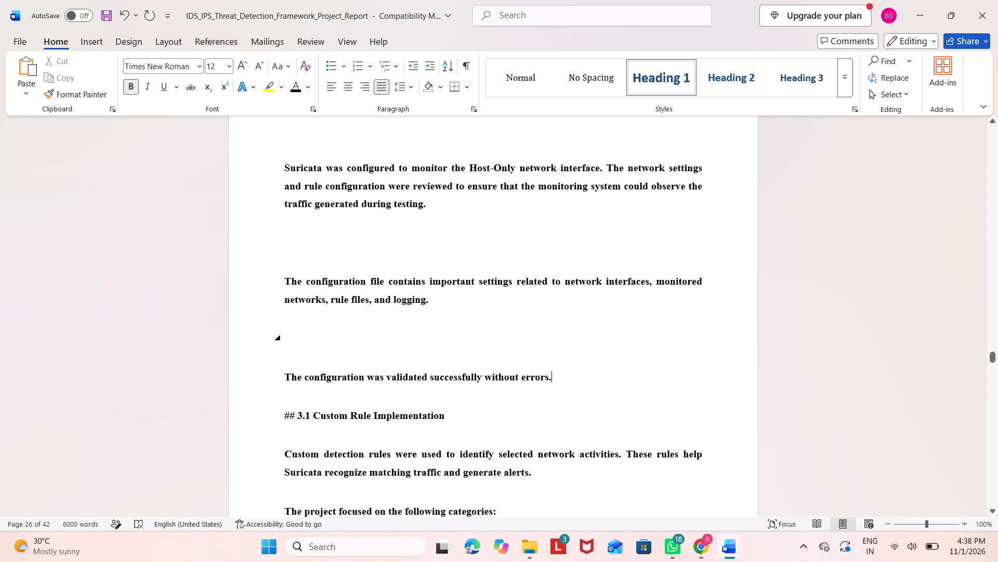
{"action": "left_click", "coordinate": [300, 323]}
{"action": "key", "text": "BackSpace"}
{"action": "left_click", "coordinate": [300, 246]}
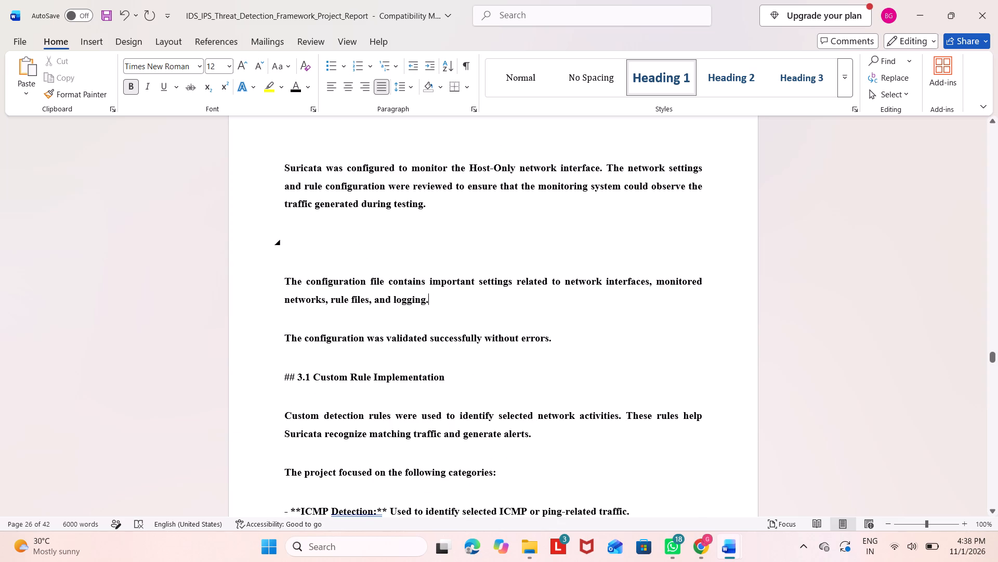
{"action": "key", "text": "BackSpace"}
Delete the empty paragraphs directly below and above the "## 3.6 Suricata Configuration" heading and between "Configuration file:" and its path.
{"action": "scroll", "coordinate": [300, 246], "scroll_direction": "up", "scroll_amount": 1}
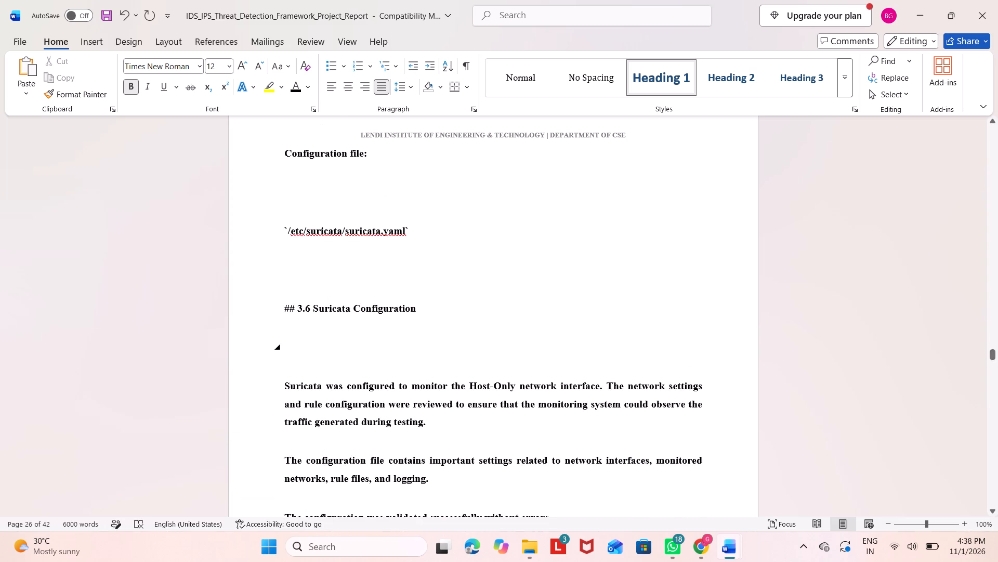
{"action": "left_click", "coordinate": [293, 341]}
{"action": "key", "text": "BackSpace"}
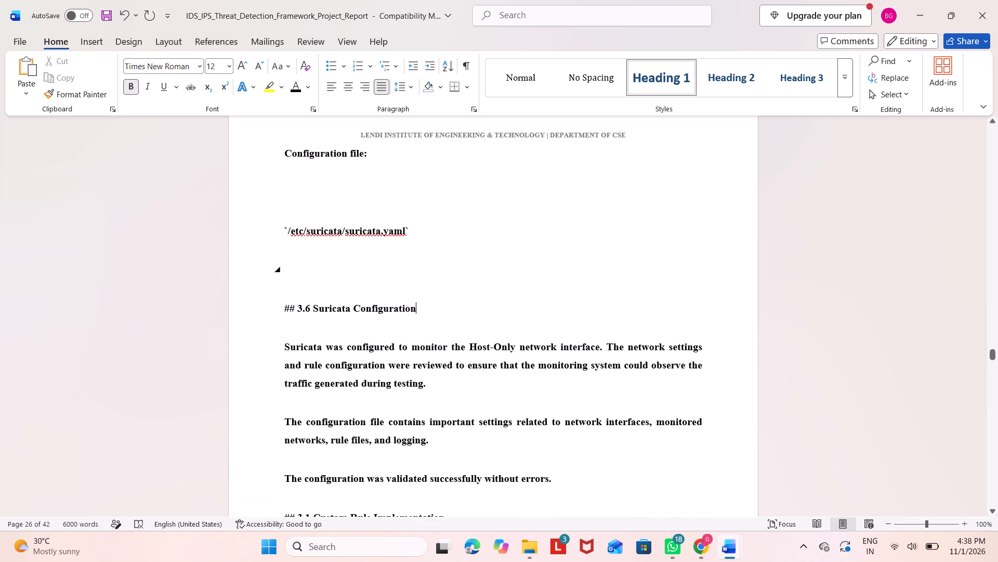
{"action": "left_click", "coordinate": [297, 271]}
{"action": "key", "text": "BackSpace"}
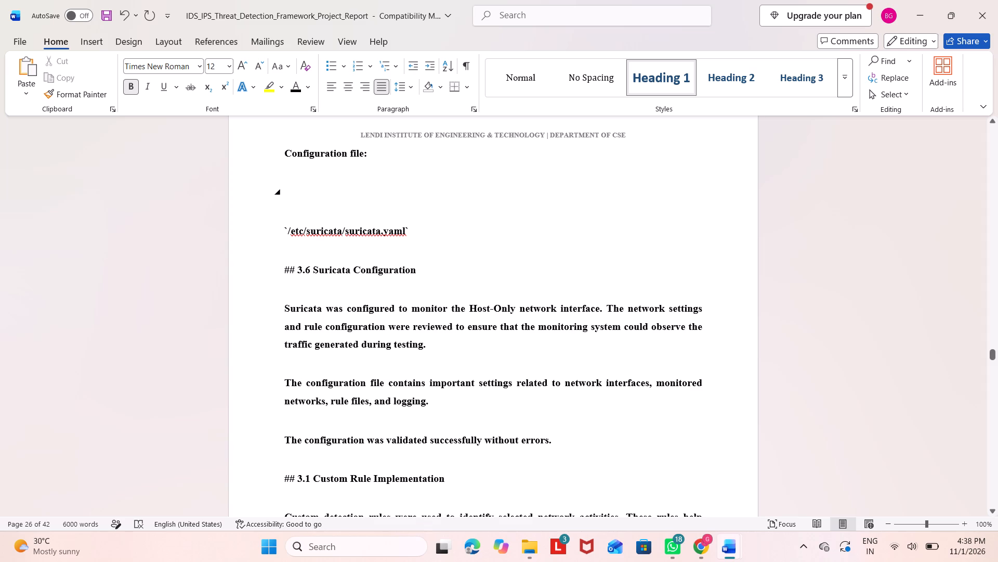
{"action": "left_click", "coordinate": [293, 194]}
{"action": "key", "text": "BackSpace"}
Delete the empty paragraphs between the first two "3.5 Suricata Installation" body paragraphs and directly below and above that section's heading.
{"action": "scroll", "coordinate": [295, 221], "scroll_direction": "up", "scroll_amount": 1}
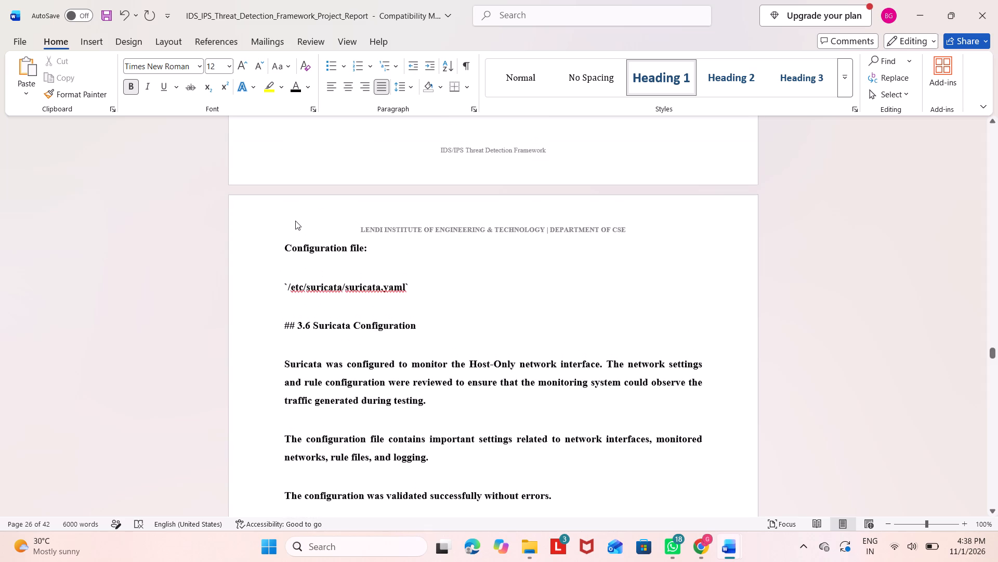
{"action": "left_click", "coordinate": [316, 268]}
{"action": "scroll", "coordinate": [317, 238], "scroll_direction": "up", "scroll_amount": 2}
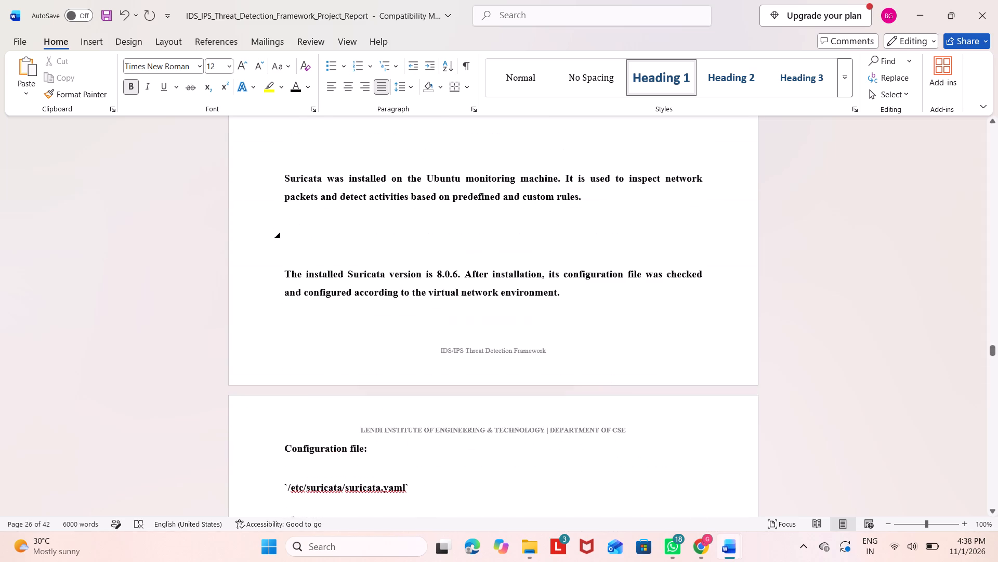
{"action": "left_click", "coordinate": [317, 238]}
{"action": "key", "text": "BackSpace"}
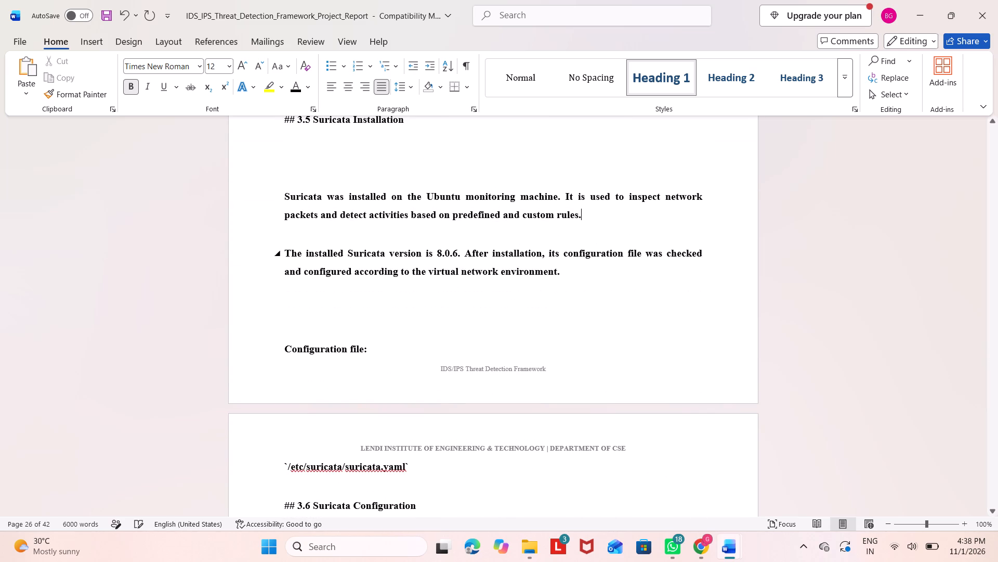
{"action": "scroll", "coordinate": [317, 238], "scroll_direction": "up", "scroll_amount": 1}
{"action": "left_click", "coordinate": [322, 288]}
{"action": "key", "text": "BackSpace"}
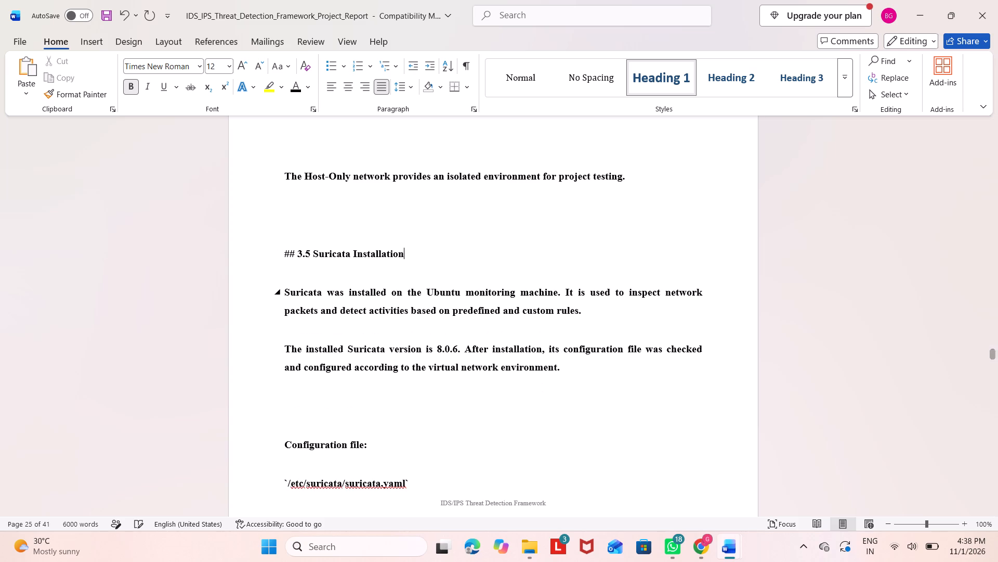
{"action": "left_click", "coordinate": [303, 215]}
{"action": "key", "text": "BackSpace"}
In the 3.4 body, delete the empty paragraphs above the Host-Only network sentence and above the Kali Testing Machine and Ubuntu Monitoring Machine labels.
{"action": "scroll", "coordinate": [303, 215], "scroll_direction": "up", "scroll_amount": 1}
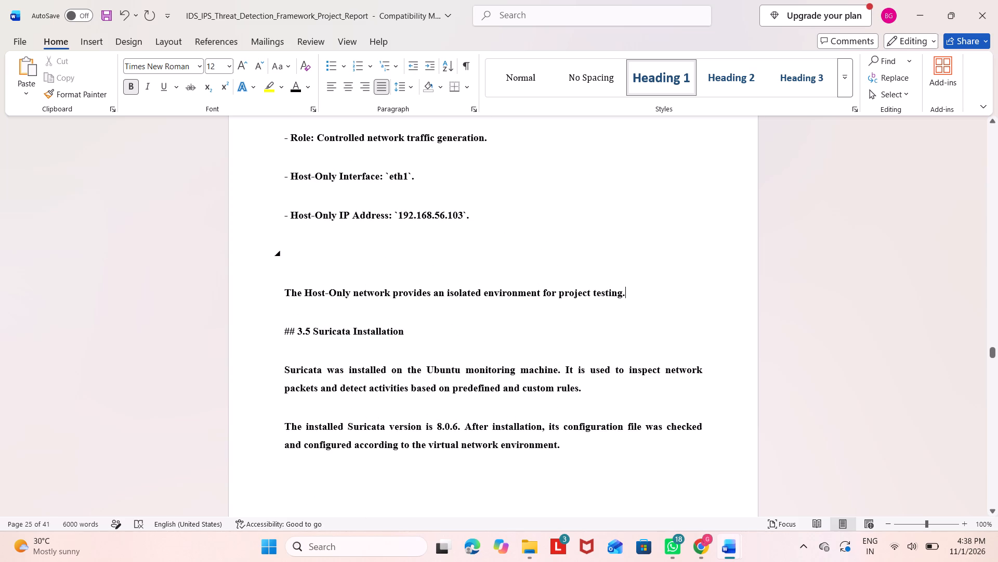
{"action": "left_click", "coordinate": [303, 250]}
{"action": "key", "text": "BackSpace"}
{"action": "scroll", "coordinate": [303, 250], "scroll_direction": "up", "scroll_amount": 1}
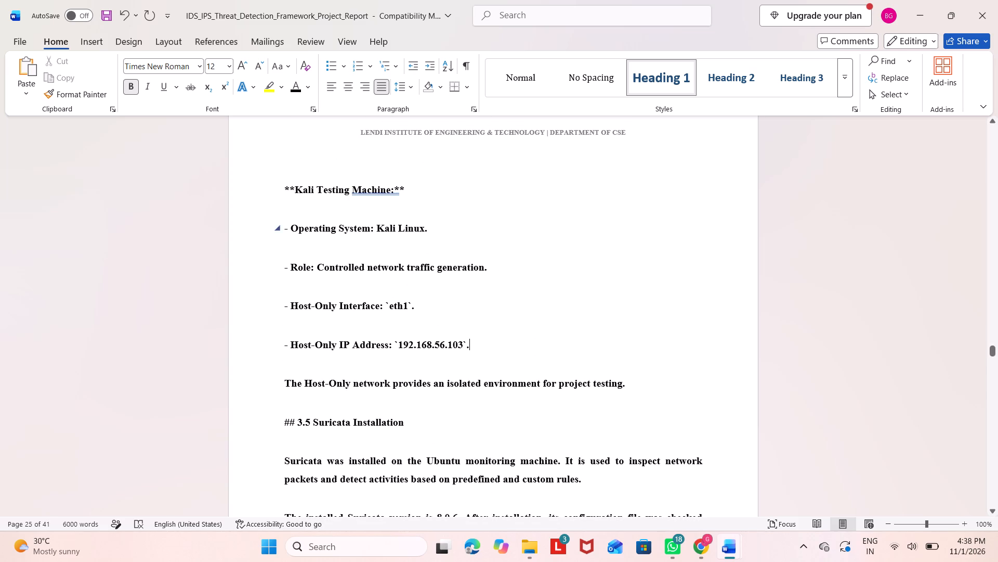
{"action": "left_click", "coordinate": [296, 161]}
{"action": "key", "text": "BackSpace"}
{"action": "scroll", "coordinate": [296, 161], "scroll_direction": "up", "scroll_amount": 1}
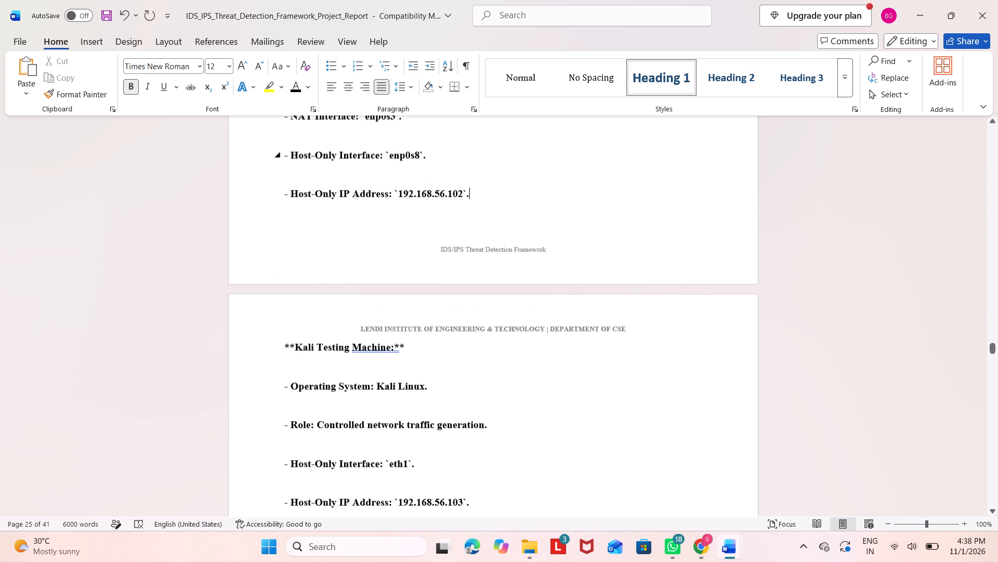
{"action": "scroll", "coordinate": [313, 162], "scroll_direction": "up", "scroll_amount": 3}
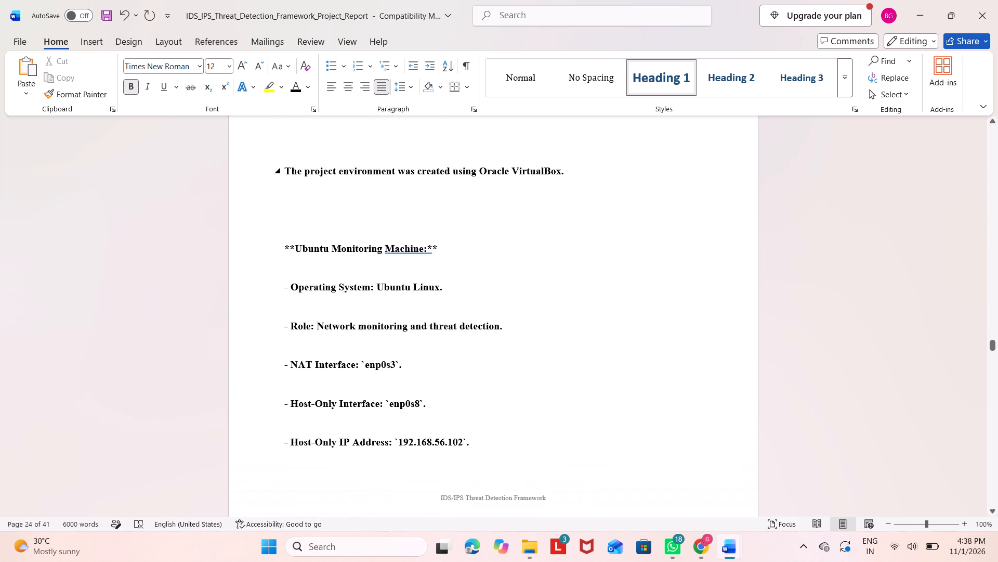
{"action": "left_click", "coordinate": [307, 200]}
{"action": "key", "text": "BackSpace"}
Delete the empty paragraphs directly below and above the "## 3.4 Virtual Machine Configuration" heading.
{"action": "scroll", "coordinate": [307, 200], "scroll_direction": "up", "scroll_amount": 1}
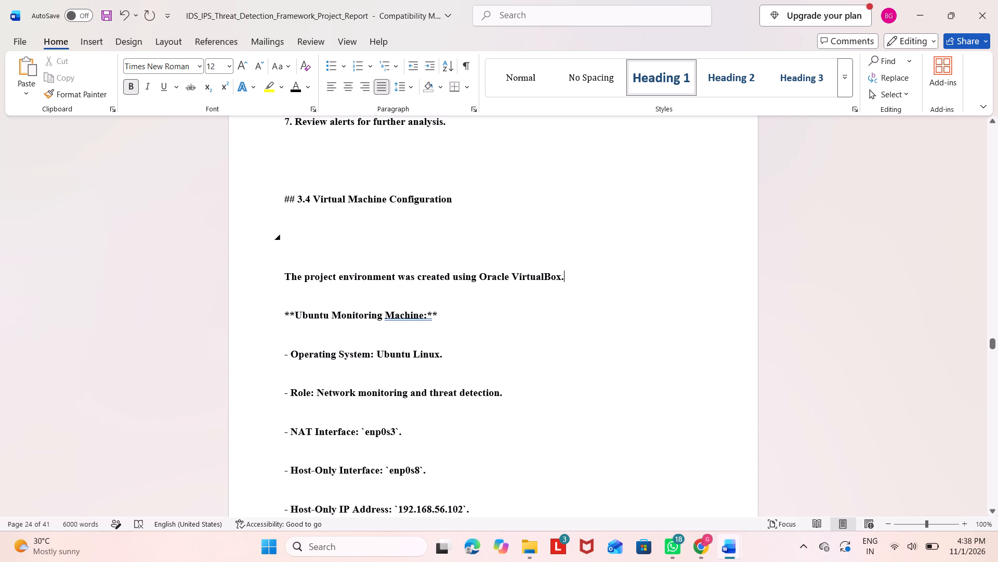
{"action": "left_click", "coordinate": [305, 226]}
{"action": "key", "text": "BackSpace"}
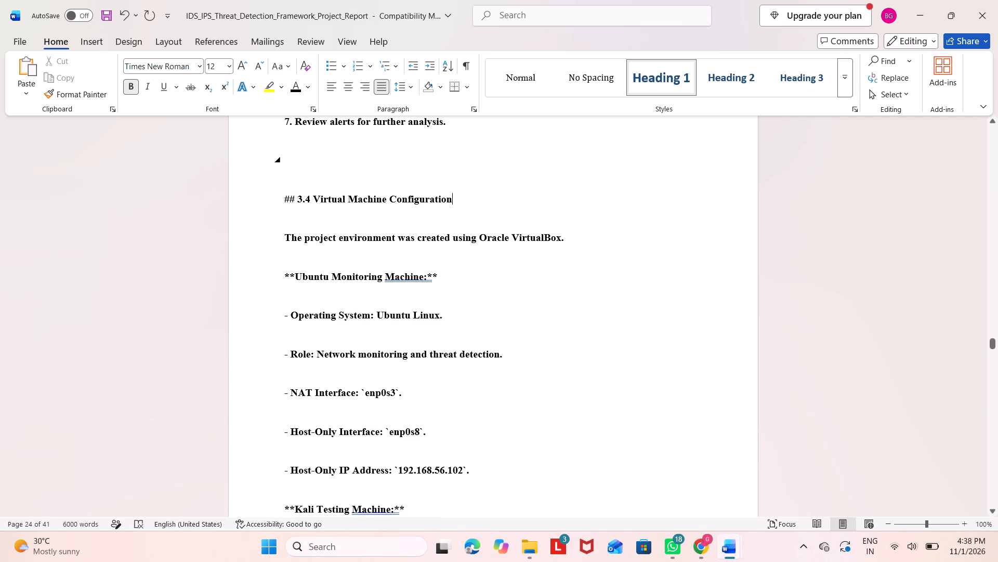
{"action": "left_click", "coordinate": [296, 156]}
{"action": "key", "text": "BackSpace"}
{"action": "scroll", "coordinate": [296, 156], "scroll_direction": "up", "scroll_amount": 1}
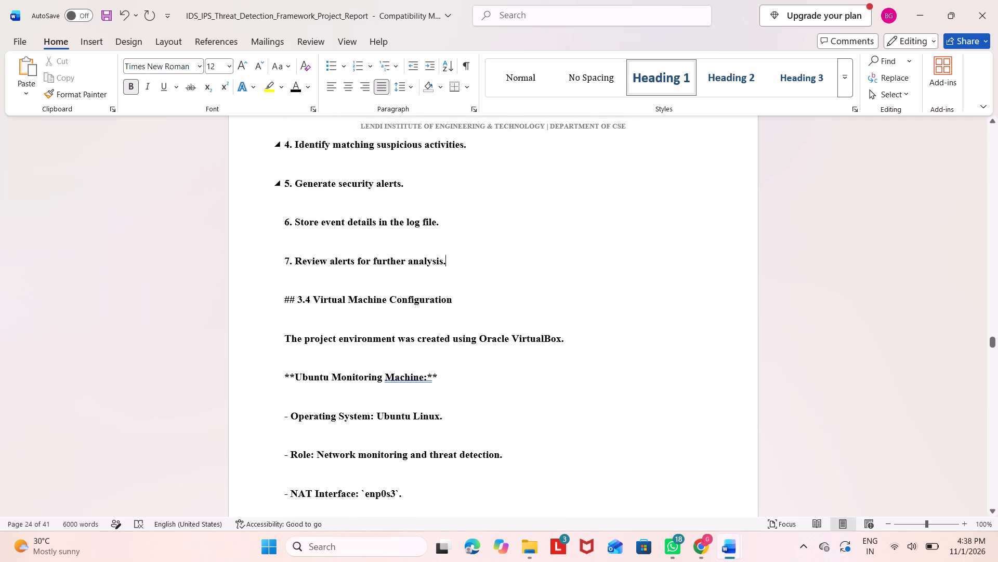
In the 3.3 System Design body, delete the empty paragraphs directly below and above the "The basic workflow is:" line.
{"action": "scroll", "coordinate": [304, 181], "scroll_direction": "up", "scroll_amount": 2}
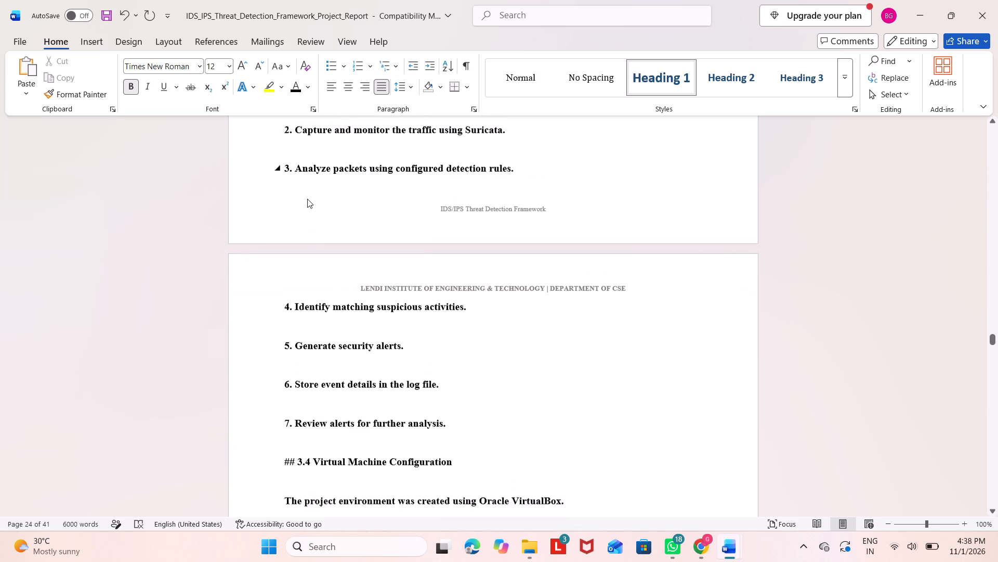
{"action": "scroll", "coordinate": [307, 199], "scroll_direction": "up", "scroll_amount": 1}
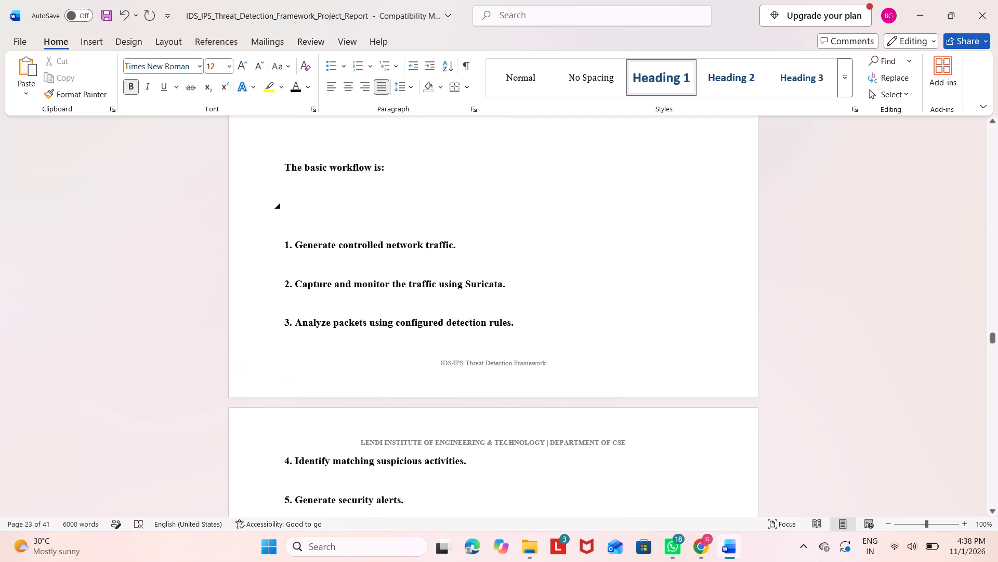
{"action": "left_click", "coordinate": [307, 199]}
{"action": "key", "text": "BackSpace"}
{"action": "scroll", "coordinate": [307, 199], "scroll_direction": "up", "scroll_amount": 1}
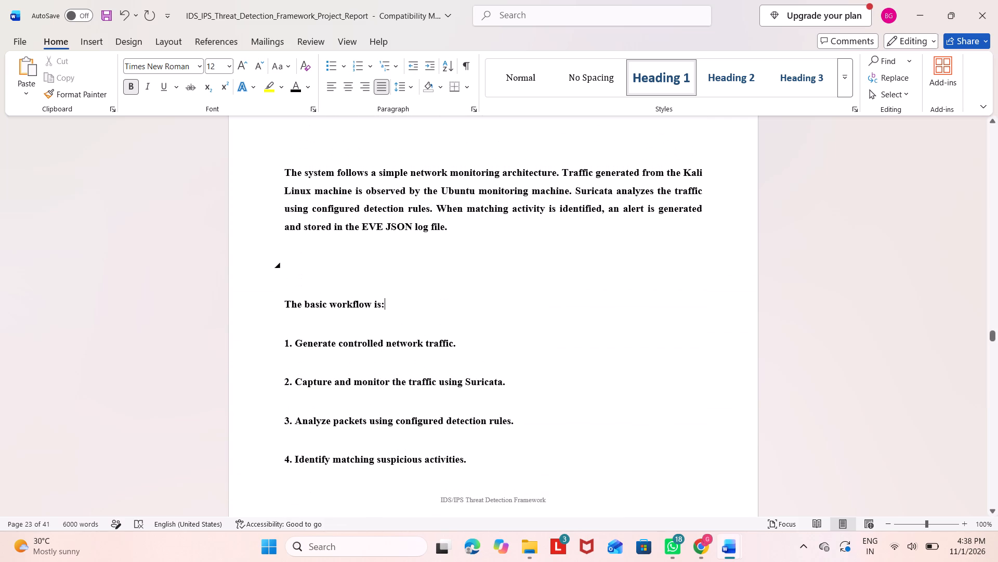
{"action": "left_click", "coordinate": [292, 261]}
{"action": "key", "text": "BackSpace"}
Delete the empty paragraphs directly below and above the "## 3.3 System Design" heading.
{"action": "scroll", "coordinate": [292, 261], "scroll_direction": "up", "scroll_amount": 1}
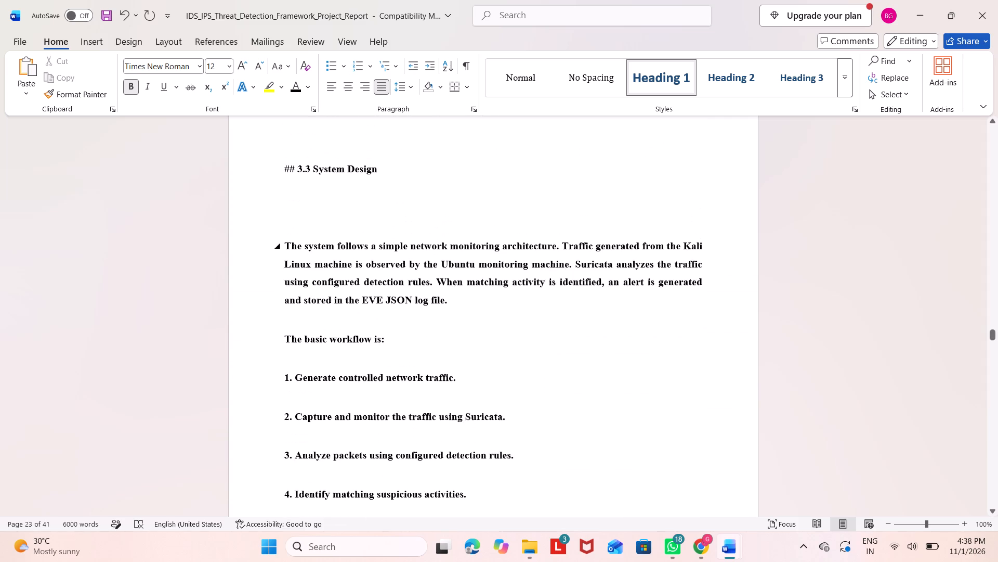
{"action": "left_click", "coordinate": [287, 208]}
{"action": "key", "text": "BackSpace"}
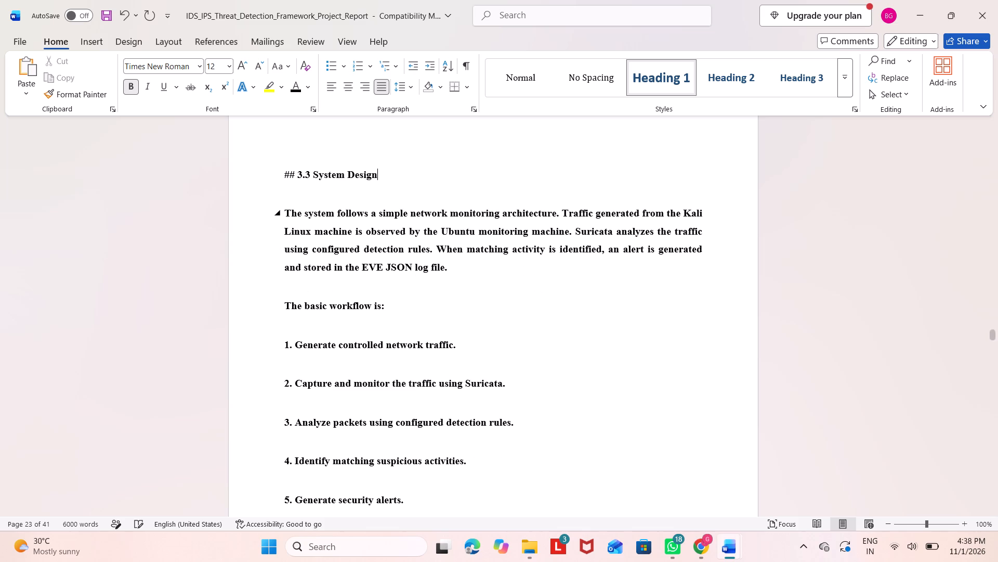
{"action": "scroll", "coordinate": [287, 208], "scroll_direction": "up", "scroll_amount": 1}
{"action": "left_click", "coordinate": [288, 285]}
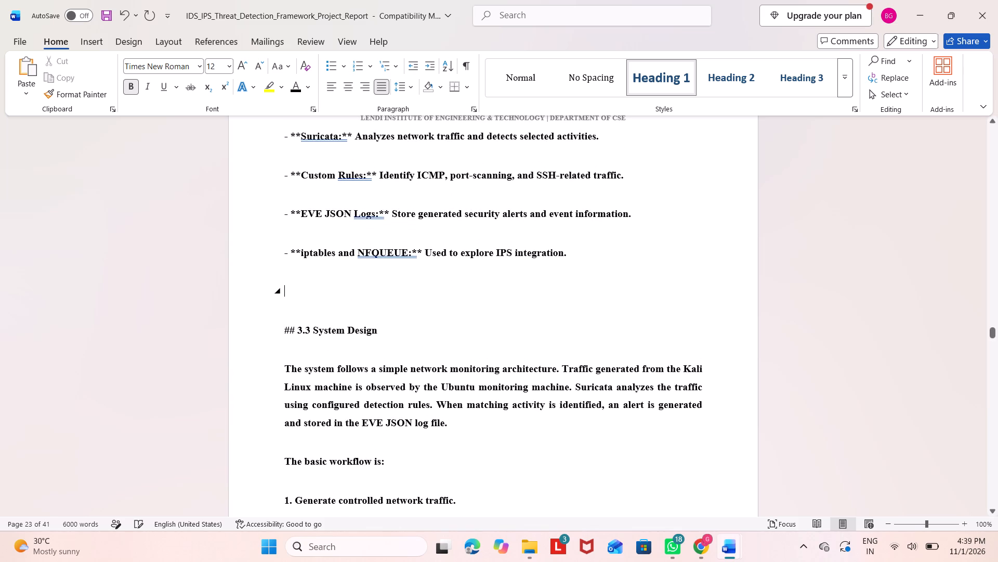
{"action": "key", "text": "BackSpace"}
In the 3.2 body, delete the empty paragraphs directly above and below the "The main components are:" line.
{"action": "scroll", "coordinate": [288, 285], "scroll_direction": "up", "scroll_amount": 2}
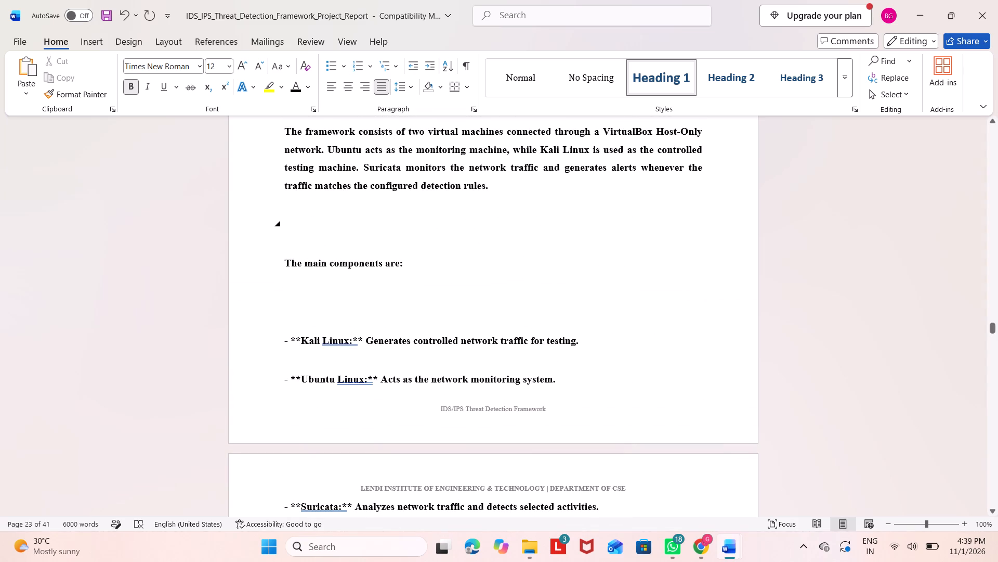
{"action": "left_click", "coordinate": [306, 220]}
{"action": "key", "text": "BackSpace"}
{"action": "left_click", "coordinate": [319, 258]}
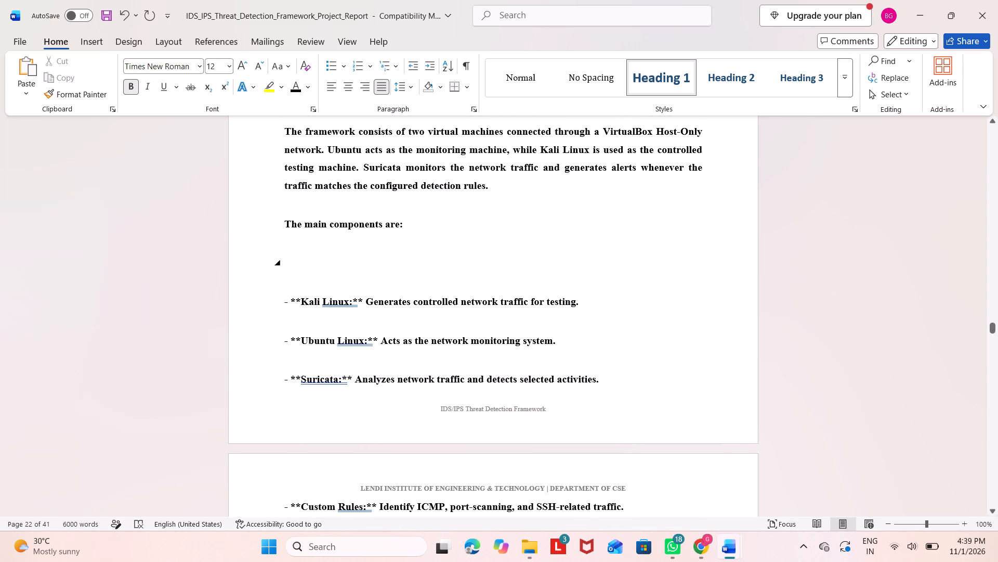
{"action": "key", "text": "BackSpace"}
Delete the empty paragraphs directly below and above the "## 3.2 System Architecture" heading.
{"action": "scroll", "coordinate": [317, 278], "scroll_direction": "up", "scroll_amount": 1}
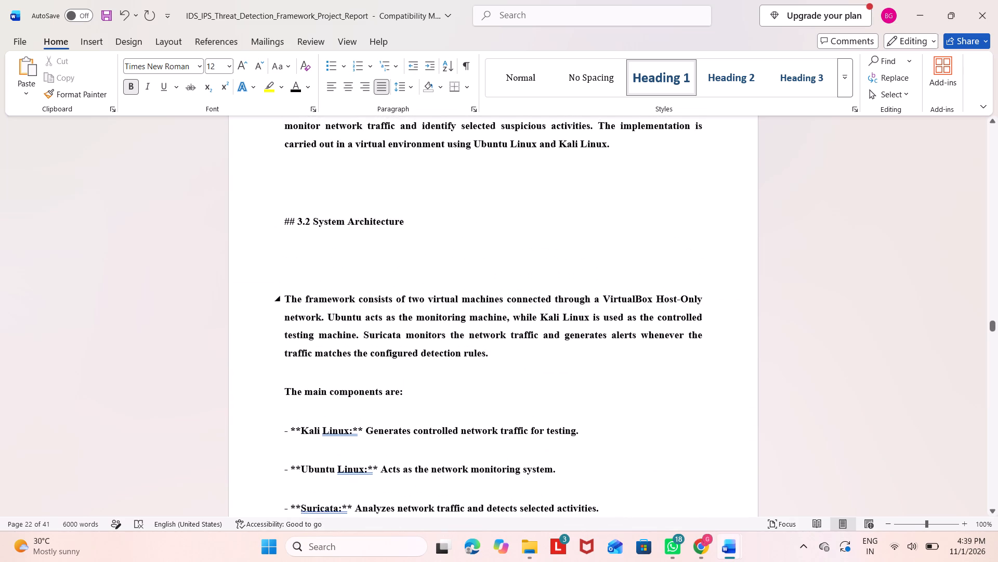
{"action": "left_click", "coordinate": [309, 261]}
{"action": "key", "text": "BackSpace"}
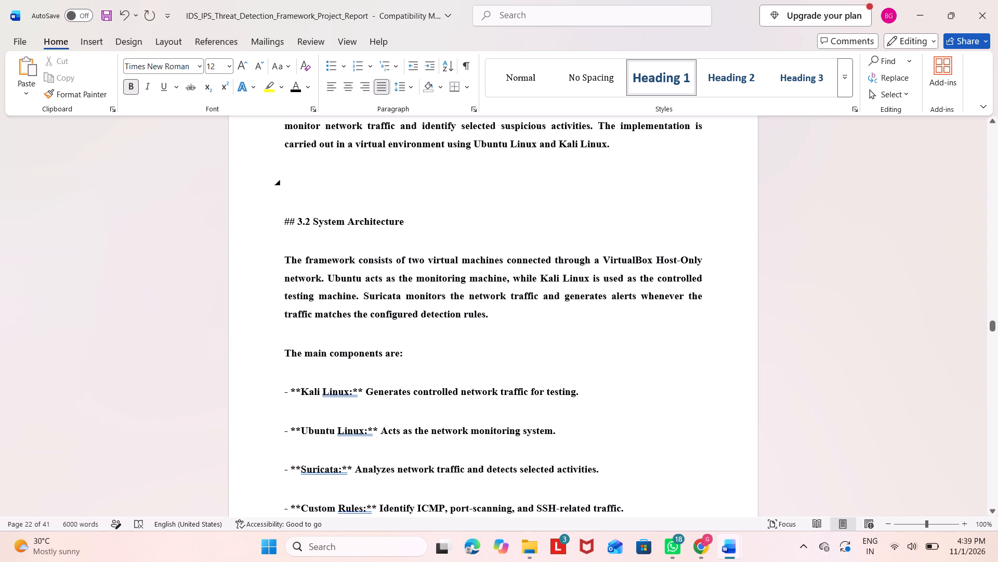
{"action": "left_click", "coordinate": [305, 184]}
{"action": "key", "text": "BackSpace"}
Remove bold from all Chapter 5 text, from the 3.1 Introduction body paragraph through the end of the 3.12 Summary.
{"action": "scroll", "coordinate": [305, 184], "scroll_direction": "up", "scroll_amount": 2}
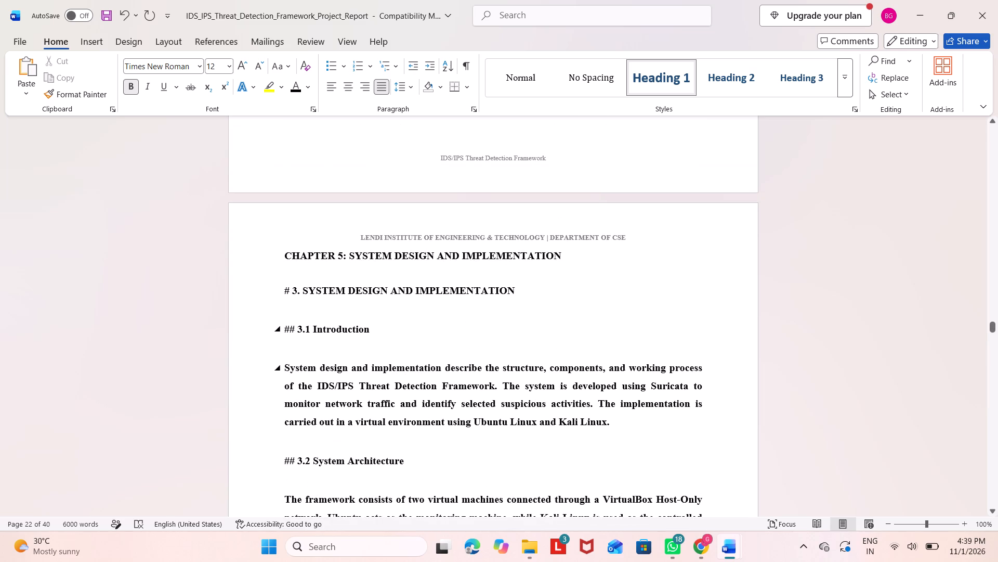
{"action": "left_click_drag", "start_coordinate": [284, 368], "coordinate": [372, 561]}
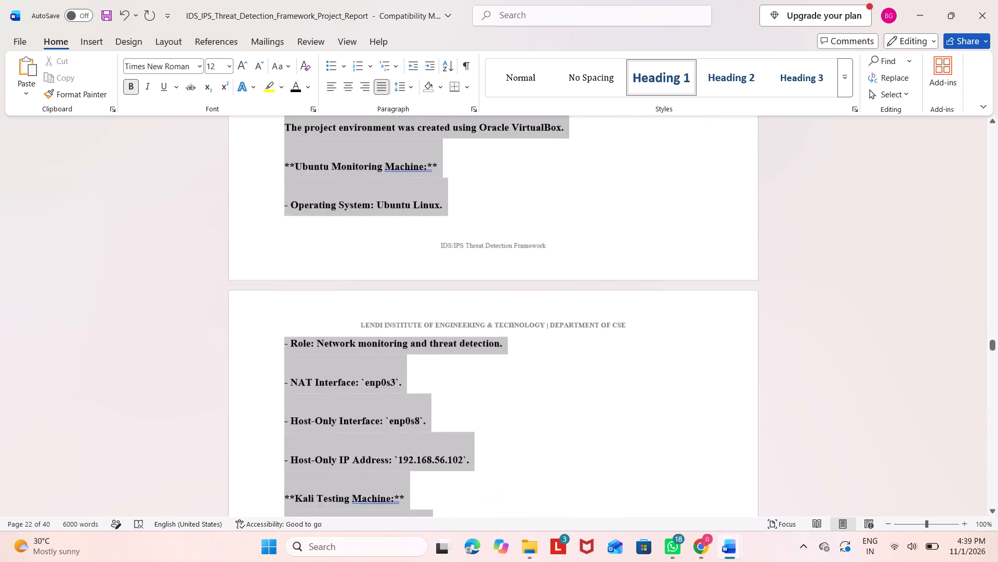
{"action": "left_click_drag", "start_coordinate": [372, 561], "coordinate": [382, 543]}
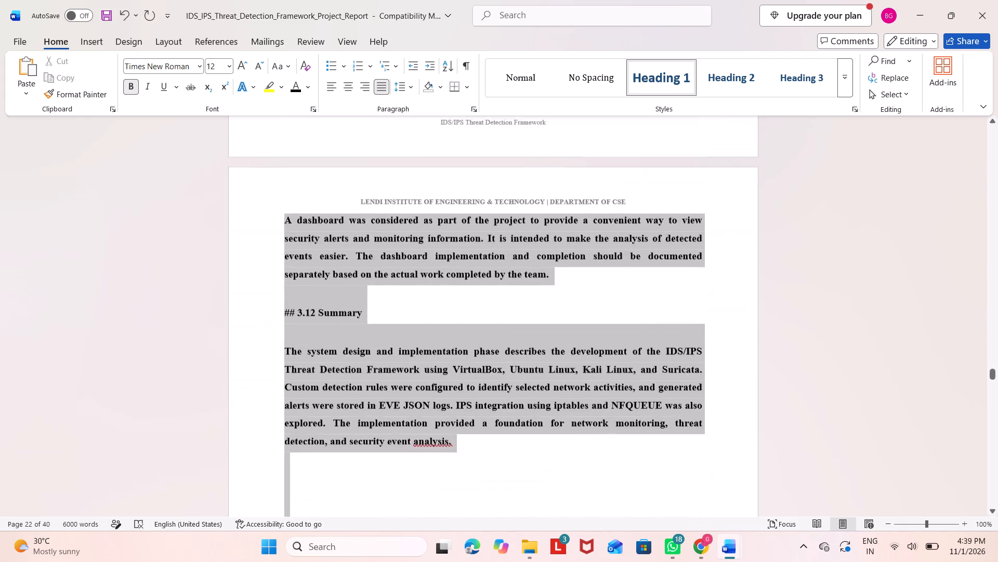
{"action": "left_click_drag", "start_coordinate": [382, 543], "coordinate": [402, 231]}
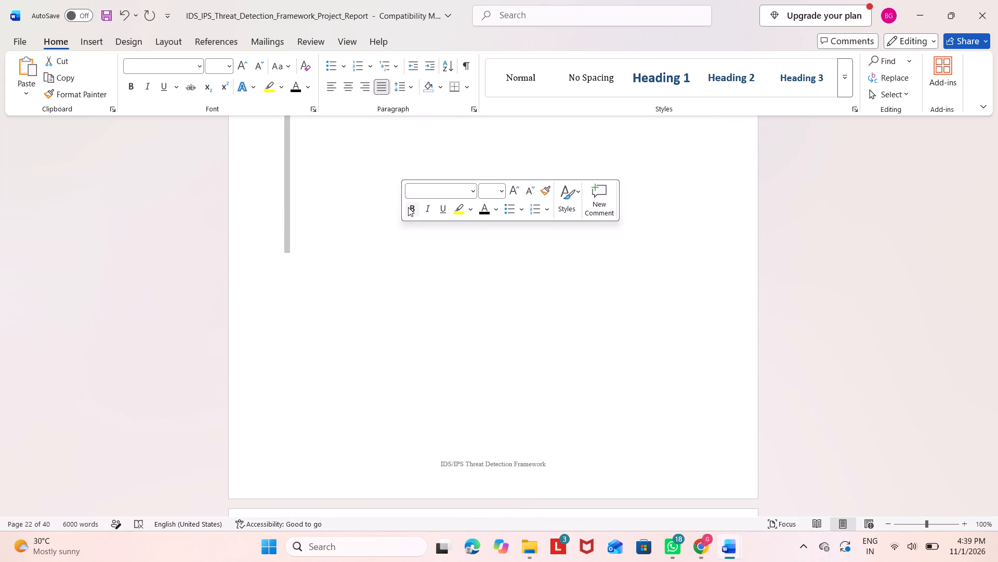
{"action": "left_click", "coordinate": [408, 207]}
Make the "## 3.12 Summary" heading bold.
{"action": "scroll", "coordinate": [408, 207], "scroll_direction": "up", "scroll_amount": 3}
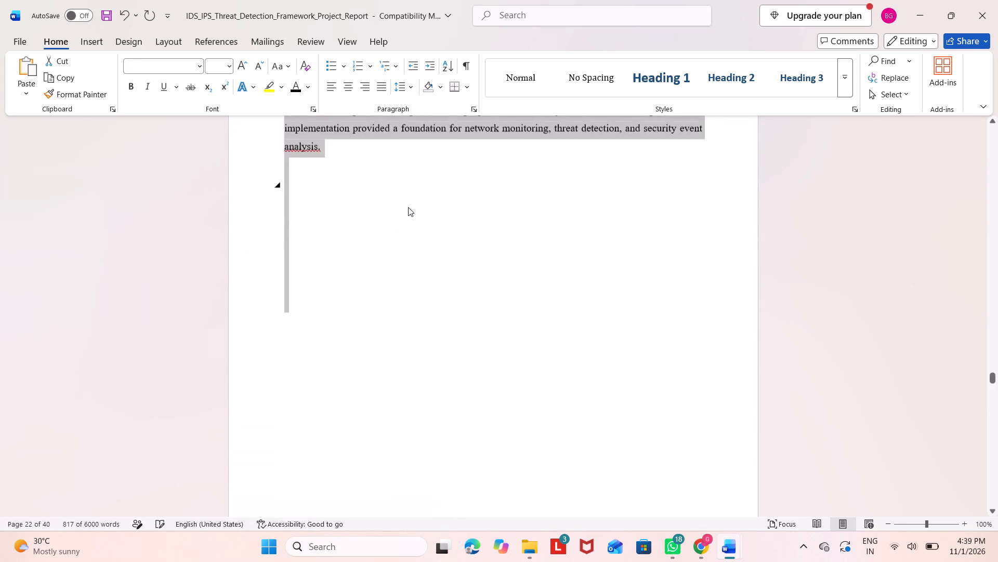
{"action": "scroll", "coordinate": [408, 207], "scroll_direction": "up", "scroll_amount": 3}
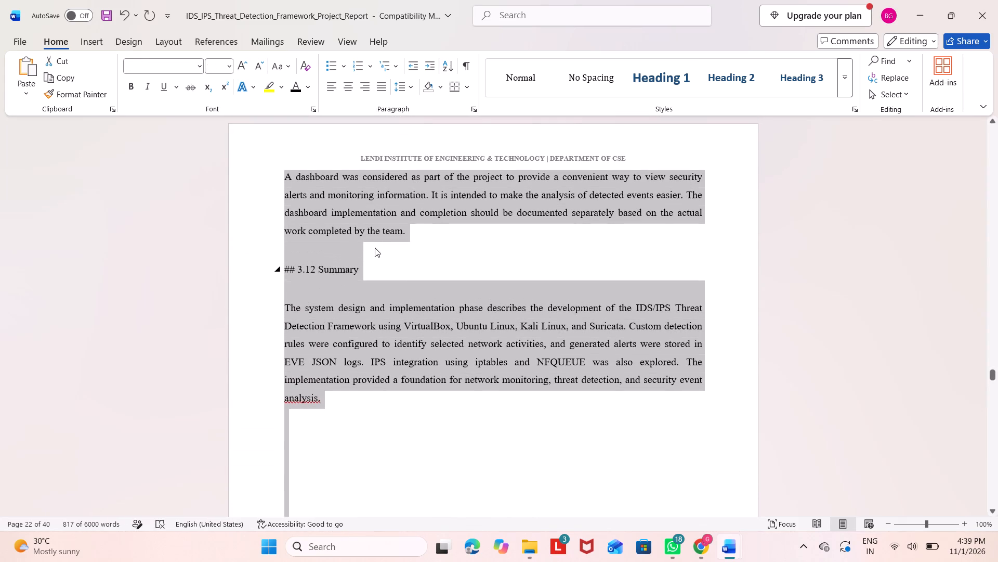
{"action": "left_click", "coordinate": [358, 264]}
{"action": "left_click_drag", "start_coordinate": [358, 267], "coordinate": [348, 268]}
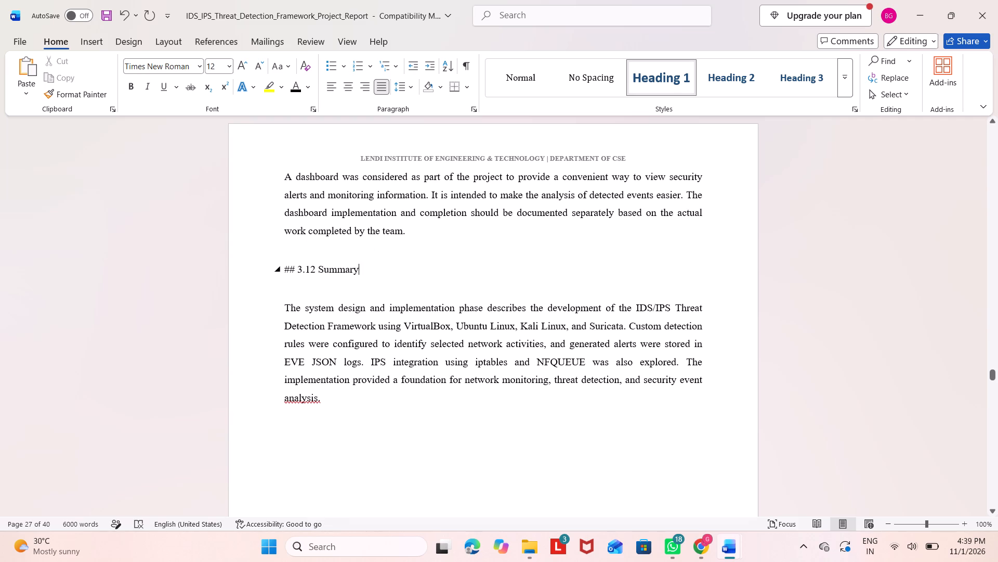
{"action": "left_click_drag", "start_coordinate": [348, 268], "coordinate": [276, 258]}
{"action": "left_click", "coordinate": [286, 232]}
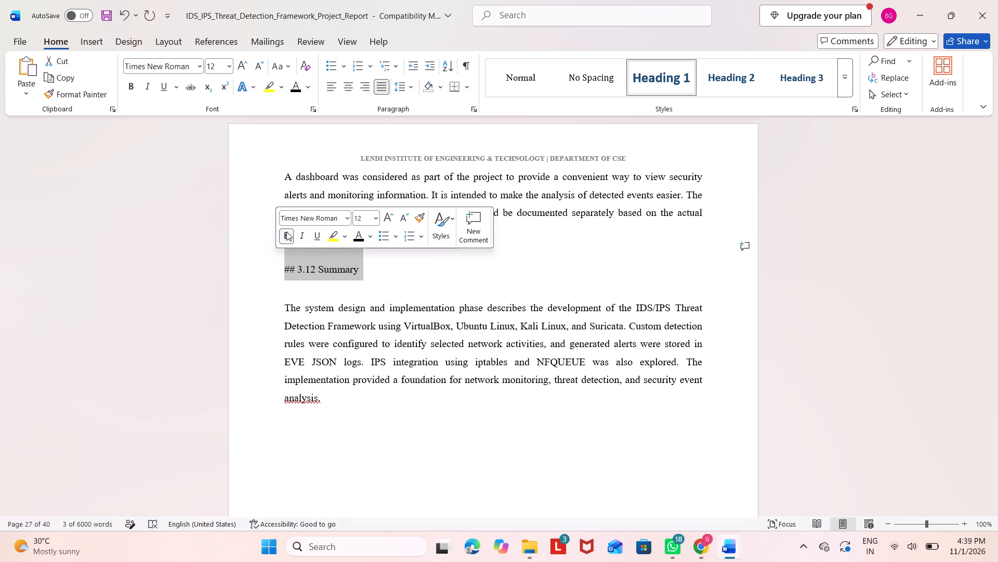
{"action": "left_click", "coordinate": [299, 300]}
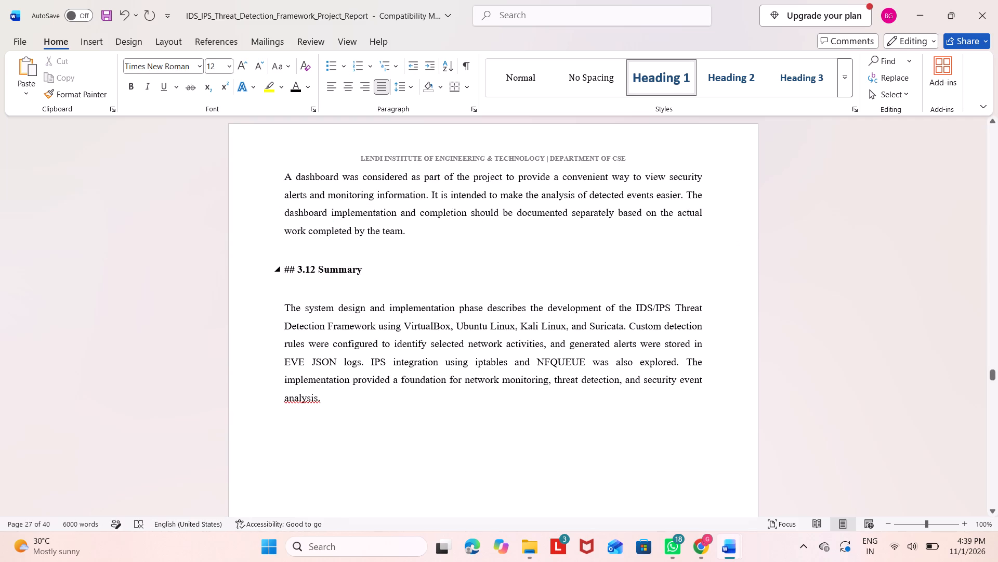
{"action": "left_click", "coordinate": [299, 251]}
Make the "## 3.11 Dashboard and Monitoring" and "## 3.10 IPS Integration" headings bold.
{"action": "scroll", "coordinate": [299, 251], "scroll_direction": "up", "scroll_amount": 1}
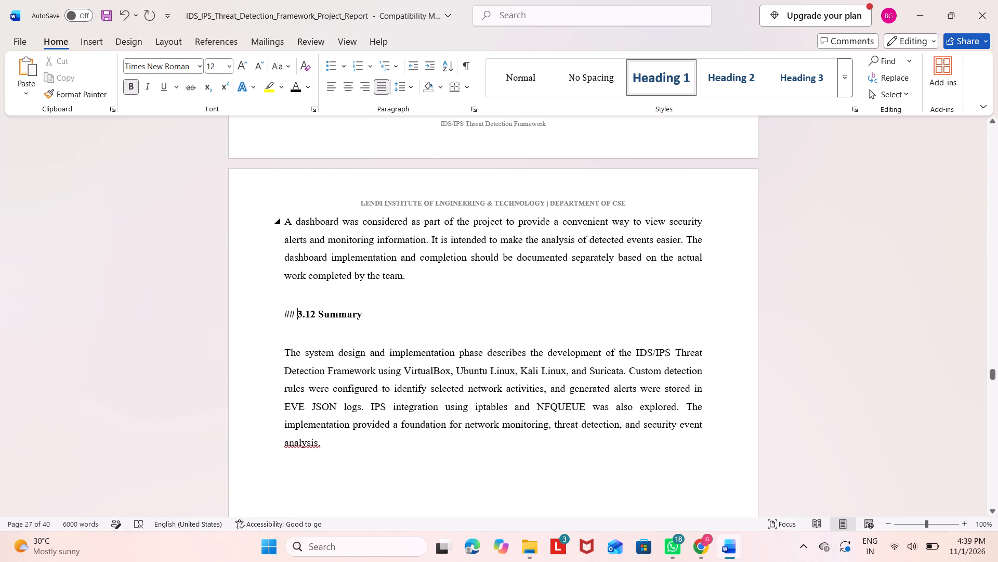
{"action": "scroll", "coordinate": [306, 269], "scroll_direction": "up", "scroll_amount": 1}
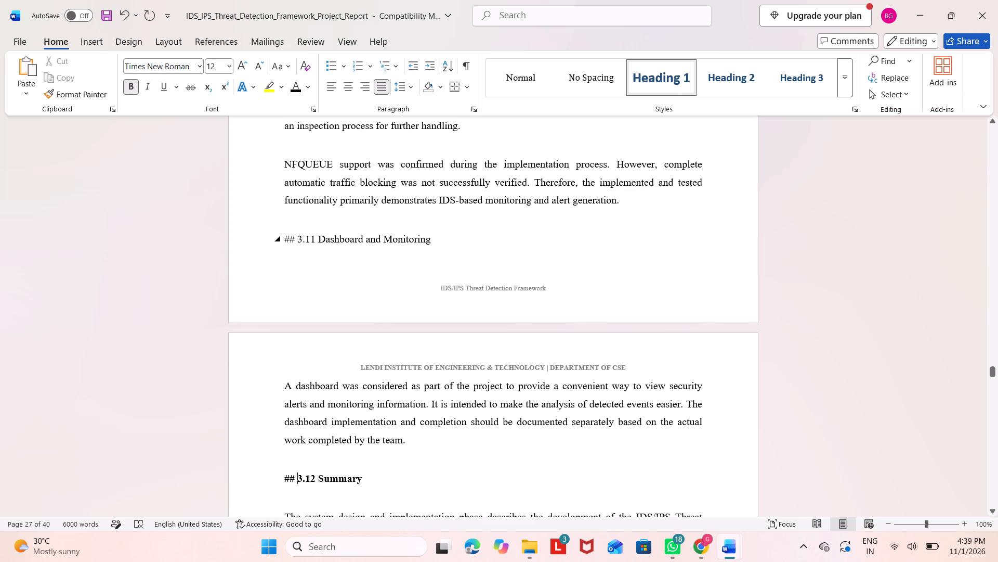
{"action": "left_click_drag", "start_coordinate": [285, 237], "coordinate": [471, 233]}
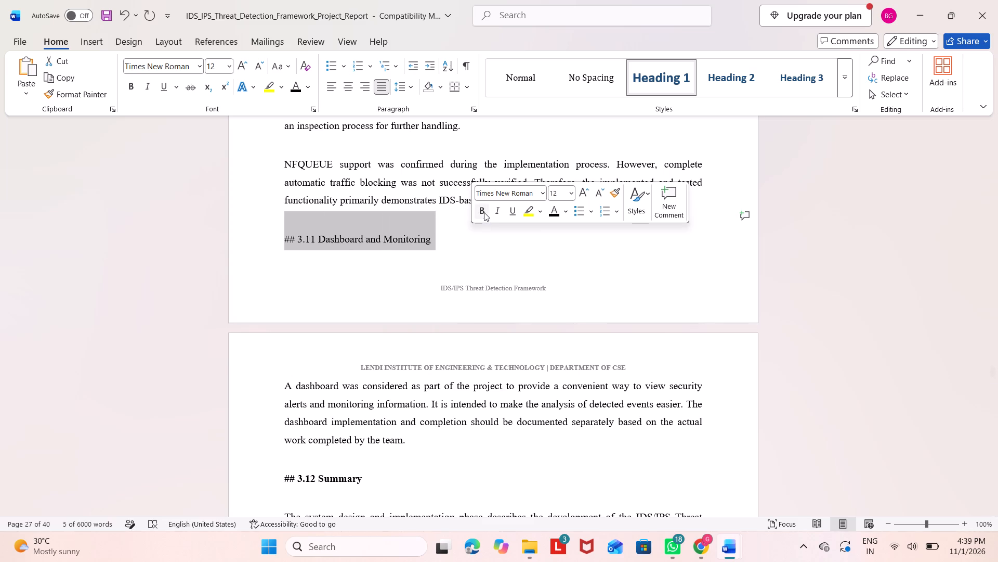
{"action": "left_click", "coordinate": [484, 212]}
{"action": "scroll", "coordinate": [484, 212], "scroll_direction": "up", "scroll_amount": 2}
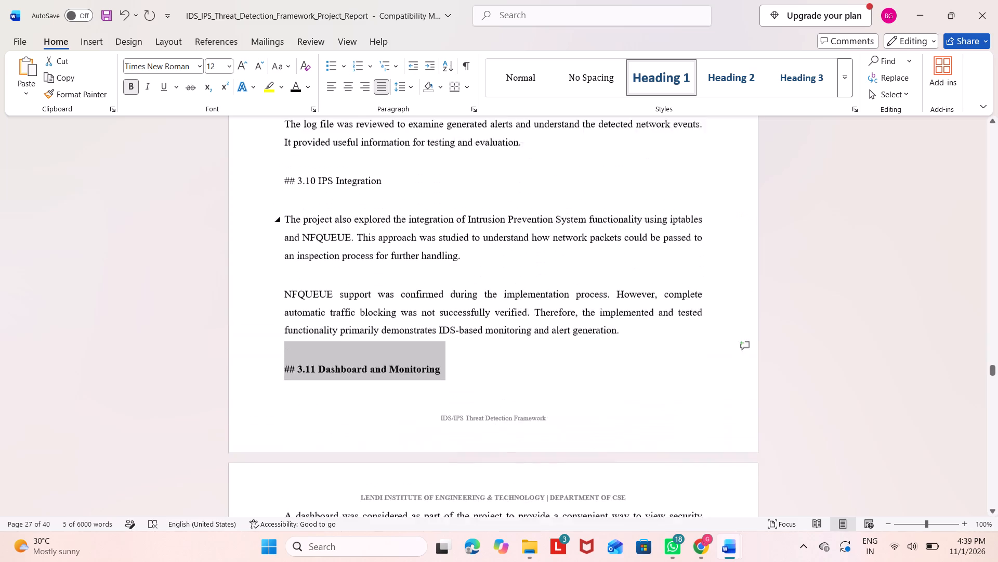
{"action": "scroll", "coordinate": [484, 212], "scroll_direction": "up", "scroll_amount": 2}
{"action": "left_click_drag", "start_coordinate": [383, 215], "coordinate": [372, 215]}
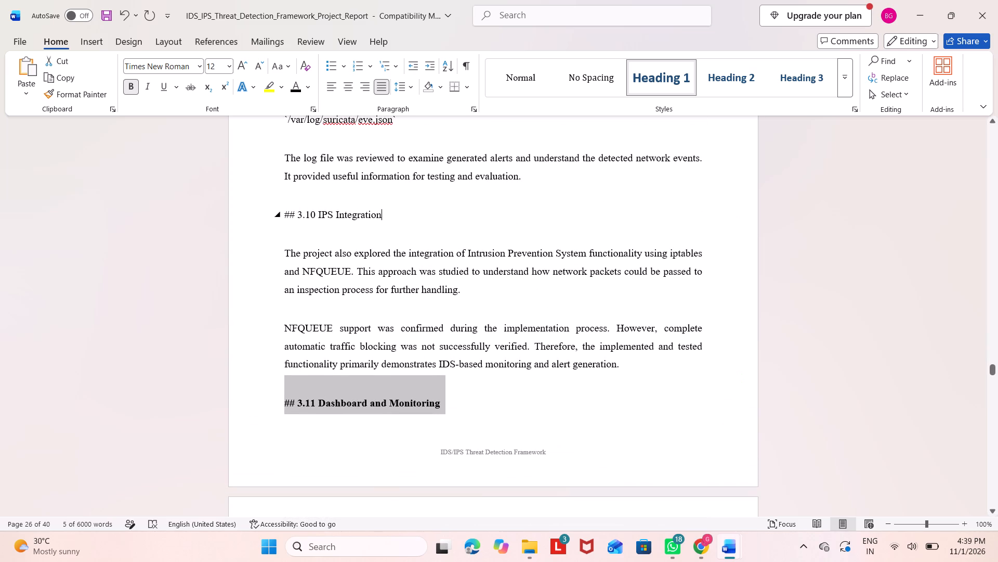
{"action": "left_click_drag", "start_coordinate": [372, 215], "coordinate": [285, 214]}
{"action": "left_click", "coordinate": [294, 194]}
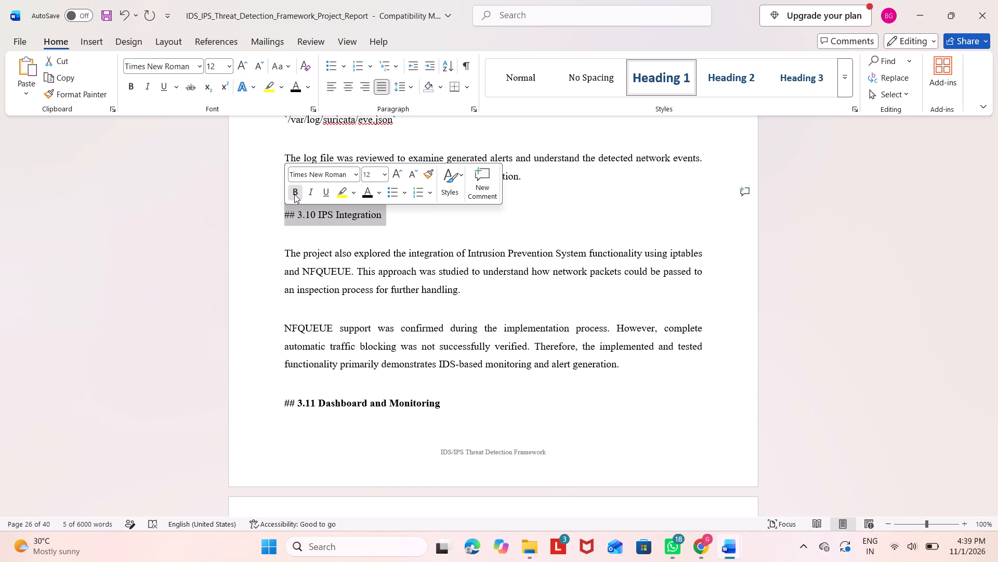
{"action": "scroll", "coordinate": [294, 194], "scroll_direction": "up", "scroll_amount": 2}
{"action": "left_click", "coordinate": [293, 167]}
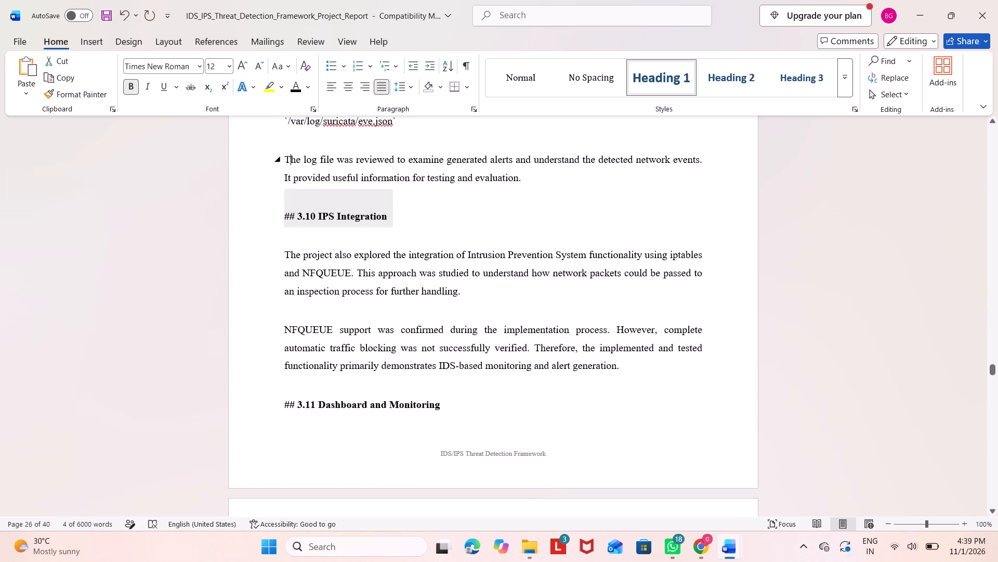
In section 3.9, make the `/var/log/suricata/eve.json` path and its "Log file location:" label bold.
{"action": "scroll", "coordinate": [293, 167], "scroll_direction": "up", "scroll_amount": 4}
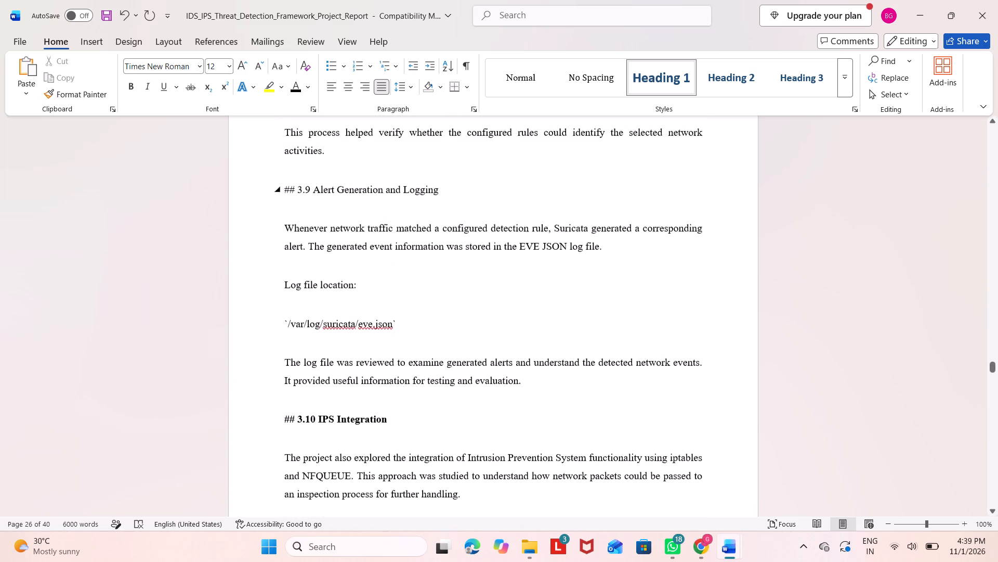
{"action": "left_click_drag", "start_coordinate": [403, 328], "coordinate": [379, 323]}
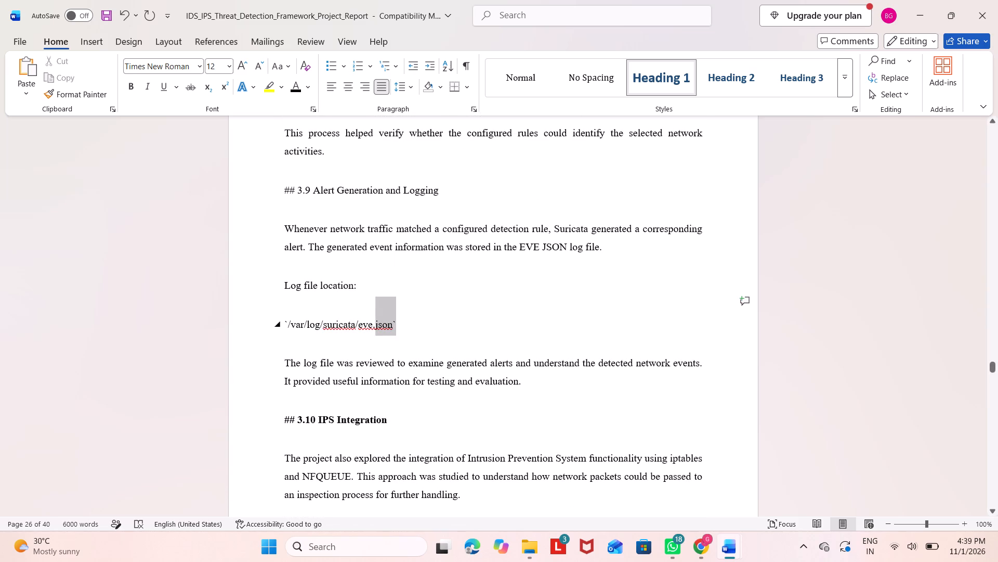
{"action": "left_click_drag", "start_coordinate": [379, 323], "coordinate": [278, 321]}
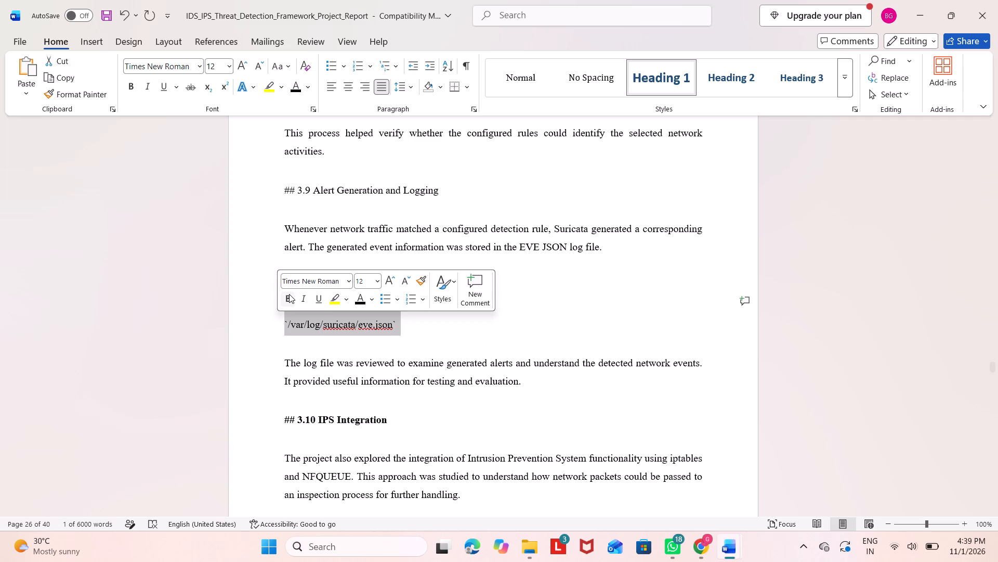
{"action": "left_click", "coordinate": [287, 297]}
{"action": "left_click", "coordinate": [305, 352]}
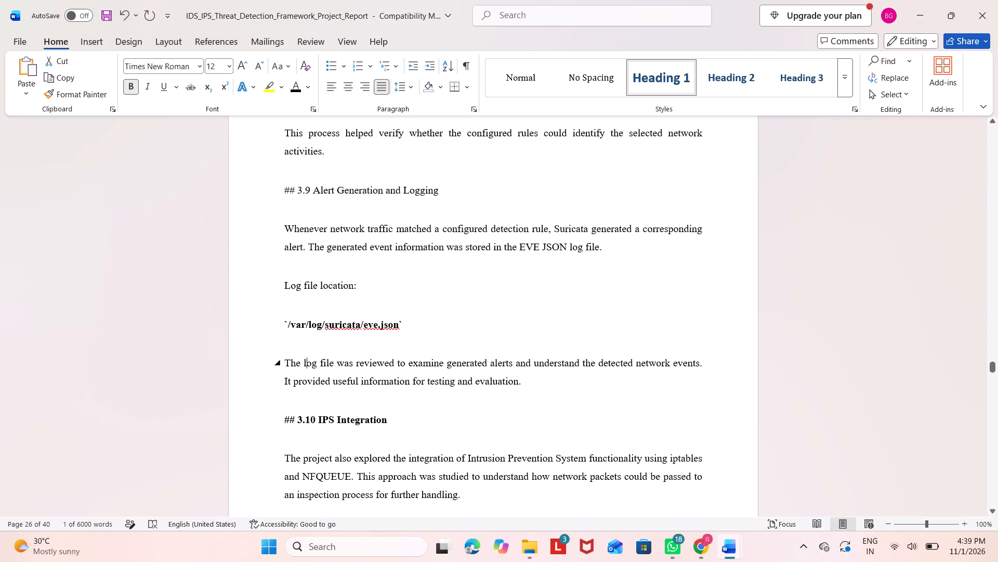
{"action": "left_click_drag", "start_coordinate": [285, 286], "coordinate": [321, 283]}
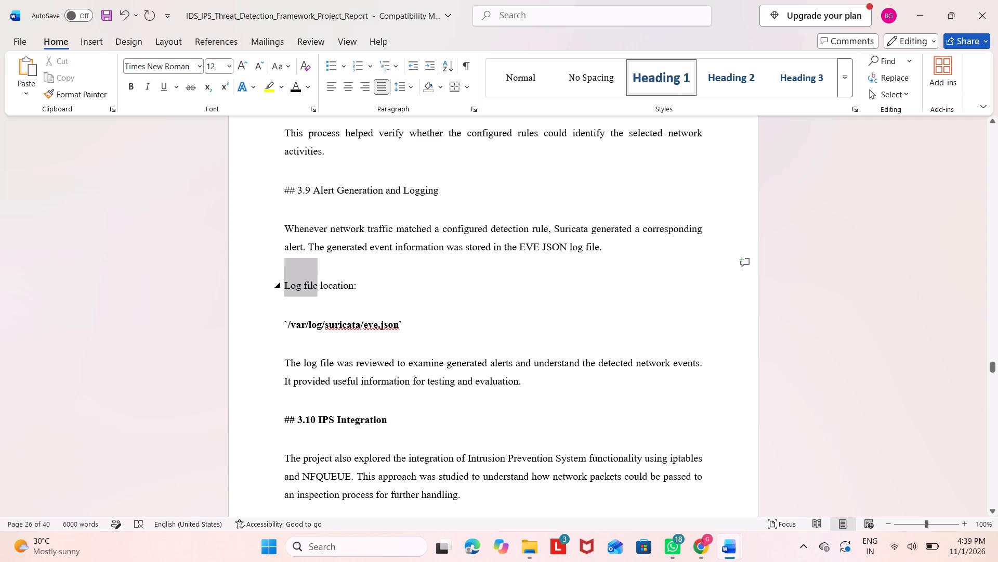
{"action": "left_click_drag", "start_coordinate": [321, 283], "coordinate": [358, 283]}
{"action": "left_click", "coordinate": [368, 257]}
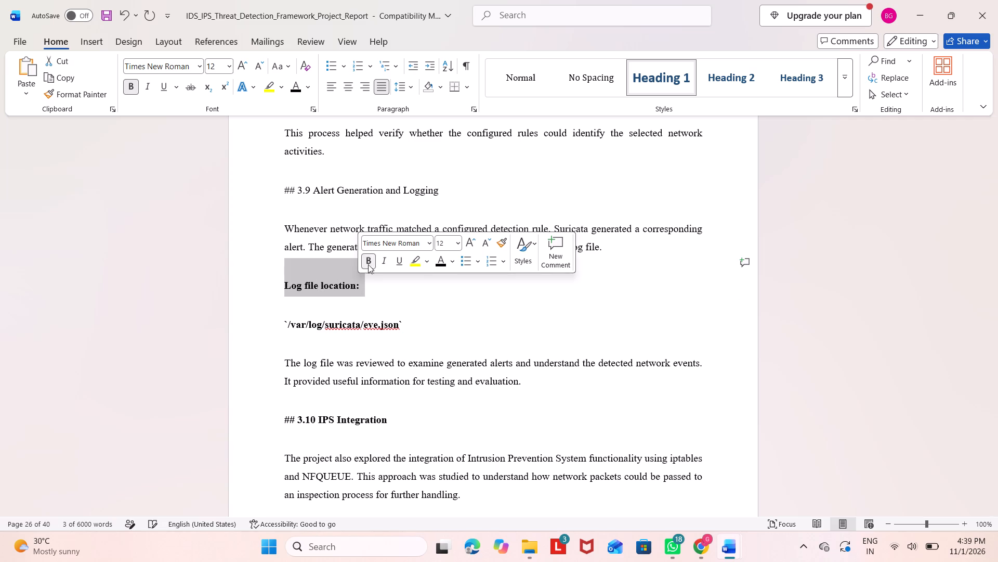
{"action": "left_click", "coordinate": [364, 309]}
Make the "## 3.9 Alert Generation and Logging" heading bold.
{"action": "scroll", "coordinate": [364, 309], "scroll_direction": "up", "scroll_amount": 1}
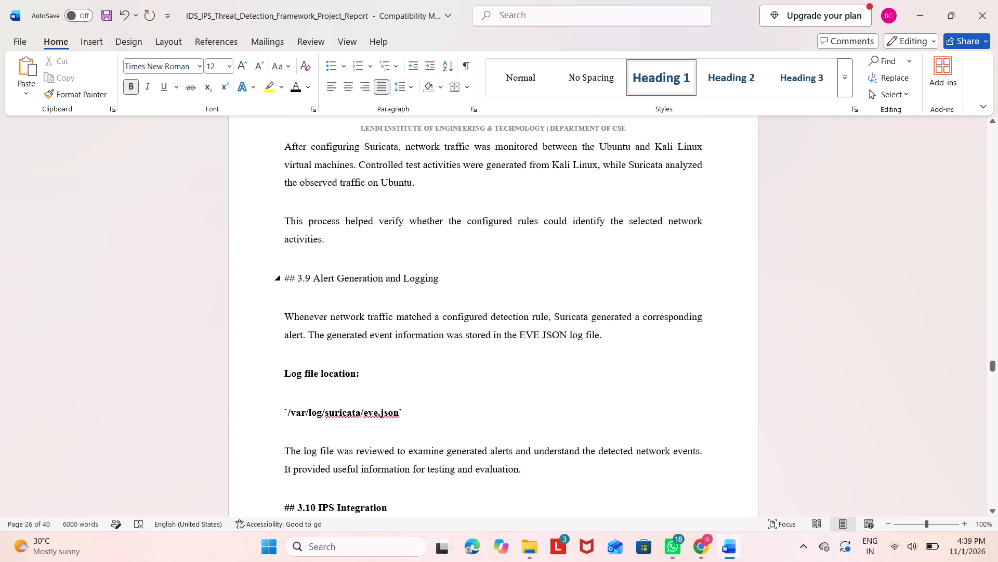
{"action": "left_click_drag", "start_coordinate": [286, 279], "coordinate": [290, 279]}
{"action": "left_click_drag", "start_coordinate": [290, 279], "coordinate": [448, 284]}
{"action": "left_click", "coordinate": [457, 262]}
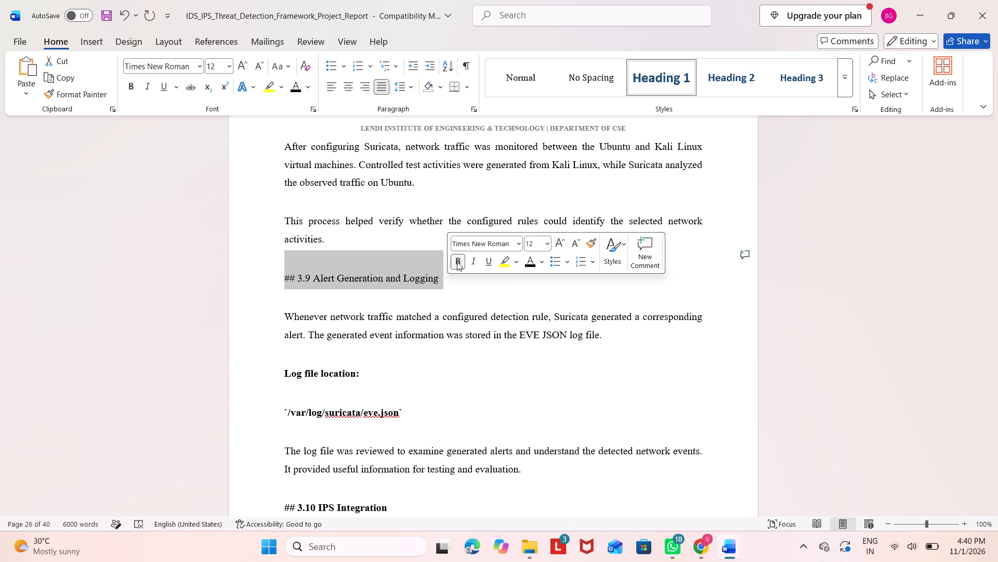
Make the "## 3.8 Network Traffic Monitoring" heading bold.
{"action": "left_click", "coordinate": [382, 231]}
{"action": "scroll", "coordinate": [382, 231], "scroll_direction": "up", "scroll_amount": 2}
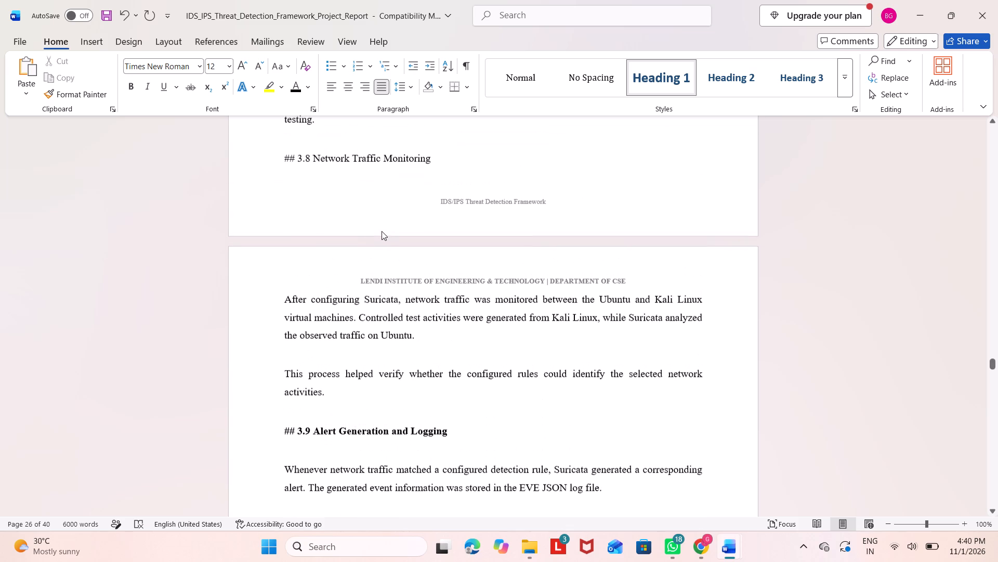
{"action": "scroll", "coordinate": [382, 231], "scroll_direction": "up", "scroll_amount": 1}
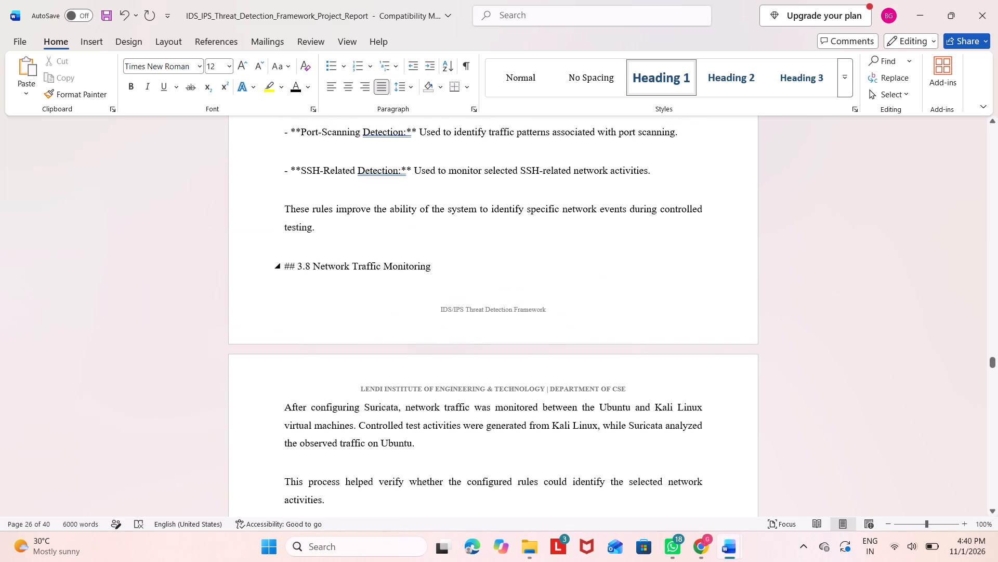
{"action": "left_click_drag", "start_coordinate": [286, 265], "coordinate": [426, 269]}
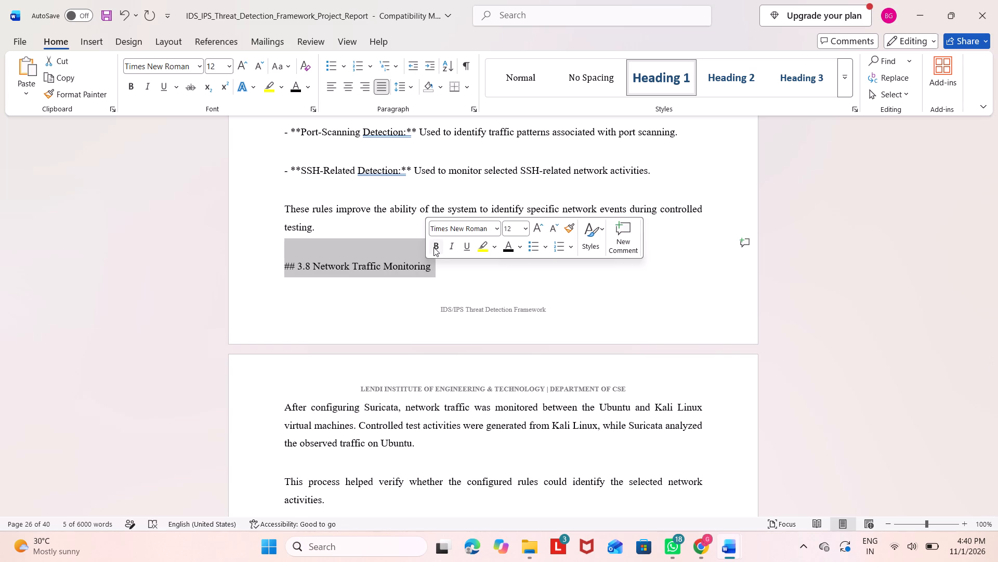
{"action": "left_click", "coordinate": [434, 247]}
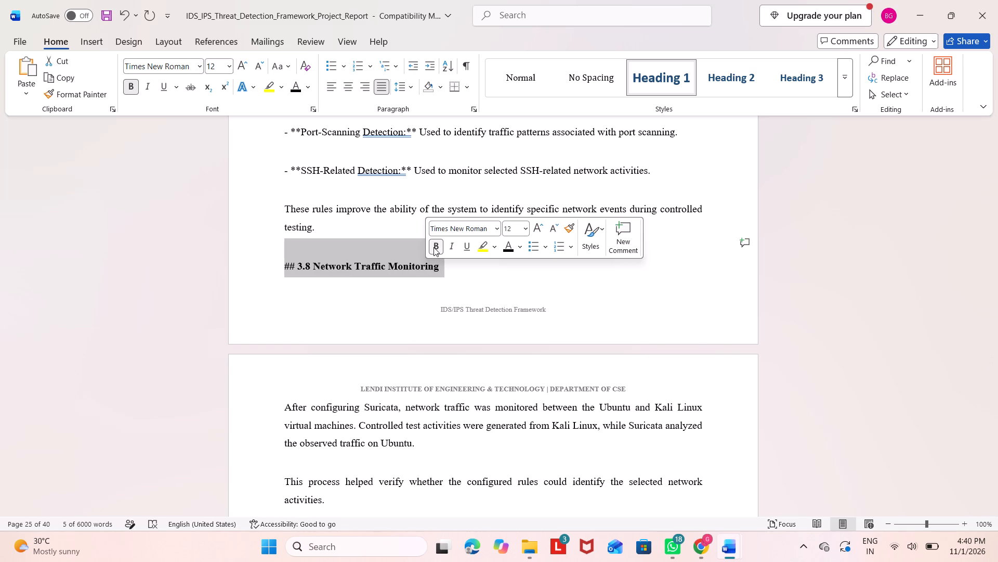
{"action": "left_click", "coordinate": [389, 254]}
Convert the ICMP, Port-Scanning and SSH-Related Detection lines into a left-aligned list with solid round bullets.
{"action": "scroll", "coordinate": [389, 254], "scroll_direction": "up", "scroll_amount": 2}
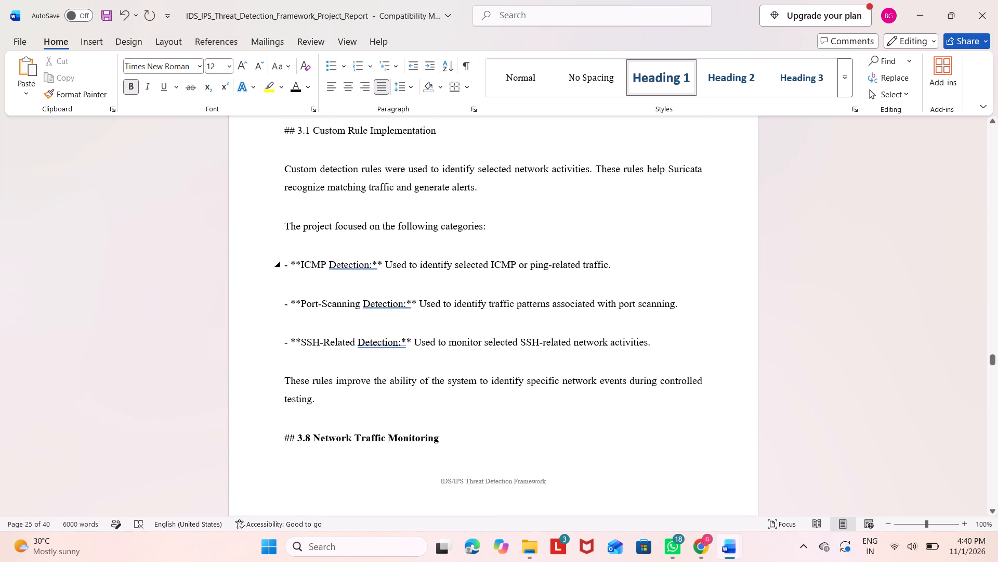
{"action": "left_click_drag", "start_coordinate": [288, 263], "coordinate": [567, 352]}
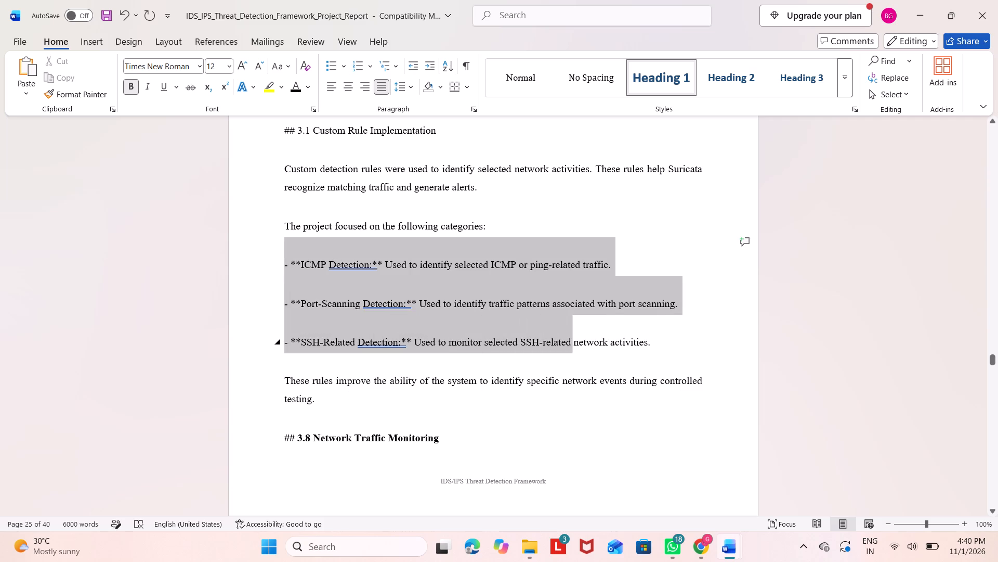
{"action": "left_click_drag", "start_coordinate": [567, 352], "coordinate": [655, 352]}
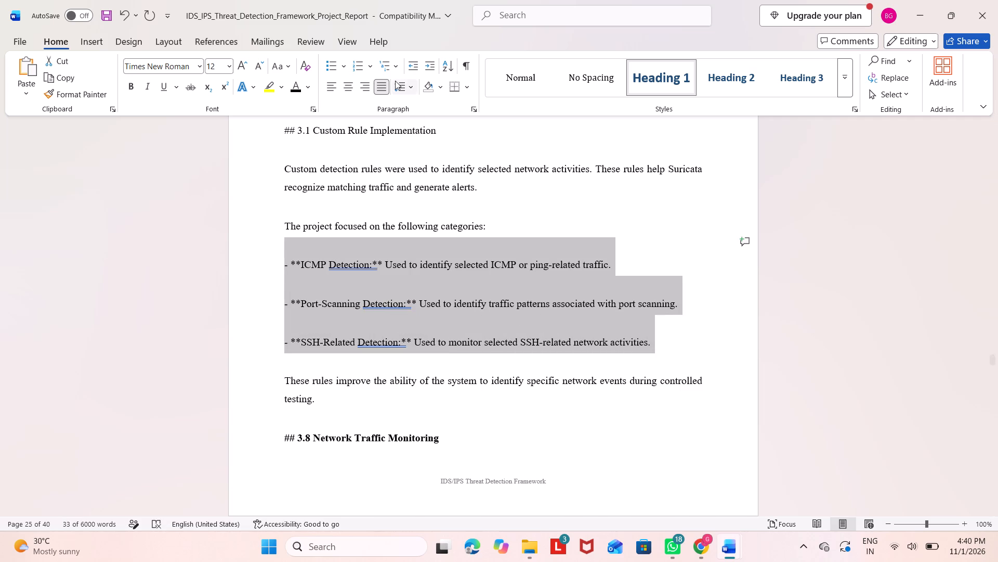
{"action": "left_click", "coordinate": [342, 67]}
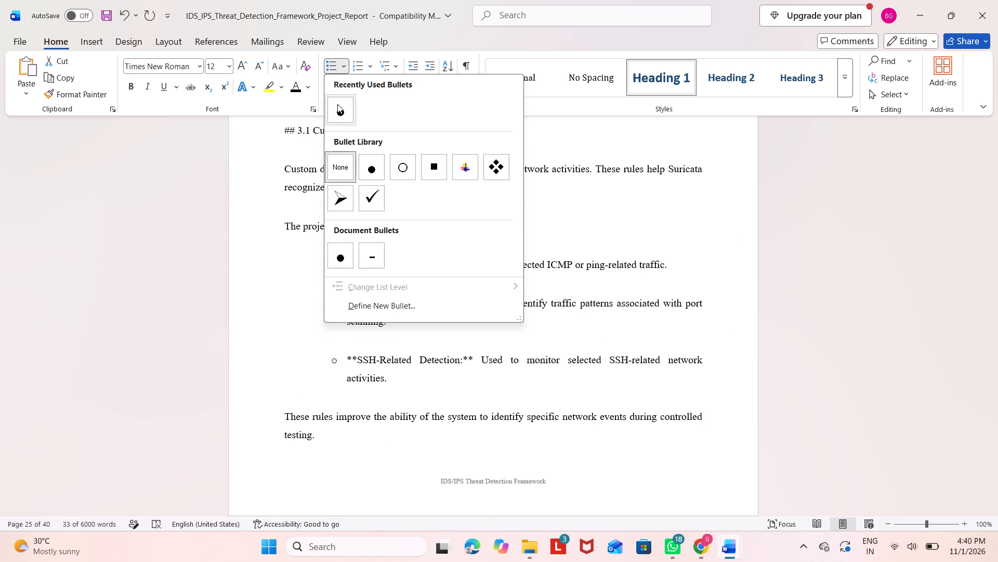
{"action": "left_click", "coordinate": [337, 101]}
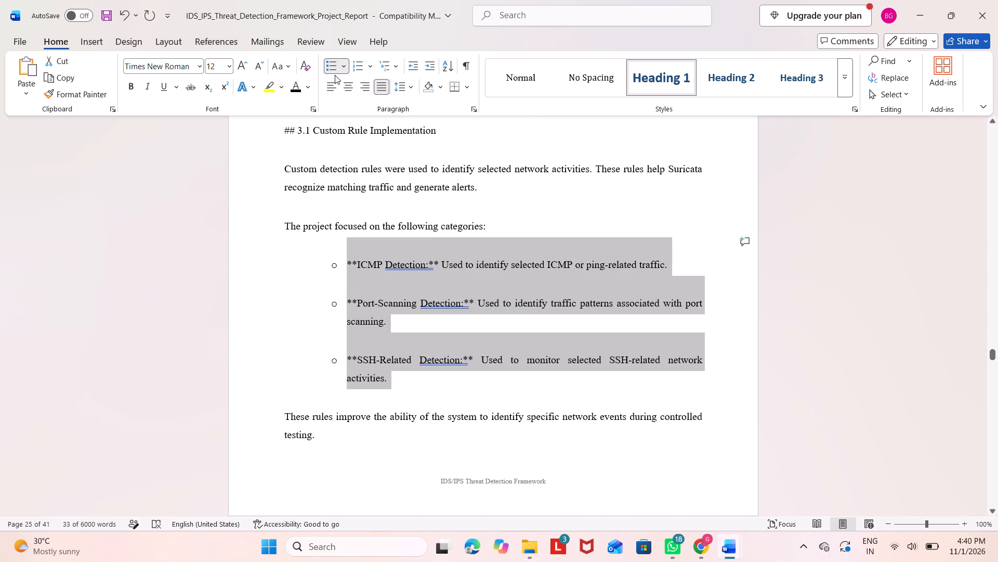
{"action": "left_click", "coordinate": [343, 67]}
{"action": "left_click", "coordinate": [342, 109]}
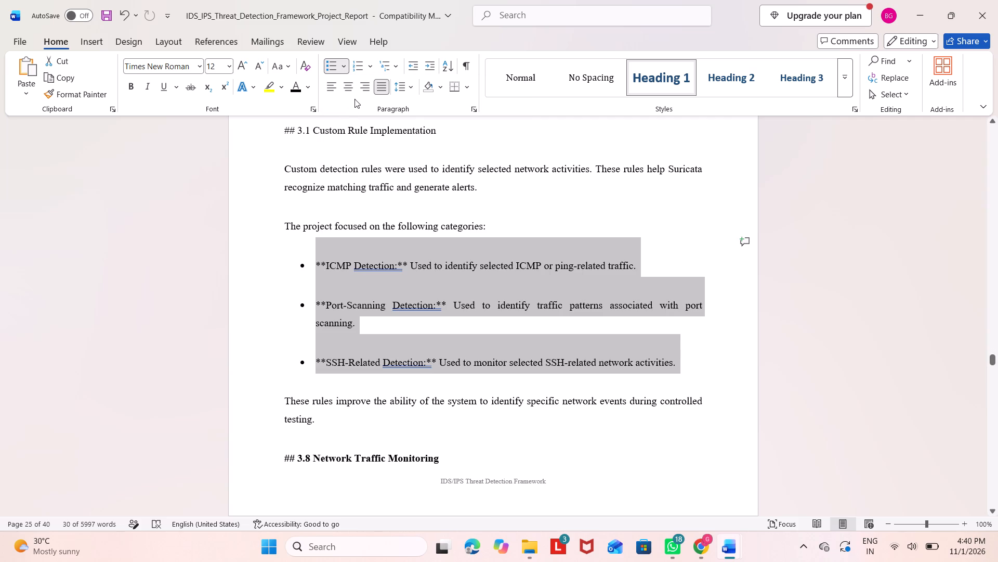
{"action": "left_click", "coordinate": [377, 81]}
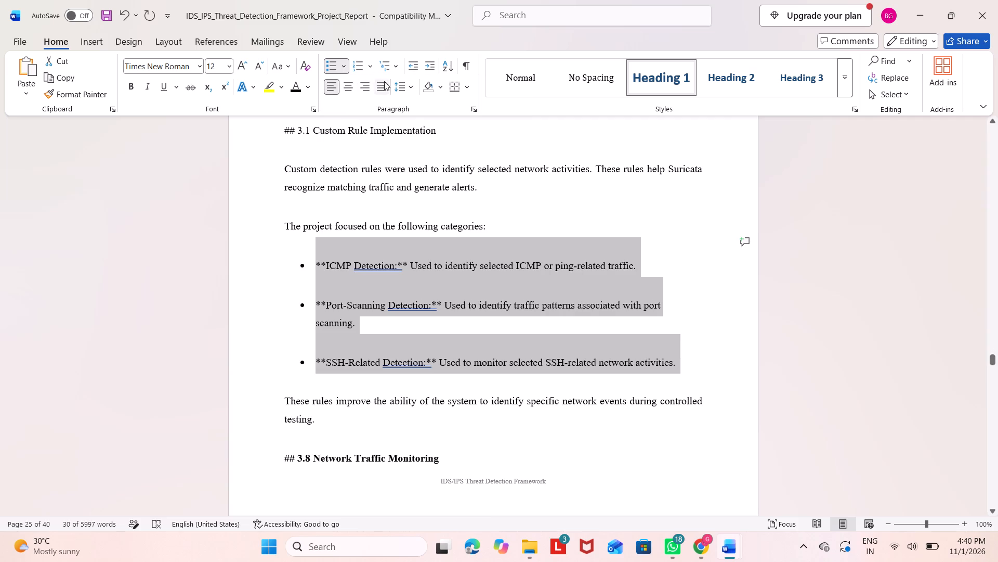
{"action": "left_click", "coordinate": [412, 90]}
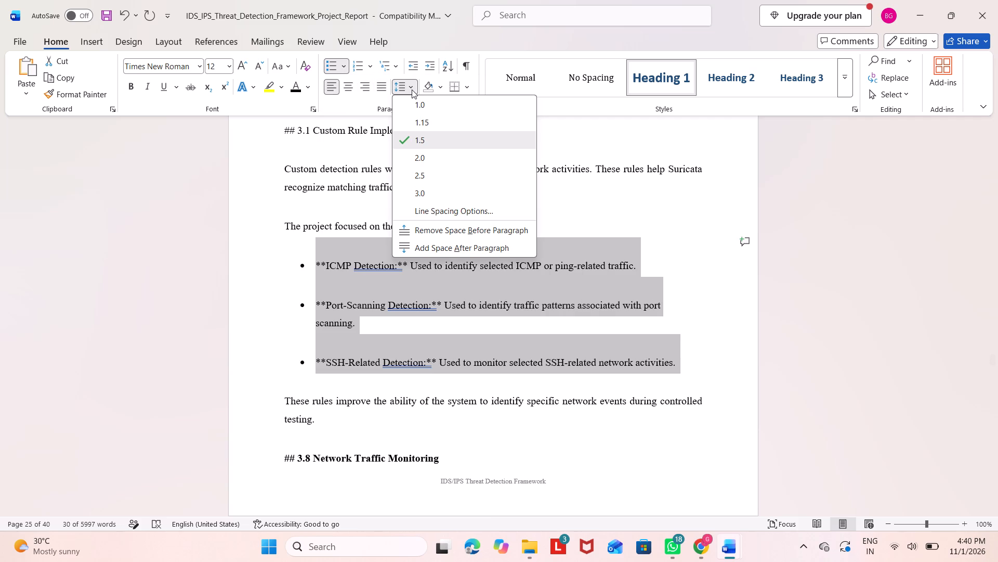
{"action": "left_click", "coordinate": [347, 149]}
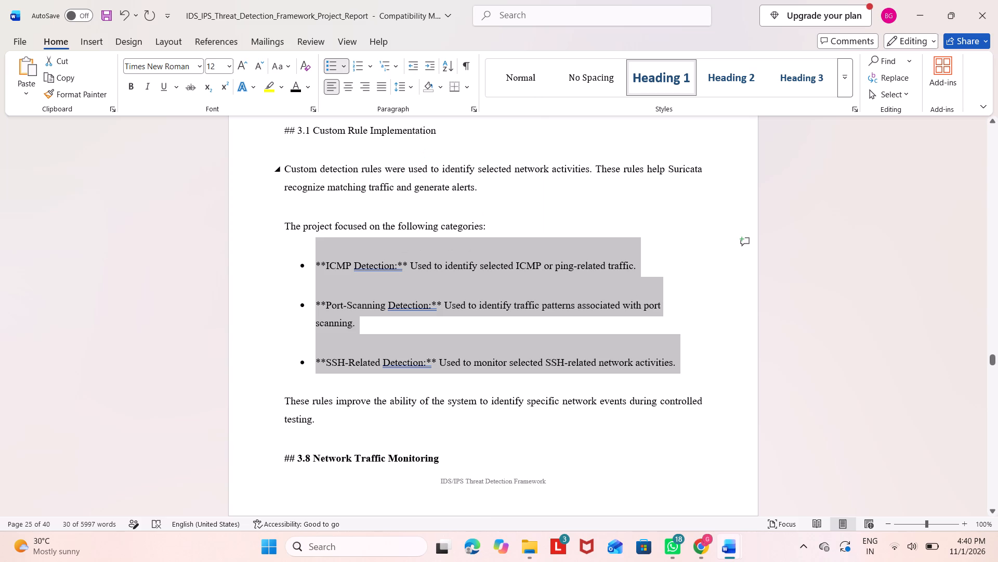
Make the "## 3.1 Custom Rule Implementation" heading bold.
{"action": "scroll", "coordinate": [337, 150], "scroll_direction": "up", "scroll_amount": 1}
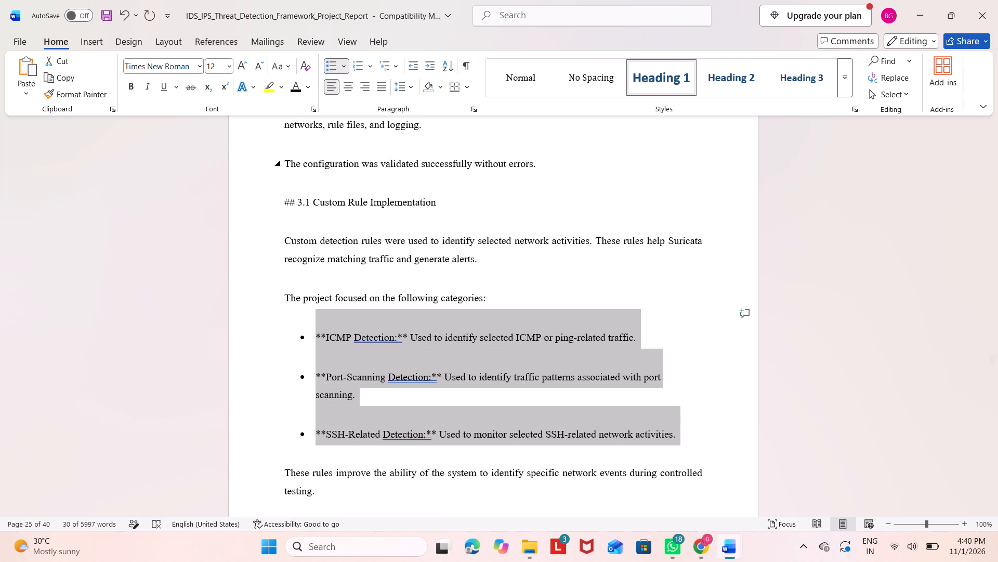
{"action": "left_click", "coordinate": [345, 199]}
{"action": "scroll", "coordinate": [345, 199], "scroll_direction": "up", "scroll_amount": 1}
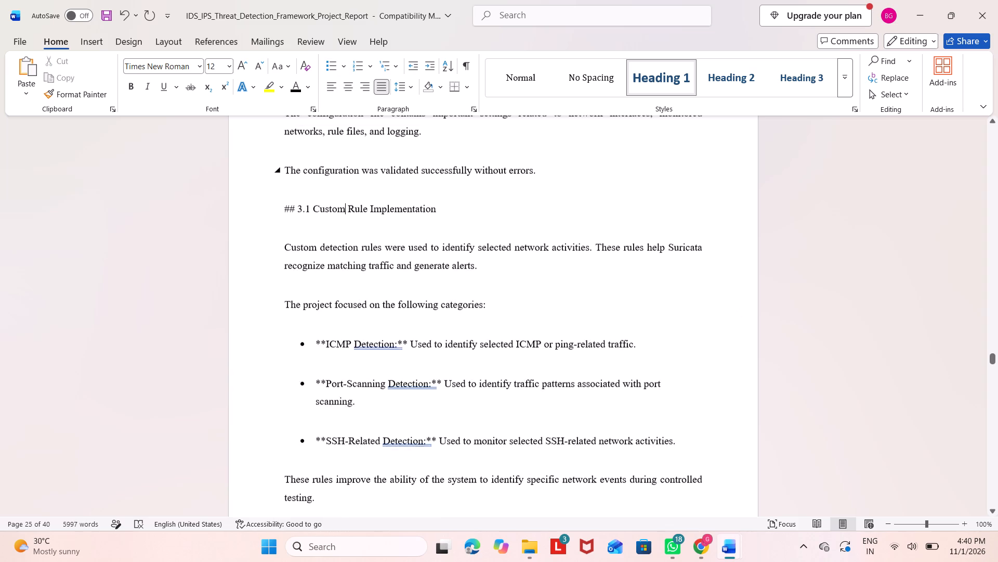
{"action": "scroll", "coordinate": [345, 199], "scroll_direction": "up", "scroll_amount": 1}
{"action": "left_click_drag", "start_coordinate": [284, 316], "coordinate": [377, 302]}
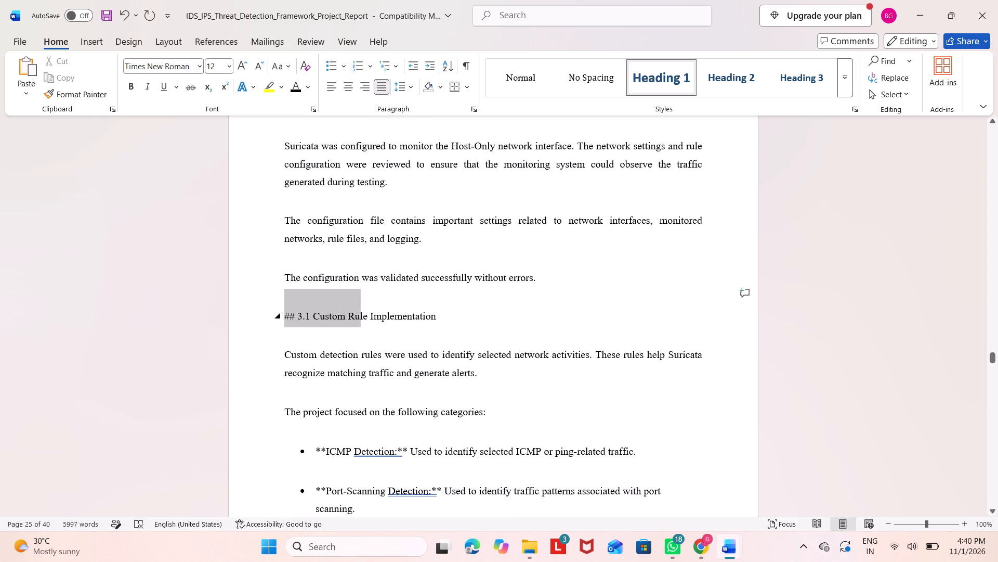
{"action": "left_click_drag", "start_coordinate": [377, 302], "coordinate": [419, 314]}
{"action": "left_click", "coordinate": [424, 289]}
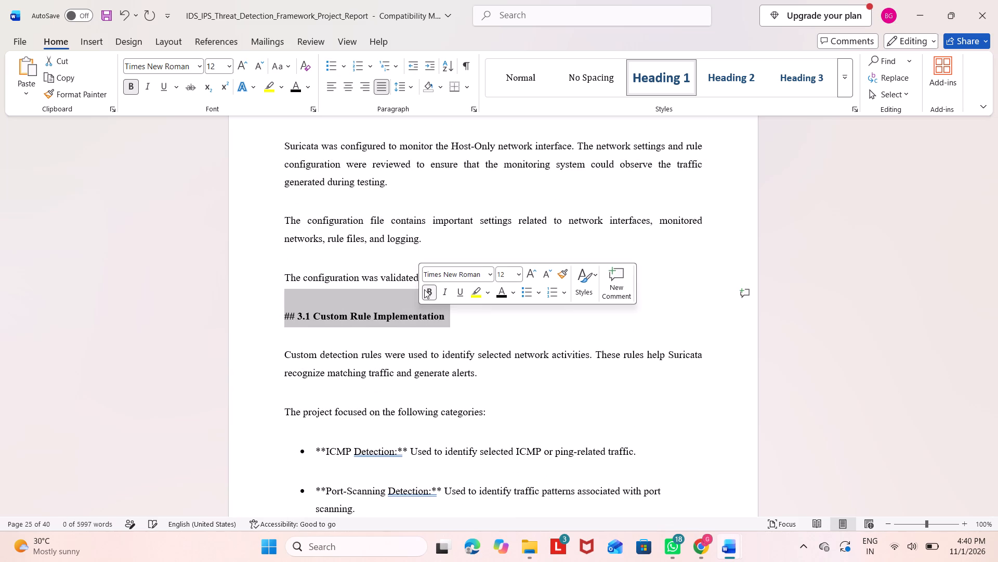
Make the "## 3.6 Suricata Configuration" heading bold.
{"action": "scroll", "coordinate": [345, 253], "scroll_direction": "up", "scroll_amount": 2}
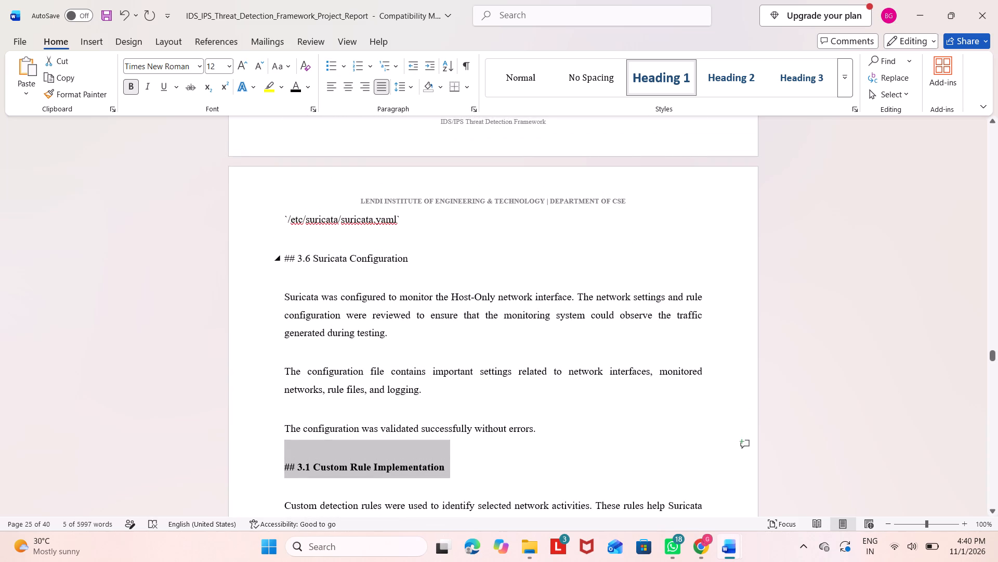
{"action": "left_click_drag", "start_coordinate": [283, 255], "coordinate": [405, 261]}
{"action": "left_click", "coordinate": [416, 237]}
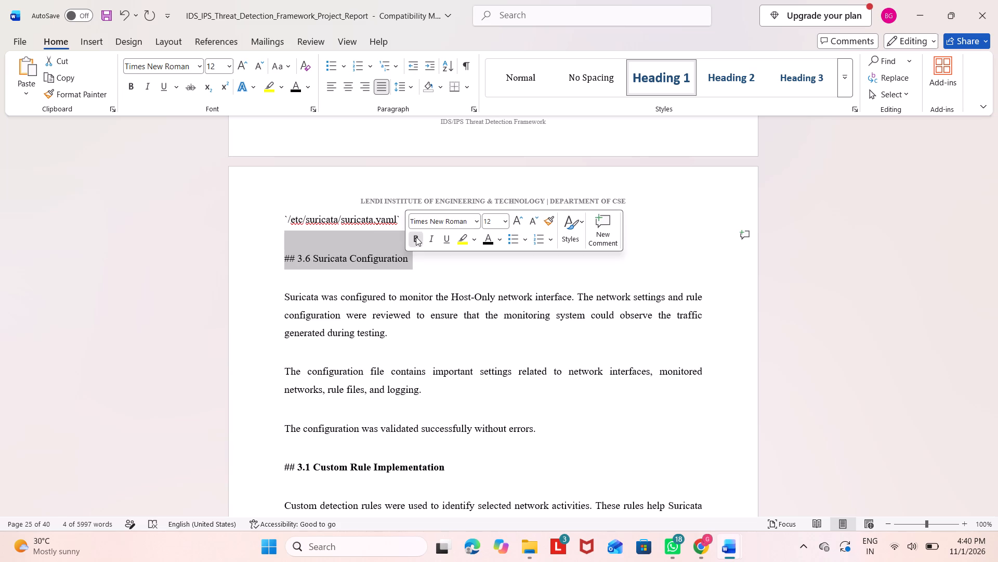
Remove the empty paragraph above "Configuration file:" in section 3.5 Suricata Installation.
{"action": "scroll", "coordinate": [364, 240], "scroll_direction": "up", "scroll_amount": 2}
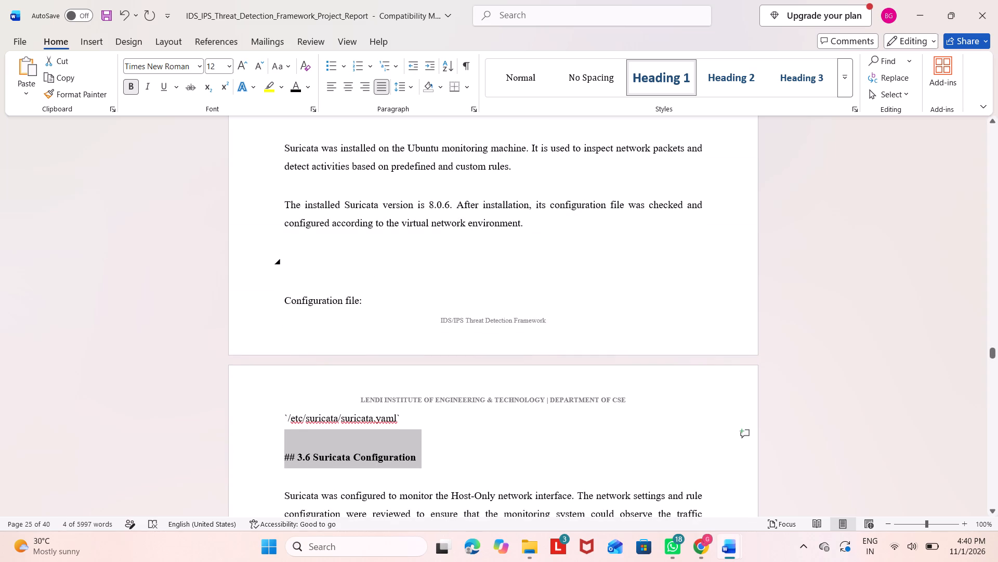
{"action": "scroll", "coordinate": [332, 252], "scroll_direction": "up", "scroll_amount": 2}
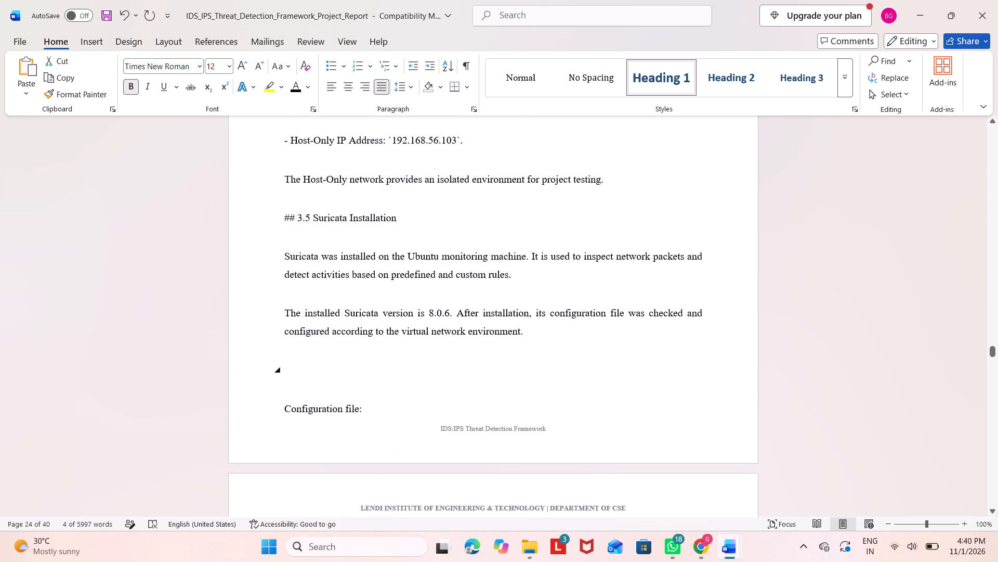
{"action": "left_click", "coordinate": [295, 372]}
{"action": "key", "text": "BackSpace"}
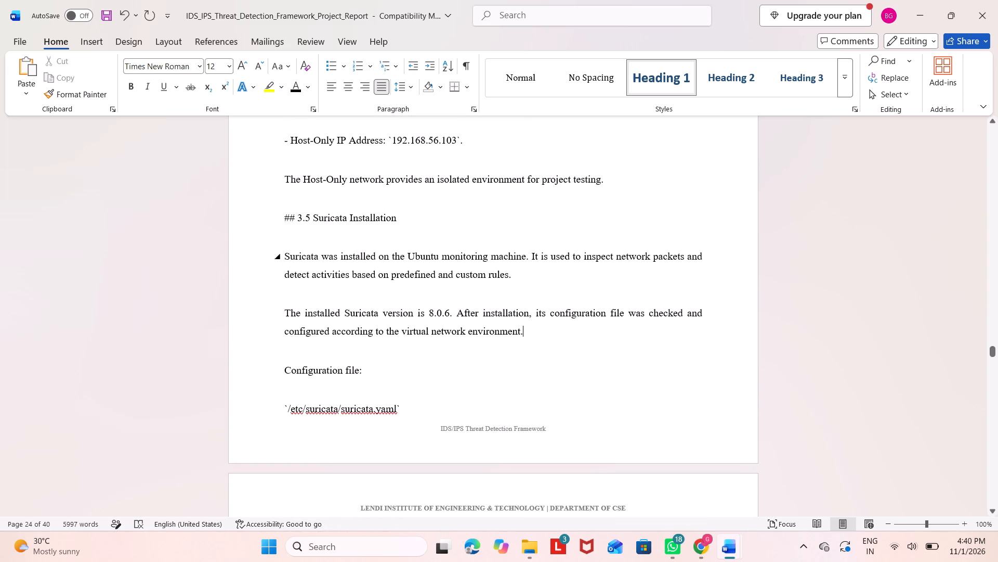
Make the "## 3.3 System Design" heading bold.
{"action": "scroll", "coordinate": [307, 240], "scroll_direction": "up", "scroll_amount": 4}
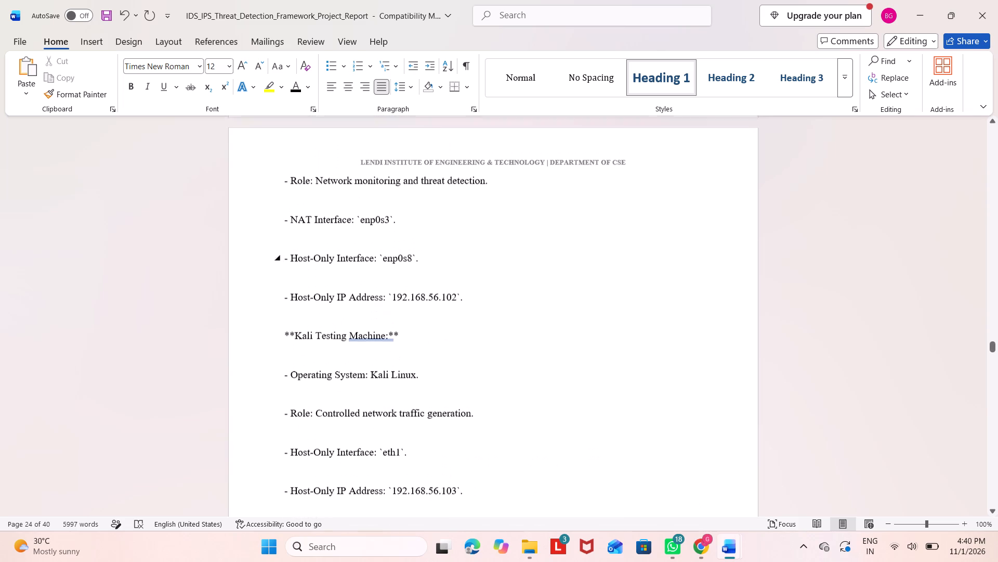
{"action": "scroll", "coordinate": [307, 240], "scroll_direction": "up", "scroll_amount": 5}
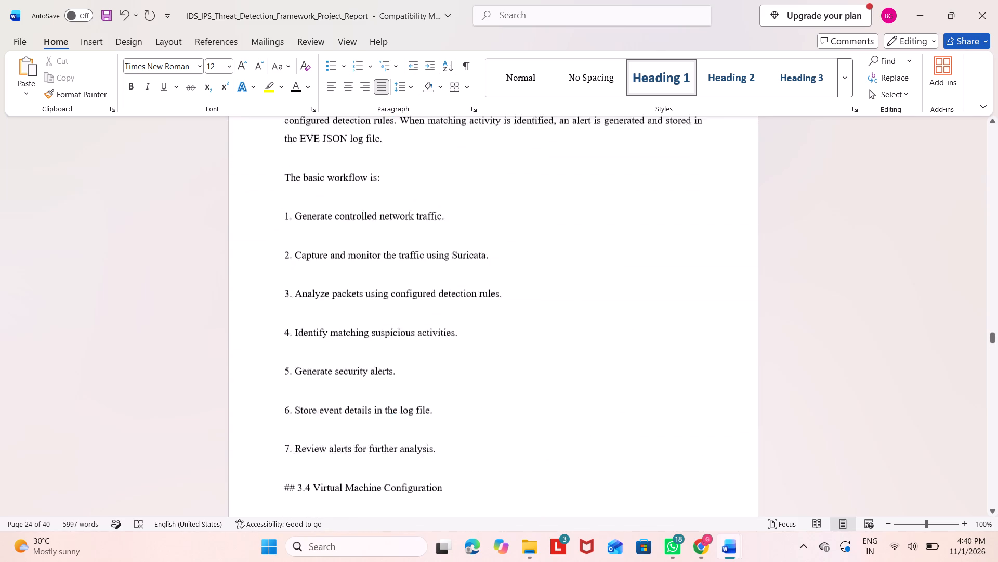
{"action": "scroll", "coordinate": [307, 240], "scroll_direction": "up", "scroll_amount": 3}
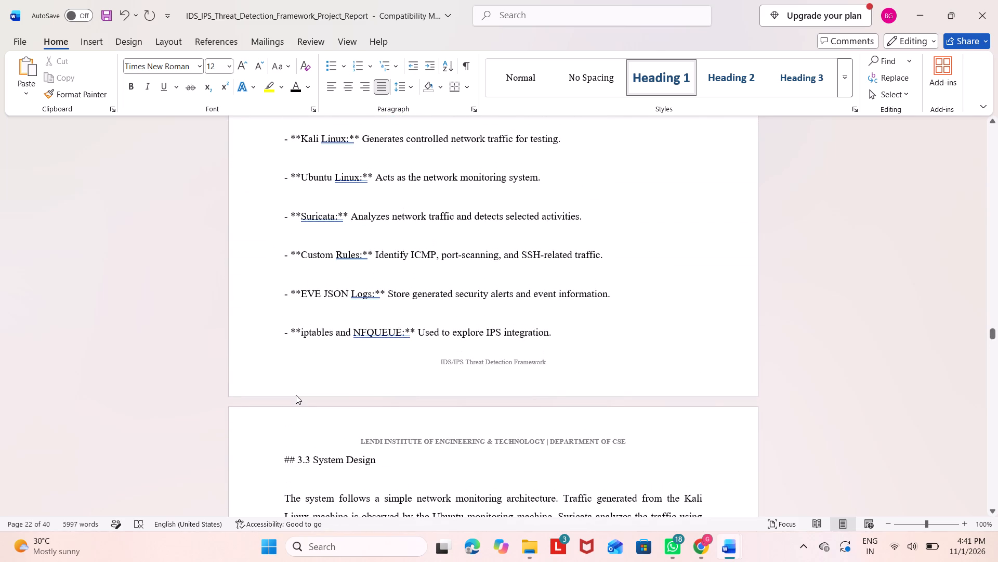
{"action": "left_click_drag", "start_coordinate": [285, 456], "coordinate": [372, 458]}
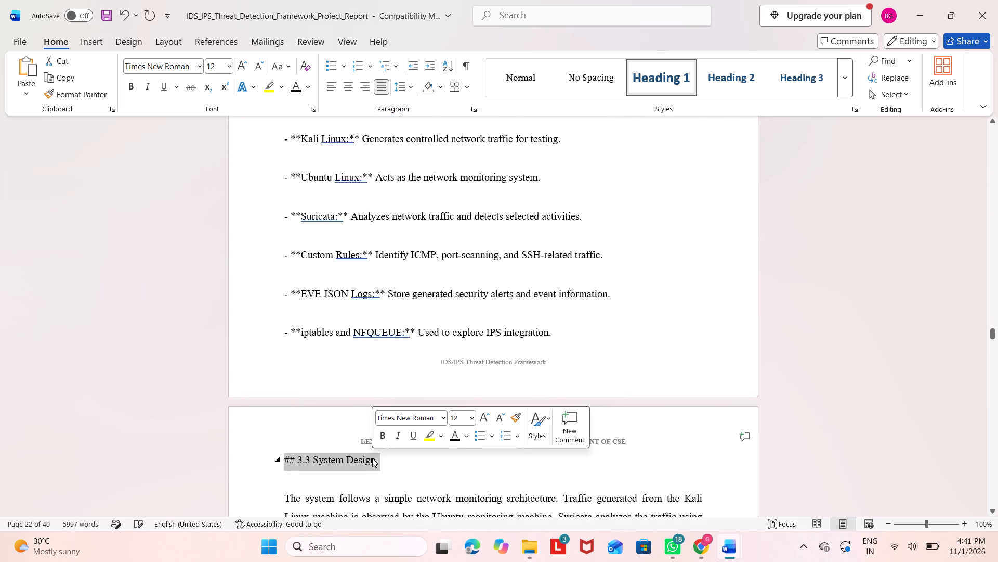
{"action": "left_click", "coordinate": [379, 433]}
Convert the six main component lines in section 3.2, from Kali Linux to iptables and NFQUEUE, into a list with solid round bullets.
{"action": "scroll", "coordinate": [379, 433], "scroll_direction": "up", "scroll_amount": 3}
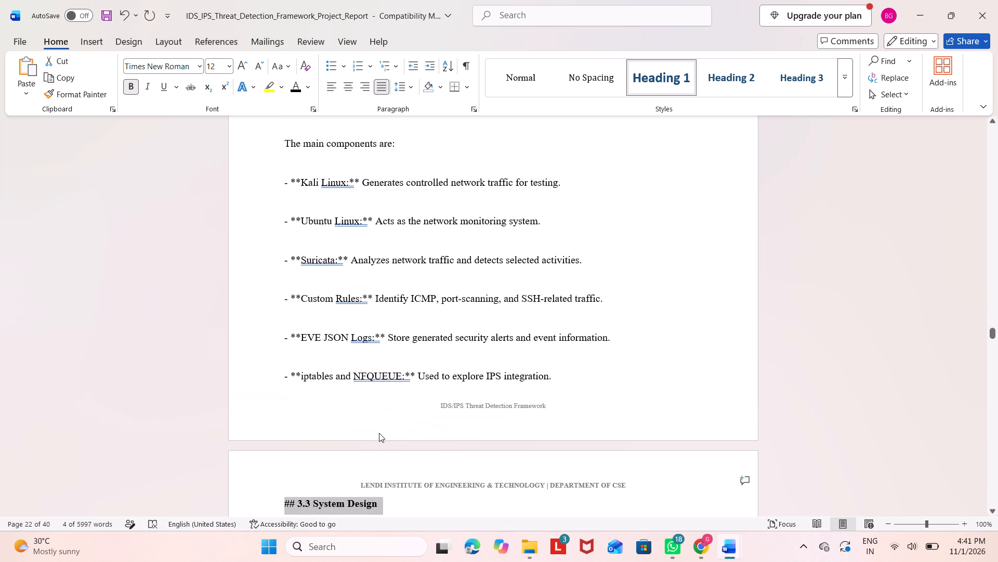
{"action": "left_click_drag", "start_coordinate": [288, 177], "coordinate": [336, 246]}
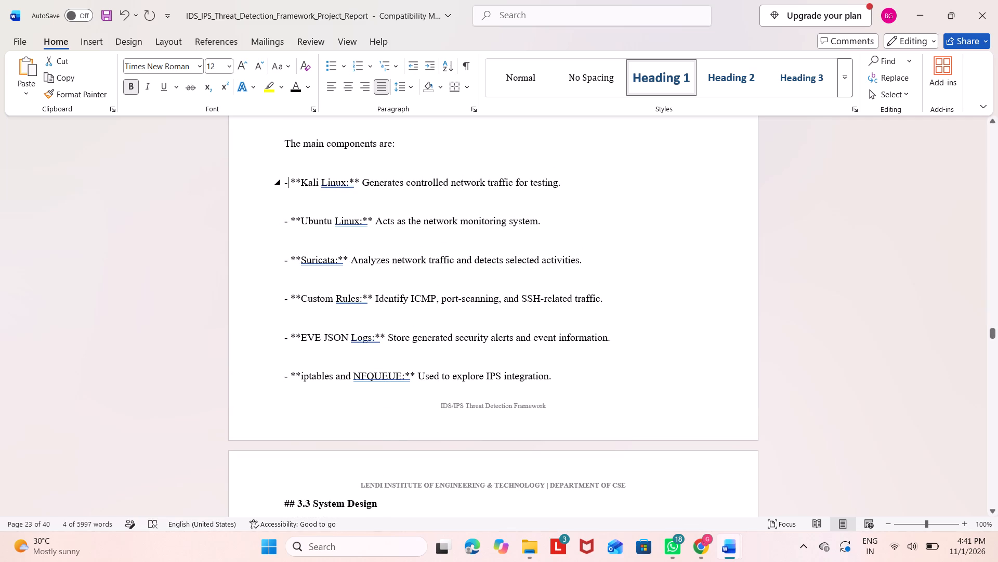
{"action": "left_click_drag", "start_coordinate": [336, 246], "coordinate": [588, 391]}
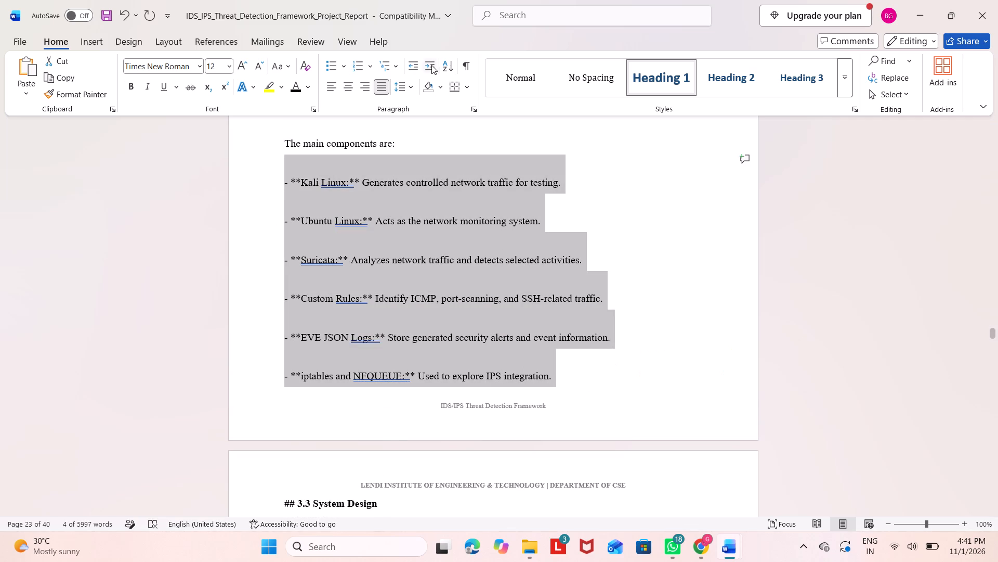
{"action": "left_click", "coordinate": [346, 67]}
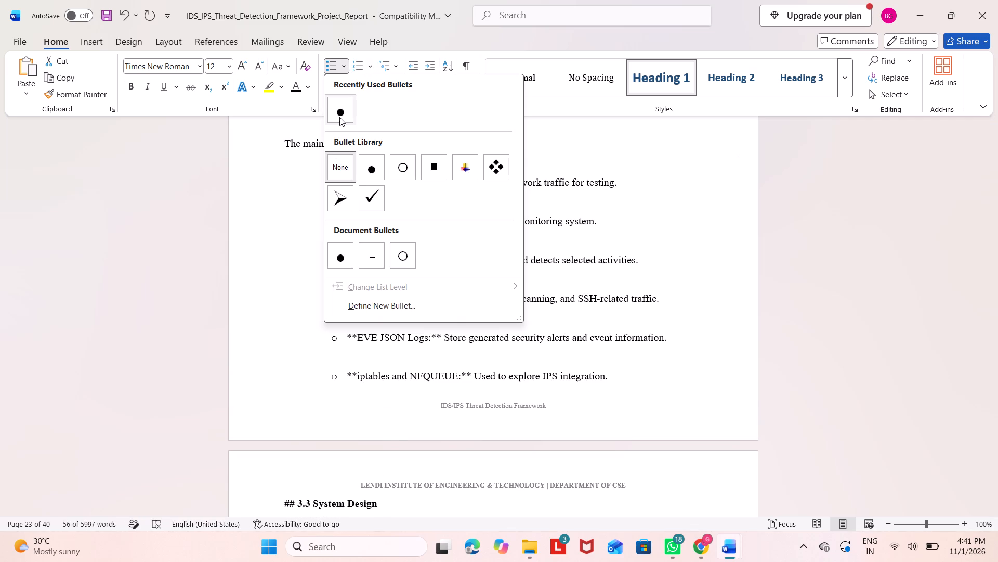
{"action": "left_click", "coordinate": [338, 111]}
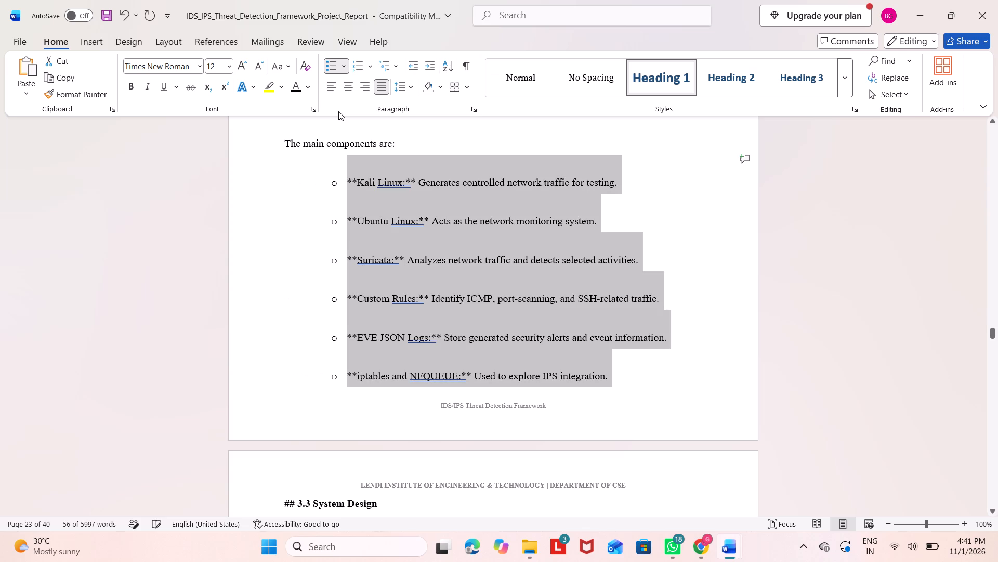
{"action": "left_click", "coordinate": [346, 69]}
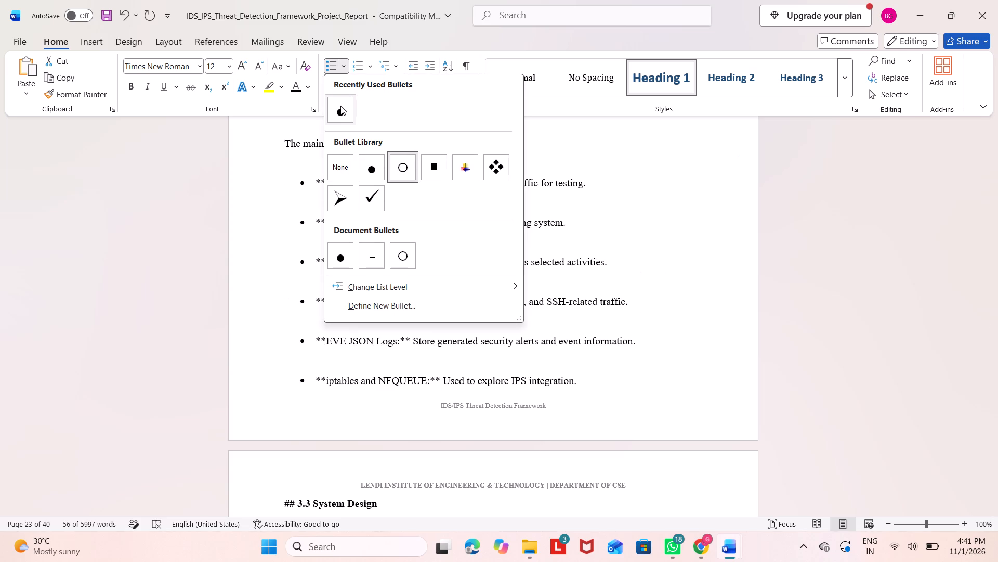
{"action": "left_click", "coordinate": [340, 106]}
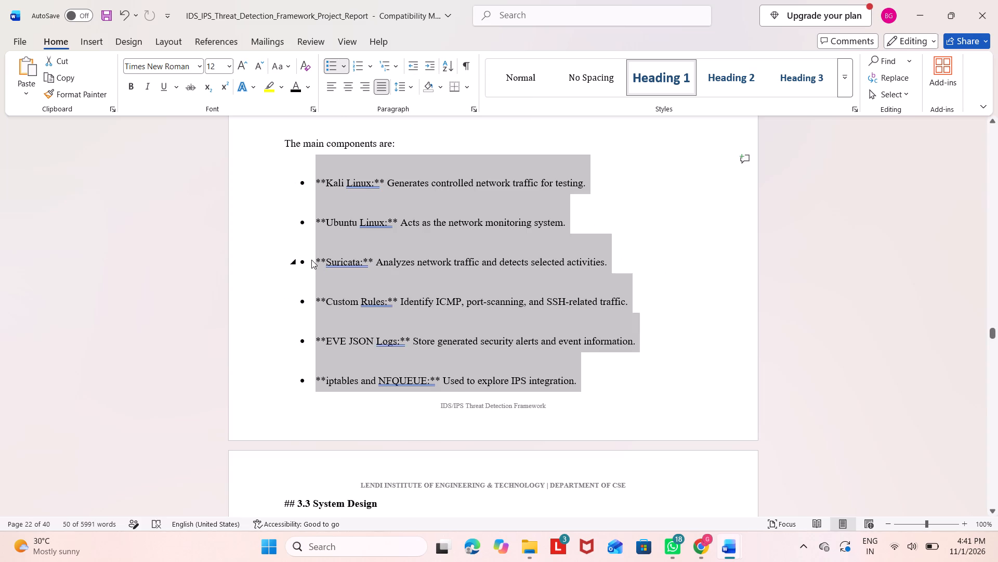
{"action": "left_click", "coordinate": [311, 260]}
Make the "## 3.2 System Architecture" heading bold.
{"action": "scroll", "coordinate": [311, 260], "scroll_direction": "up", "scroll_amount": 3}
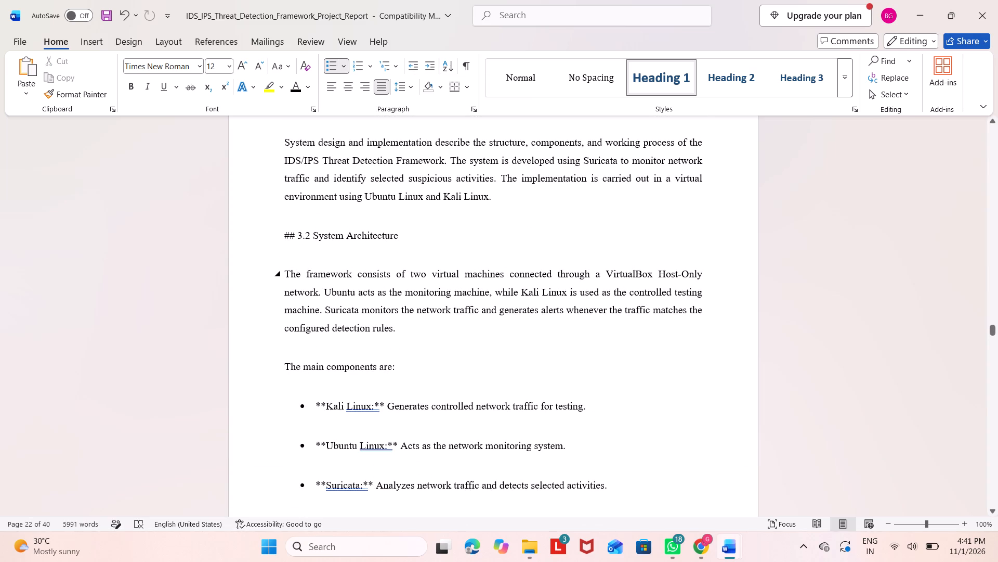
{"action": "left_click_drag", "start_coordinate": [283, 236], "coordinate": [413, 241]}
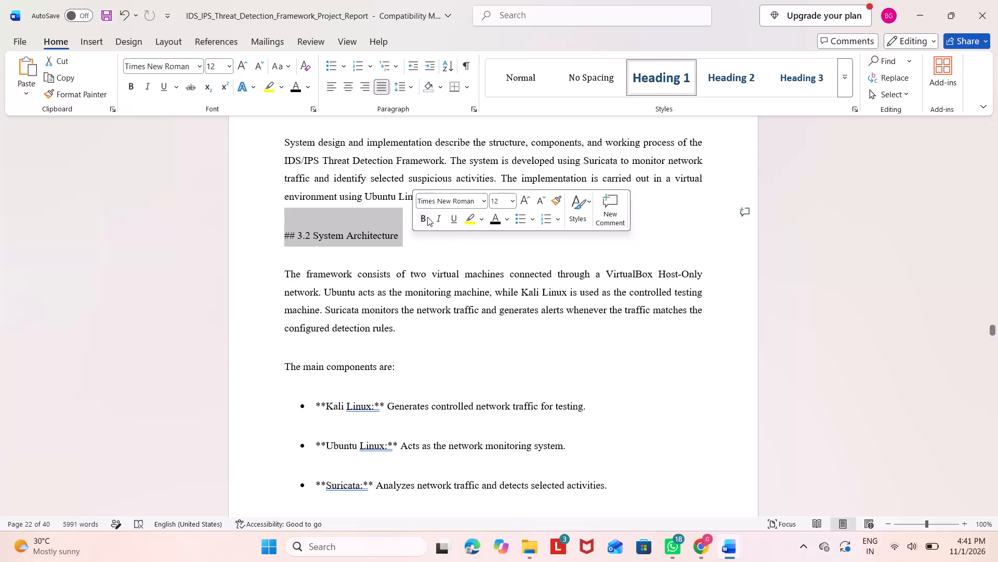
{"action": "left_click", "coordinate": [422, 217]}
{"action": "left_click", "coordinate": [412, 249]}
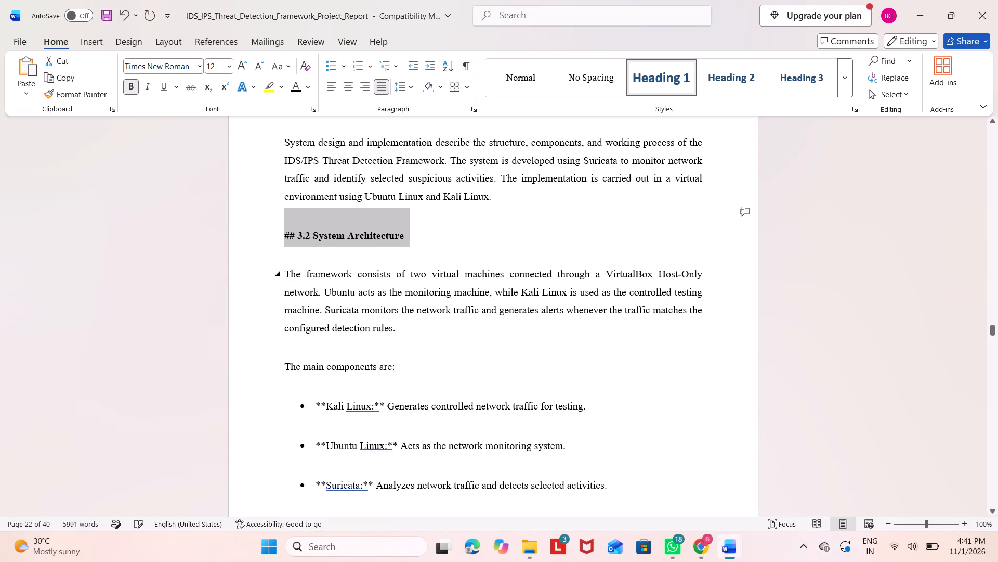
Format Chapter 5 from "## 3.1 Introduction" to its end as justified 12-point Times New Roman with 1.5 line spacing.
{"action": "scroll", "coordinate": [412, 249], "scroll_direction": "up", "scroll_amount": 3}
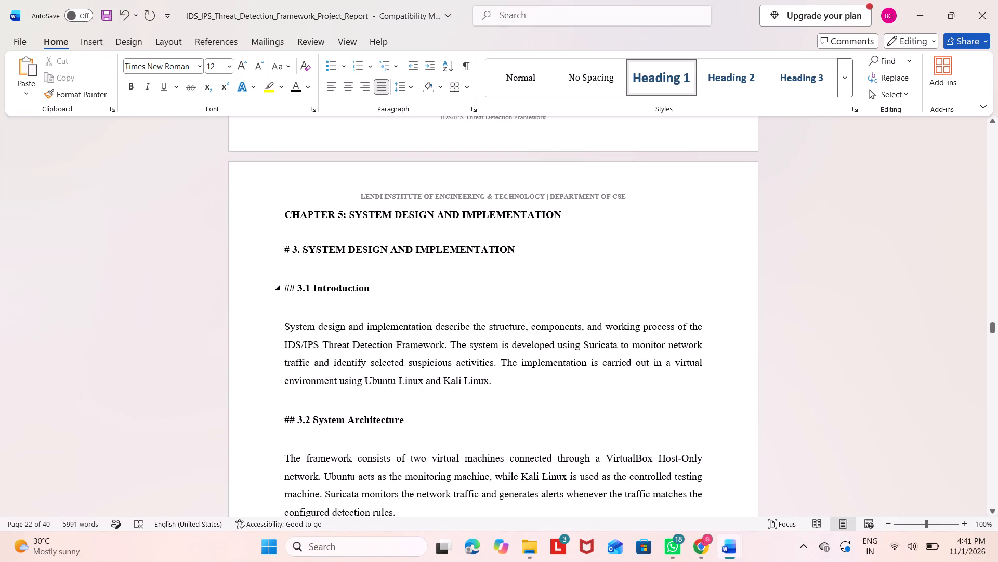
{"action": "left_click_drag", "start_coordinate": [286, 285], "coordinate": [363, 534]}
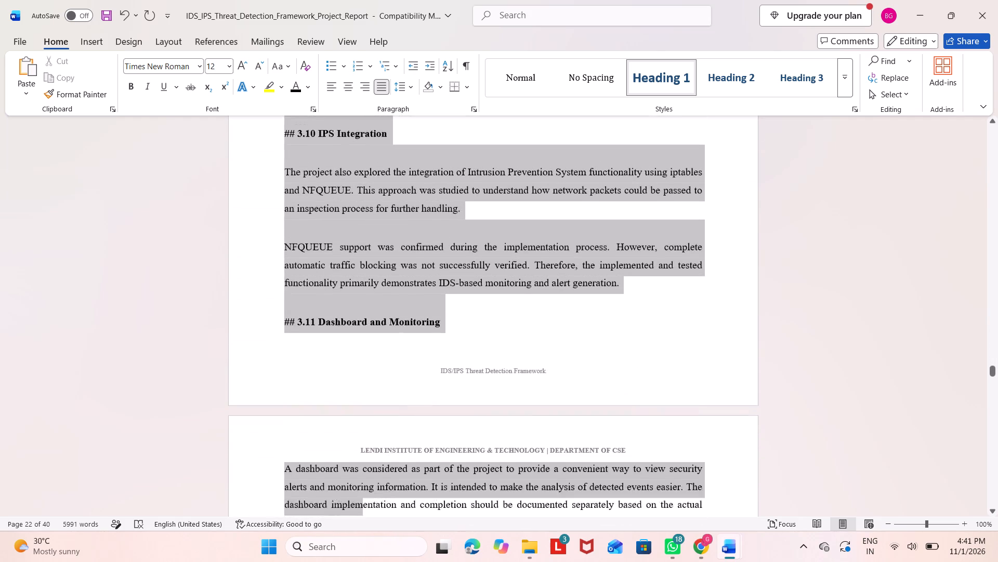
{"action": "left_click_drag", "start_coordinate": [363, 534], "coordinate": [361, 231]}
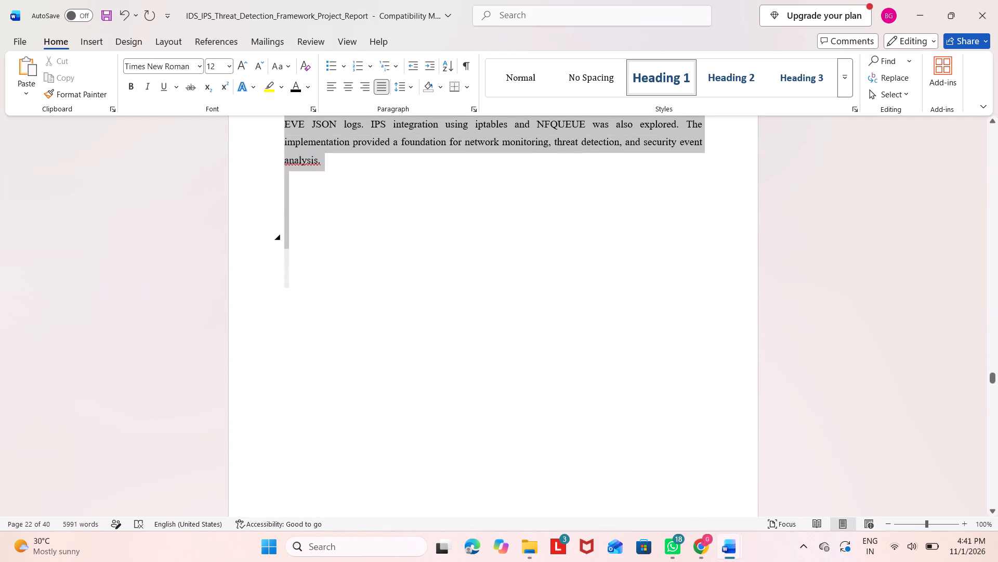
{"action": "left_click_drag", "start_coordinate": [361, 231], "coordinate": [360, 226]}
{"action": "left_click", "coordinate": [382, 88]}
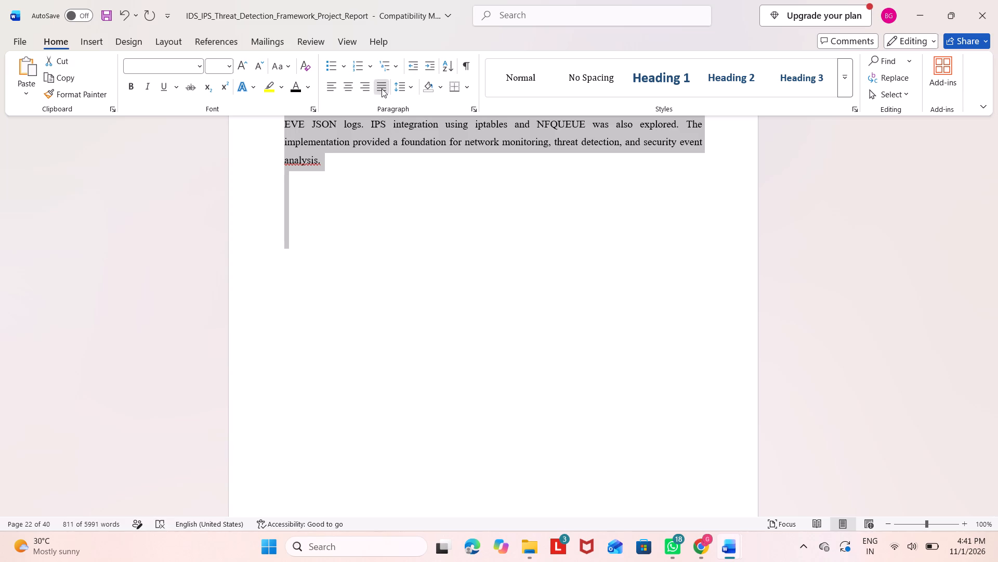
{"action": "left_click", "coordinate": [382, 88]}
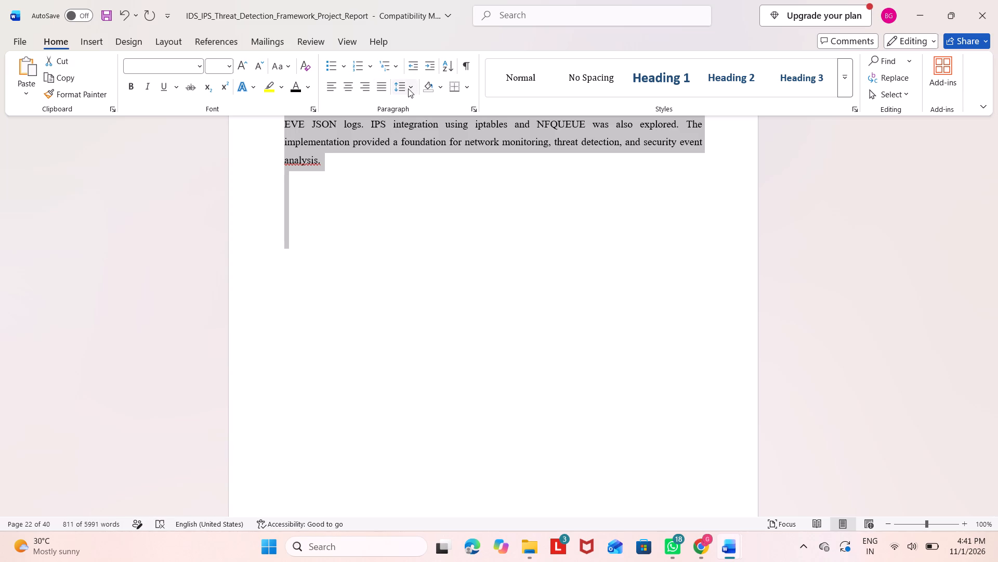
{"action": "left_click", "coordinate": [408, 88]}
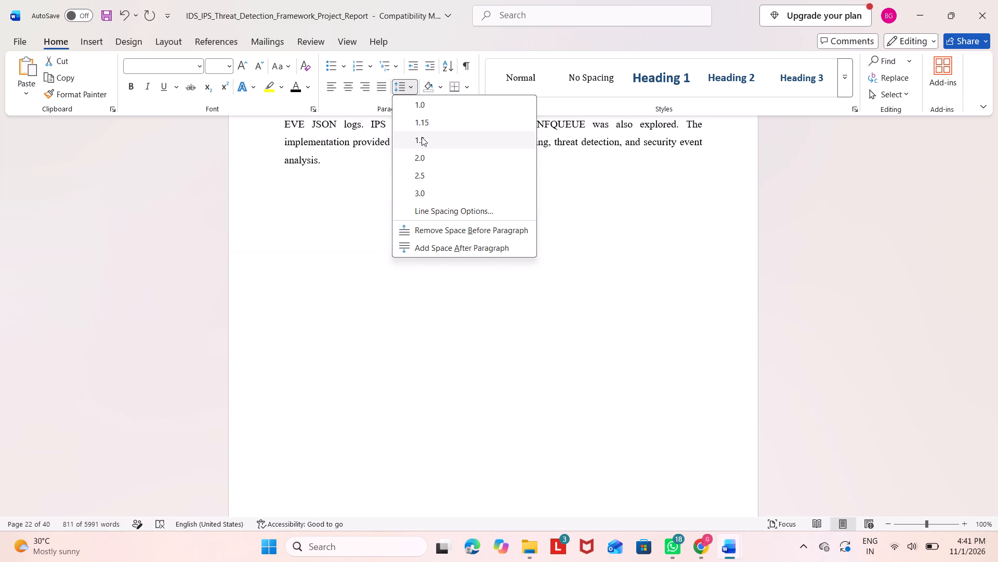
{"action": "left_click", "coordinate": [422, 137]}
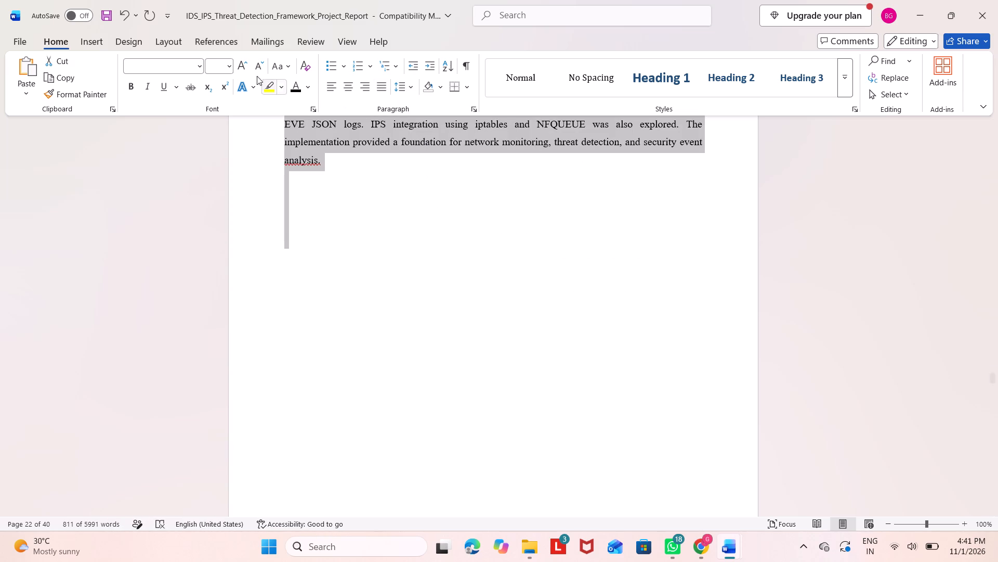
{"action": "left_click", "coordinate": [197, 70]}
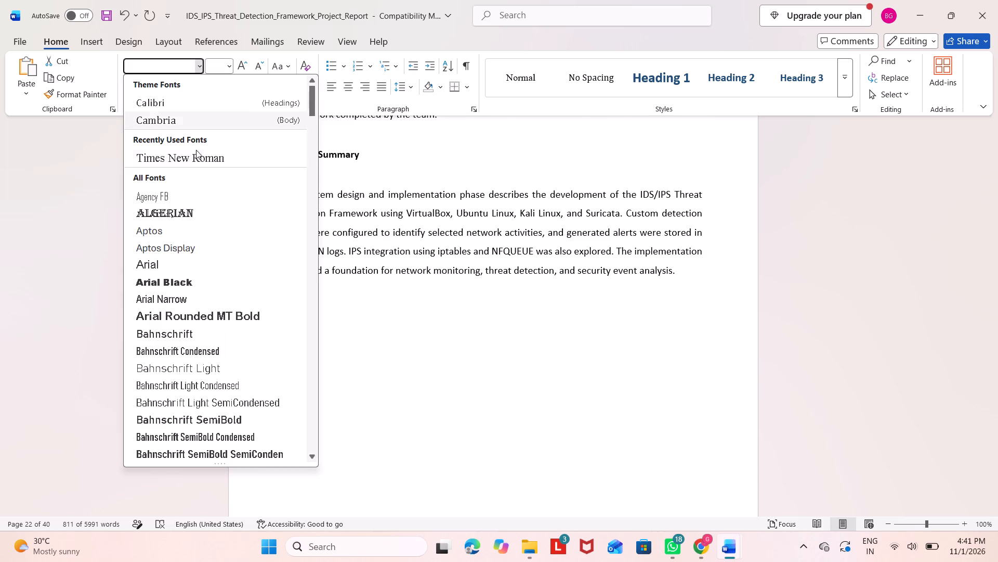
{"action": "left_click", "coordinate": [198, 156]}
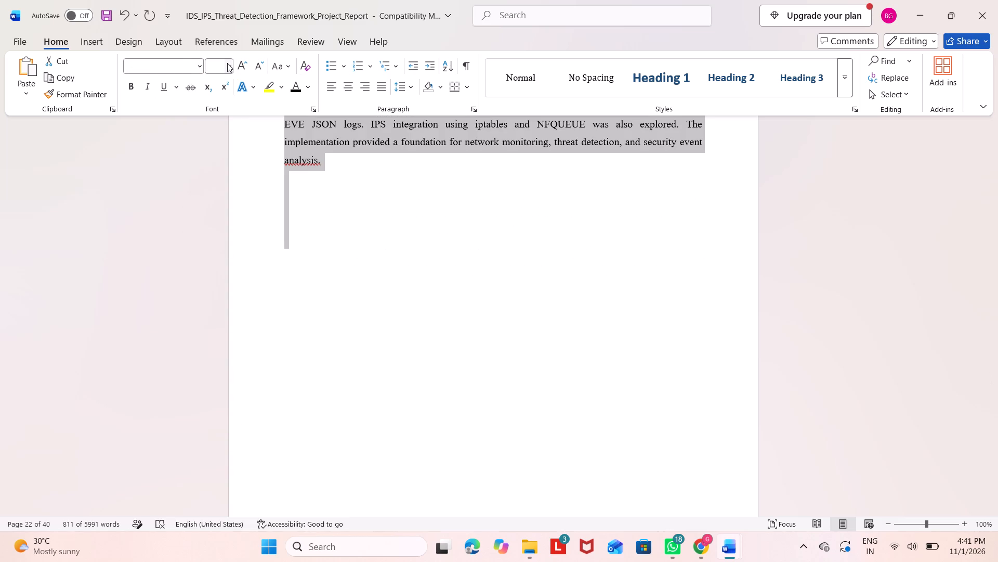
{"action": "left_click", "coordinate": [227, 63]}
{"action": "left_click", "coordinate": [214, 144]}
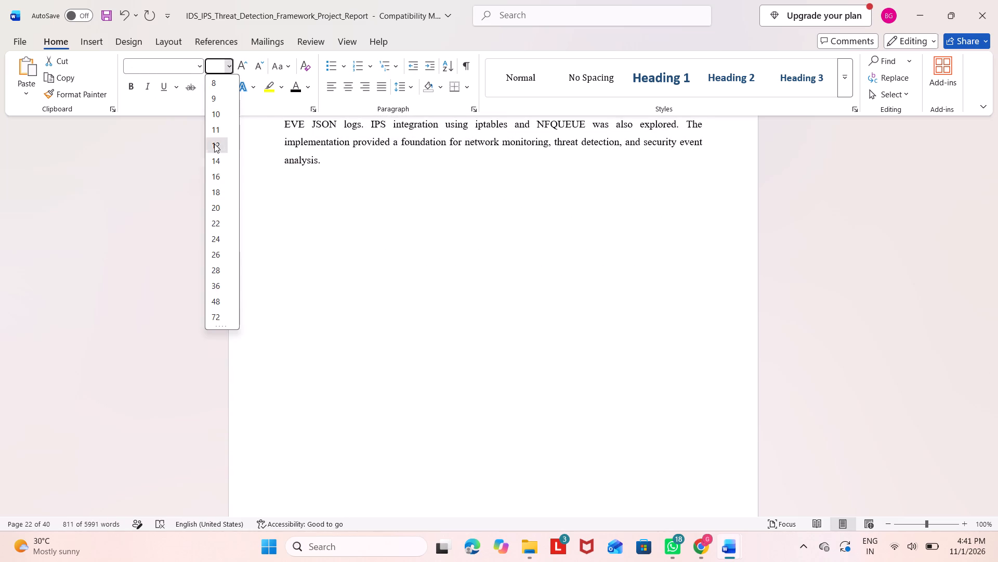
{"action": "left_click", "coordinate": [308, 198]}
Remove the empty paragraphs above the "CHAPTER 6: RESULTS, LIMITATIONS AND FUTURE ENHANCEMENTS" title.
{"action": "scroll", "coordinate": [308, 198], "scroll_direction": "up", "scroll_amount": 1}
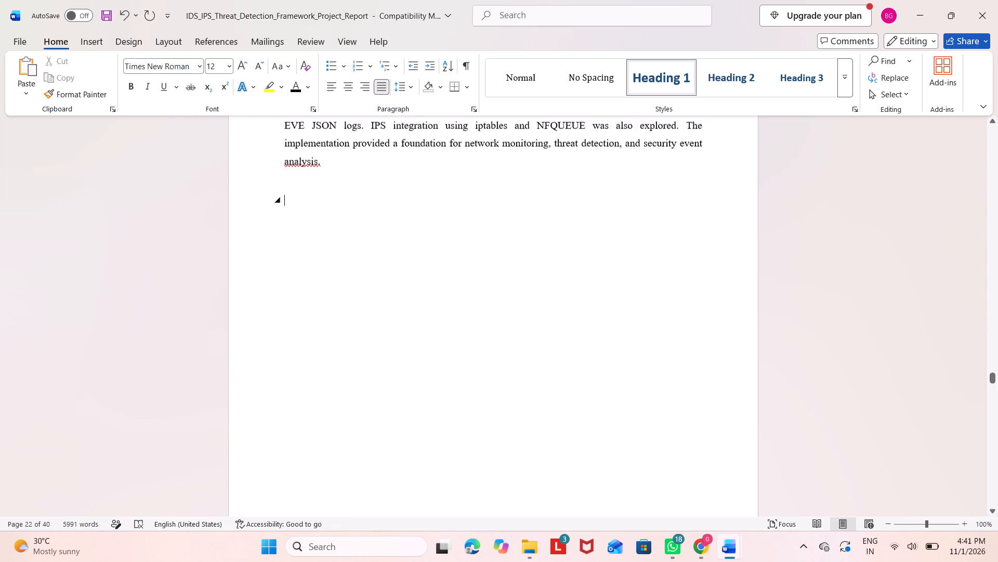
{"action": "scroll", "coordinate": [308, 198], "scroll_direction": "up", "scroll_amount": 3}
{"action": "scroll", "coordinate": [308, 198], "scroll_direction": "down", "scroll_amount": 5}
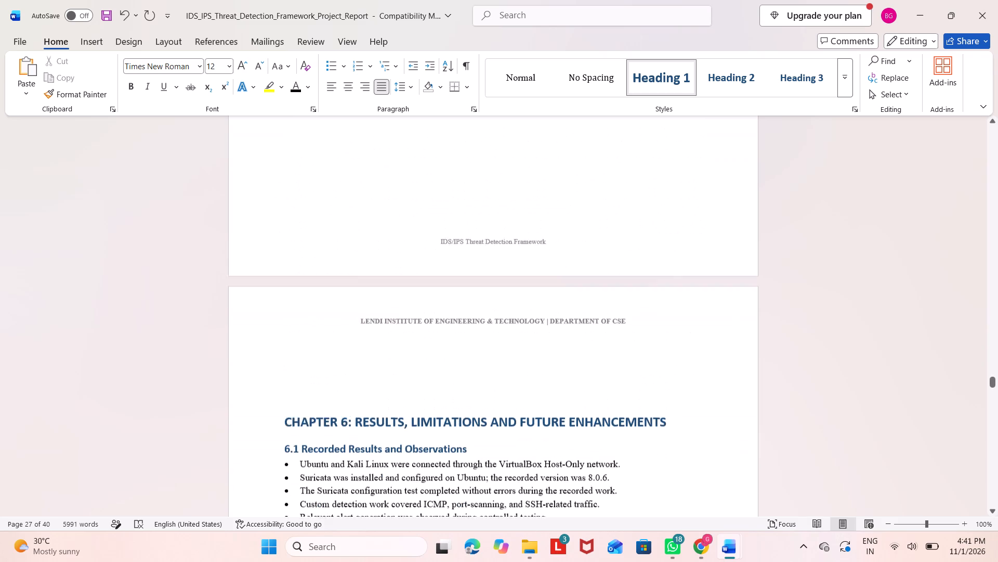
{"action": "scroll", "coordinate": [308, 198], "scroll_direction": "down", "scroll_amount": 1}
{"action": "left_click", "coordinate": [310, 322]}
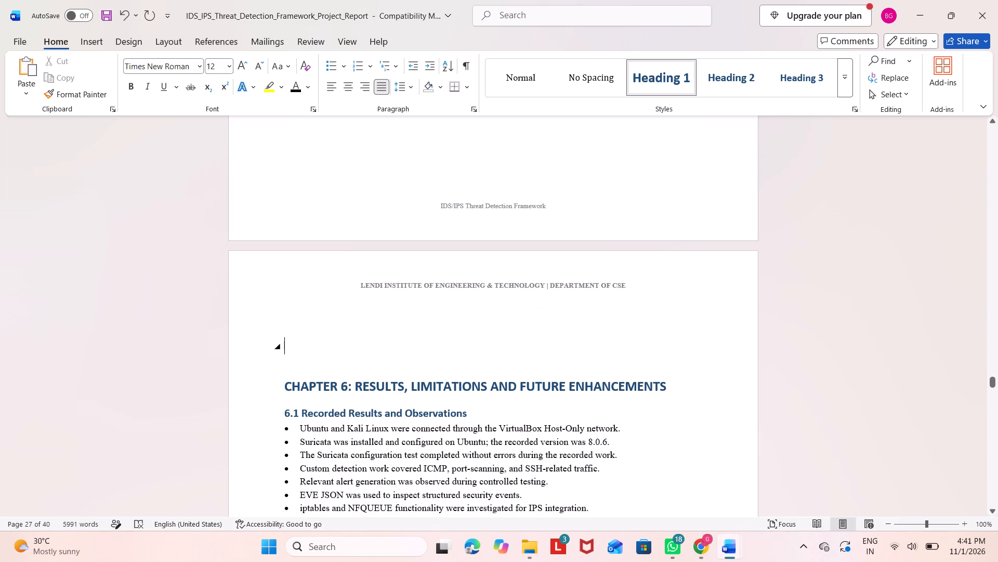
{"action": "key", "text": "BackSpace"}
{"action": "key", "text": "BackSpace"}
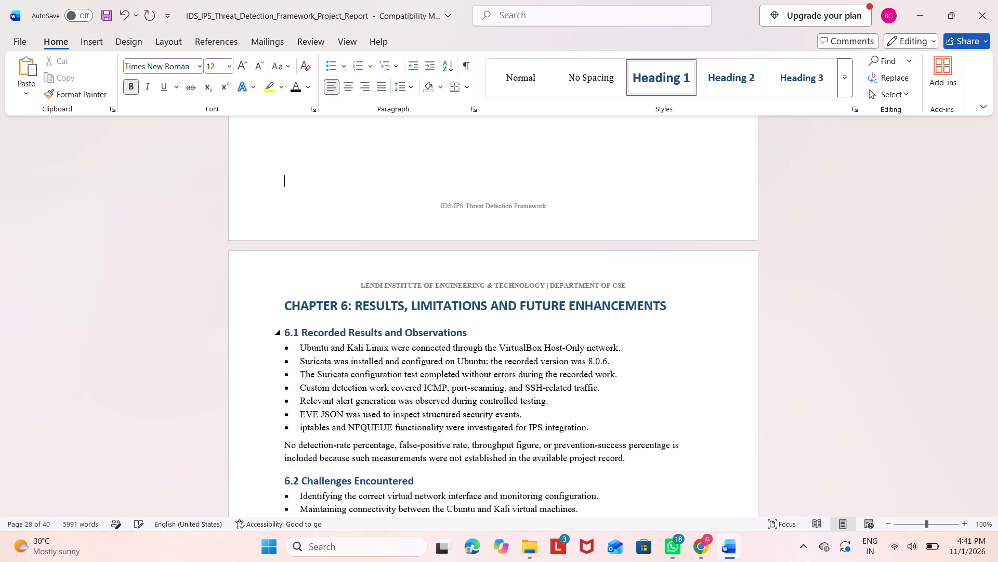
Set the font colour of the Chapter 6 title and the "6.1 Recorded Results and Observations" heading to standard dark blue.
{"action": "left_click_drag", "start_coordinate": [282, 306], "coordinate": [510, 338]}
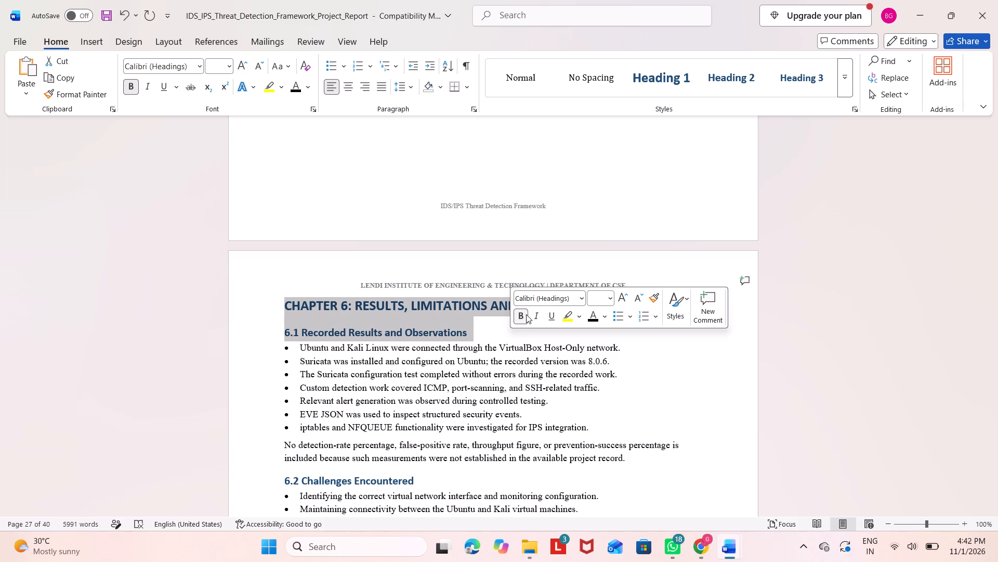
{"action": "left_click", "coordinate": [609, 320]}
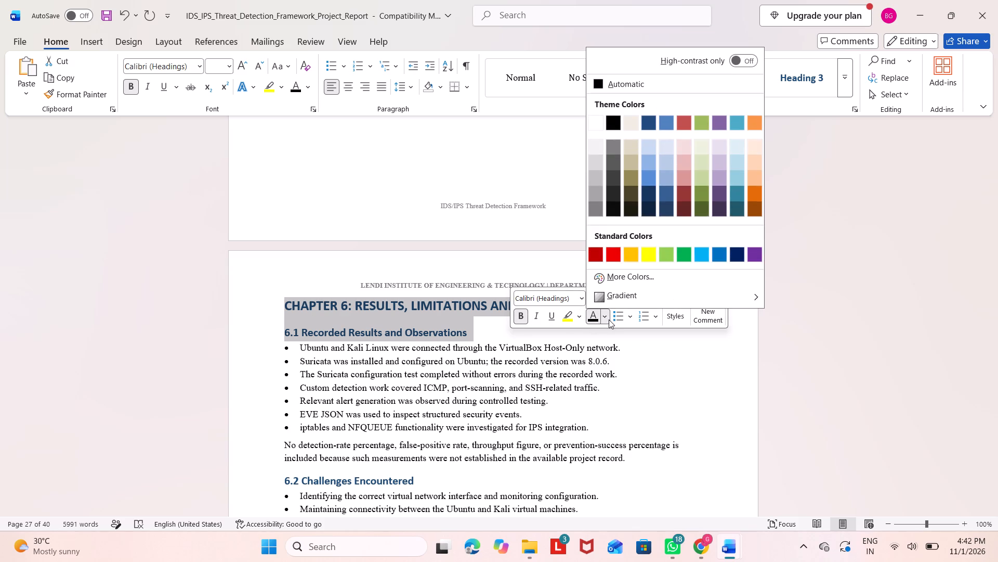
{"action": "left_click", "coordinate": [738, 249]}
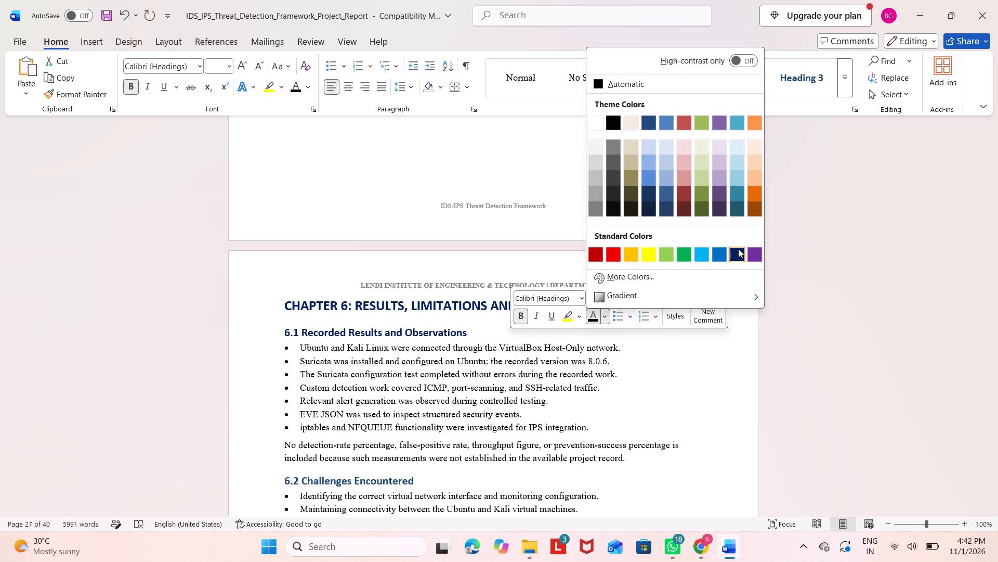
{"action": "left_click", "coordinate": [472, 315]}
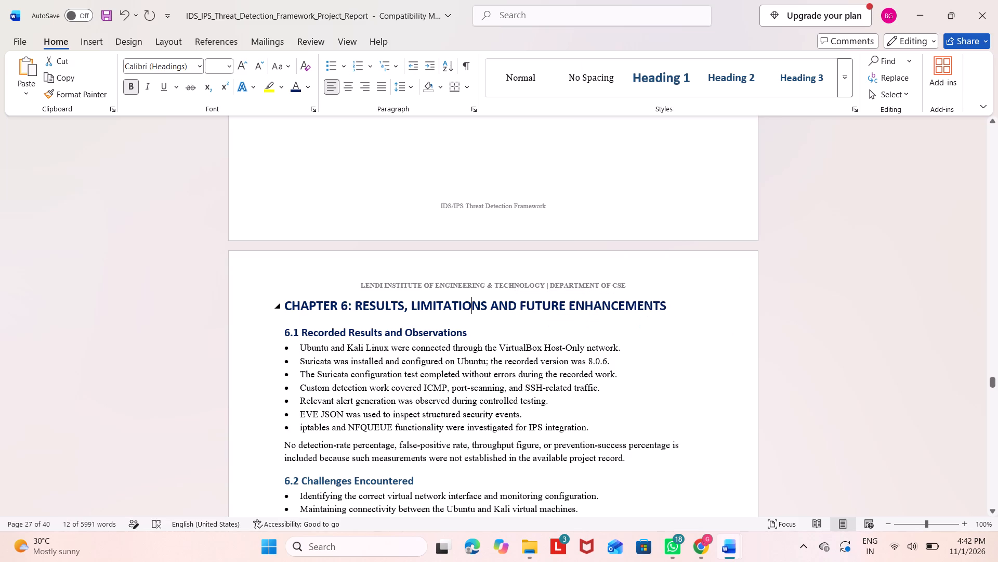
{"action": "left_click_drag", "start_coordinate": [471, 331], "coordinate": [289, 333]}
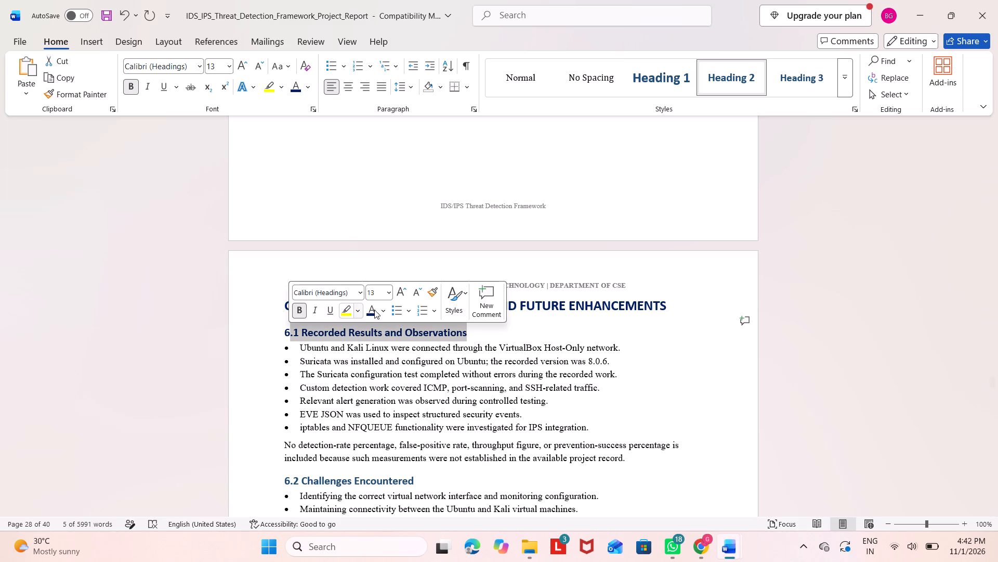
{"action": "left_click", "coordinate": [379, 310]}
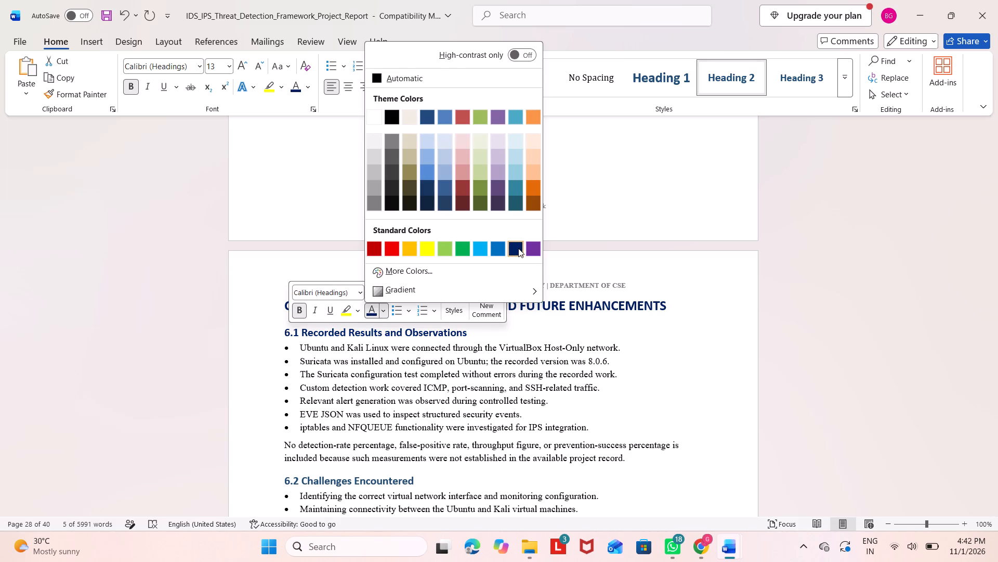
{"action": "left_click", "coordinate": [518, 248]}
{"action": "left_click", "coordinate": [466, 399]}
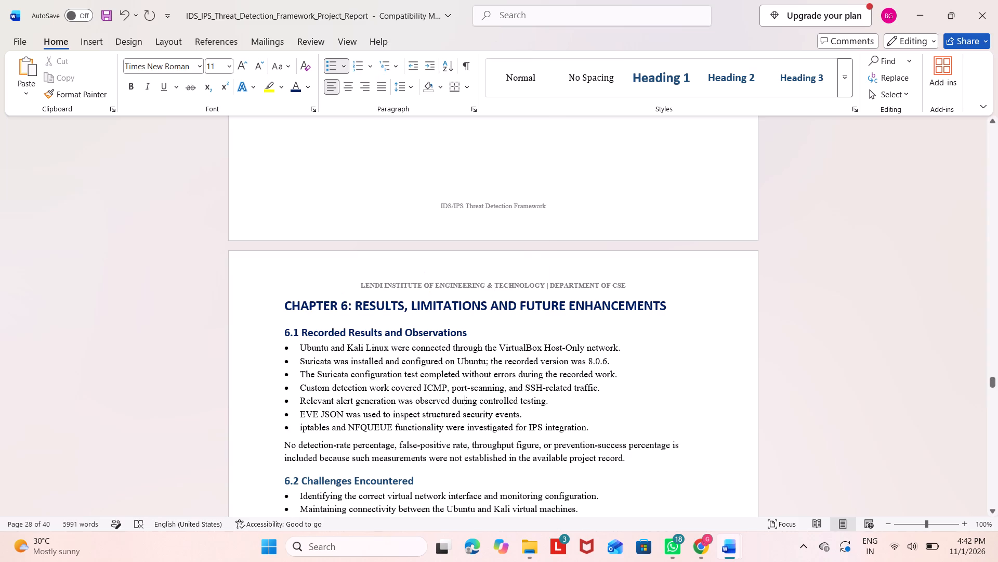
Format Chapter 6 from the 6.1 bullets through section 6.4 as justified 12-point Times New Roman with 1.5 line spacing.
{"action": "left_click_drag", "start_coordinate": [297, 346], "coordinate": [340, 405]}
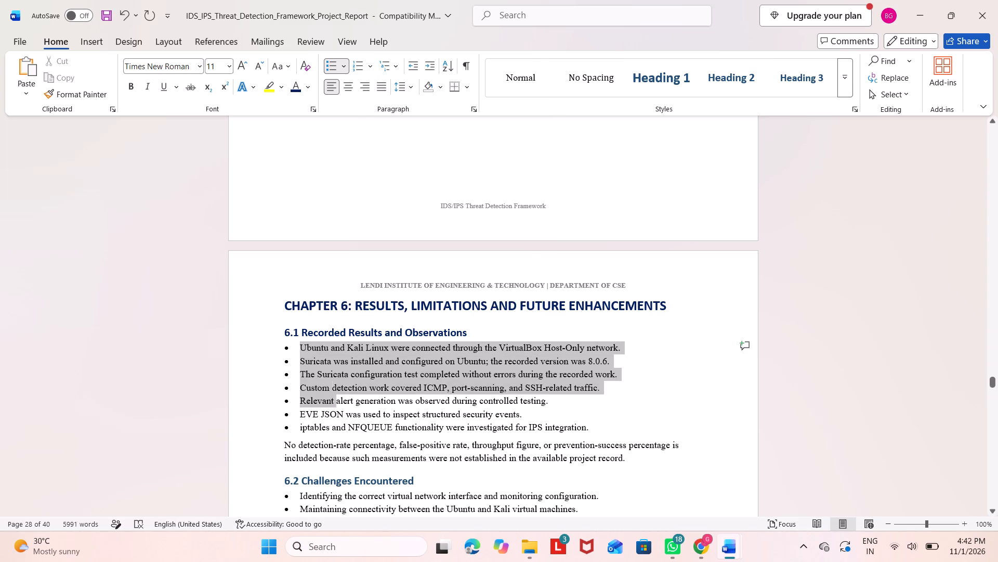
{"action": "left_click_drag", "start_coordinate": [340, 405], "coordinate": [372, 452]}
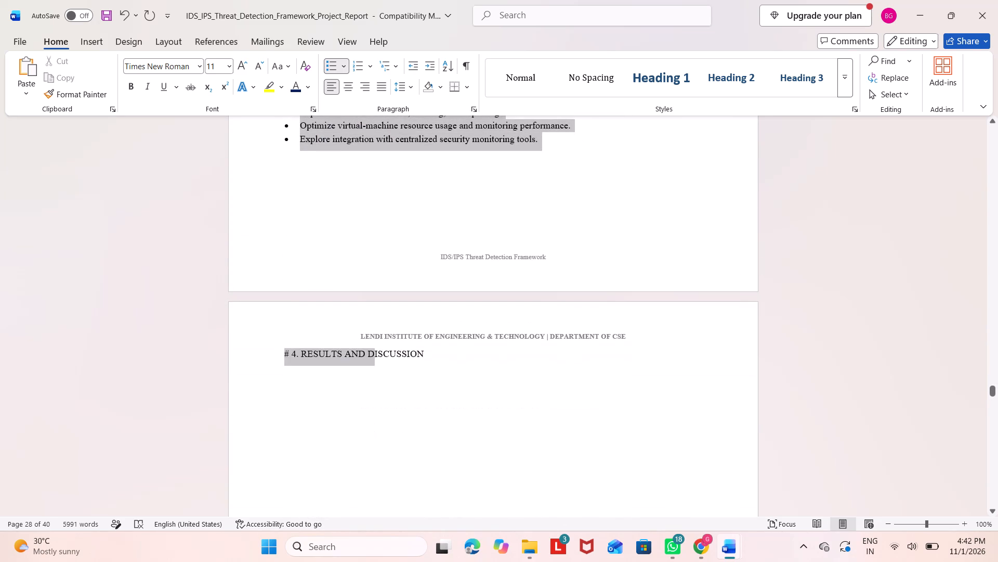
{"action": "left_click_drag", "start_coordinate": [372, 452], "coordinate": [422, 521]}
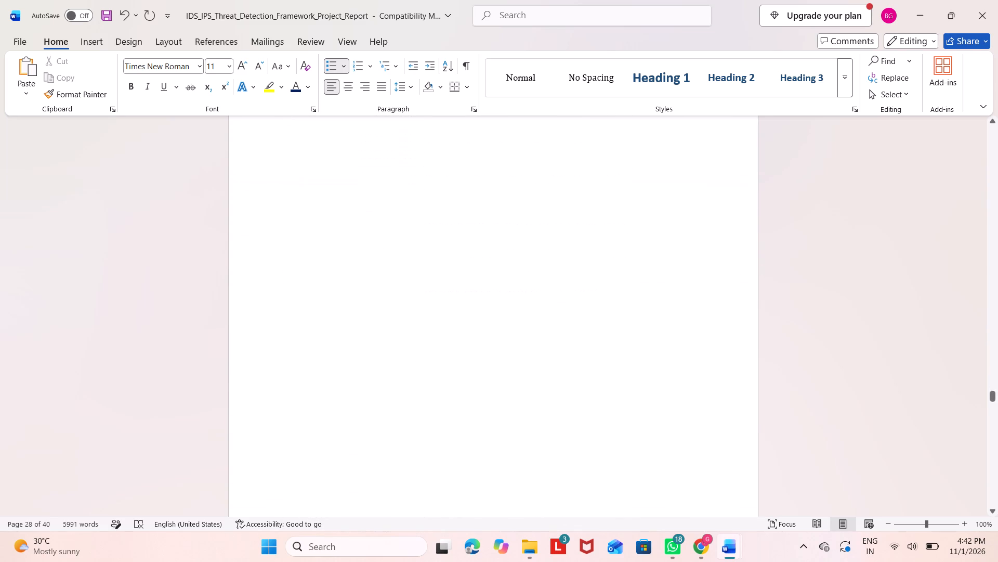
{"action": "left_click_drag", "start_coordinate": [422, 521], "coordinate": [344, 101]}
{"action": "left_click_drag", "start_coordinate": [344, 101], "coordinate": [519, 479]}
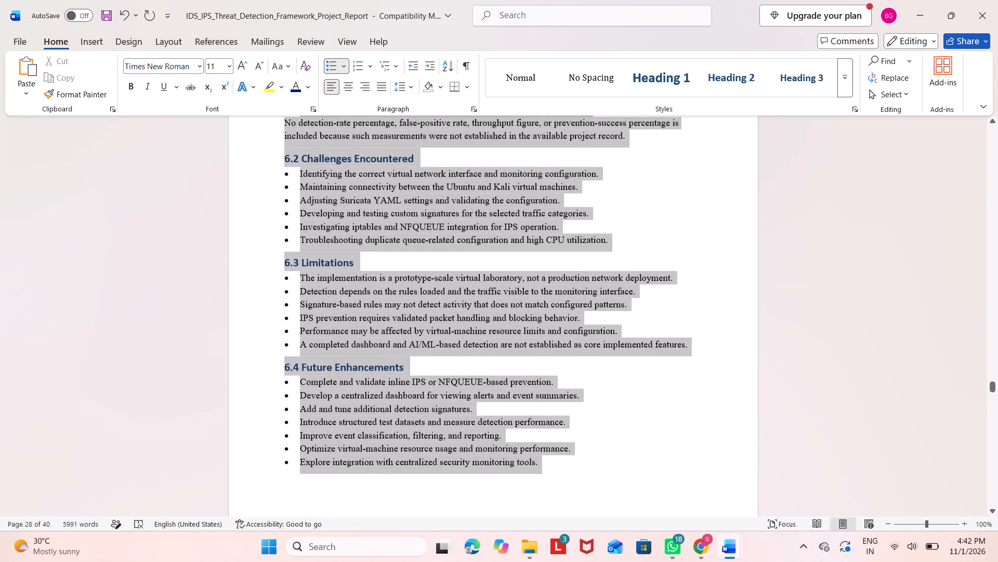
{"action": "left_click_drag", "start_coordinate": [519, 479], "coordinate": [532, 466]}
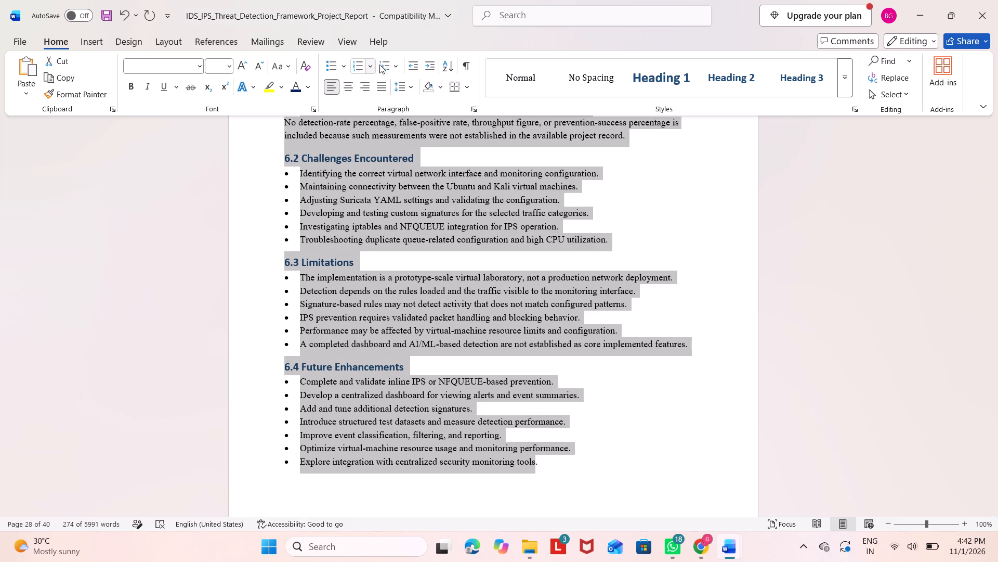
{"action": "left_click", "coordinate": [409, 85]}
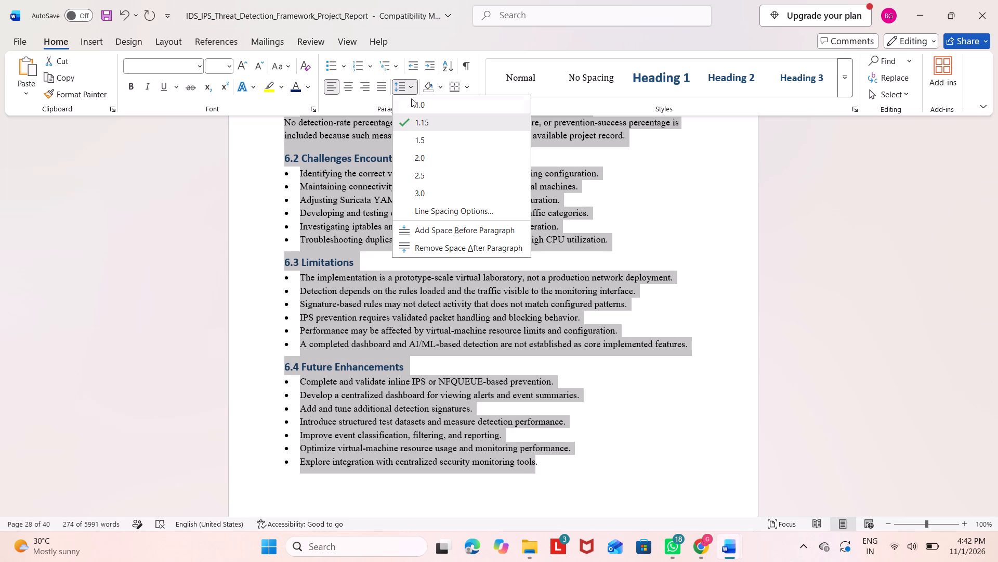
{"action": "left_click", "coordinate": [421, 144]}
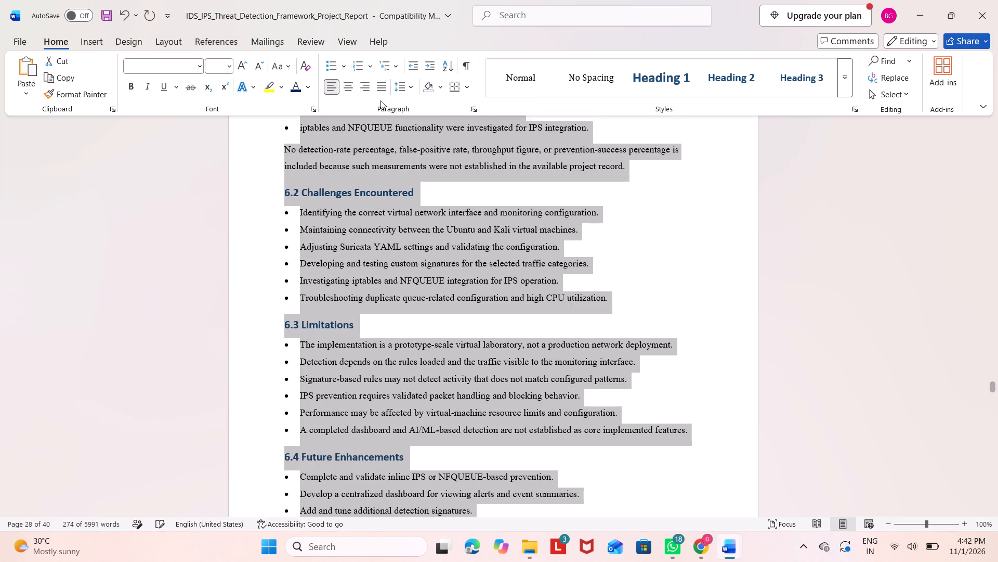
{"action": "left_click", "coordinate": [378, 88]}
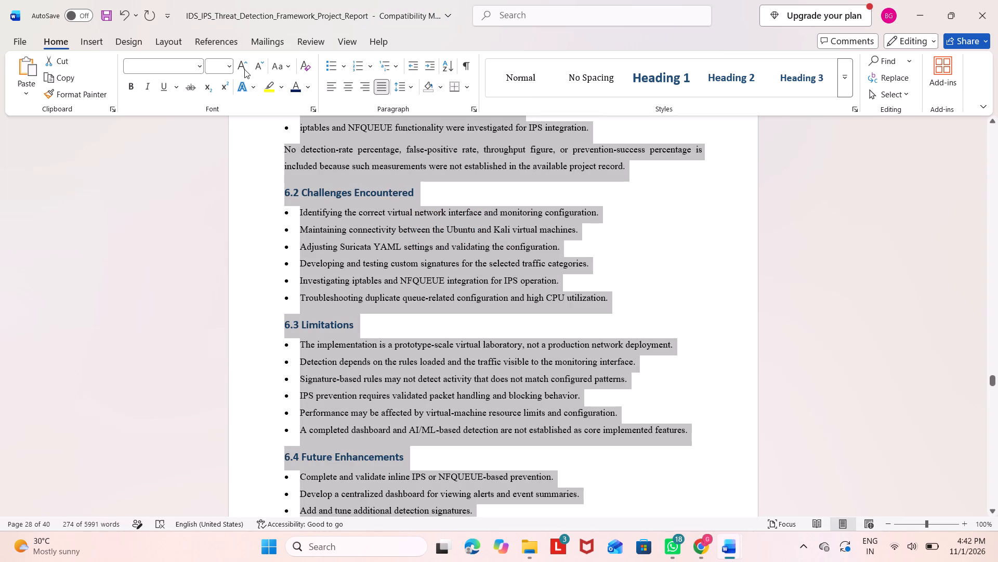
{"action": "left_click", "coordinate": [230, 66]}
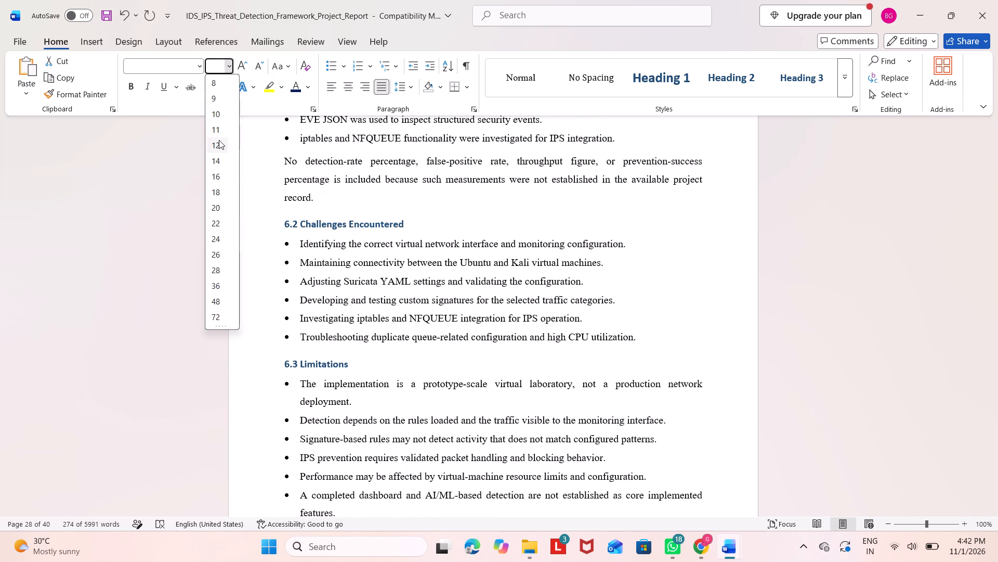
{"action": "left_click", "coordinate": [218, 140]}
{"action": "left_click_drag", "start_coordinate": [198, 67], "coordinate": [192, 158]}
{"action": "left_click", "coordinate": [192, 158]}
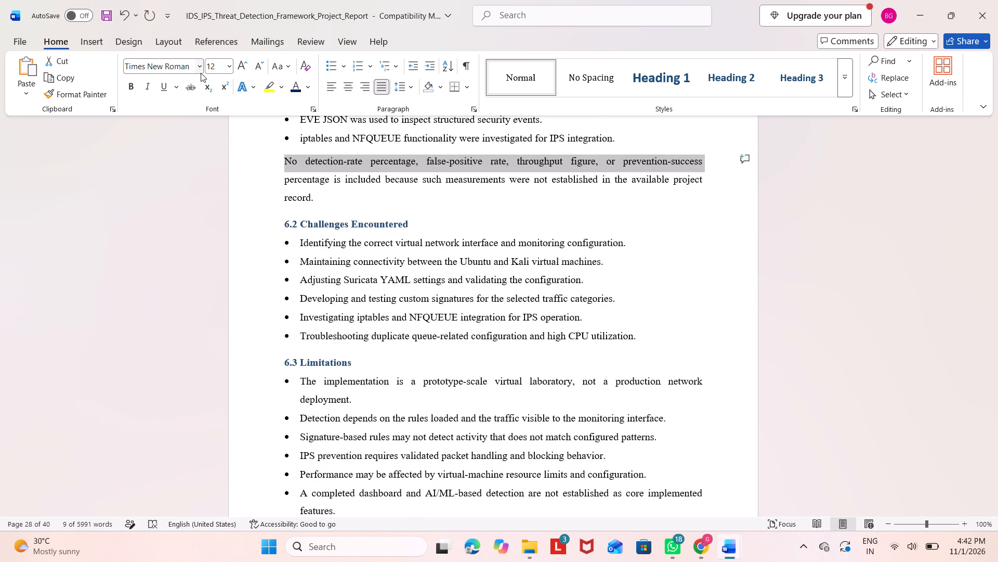
Set the font colour of the "6.2 Challenges Encountered", "6.3 Limitations" and "6.4 Future Enhancements" headings to dark blue.
{"action": "left_click", "coordinate": [291, 201]}
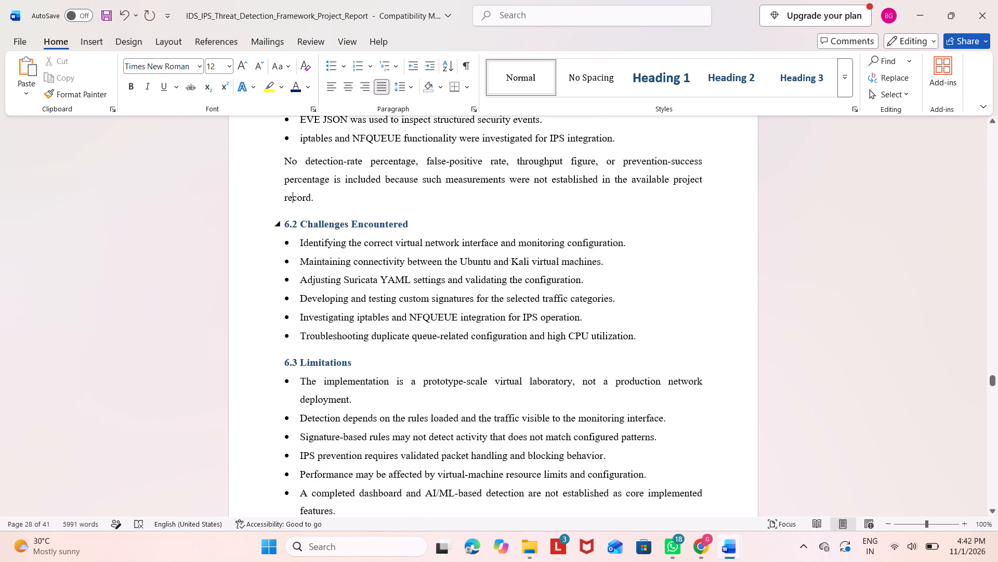
{"action": "left_click_drag", "start_coordinate": [285, 224], "coordinate": [406, 224]}
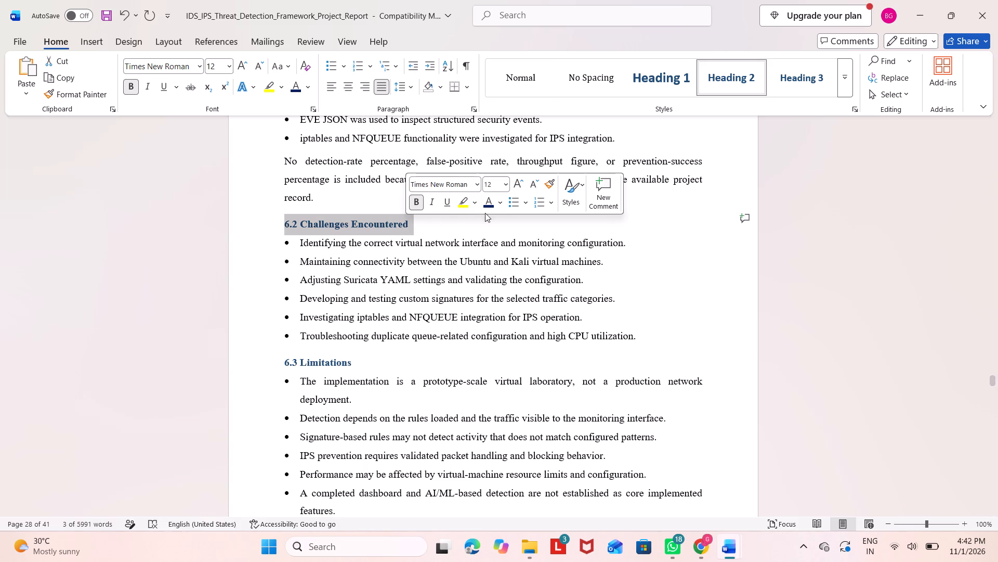
{"action": "left_click", "coordinate": [489, 200]}
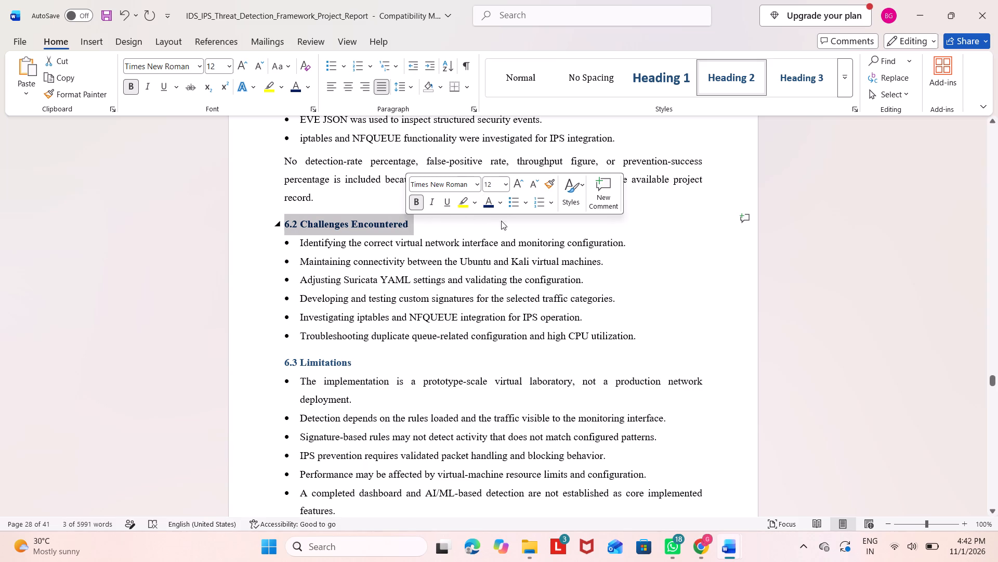
{"action": "left_click", "coordinate": [350, 348]}
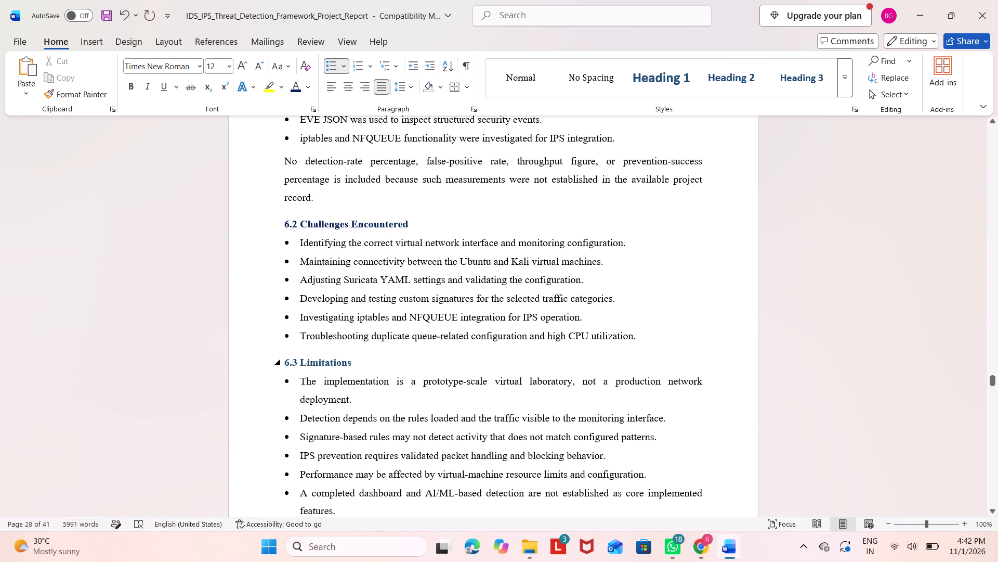
{"action": "left_click_drag", "start_coordinate": [355, 366], "coordinate": [275, 366]}
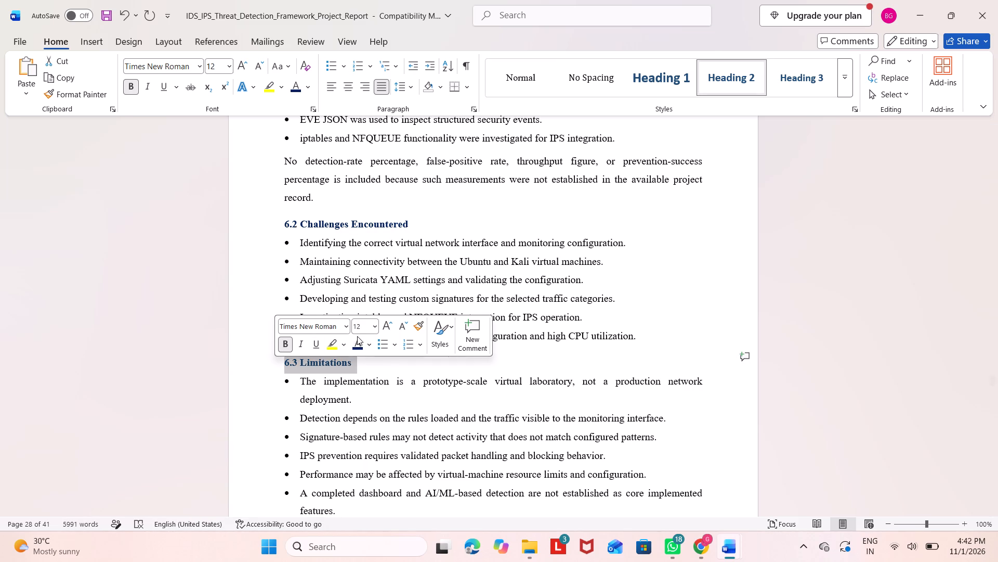
{"action": "left_click", "coordinate": [357, 342]}
{"action": "scroll", "coordinate": [357, 342], "scroll_direction": "up", "scroll_amount": 1}
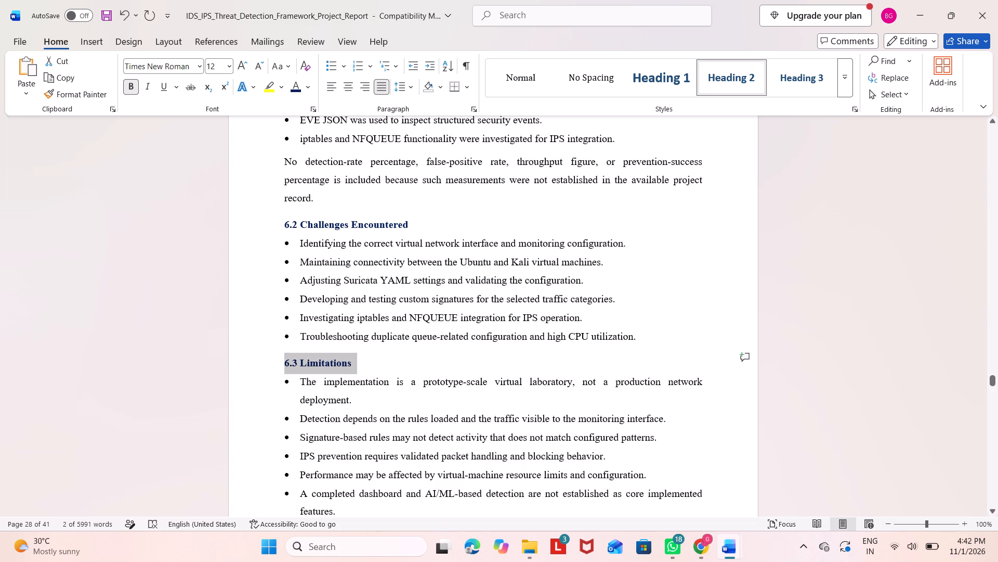
{"action": "scroll", "coordinate": [363, 380], "scroll_direction": "up", "scroll_amount": 3}
{"action": "scroll", "coordinate": [363, 380], "scroll_direction": "down", "scroll_amount": 3}
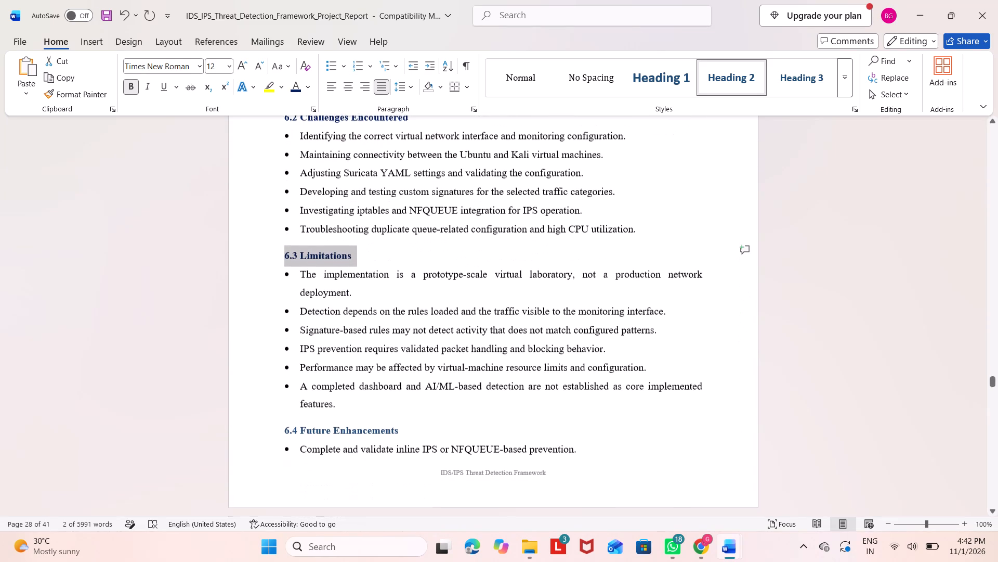
{"action": "left_click", "coordinate": [363, 380]}
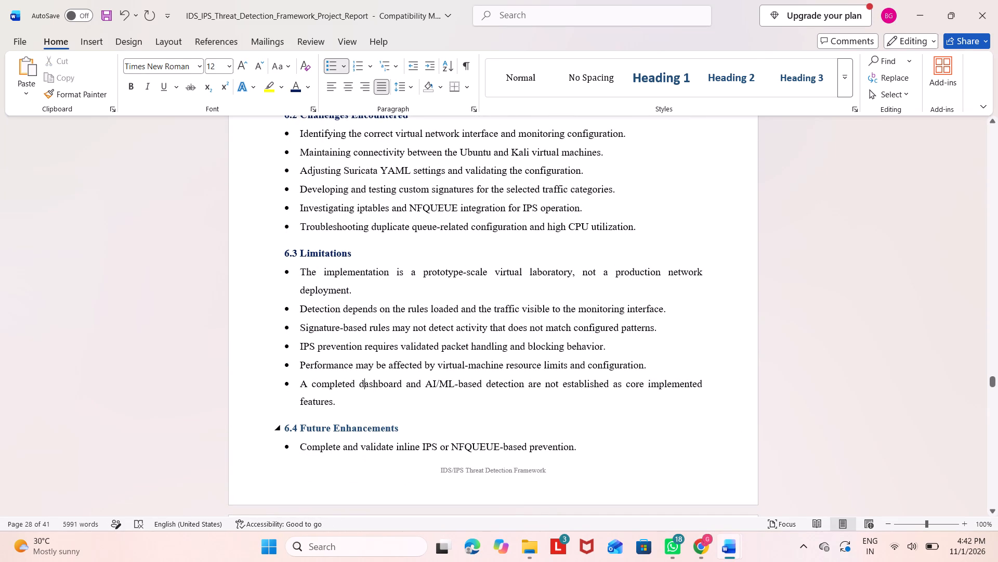
{"action": "left_click_drag", "start_coordinate": [401, 430], "coordinate": [269, 430]}
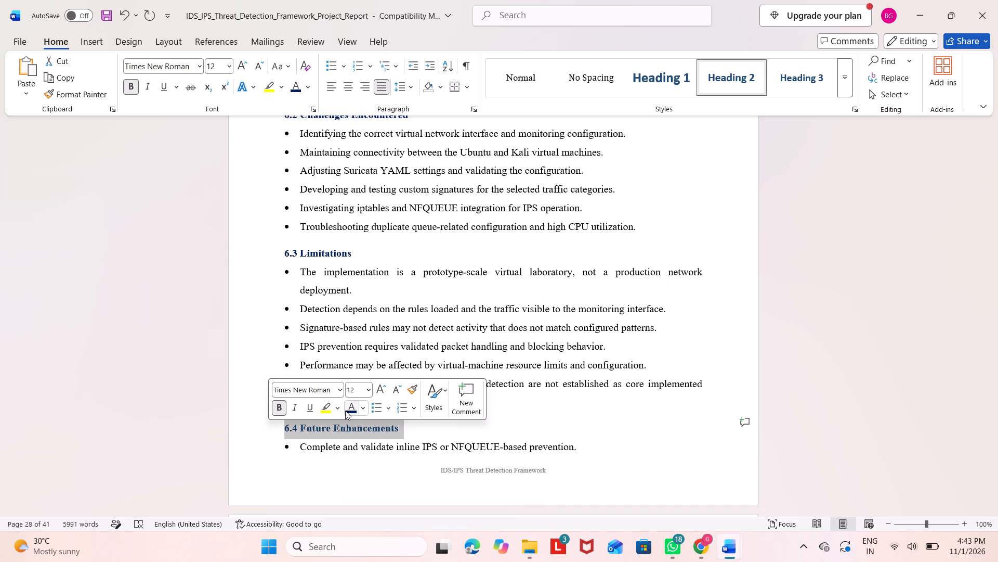
{"action": "left_click", "coordinate": [348, 408]}
Make the "# 4. RESULTS AND DISCUSSION" line after Chapter 6 bold.
{"action": "scroll", "coordinate": [348, 408], "scroll_direction": "down", "scroll_amount": 4}
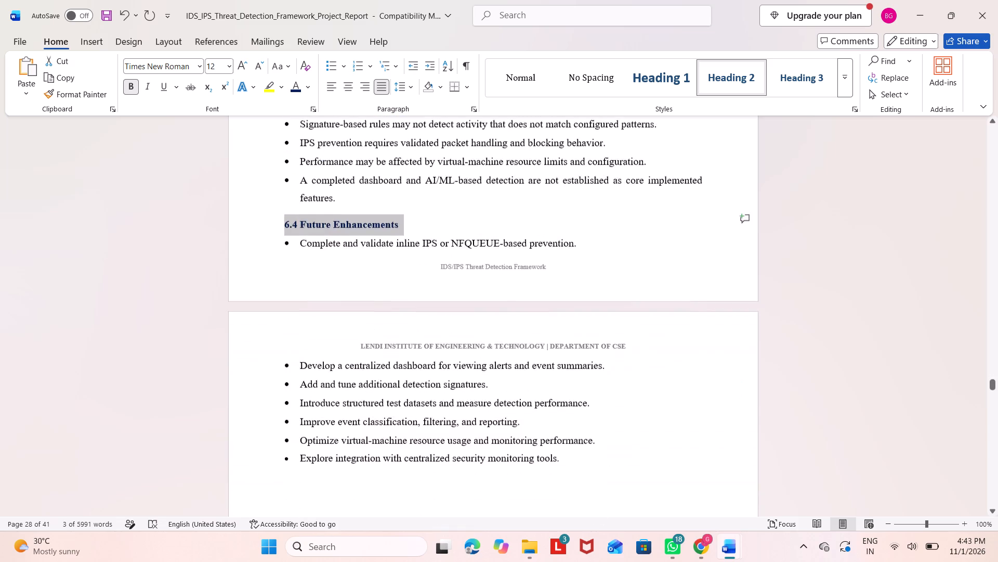
{"action": "scroll", "coordinate": [348, 408], "scroll_direction": "down", "scroll_amount": 6}
{"action": "scroll", "coordinate": [348, 408], "scroll_direction": "up", "scroll_amount": 4}
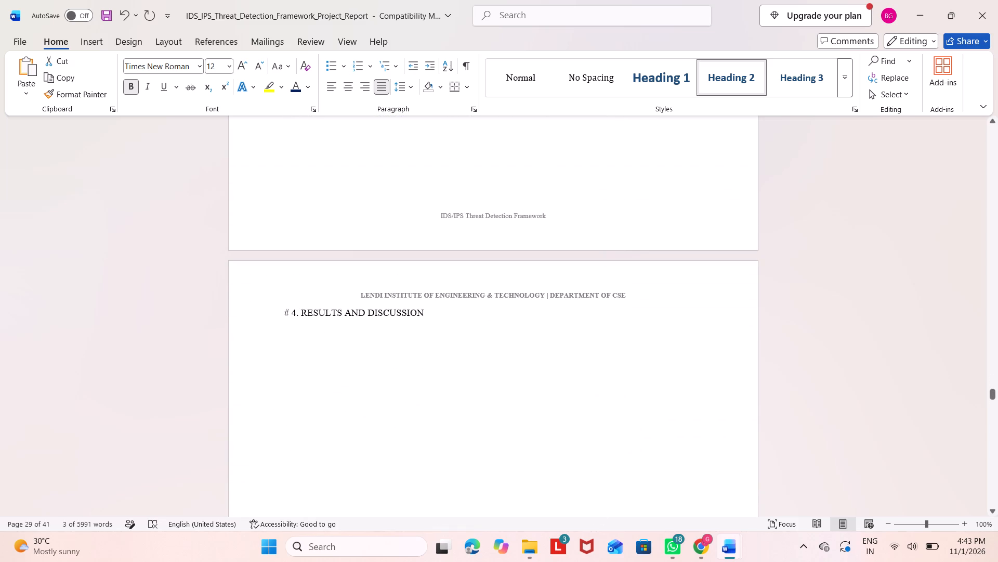
{"action": "left_click_drag", "start_coordinate": [285, 313], "coordinate": [425, 315]}
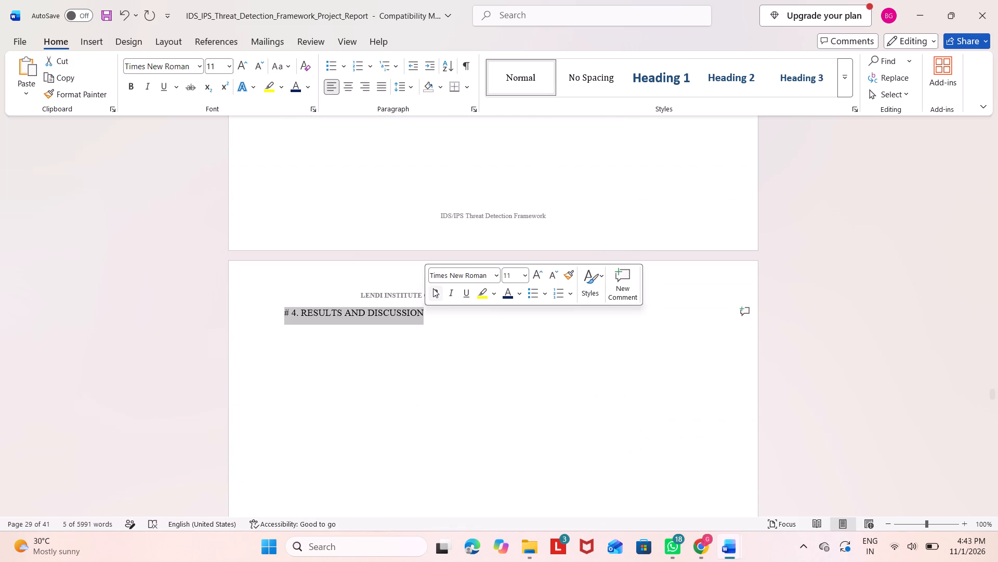
{"action": "left_click", "coordinate": [433, 288]}
Review the layout and heading formatting of Chapters 5 and 6 and the start of the Results and Discussion section.
{"action": "scroll", "coordinate": [409, 410], "scroll_direction": "down", "scroll_amount": 4}
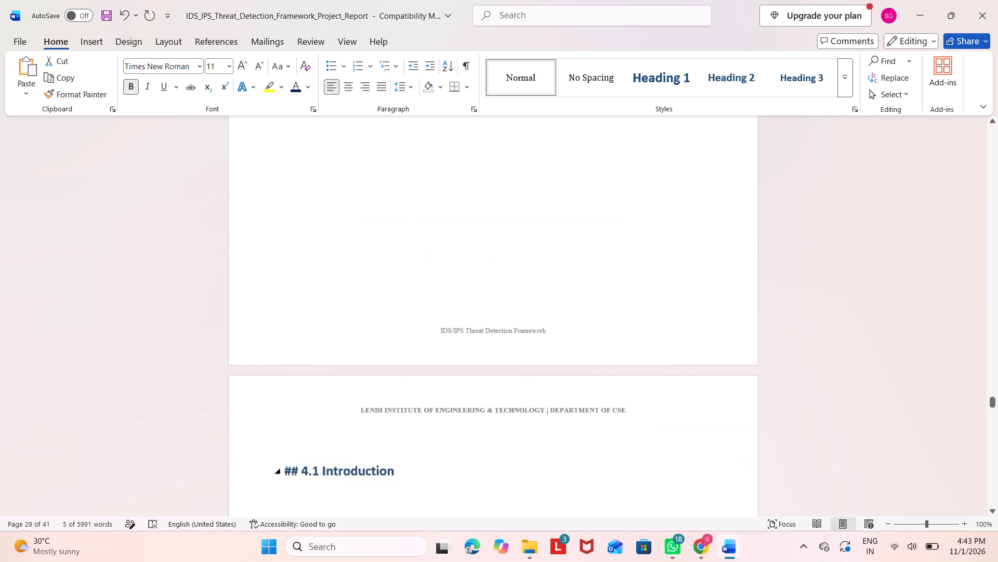
{"action": "scroll", "coordinate": [409, 410], "scroll_direction": "down", "scroll_amount": 1}
{"action": "scroll", "coordinate": [288, 408], "scroll_direction": "up", "scroll_amount": 2}
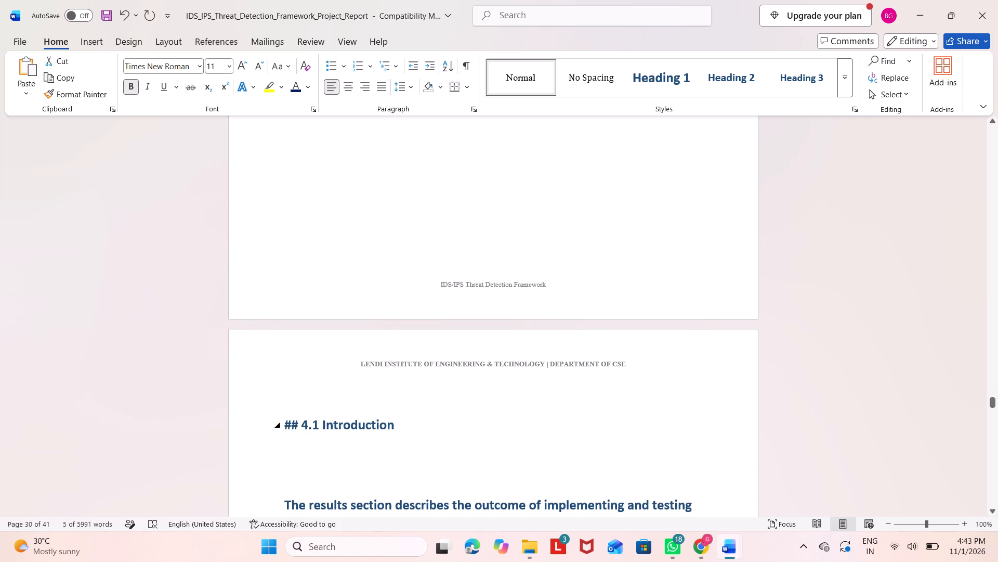
{"action": "scroll", "coordinate": [288, 408], "scroll_direction": "up", "scroll_amount": 7}
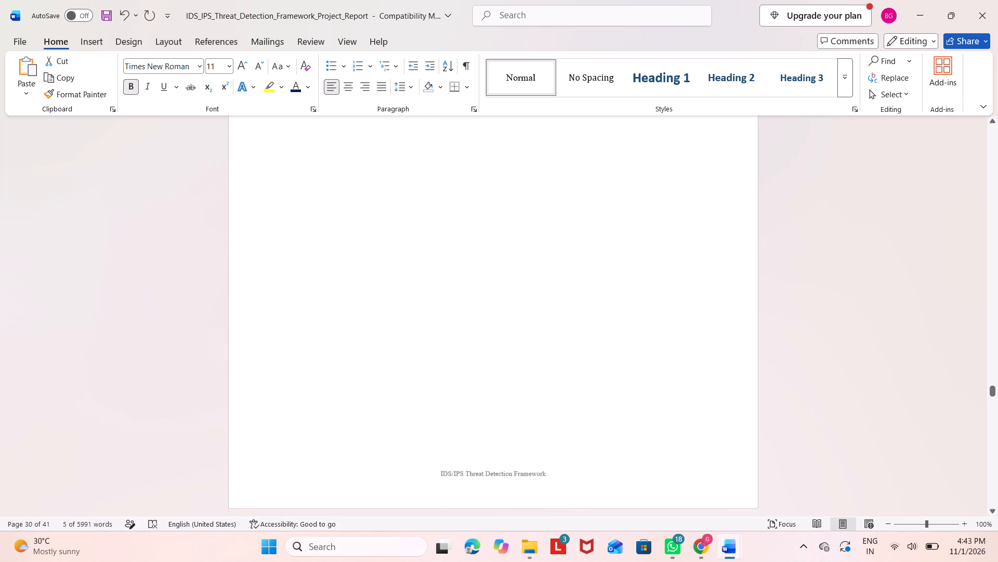
{"action": "scroll", "coordinate": [288, 408], "scroll_direction": "up", "scroll_amount": 4}
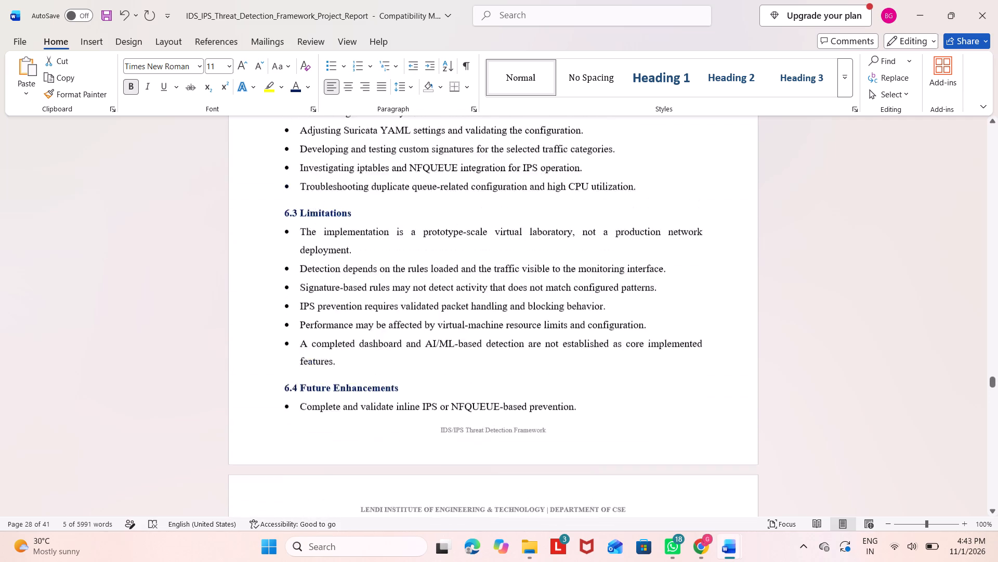
{"action": "scroll", "coordinate": [288, 408], "scroll_direction": "up", "scroll_amount": 4}
{"action": "scroll", "coordinate": [288, 408], "scroll_direction": "down", "scroll_amount": 4}
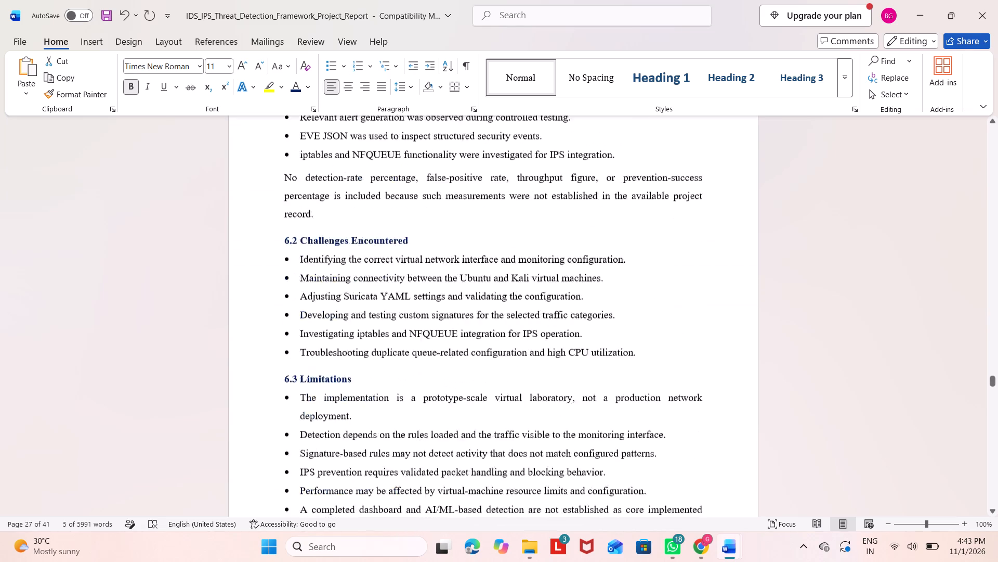
{"action": "scroll", "coordinate": [288, 408], "scroll_direction": "up", "scroll_amount": 4}
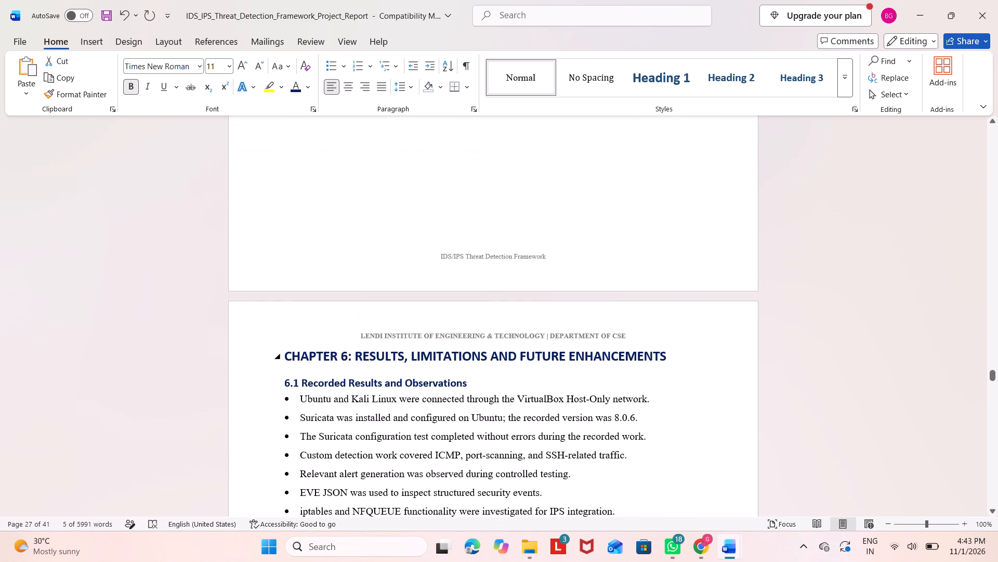
{"action": "scroll", "coordinate": [330, 371], "scroll_direction": "up", "scroll_amount": 6}
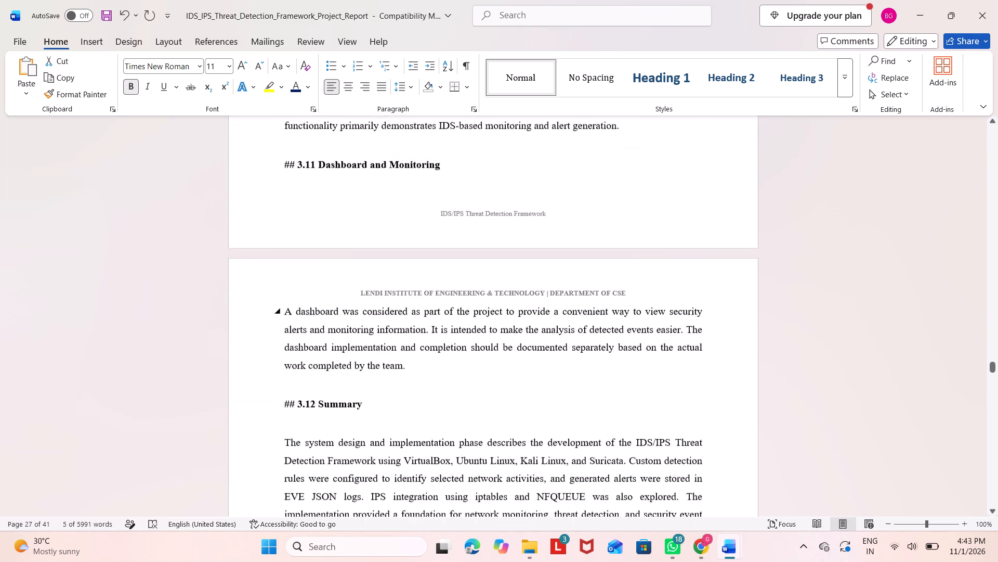
{"action": "scroll", "coordinate": [330, 371], "scroll_direction": "up", "scroll_amount": 9}
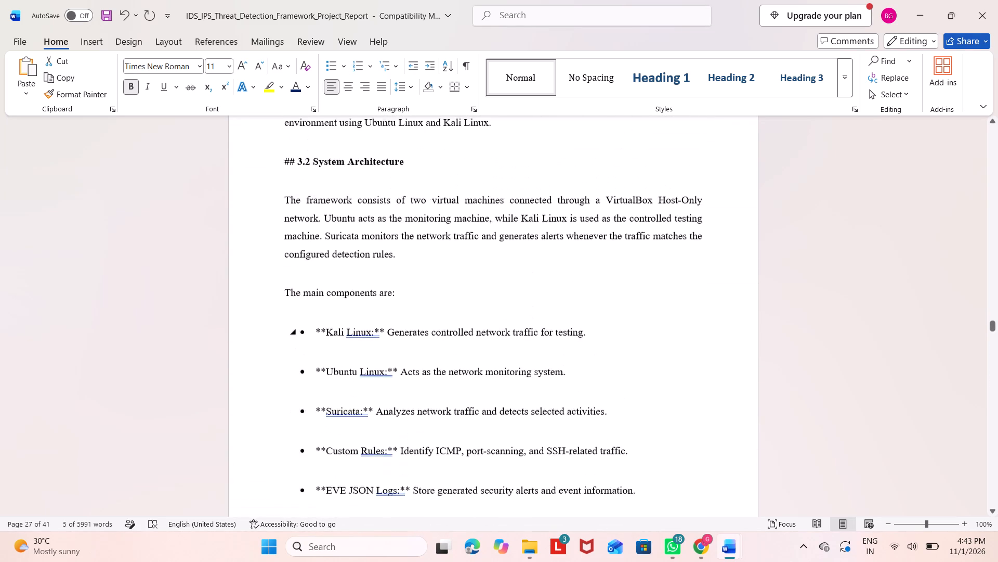
{"action": "scroll", "coordinate": [330, 371], "scroll_direction": "up", "scroll_amount": 5}
{"action": "scroll", "coordinate": [330, 371], "scroll_direction": "down", "scroll_amount": 4}
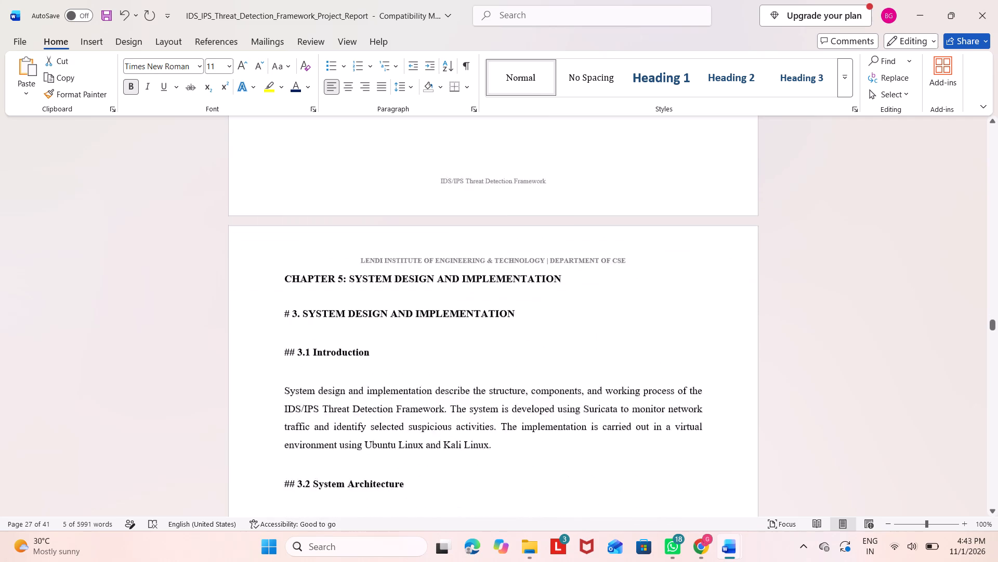
{"action": "scroll", "coordinate": [330, 371], "scroll_direction": "down", "scroll_amount": 10}
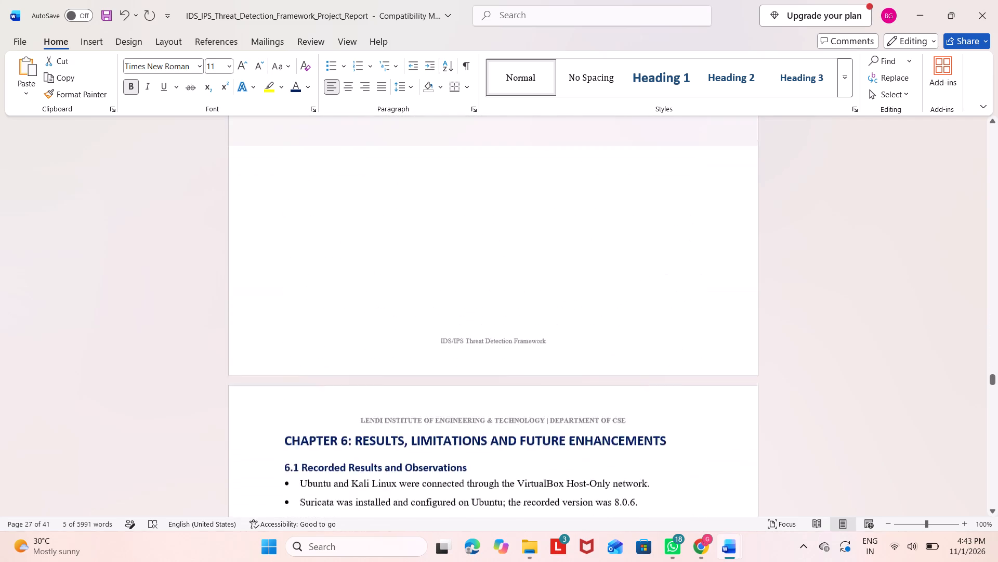
{"action": "scroll", "coordinate": [330, 371], "scroll_direction": "down", "scroll_amount": 1}
{"action": "scroll", "coordinate": [330, 371], "scroll_direction": "up", "scroll_amount": 3}
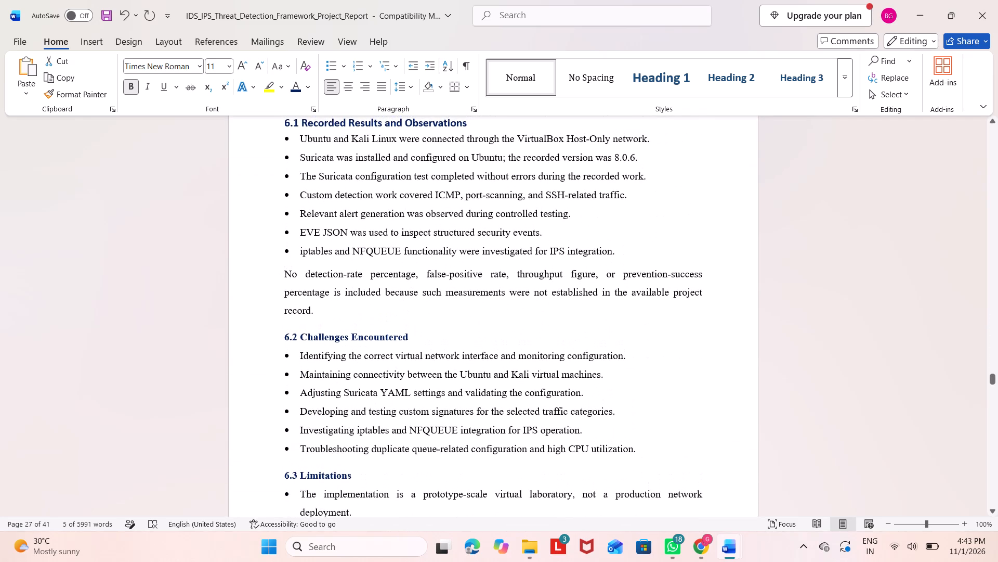
{"action": "scroll", "coordinate": [330, 371], "scroll_direction": "up", "scroll_amount": 1}
{"action": "scroll", "coordinate": [394, 377], "scroll_direction": "down", "scroll_amount": 7}
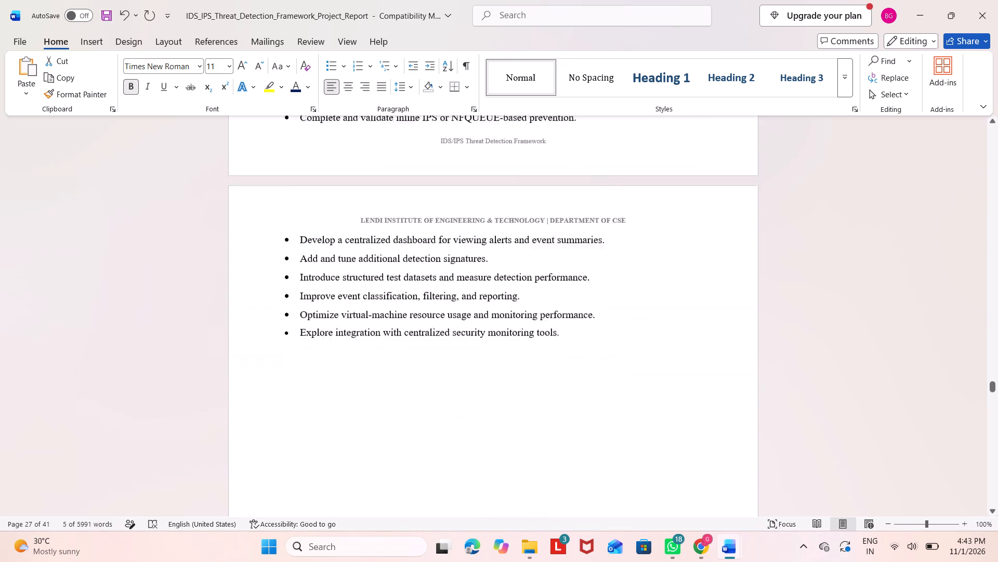
{"action": "scroll", "coordinate": [394, 377], "scroll_direction": "down", "scroll_amount": 3}
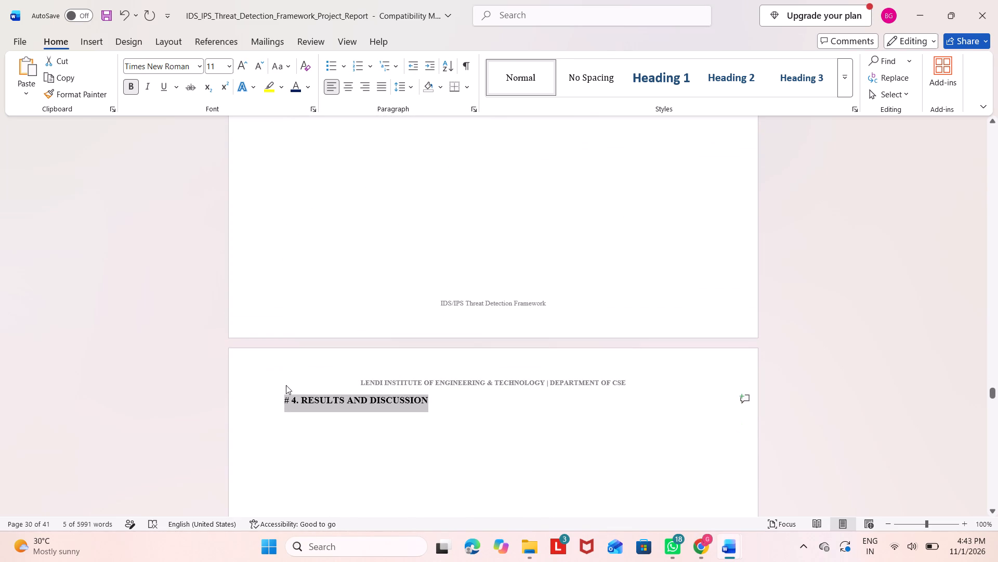
Delete the "# " prefix and the page break before "4. RESULTS AND DISCUSSION" so it directly follows the section 6.4 bullets.
{"action": "left_click", "coordinate": [293, 391]}
{"action": "scroll", "coordinate": [301, 413], "scroll_direction": "down", "scroll_amount": 4}
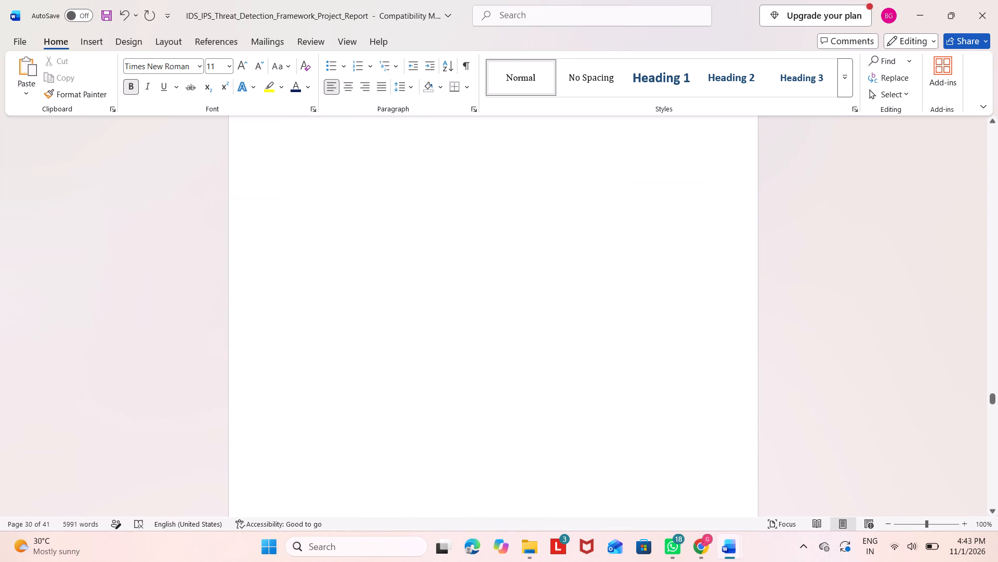
{"action": "scroll", "coordinate": [301, 413], "scroll_direction": "down", "scroll_amount": 5}
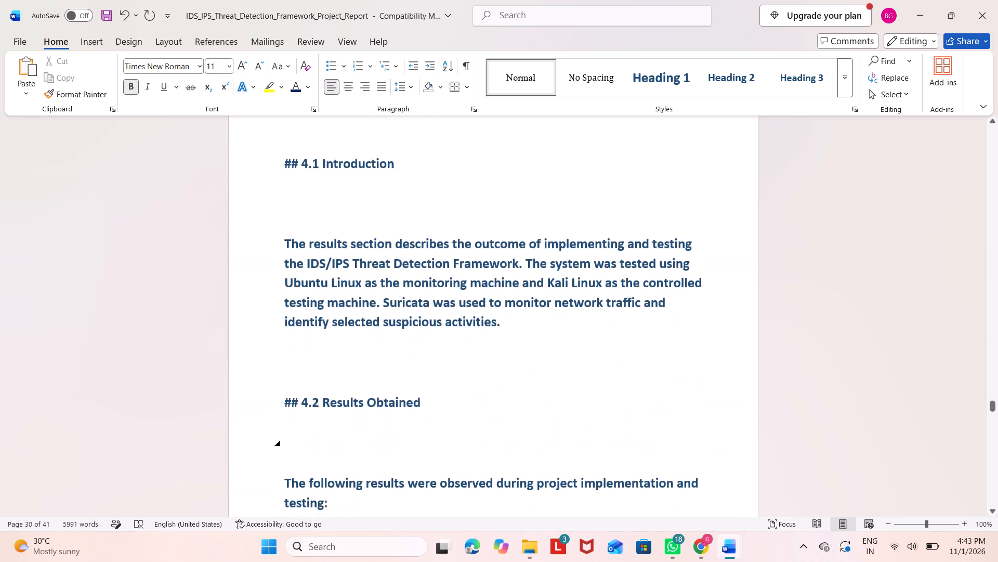
{"action": "scroll", "coordinate": [301, 413], "scroll_direction": "down", "scroll_amount": 2}
{"action": "scroll", "coordinate": [301, 413], "scroll_direction": "up", "scroll_amount": 4}
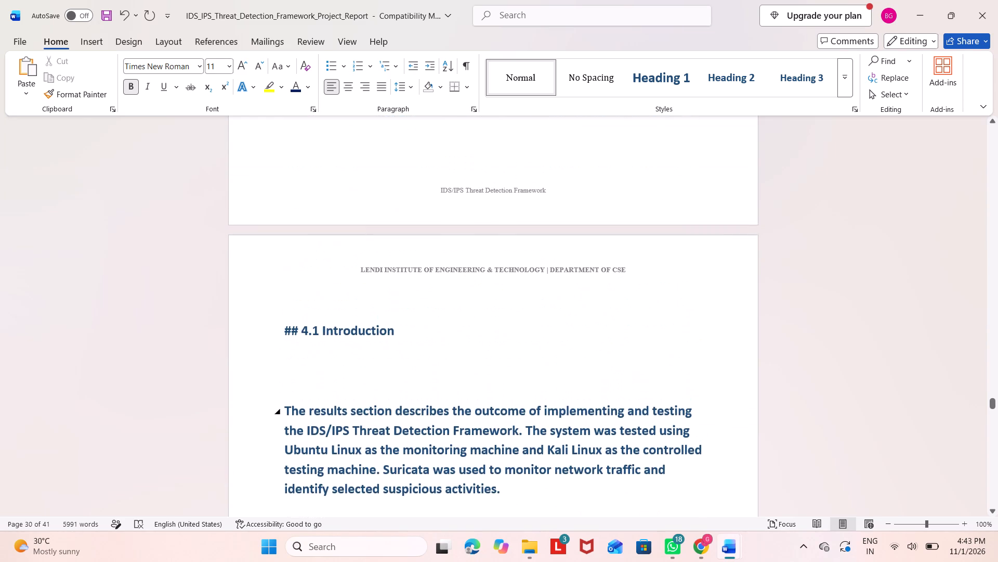
{"action": "scroll", "coordinate": [301, 413], "scroll_direction": "up", "scroll_amount": 5}
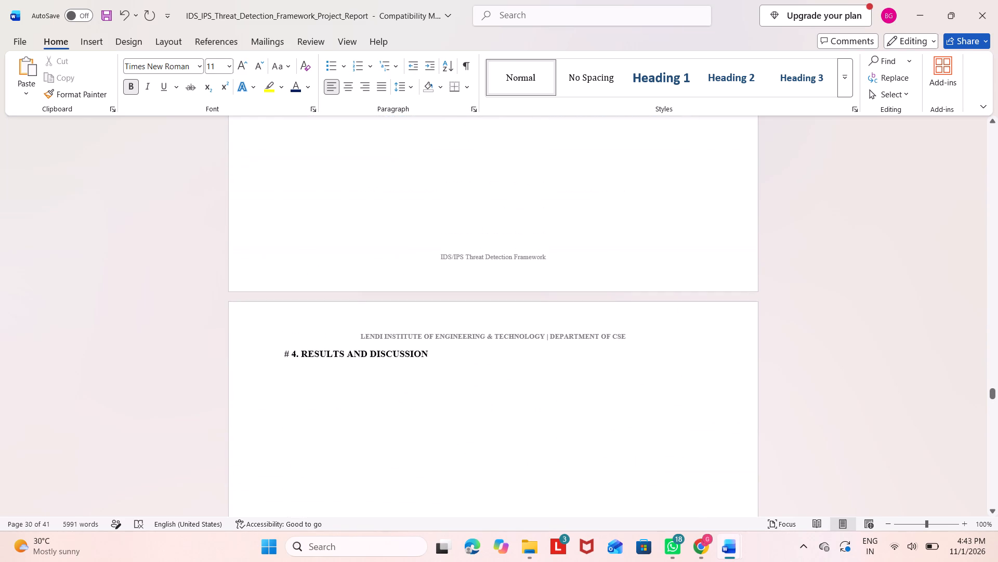
{"action": "key", "text": "BackSpace"}
{"action": "key", "text": "BackSpace"}
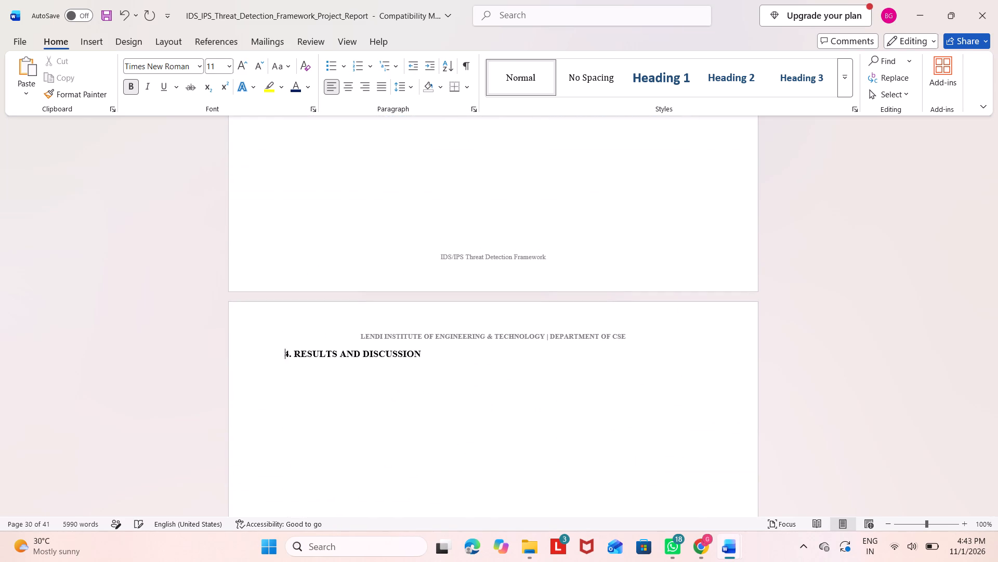
{"action": "key", "text": "BackSpace"}
Remove the break before "## 4.1 Introduction" and place it on its own line directly below "4. RESULTS AND DISCUSSION".
{"action": "scroll", "coordinate": [292, 391], "scroll_direction": "up", "scroll_amount": 1}
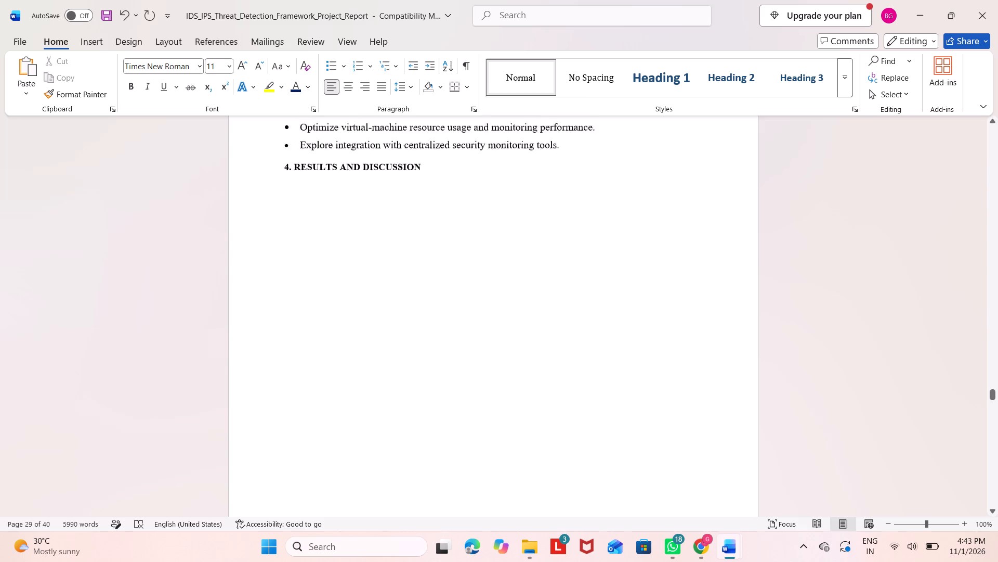
{"action": "scroll", "coordinate": [292, 391], "scroll_direction": "up", "scroll_amount": 1}
{"action": "scroll", "coordinate": [292, 391], "scroll_direction": "down", "scroll_amount": 4}
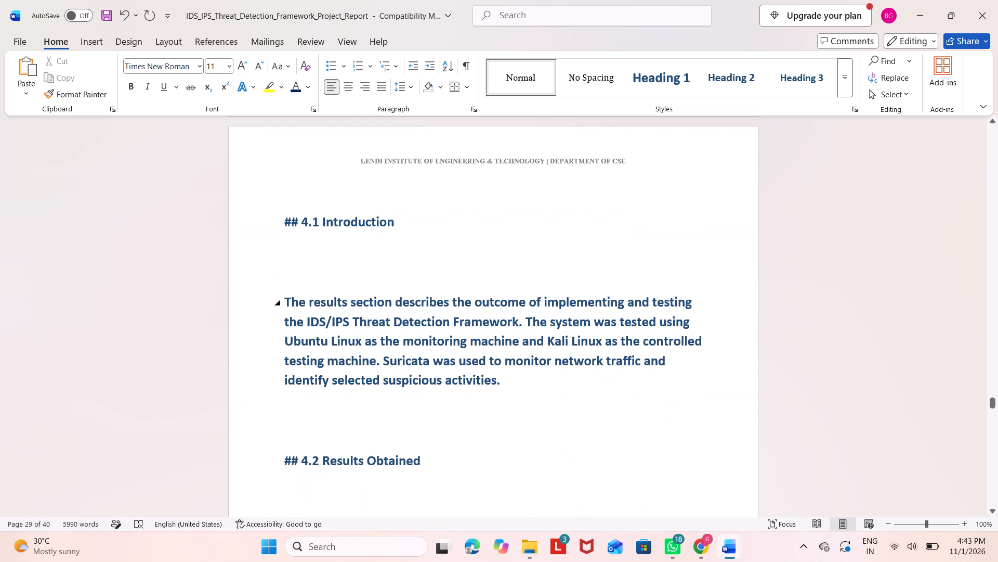
{"action": "left_click", "coordinate": [283, 220]}
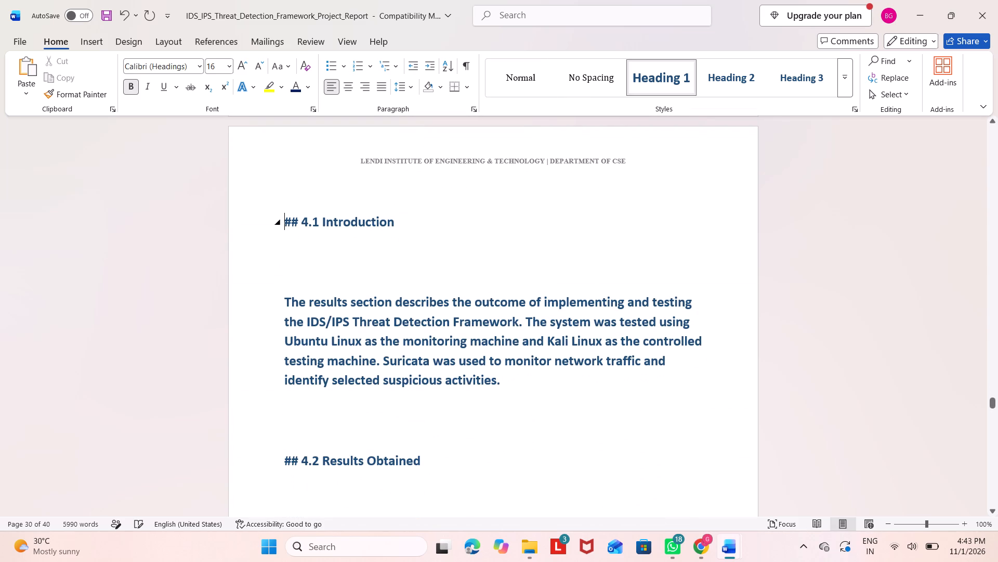
{"action": "key", "text": "BackSpace"}
{"action": "key", "text": "BackSpace"}
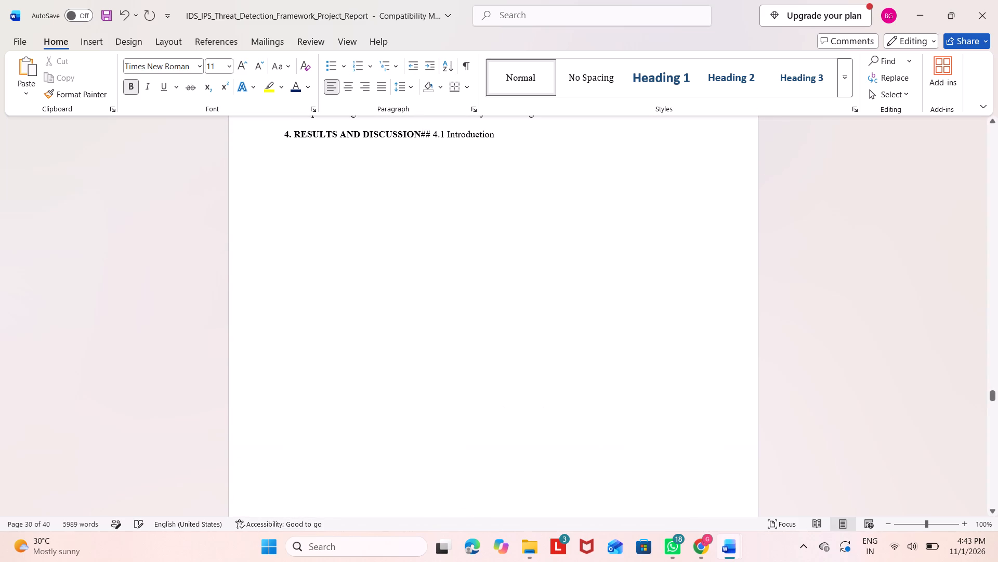
{"action": "scroll", "coordinate": [283, 220], "scroll_direction": "up", "scroll_amount": 2}
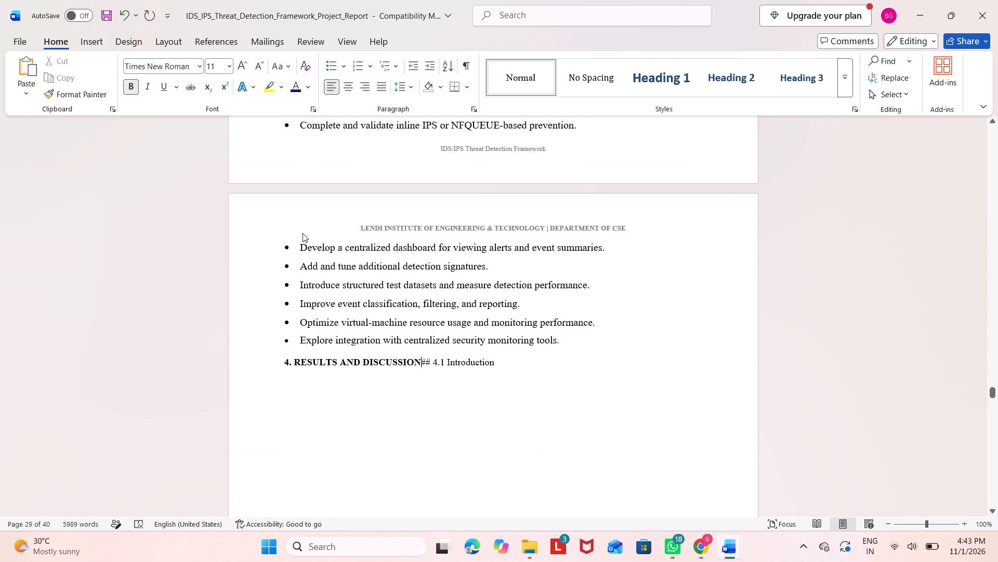
{"action": "key", "text": "Return"}
Delete the empty paragraph above the paragraph beginning "The results section describes the outcome".
{"action": "scroll", "coordinate": [305, 234], "scroll_direction": "down", "scroll_amount": 4}
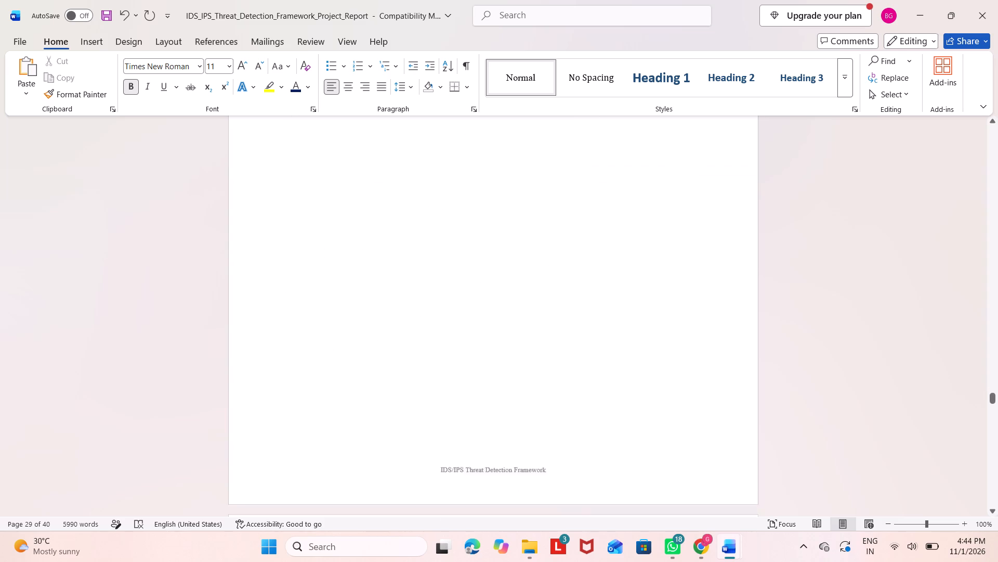
{"action": "scroll", "coordinate": [305, 234], "scroll_direction": "down", "scroll_amount": 1}
{"action": "left_click", "coordinate": [304, 264]}
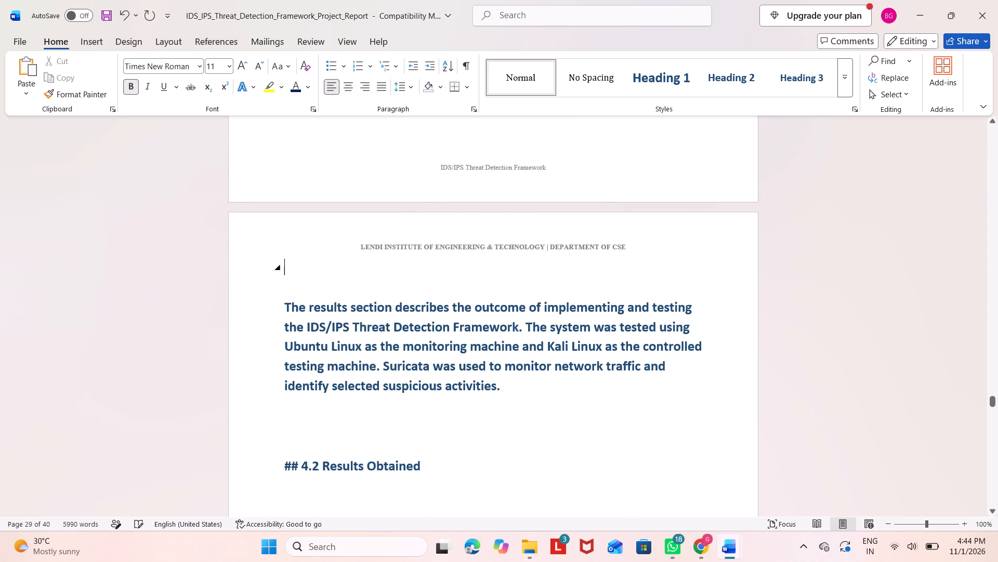
{"action": "key", "text": "BackSpace"}
Review the Chapter 6 bullets and the gap between the "## 4.1 Introduction" line and the results paragraph.
{"action": "scroll", "coordinate": [304, 264], "scroll_direction": "up", "scroll_amount": 1}
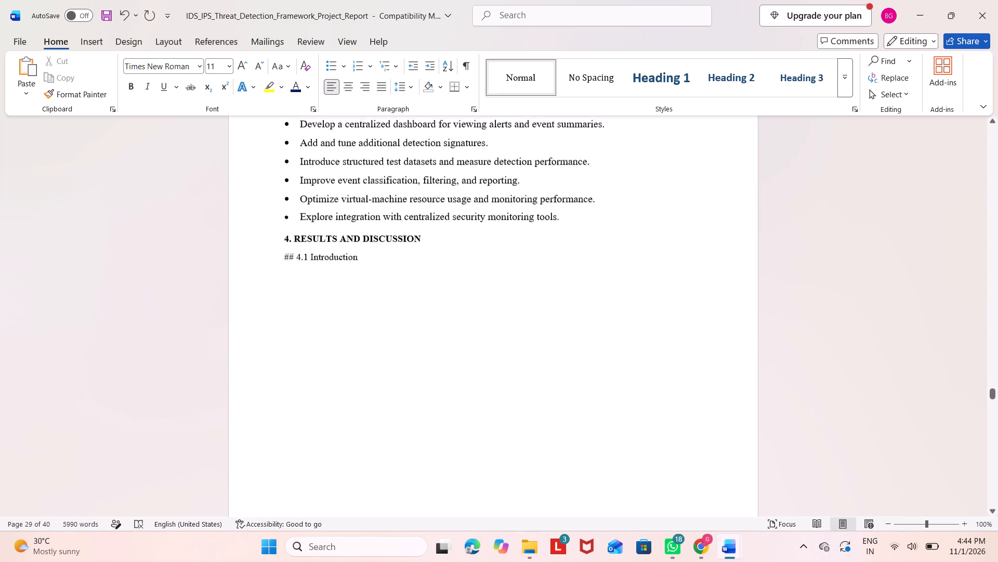
{"action": "scroll", "coordinate": [304, 264], "scroll_direction": "up", "scroll_amount": 5}
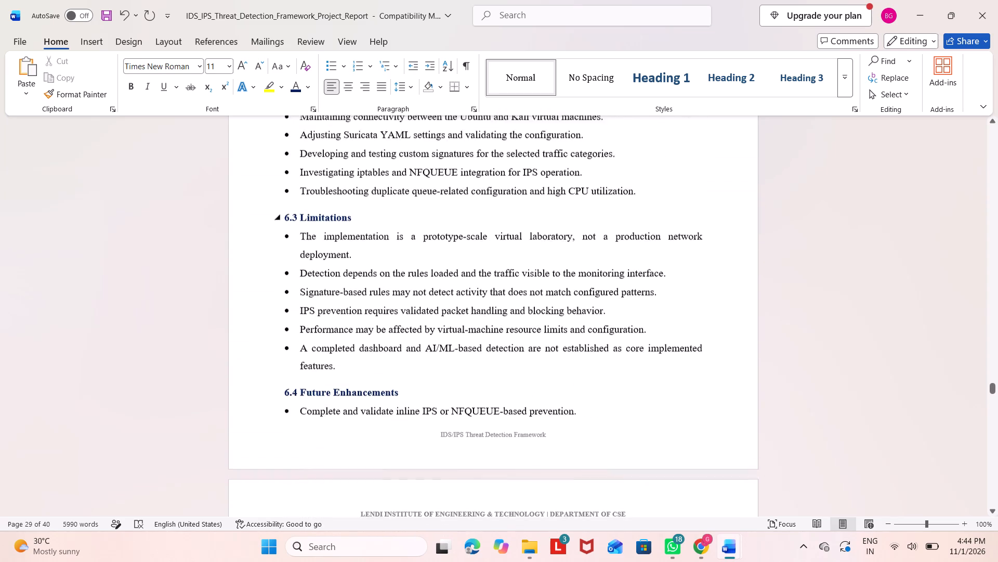
{"action": "scroll", "coordinate": [304, 264], "scroll_direction": "up", "scroll_amount": 1}
{"action": "scroll", "coordinate": [304, 264], "scroll_direction": "down", "scroll_amount": 5}
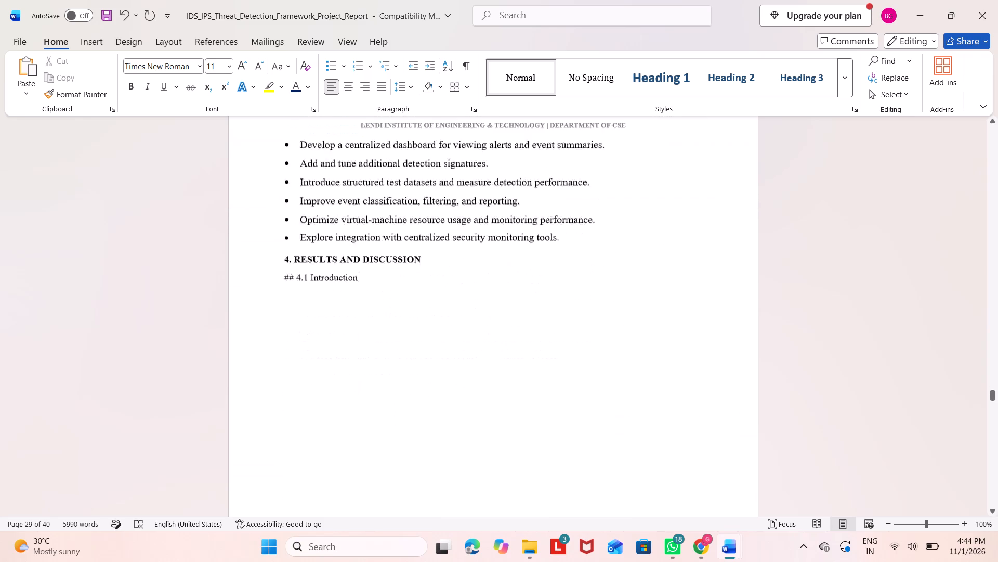
{"action": "scroll", "coordinate": [304, 264], "scroll_direction": "down", "scroll_amount": 2}
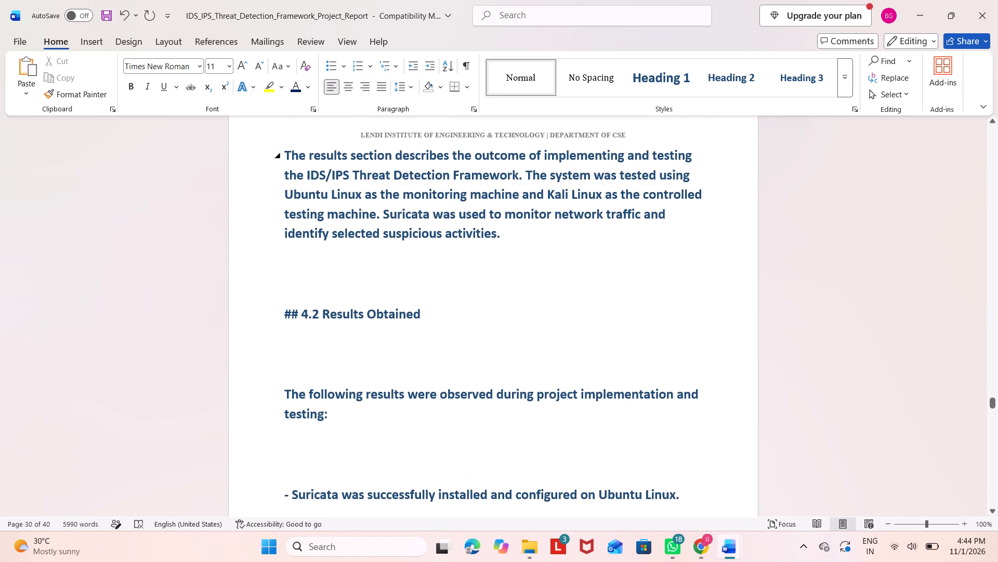
{"action": "left_click_drag", "start_coordinate": [285, 152], "coordinate": [301, 194]}
{"action": "left_click", "coordinate": [305, 211]}
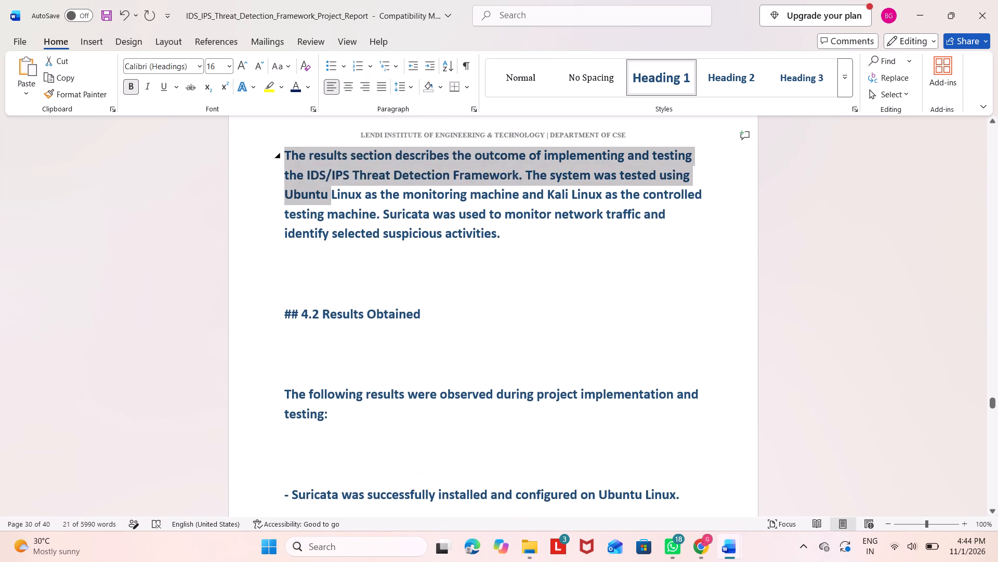
{"action": "scroll", "coordinate": [305, 211], "scroll_direction": "up", "scroll_amount": 4}
{"action": "left_click", "coordinate": [315, 247]}
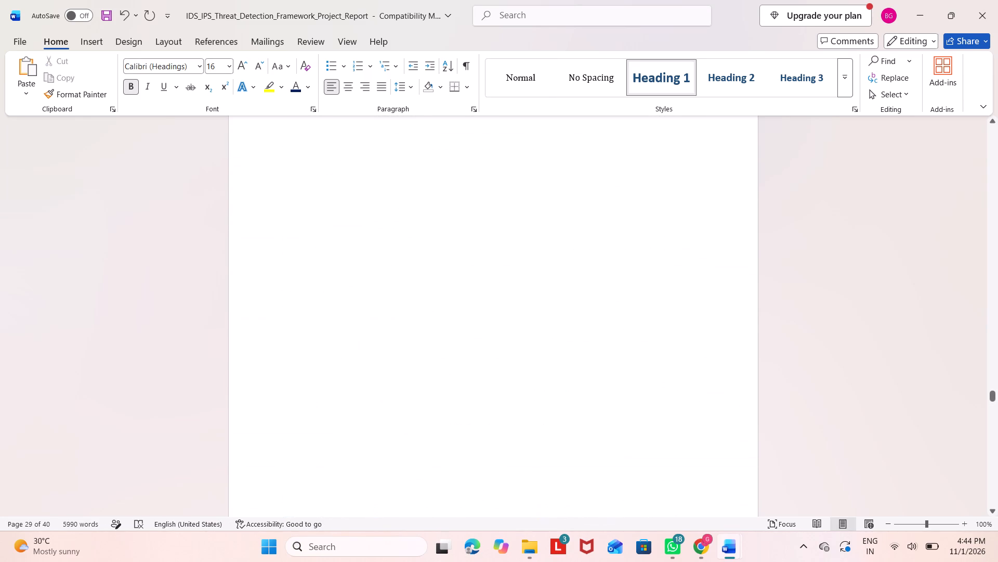
{"action": "left_click", "coordinate": [326, 277]}
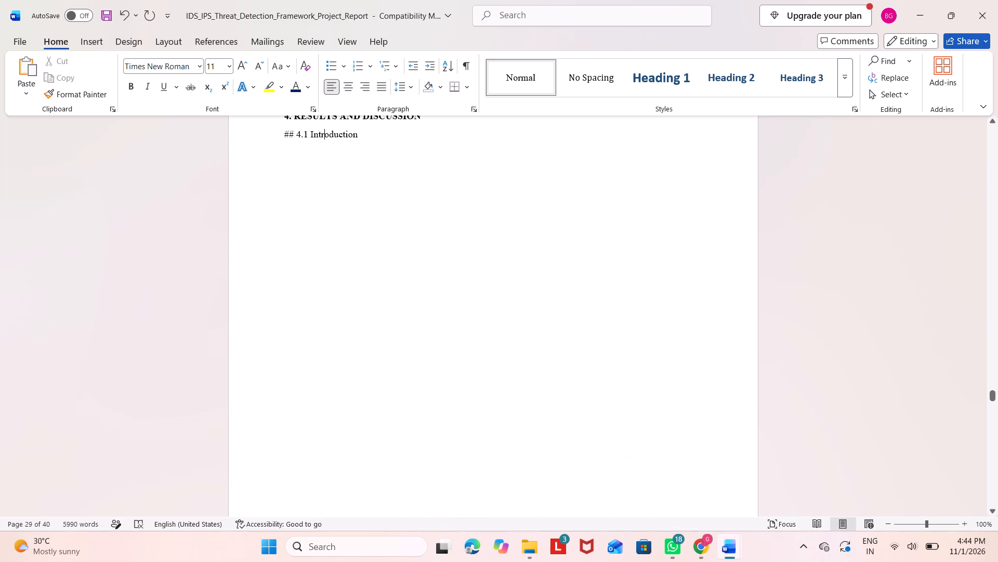
{"action": "left_click", "coordinate": [378, 139]}
{"action": "left_click_drag", "start_coordinate": [355, 199], "coordinate": [382, 293]}
{"action": "left_click", "coordinate": [382, 293]}
{"action": "scroll", "coordinate": [382, 293], "scroll_direction": "up", "scroll_amount": 2}
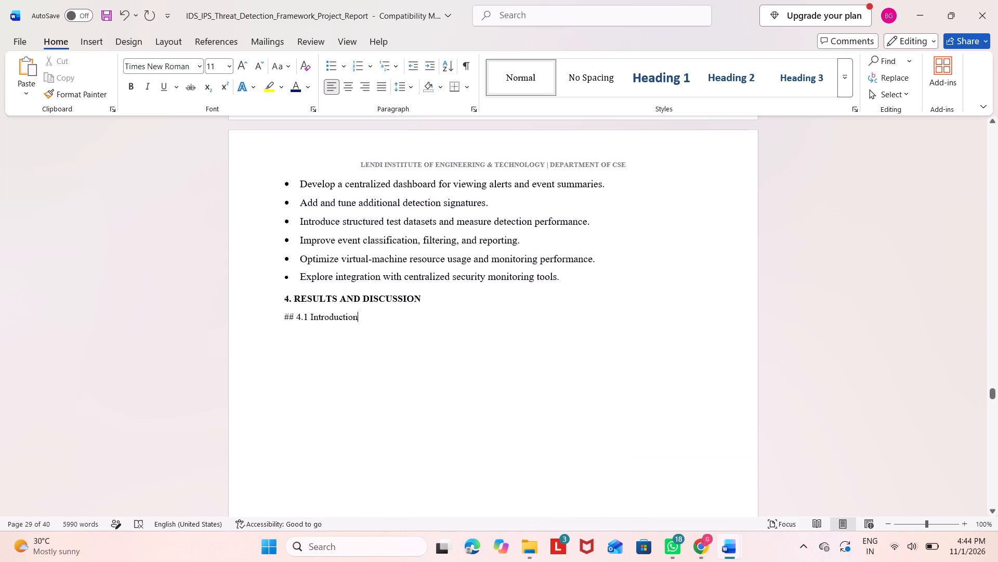
{"action": "scroll", "coordinate": [382, 293], "scroll_direction": "up", "scroll_amount": 1}
{"action": "scroll", "coordinate": [382, 293], "scroll_direction": "down", "scroll_amount": 5}
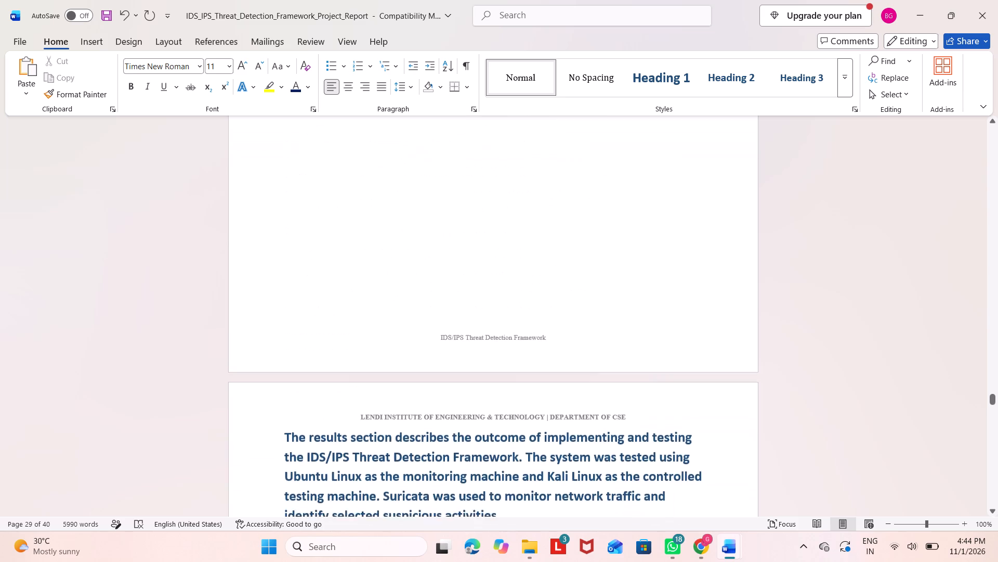
{"action": "scroll", "coordinate": [382, 293], "scroll_direction": "down", "scroll_amount": 1}
Format the text from "The results section describes" through the end of the Chapter 7 conclusion as dark blue 12-point Times New Roman.
{"action": "left_click_drag", "start_coordinate": [285, 255], "coordinate": [407, 489]}
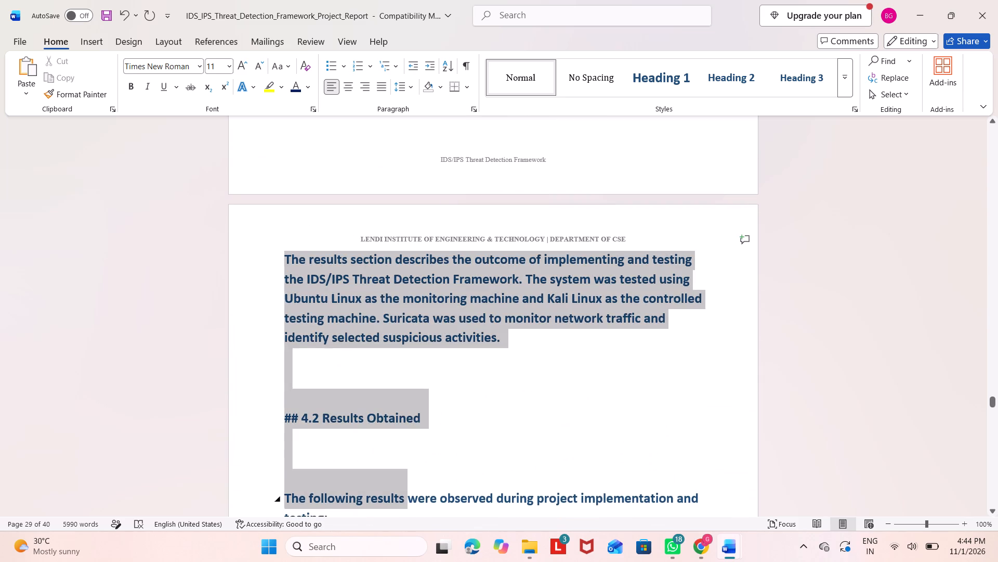
{"action": "left_click_drag", "start_coordinate": [407, 489], "coordinate": [421, 552]}
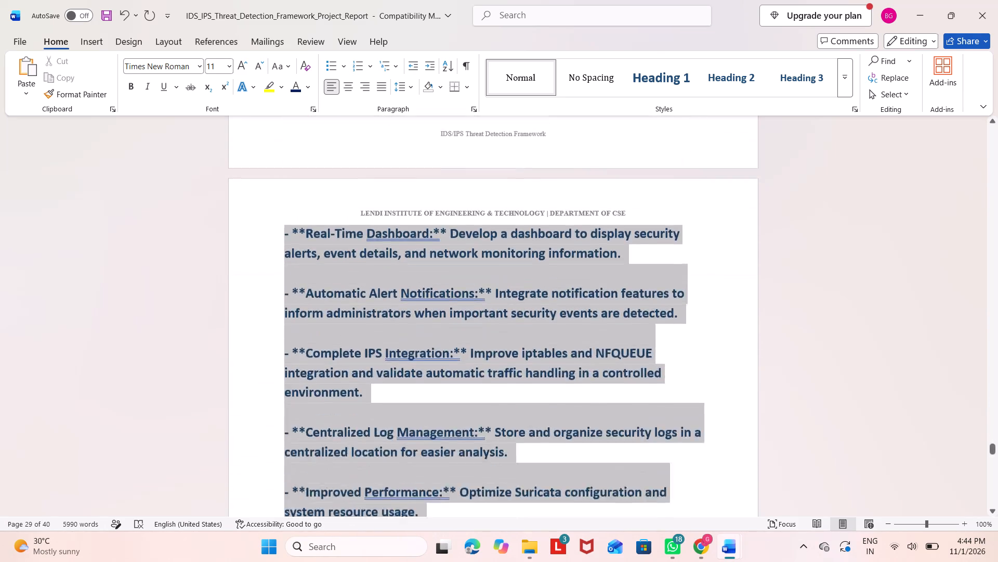
{"action": "left_click_drag", "start_coordinate": [421, 552], "coordinate": [385, 213]}
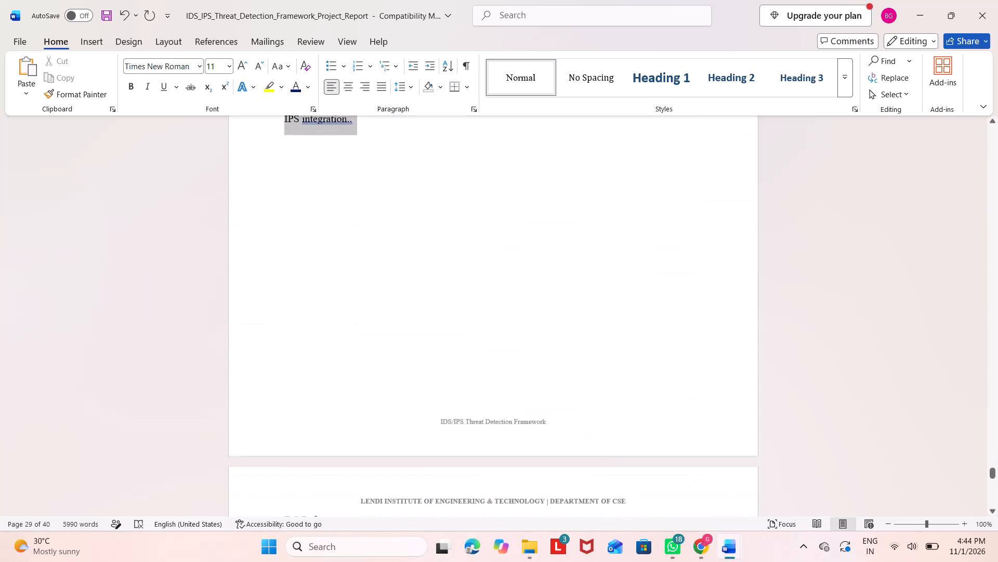
{"action": "left_click_drag", "start_coordinate": [385, 213], "coordinate": [370, 306]}
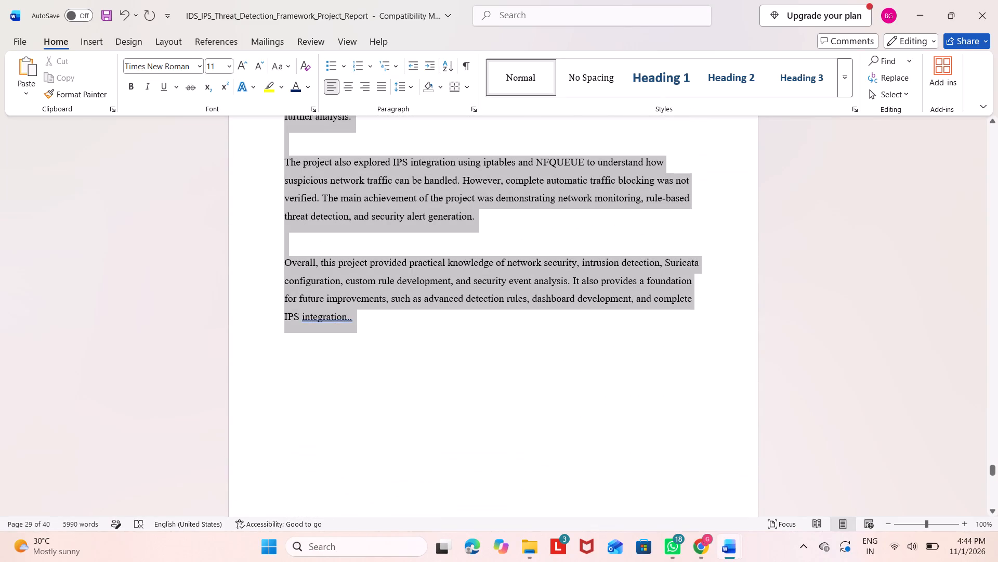
{"action": "left_click_drag", "start_coordinate": [370, 306], "coordinate": [381, 347]}
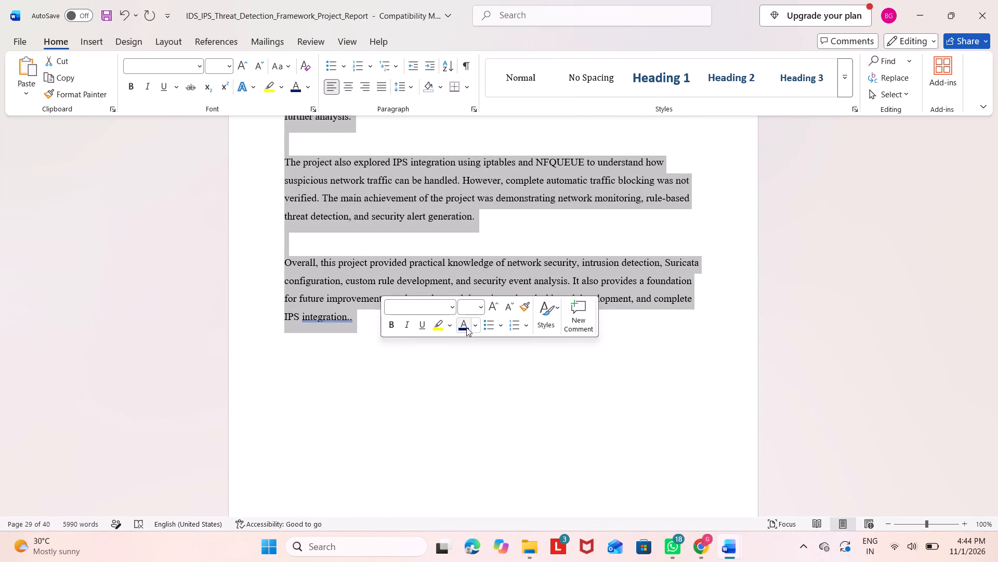
{"action": "left_click", "coordinate": [465, 324]}
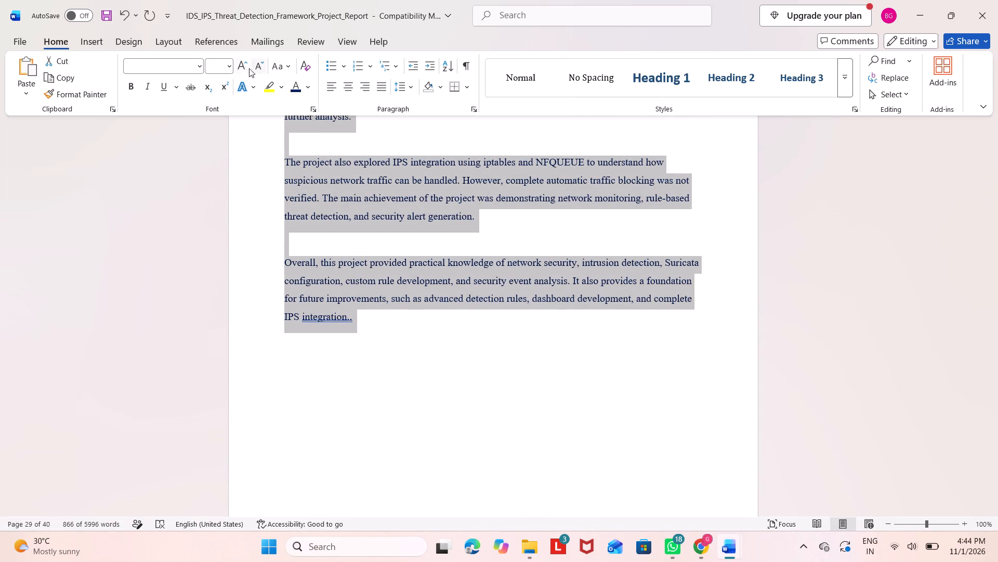
{"action": "left_click", "coordinate": [231, 67]}
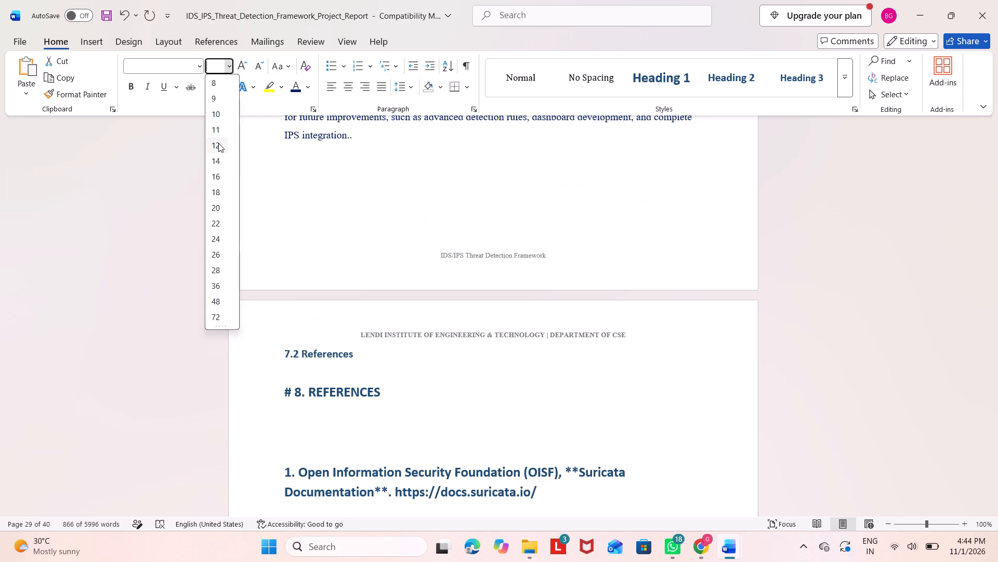
{"action": "left_click", "coordinate": [218, 143]}
{"action": "left_click", "coordinate": [200, 70]}
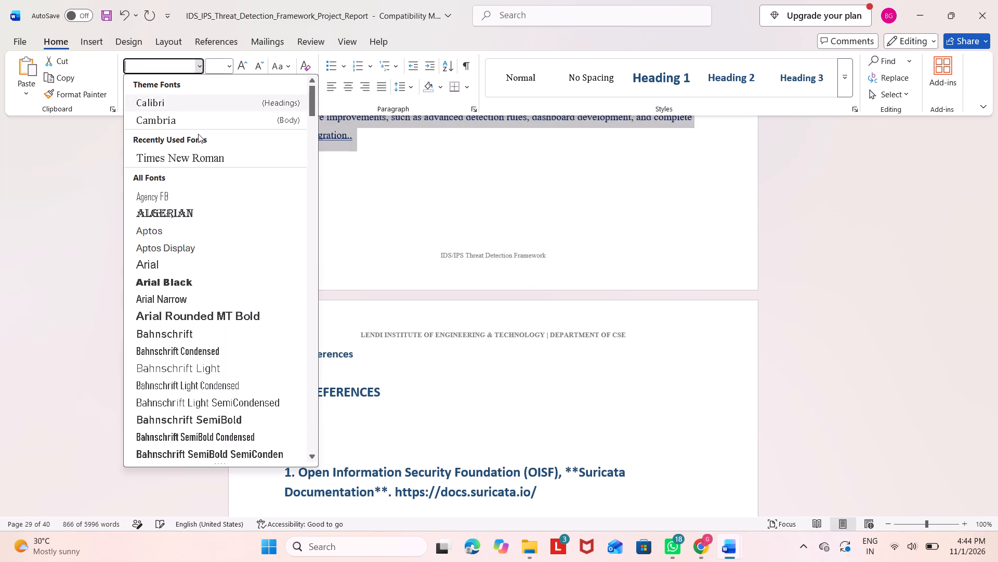
{"action": "left_click", "coordinate": [200, 159]}
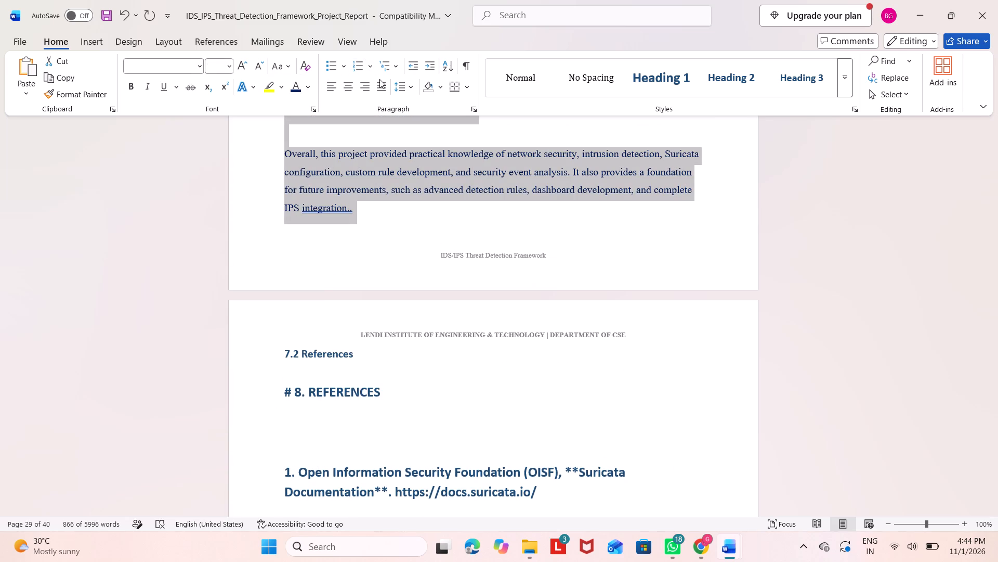
Justify the selected results-to-conclusion text and set its line spacing.
{"action": "left_click", "coordinate": [380, 84]}
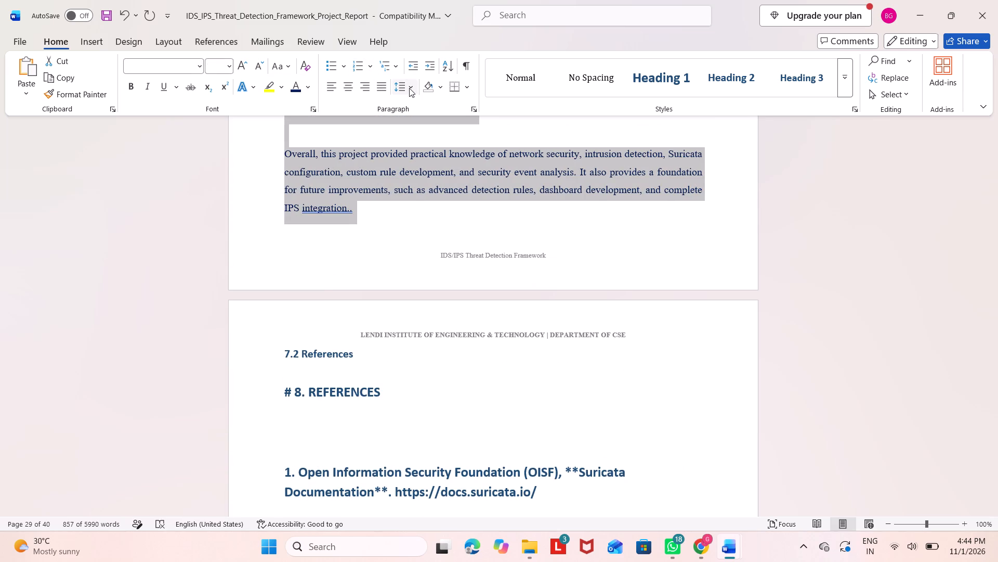
{"action": "left_click", "coordinate": [409, 88]}
{"action": "left_click", "coordinate": [417, 138]}
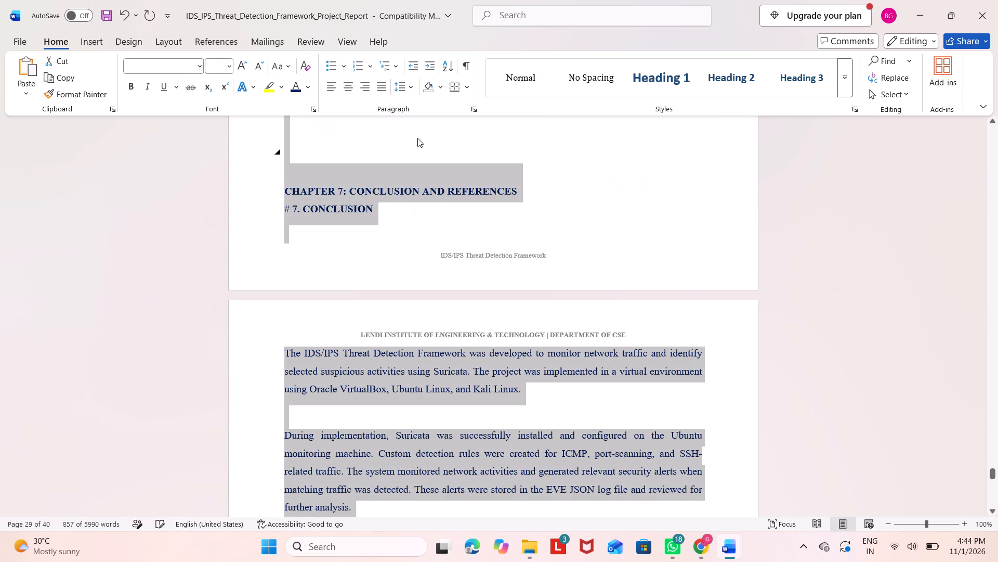
{"action": "left_click", "coordinate": [405, 213]}
Review the reformatted text from the Chapter 7 heading back to the "4. RESULTS AND DISCUSSION" section and Chapter 6.
{"action": "scroll", "coordinate": [405, 213], "scroll_direction": "up", "scroll_amount": 4}
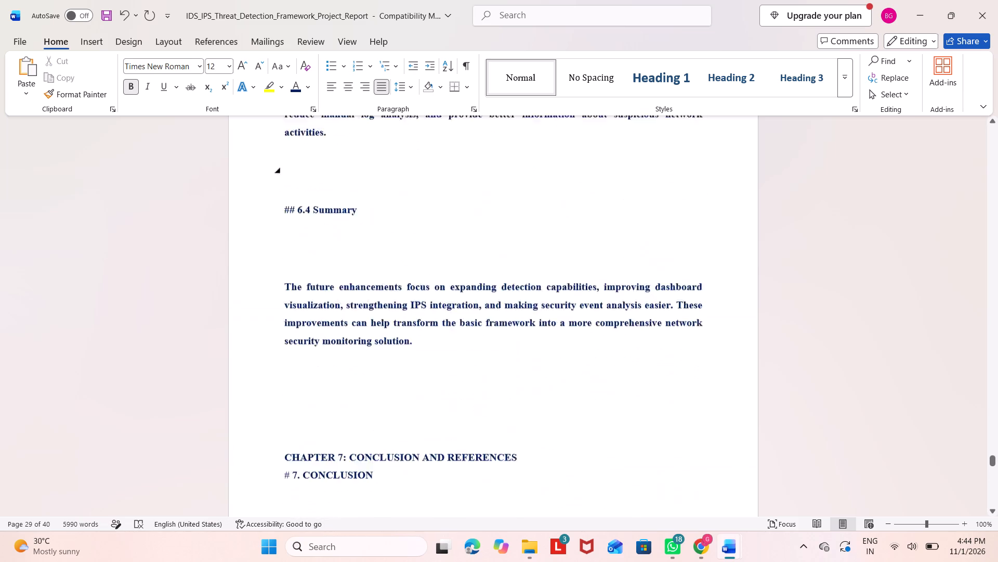
{"action": "scroll", "coordinate": [405, 213], "scroll_direction": "up", "scroll_amount": 8}
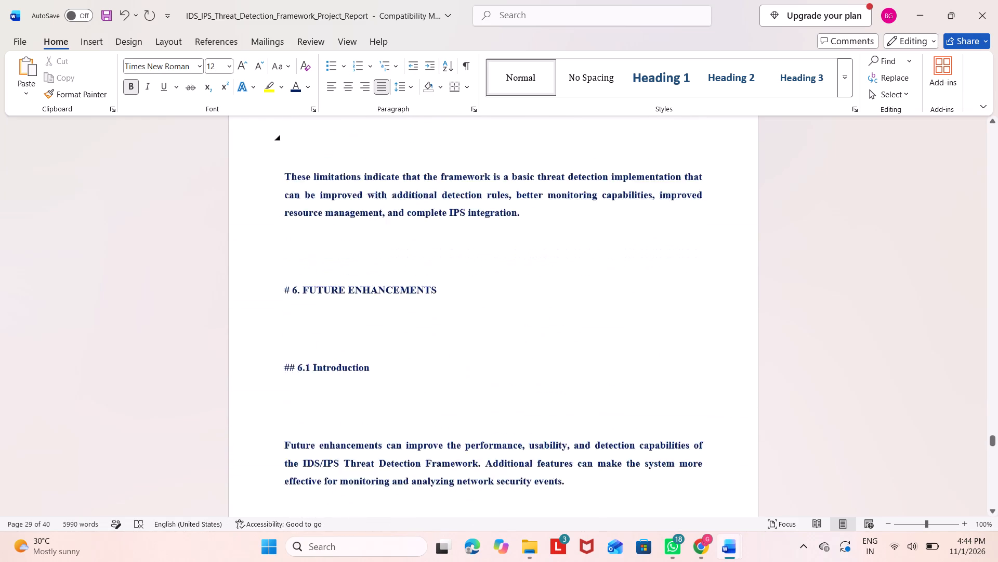
{"action": "scroll", "coordinate": [405, 213], "scroll_direction": "up", "scroll_amount": 2}
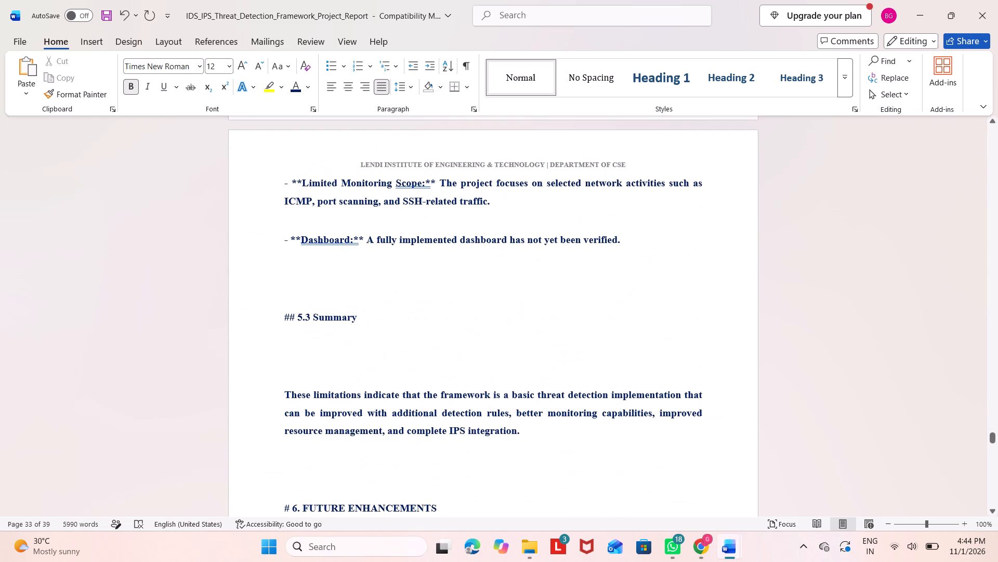
{"action": "scroll", "coordinate": [405, 213], "scroll_direction": "up", "scroll_amount": 6}
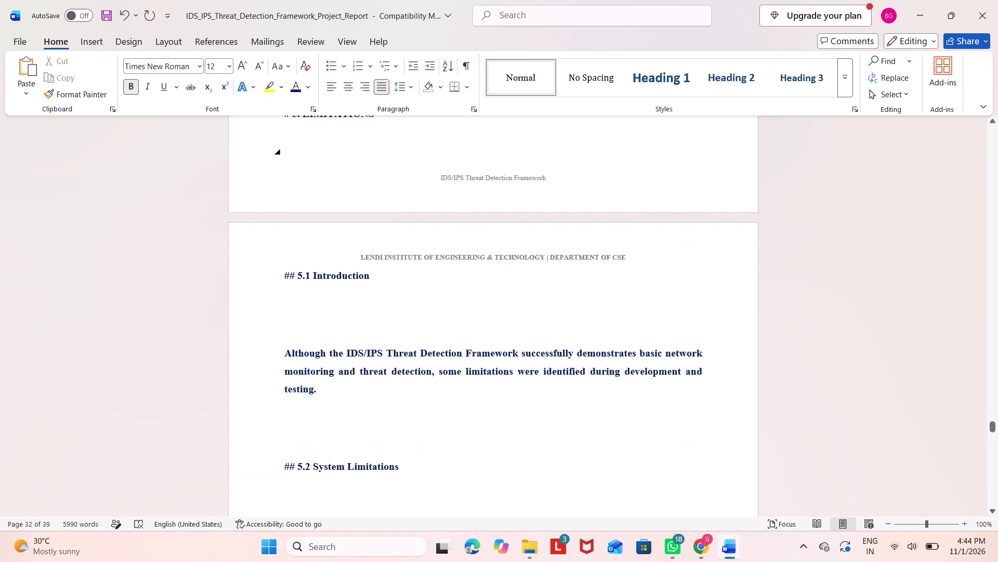
{"action": "scroll", "coordinate": [405, 213], "scroll_direction": "up", "scroll_amount": 7}
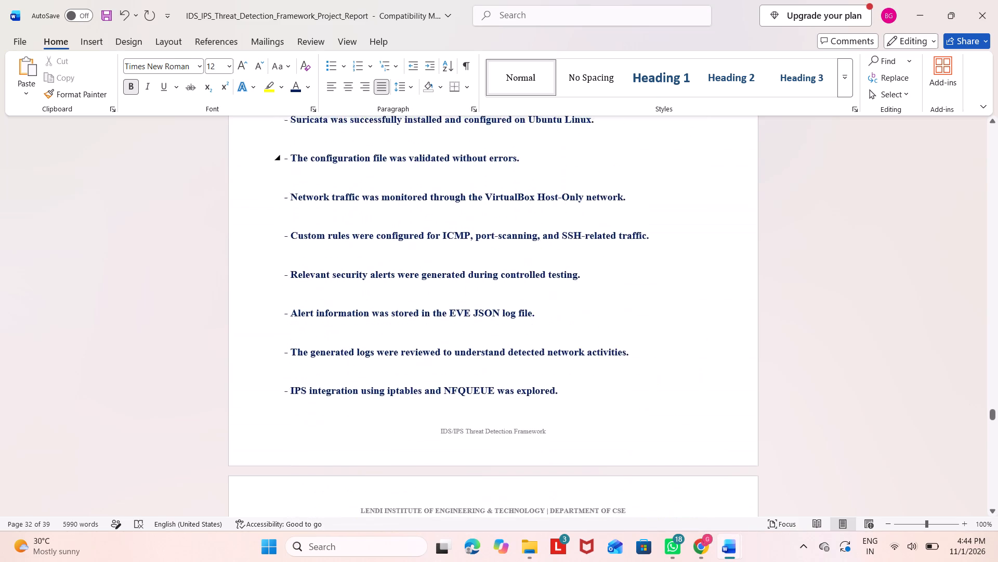
{"action": "scroll", "coordinate": [405, 213], "scroll_direction": "up", "scroll_amount": 7}
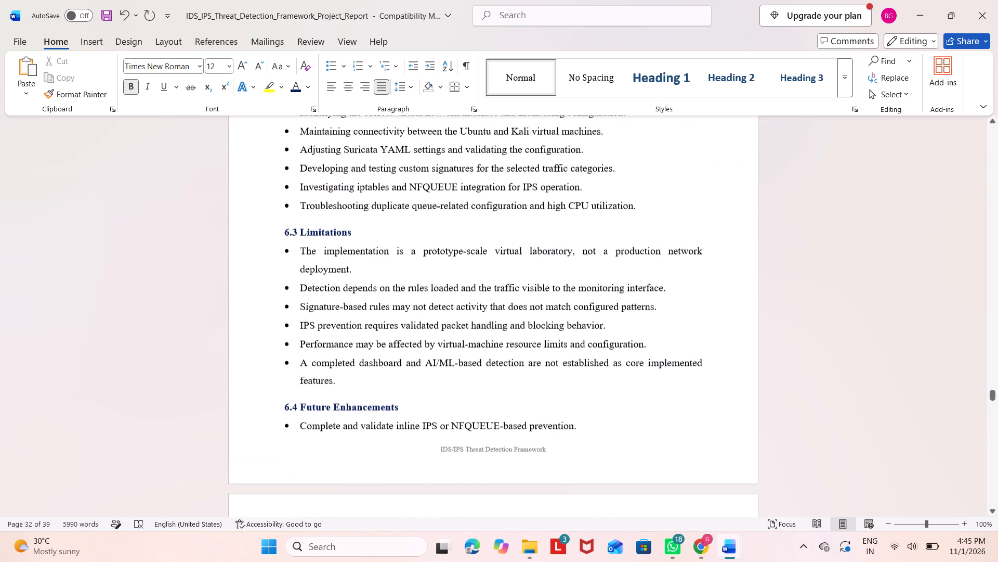
{"action": "scroll", "coordinate": [405, 213], "scroll_direction": "up", "scroll_amount": 1}
{"action": "scroll", "coordinate": [405, 213], "scroll_direction": "down", "scroll_amount": 3}
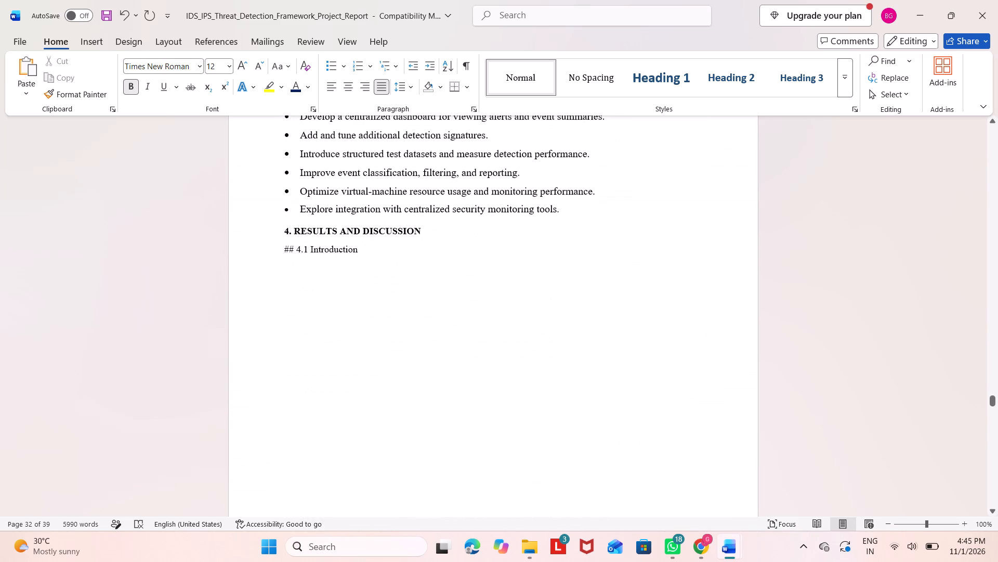
Pull the "The results section describes" paragraph up from the following page onto its own line directly below "## 4.1 Introduction".
{"action": "scroll", "coordinate": [371, 262], "scroll_direction": "down", "scroll_amount": 2}
{"action": "left_click", "coordinate": [337, 376]}
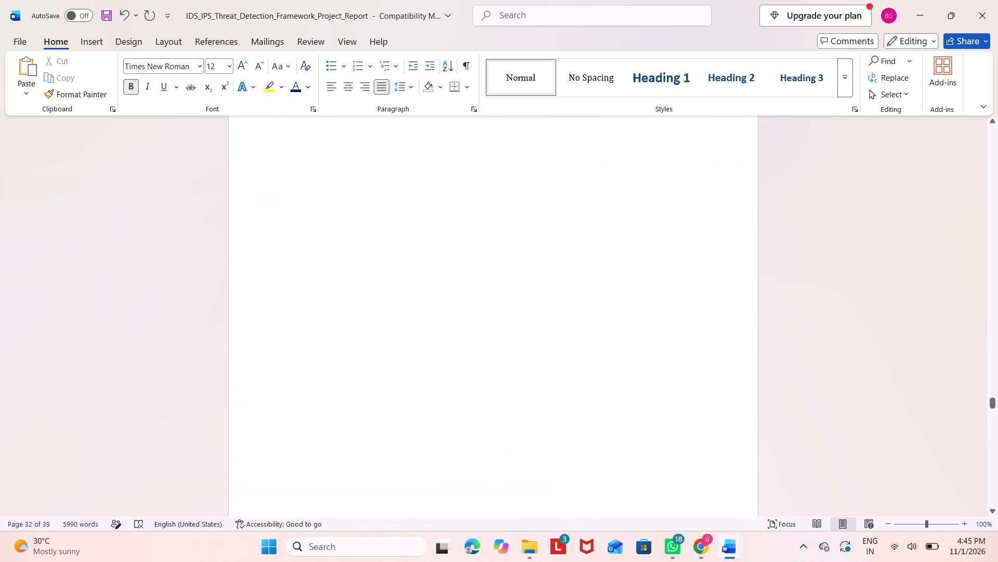
{"action": "scroll", "coordinate": [337, 376], "scroll_direction": "down", "scroll_amount": 3}
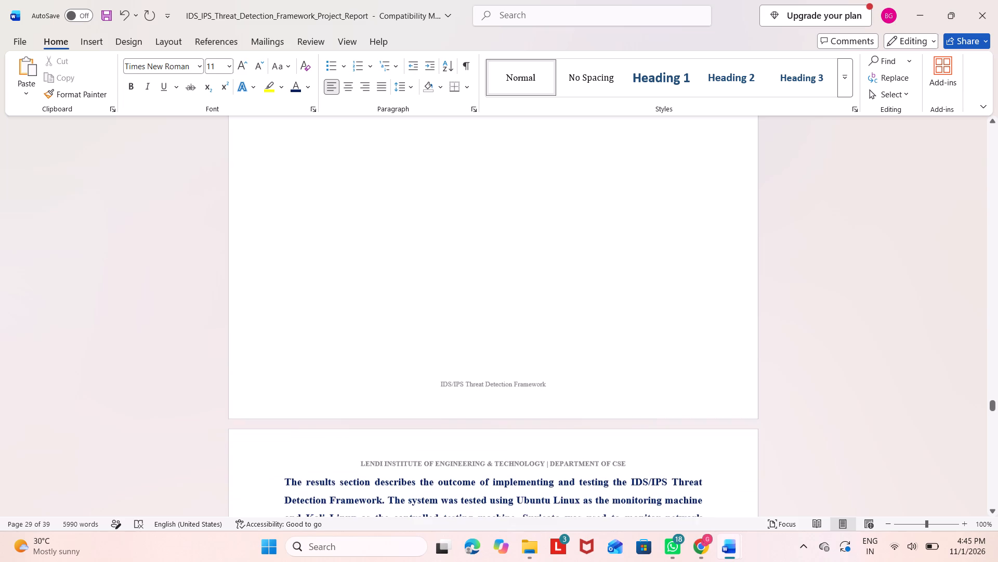
{"action": "left_click", "coordinate": [284, 476]}
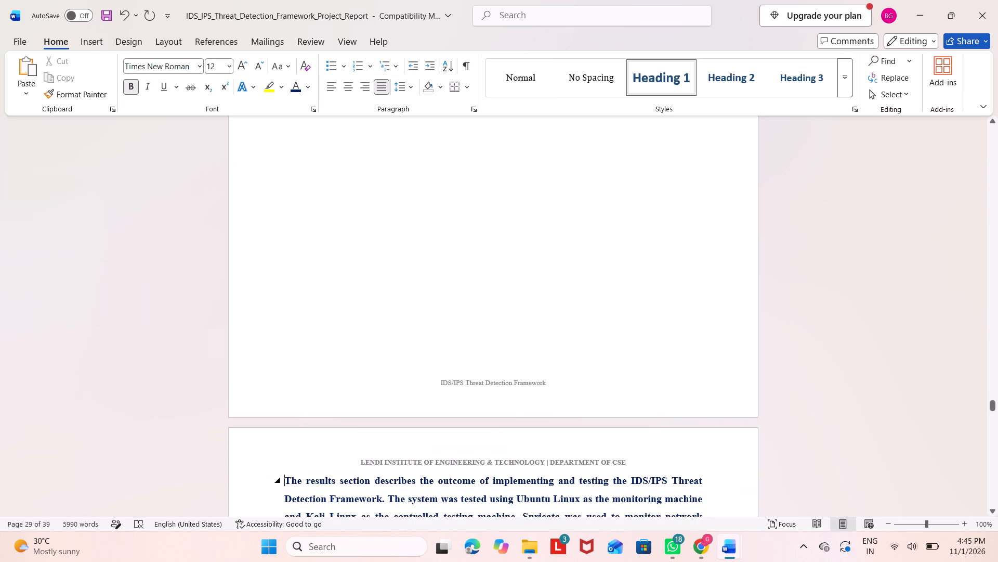
{"action": "key", "text": "BackSpace"}
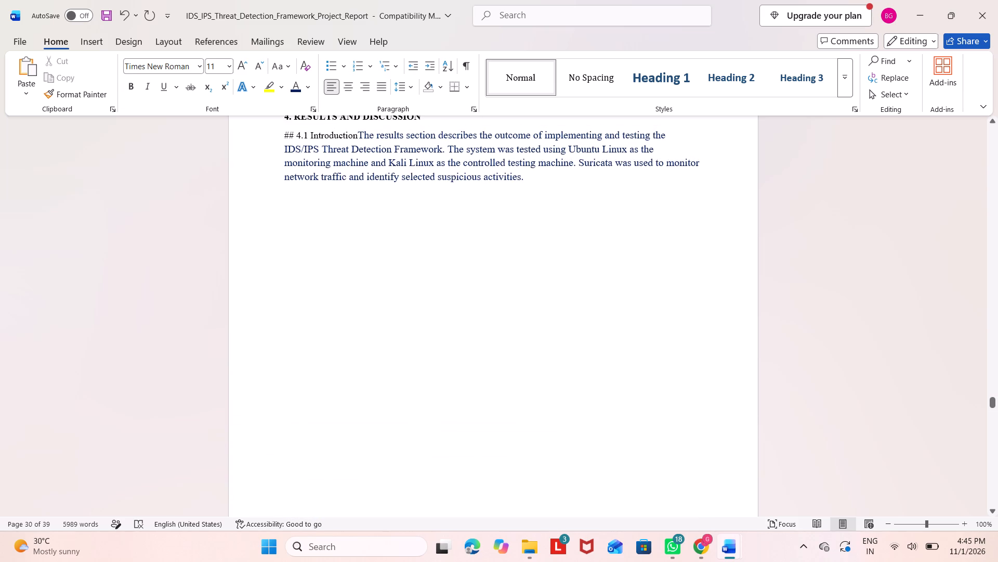
{"action": "key", "text": "Return"}
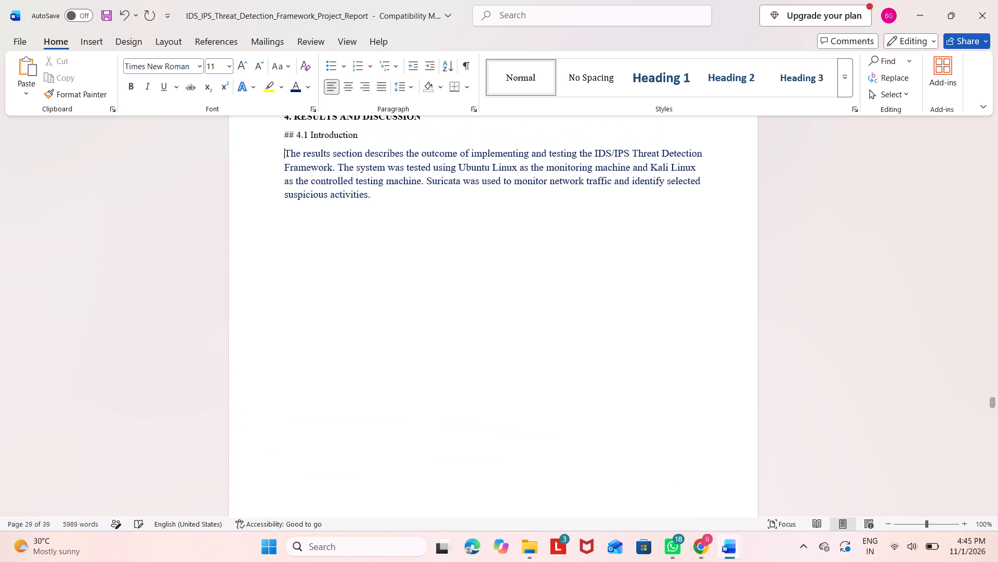
Colour the "4.2 Results Obtained" heading text black.
{"action": "scroll", "coordinate": [284, 476], "scroll_direction": "down", "scroll_amount": 3}
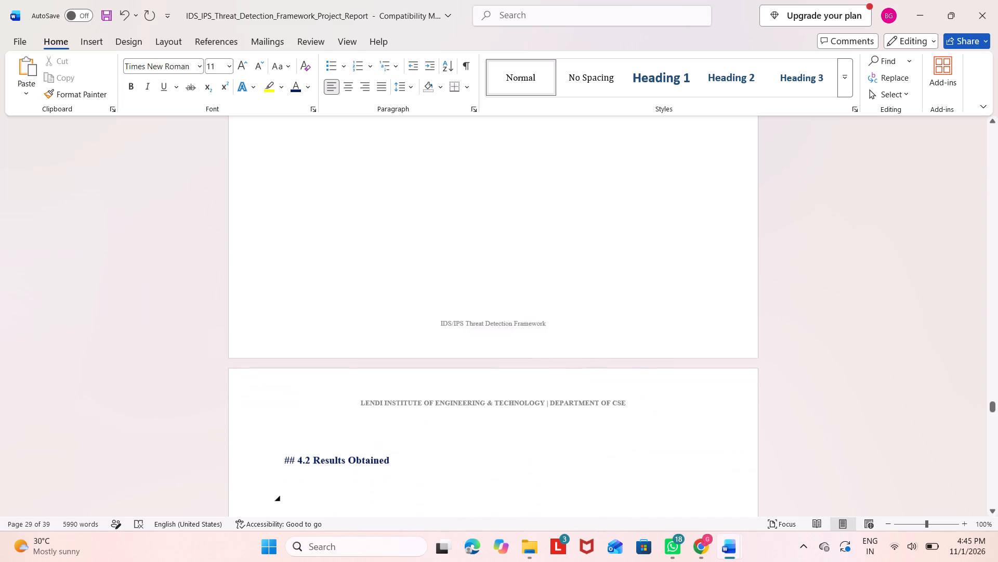
{"action": "scroll", "coordinate": [284, 476], "scroll_direction": "down", "scroll_amount": 1}
{"action": "left_click_drag", "start_coordinate": [297, 401], "coordinate": [298, 401]}
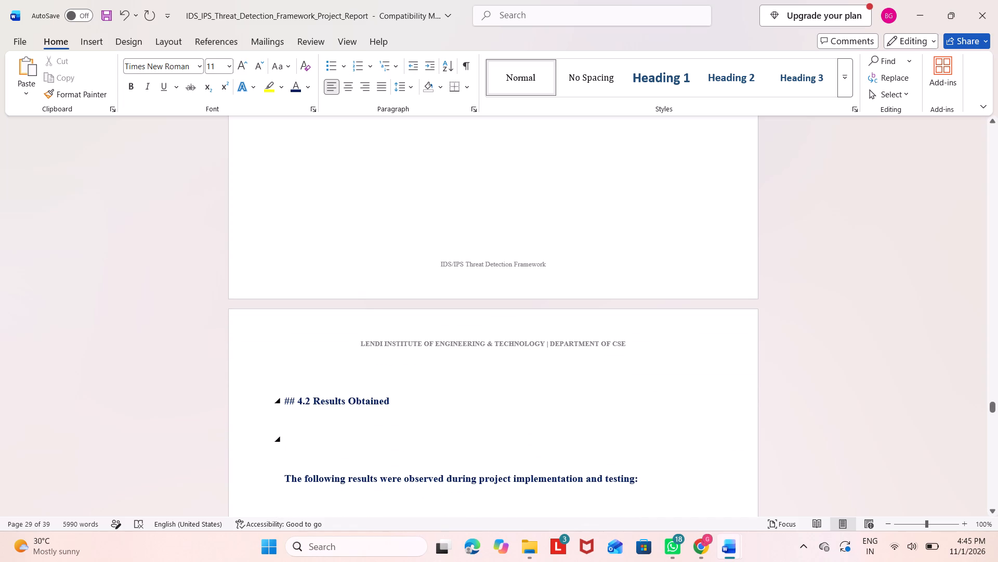
{"action": "left_click_drag", "start_coordinate": [298, 401], "coordinate": [414, 397]}
{"action": "left_click", "coordinate": [508, 377]}
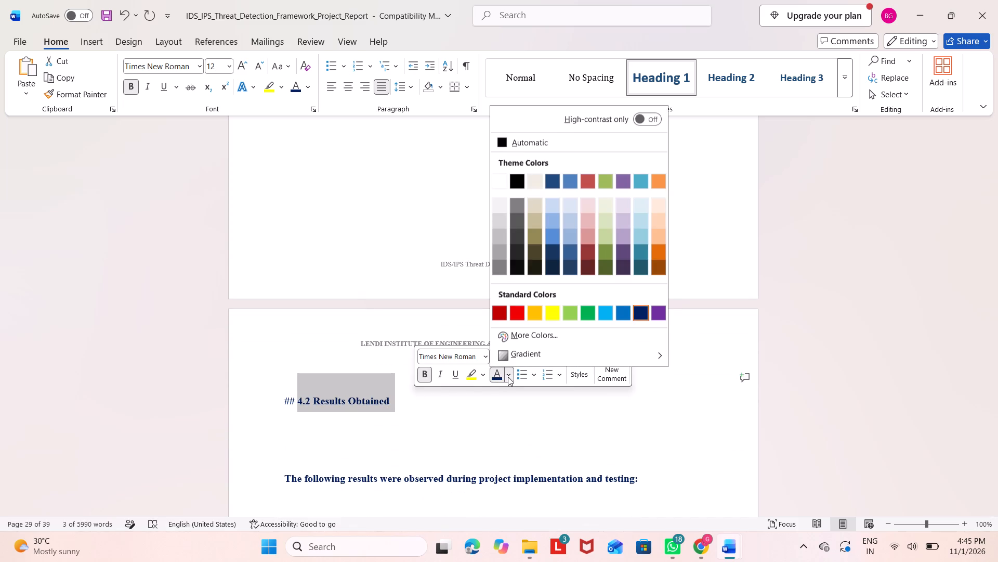
{"action": "left_click", "coordinate": [513, 177]}
{"action": "left_click", "coordinate": [344, 475]}
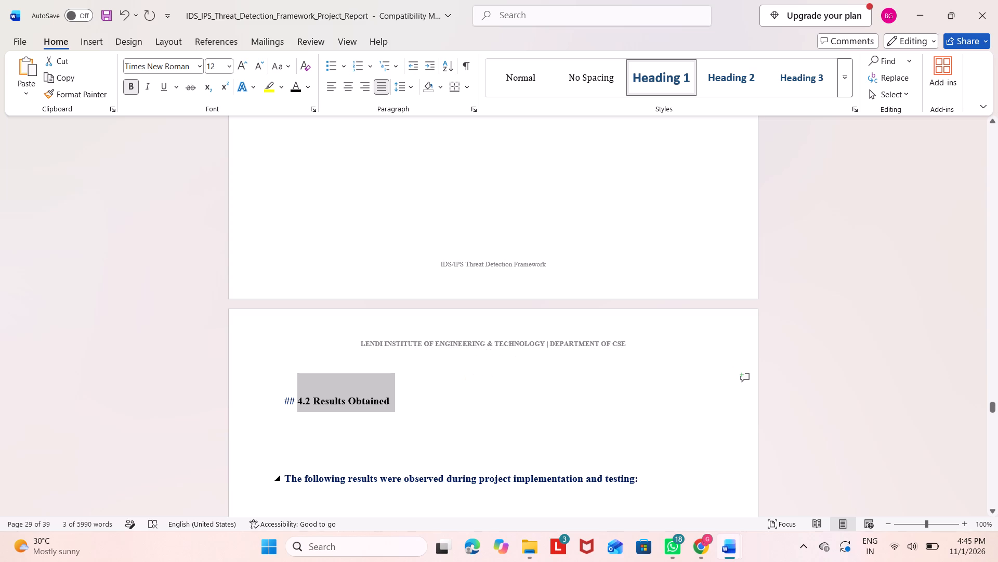
Set the font colour of the results paragraph under "## 4.1 Introduction" to automatic black.
{"action": "scroll", "coordinate": [344, 475], "scroll_direction": "down", "scroll_amount": 1}
{"action": "scroll", "coordinate": [344, 475], "scroll_direction": "up", "scroll_amount": 4}
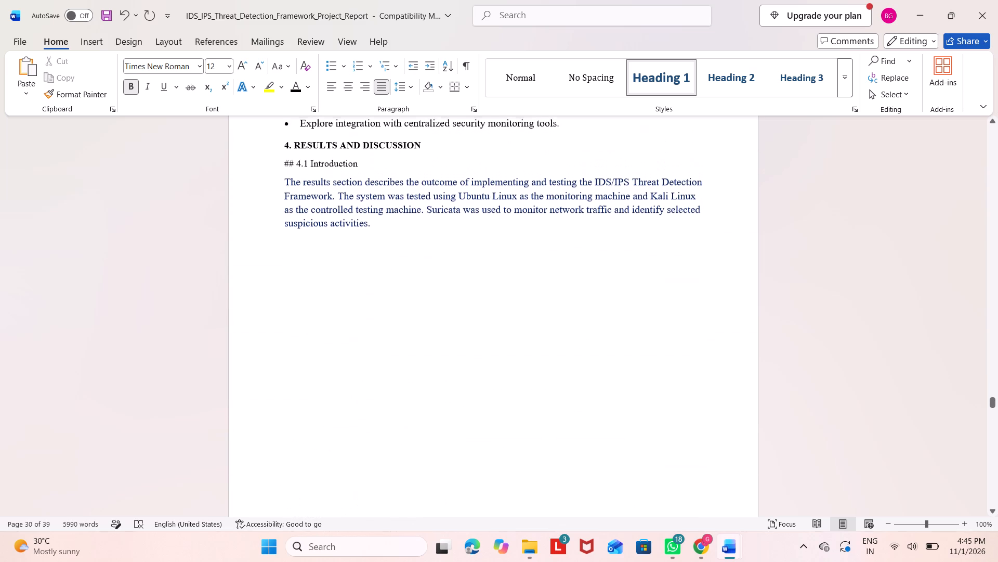
{"action": "left_click_drag", "start_coordinate": [283, 180], "coordinate": [377, 238]}
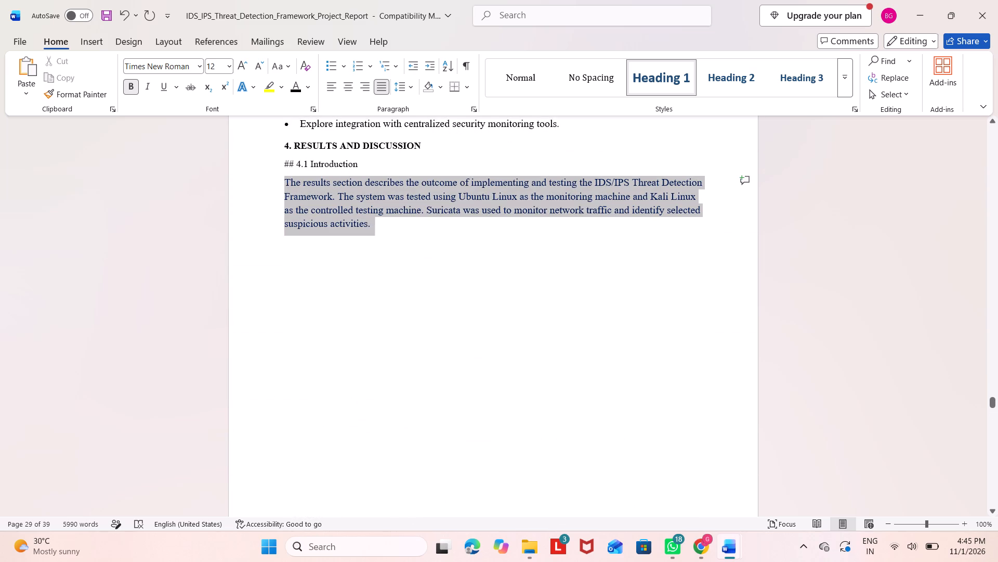
{"action": "left_click_drag", "start_coordinate": [377, 238], "coordinate": [380, 238]}
{"action": "left_click", "coordinate": [474, 211]}
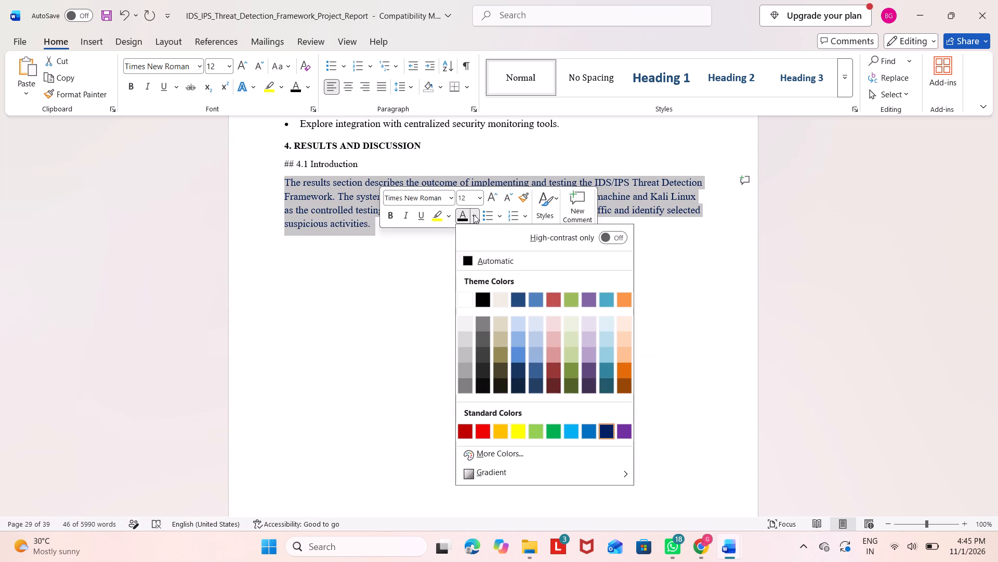
{"action": "left_click", "coordinate": [467, 263]}
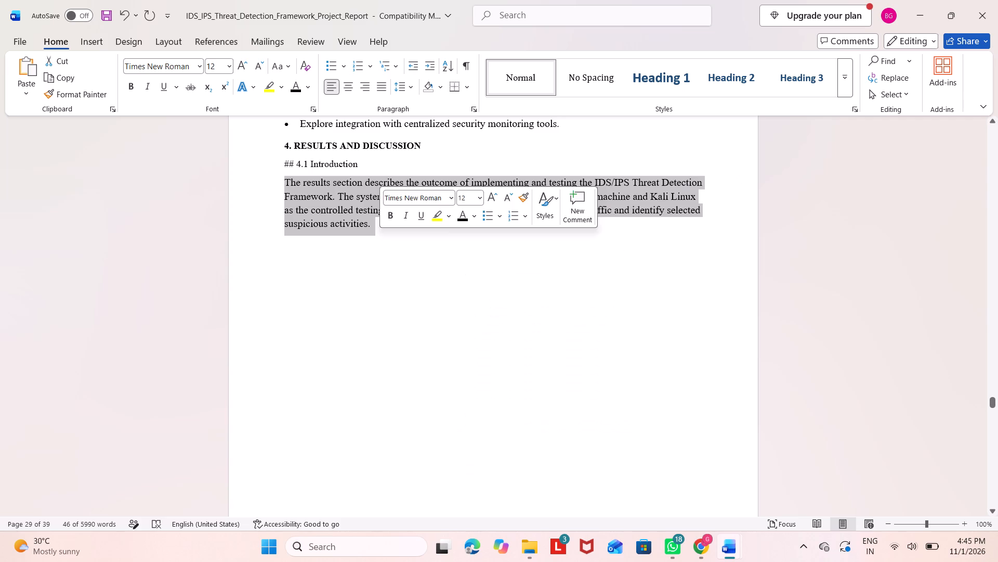
{"action": "left_click", "coordinate": [374, 343]}
Pull the "## 4.2 Results Obtained" line up to its own line directly below the 4.1 introduction paragraph.
{"action": "scroll", "coordinate": [374, 343], "scroll_direction": "down", "scroll_amount": 3}
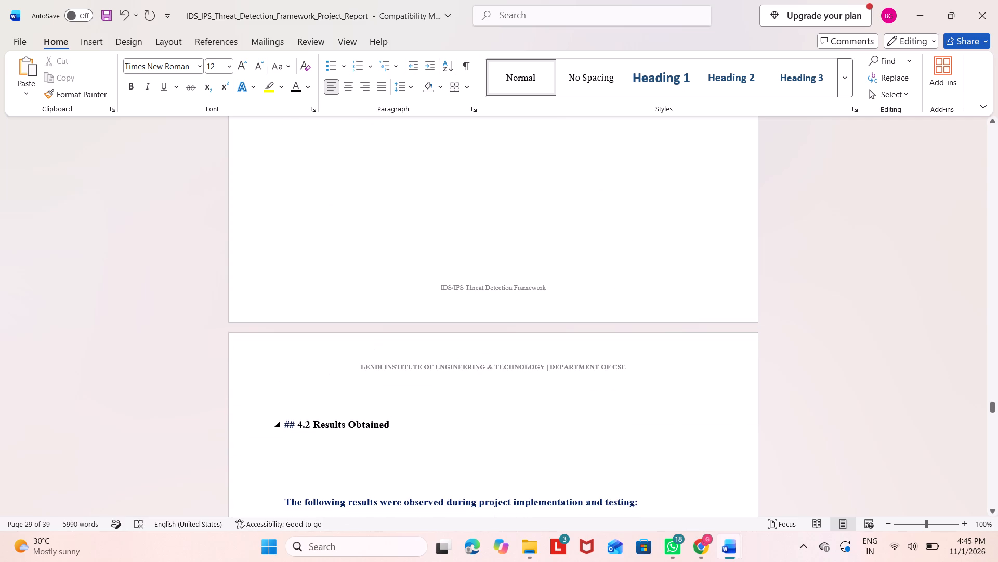
{"action": "left_click", "coordinate": [286, 424]}
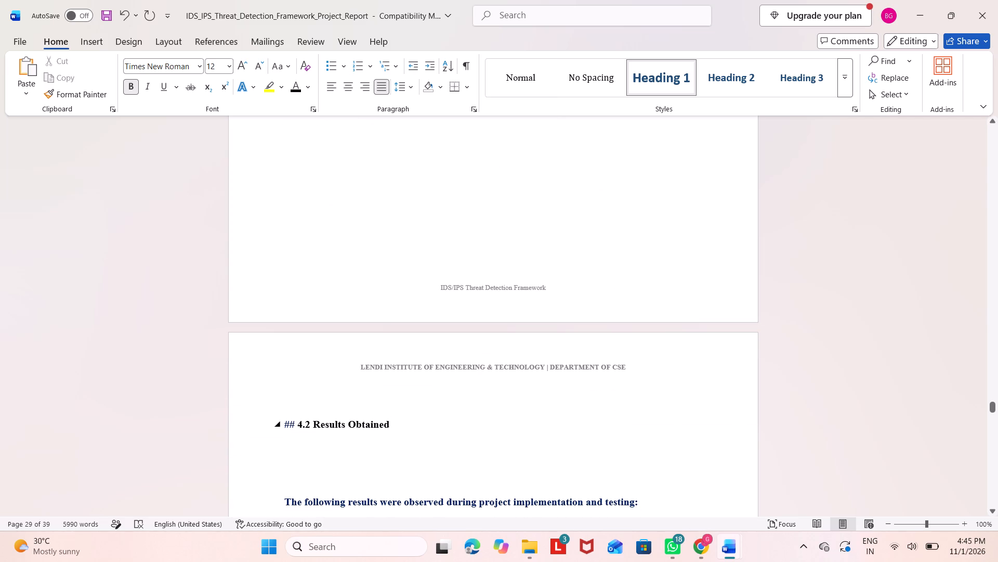
{"action": "key", "text": "BackSpace"}
{"action": "key", "text": "BackSpace"}
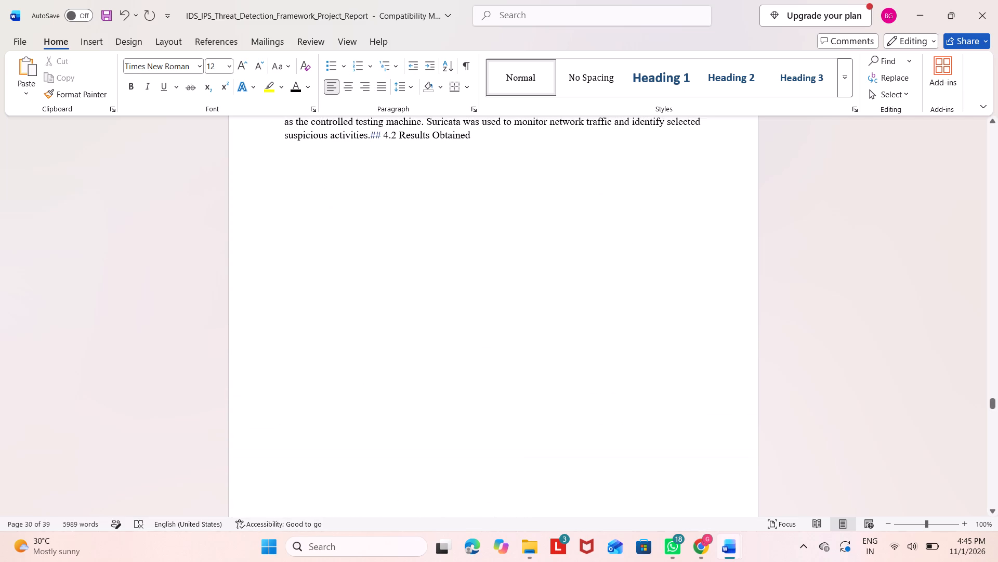
{"action": "key", "text": "Return"}
Pull the "The following results were observed" sentence up to its own line directly below "## 4.2 Results Obtained".
{"action": "scroll", "coordinate": [286, 424], "scroll_direction": "down", "scroll_amount": 2}
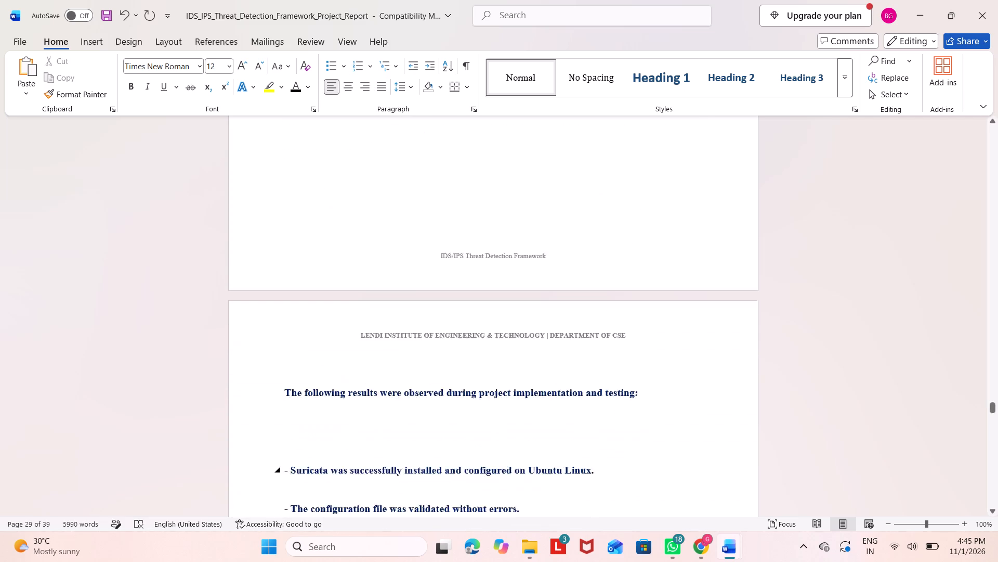
{"action": "scroll", "coordinate": [286, 424], "scroll_direction": "down", "scroll_amount": 1}
{"action": "left_click", "coordinate": [283, 351]}
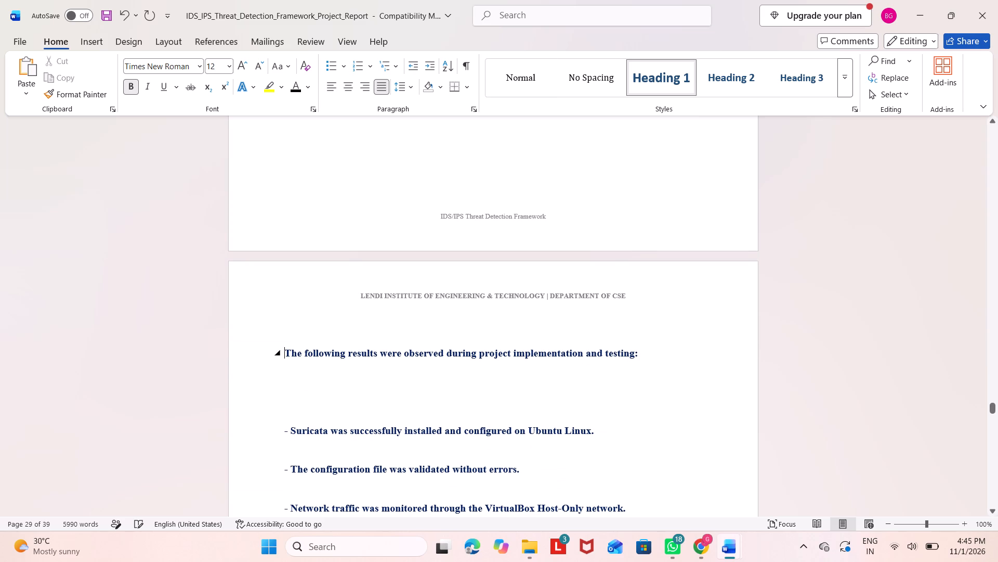
{"action": "key", "text": "BackSpace"}
{"action": "key", "text": "BackSpace"}
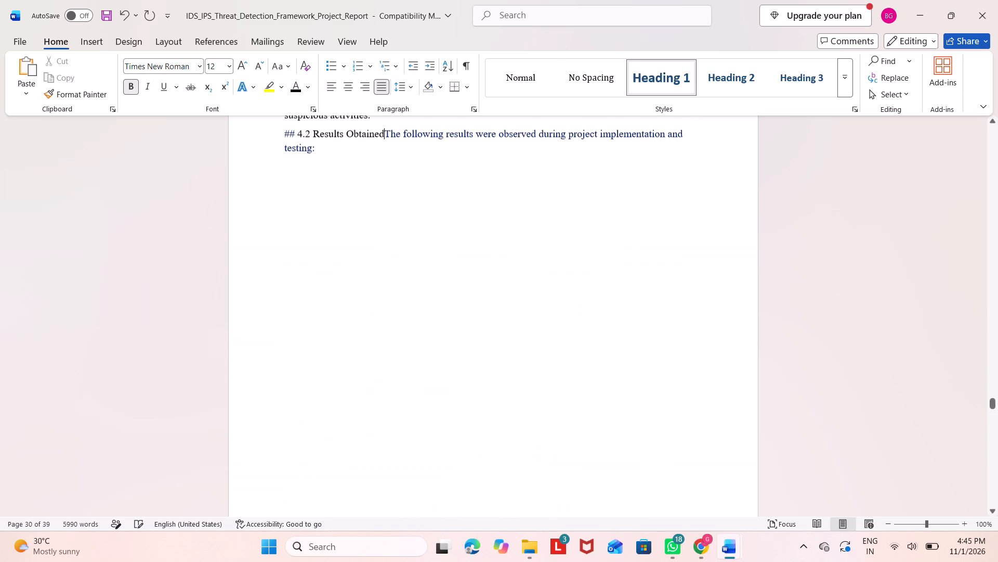
{"action": "key", "text": "Return"}
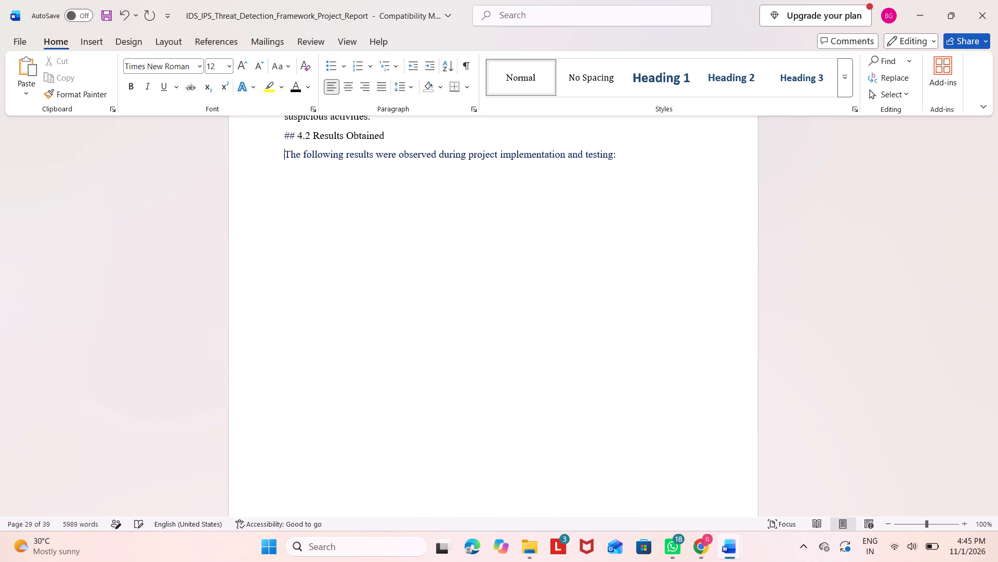
Pull the Suricata installation and configuration-file validation items up onto separate lines below the "The following results were observed" sentence.
{"action": "scroll", "coordinate": [283, 351], "scroll_direction": "down", "scroll_amount": 2}
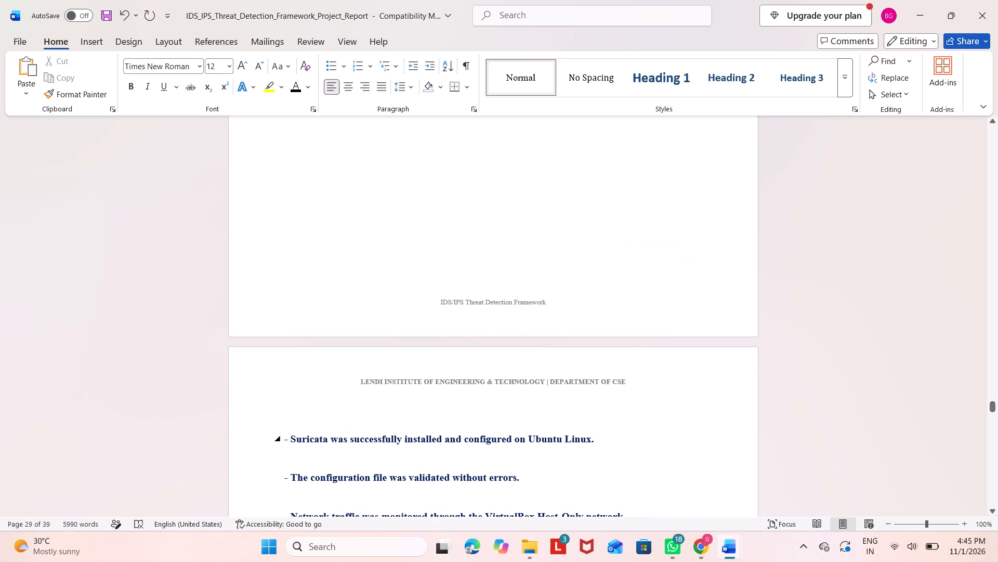
{"action": "left_click", "coordinate": [284, 438]}
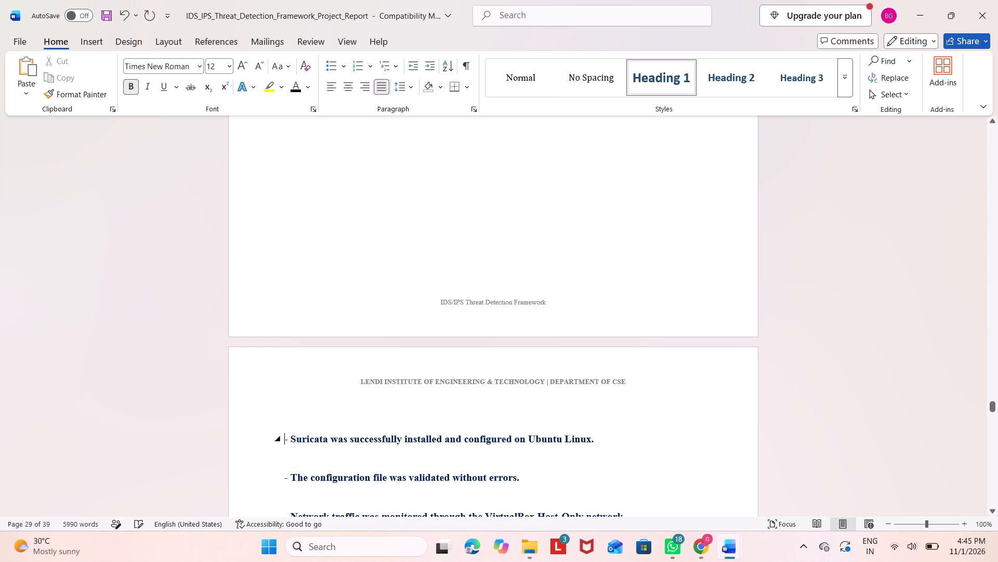
{"action": "key", "text": "BackSpace"}
{"action": "key", "text": "BackSpace"}
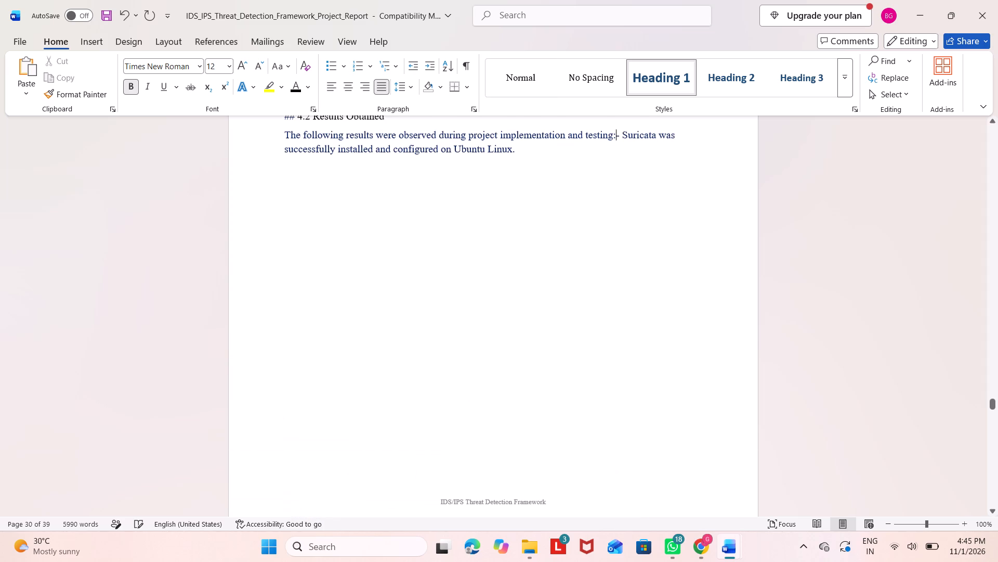
{"action": "key", "text": "Return"}
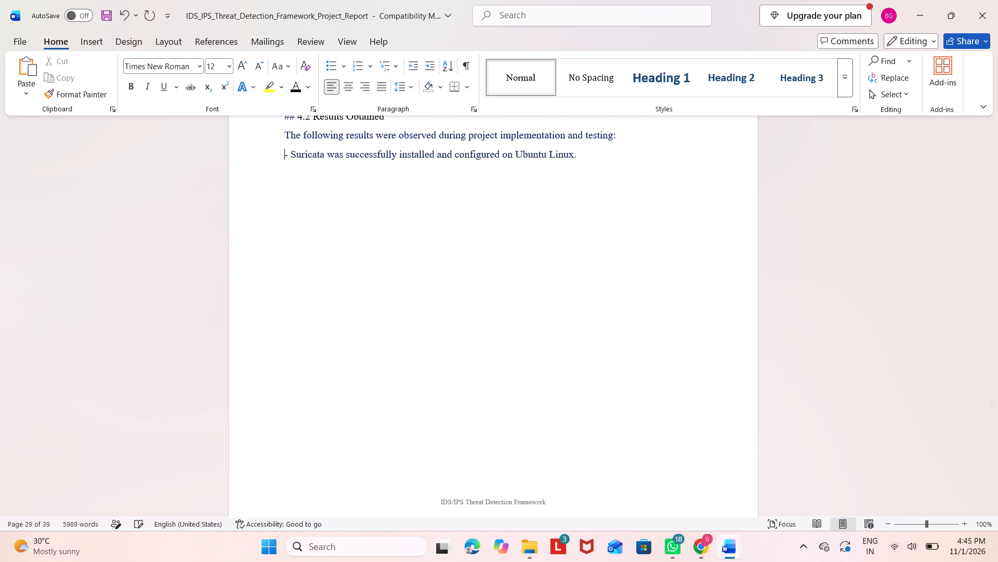
{"action": "left_click", "coordinate": [284, 438]}
{"action": "scroll", "coordinate": [284, 438], "scroll_direction": "down", "scroll_amount": 2}
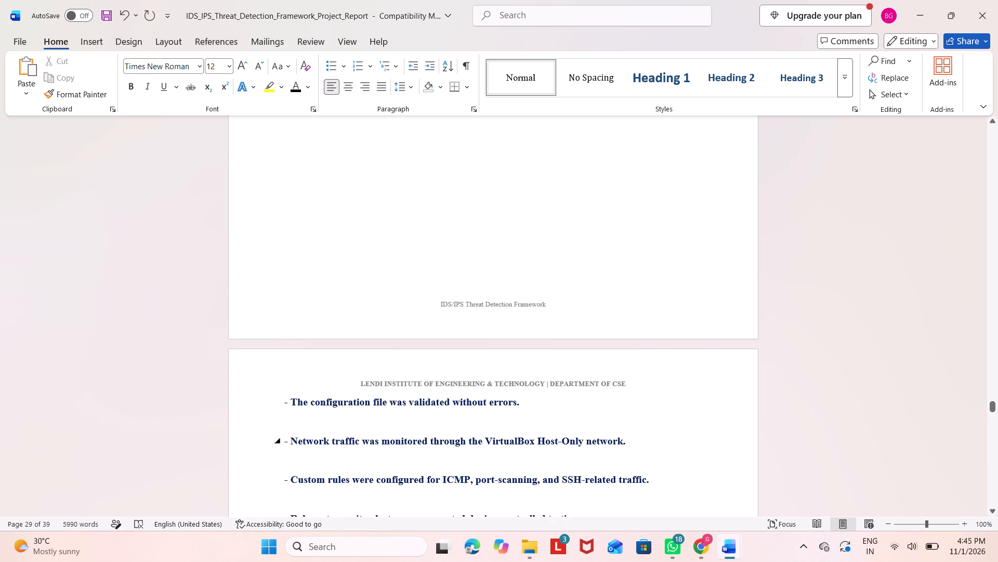
{"action": "left_click", "coordinate": [282, 407]}
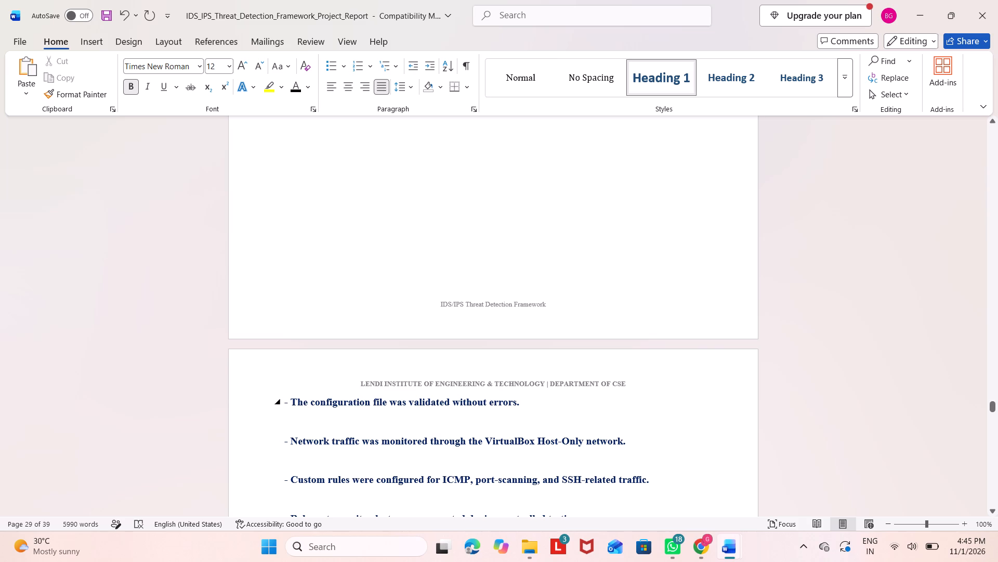
{"action": "key", "text": "BackSpace"}
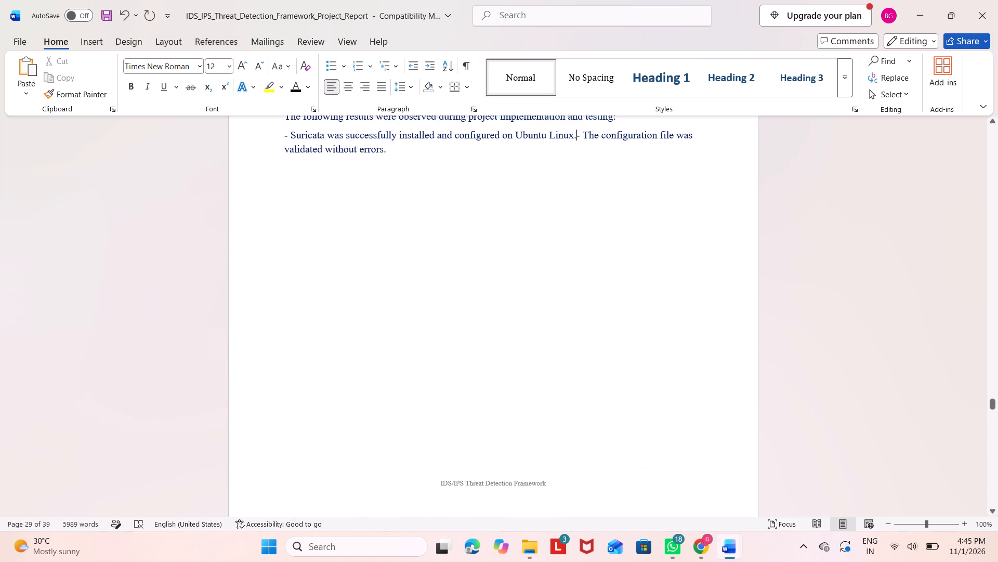
{"action": "key", "text": "Return"}
Join the network traffic, custom rules, security alerts and alert information items onto the end of the configuration-file item, removing the breaks between them.
{"action": "scroll", "coordinate": [282, 407], "scroll_direction": "down", "scroll_amount": 2}
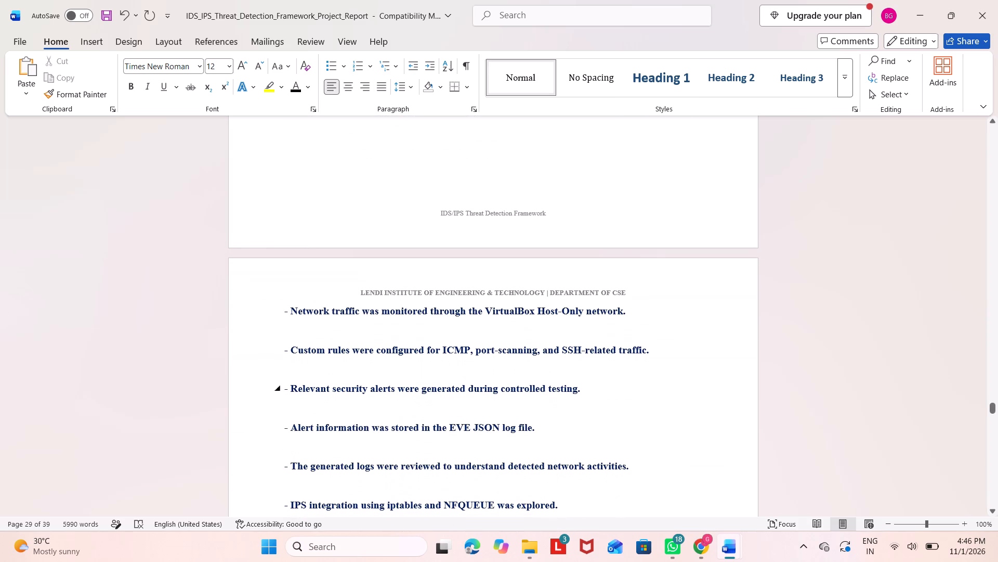
{"action": "left_click", "coordinate": [288, 310]}
{"action": "key", "text": "Left"}
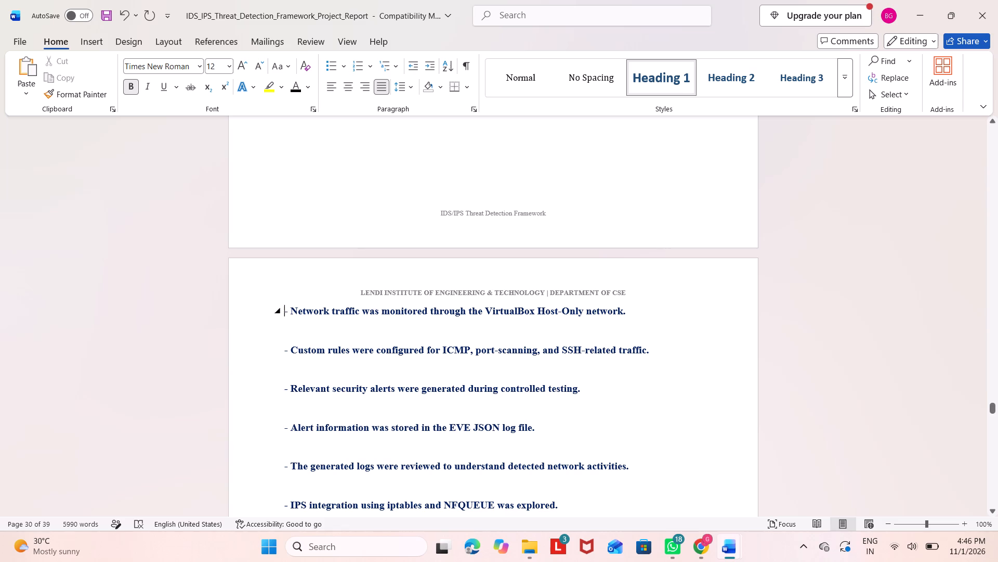
{"action": "key", "text": "BackSpace"}
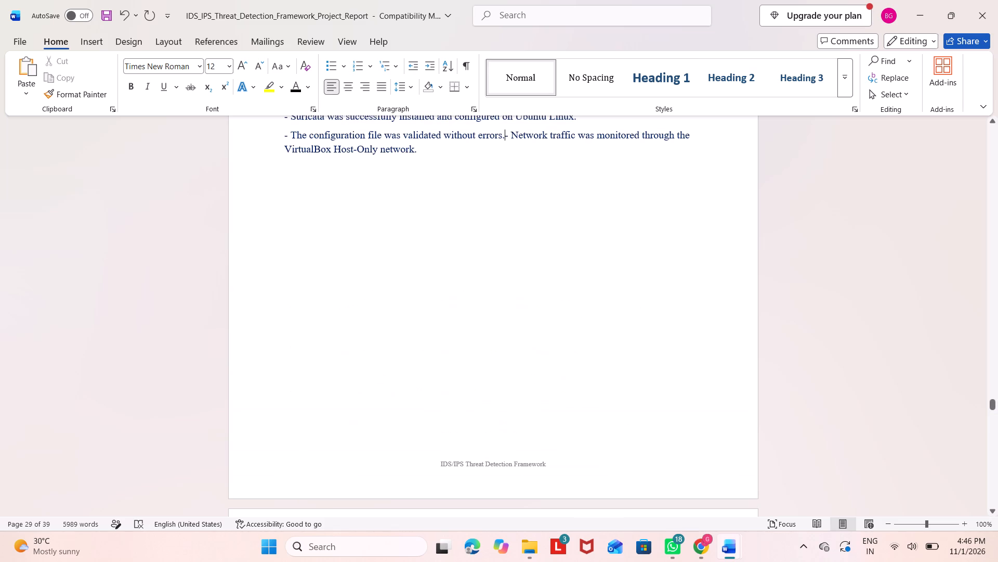
{"action": "scroll", "coordinate": [288, 310], "scroll_direction": "down", "scroll_amount": 2}
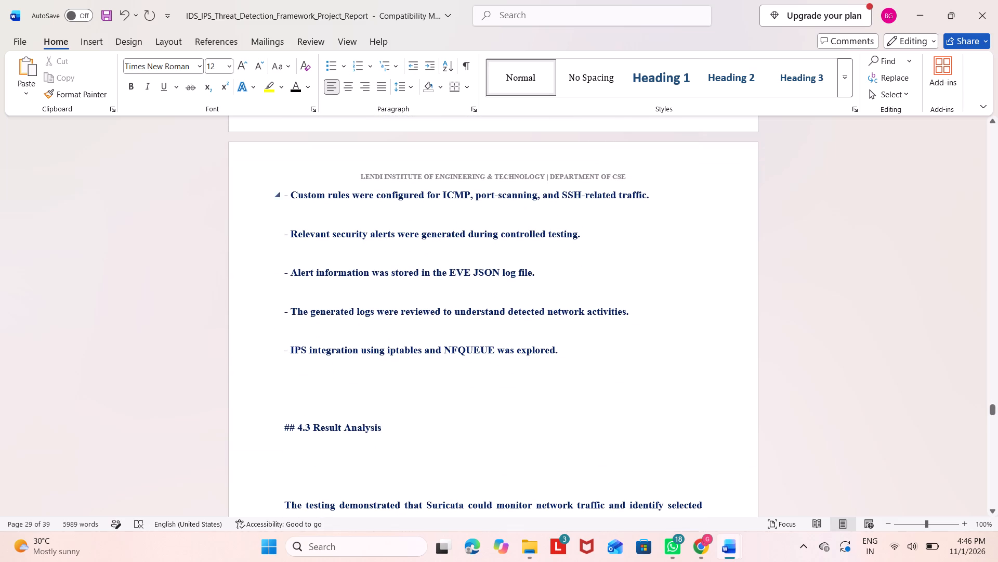
{"action": "left_click", "coordinate": [284, 194]}
{"action": "key", "text": "BackSpace"}
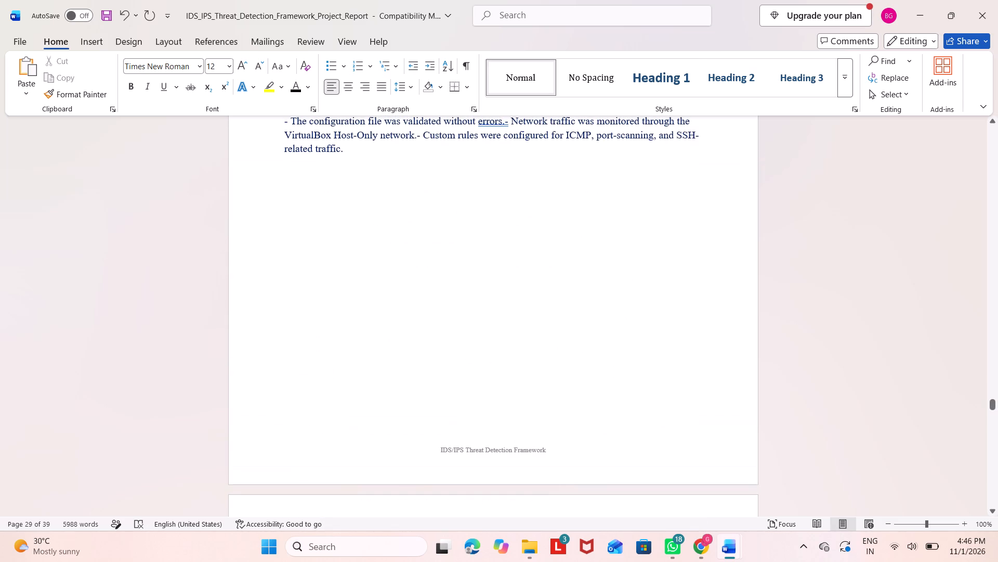
{"action": "scroll", "coordinate": [306, 243], "scroll_direction": "down", "scroll_amount": 1}
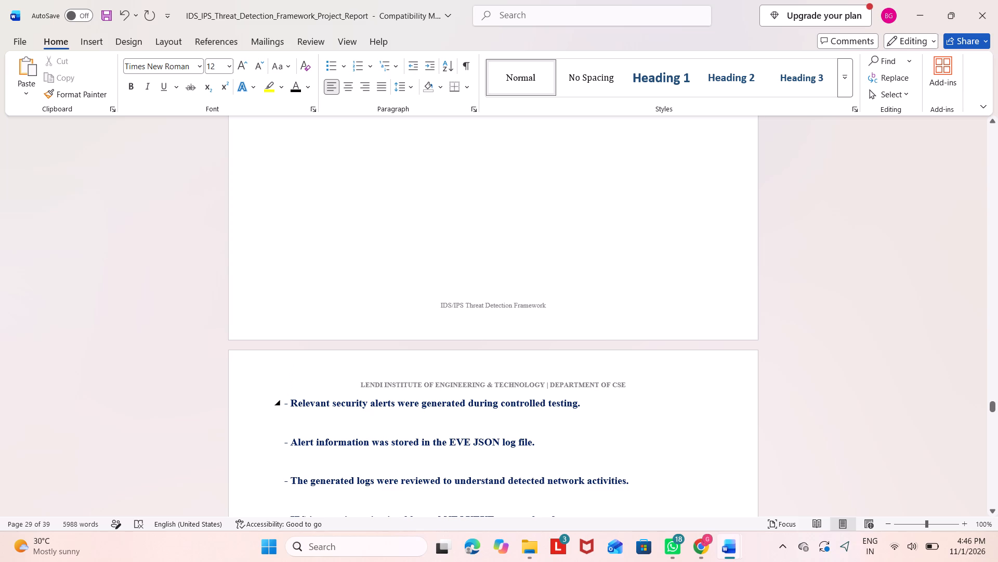
{"action": "left_click", "coordinate": [283, 402]}
{"action": "key", "text": "BackSpace"}
{"action": "scroll", "coordinate": [283, 402], "scroll_direction": "down", "scroll_amount": 1}
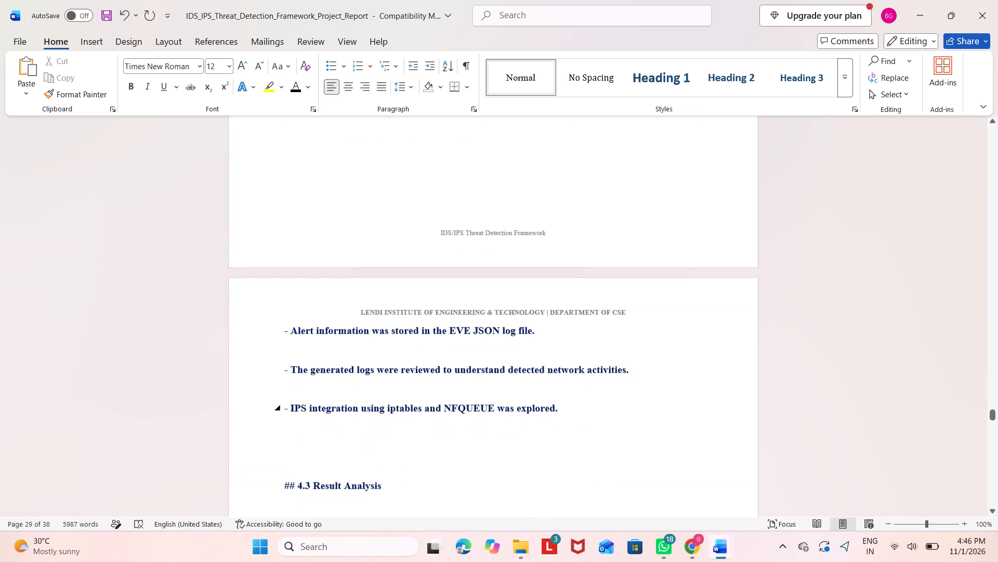
{"action": "left_click", "coordinate": [282, 328]}
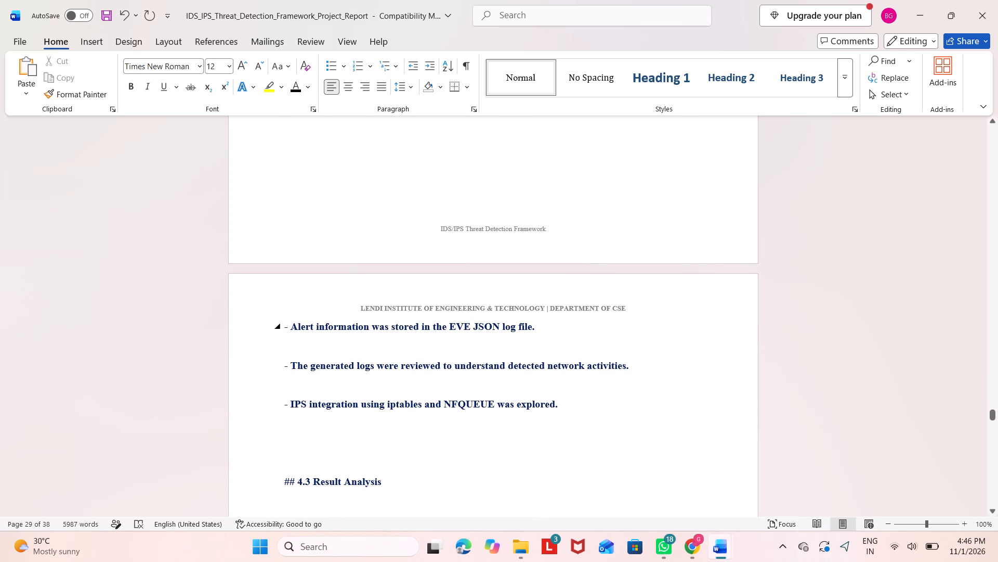
{"action": "key", "text": "BackSpace"}
{"action": "scroll", "coordinate": [296, 352], "scroll_direction": "down", "scroll_amount": 1}
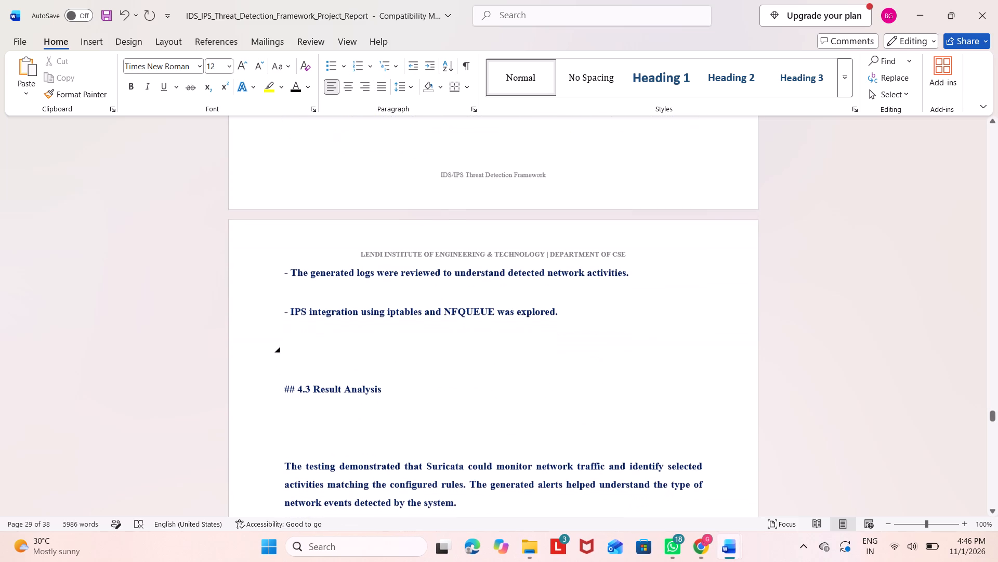
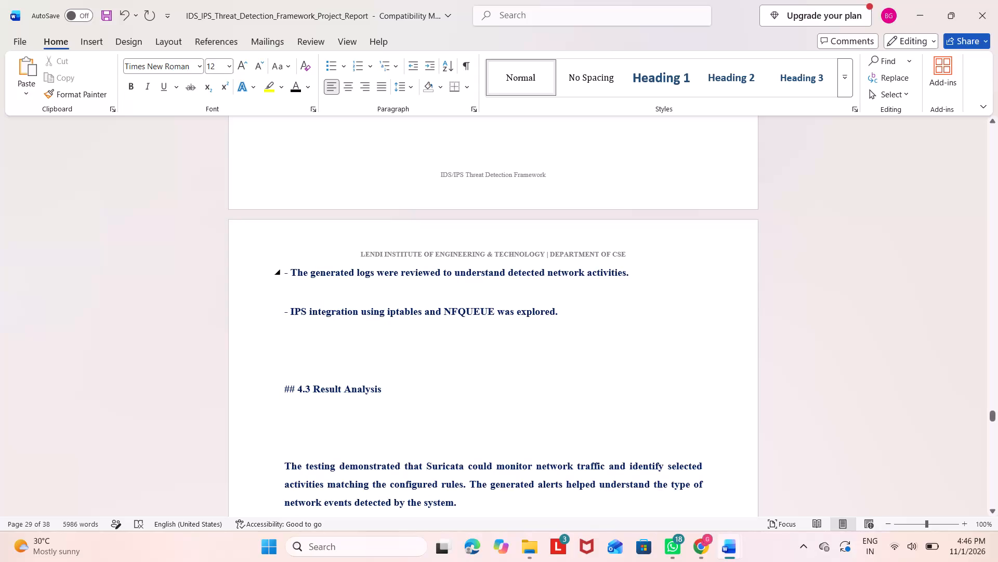
Join the generated logs and IPS integration items onto the end of the alert information item, removing the breaks between them.
{"action": "left_click", "coordinate": [283, 274]}
{"action": "key", "text": "BackSpace"}
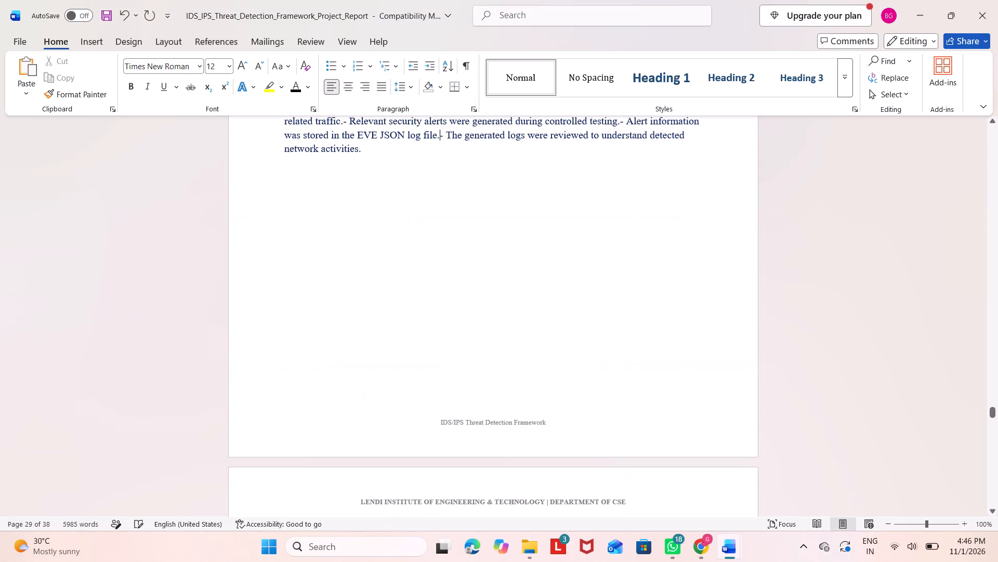
{"action": "scroll", "coordinate": [283, 274], "scroll_direction": "down", "scroll_amount": 2}
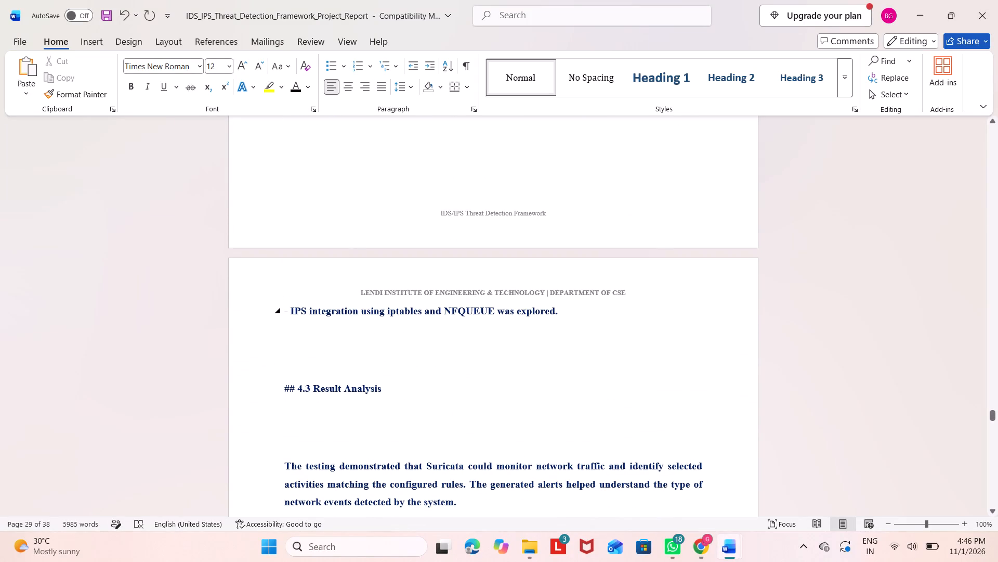
{"action": "left_click", "coordinate": [283, 312]}
{"action": "key", "text": "BackSpace"}
{"action": "scroll", "coordinate": [283, 312], "scroll_direction": "down", "scroll_amount": 1}
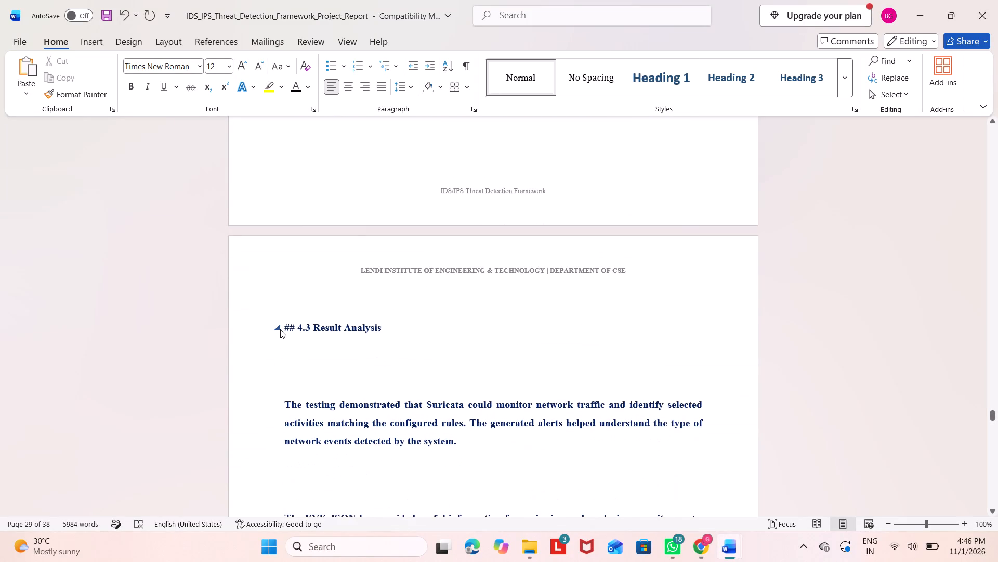
Remove the blank line directly above the "## 4.3 Result Analysis" heading.
{"action": "left_click", "coordinate": [284, 324]}
{"action": "key", "text": "BackSpace"}
Split the run-together results under 4.2 so the network traffic, custom rules and security alerts items each start on a new line.
{"action": "scroll", "coordinate": [284, 324], "scroll_direction": "up", "scroll_amount": 2}
{"action": "scroll", "coordinate": [454, 176], "scroll_direction": "up", "scroll_amount": 1}
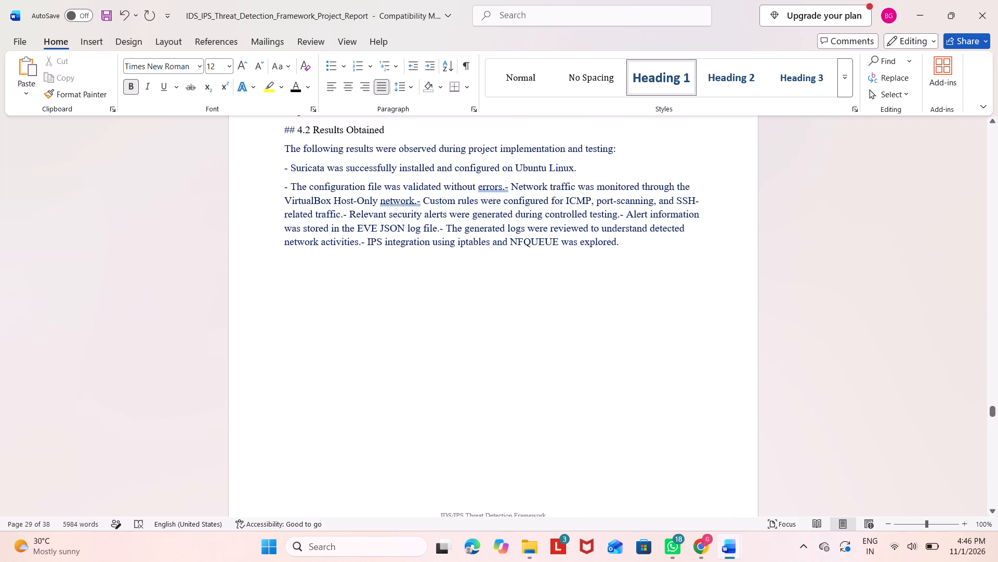
{"action": "left_click", "coordinate": [504, 188]}
{"action": "key", "text": "Return"}
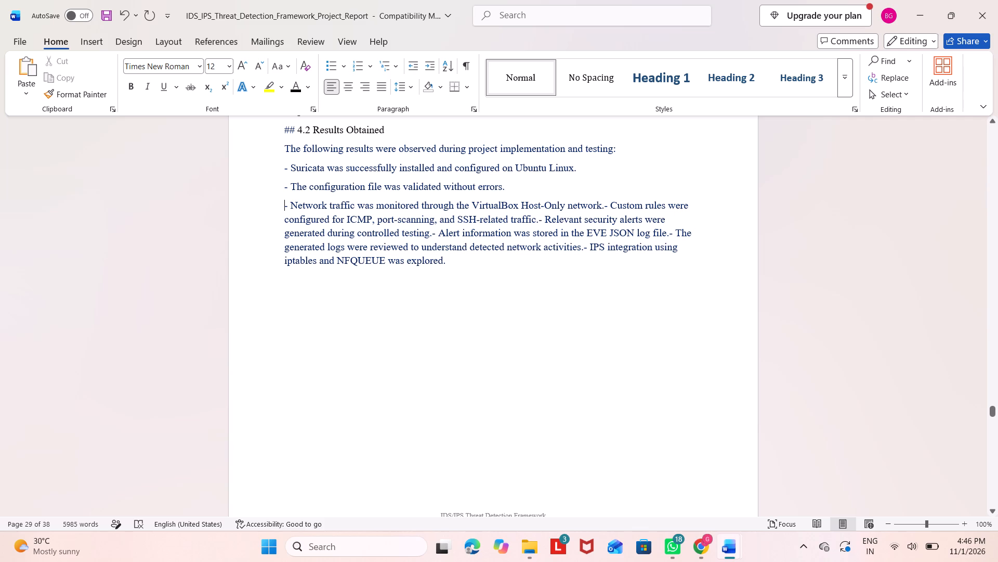
{"action": "key", "text": "Return"}
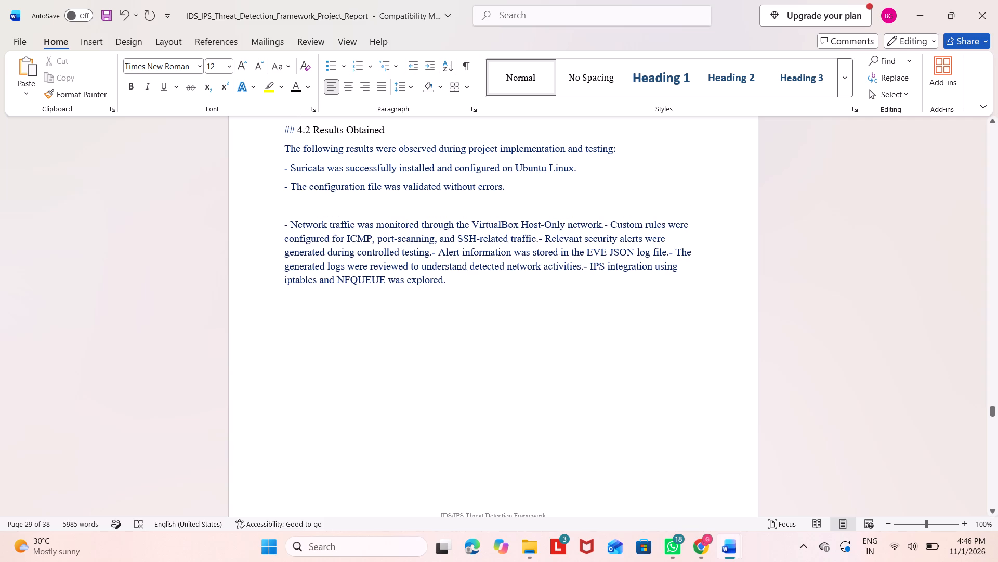
{"action": "left_click", "coordinate": [328, 198]}
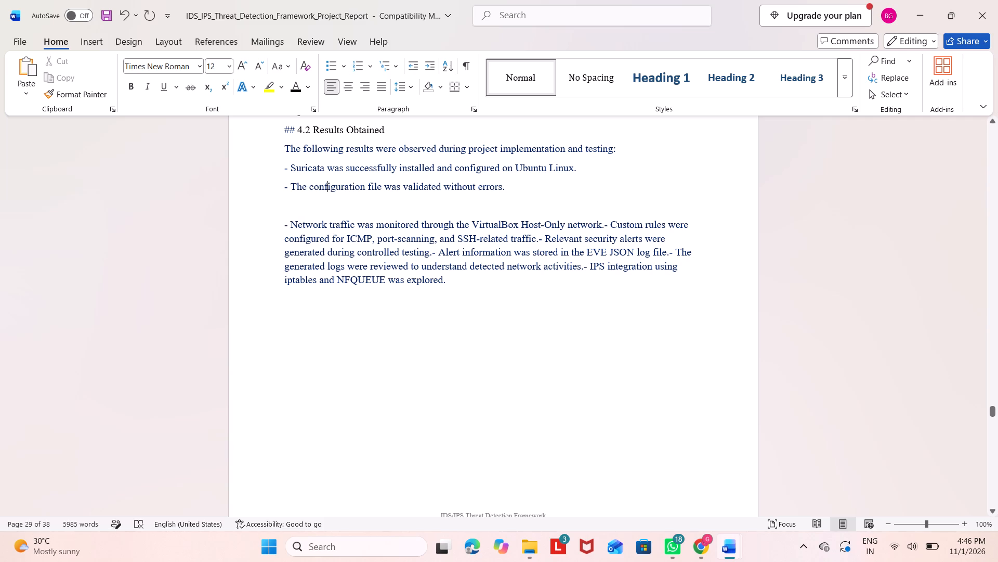
{"action": "left_click", "coordinate": [305, 205]}
{"action": "key", "text": "BackSpace"}
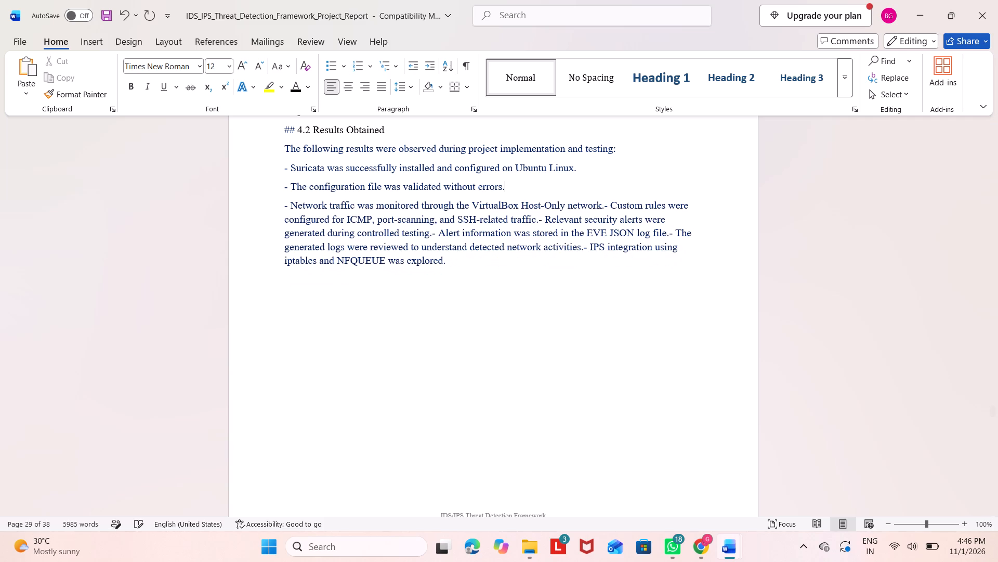
{"action": "left_click", "coordinate": [603, 206]}
{"action": "key", "text": "Return"}
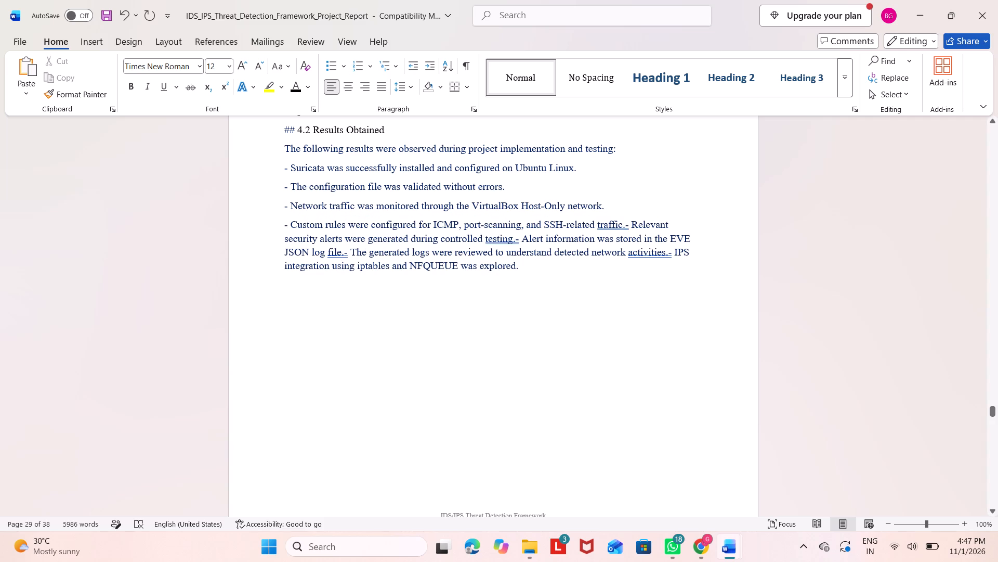
{"action": "left_click", "coordinate": [625, 226]}
{"action": "key", "text": "Return"}
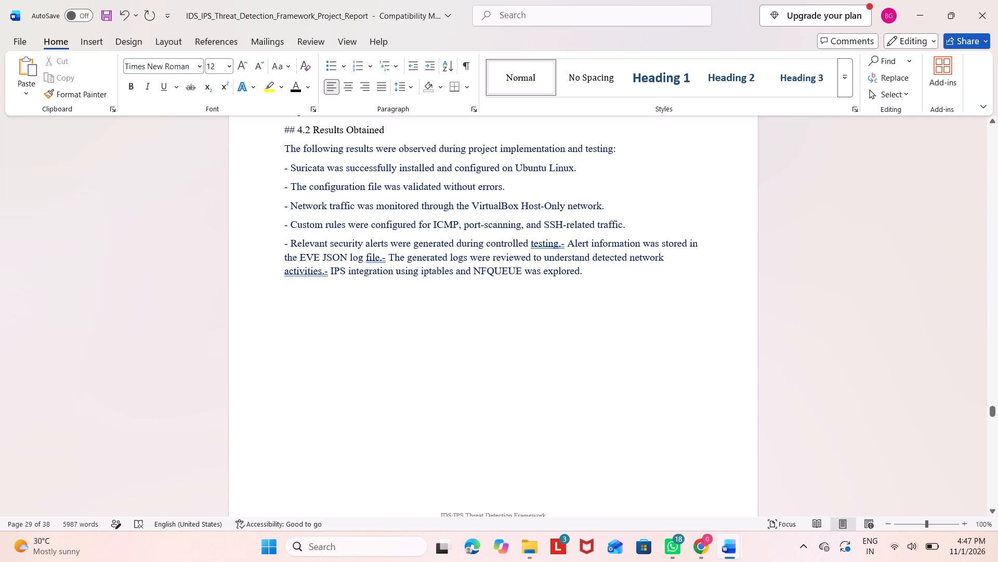
Split off the alert information, generated logs and IPS integration items so each starts on its own line without blank lines between.
{"action": "left_click", "coordinate": [562, 244]}
{"action": "key", "text": "Return"}
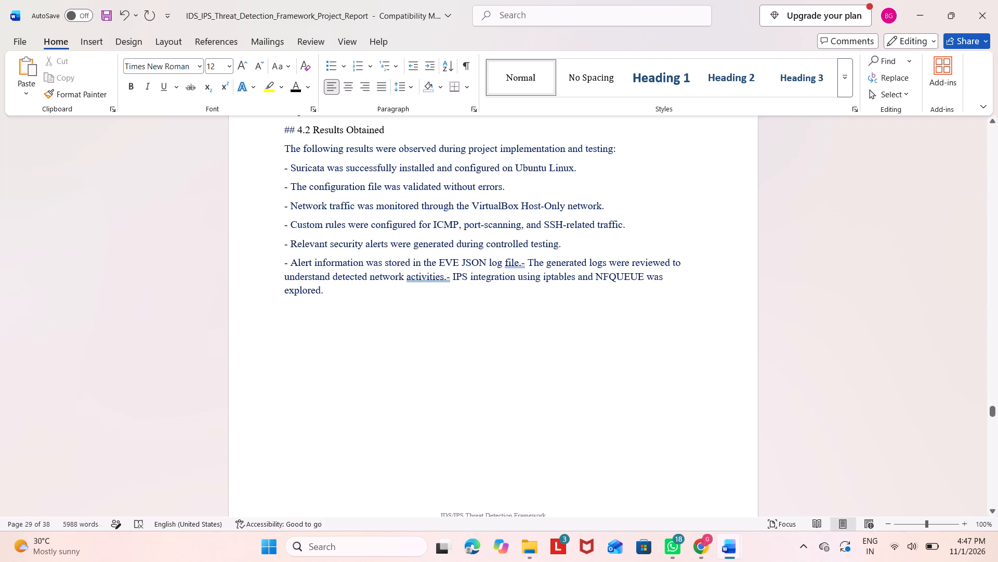
{"action": "left_click", "coordinate": [520, 264]}
{"action": "key", "text": "Return"}
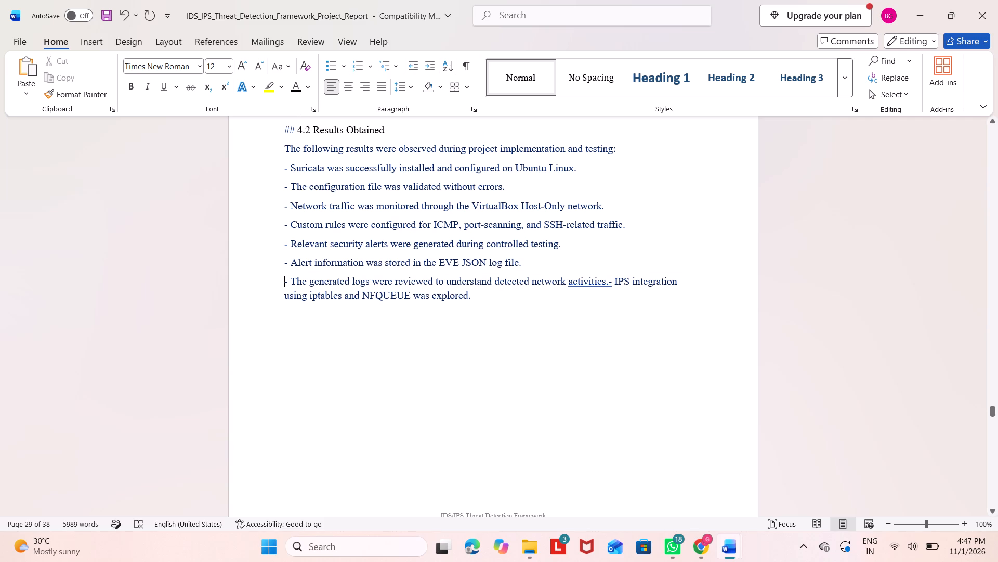
{"action": "key", "text": "Return"}
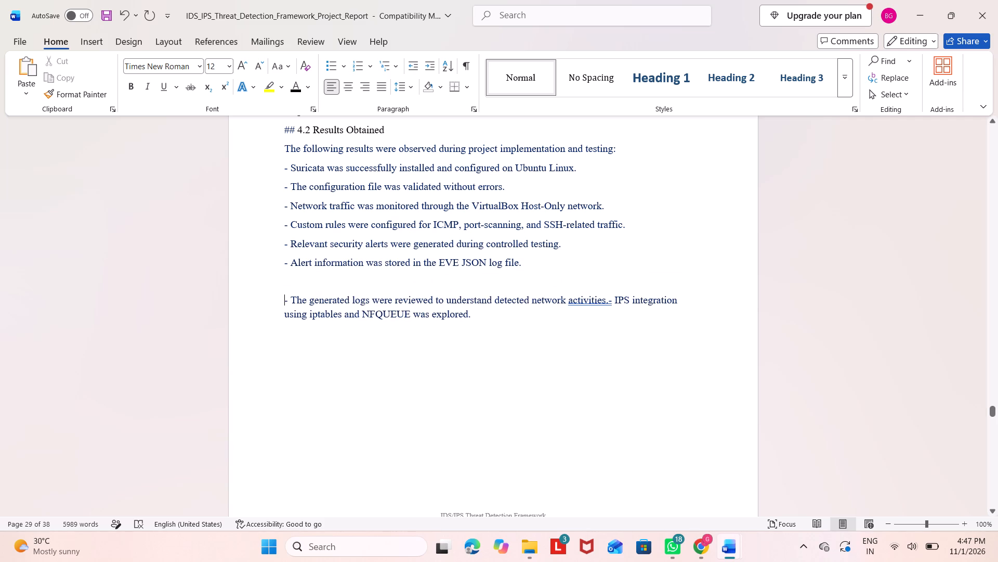
{"action": "left_click", "coordinate": [360, 280]}
{"action": "key", "text": "BackSpace"}
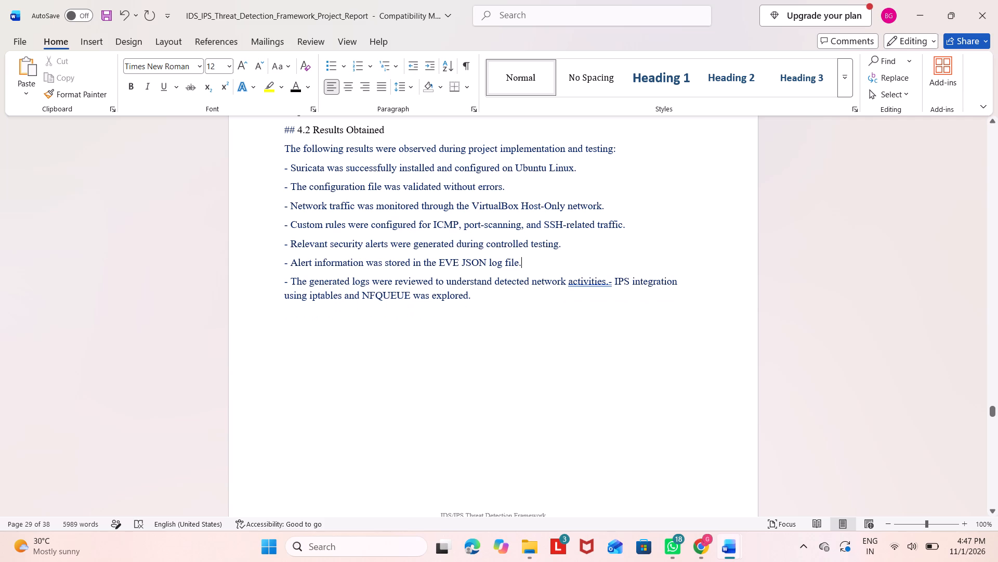
{"action": "left_click", "coordinate": [608, 282]}
{"action": "key", "text": "Return"}
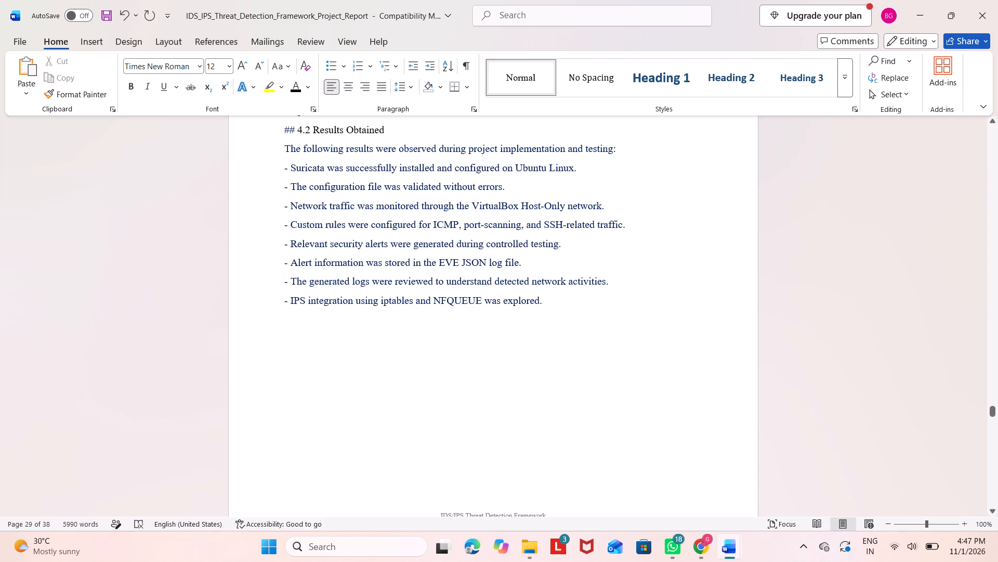
Colour the text black from "## 4.2 Results Obtained" through the IPS integration item.
{"action": "scroll", "coordinate": [451, 293], "scroll_direction": "up", "scroll_amount": 1}
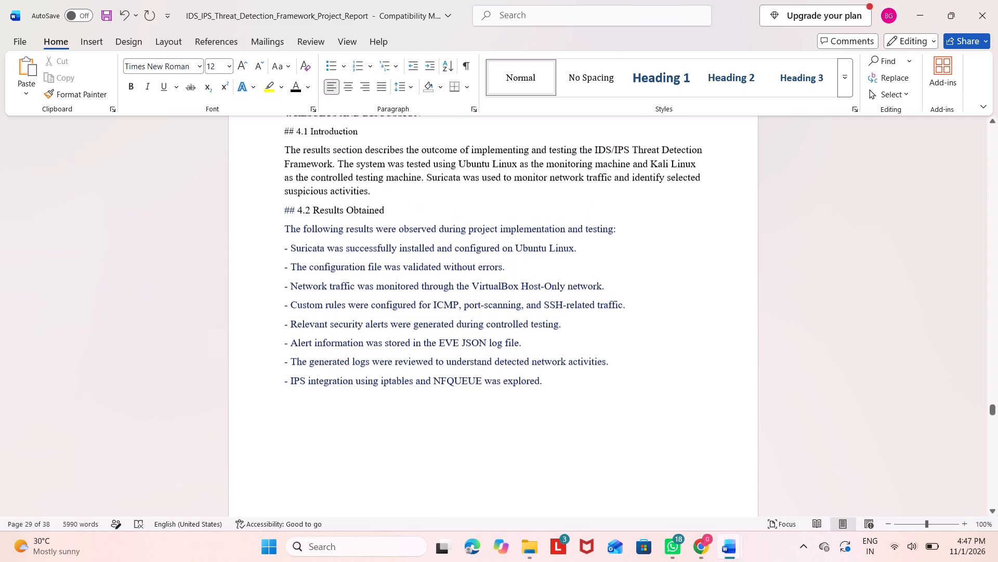
{"action": "left_click_drag", "start_coordinate": [280, 209], "coordinate": [538, 407]}
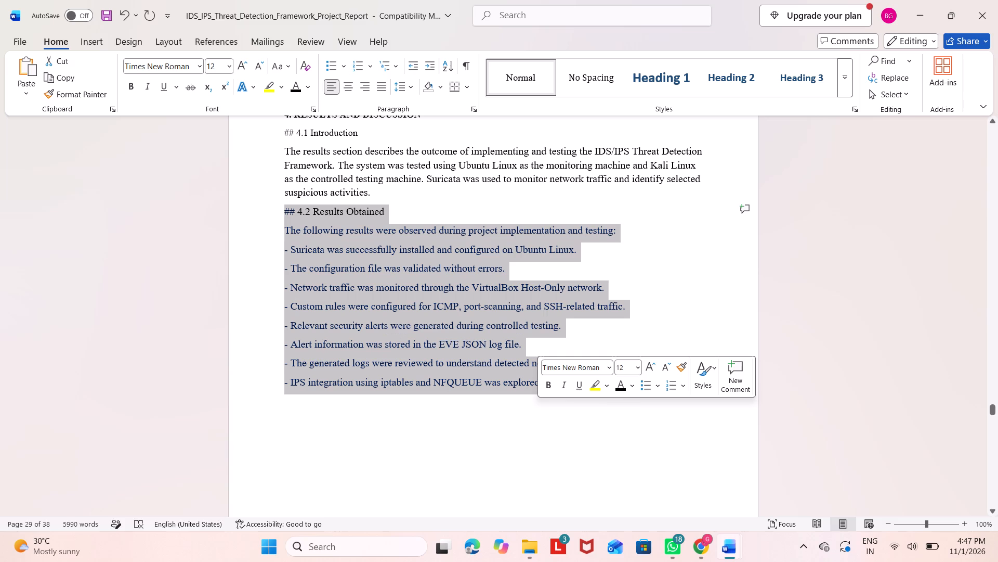
{"action": "left_click", "coordinate": [635, 388]}
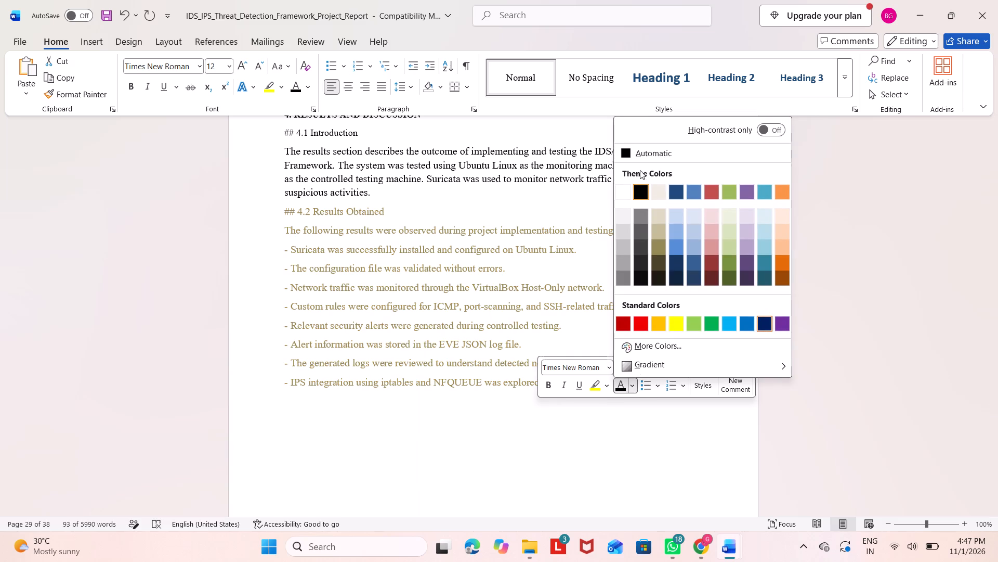
{"action": "left_click", "coordinate": [638, 188]}
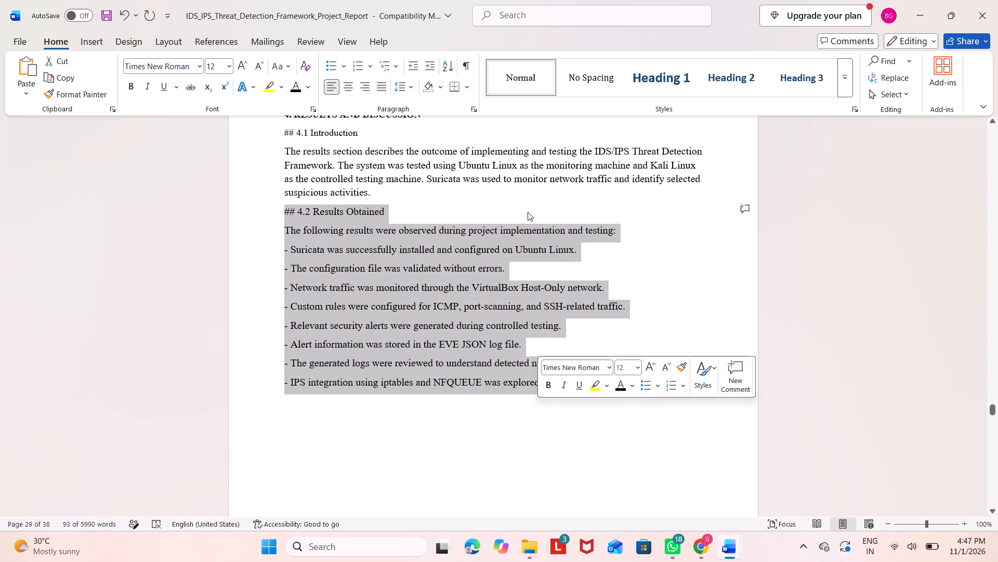
Set section 4.2, from its heading through the IPS integration item, to 1.5 line spacing and justified alignment.
{"action": "left_click", "coordinate": [411, 87]}
{"action": "left_click", "coordinate": [425, 139]}
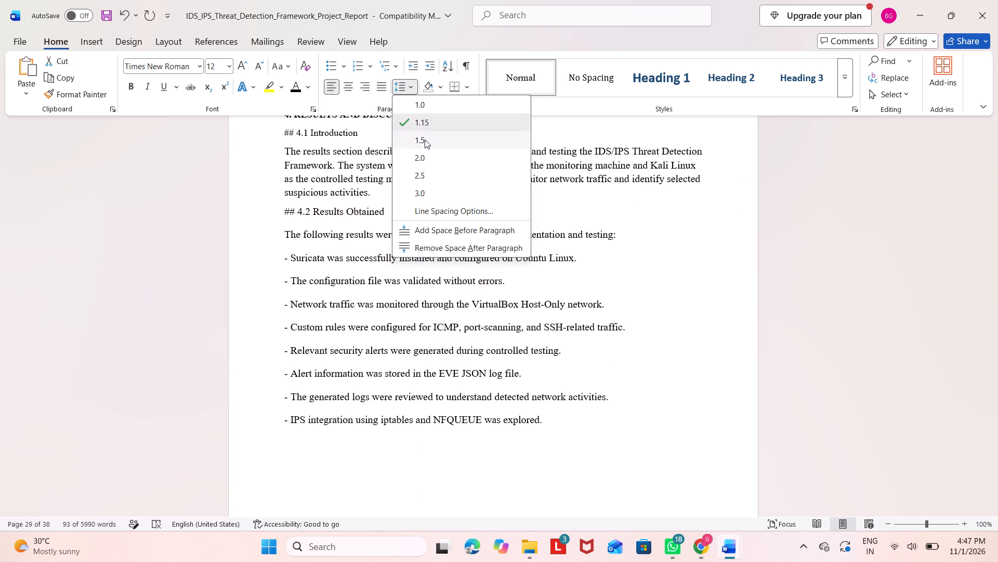
{"action": "left_click", "coordinate": [379, 90]}
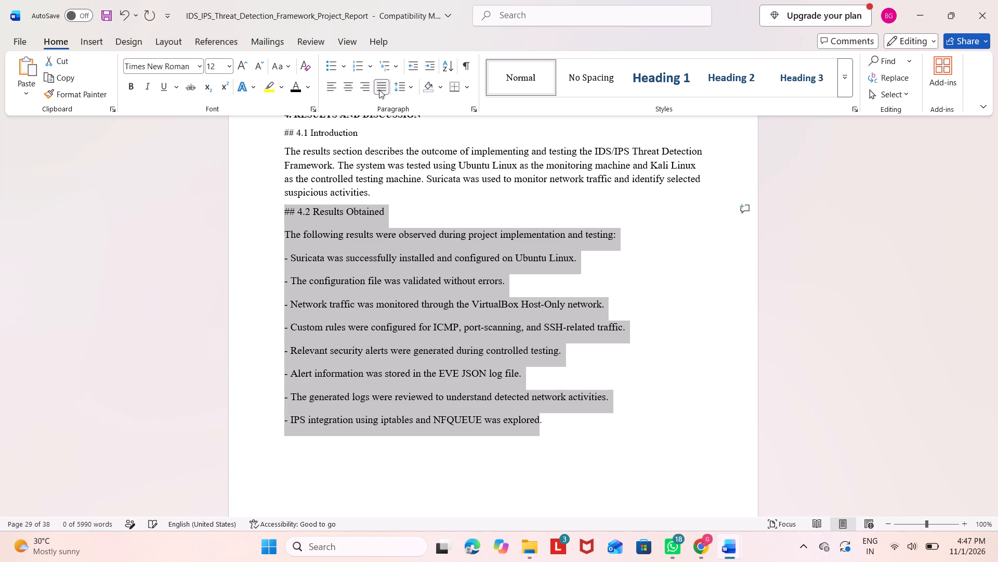
Apply 1.5 line spacing and justified alignment from the "Develop a centralized dashboard" bullet through the IPS integration item.
{"action": "scroll", "coordinate": [388, 196], "scroll_direction": "up", "scroll_amount": 4}
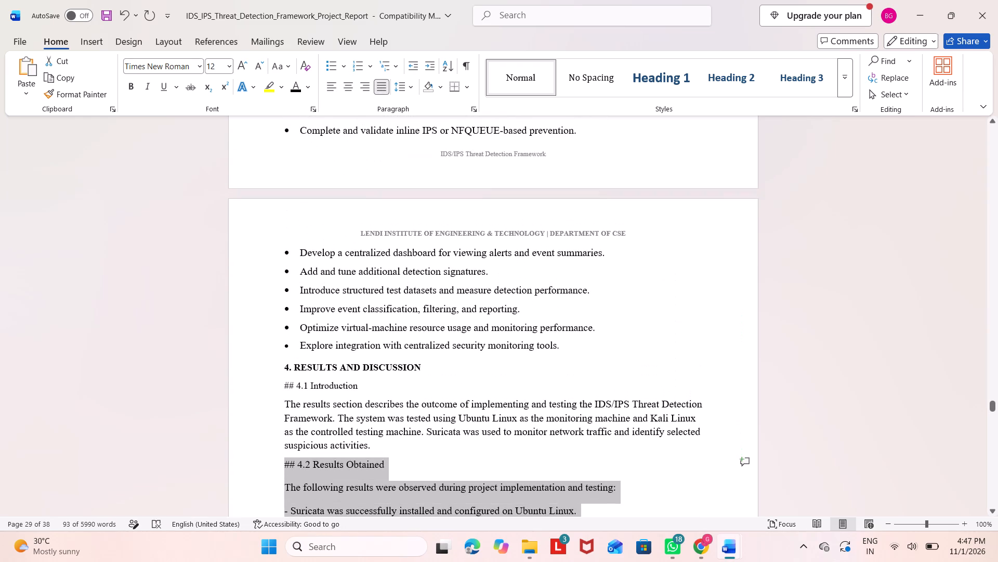
{"action": "left_click_drag", "start_coordinate": [300, 254], "coordinate": [362, 502]}
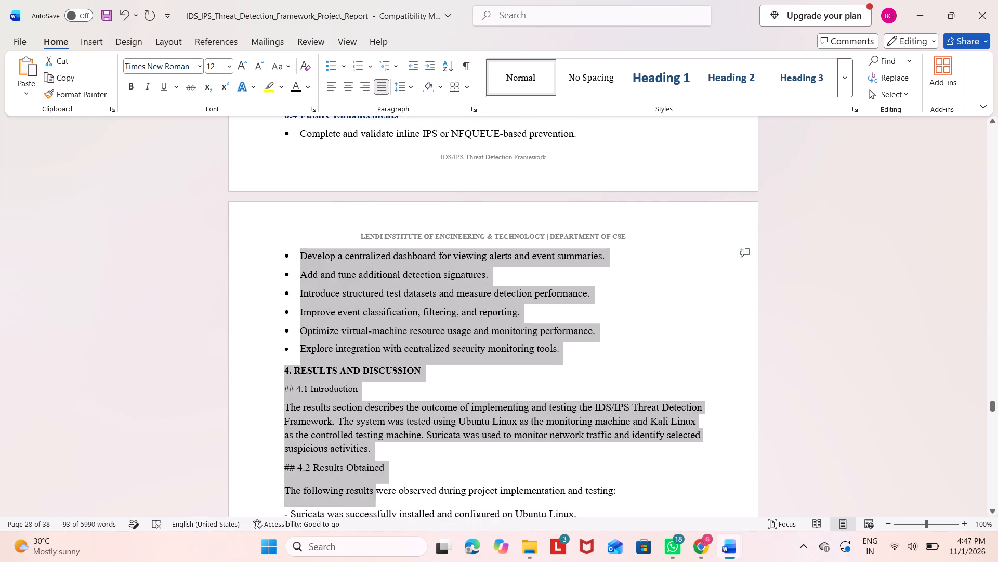
{"action": "left_click_drag", "start_coordinate": [362, 502], "coordinate": [584, 388]}
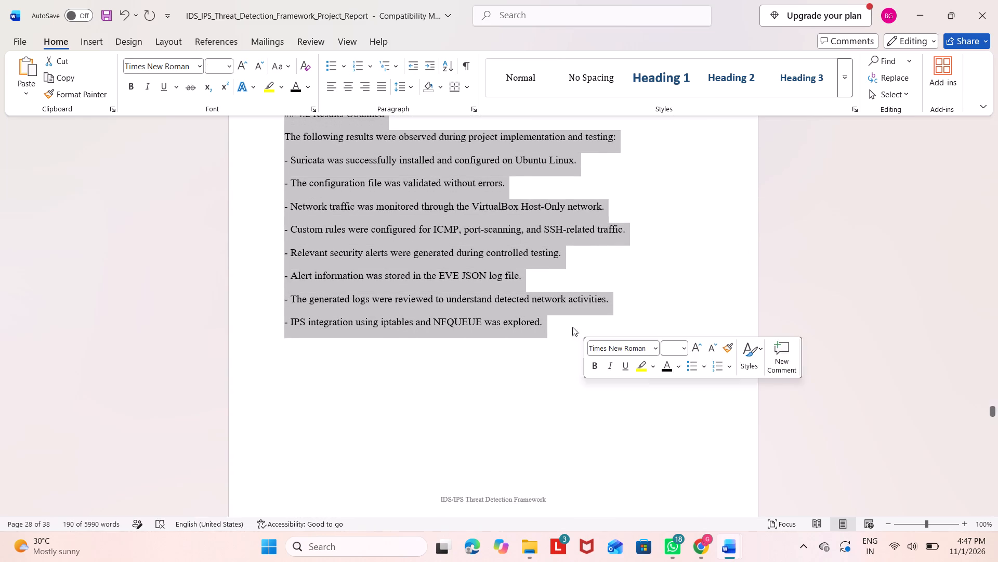
{"action": "left_click", "coordinate": [392, 81]}
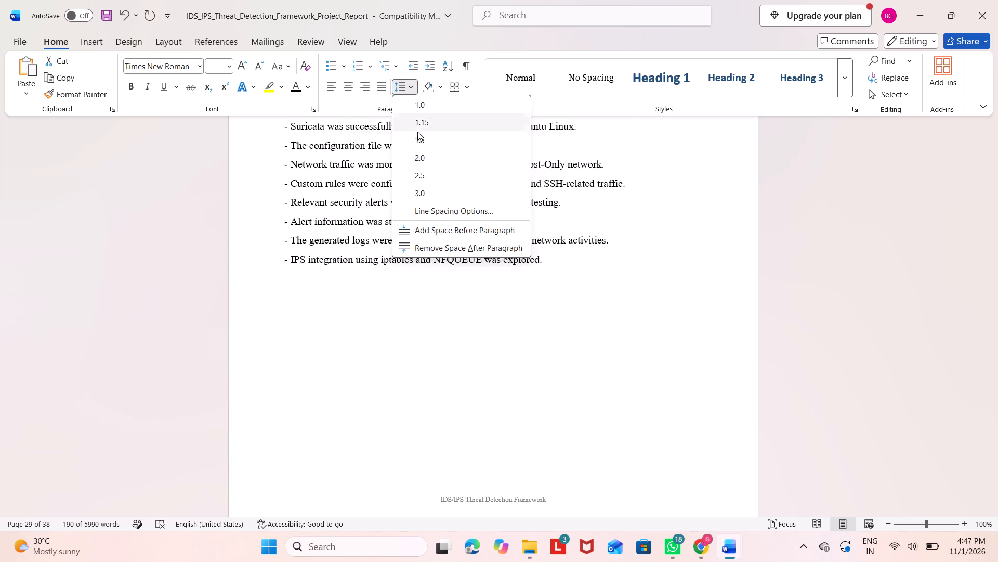
{"action": "left_click", "coordinate": [418, 136]}
{"action": "left_click", "coordinate": [382, 84]}
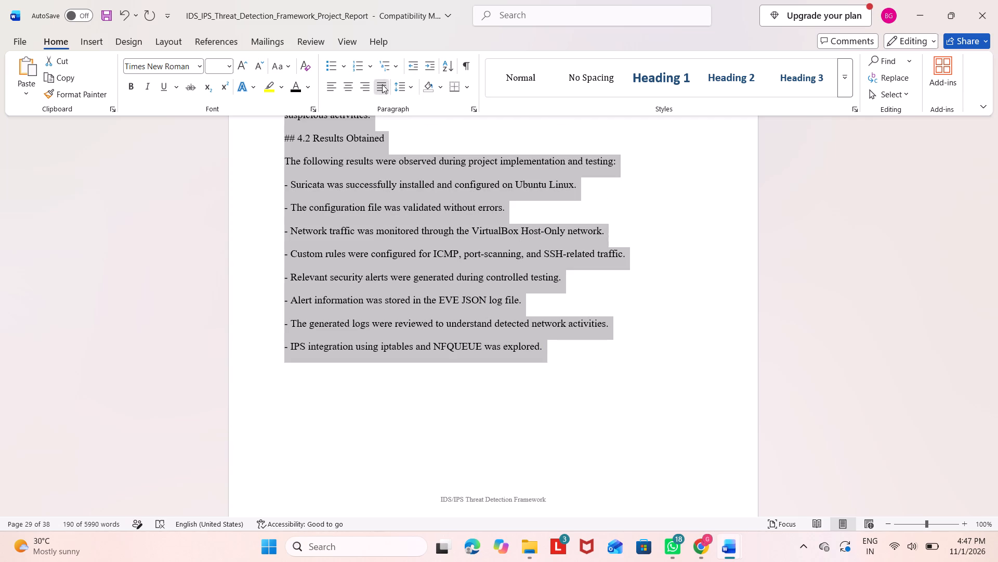
{"action": "left_click", "coordinate": [392, 190]}
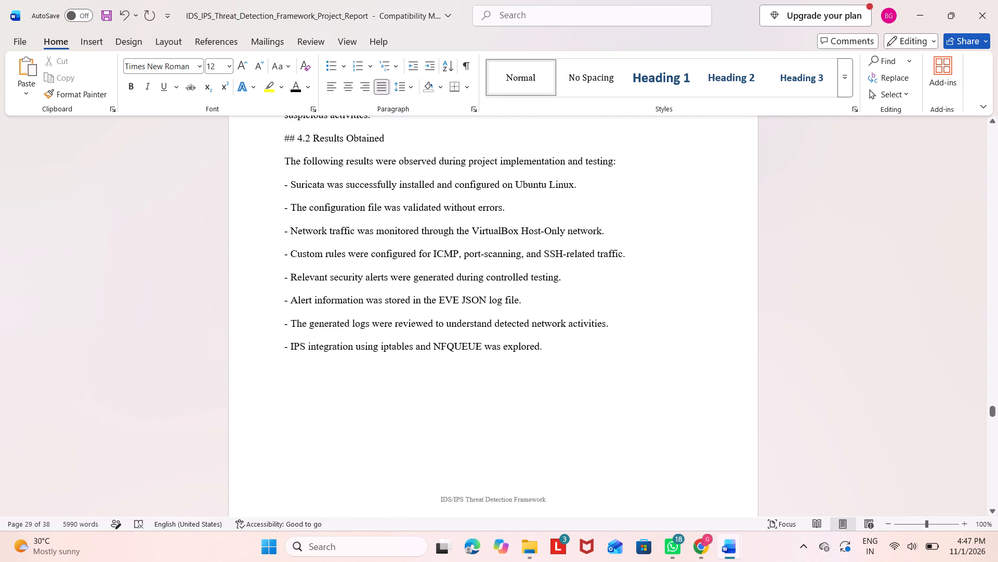
Convert the eight dash-prefixed result lines in section 4.2 into a list with solid round bullets.
{"action": "left_click_drag", "start_coordinate": [285, 182], "coordinate": [585, 347]}
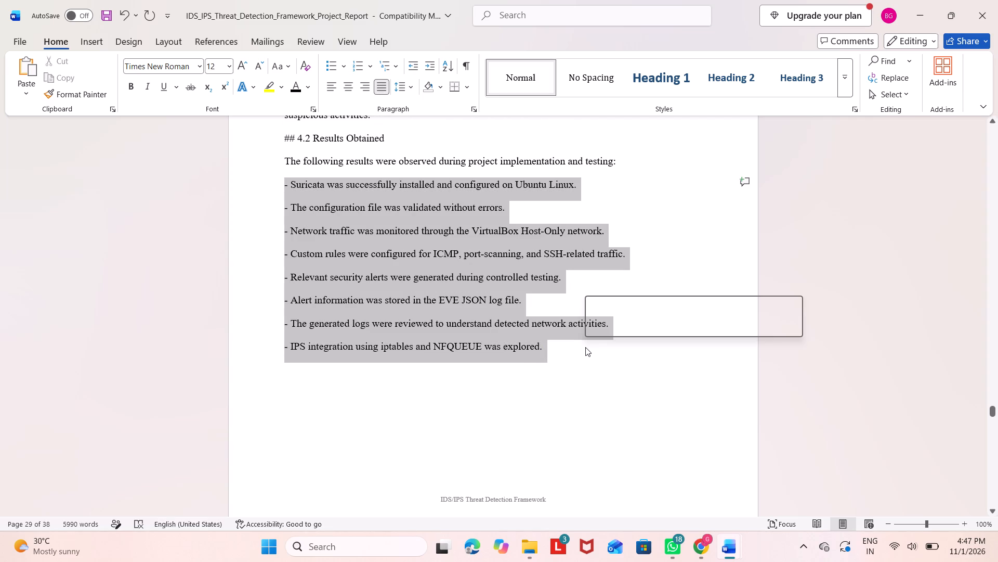
{"action": "left_click", "coordinate": [342, 69]}
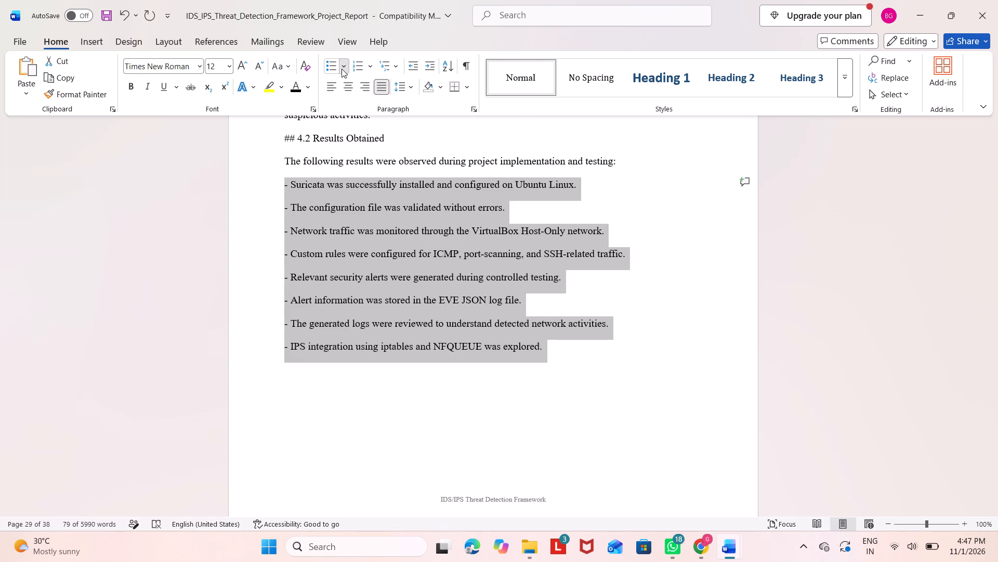
{"action": "left_click", "coordinate": [339, 109]}
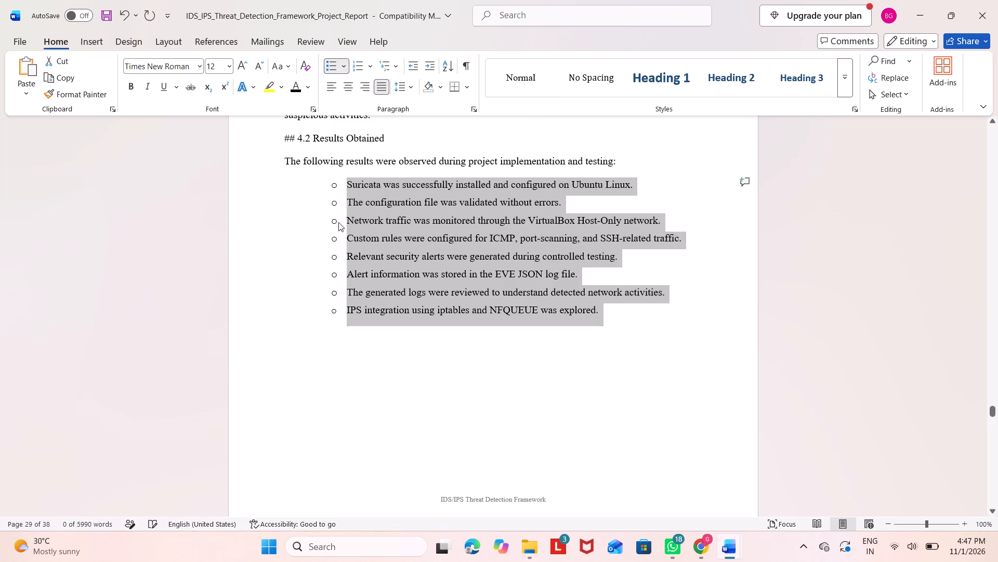
{"action": "left_click", "coordinate": [346, 68]}
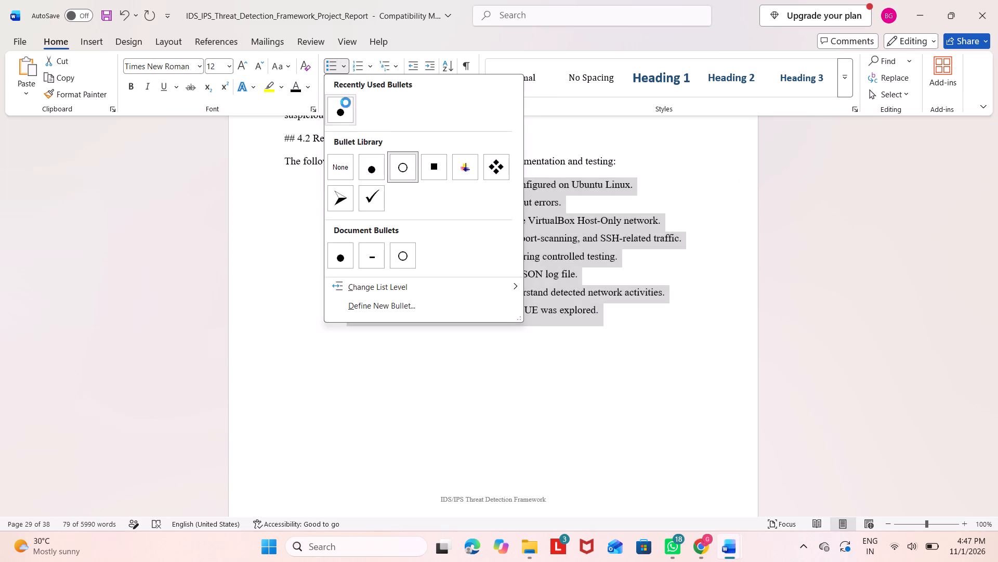
{"action": "left_click", "coordinate": [342, 108]}
{"action": "left_click", "coordinate": [327, 203]}
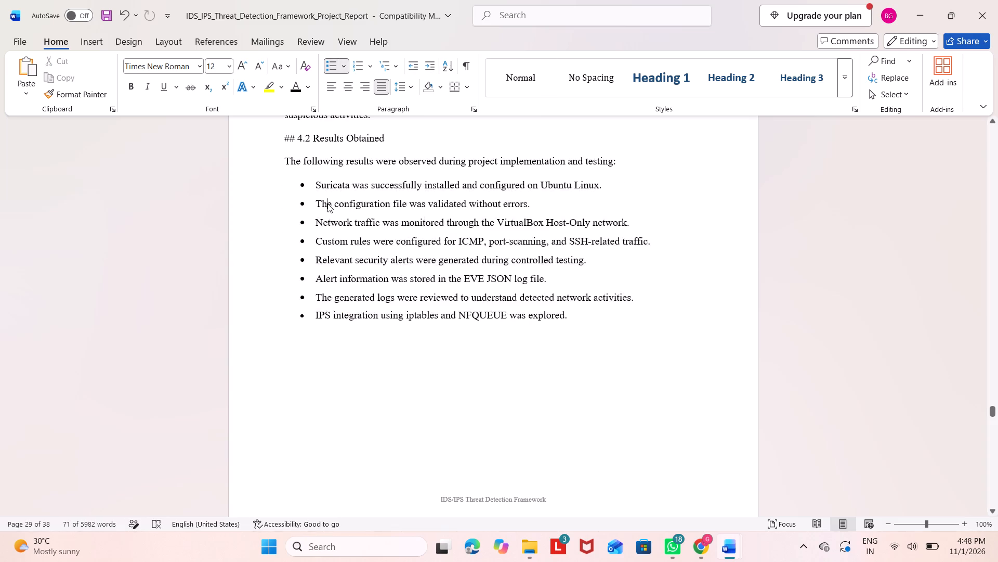
Make the "## 4.2 Results Obtained" heading bold.
{"action": "scroll", "coordinate": [327, 203], "scroll_direction": "down", "scroll_amount": 3}
{"action": "scroll", "coordinate": [336, 258], "scroll_direction": "up", "scroll_amount": 1}
{"action": "scroll", "coordinate": [306, 155], "scroll_direction": "up", "scroll_amount": 1}
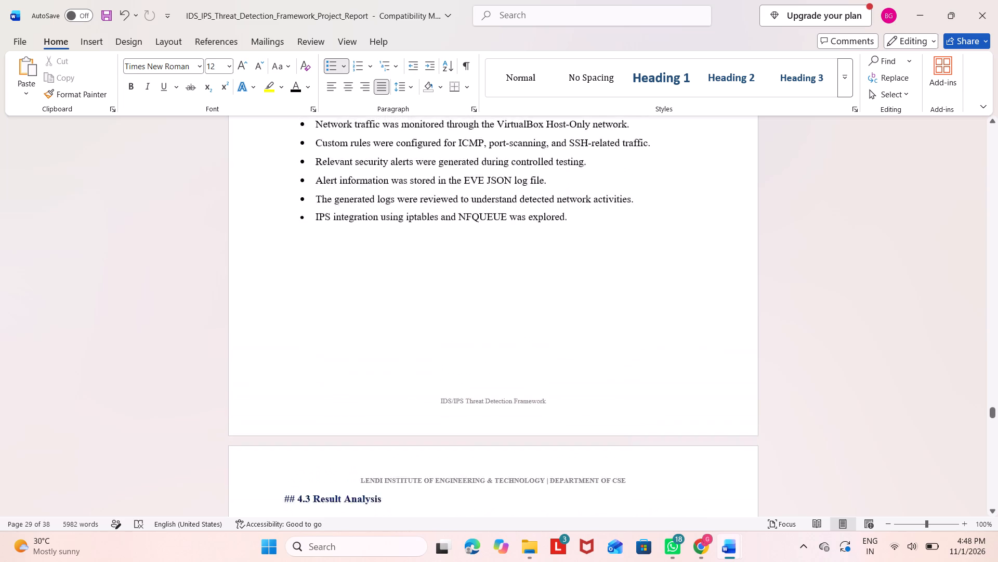
{"action": "scroll", "coordinate": [306, 155], "scroll_direction": "up", "scroll_amount": 1}
{"action": "left_click_drag", "start_coordinate": [283, 162], "coordinate": [389, 161]}
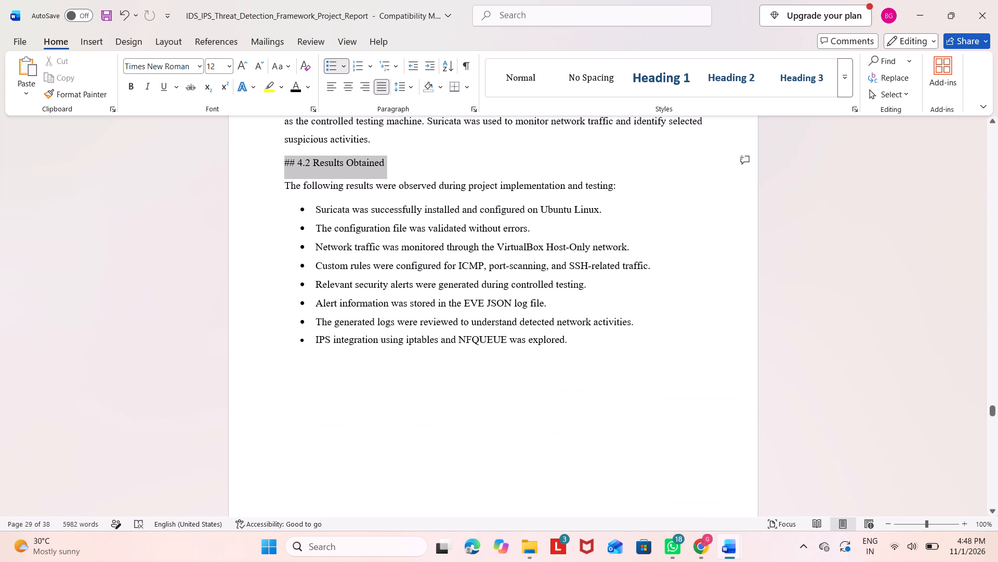
{"action": "left_click_drag", "start_coordinate": [389, 161], "coordinate": [390, 161]}
{"action": "left_click", "coordinate": [396, 142]}
{"action": "left_click", "coordinate": [383, 266]}
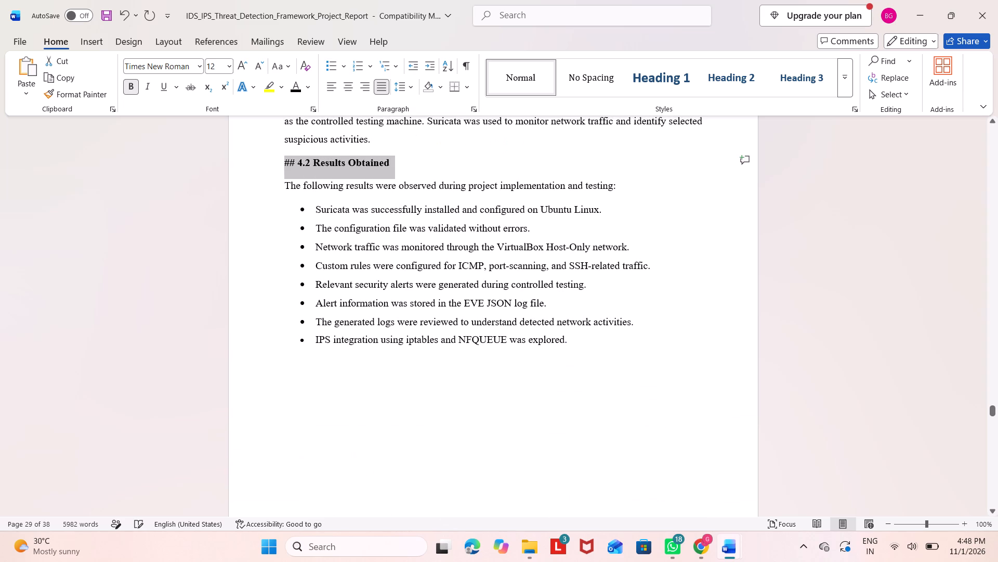
Bring the "## 4.3 Result Analysis" heading up onto its own line directly below the IPS integration bullet.
{"action": "scroll", "coordinate": [383, 266], "scroll_direction": "down", "scroll_amount": 2}
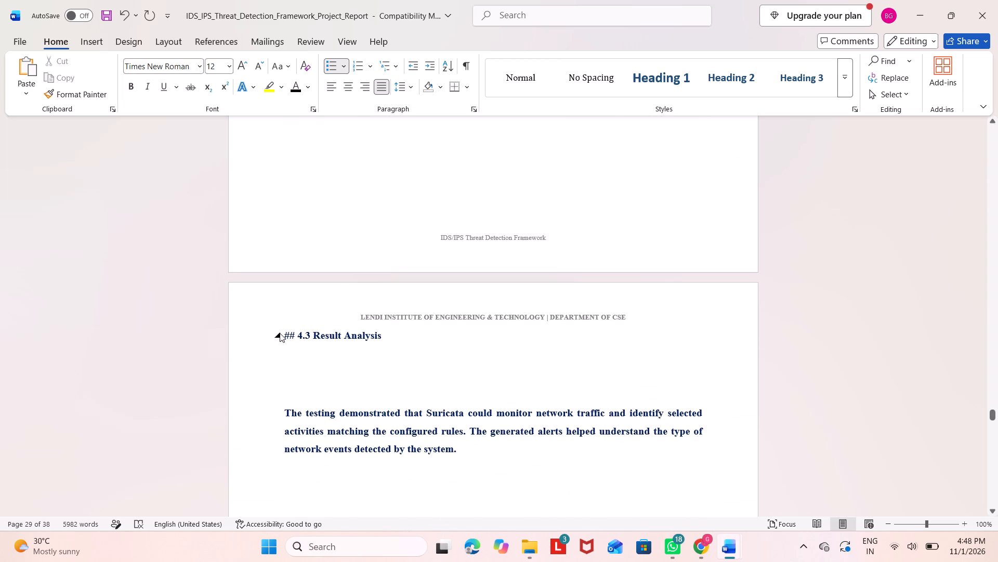
{"action": "left_click", "coordinate": [284, 335]}
{"action": "key", "text": "BackSpace"}
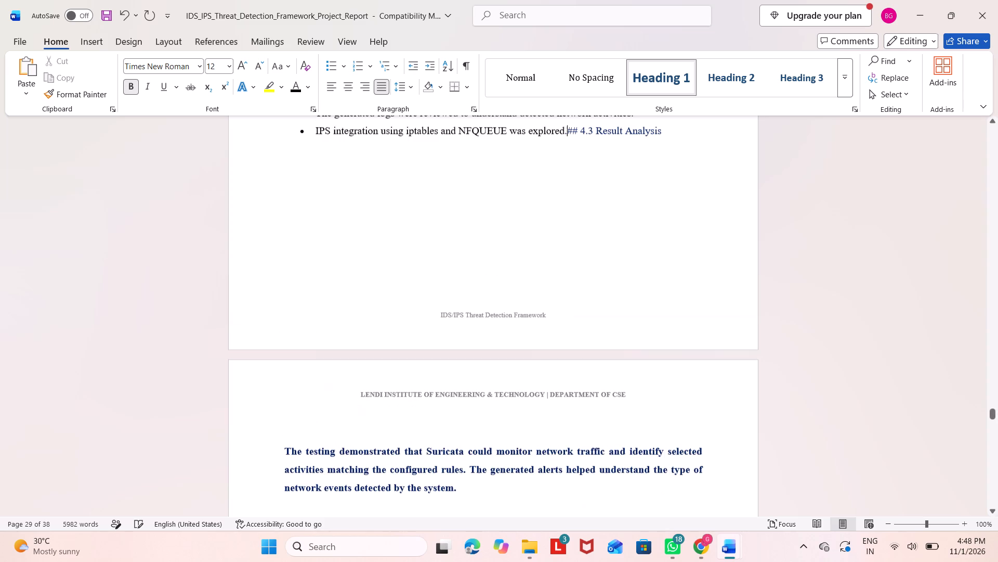
{"action": "key", "text": "Return"}
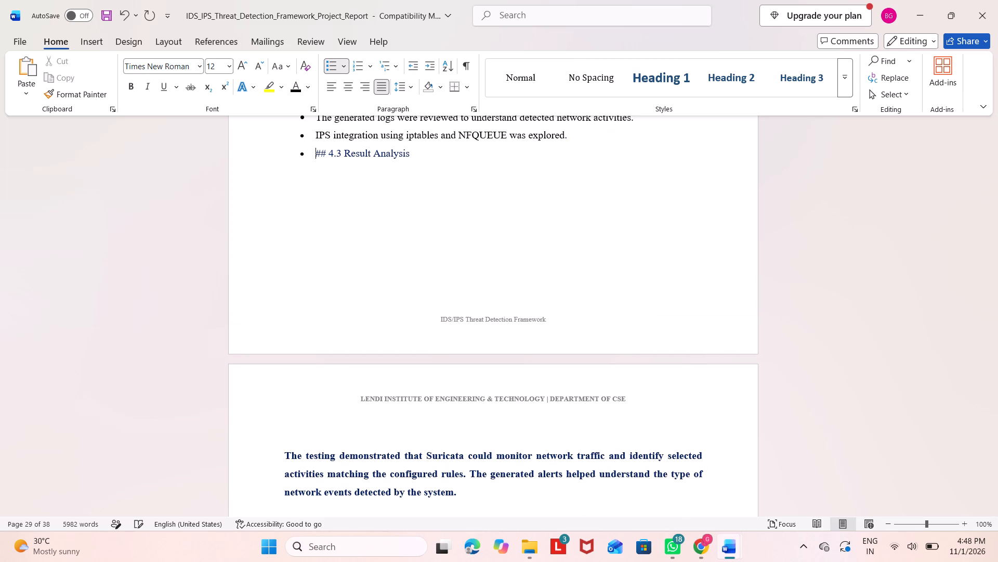
Close the gap before "The testing demonstrated that Suricata" so that paragraph starts directly below the 4.3 heading.
{"action": "scroll", "coordinate": [322, 266], "scroll_direction": "down", "scroll_amount": 2}
{"action": "left_click", "coordinate": [286, 238]}
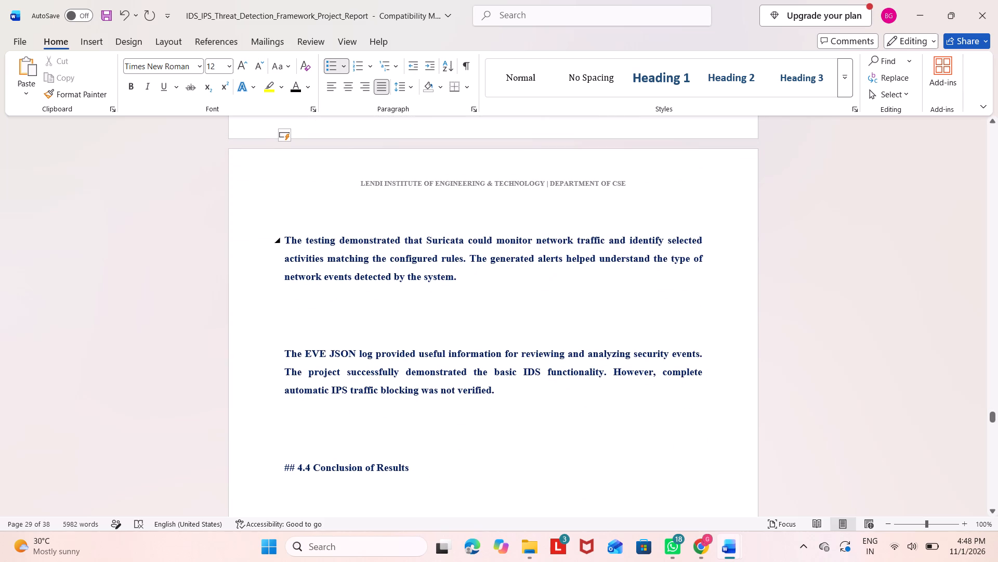
{"action": "key", "text": "BackSpace"}
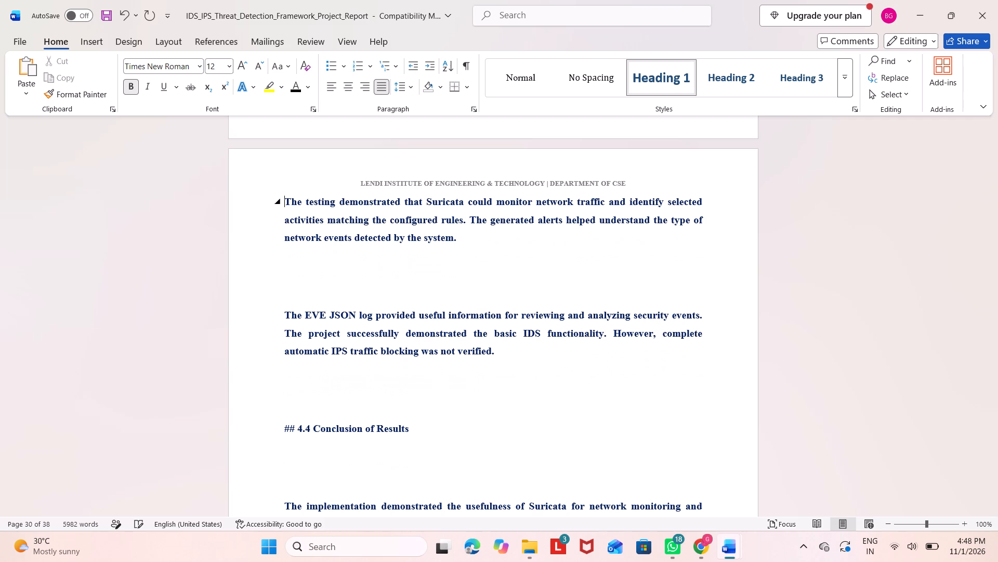
{"action": "scroll", "coordinate": [286, 238], "scroll_direction": "up", "scroll_amount": 2}
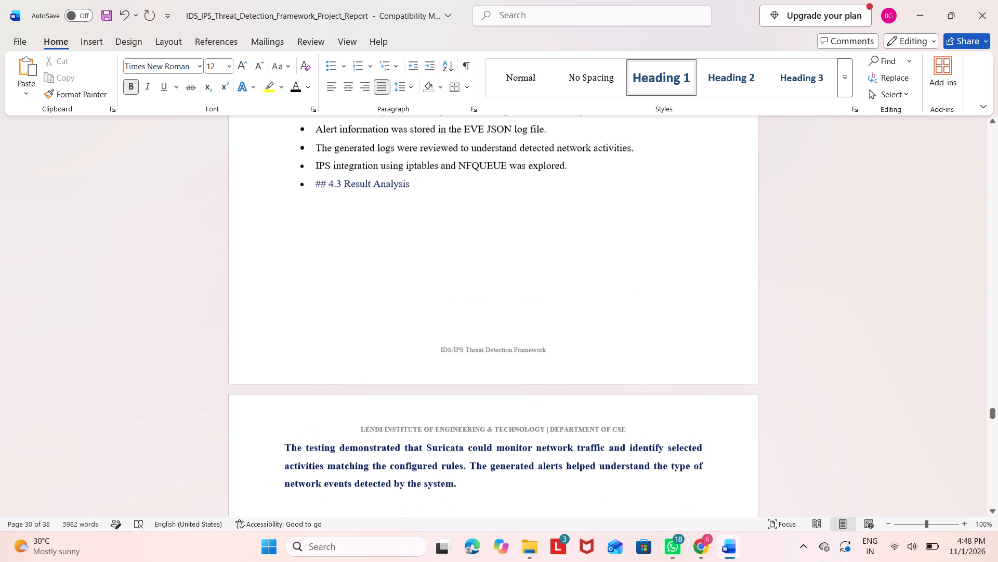
{"action": "scroll", "coordinate": [286, 238], "scroll_direction": "up", "scroll_amount": 1}
{"action": "key", "text": "BackSpace"}
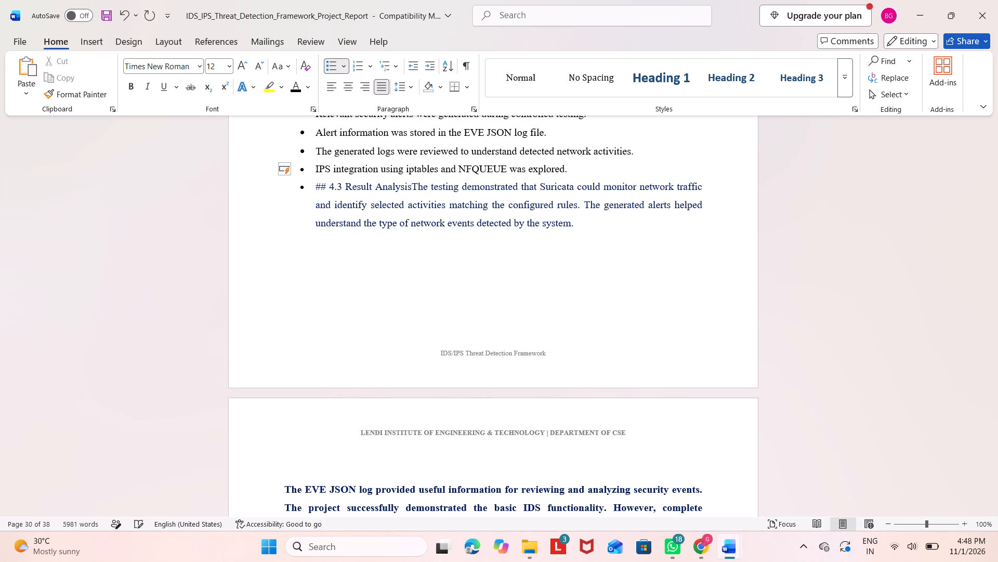
{"action": "key", "text": "Return"}
Close the gap before "The EVE JSON log provided useful information" so it starts directly below the testing paragraph.
{"action": "scroll", "coordinate": [286, 238], "scroll_direction": "down", "scroll_amount": 1}
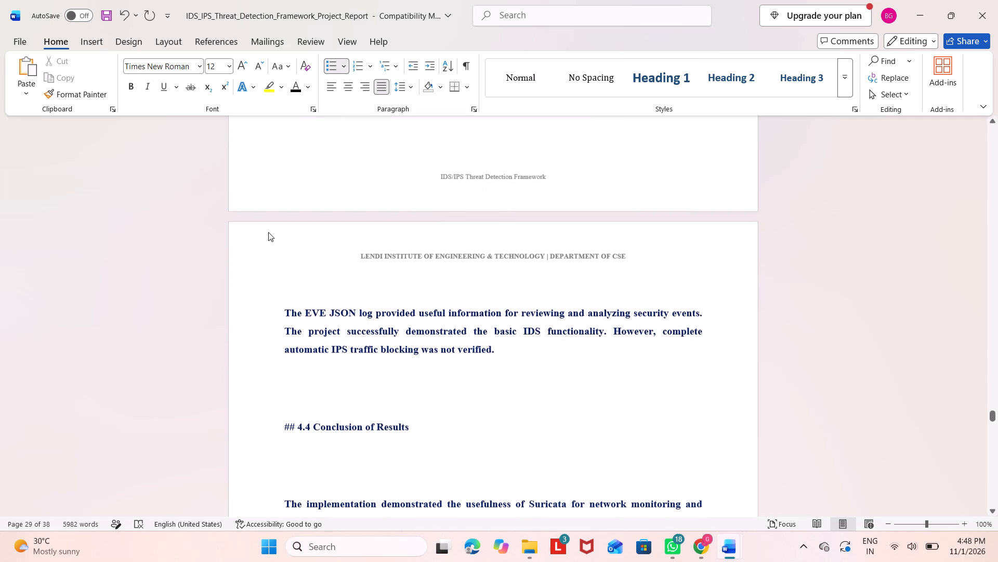
{"action": "left_click", "coordinate": [283, 311]}
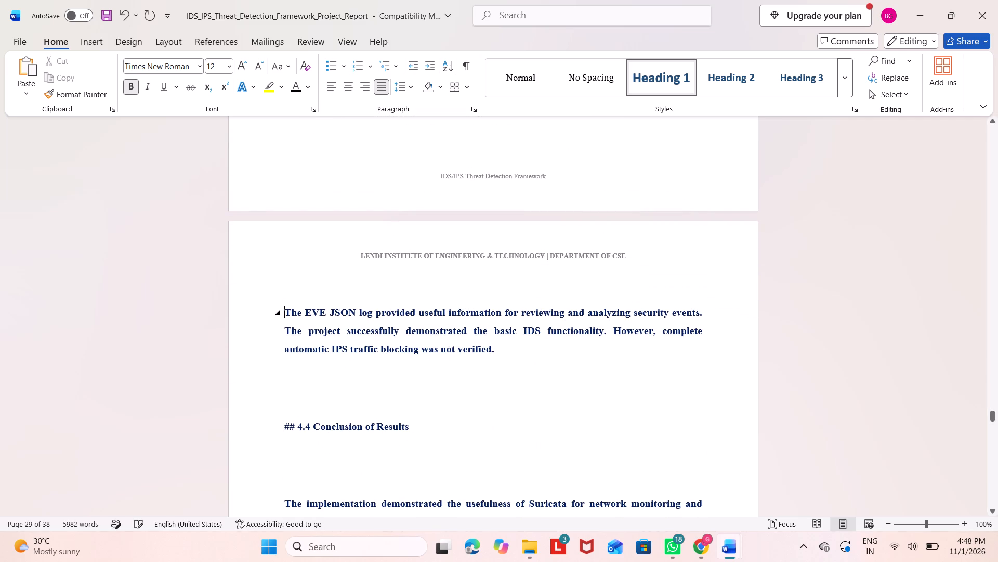
{"action": "key", "text": "BackSpace"}
{"action": "key", "text": "BackSpace"}
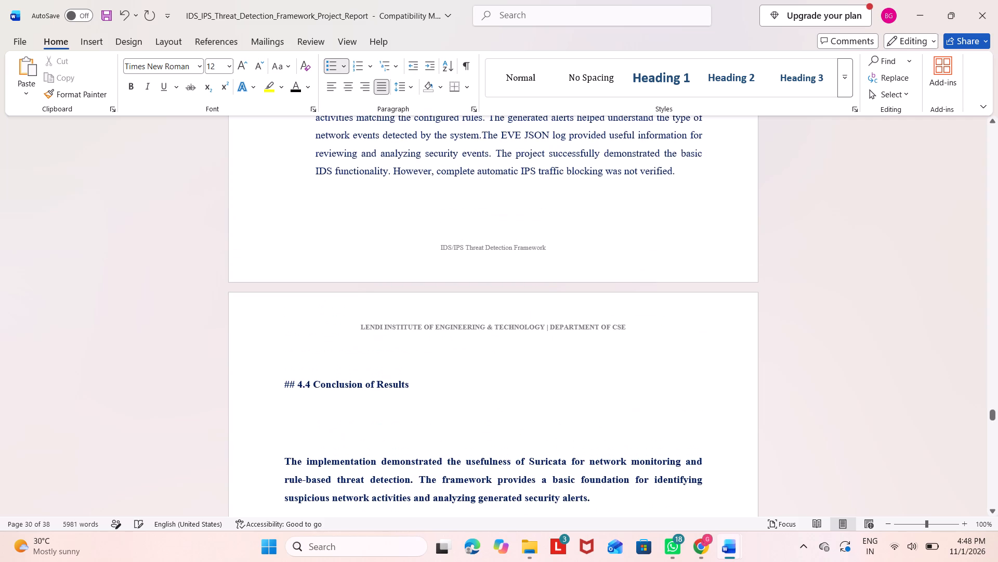
{"action": "key", "text": "Return"}
{"action": "scroll", "coordinate": [283, 311], "scroll_direction": "down", "scroll_amount": 1}
Colour section 4.3 black, from the "## 4.3 Result Analysis" heading through the EVE JSON log paragraph.
{"action": "scroll", "coordinate": [283, 311], "scroll_direction": "up", "scroll_amount": 2}
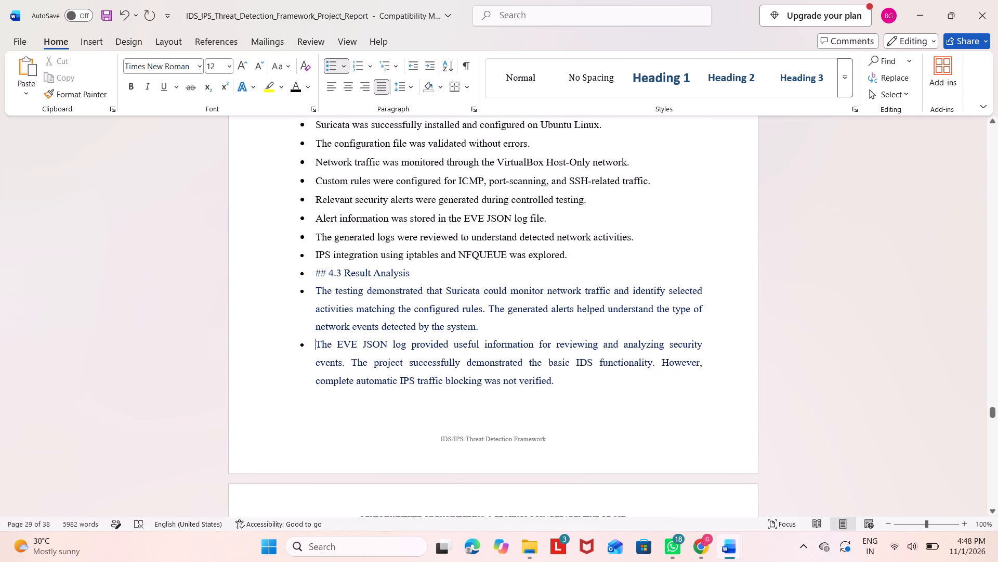
{"action": "left_click_drag", "start_coordinate": [313, 274], "coordinate": [569, 386]}
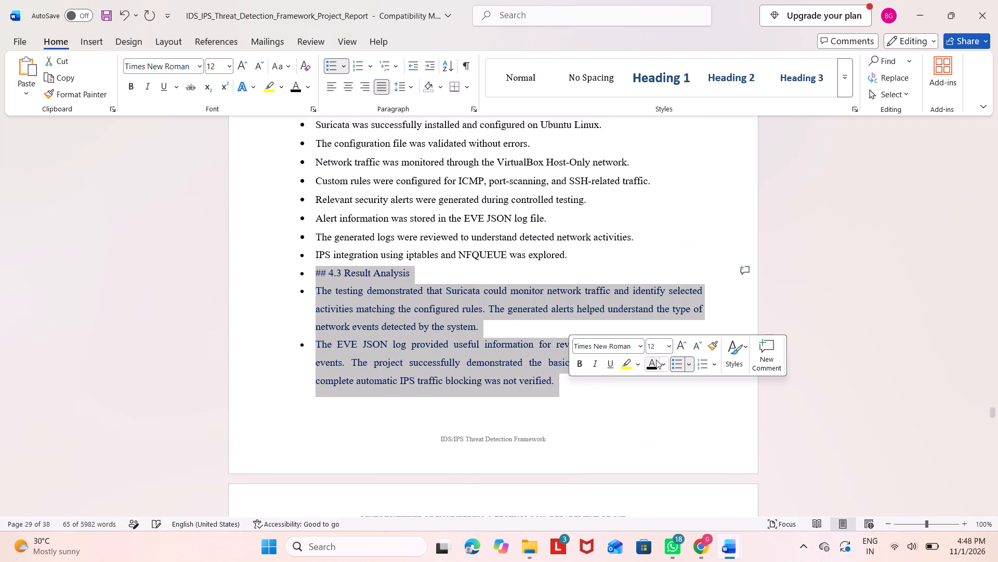
{"action": "left_click", "coordinate": [664, 361]}
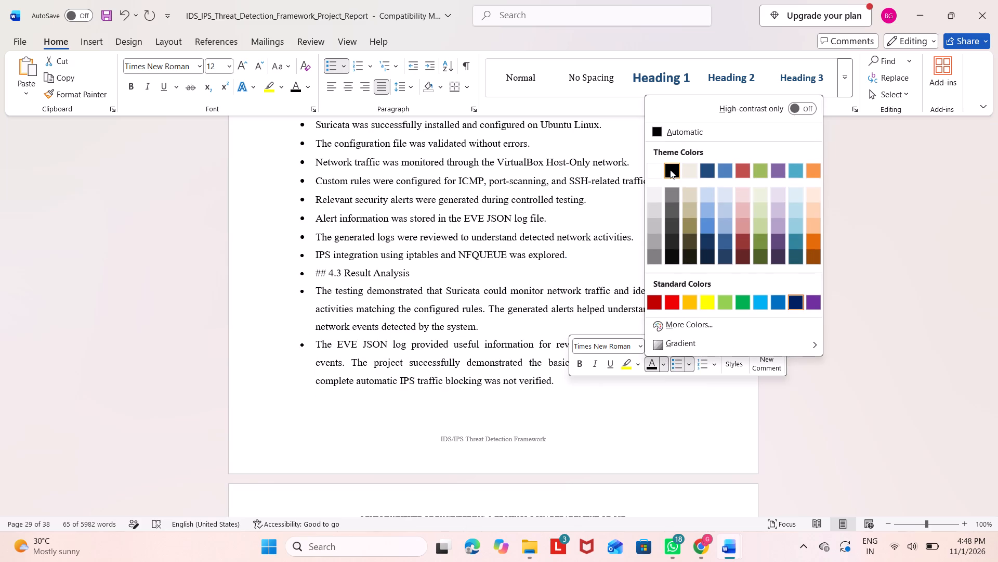
{"action": "left_click", "coordinate": [670, 170]}
{"action": "left_click", "coordinate": [461, 300]}
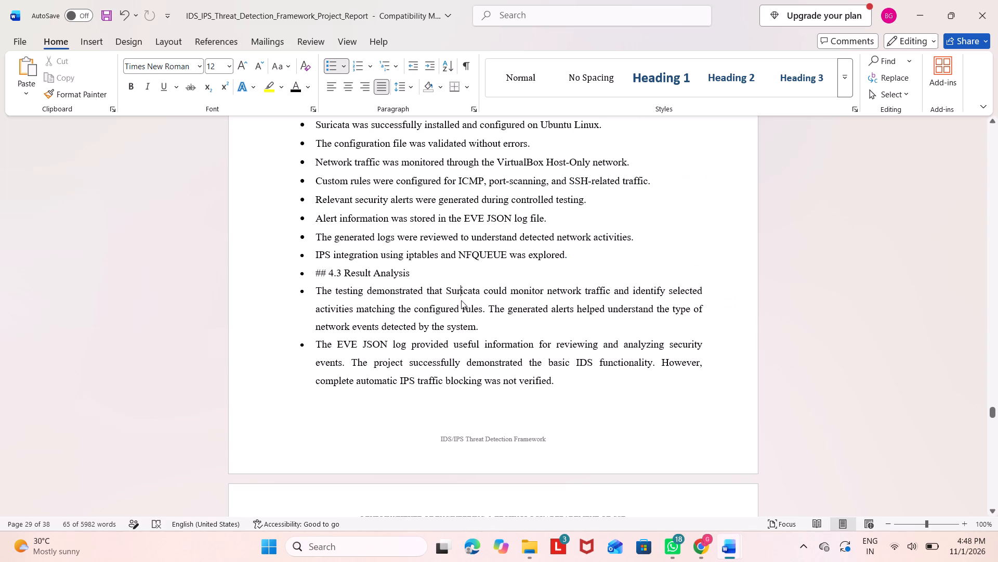
Make the "## 4.3 Result Analysis" heading bold.
{"action": "left_click_drag", "start_coordinate": [409, 273], "coordinate": [322, 266]}
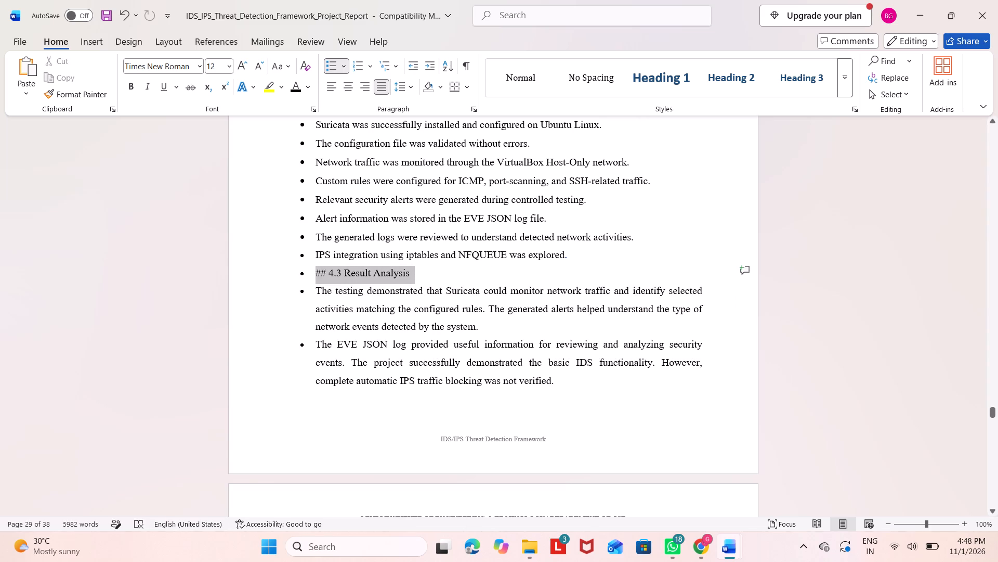
{"action": "left_click_drag", "start_coordinate": [322, 266], "coordinate": [321, 266]}
{"action": "left_click", "coordinate": [329, 246]}
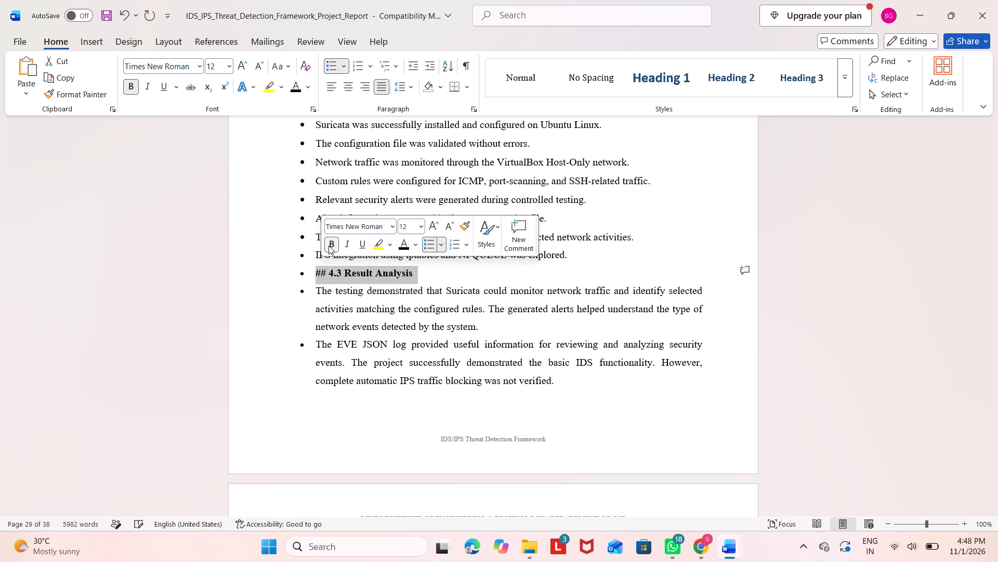
{"action": "left_click", "coordinate": [354, 341]}
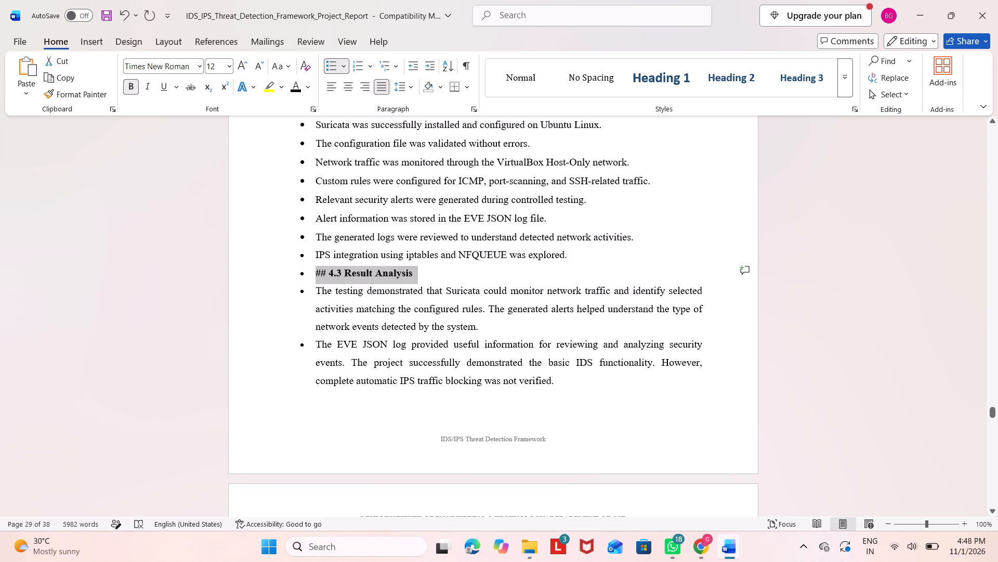
Apply 1.5 line spacing to the two paragraphs under the 4.3 Result Analysis heading.
{"action": "left_click_drag", "start_coordinate": [318, 290], "coordinate": [321, 291]}
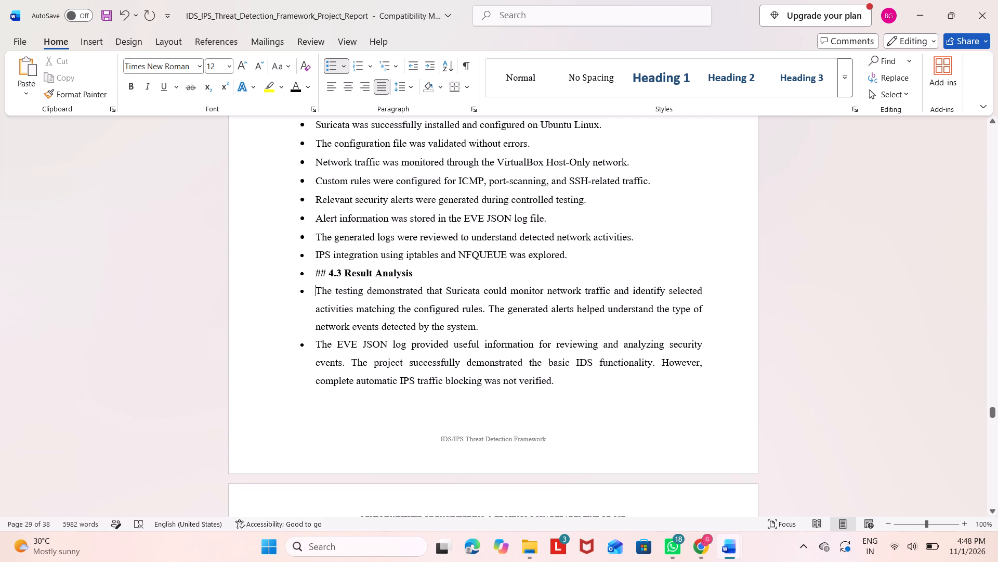
{"action": "left_click_drag", "start_coordinate": [321, 291], "coordinate": [546, 384]}
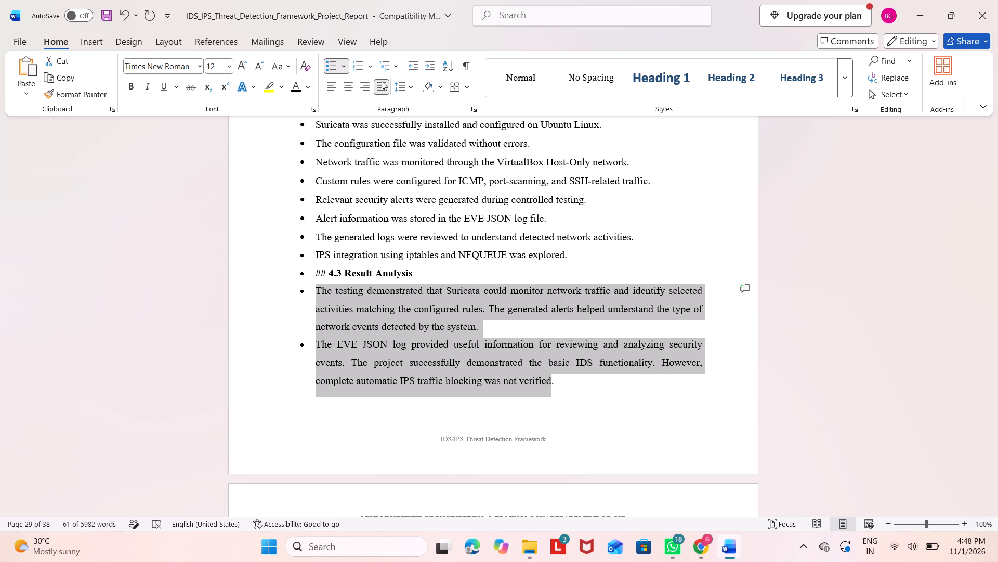
{"action": "left_click", "coordinate": [412, 86]}
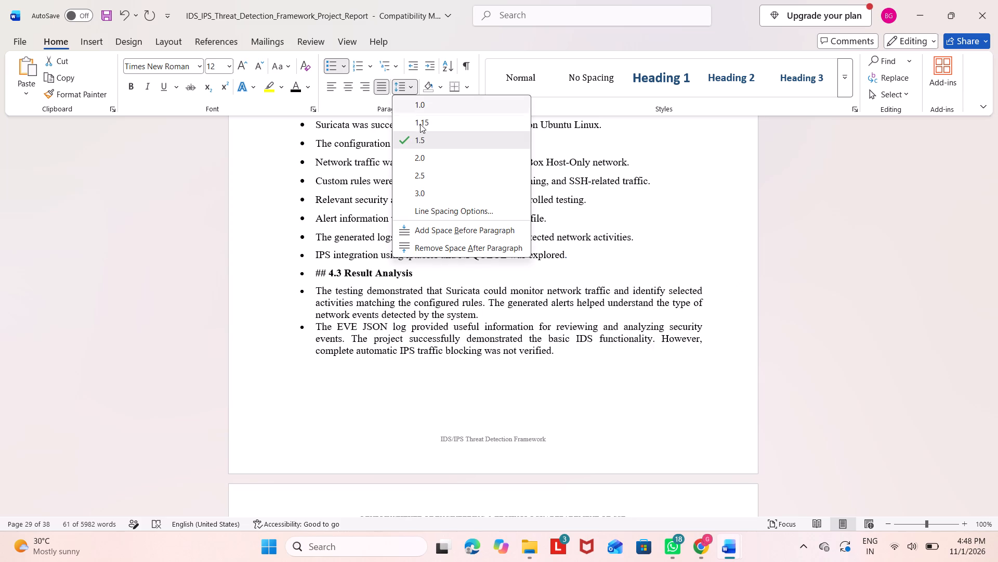
{"action": "left_click", "coordinate": [424, 144]}
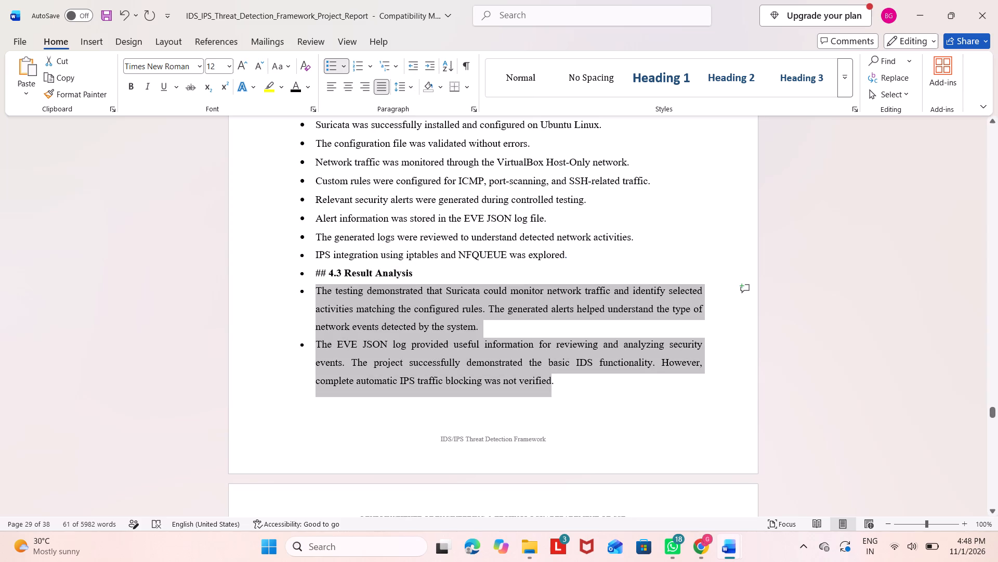
Remove the bullet from the "## 4.3 Result Analysis" heading.
{"action": "left_click", "coordinate": [306, 274]}
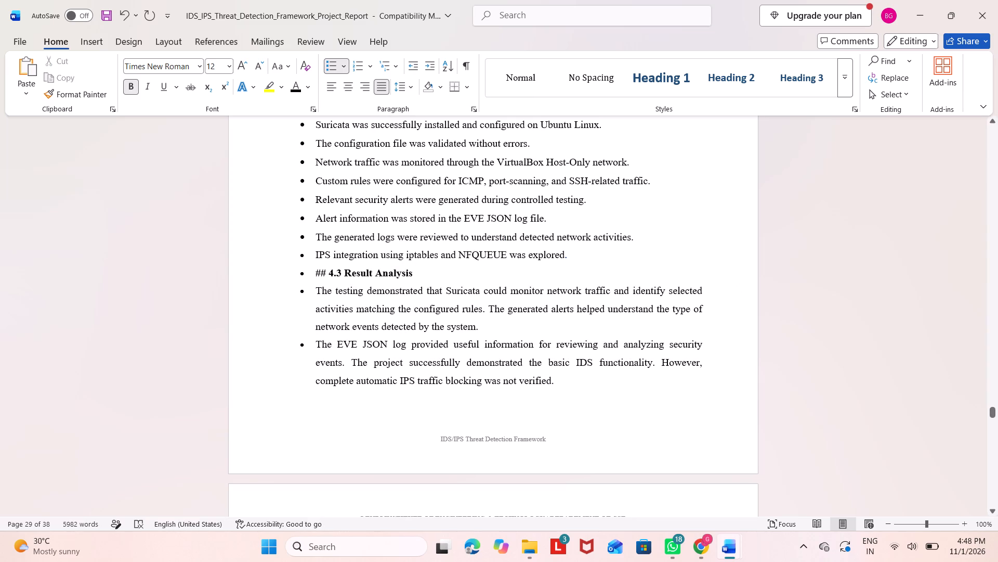
{"action": "key", "text": "BackSpace"}
Colour all text black from the "## 4.4 Conclusion of Results" heading through the last paragraph of the Chapter 7 conclusion.
{"action": "scroll", "coordinate": [314, 281], "scroll_direction": "up", "scroll_amount": 1}
{"action": "scroll", "coordinate": [314, 281], "scroll_direction": "down", "scroll_amount": 3}
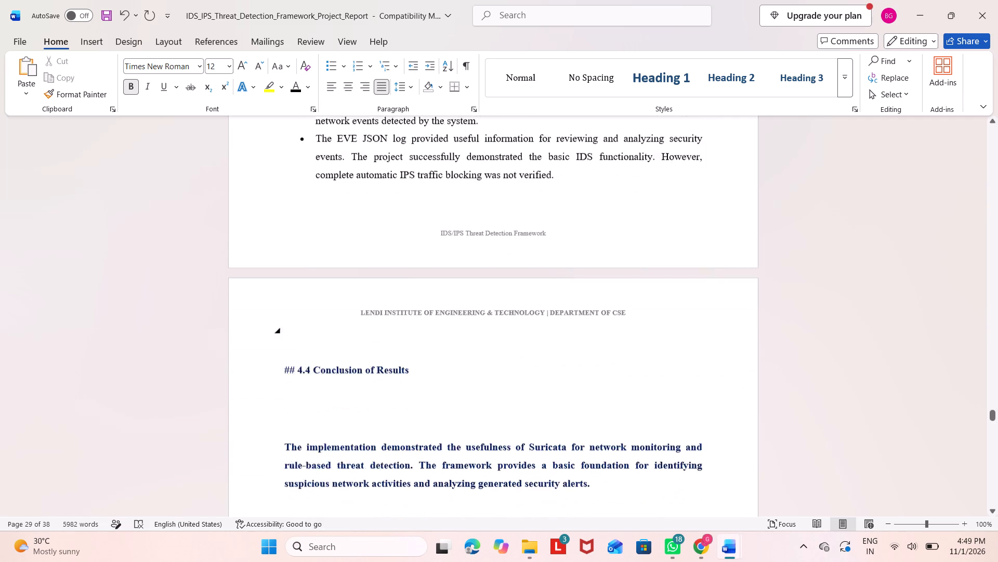
{"action": "scroll", "coordinate": [314, 281], "scroll_direction": "down", "scroll_amount": 1}
{"action": "left_click_drag", "start_coordinate": [284, 315], "coordinate": [294, 329]}
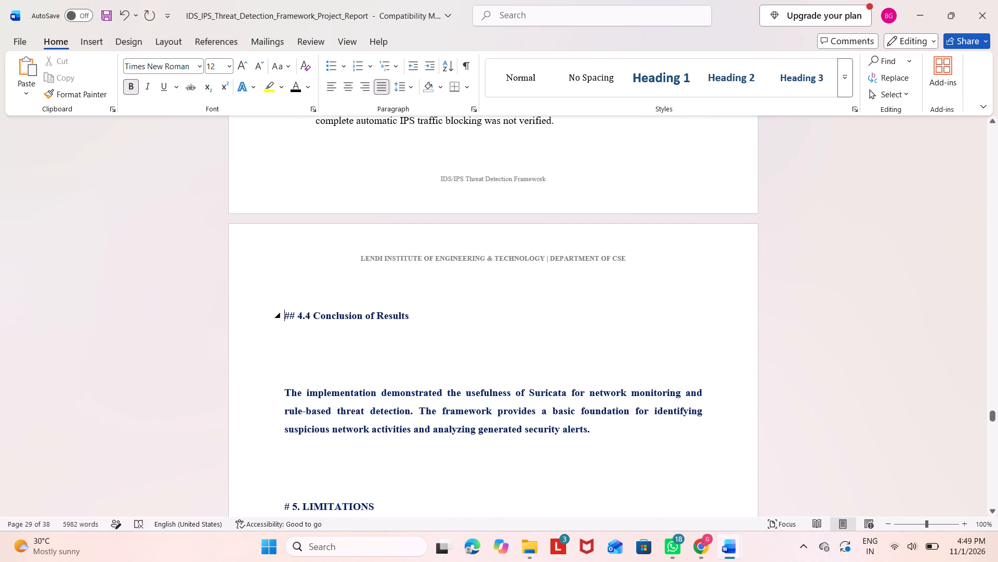
{"action": "left_click_drag", "start_coordinate": [294, 329], "coordinate": [371, 538]}
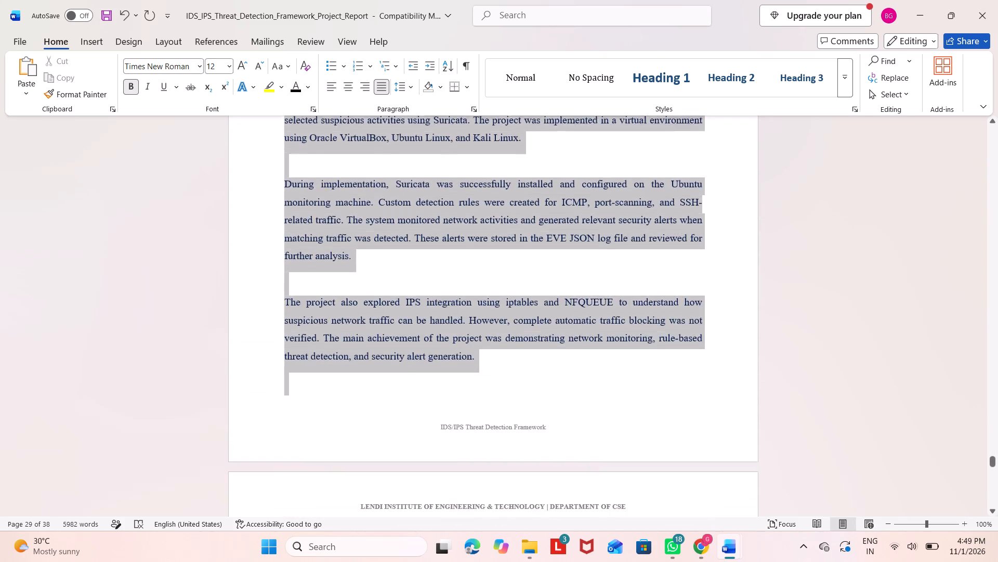
{"action": "left_click_drag", "start_coordinate": [371, 538], "coordinate": [330, 253]}
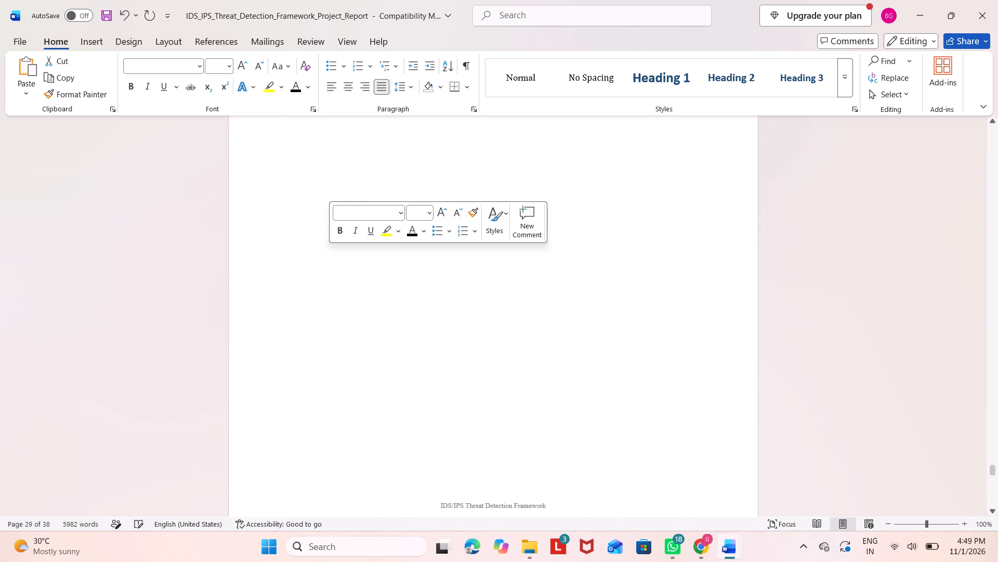
{"action": "left_click", "coordinate": [424, 231]}
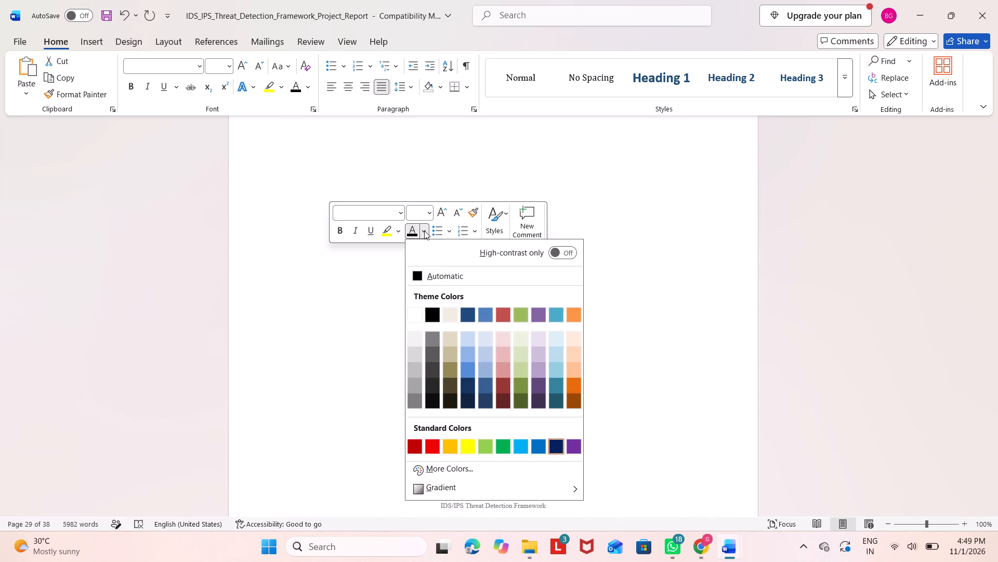
{"action": "left_click", "coordinate": [416, 275]}
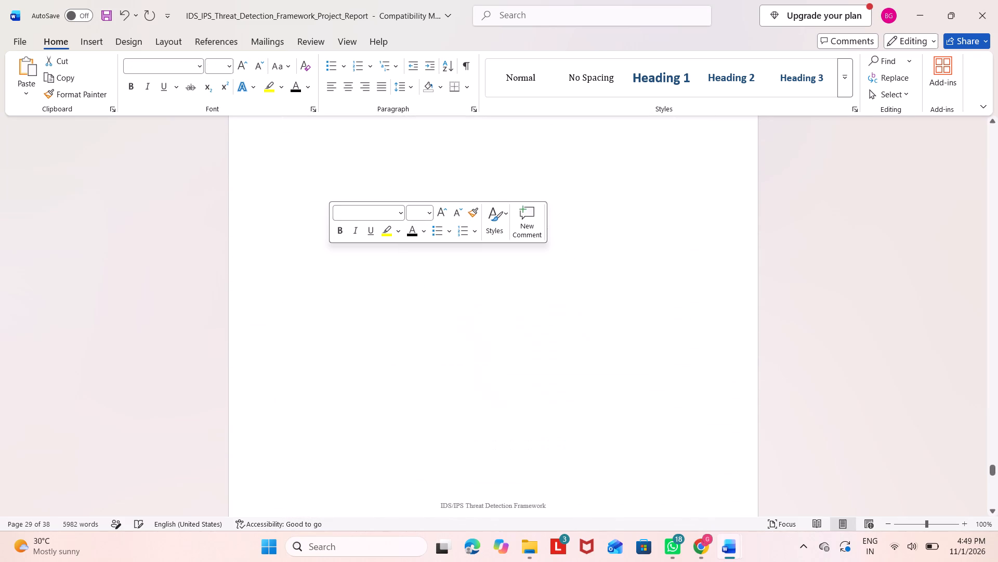
Set the font of the text from section 4.4 through the Chapter 7 conclusion to Times New Roman.
{"action": "left_click_drag", "start_coordinate": [199, 62], "coordinate": [202, 138]}
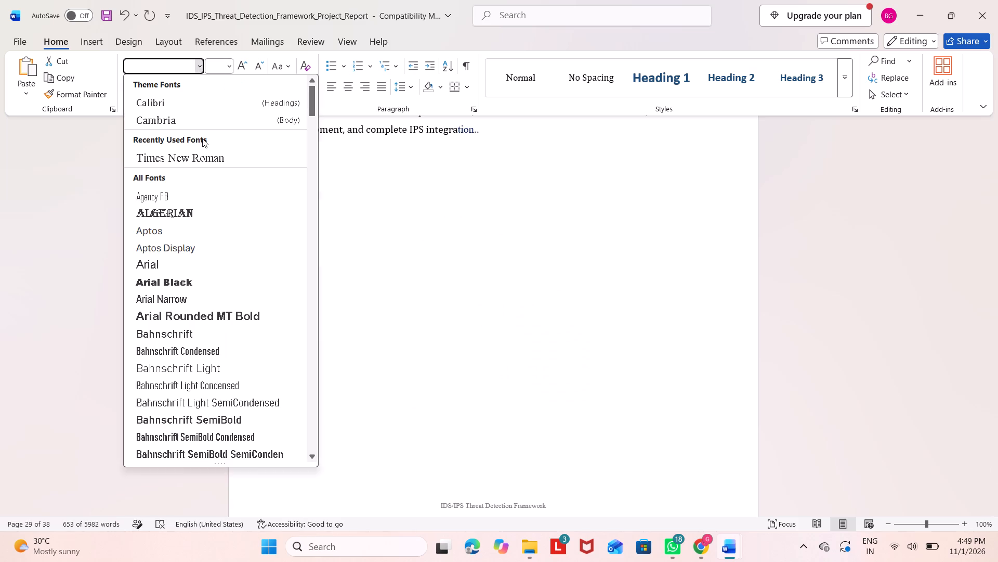
{"action": "left_click_drag", "start_coordinate": [202, 138], "coordinate": [204, 159]}
{"action": "left_click", "coordinate": [204, 159]}
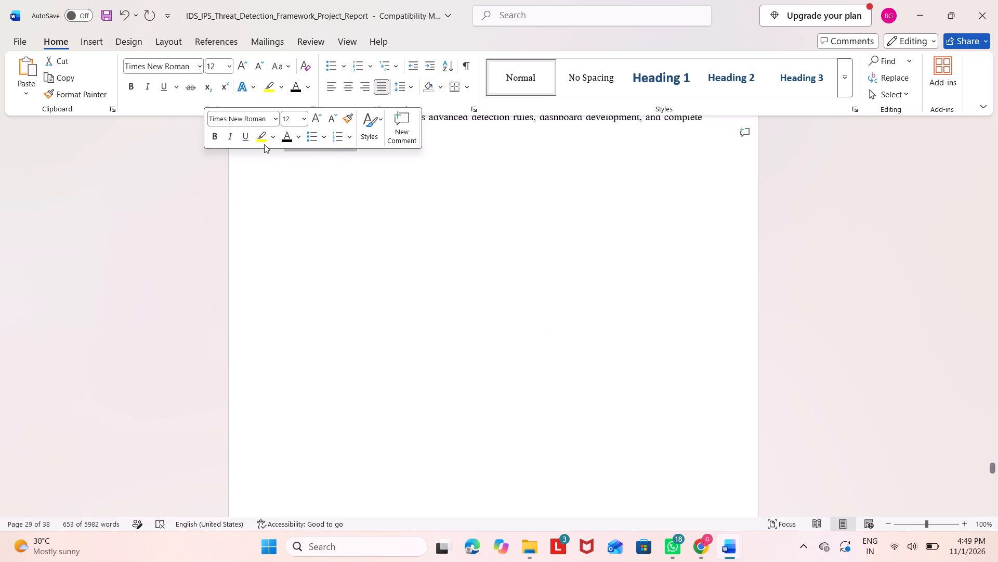
Apply 1.5 line spacing to the text from section 4.4 through the Chapter 7 conclusion.
{"action": "left_click", "coordinate": [413, 86]}
{"action": "left_click", "coordinate": [419, 137]}
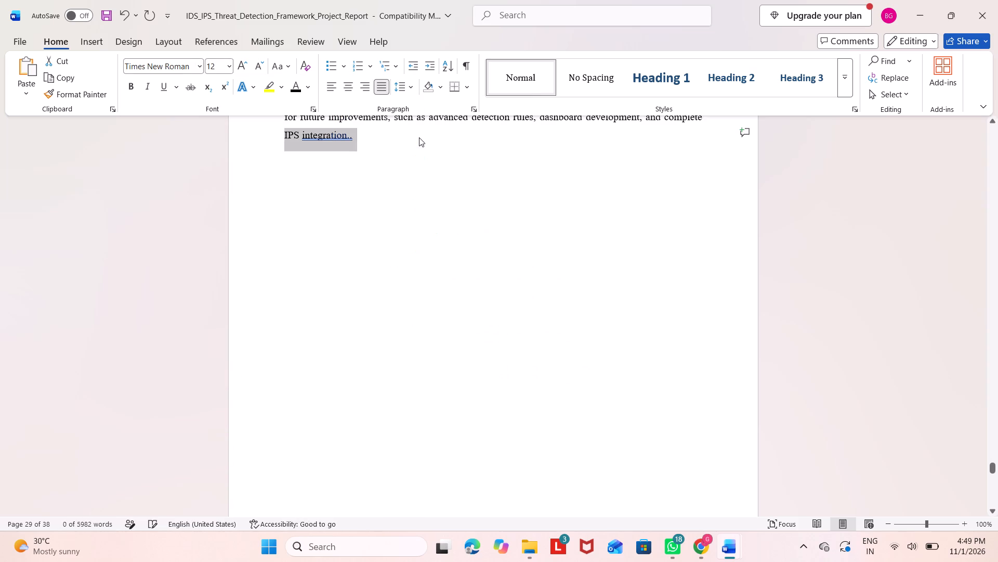
{"action": "left_click", "coordinate": [421, 159]}
Delete the blank lines below the "# 7. CONCLUSION" heading and between the four conclusion paragraphs.
{"action": "scroll", "coordinate": [421, 159], "scroll_direction": "up", "scroll_amount": 4}
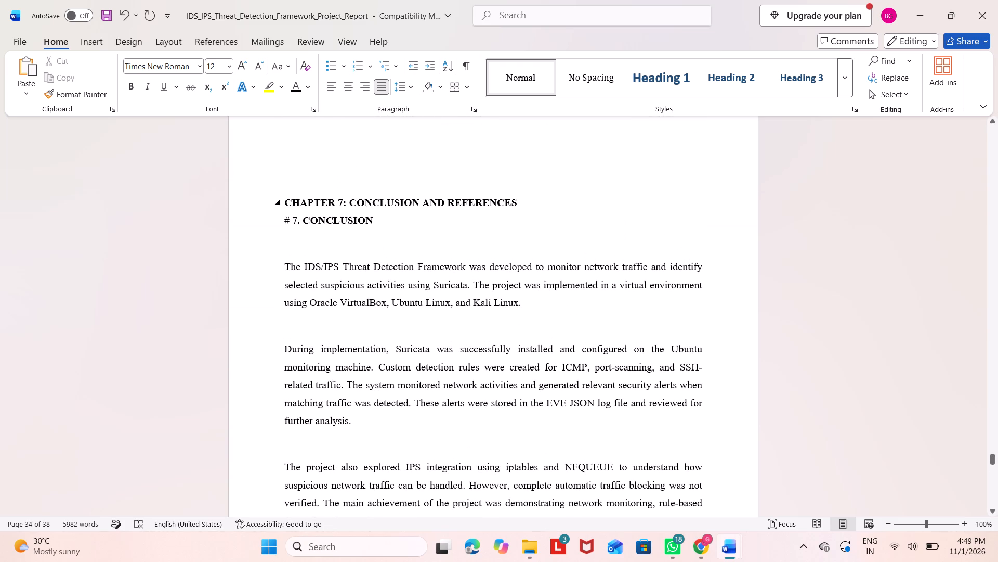
{"action": "left_click", "coordinate": [323, 237]}
{"action": "key", "text": "BackSpace"}
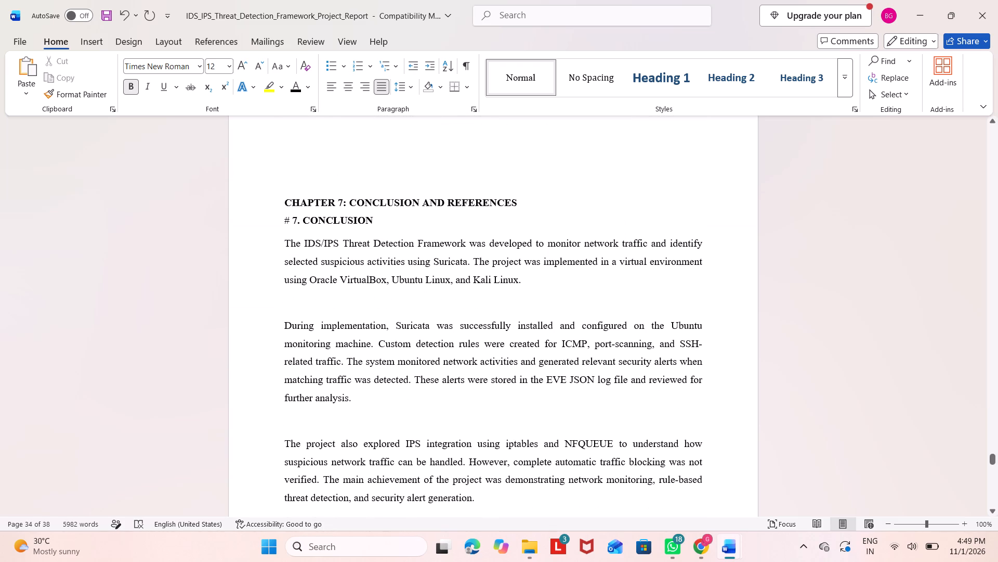
{"action": "left_click", "coordinate": [311, 302]}
{"action": "key", "text": "BackSpace"}
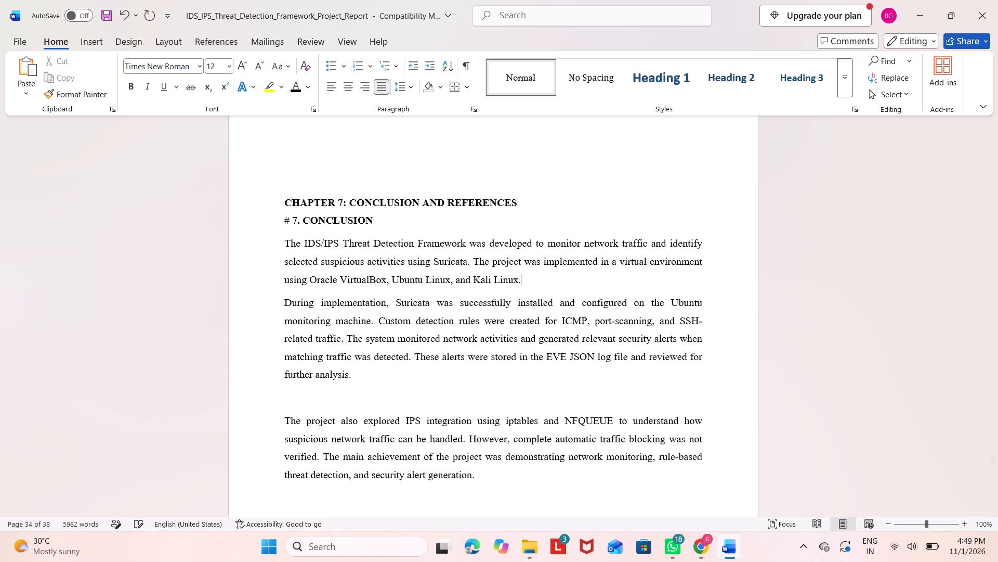
{"action": "left_click", "coordinate": [312, 399]}
{"action": "key", "text": "BackSpace"}
{"action": "scroll", "coordinate": [312, 399], "scroll_direction": "down", "scroll_amount": 1}
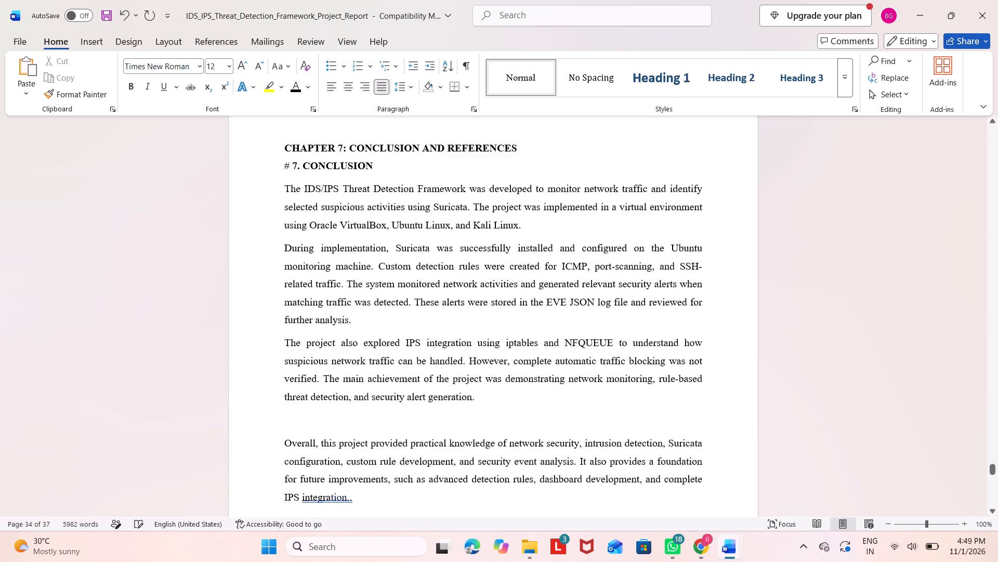
{"action": "scroll", "coordinate": [312, 399], "scroll_direction": "down", "scroll_amount": 1}
{"action": "left_click", "coordinate": [305, 372]}
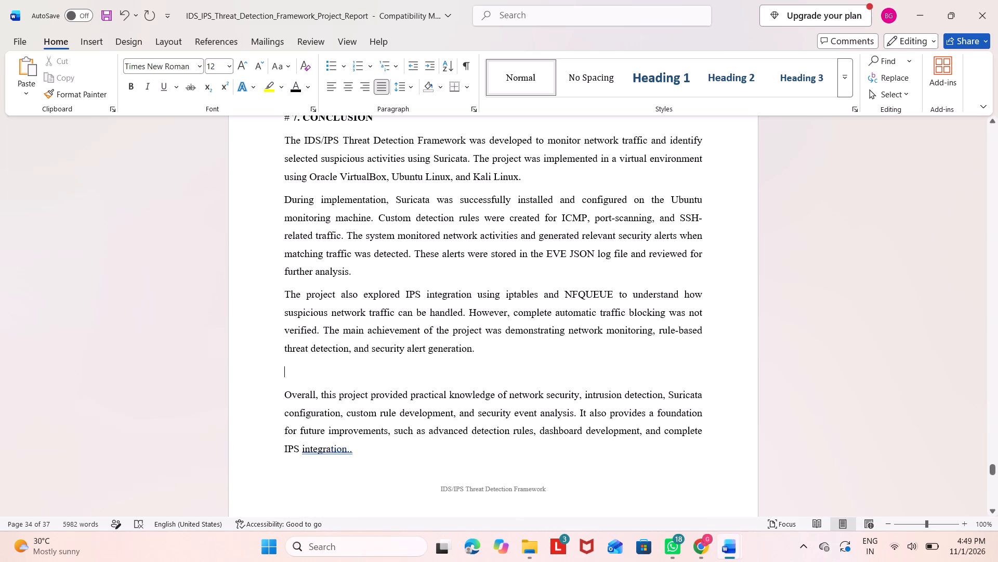
{"action": "key", "text": "BackSpace"}
Justify the text from the "7.2 References" heading through the end of Appendix B and apply 1.5 line spacing.
{"action": "scroll", "coordinate": [305, 372], "scroll_direction": "down", "scroll_amount": 2}
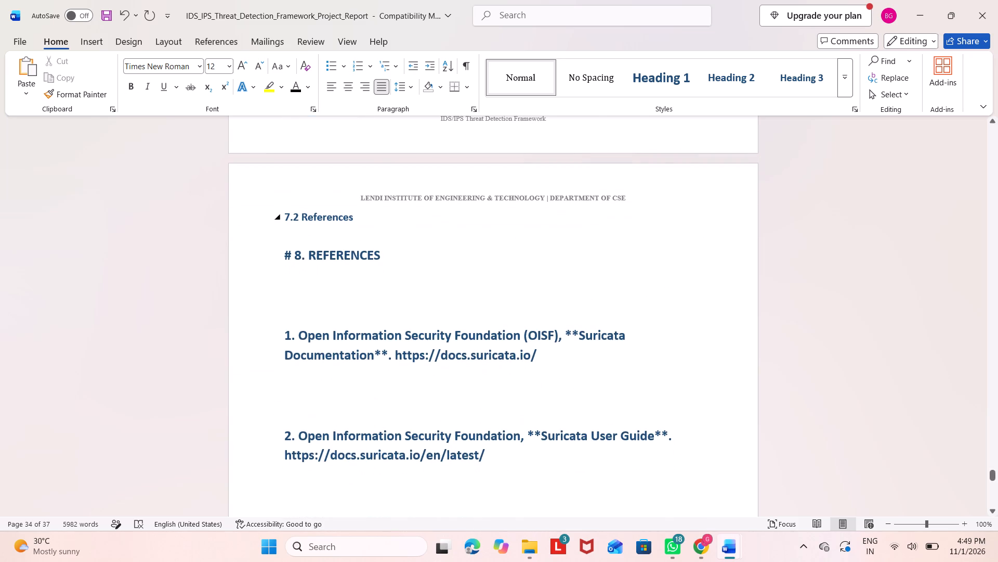
{"action": "left_click_drag", "start_coordinate": [283, 211], "coordinate": [356, 458]}
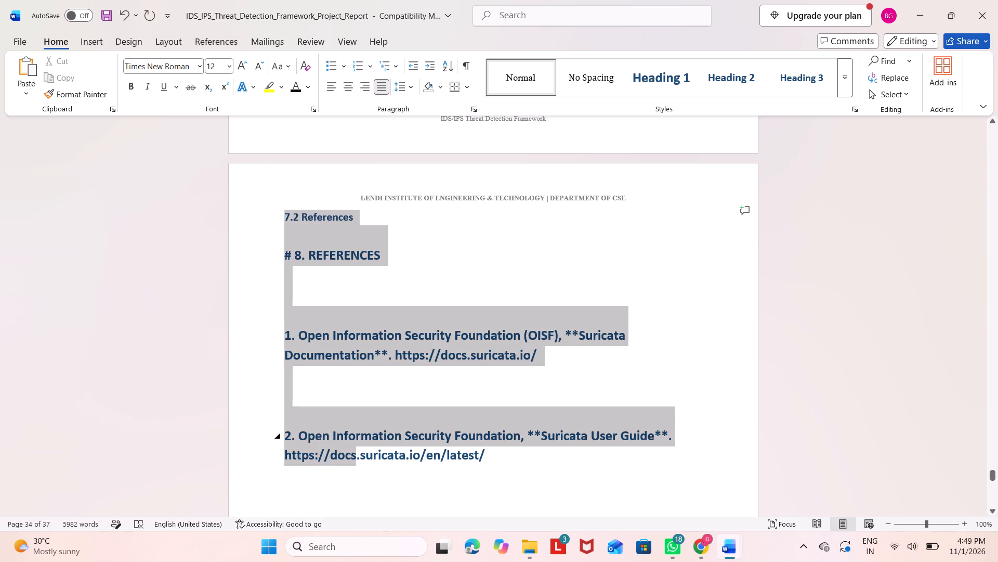
{"action": "left_click_drag", "start_coordinate": [356, 458], "coordinate": [353, 218]}
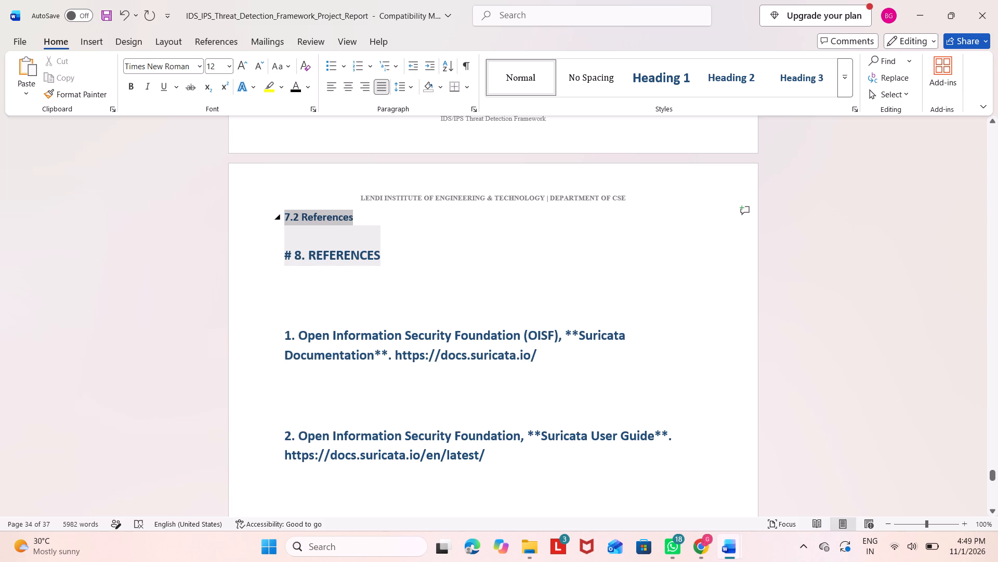
{"action": "left_click_drag", "start_coordinate": [353, 218], "coordinate": [562, 561]}
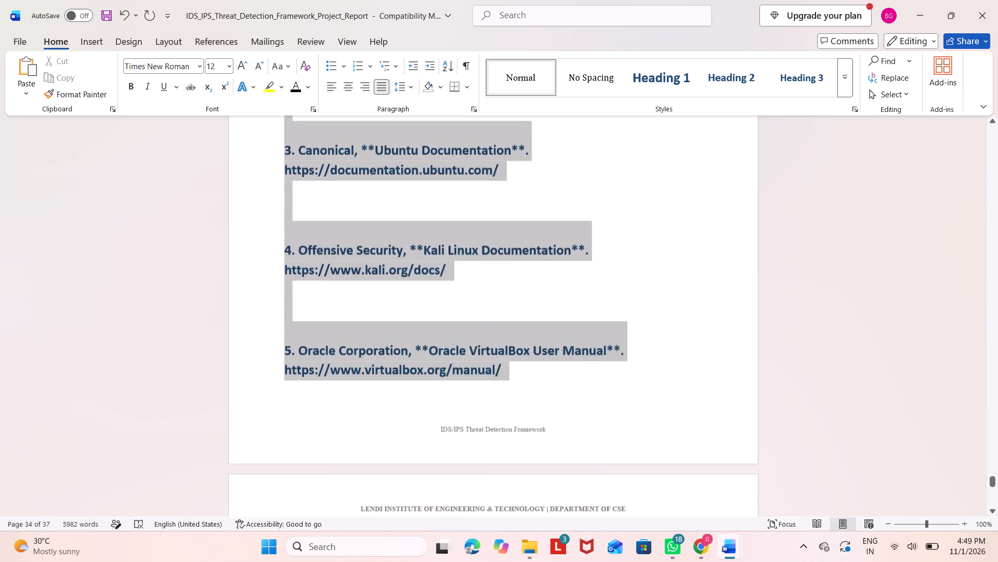
{"action": "left_click_drag", "start_coordinate": [562, 561], "coordinate": [563, 451]}
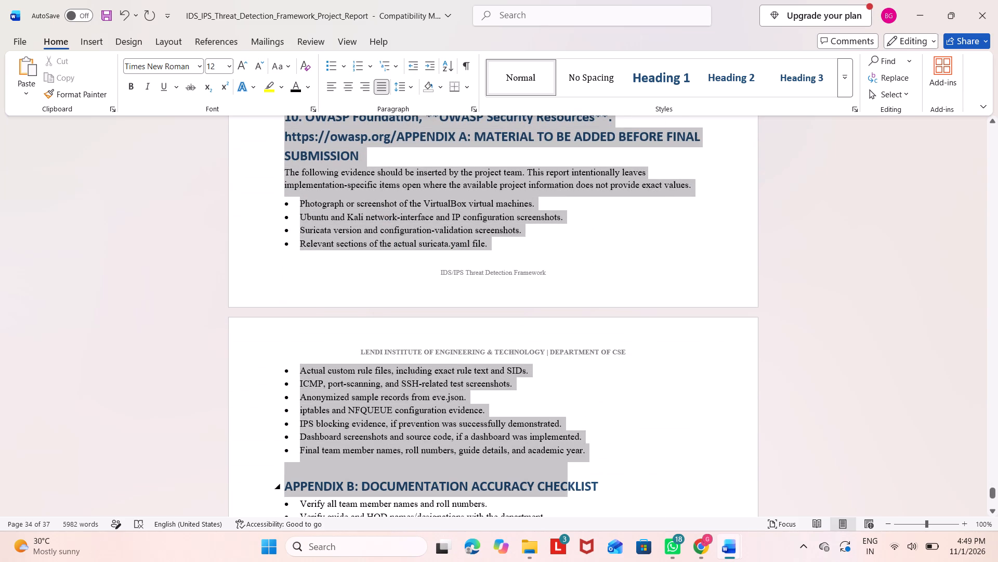
{"action": "left_click_drag", "start_coordinate": [563, 451], "coordinate": [560, 535]}
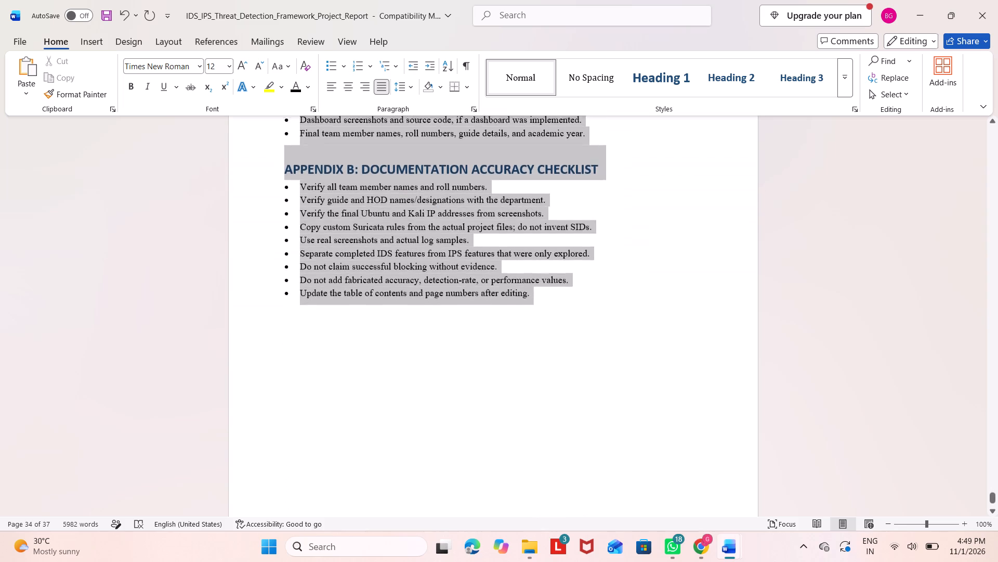
{"action": "left_click_drag", "start_coordinate": [560, 535], "coordinate": [536, 412]}
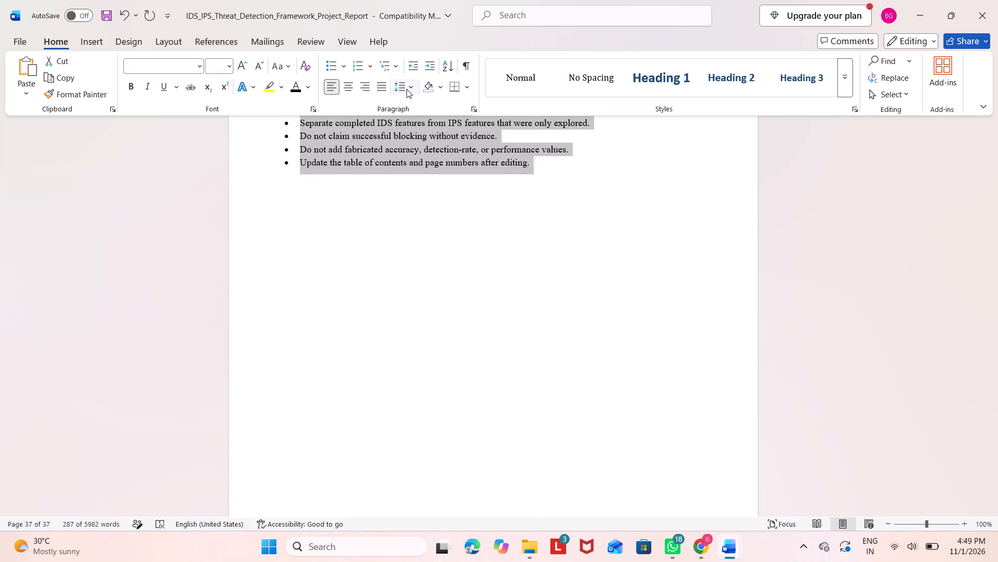
{"action": "left_click", "coordinate": [406, 89]}
{"action": "left_click", "coordinate": [421, 139]}
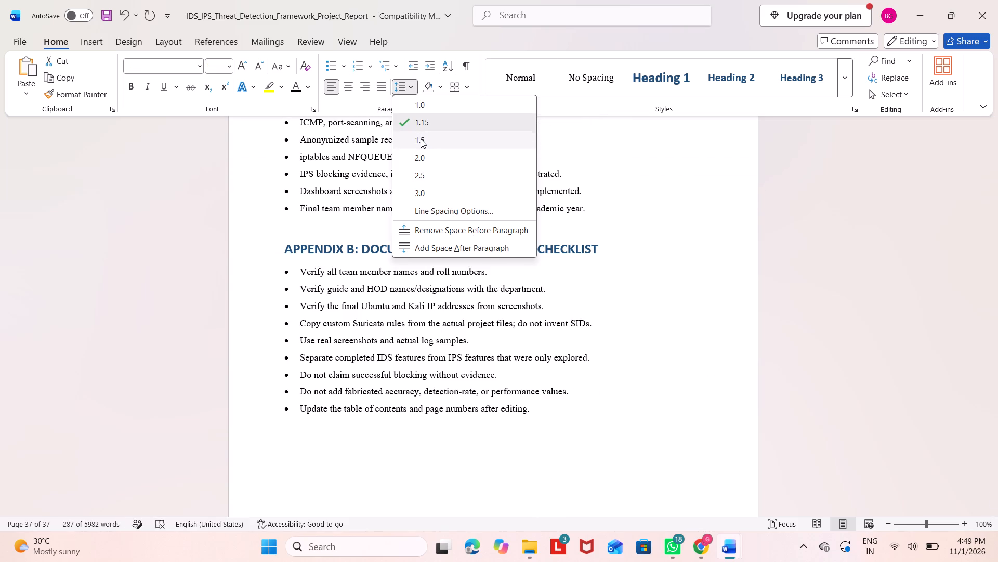
{"action": "left_click", "coordinate": [382, 84]}
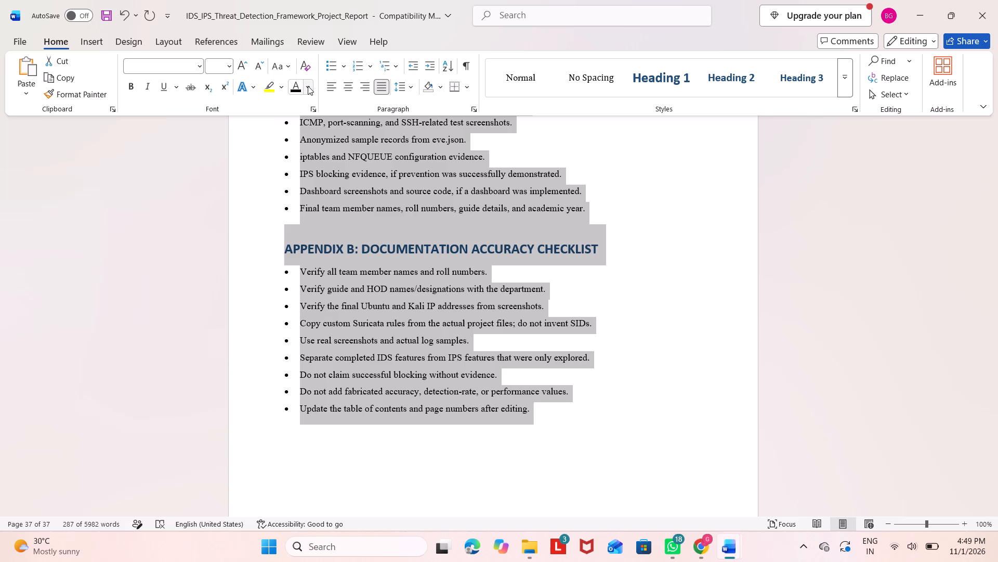
Set the font size of the references and both appendices to 12.
{"action": "left_click_drag", "start_coordinate": [228, 66], "coordinate": [219, 138]}
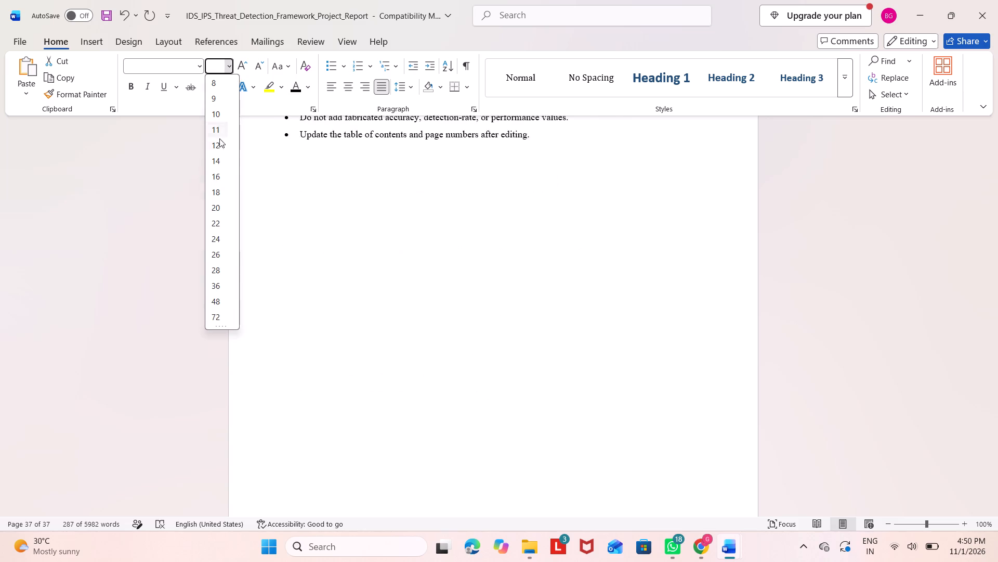
{"action": "left_click_drag", "start_coordinate": [219, 138], "coordinate": [217, 143]}
{"action": "left_click", "coordinate": [217, 143]}
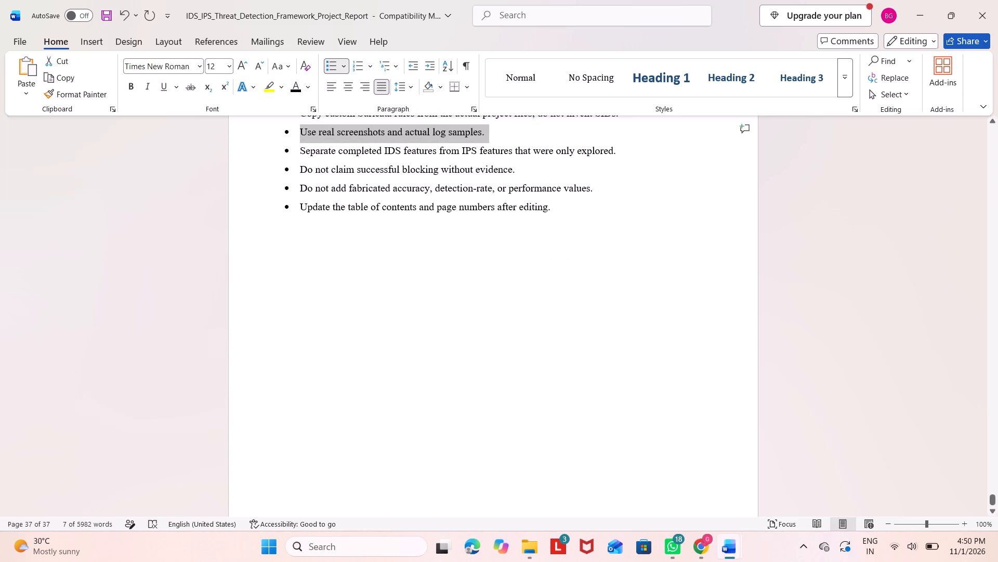
{"action": "left_click", "coordinate": [322, 233]}
Delete the "APPENDIX B: DOCUMENTATION ACCURACY CHECKLIST" heading with its whole bulleted list, including the leftover empty bullet.
{"action": "scroll", "coordinate": [322, 233], "scroll_direction": "up", "scroll_amount": 2}
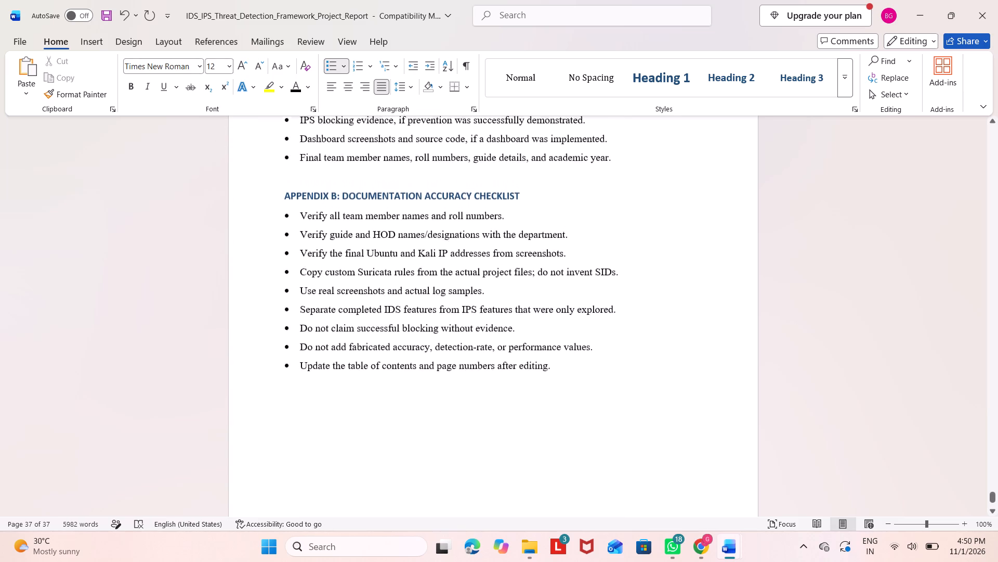
{"action": "left_click_drag", "start_coordinate": [282, 198], "coordinate": [482, 367]}
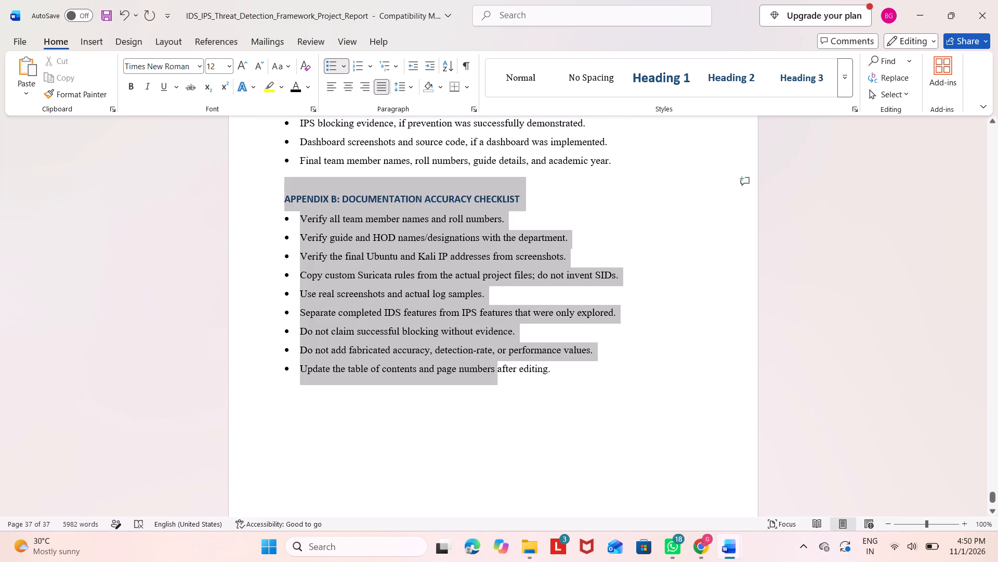
{"action": "left_click_drag", "start_coordinate": [482, 367], "coordinate": [573, 368]}
{"action": "key", "text": "BackSpace"}
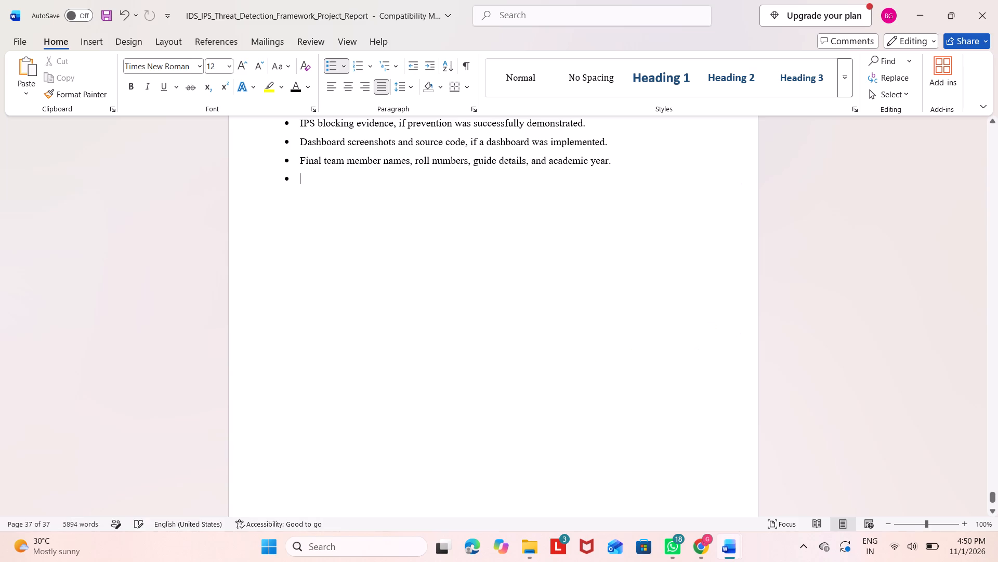
{"action": "key", "text": "BackSpace"}
Delete the last five Appendix A bullets, from "Anonymized sample records from eve.json" through "Final team member names, roll numbers, guide details, and academic year".
{"action": "scroll", "coordinate": [567, 365], "scroll_direction": "up", "scroll_amount": 2}
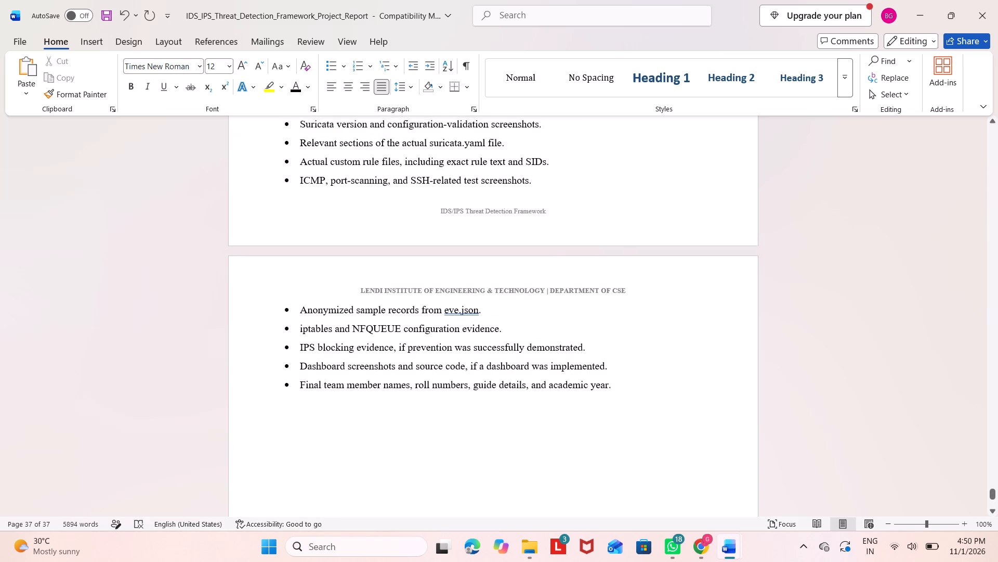
{"action": "scroll", "coordinate": [567, 365], "scroll_direction": "up", "scroll_amount": 5}
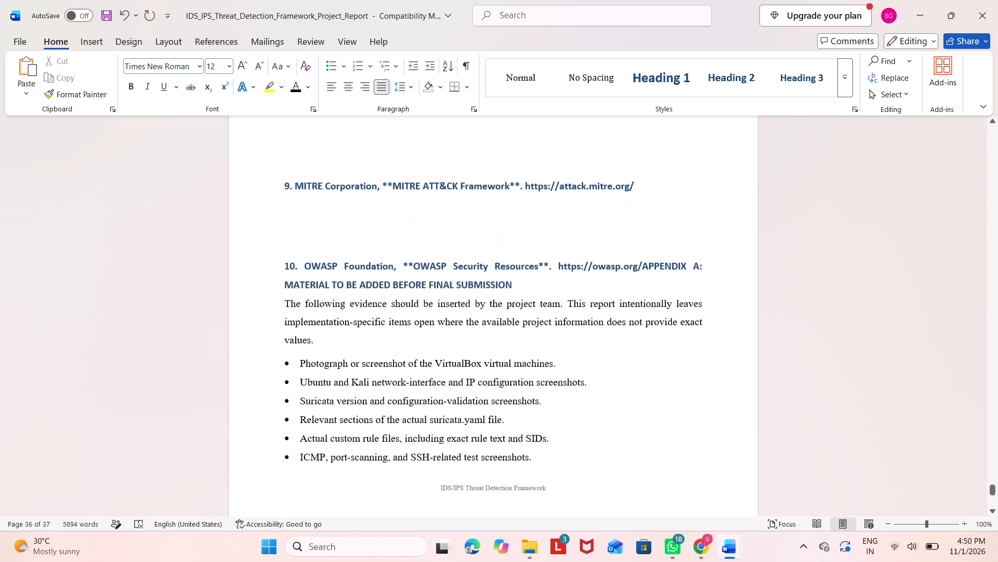
{"action": "scroll", "coordinate": [356, 306], "scroll_direction": "up", "scroll_amount": 3}
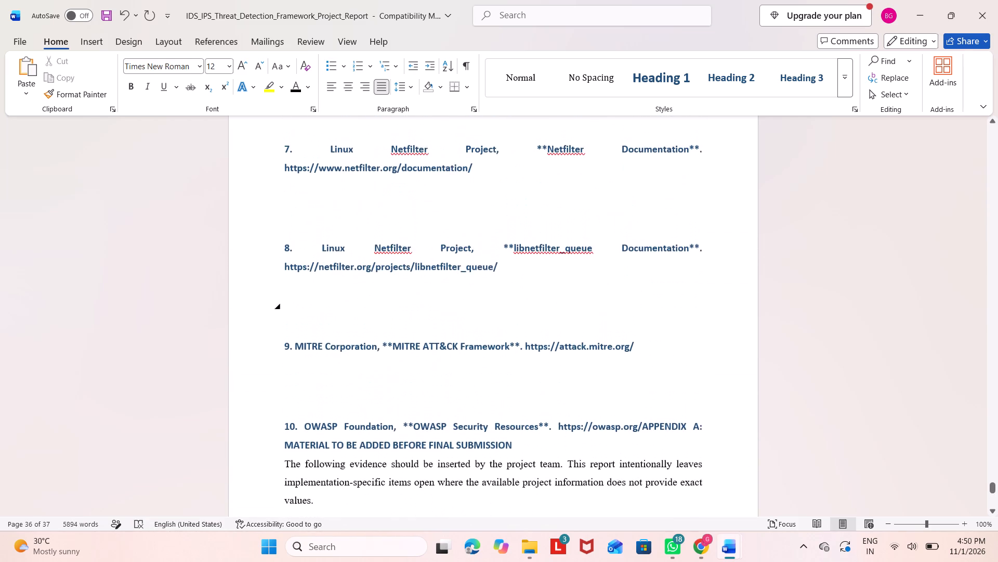
{"action": "scroll", "coordinate": [331, 441], "scroll_direction": "down", "scroll_amount": 1}
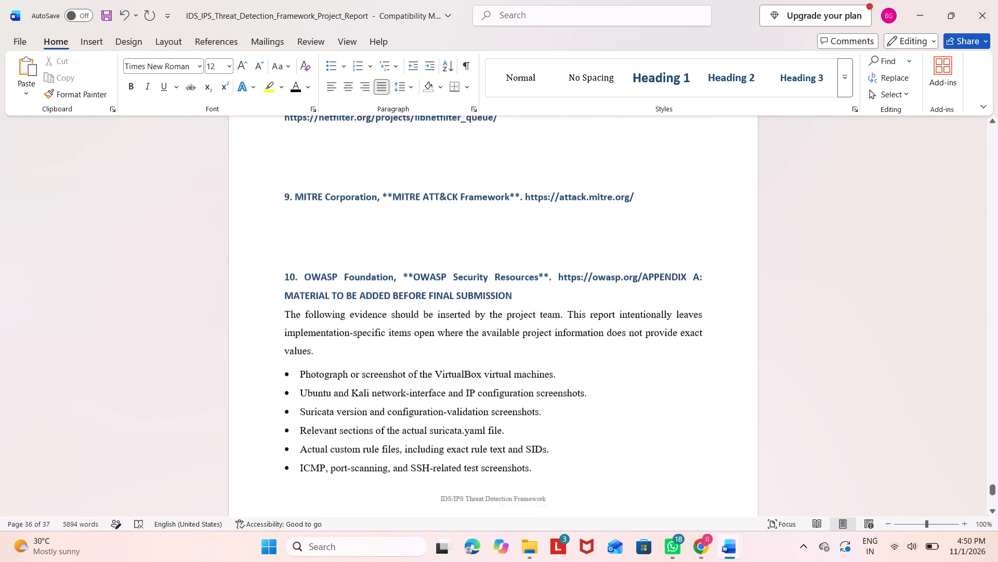
{"action": "scroll", "coordinate": [331, 441], "scroll_direction": "down", "scroll_amount": 4}
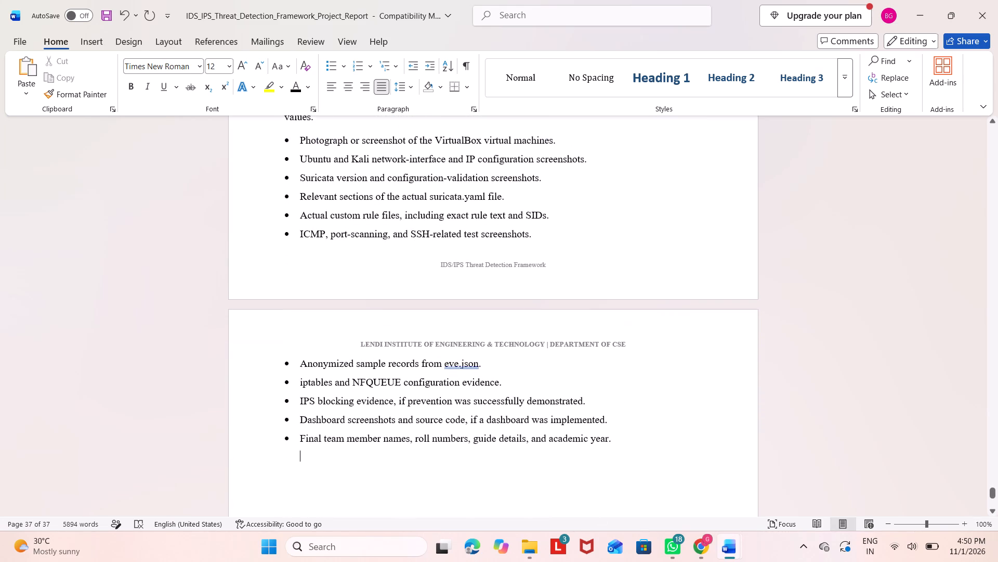
{"action": "left_click_drag", "start_coordinate": [284, 359], "coordinate": [408, 409]}
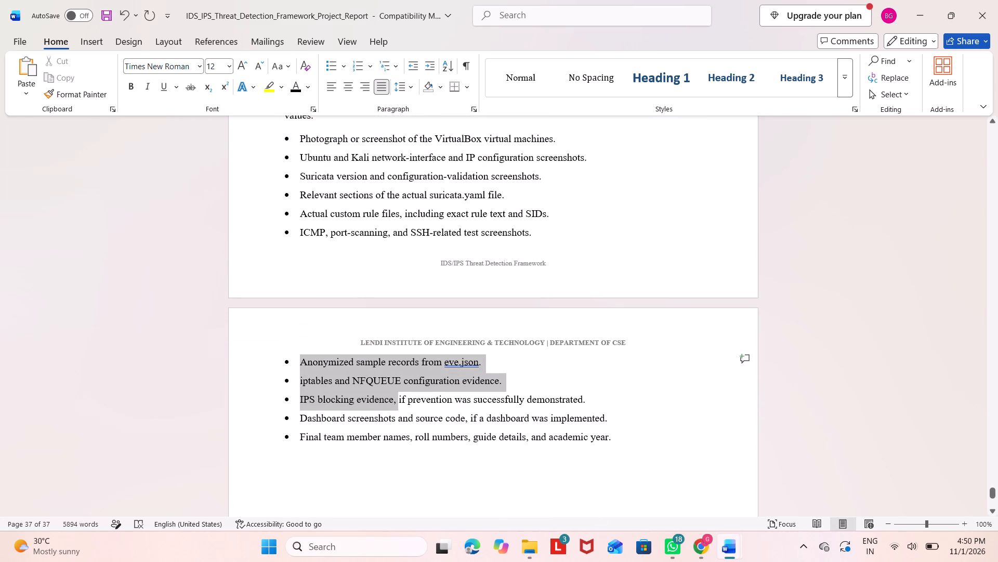
{"action": "left_click_drag", "start_coordinate": [408, 409], "coordinate": [646, 438]}
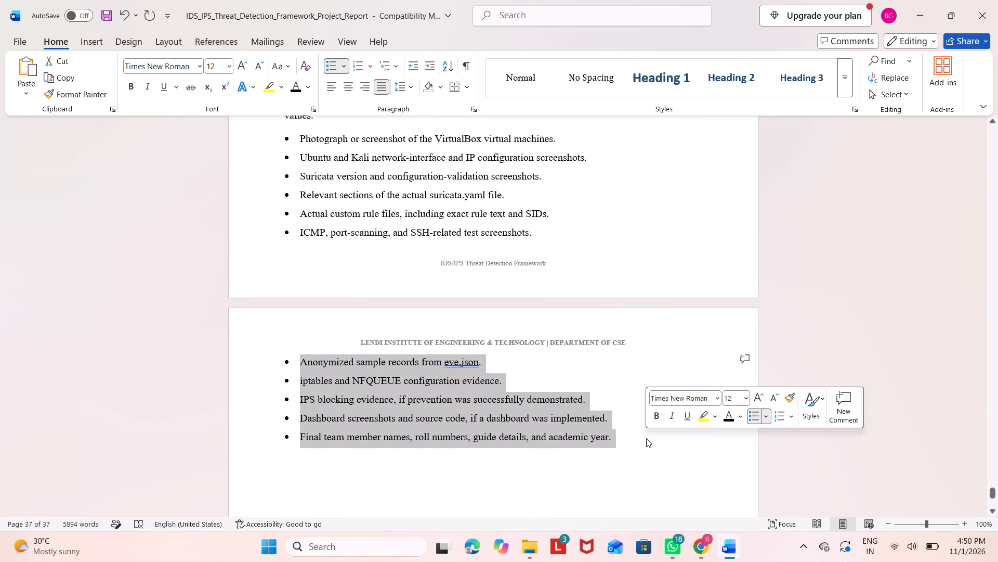
{"action": "key", "text": "BackSpace"}
Delete the blank lines separating references 6 through 10.
{"action": "scroll", "coordinate": [646, 438], "scroll_direction": "up", "scroll_amount": 3}
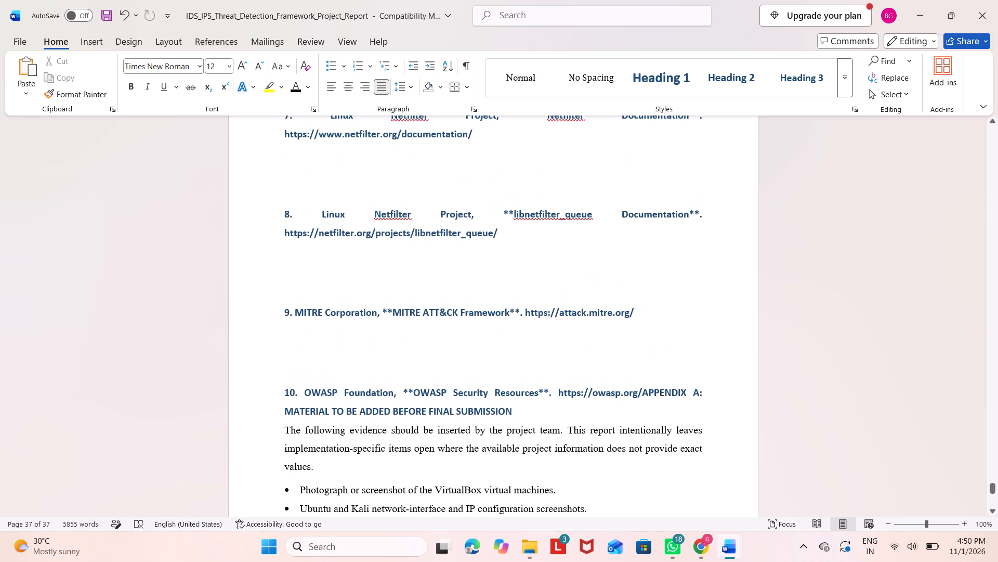
{"action": "left_click", "coordinate": [371, 351]}
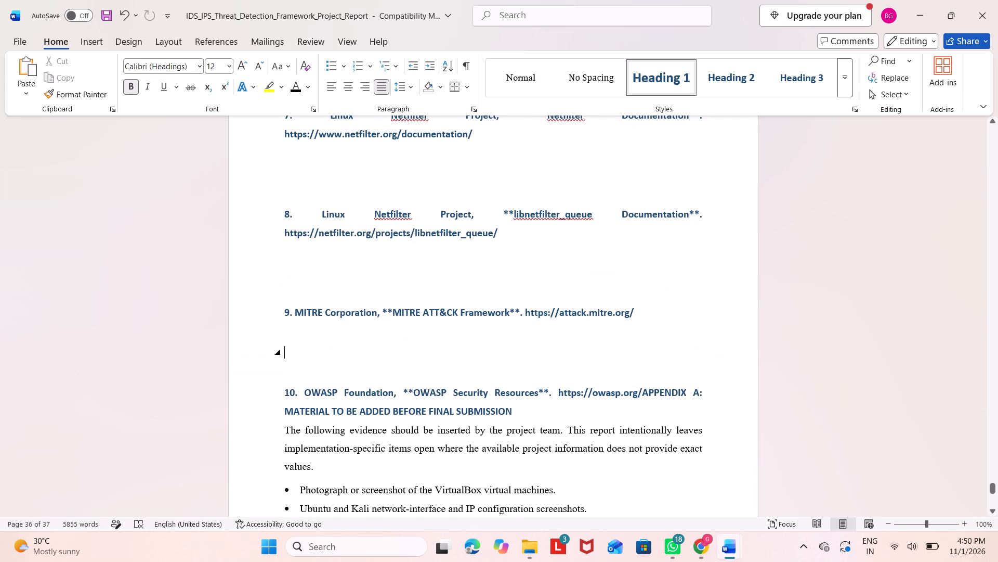
{"action": "key", "text": "BackSpace"}
{"action": "left_click", "coordinate": [334, 277]}
{"action": "key", "text": "BackSpace"}
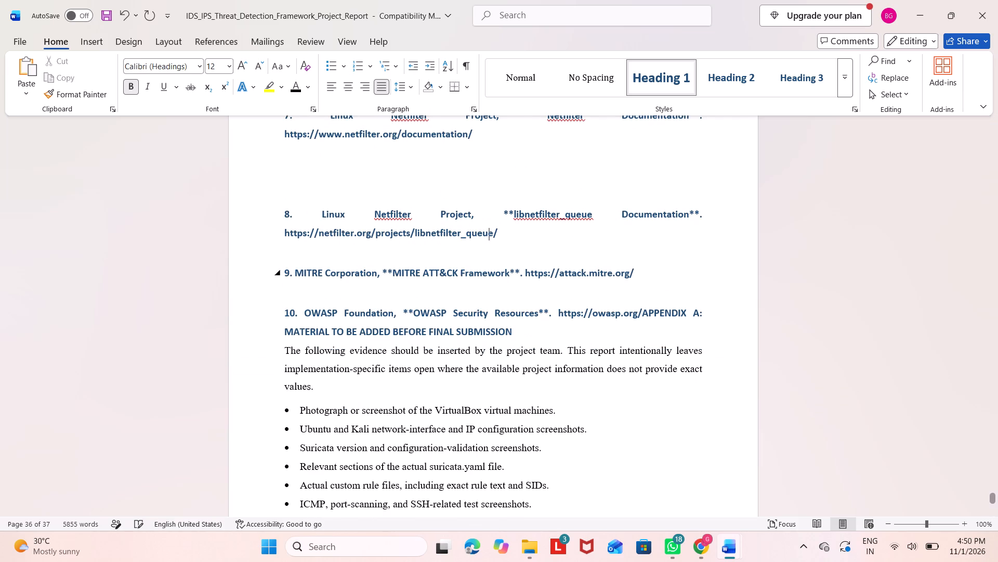
{"action": "left_click", "coordinate": [309, 180]}
{"action": "key", "text": "BackSpace"}
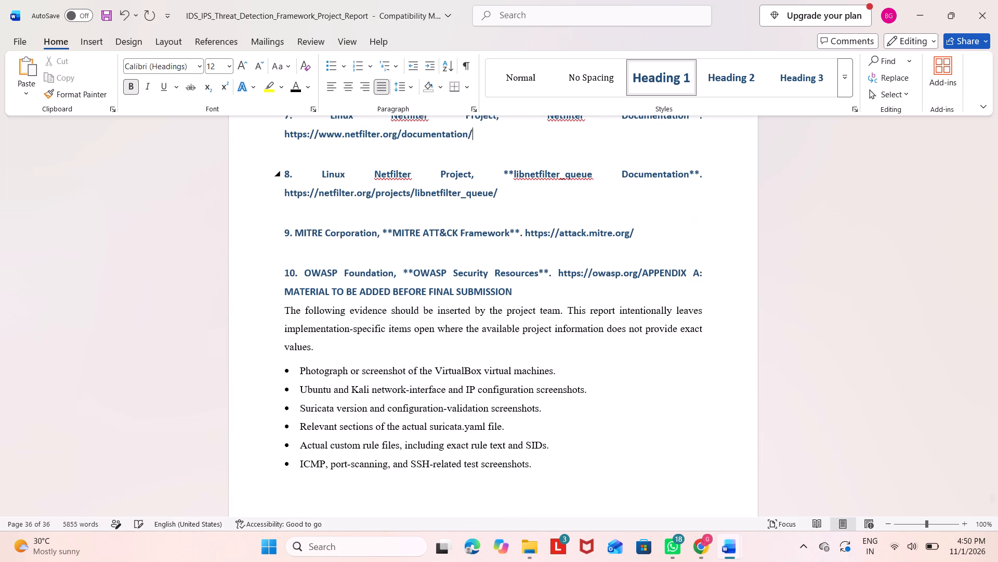
{"action": "scroll", "coordinate": [309, 180], "scroll_direction": "up", "scroll_amount": 2}
{"action": "left_click", "coordinate": [296, 305]}
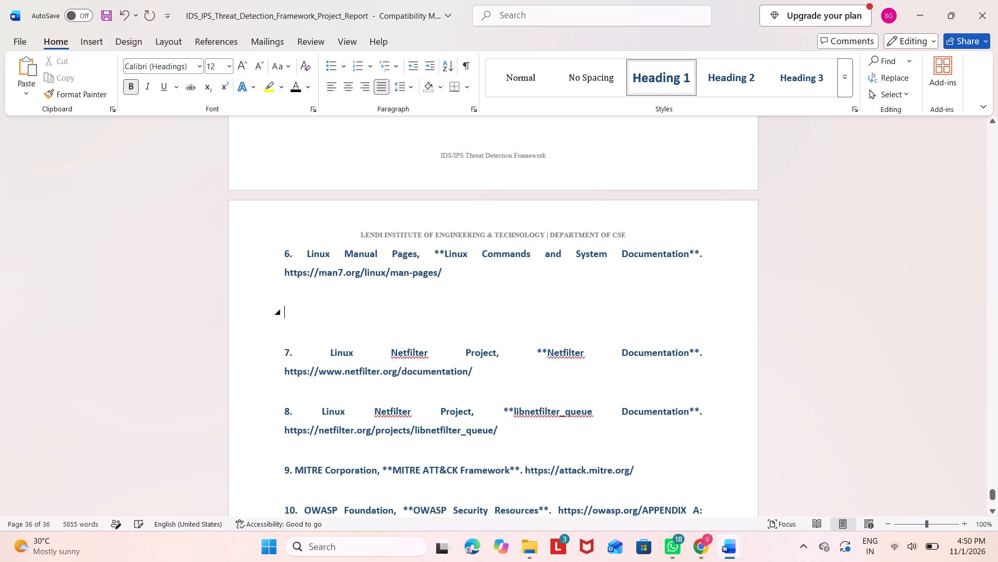
{"action": "key", "text": "BackSpace"}
Delete the blank lines between the "# 8. REFERENCES" heading and reference 1 and those separating references 1 through 5.
{"action": "scroll", "coordinate": [296, 305], "scroll_direction": "up", "scroll_amount": 2}
{"action": "left_click", "coordinate": [288, 361]}
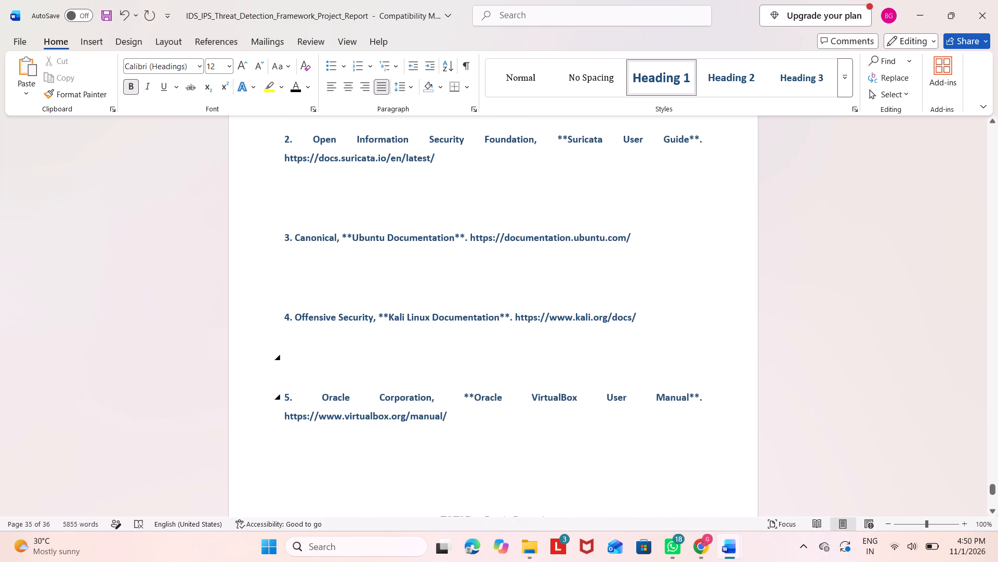
{"action": "key", "text": "BackSpace"}
{"action": "left_click", "coordinate": [304, 279]}
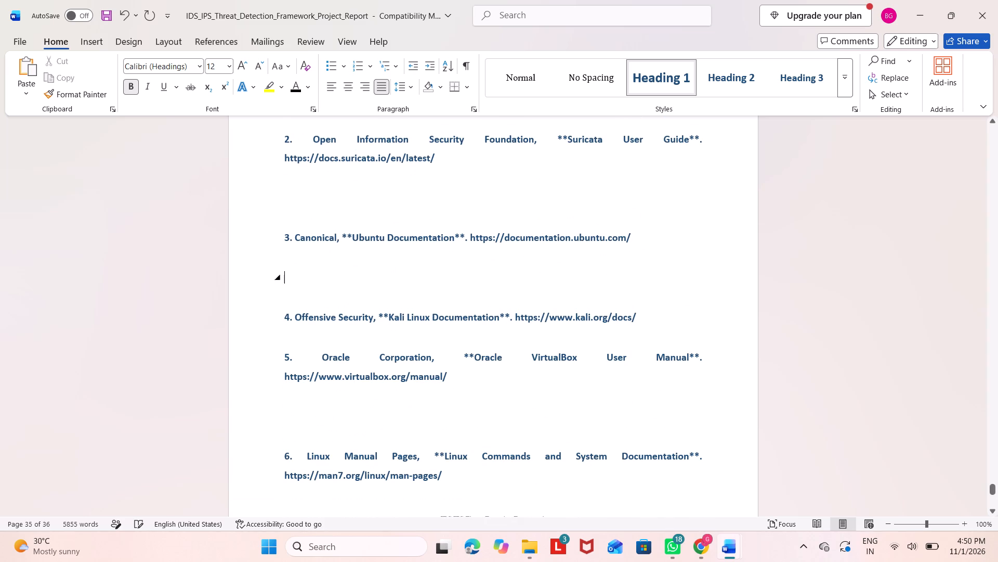
{"action": "key", "text": "BackSpace"}
{"action": "left_click", "coordinate": [313, 203]}
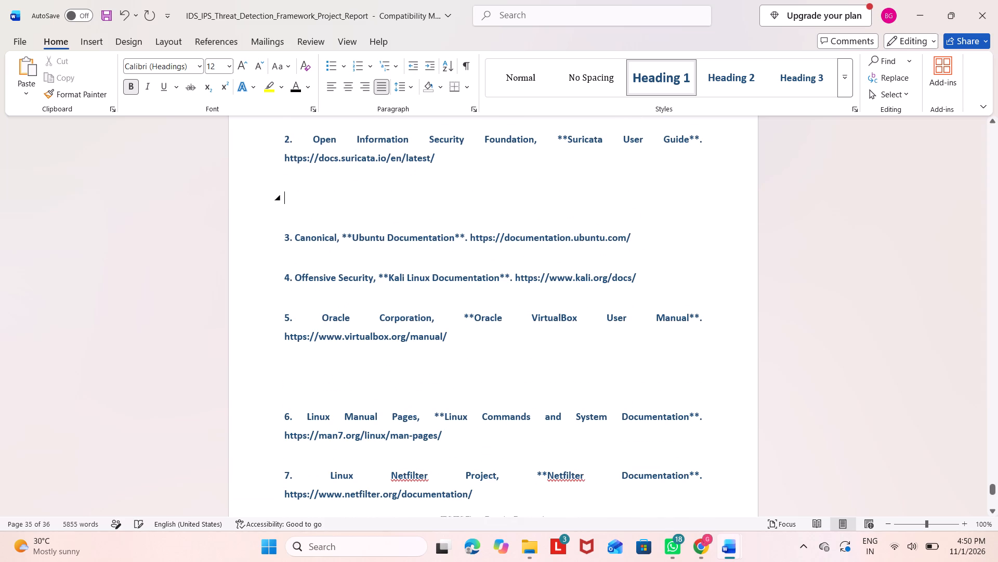
{"action": "key", "text": "BackSpace"}
{"action": "scroll", "coordinate": [313, 203], "scroll_direction": "up", "scroll_amount": 1}
{"action": "left_click", "coordinate": [308, 235]}
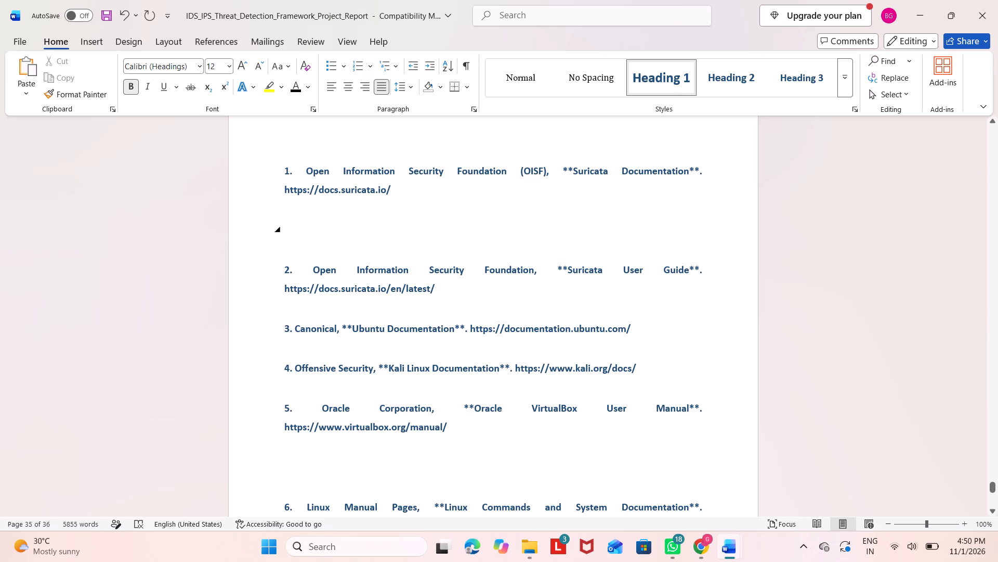
{"action": "key", "text": "BackSpace"}
{"action": "scroll", "coordinate": [308, 235], "scroll_direction": "up", "scroll_amount": 1}
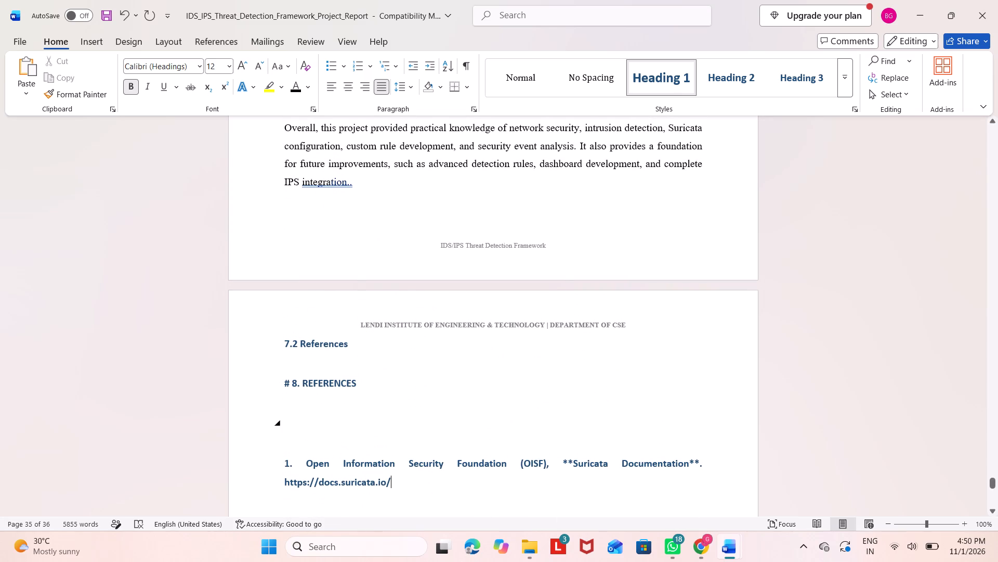
{"action": "left_click", "coordinate": [313, 416]}
{"action": "key", "text": "BackSpace"}
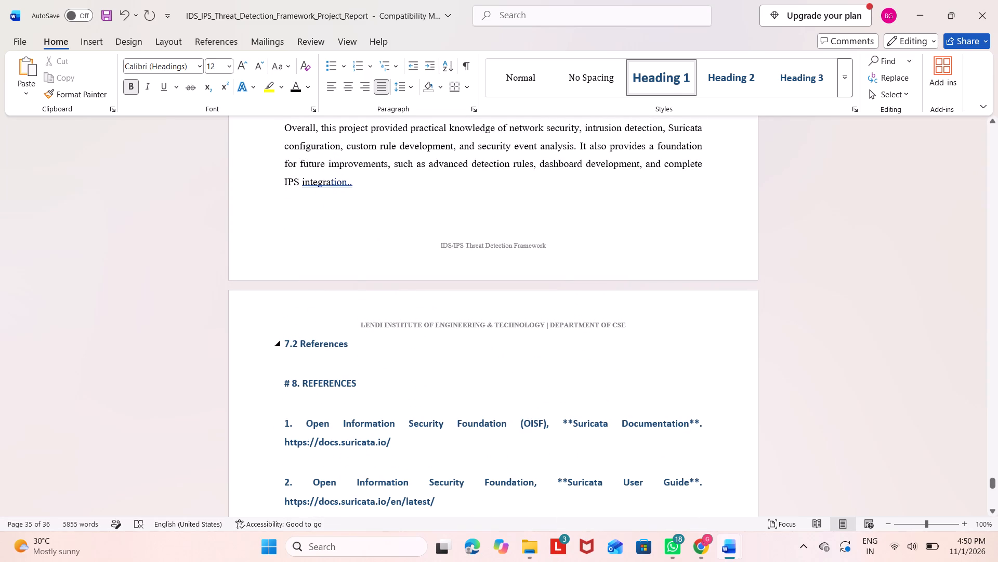
Set the font colour from the "7.2 References" heading through the end of the document to Automatic black.
{"action": "left_click_drag", "start_coordinate": [284, 342], "coordinate": [516, 533]}
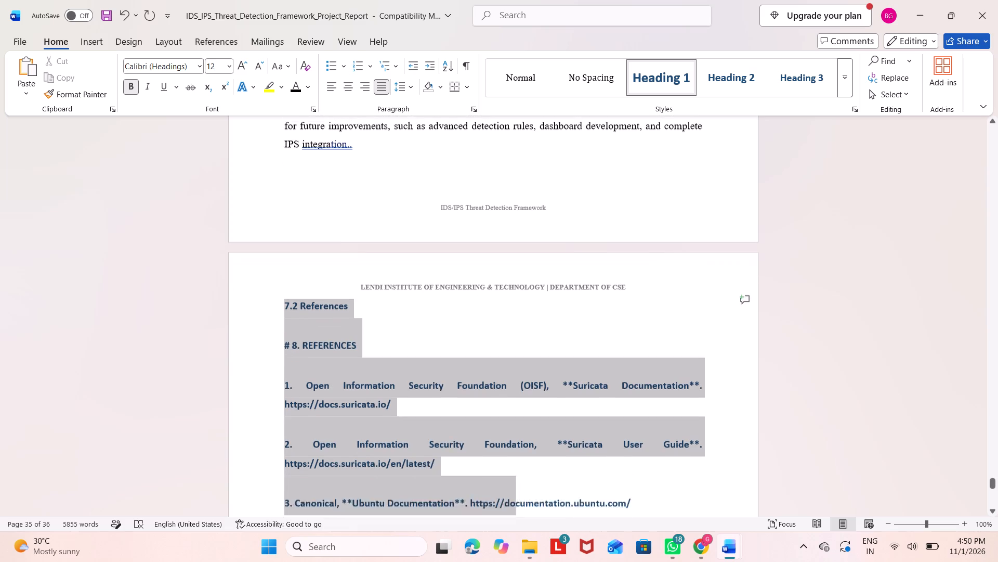
{"action": "left_click_drag", "start_coordinate": [516, 533], "coordinate": [593, 525]}
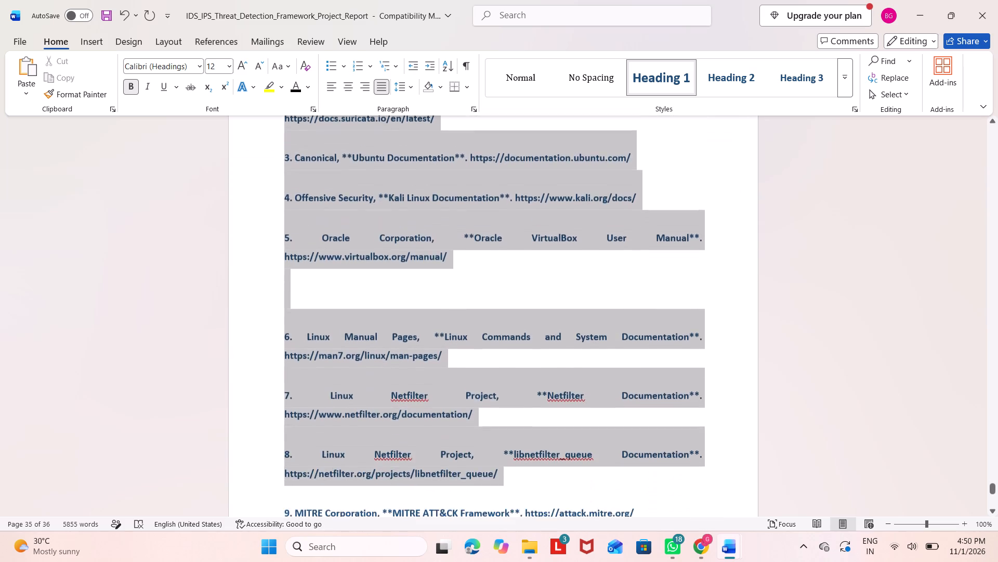
{"action": "left_click_drag", "start_coordinate": [593, 525], "coordinate": [623, 501]}
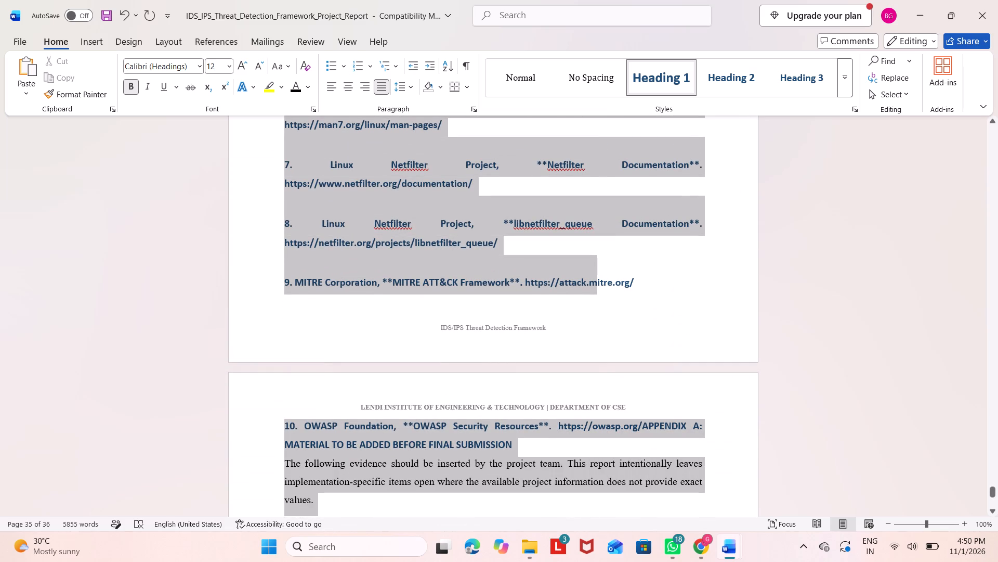
{"action": "left_click_drag", "start_coordinate": [623, 501], "coordinate": [653, 205]}
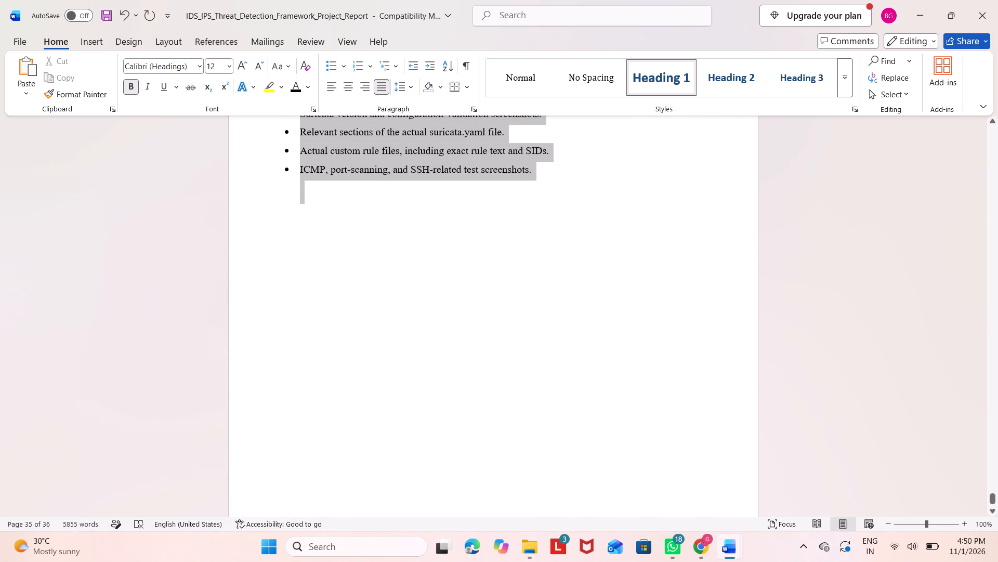
{"action": "left_click_drag", "start_coordinate": [653, 205], "coordinate": [647, 205]}
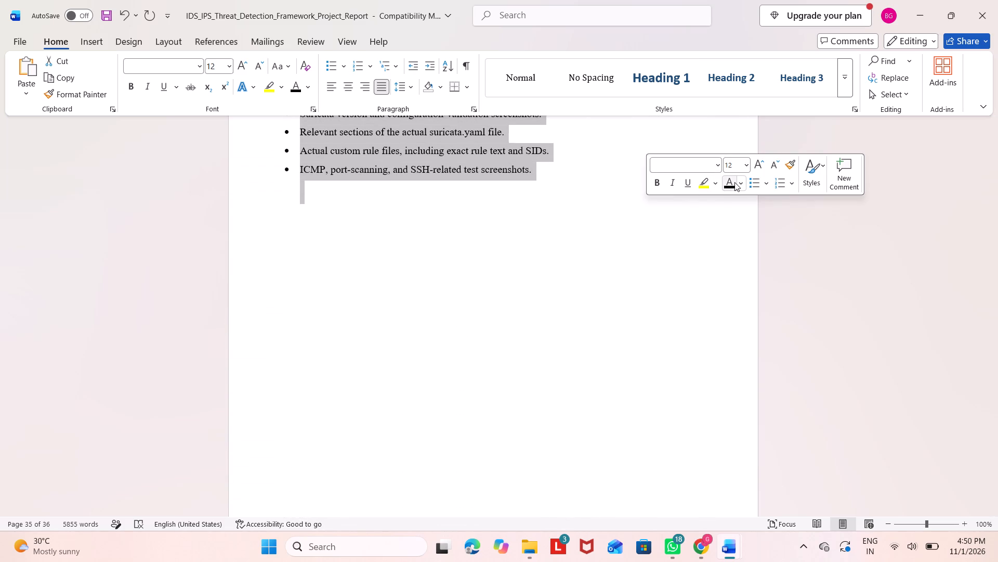
{"action": "left_click", "coordinate": [739, 184]}
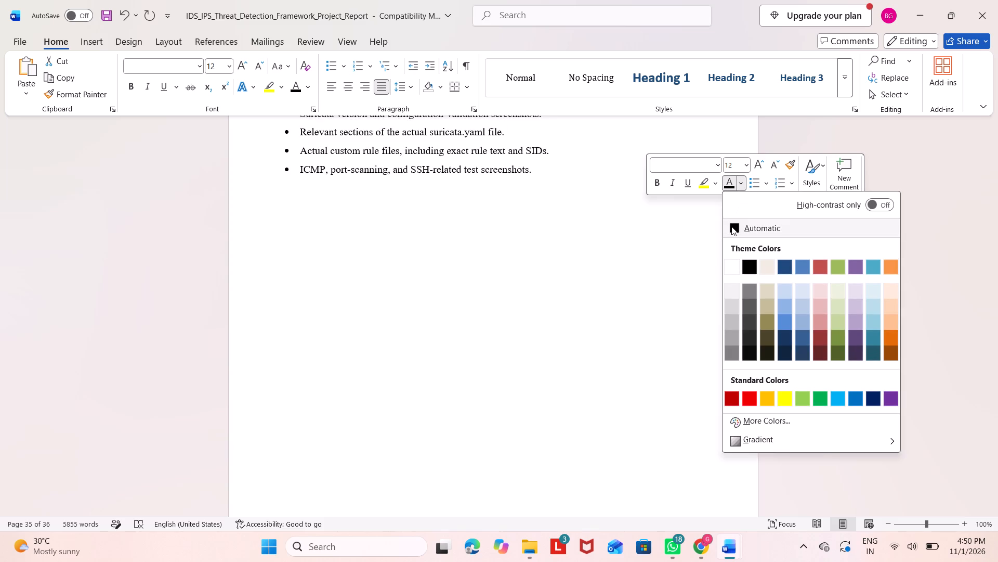
{"action": "left_click", "coordinate": [731, 226]}
{"action": "left_click", "coordinate": [541, 304]}
Remove bold from the "7.2 References" heading through reference 10 and its attached Appendix A title.
{"action": "scroll", "coordinate": [541, 304], "scroll_direction": "up", "scroll_amount": 2}
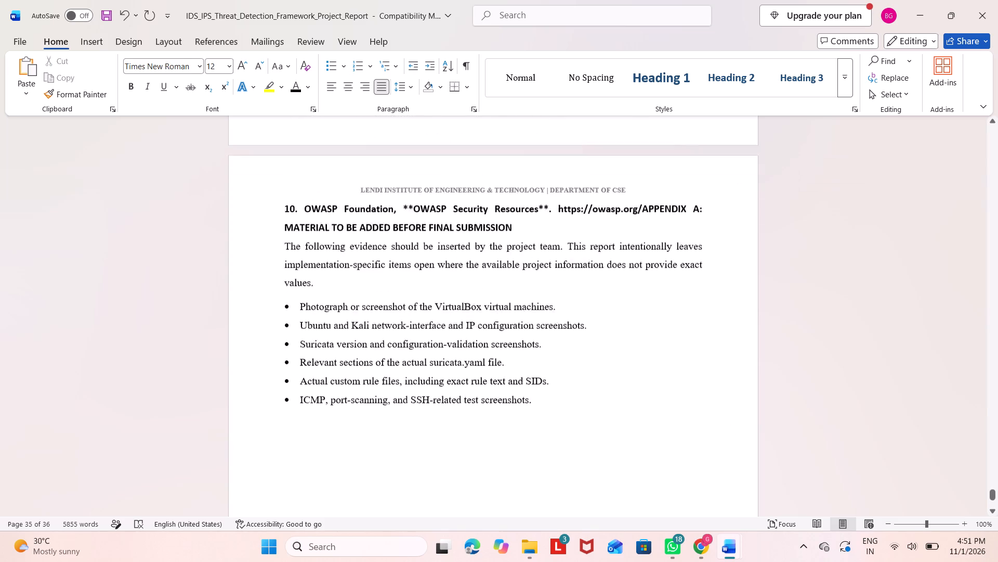
{"action": "scroll", "coordinate": [541, 304], "scroll_direction": "up", "scroll_amount": 1}
{"action": "left_click_drag", "start_coordinate": [516, 288], "coordinate": [271, 24]}
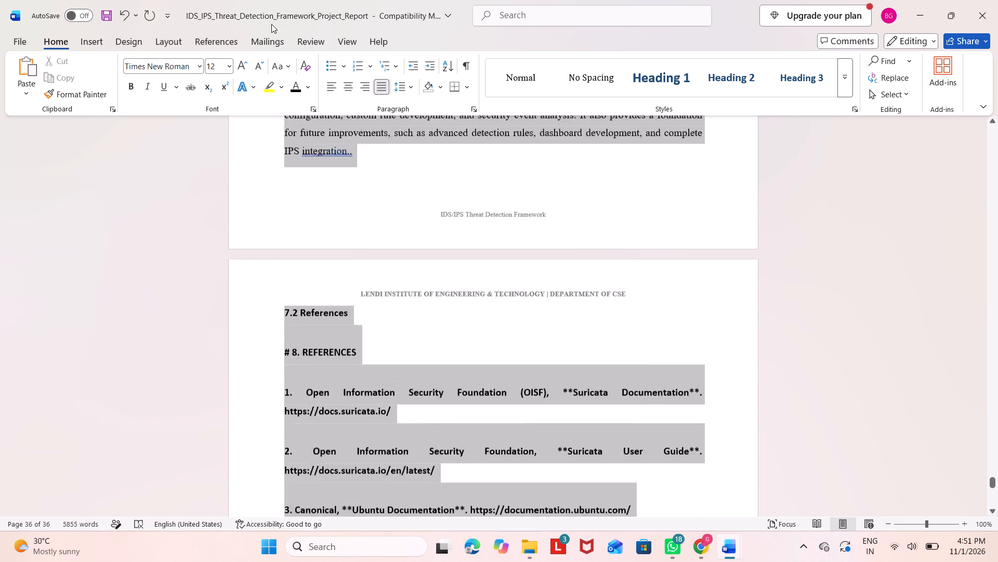
{"action": "left_click_drag", "start_coordinate": [271, 24], "coordinate": [323, 391]}
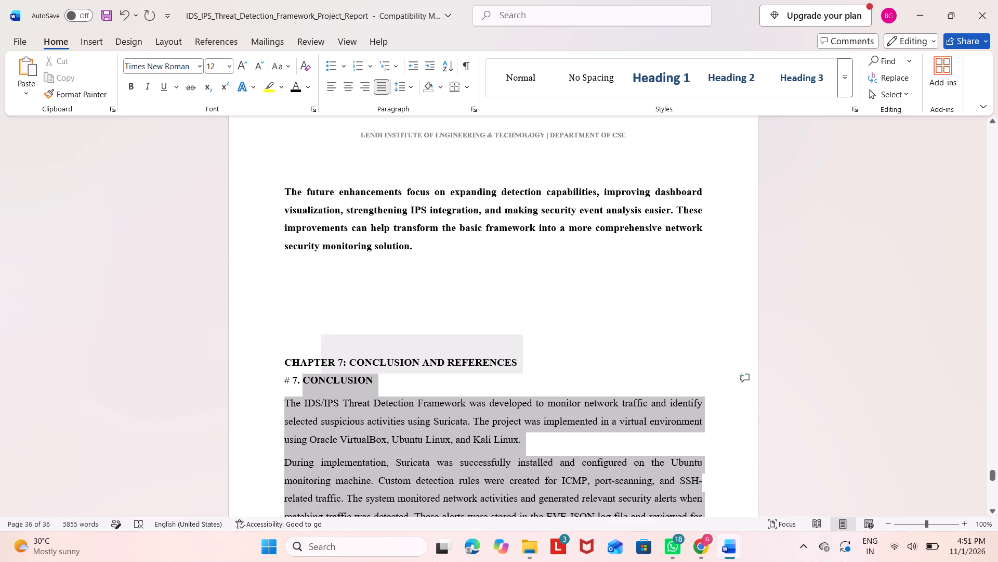
{"action": "left_click_drag", "start_coordinate": [323, 391], "coordinate": [290, 500]}
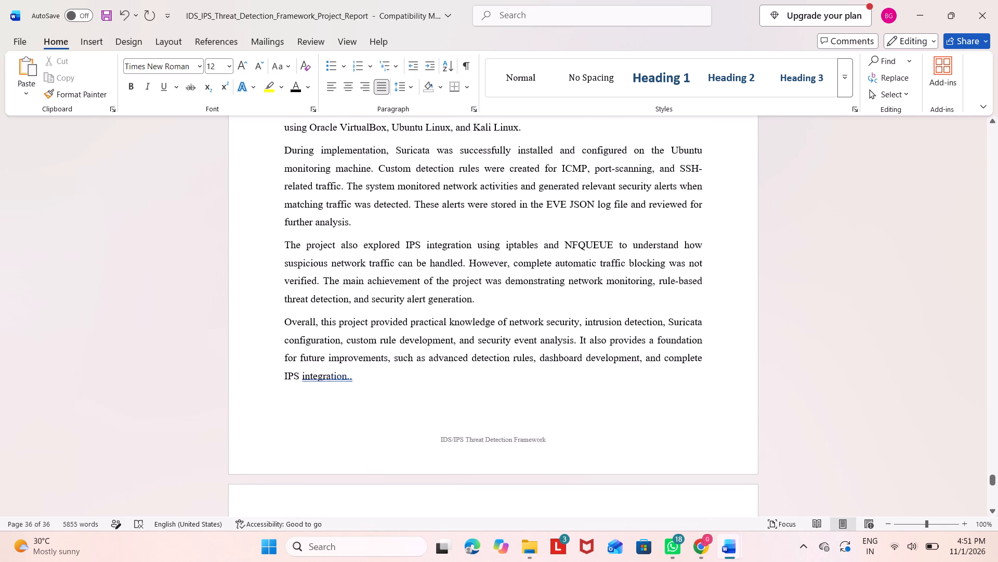
{"action": "left_click_drag", "start_coordinate": [290, 500], "coordinate": [242, 147]}
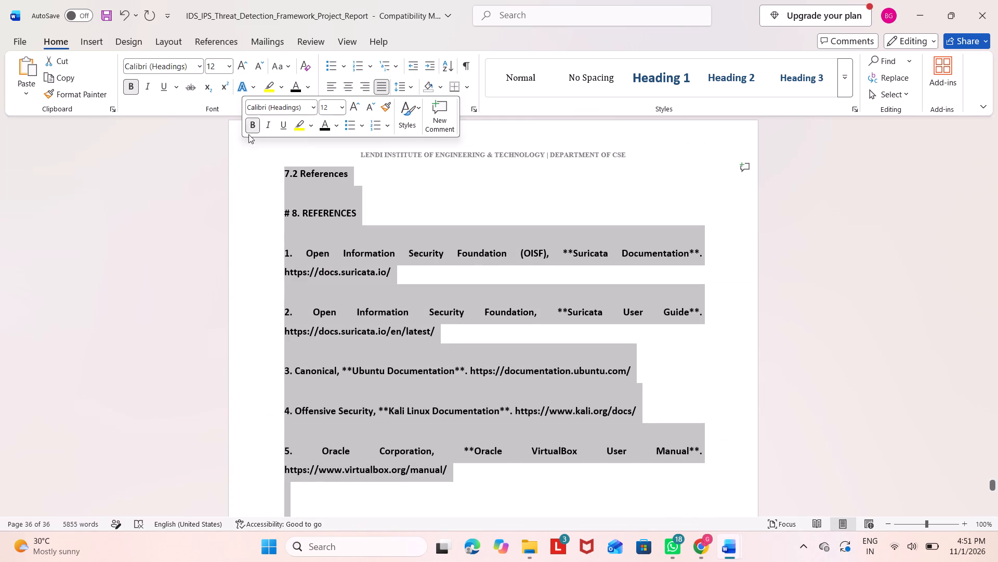
{"action": "left_click", "coordinate": [248, 125]}
{"action": "left_click", "coordinate": [292, 190]}
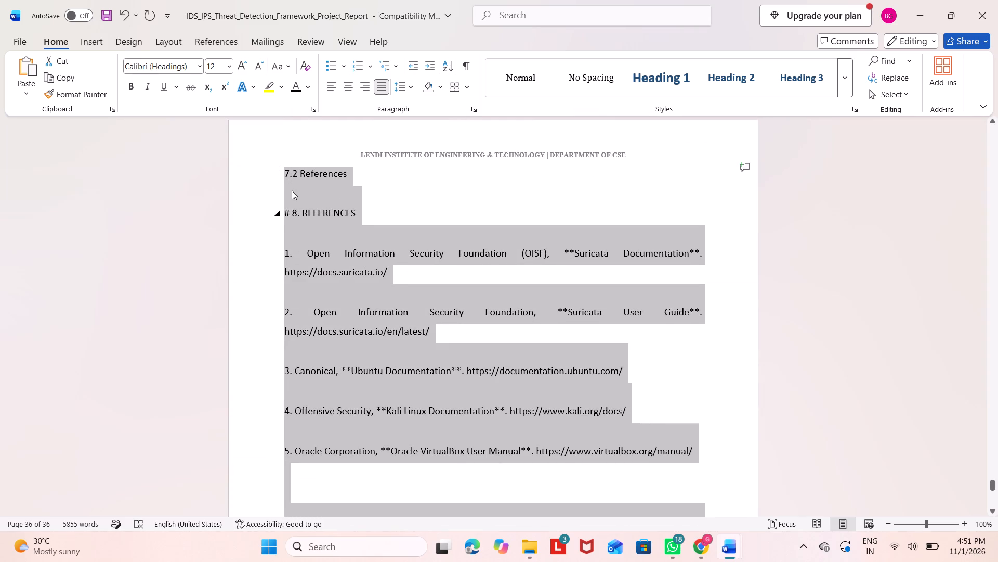
Make the "7.2 References" heading bold.
{"action": "left_click_drag", "start_coordinate": [284, 173], "coordinate": [358, 169]}
{"action": "left_click", "coordinate": [367, 148]}
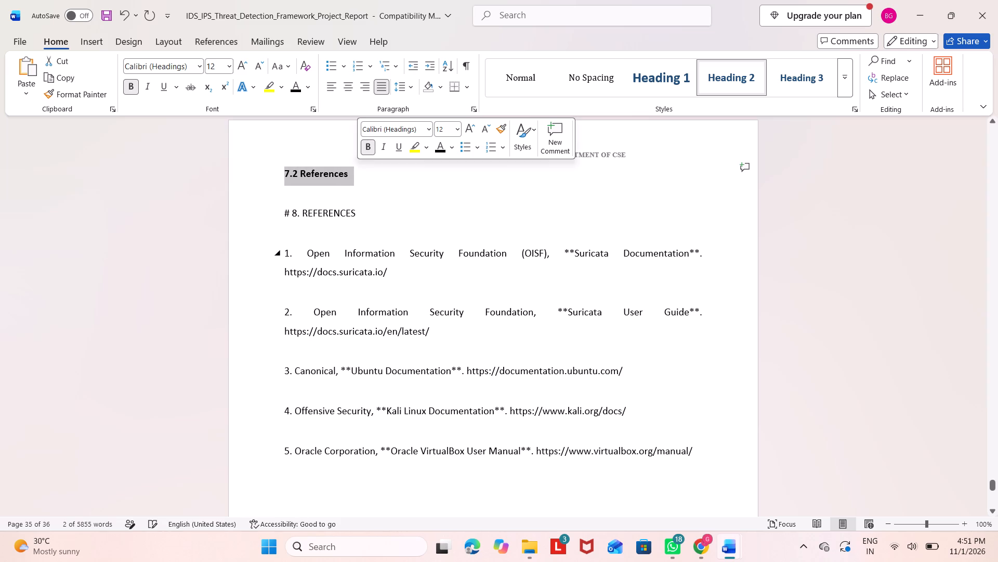
{"action": "left_click", "coordinate": [359, 231]}
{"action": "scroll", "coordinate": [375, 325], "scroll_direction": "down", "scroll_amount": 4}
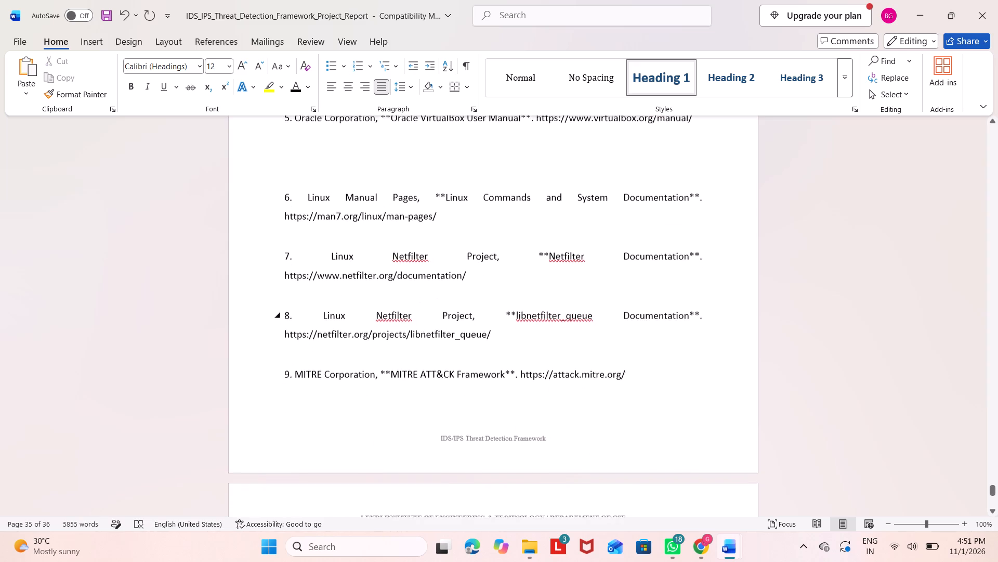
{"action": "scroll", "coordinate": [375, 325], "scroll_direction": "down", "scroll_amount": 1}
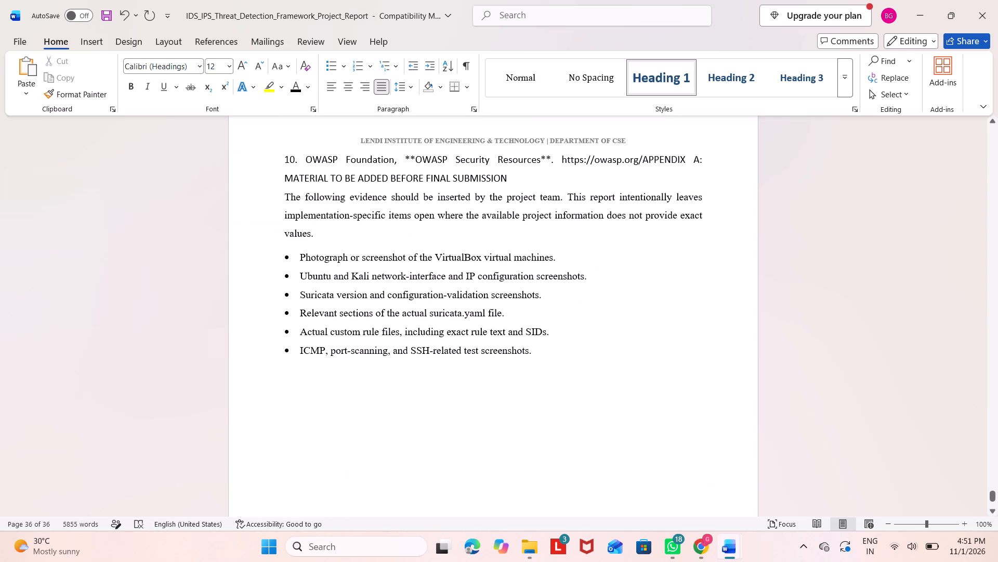